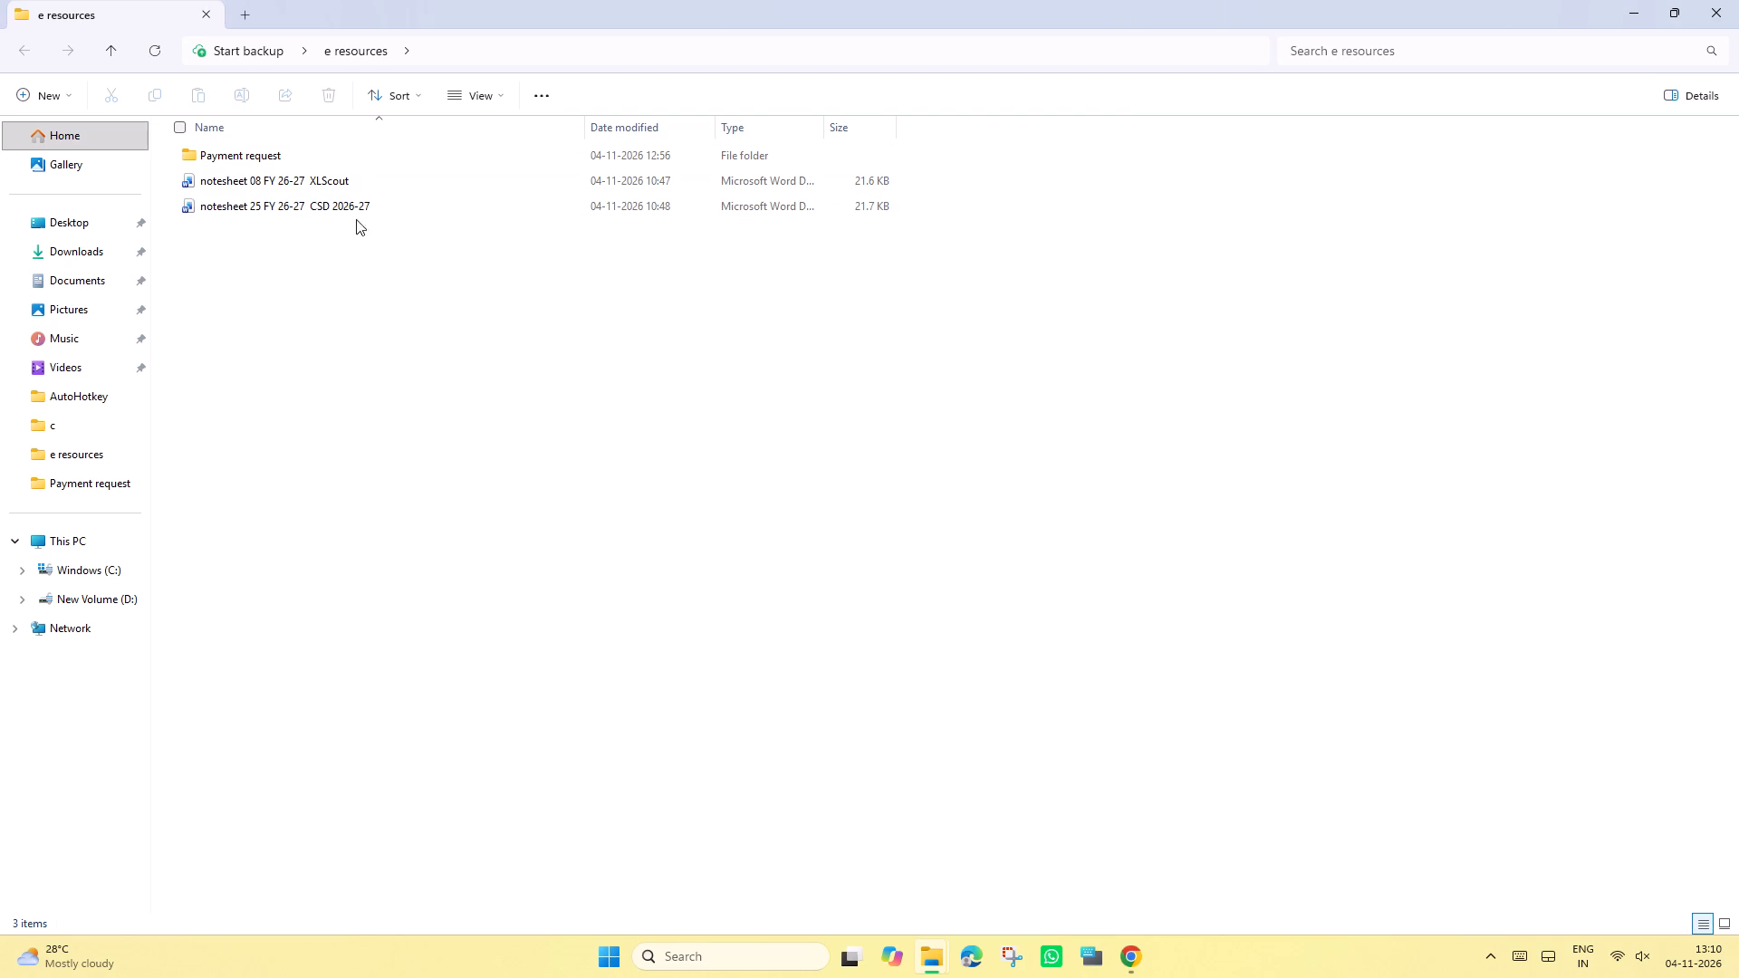
Duplicate the notesheet 25 FY 26-27 CSD 2026-27 document within the e resources folder.
click(361, 205)
key(ctrl+c)
key(ctrl+v)
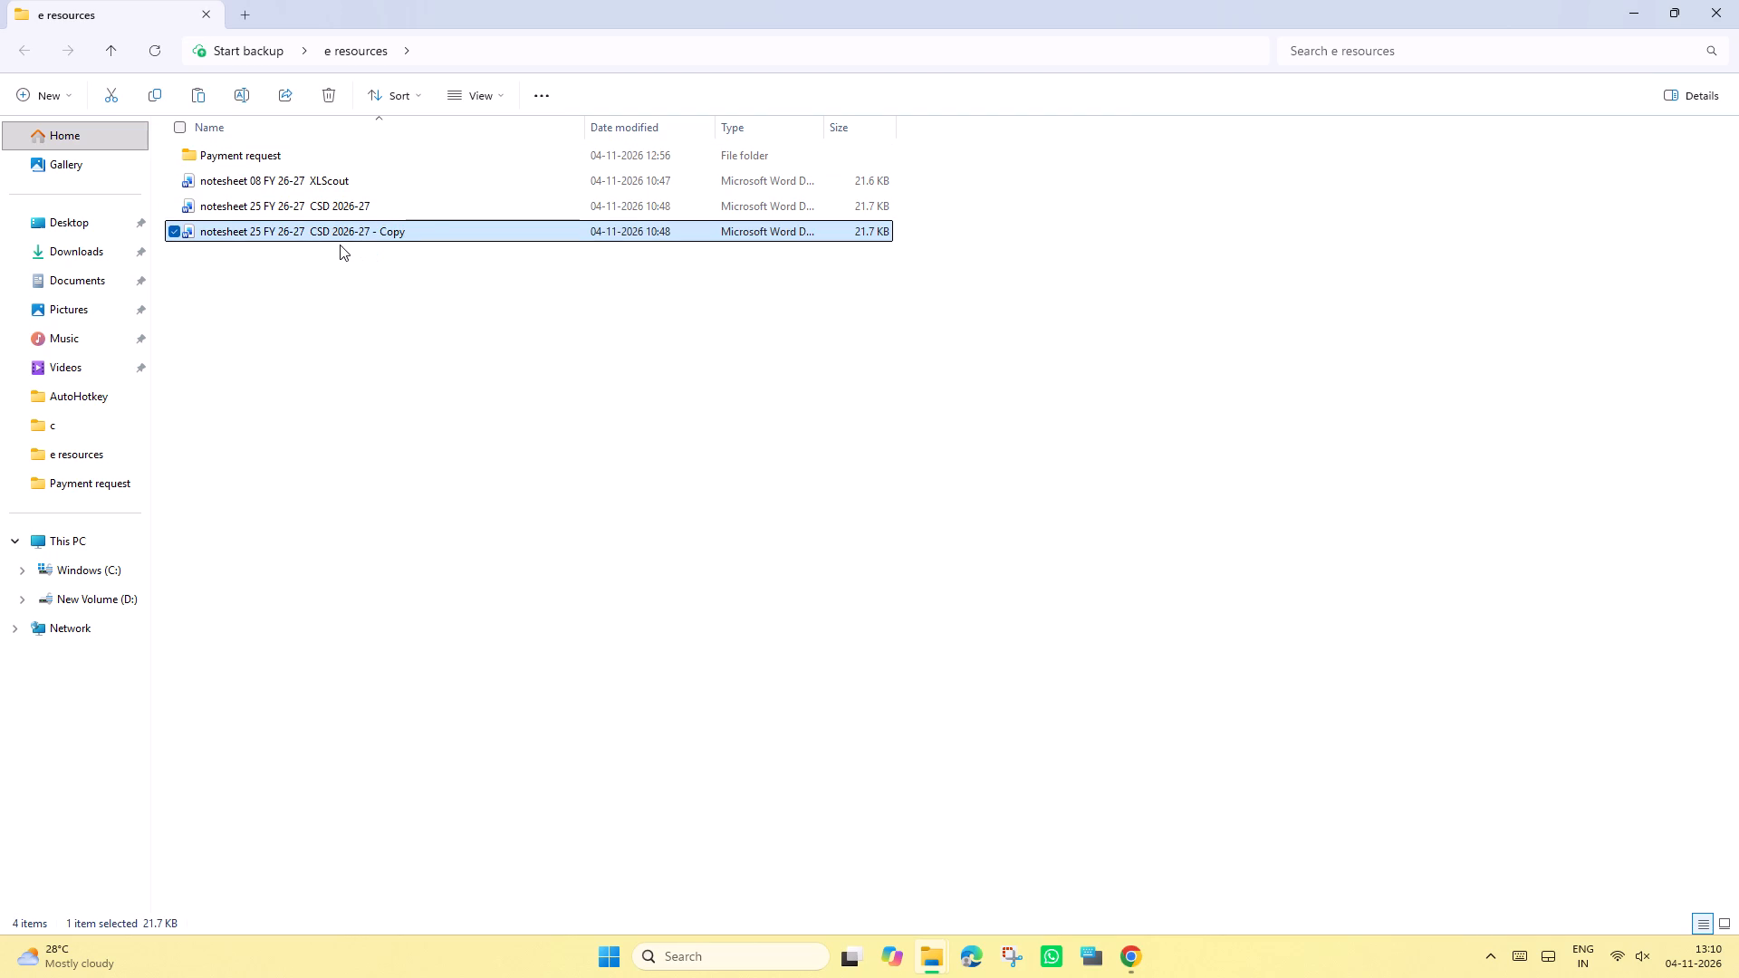
Rename the copied document as "notesheet 25 FY 26-27 Overleaf 2026-27".
key(F2)
key(Right)
key(BackSpace)
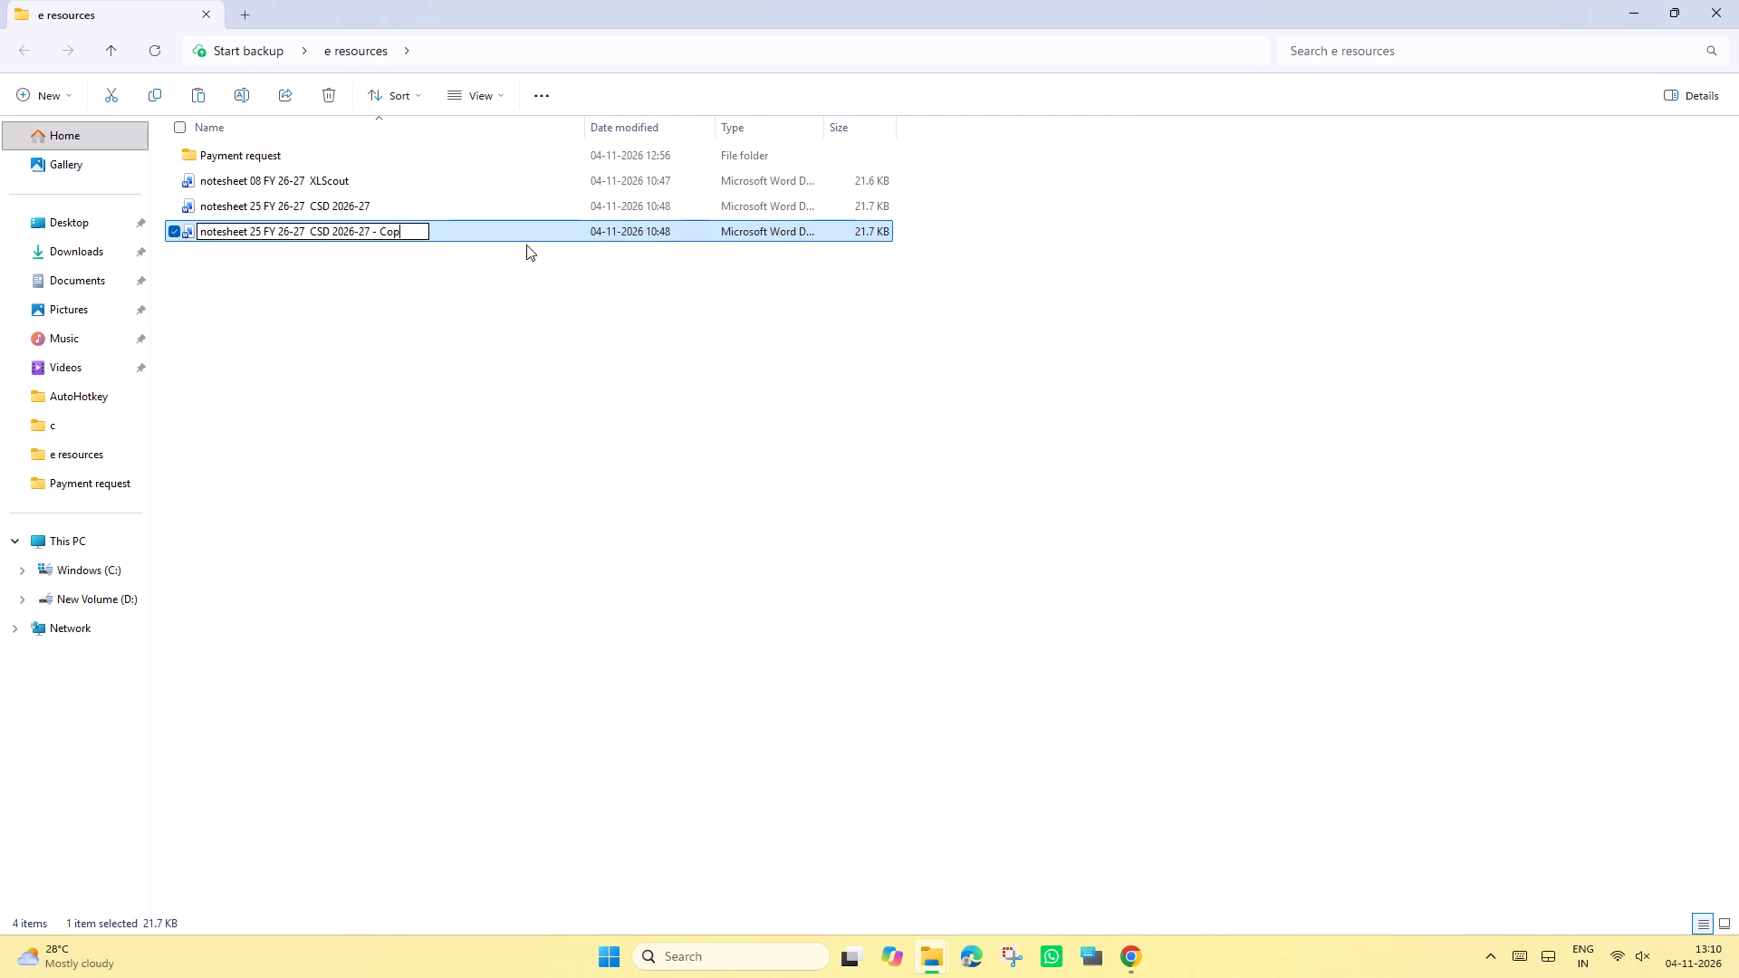
key(BackSpace)
key(BackSpace)
key(BackSpace)
key(BackSpace)
key(space)
text(o)
key(BackSpace)
text(Over)
text(leaf)
key(space)
text(software)
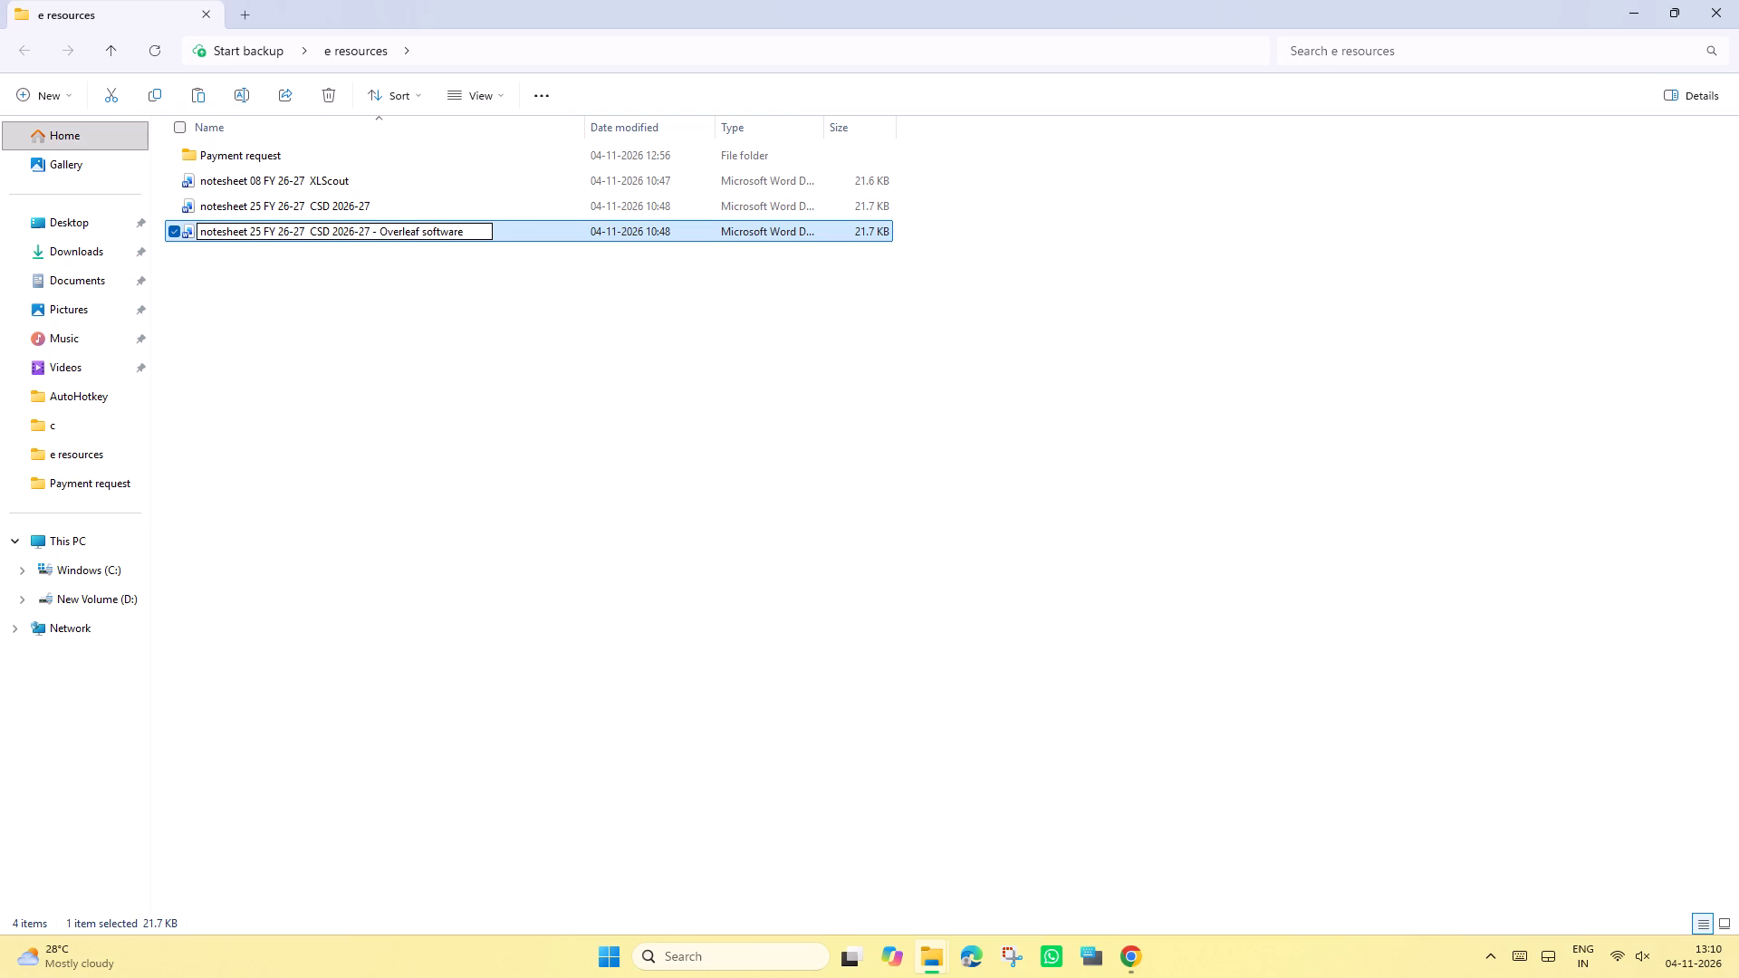
drag(382, 232, 472, 231)
key(ctrl+x)
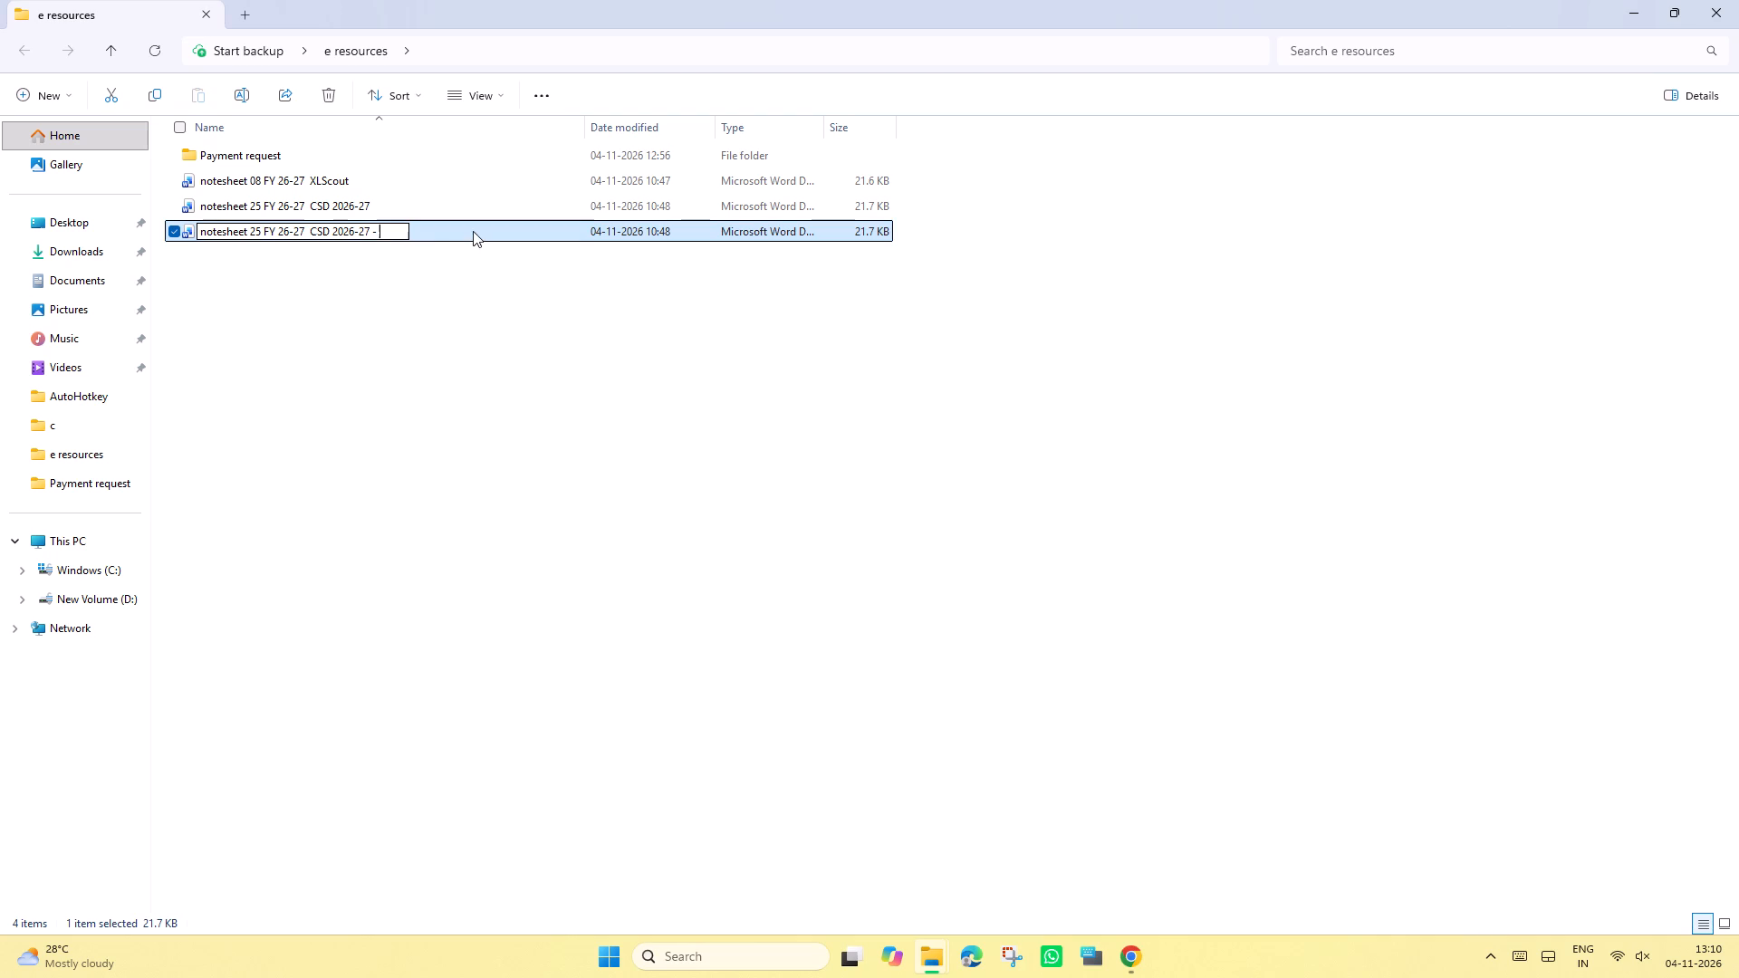
key(BackSpace)
key(BackSpace)
key(BackSpace)
drag(328, 228, 313, 233)
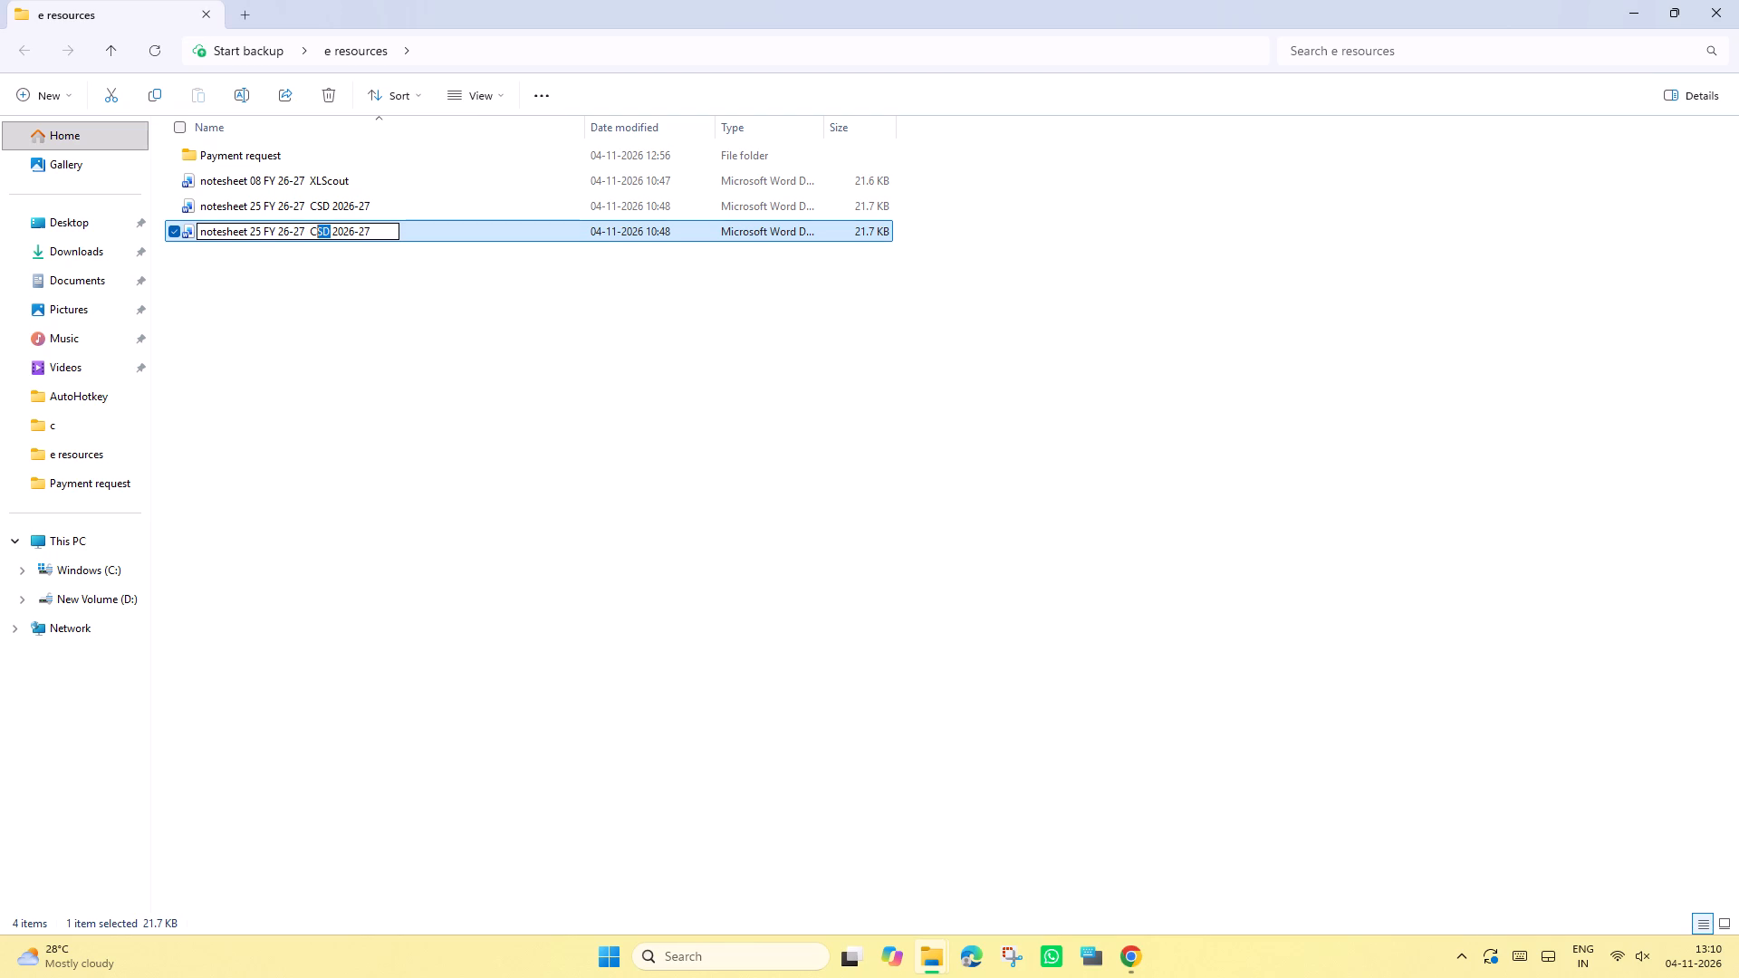
drag(313, 233, 312, 229)
key(ctrl+v)
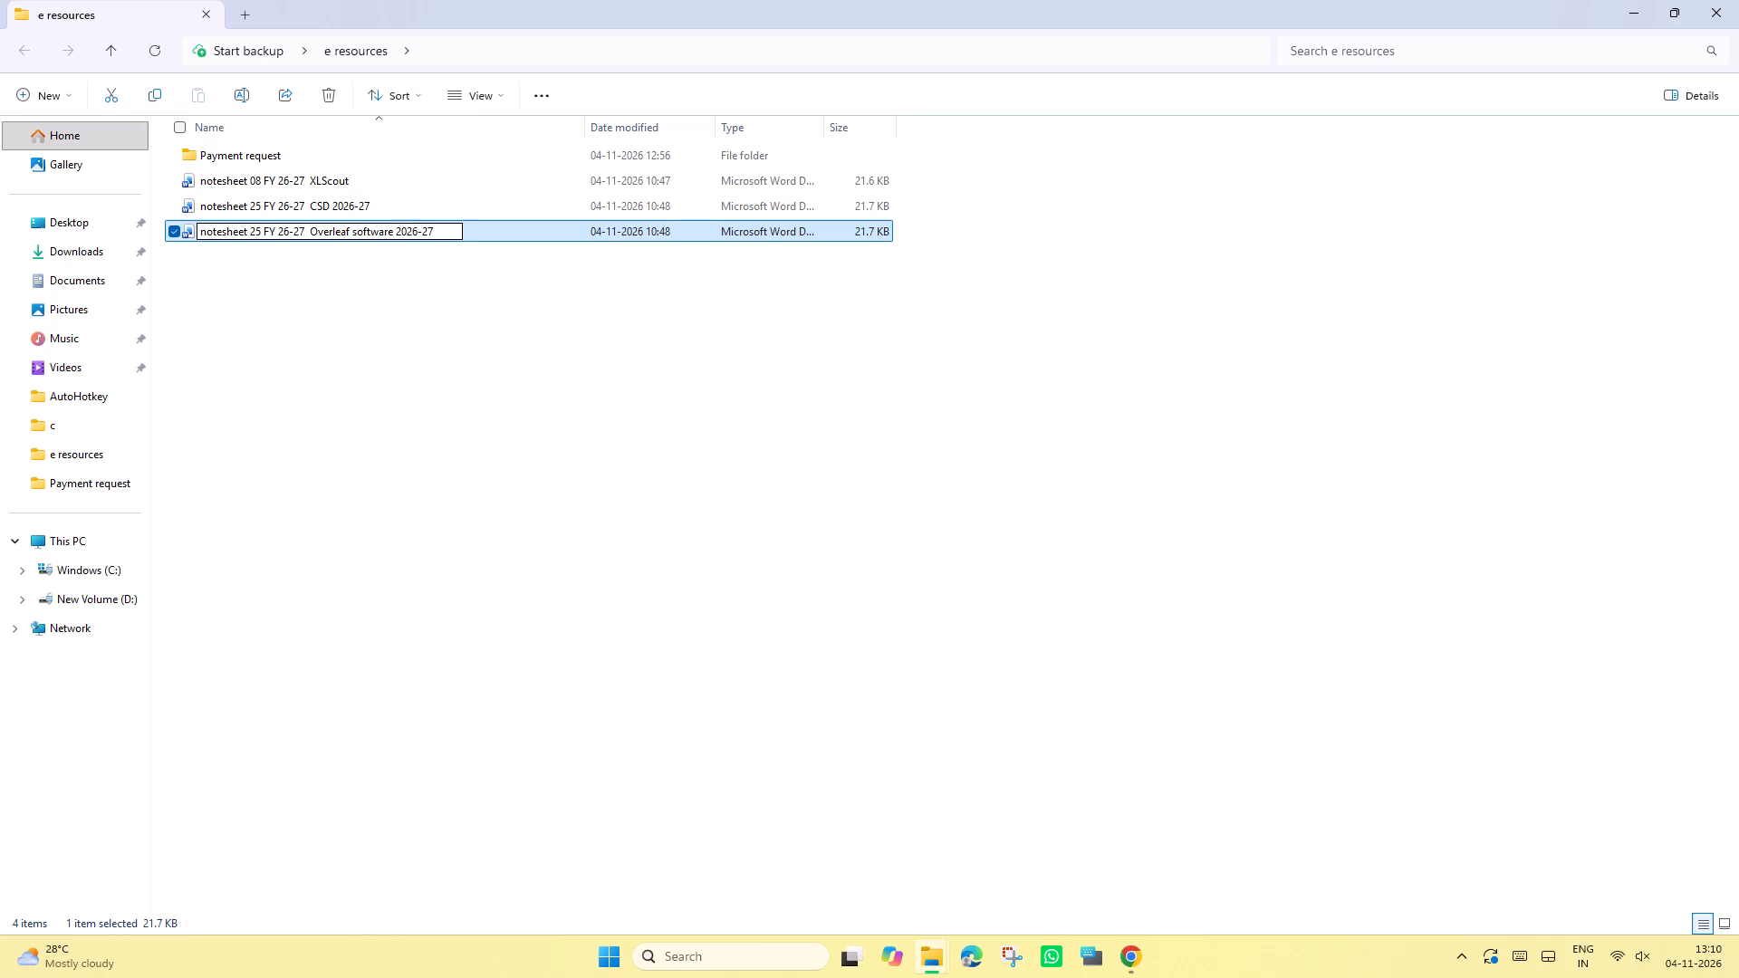
key(BackSpace)
key(BackSpace)
key(BackSpace)
key(BackSpace)
key(BackSpace)
key(BackSpace)
key(BackSpace)
key(BackSpace)
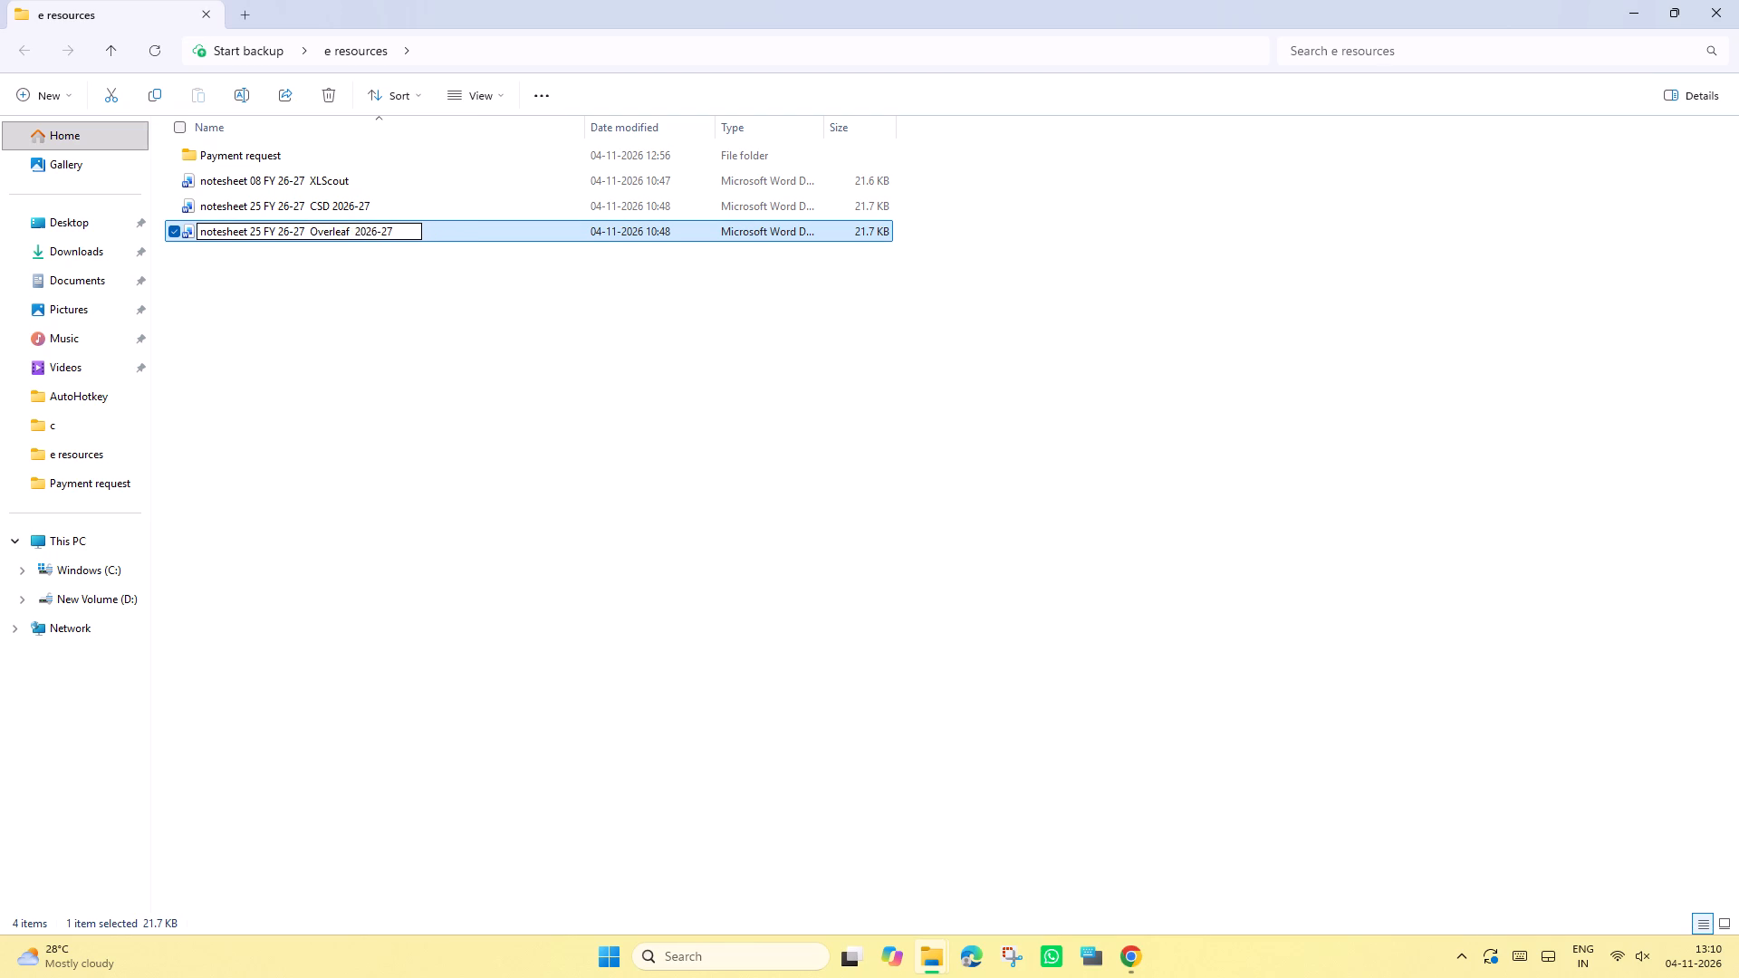
key(BackSpace)
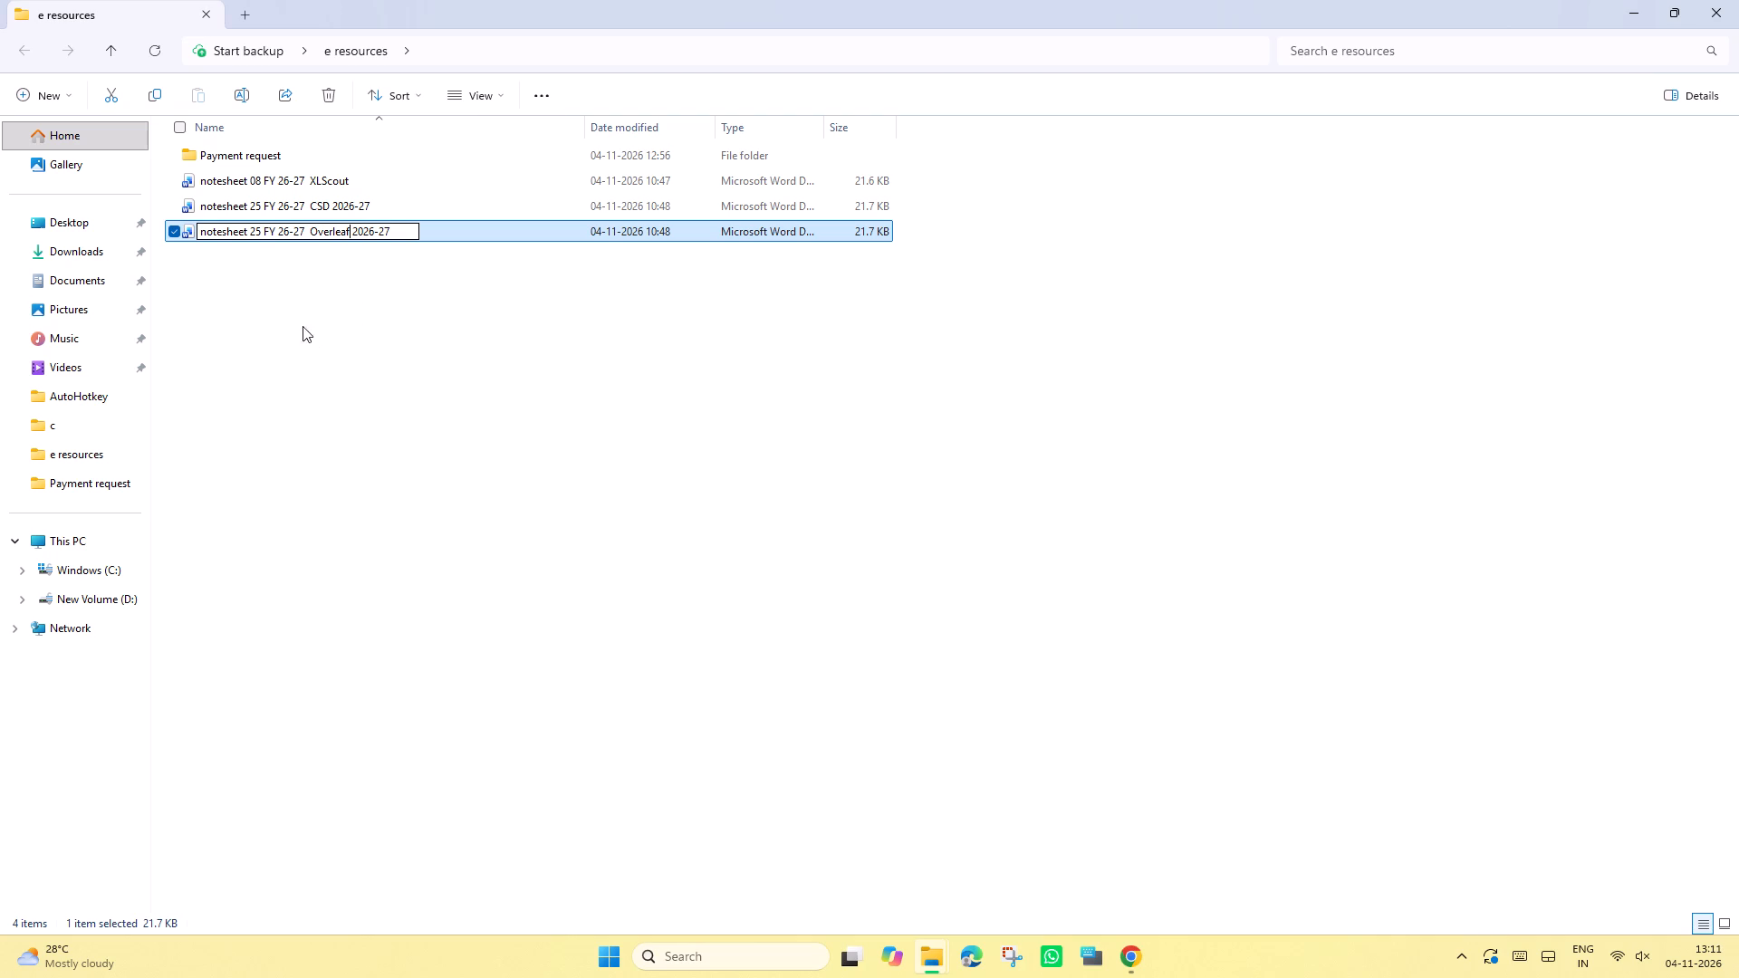
click(297, 326)
Open the Overleaf notesheet in Word and enable editing.
double_click(311, 235)
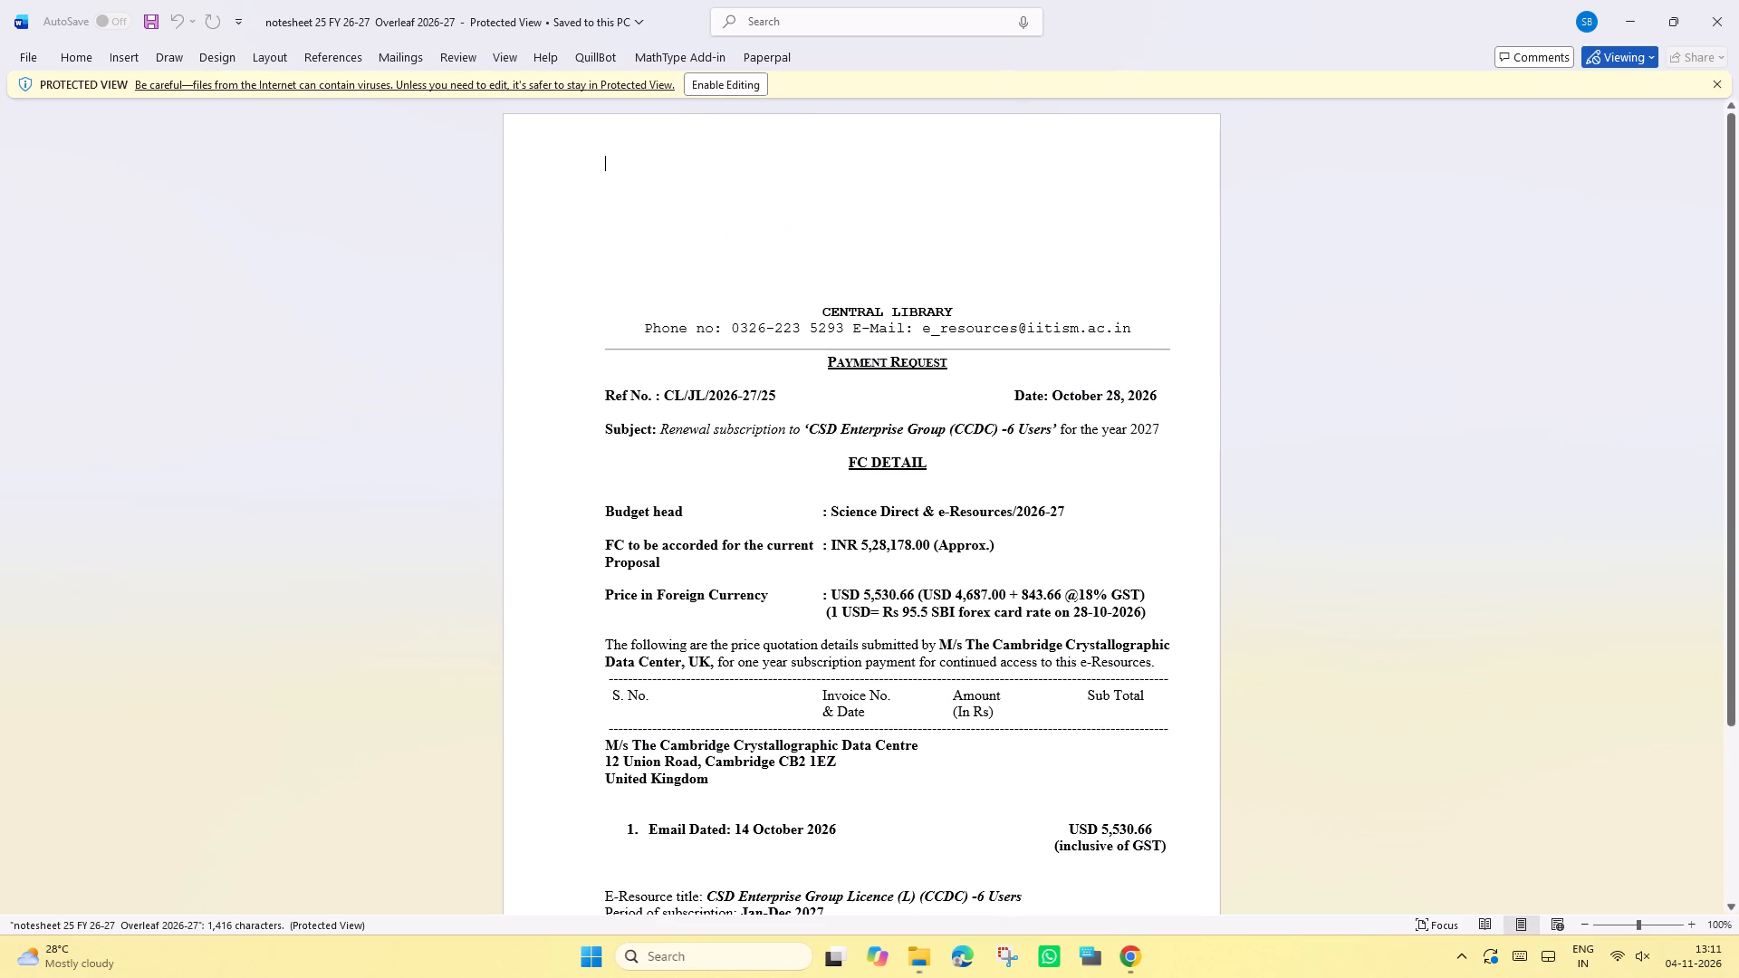
click(727, 85)
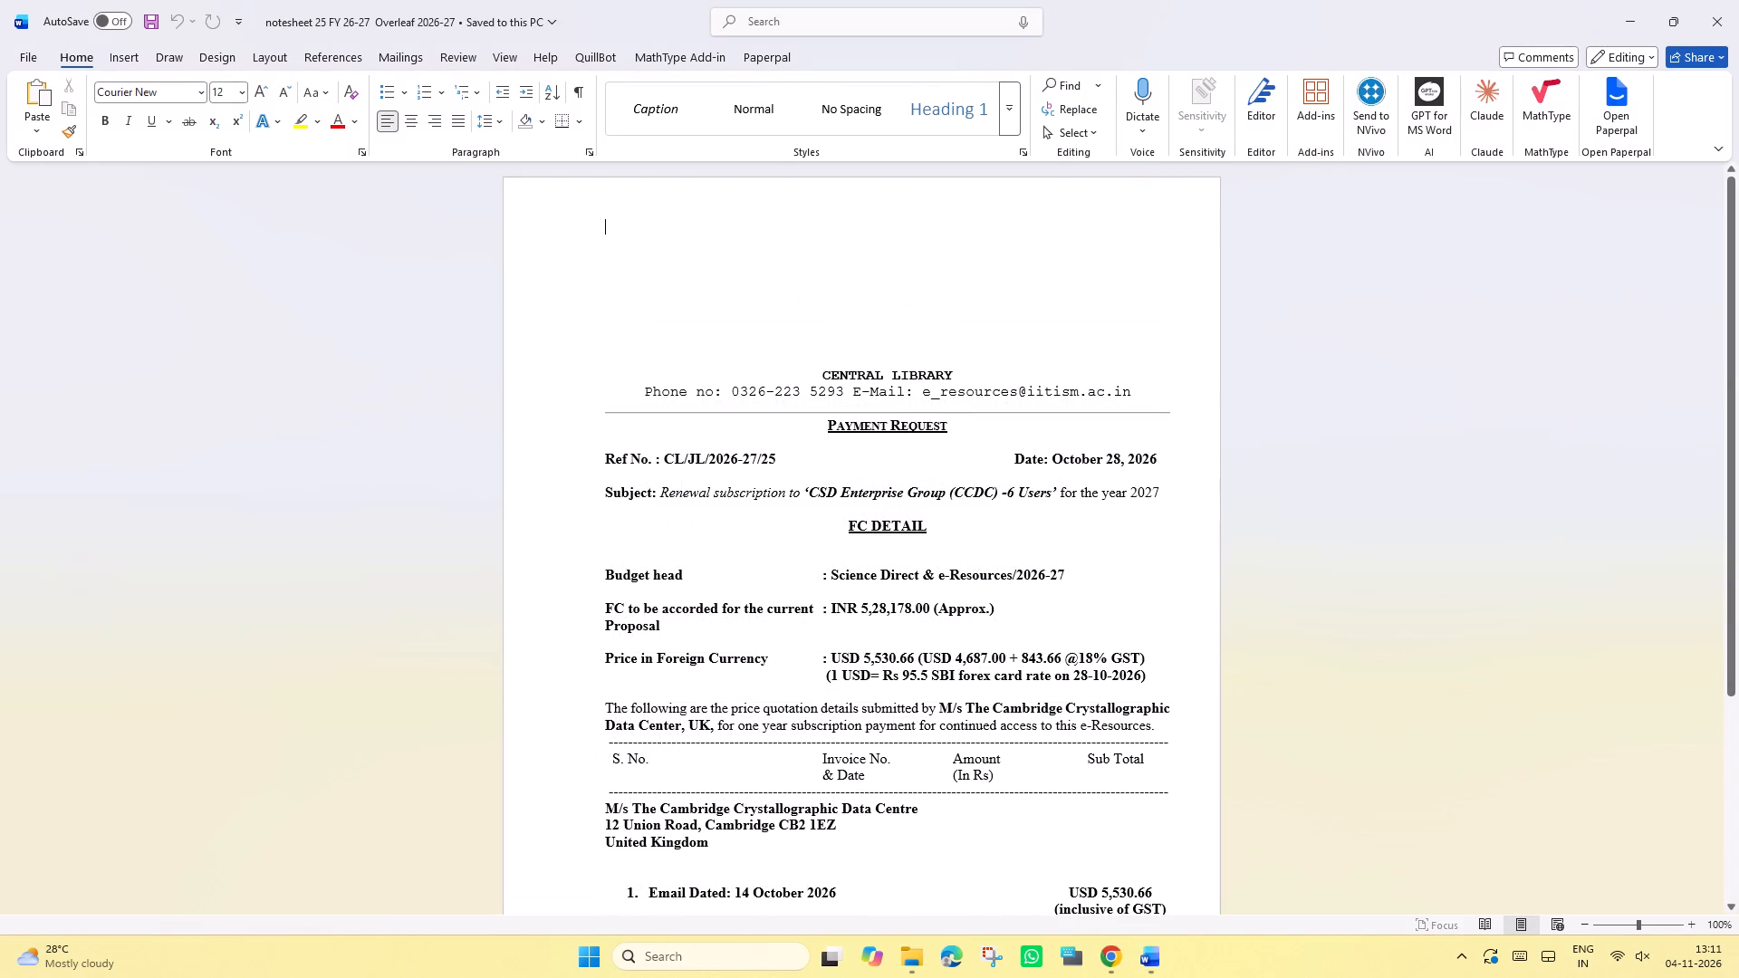
Remove the final number 25 from the Ref No., leaving CL/JL/2026-27/.
click(775, 456)
key(BackSpace)
key(BackSpace)
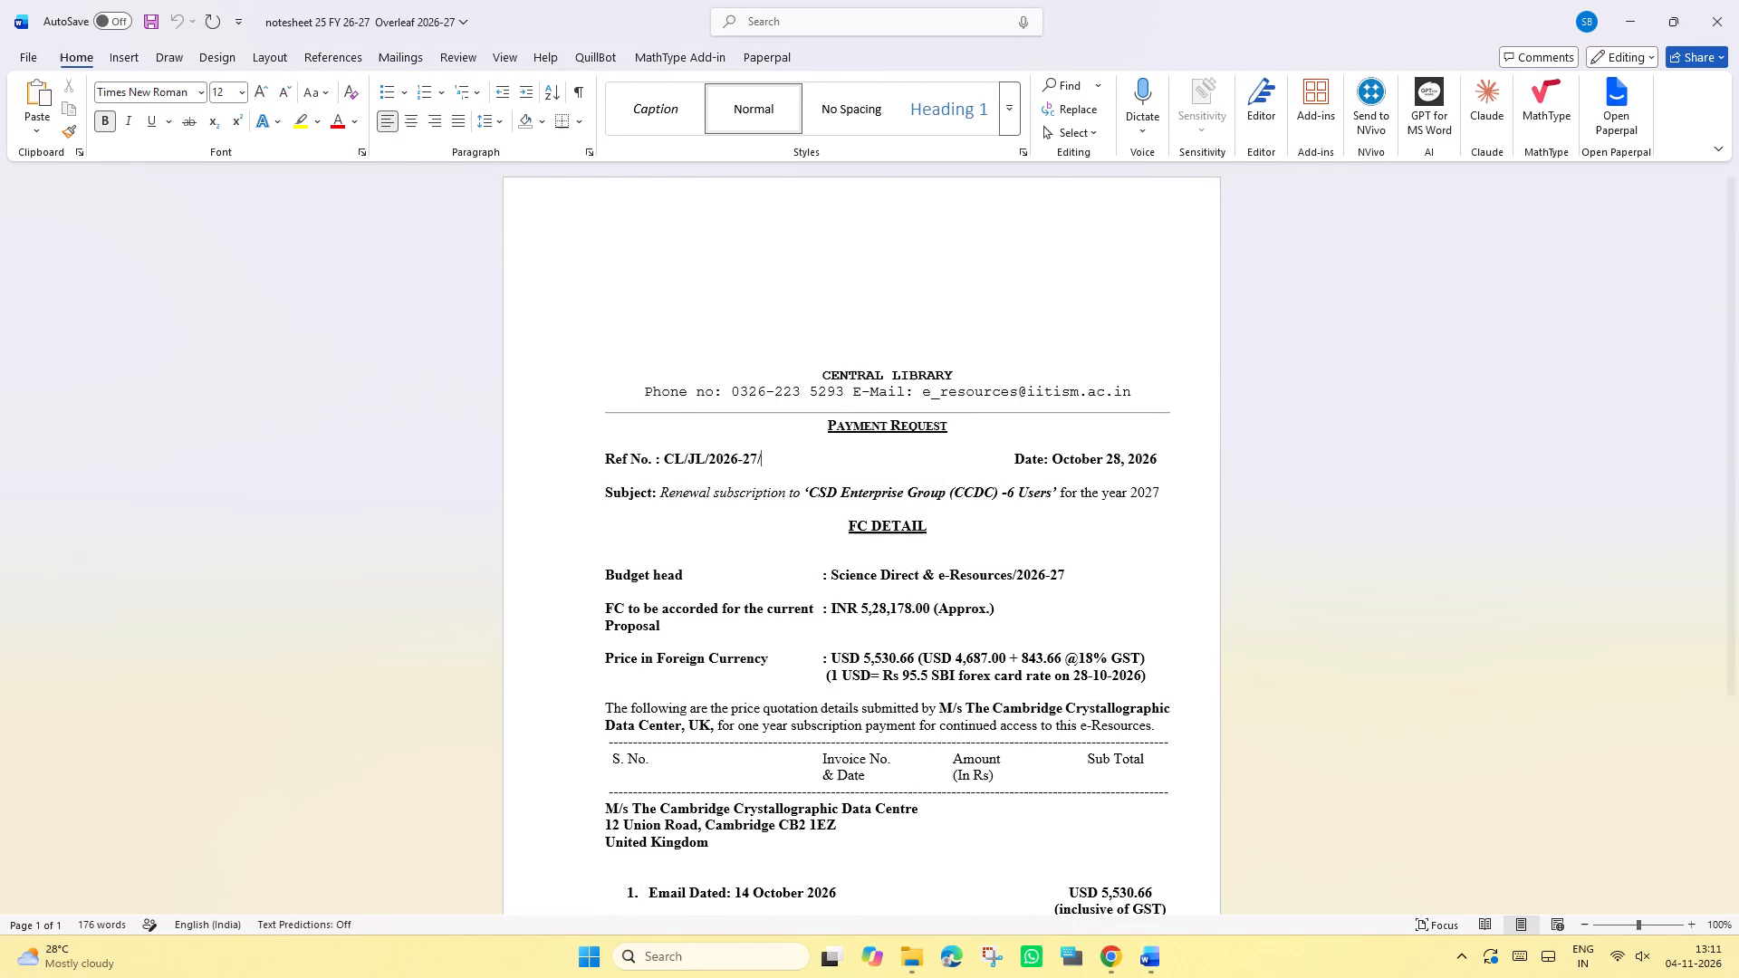
Change the payment request's date to November 04, 2026.
click(1118, 456)
key(BackSpace)
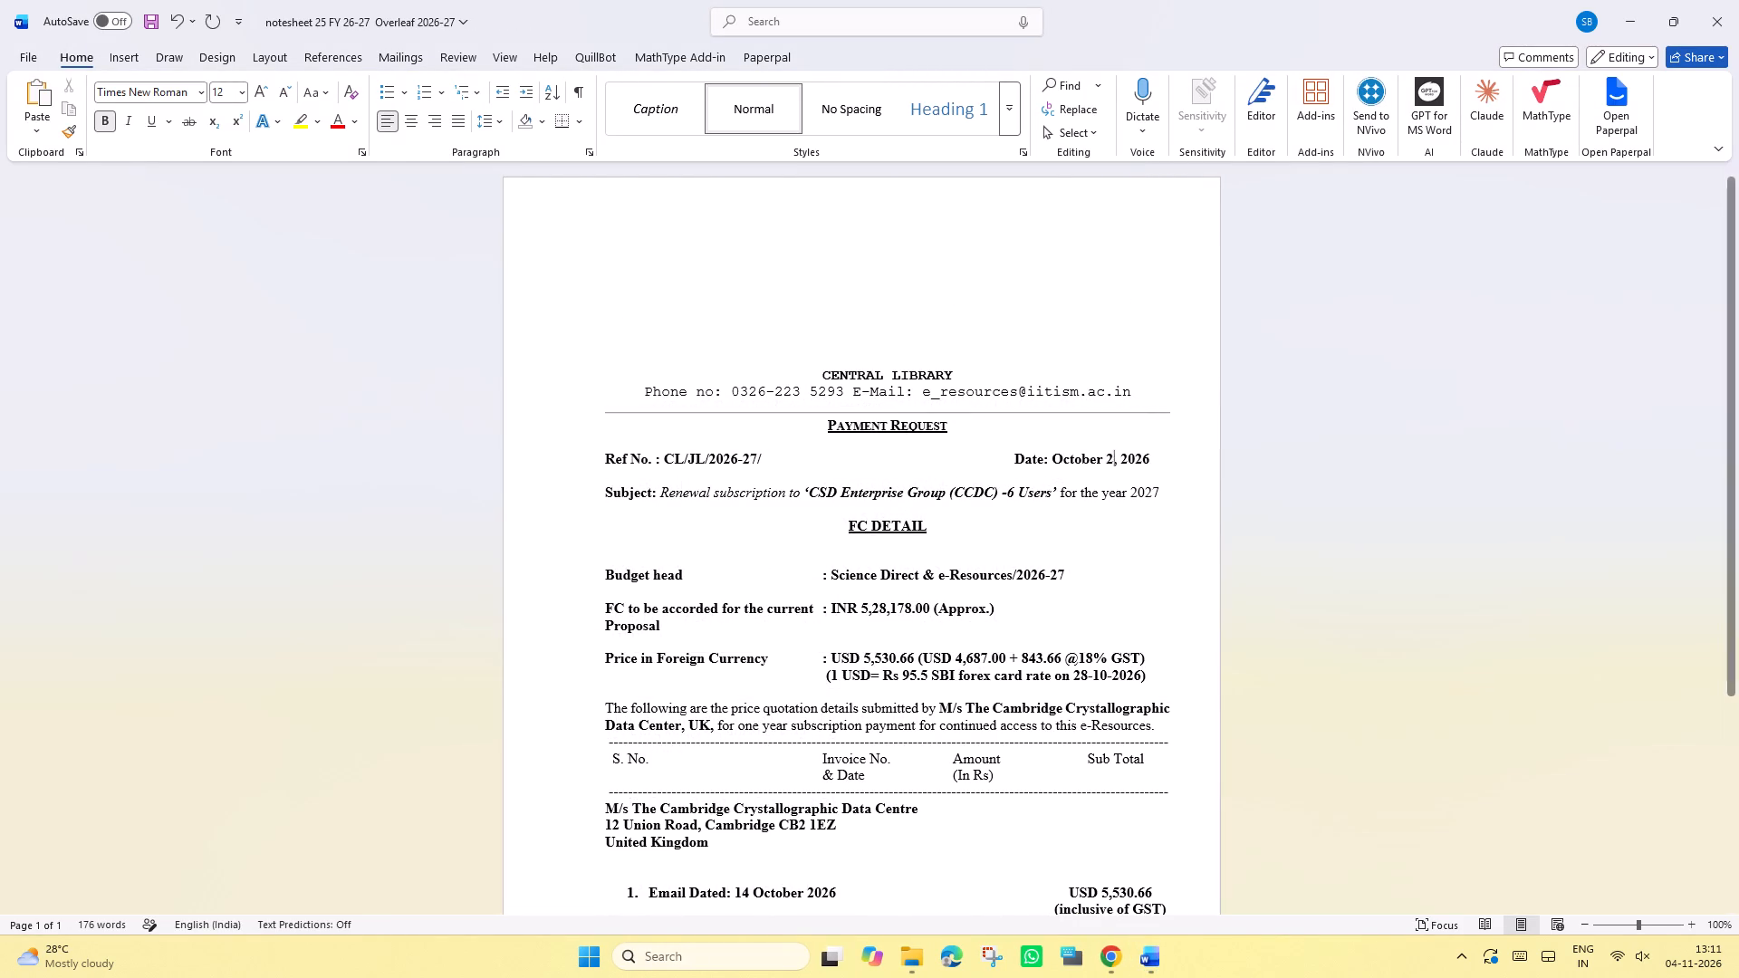
key(BackSpace)
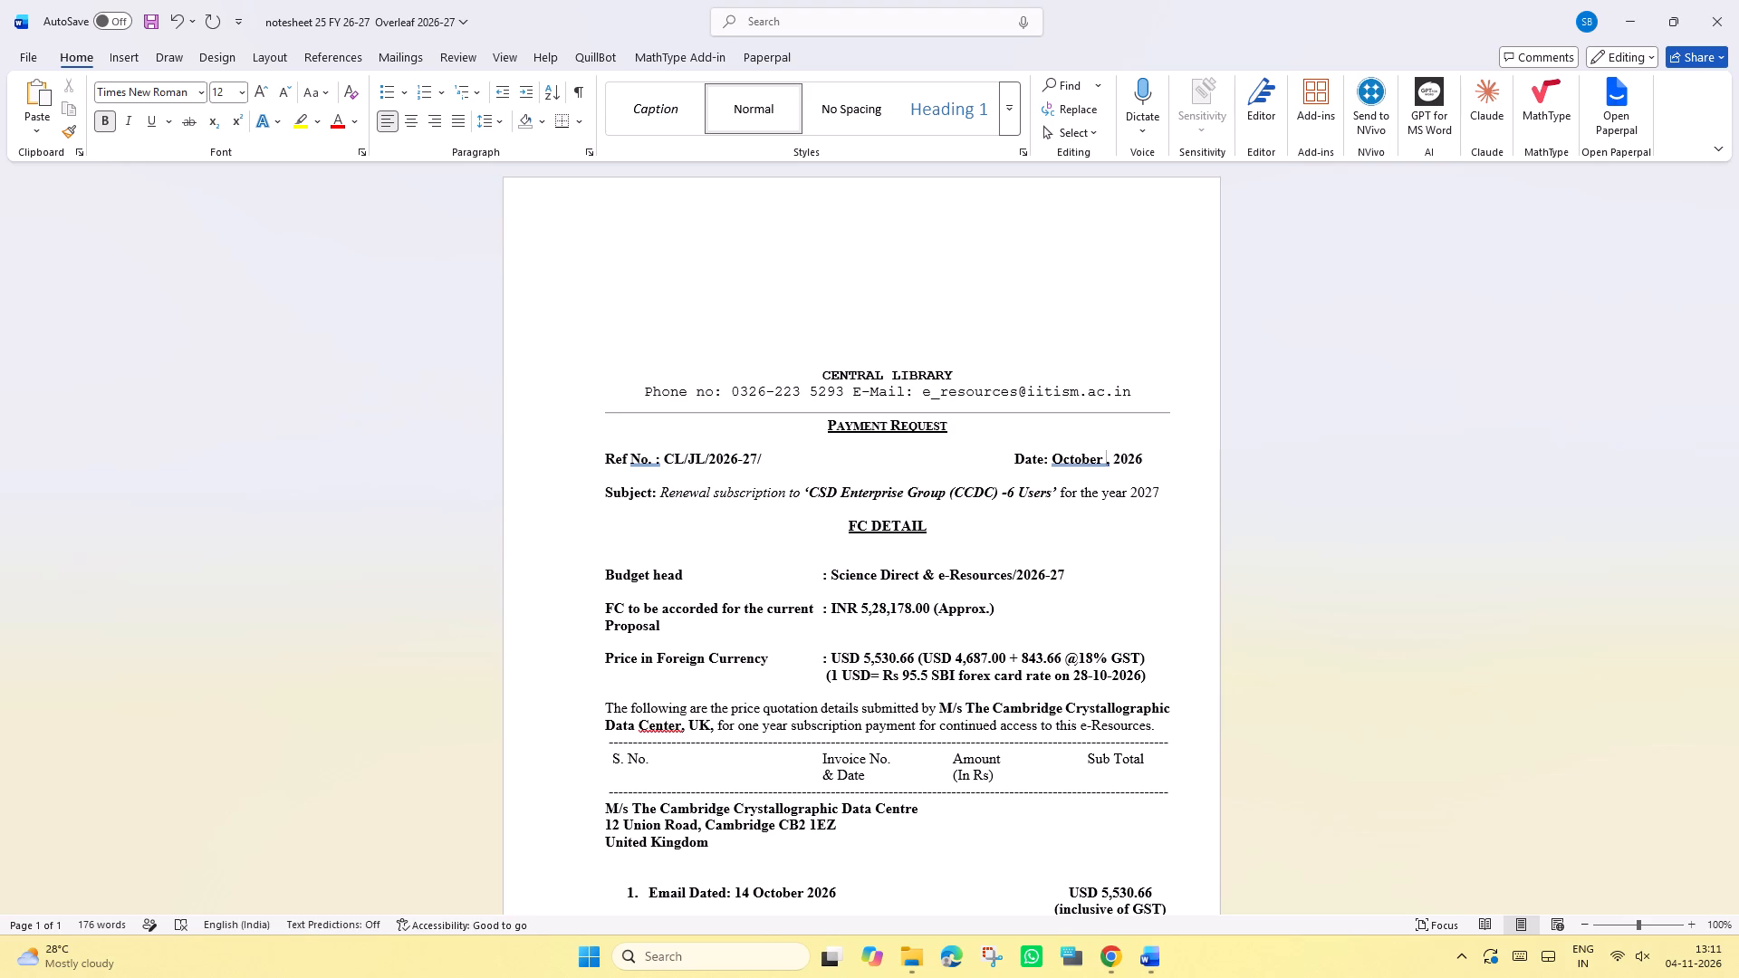
key(4)
key(Left)
key(0)
key(Left)
key(Left)
key(Left)
key(Right)
key(BackSpace)
key(BackSpace)
key(BackSpace)
key(BackSpace)
key(BackSpace)
key(BackSpace)
key(BackSpace)
text(November)
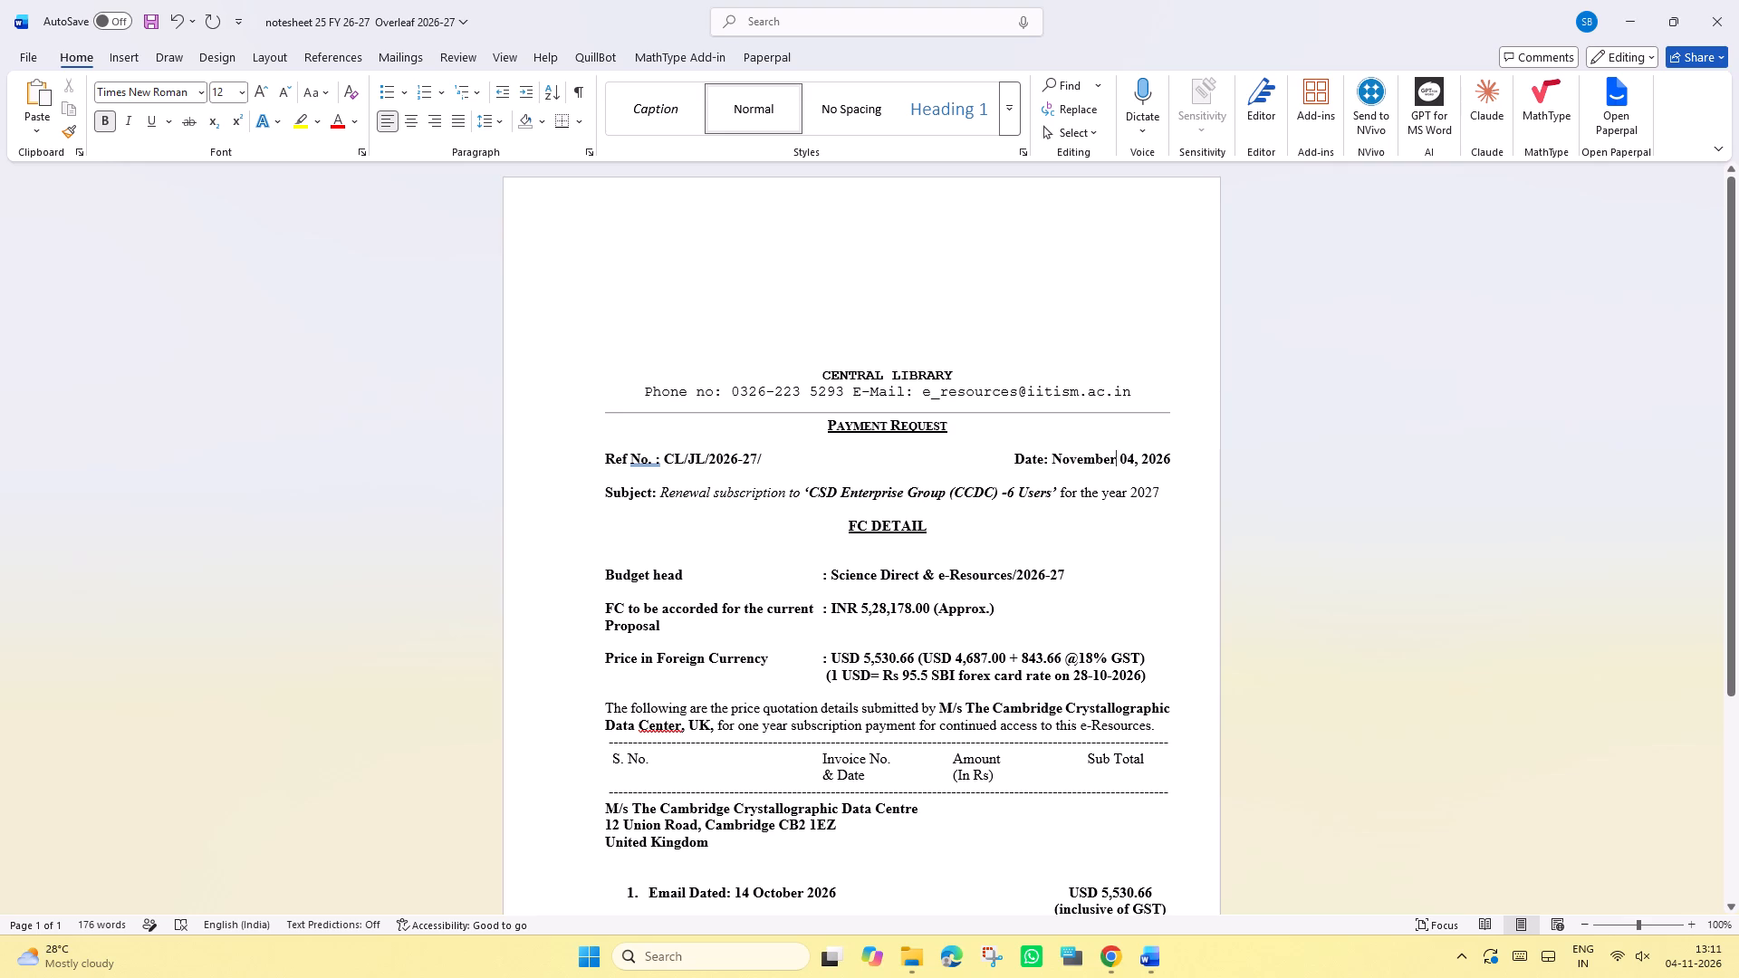
Replace the resource name in the subject line with "Overleaf Scientific and Technical Writing Online Tool", keeping the user count after it.
click(1052, 492)
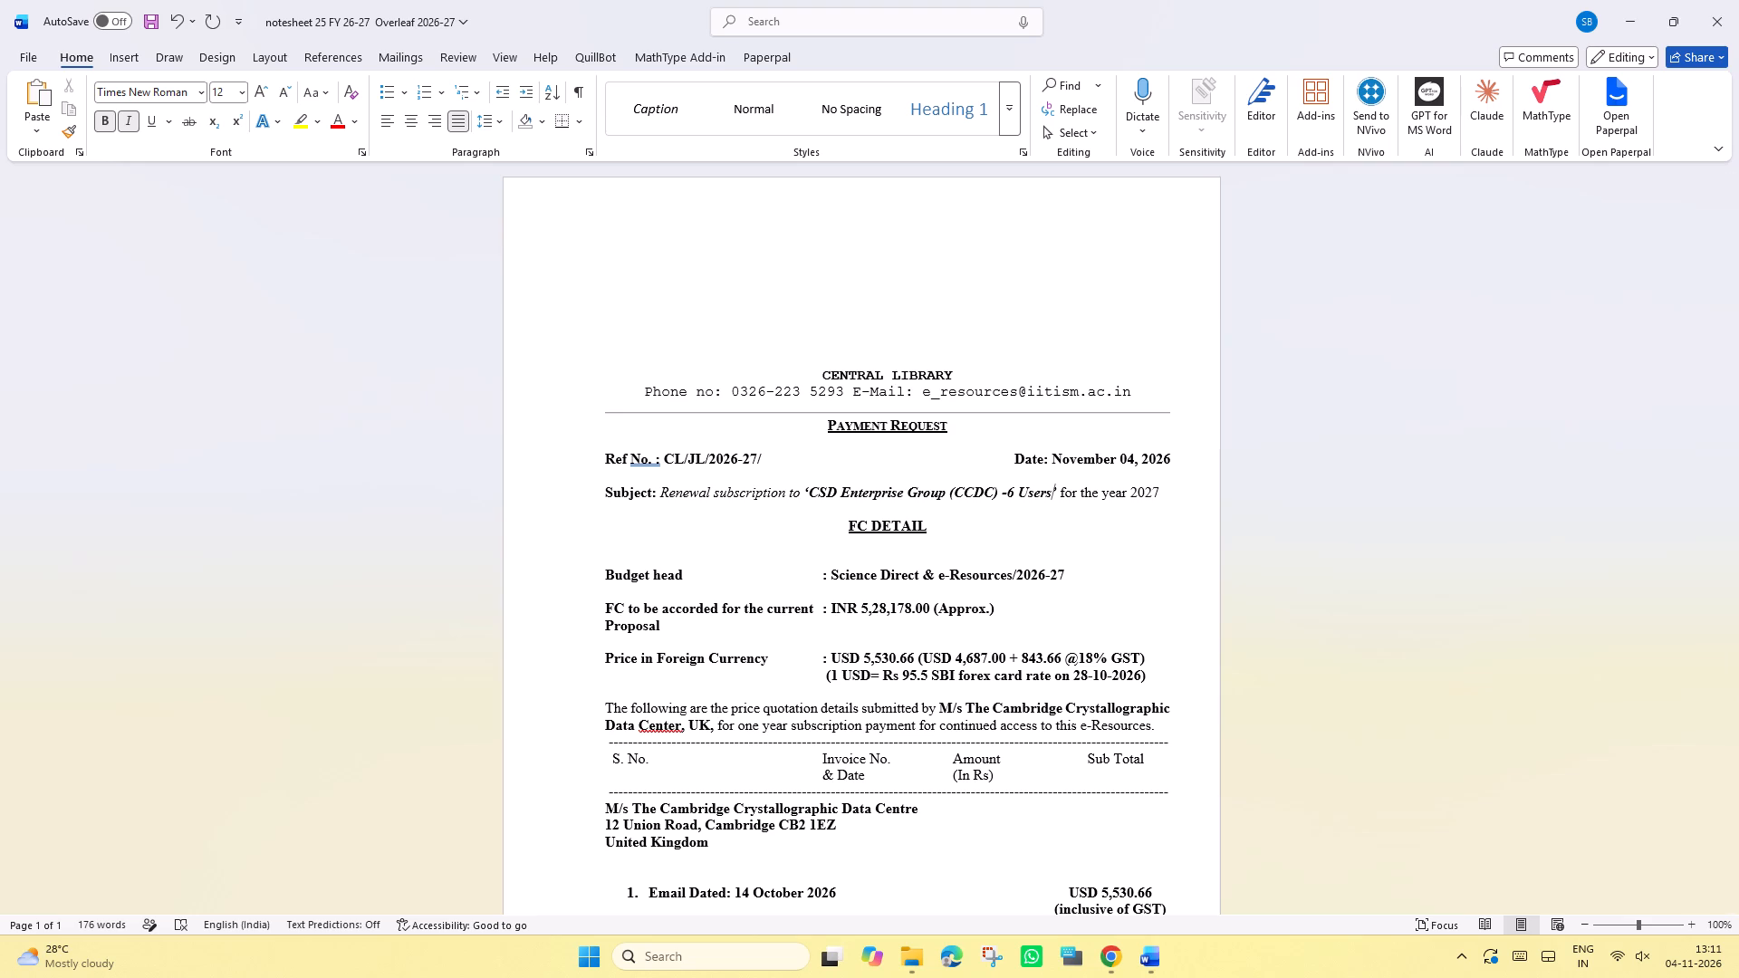
click(994, 491)
click(995, 490)
key(Right)
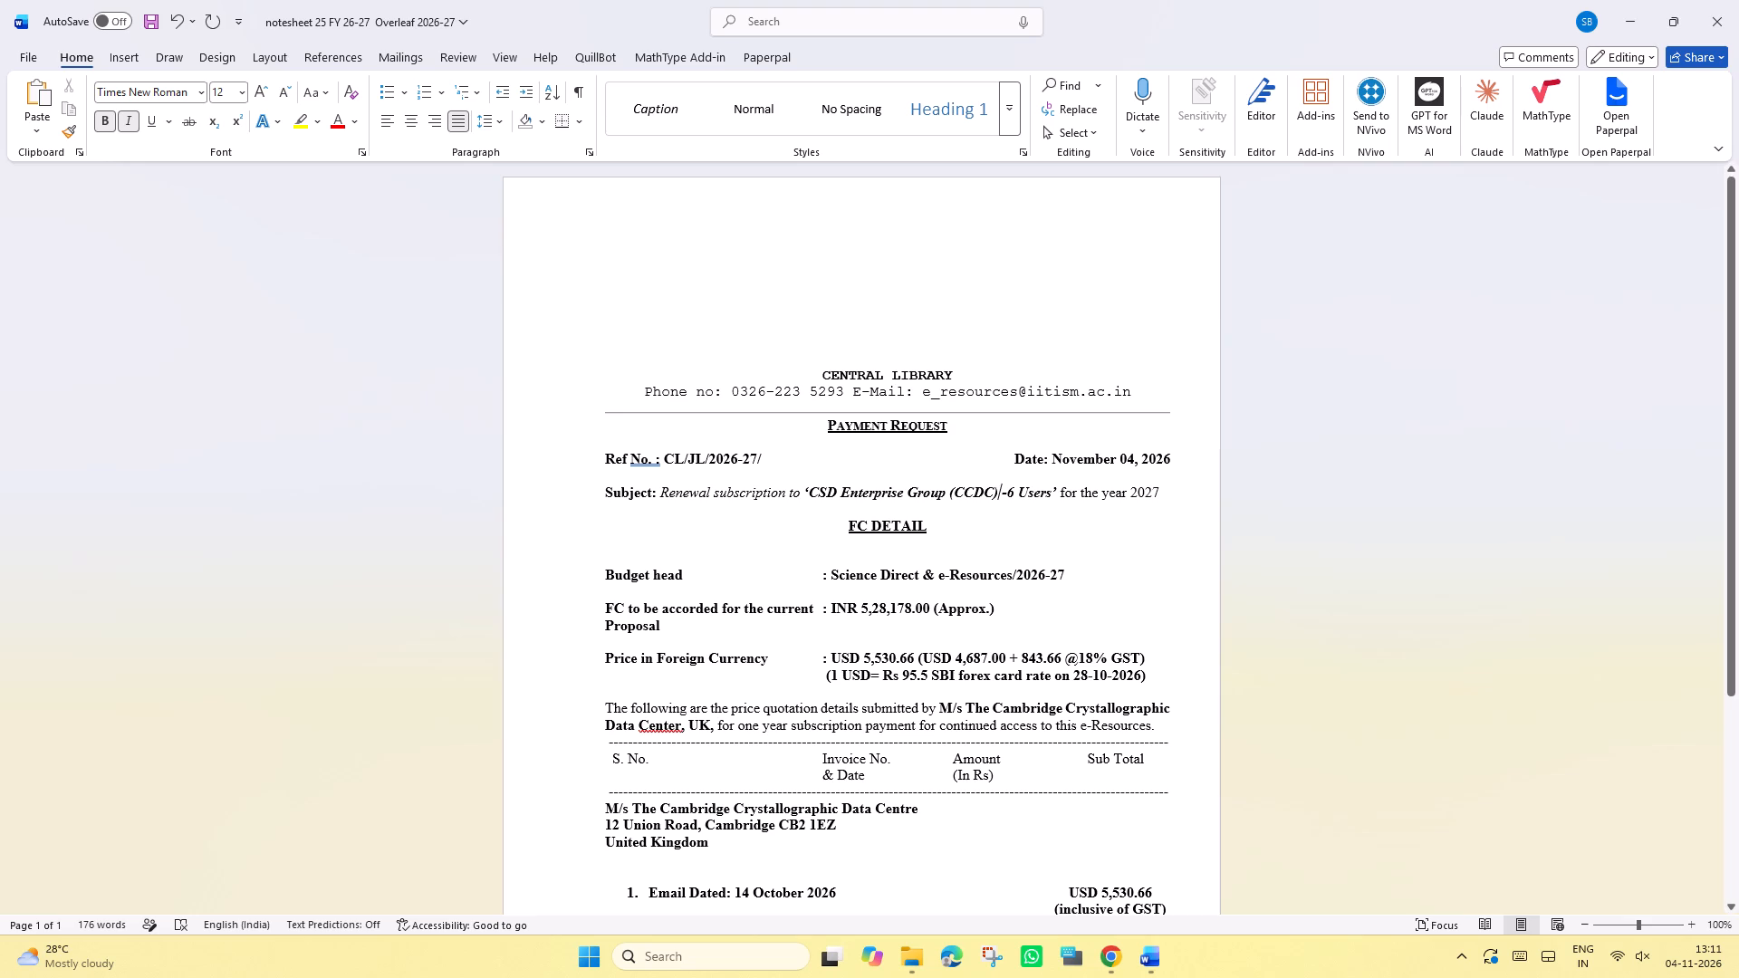
key(BackSpace)
key(BackSpace)
key(BackSpace)
key(BackSpace)
key(BackSpace)
key(BackSpace)
key(BackSpace)
key(BackSpace)
key(BackSpace)
key(BackSpace)
key(BackSpace)
key(BackSpace)
key(BackSpace)
key(BackSpace)
key(BackSpace)
key(BackSpace)
key(BackSpace)
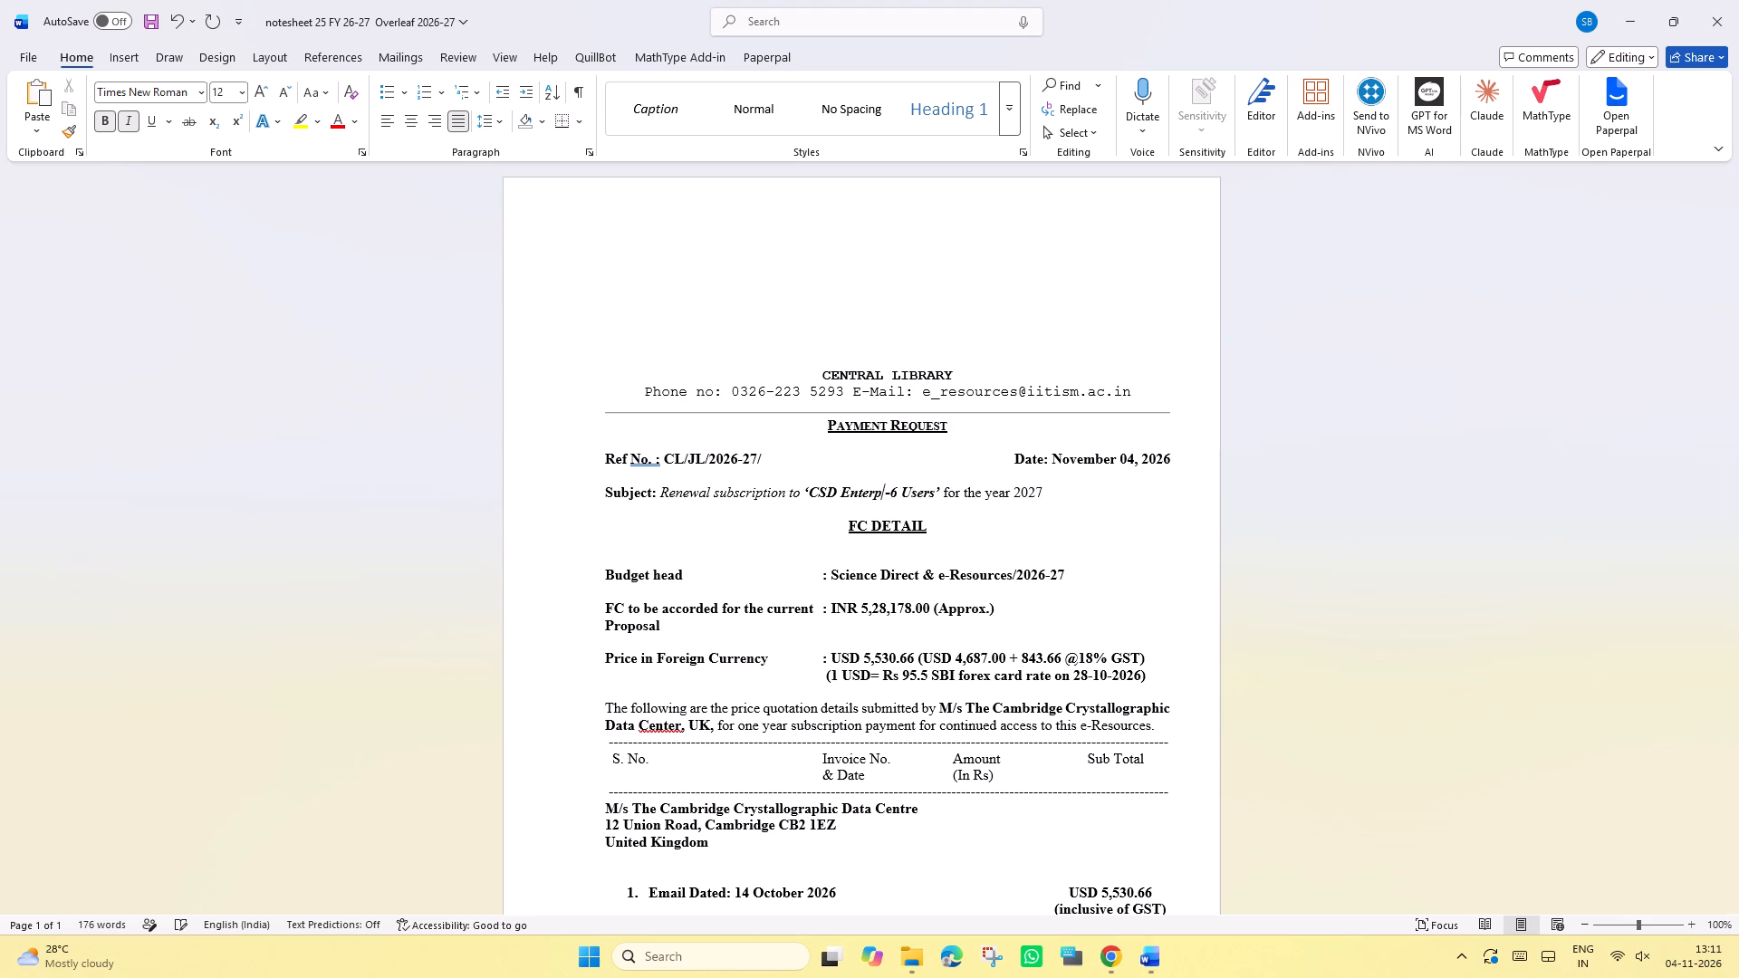
key(BackSpace)
key(BackSpace)
key(BackSpace)
key(BackSpace)
key(BackSpace)
key(BackSpace)
key(BackSpace)
key(BackSpace)
key(BackSpace)
key(BackSpace)
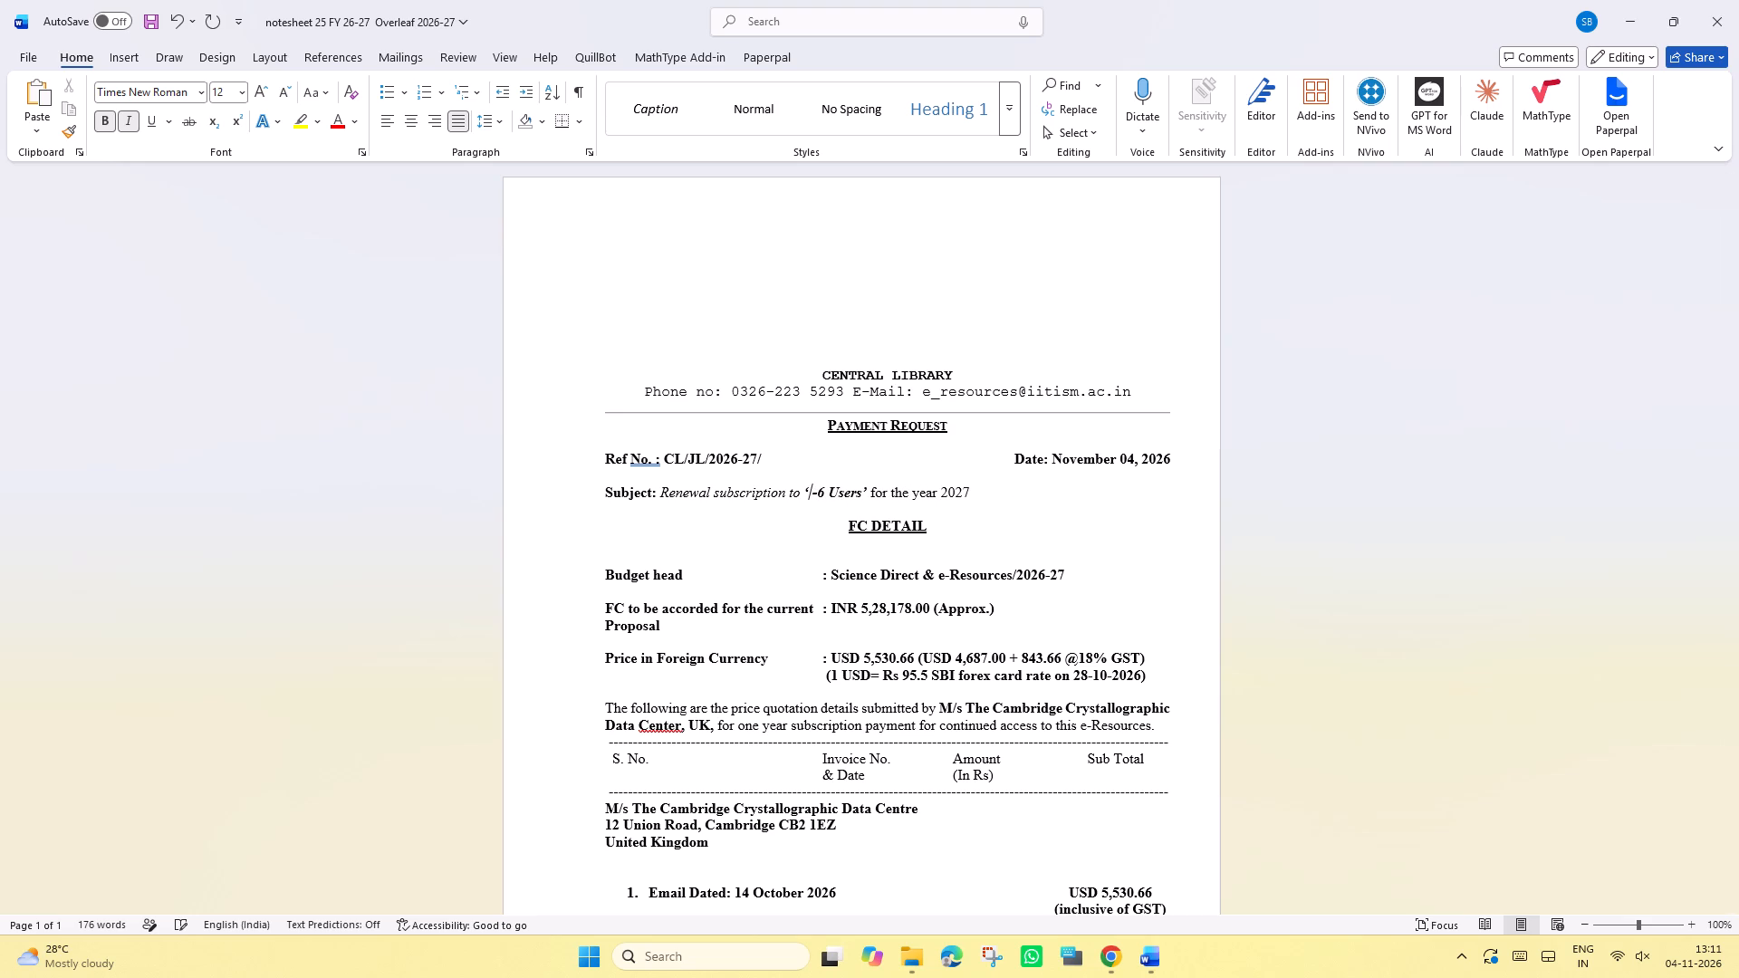
text(Overleaf)
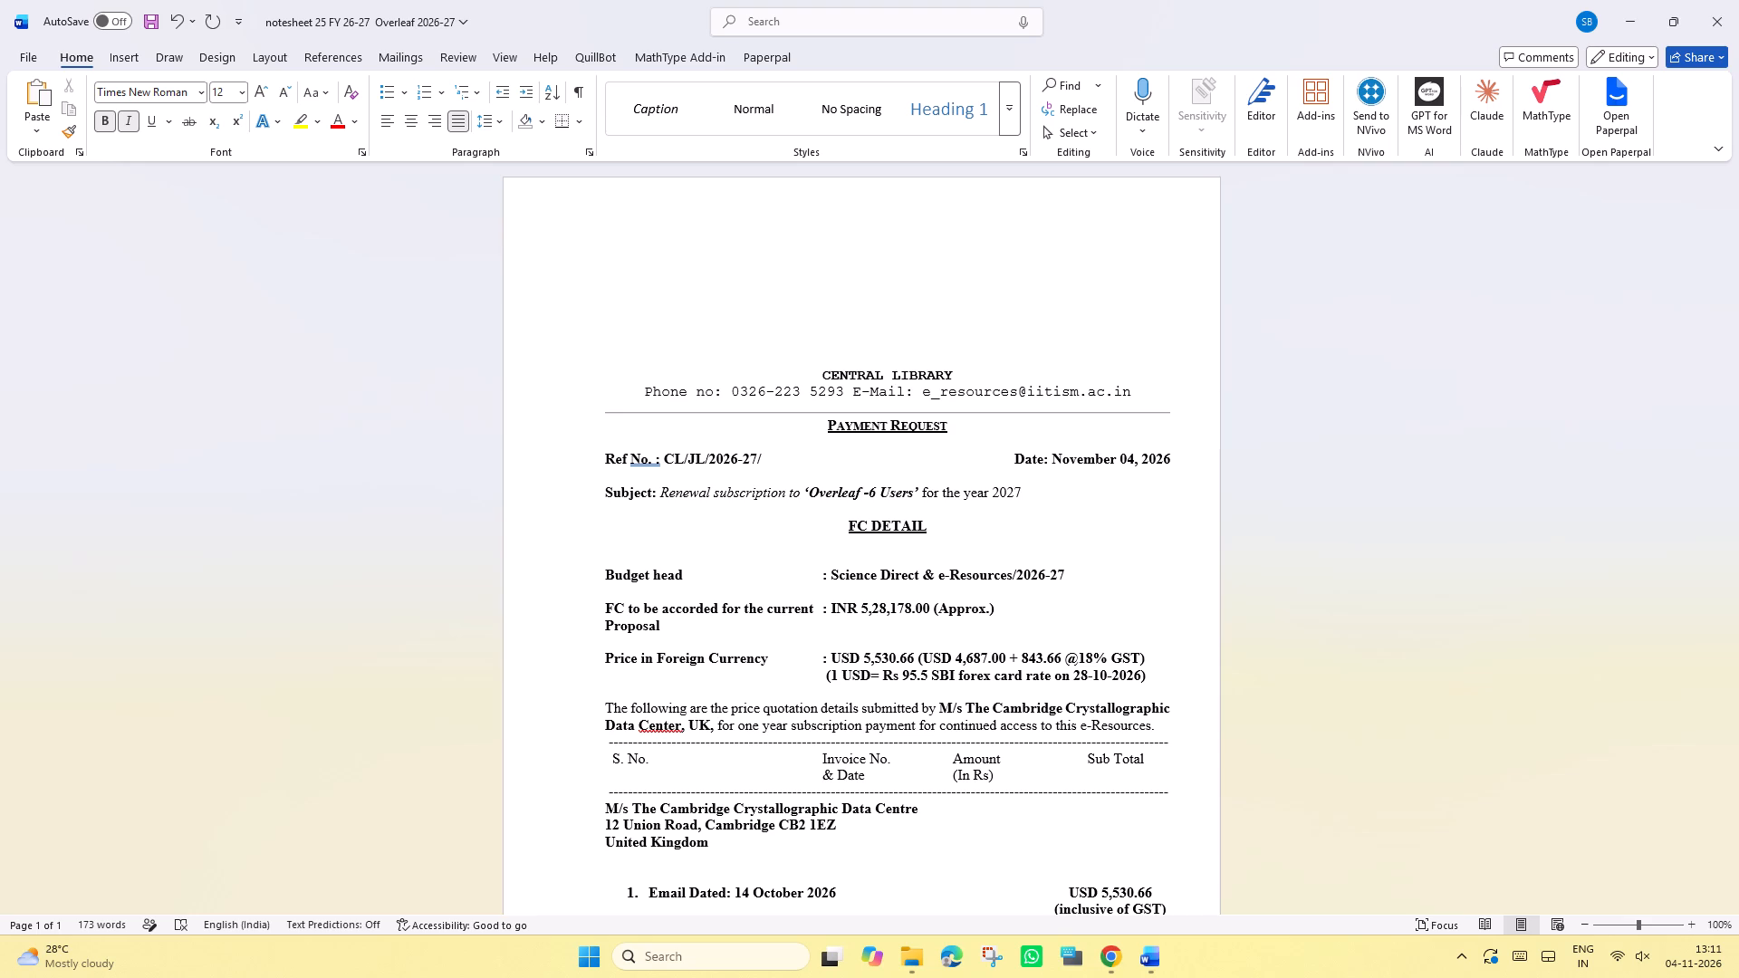
key(space)
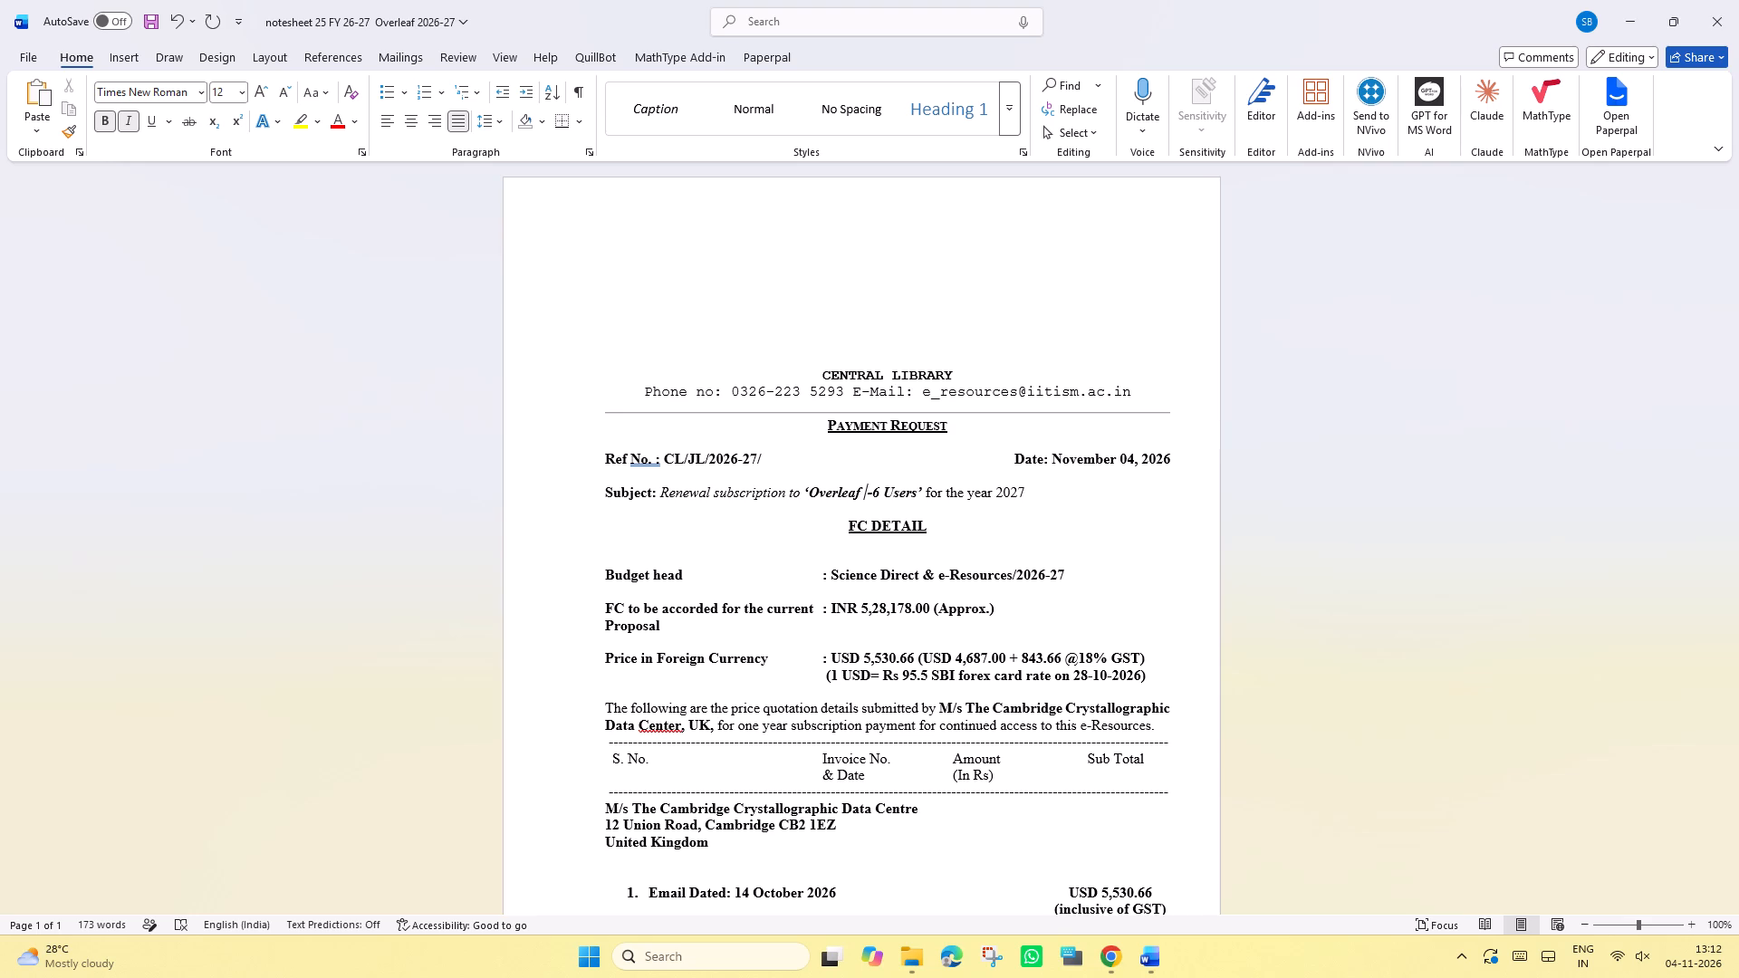
key(shift+s)
text(cit)
key(BackSpace)
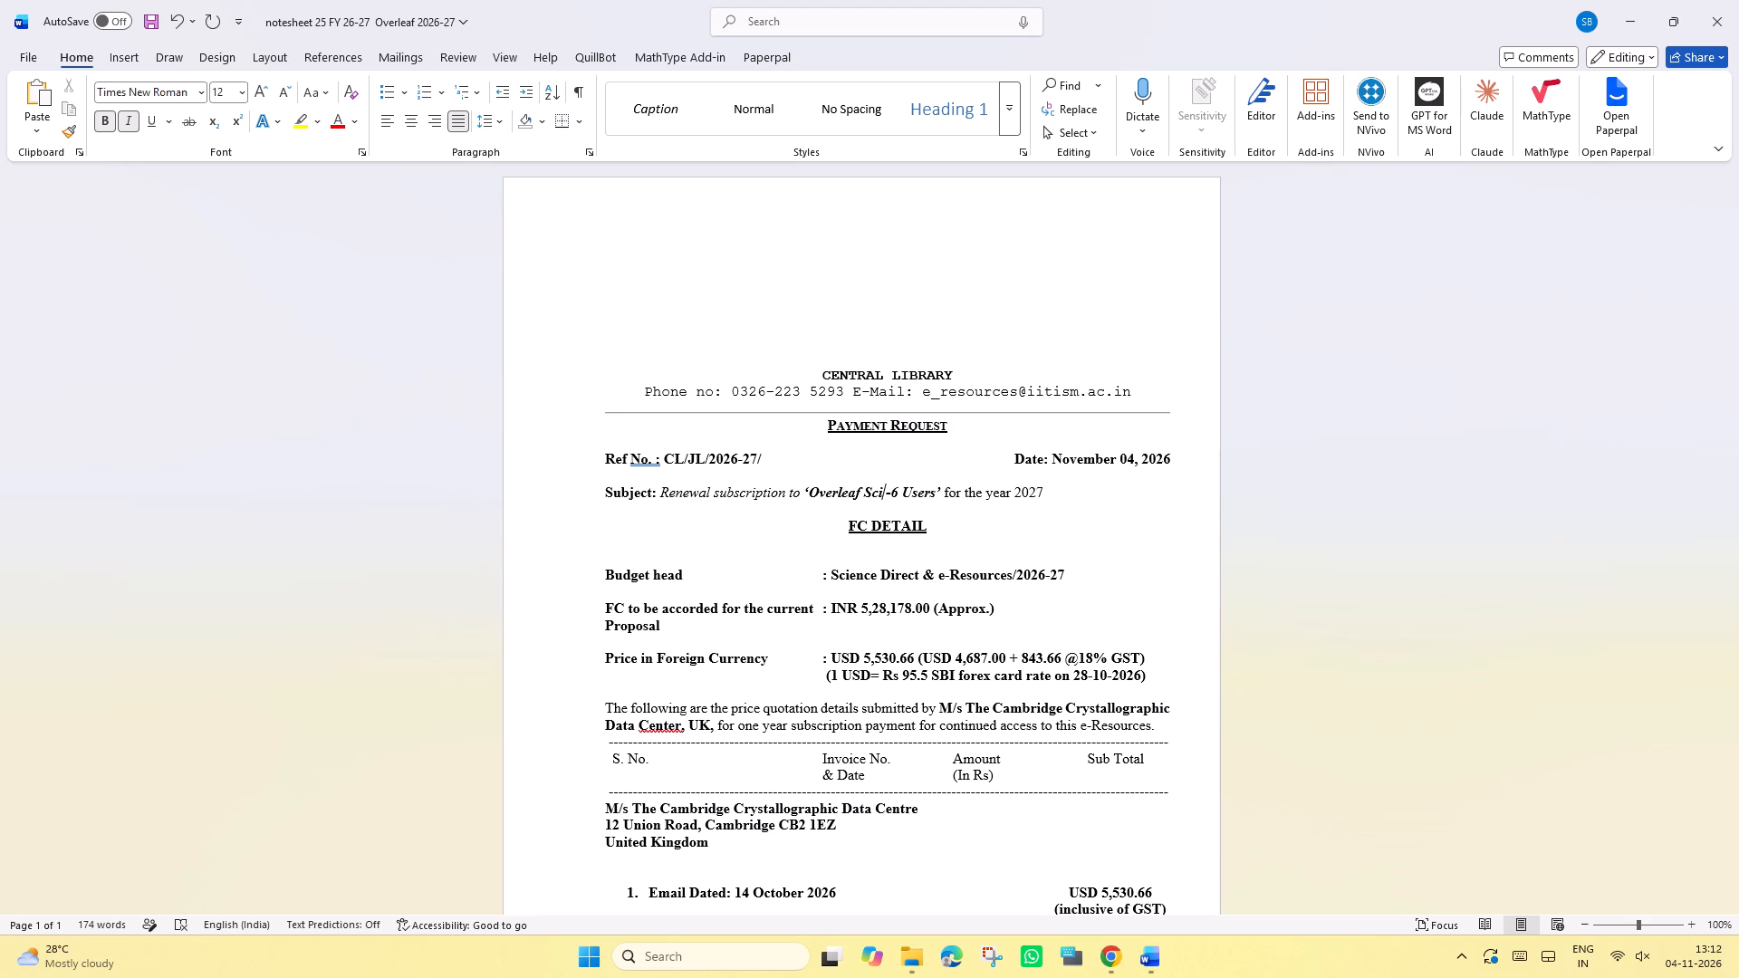
text(entific)
key(space)
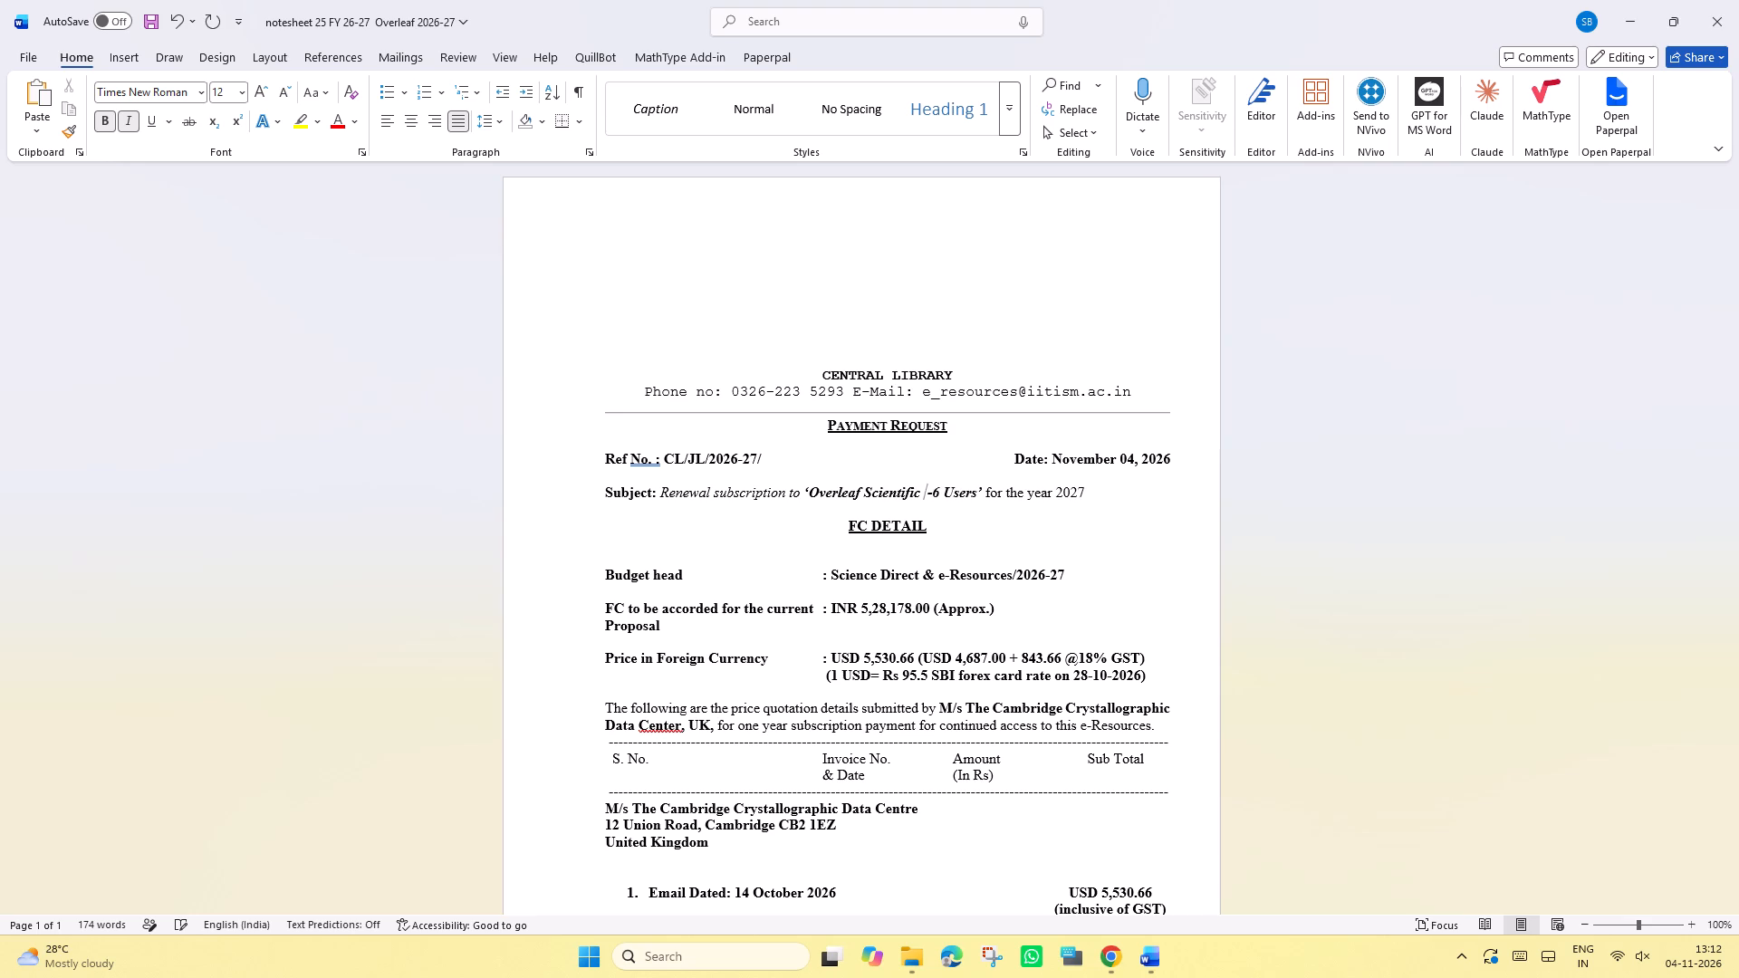
text(and)
key(space)
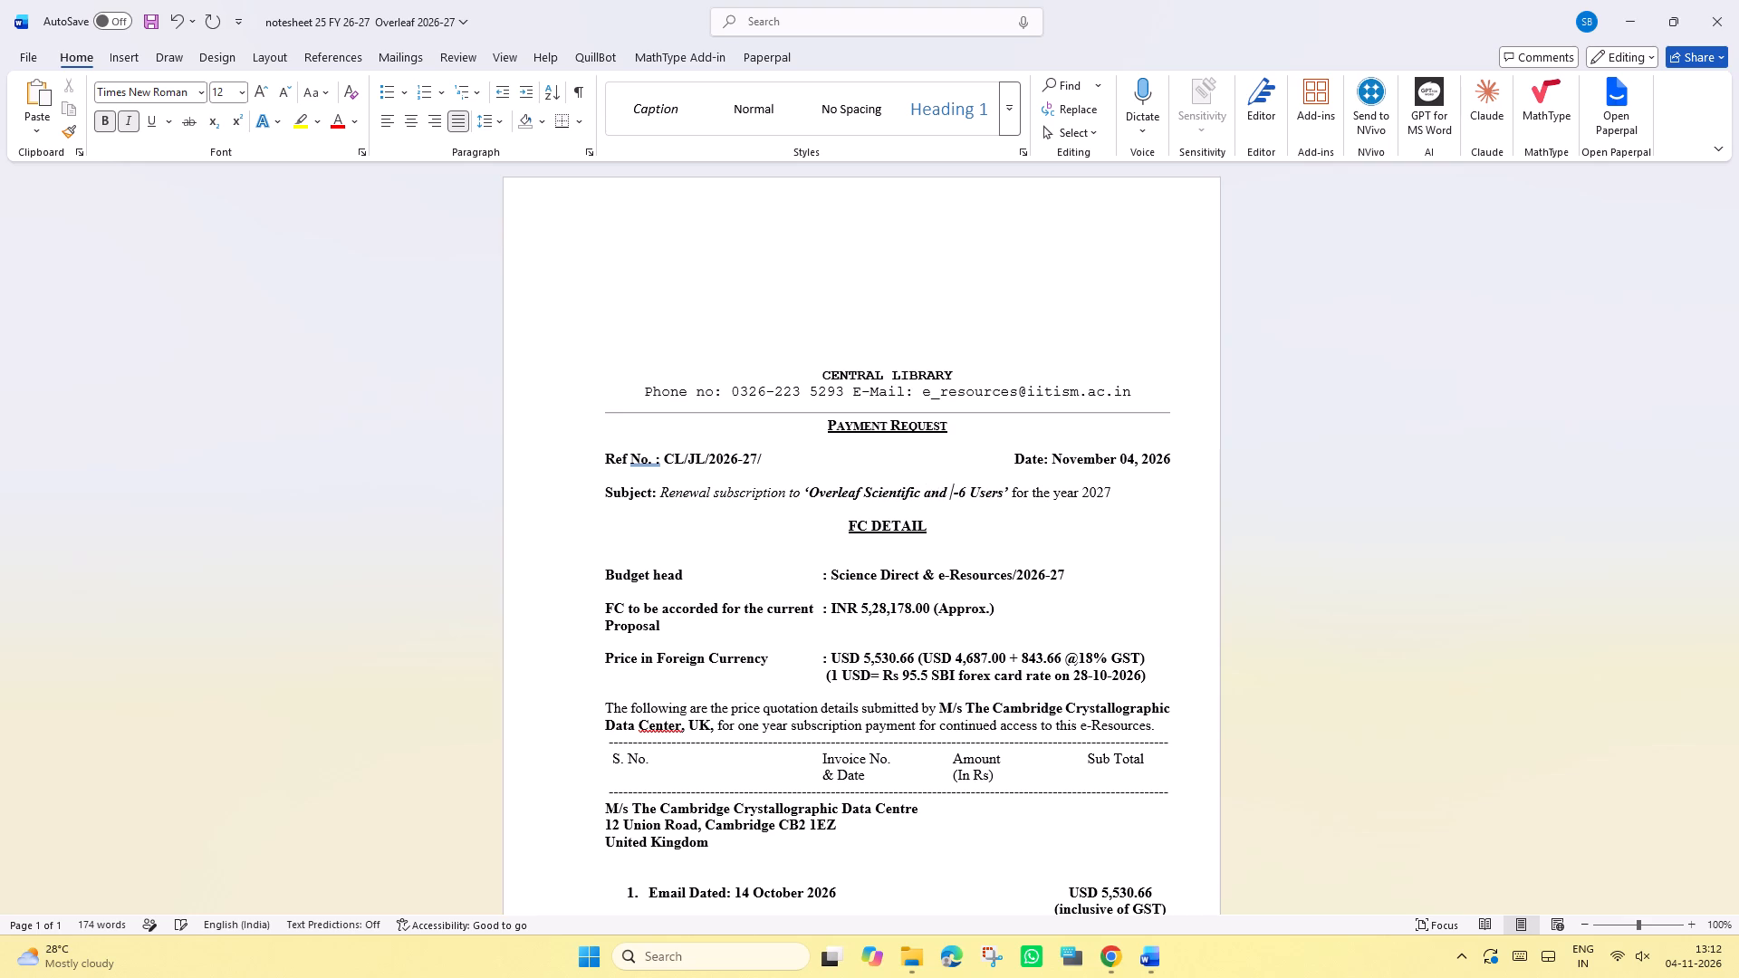
text(Technical)
key(space)
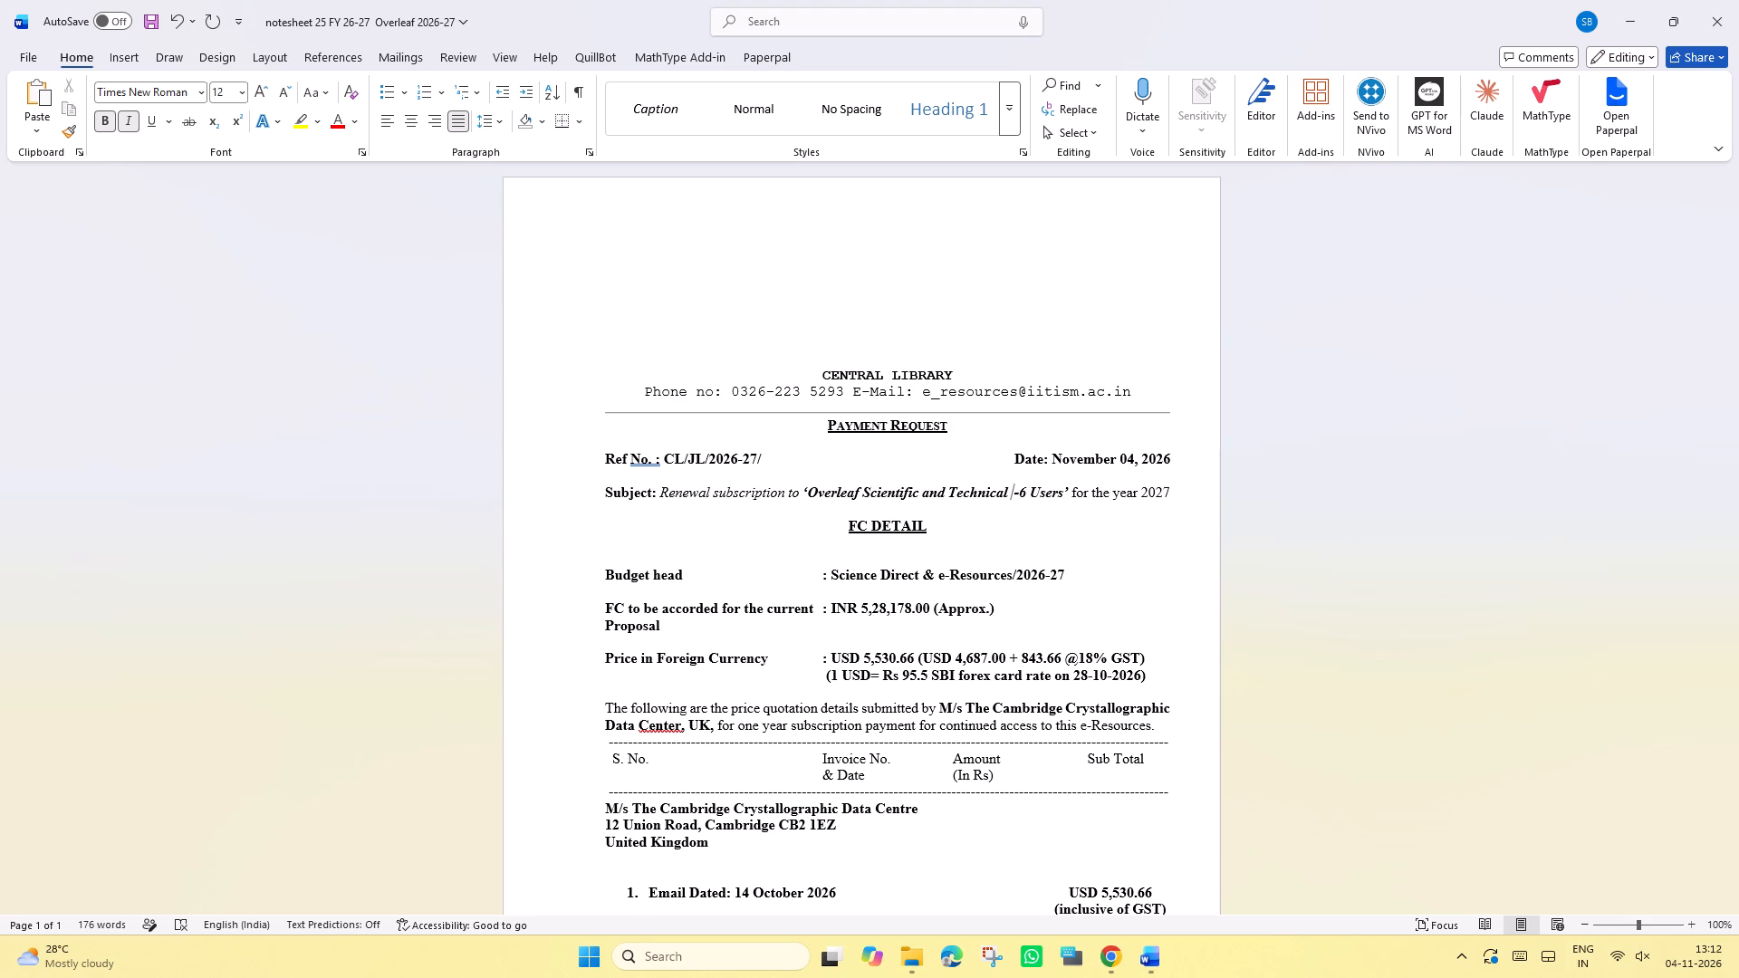
text(Writing)
key(space)
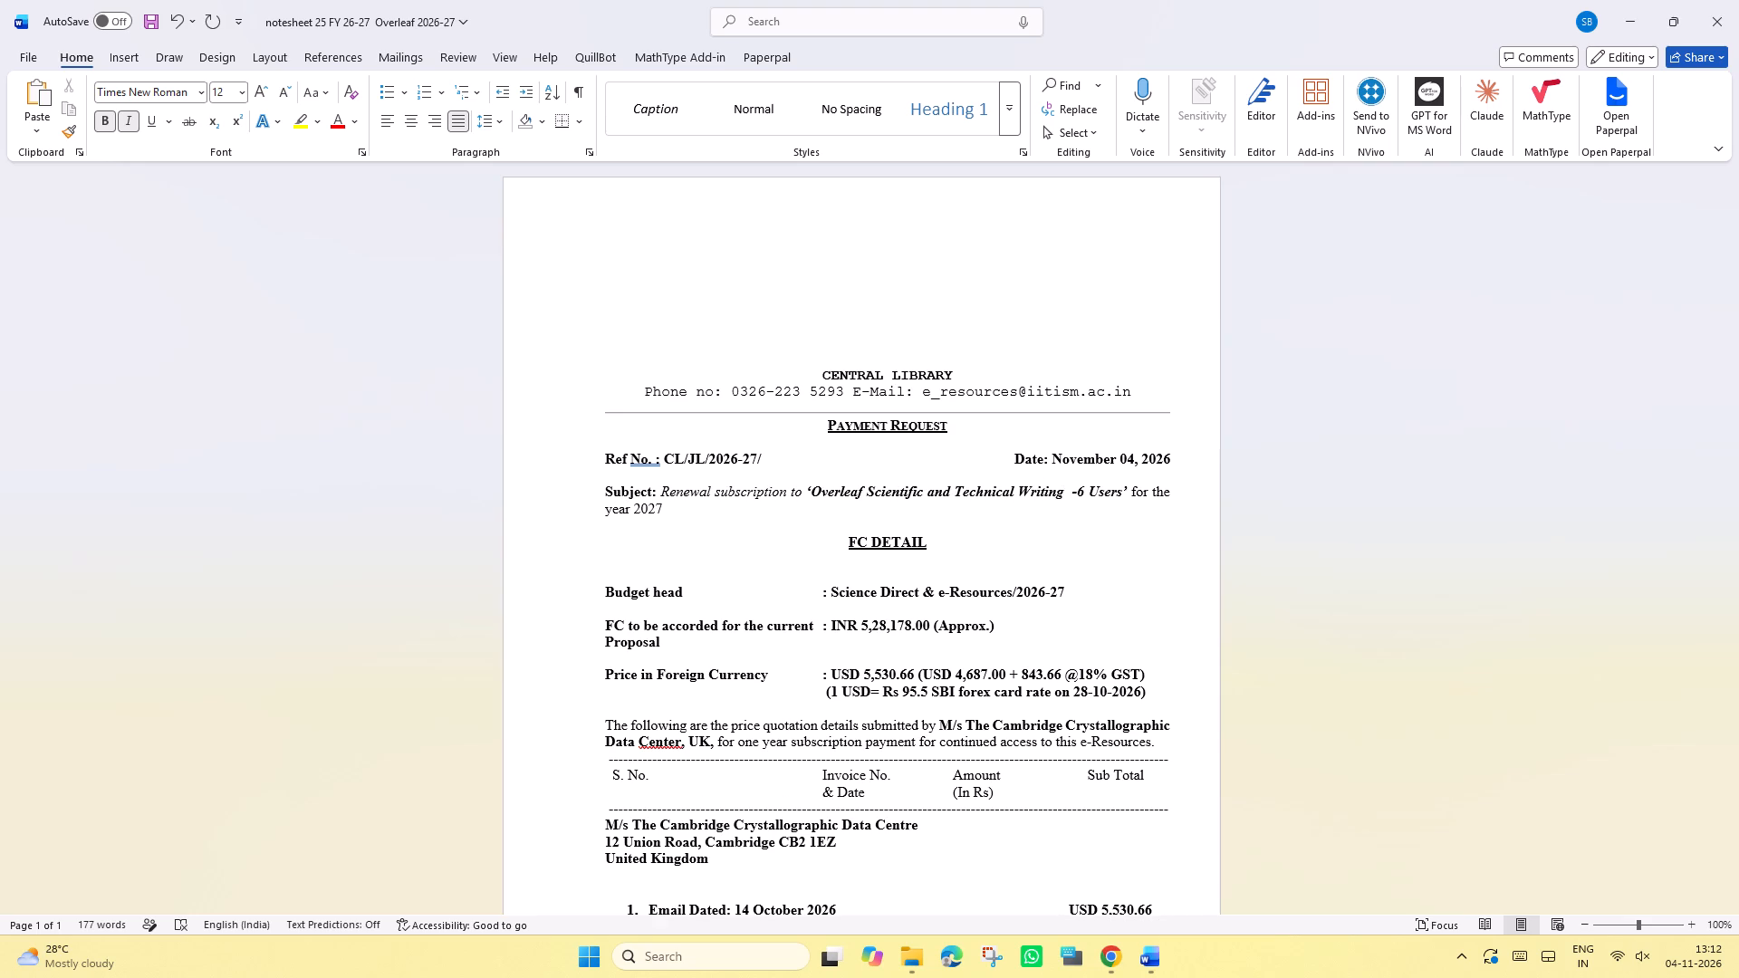
key(shift+o)
key(BackSpace)
text(Online t)
key(BackSpace)
text(Tool)
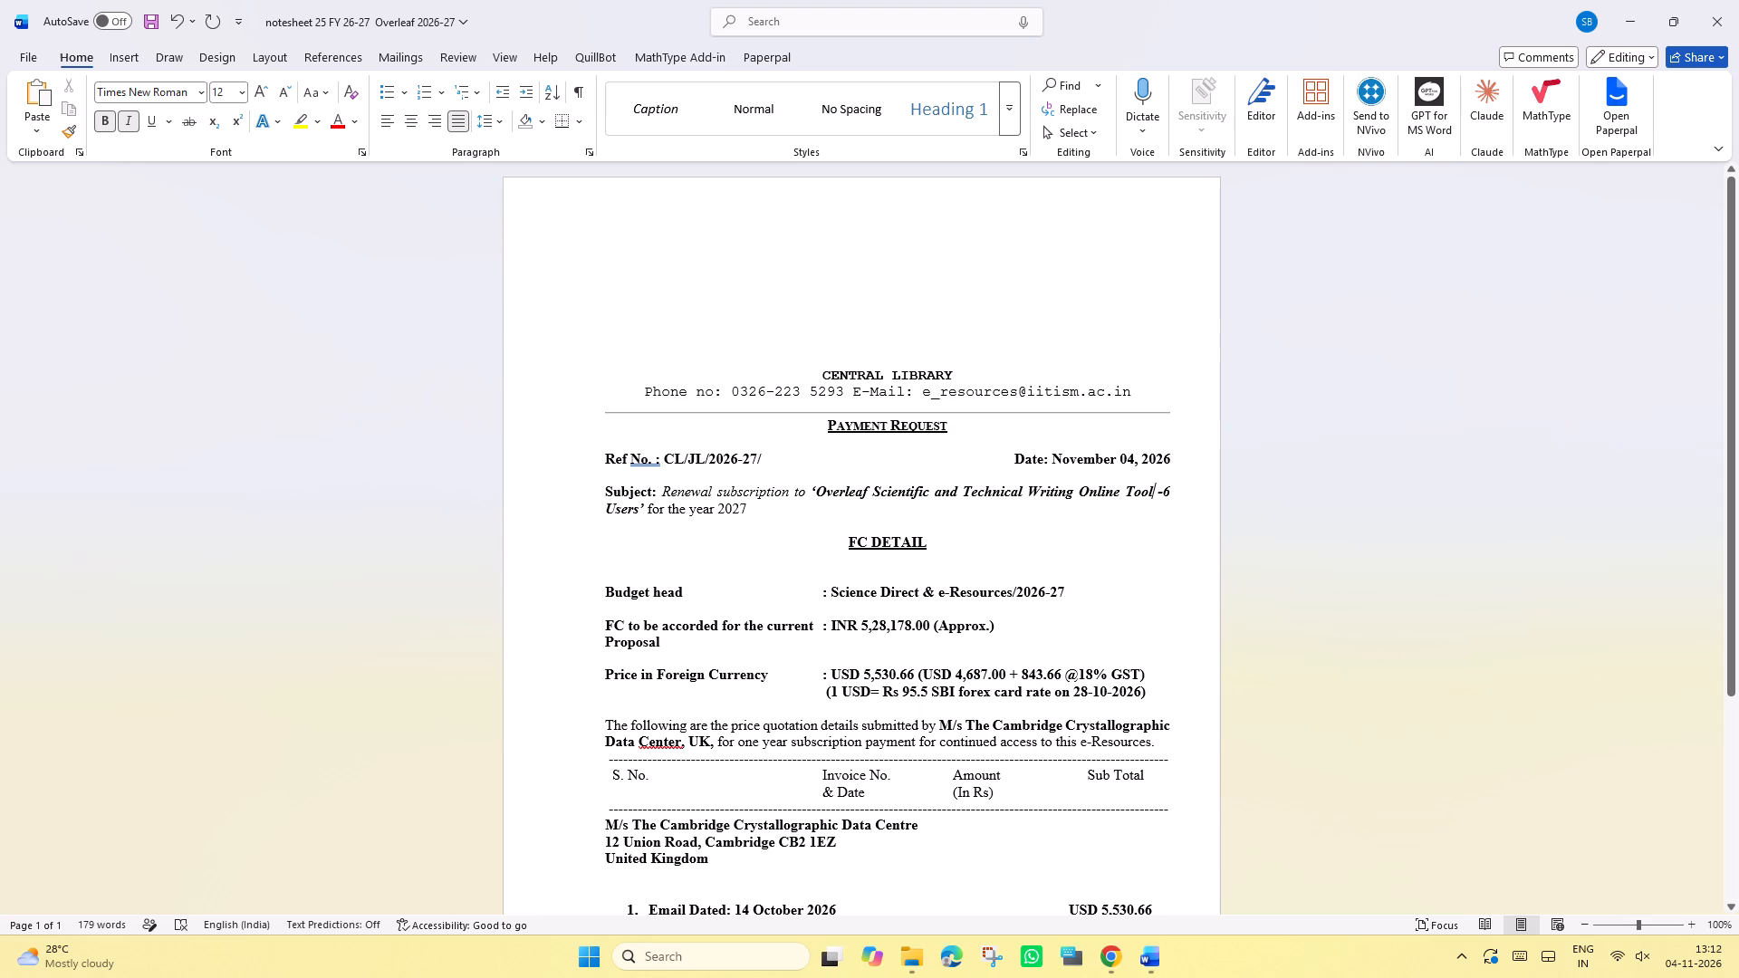
Set the number of users in the subject line to 500, with a space after the hyphen.
click(1170, 492)
key(BackSpace)
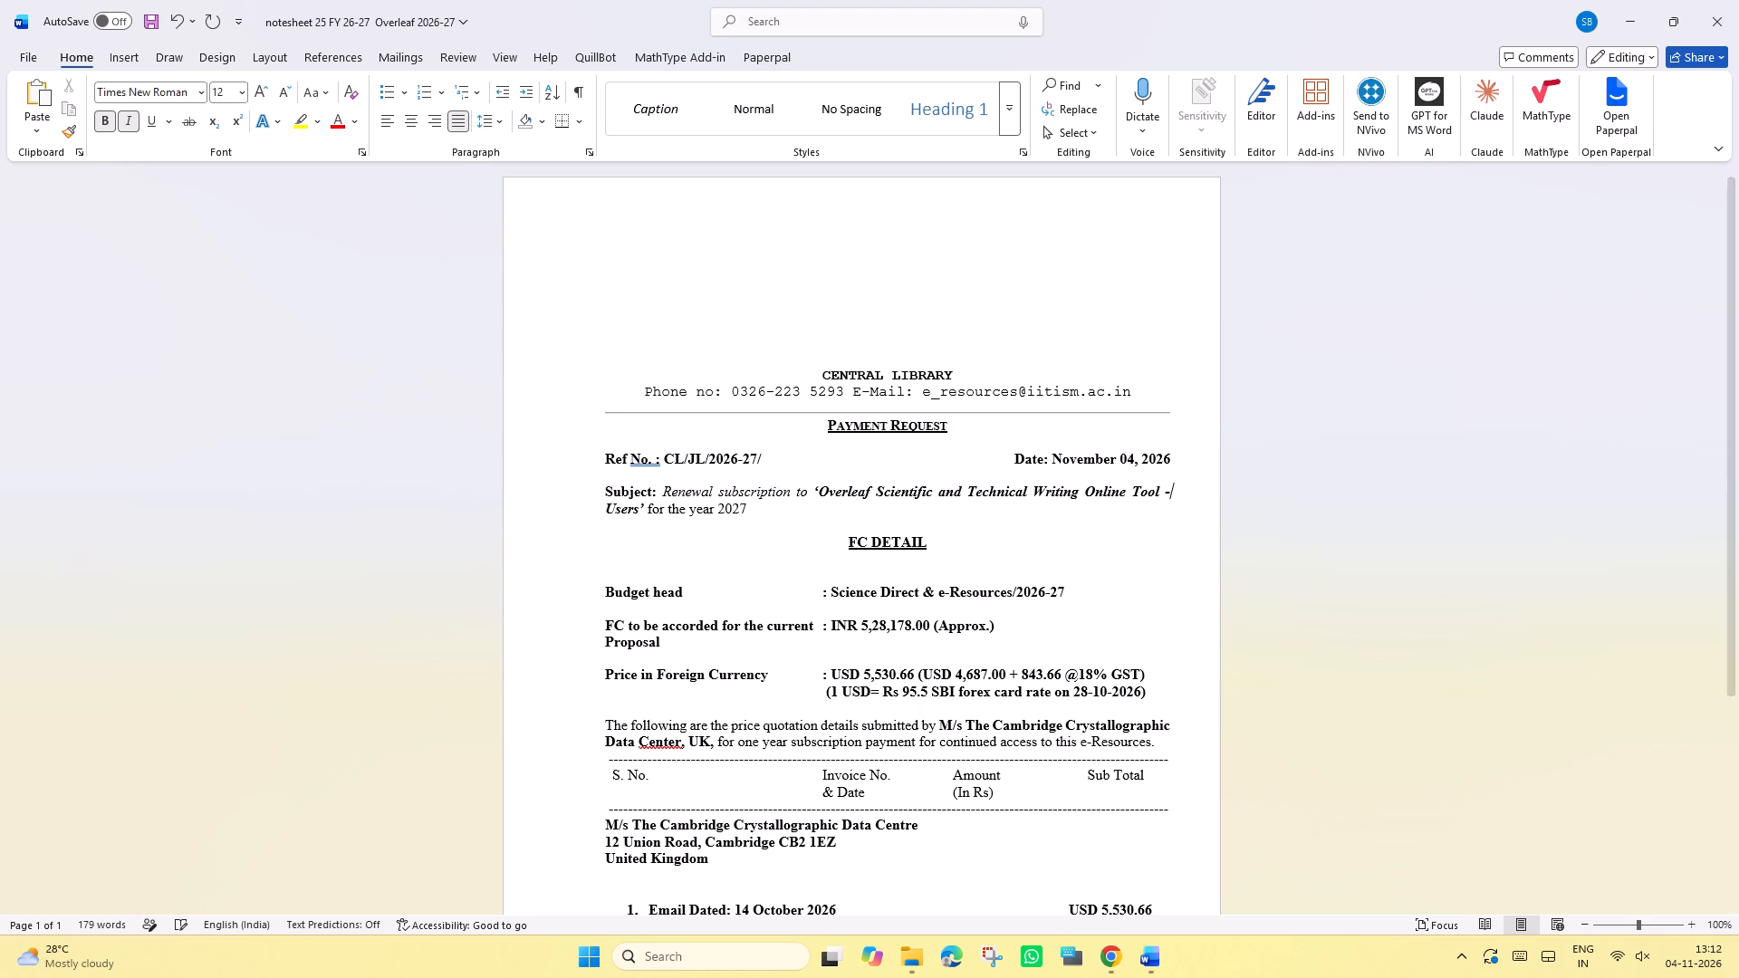
text(500)
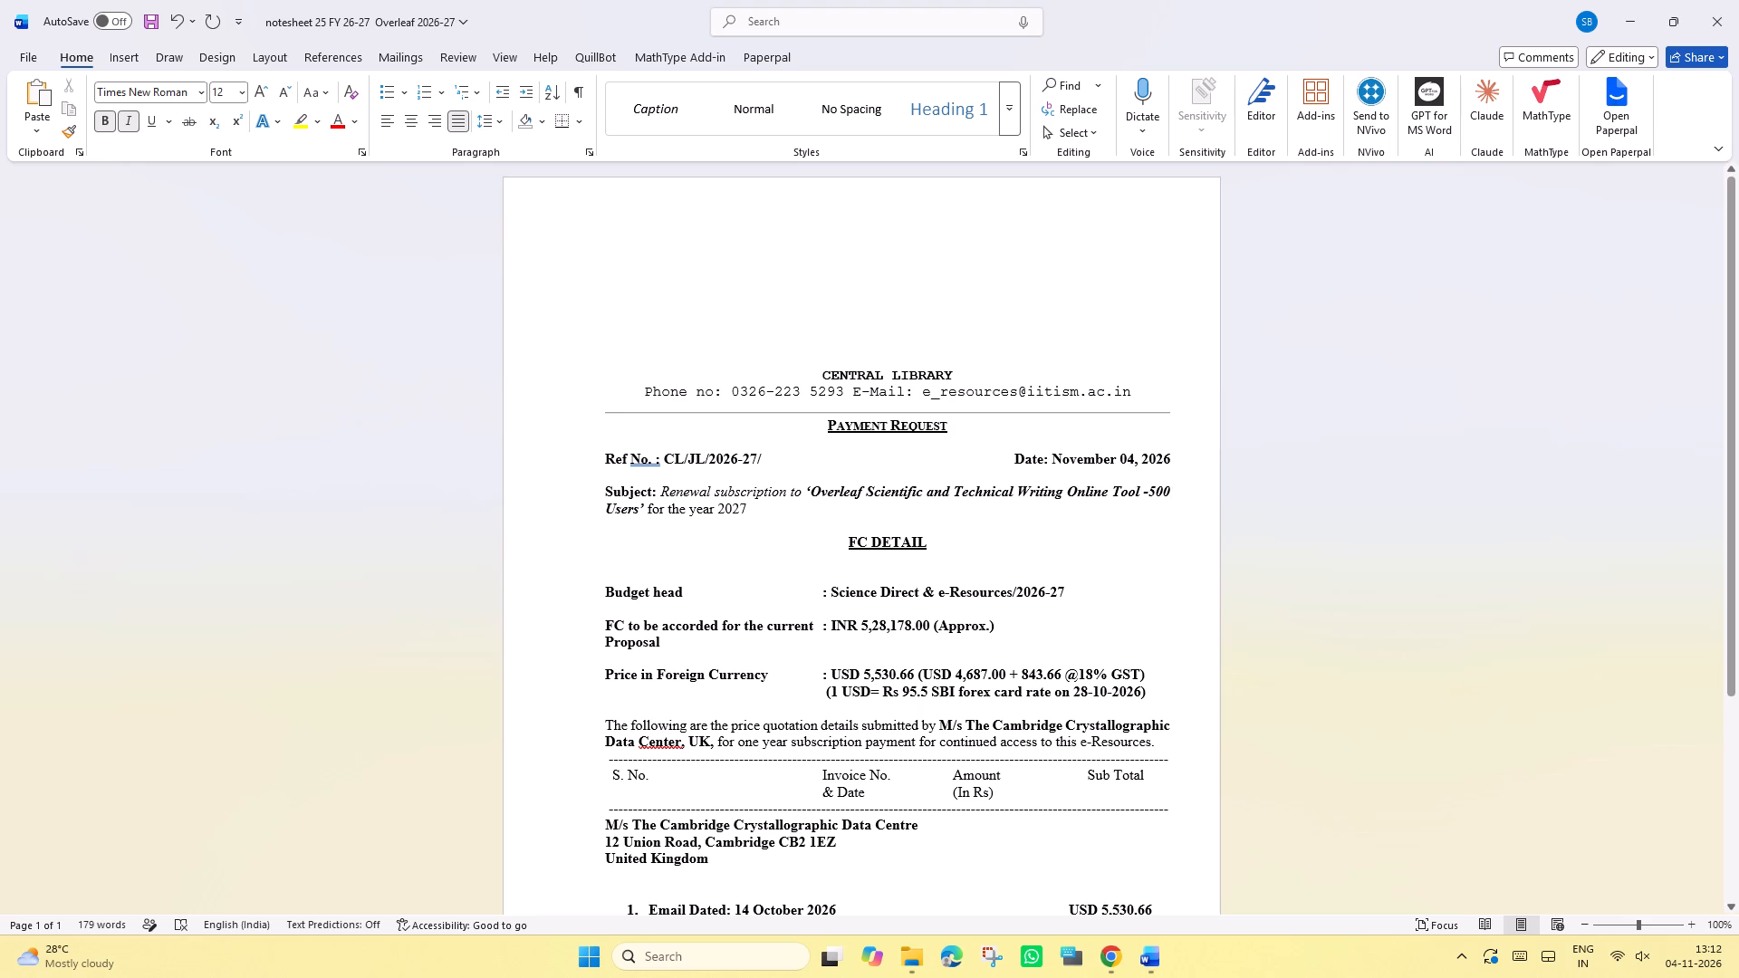
click(1151, 483)
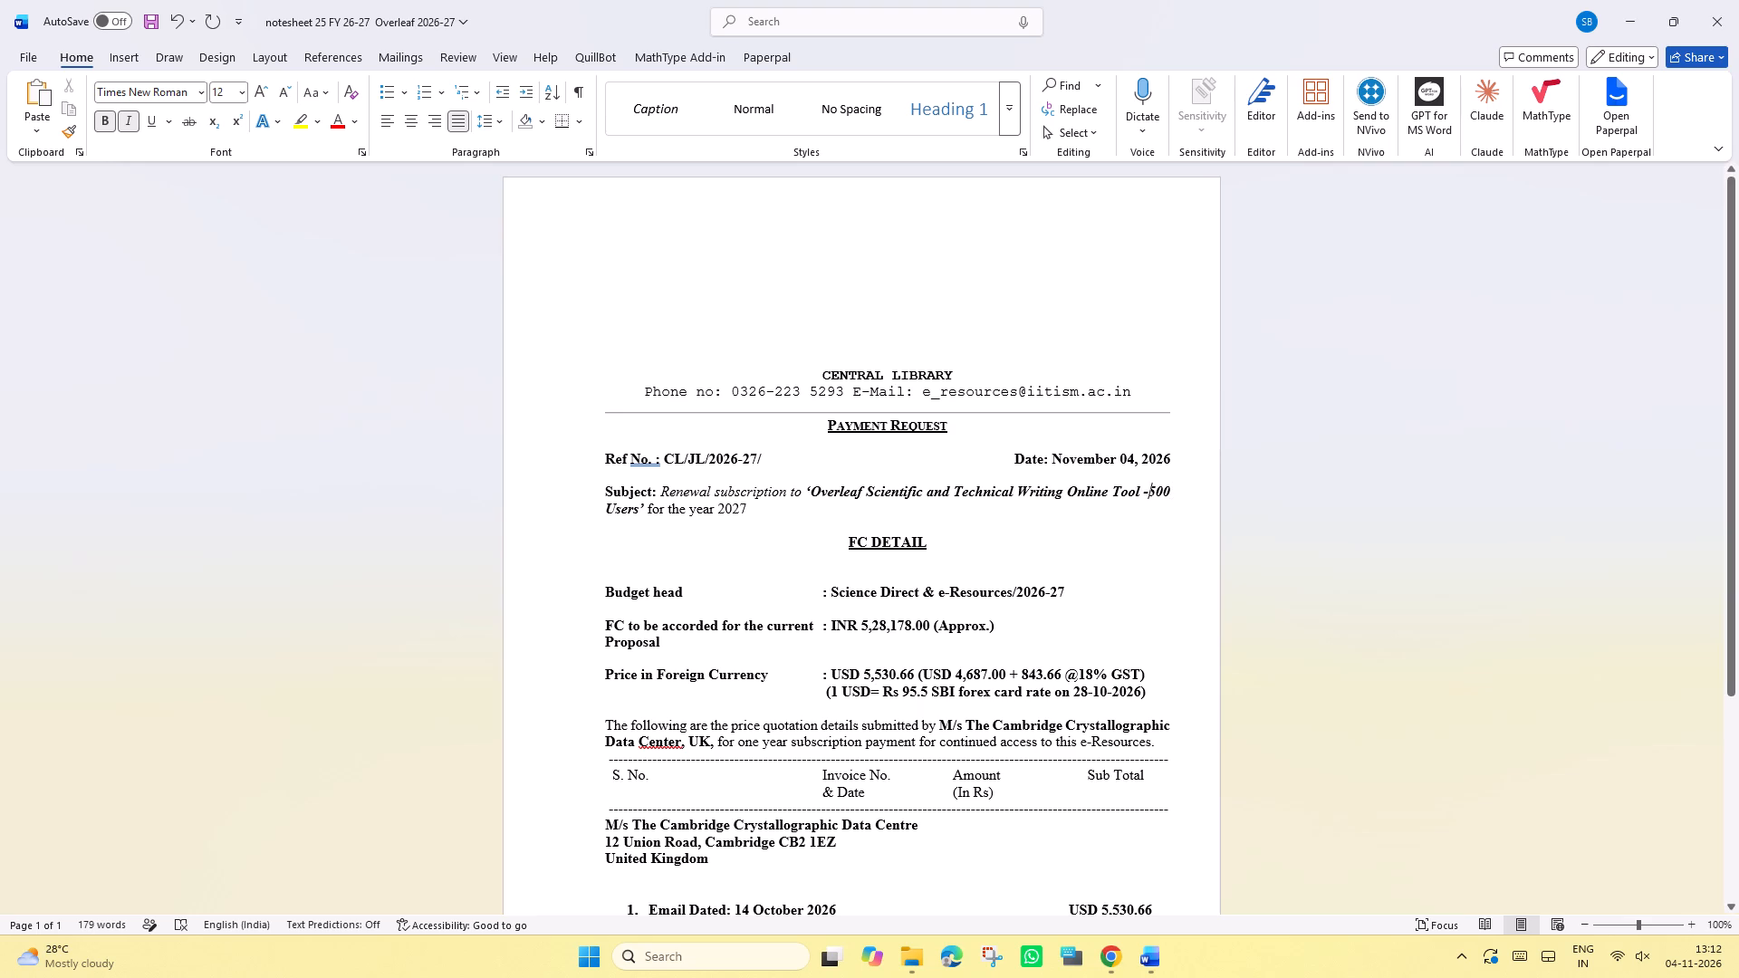
key(space)
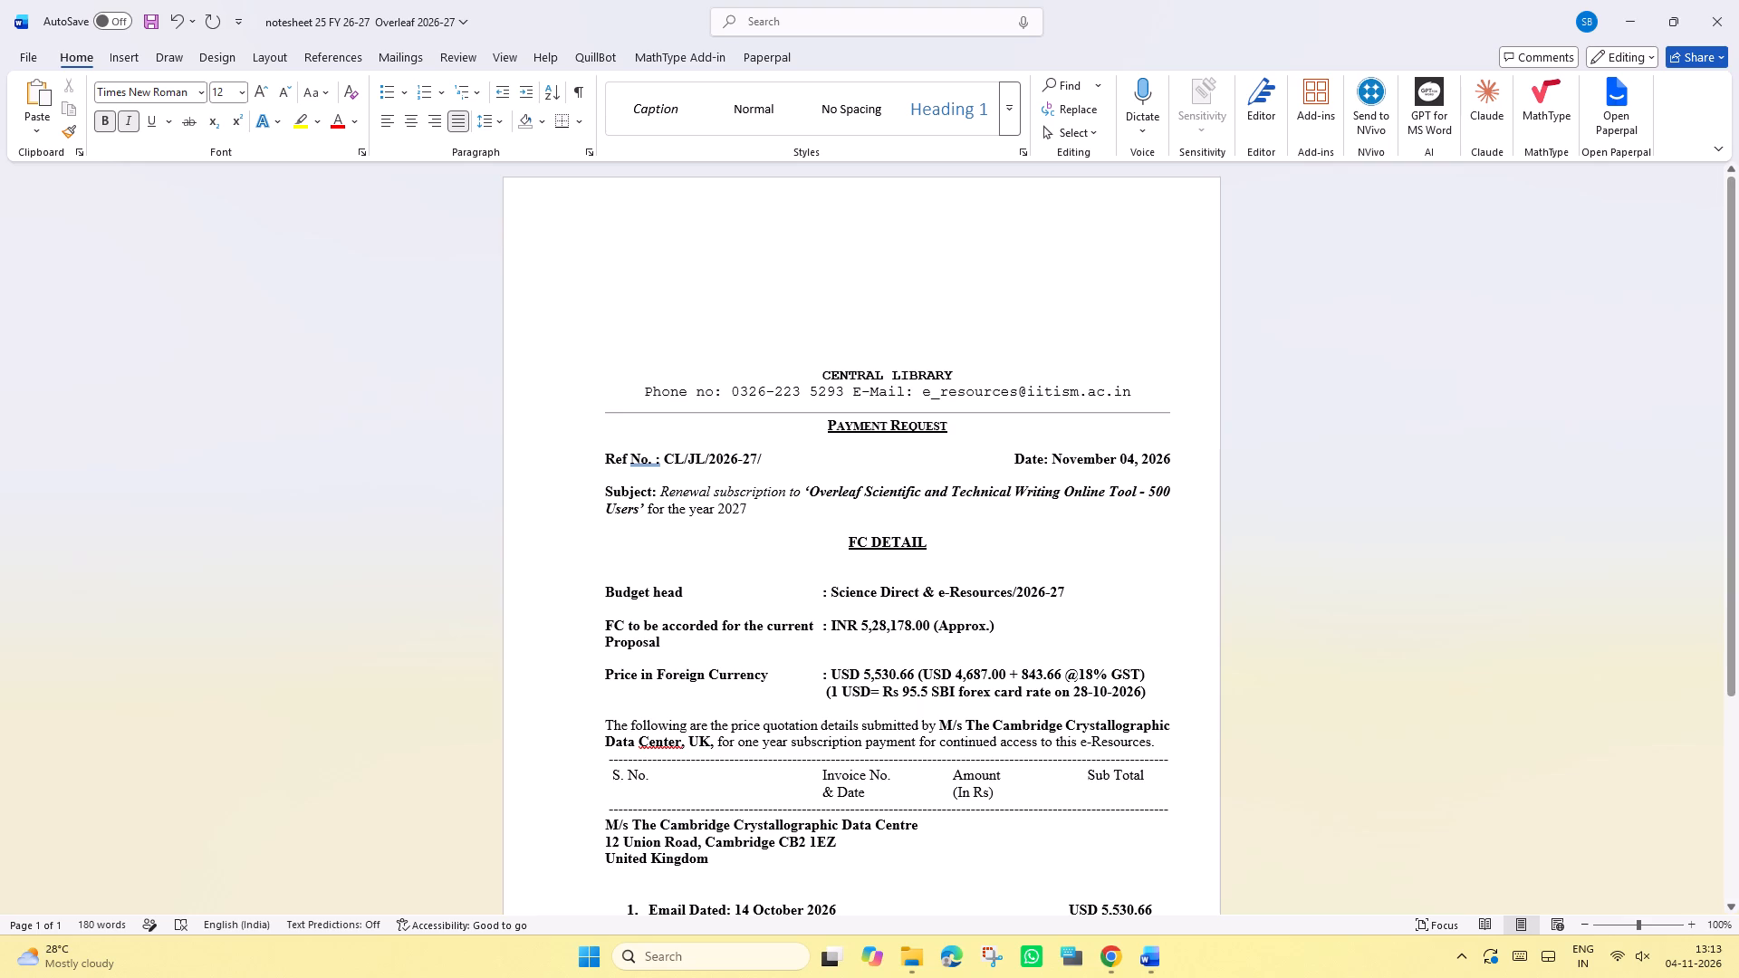
Examine the FC, price and invoice details below the subject line.
scroll(795, 602, down, 2)
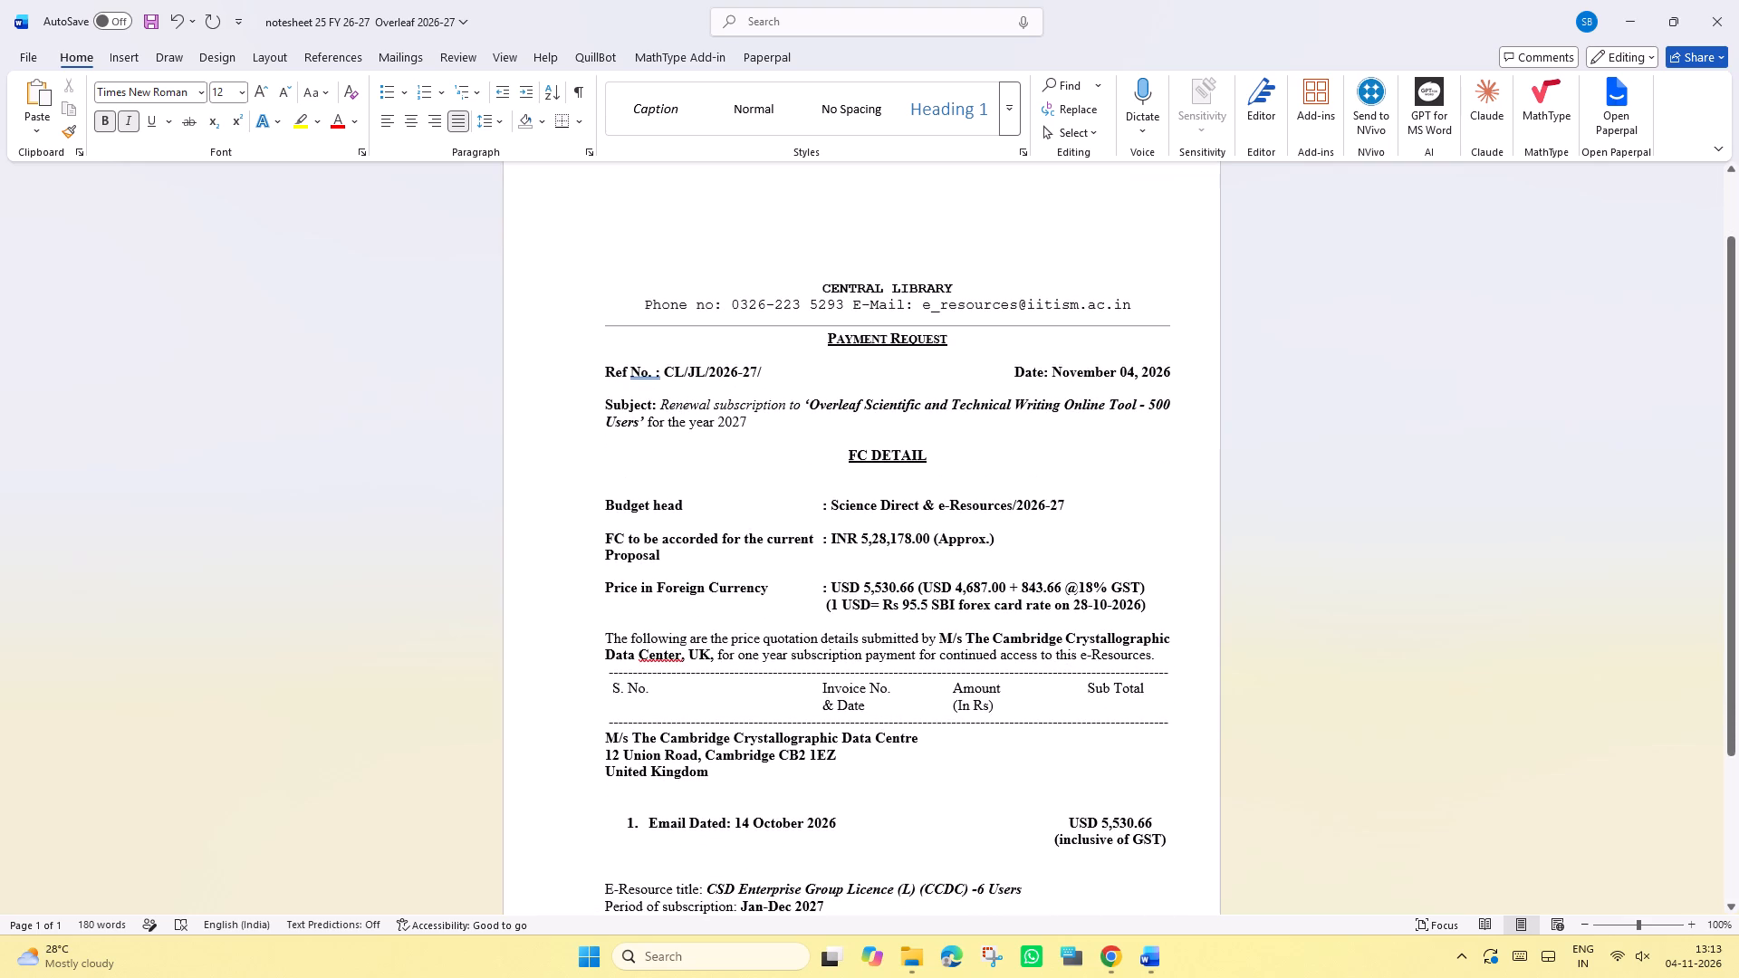
scroll(898, 559, down, 1)
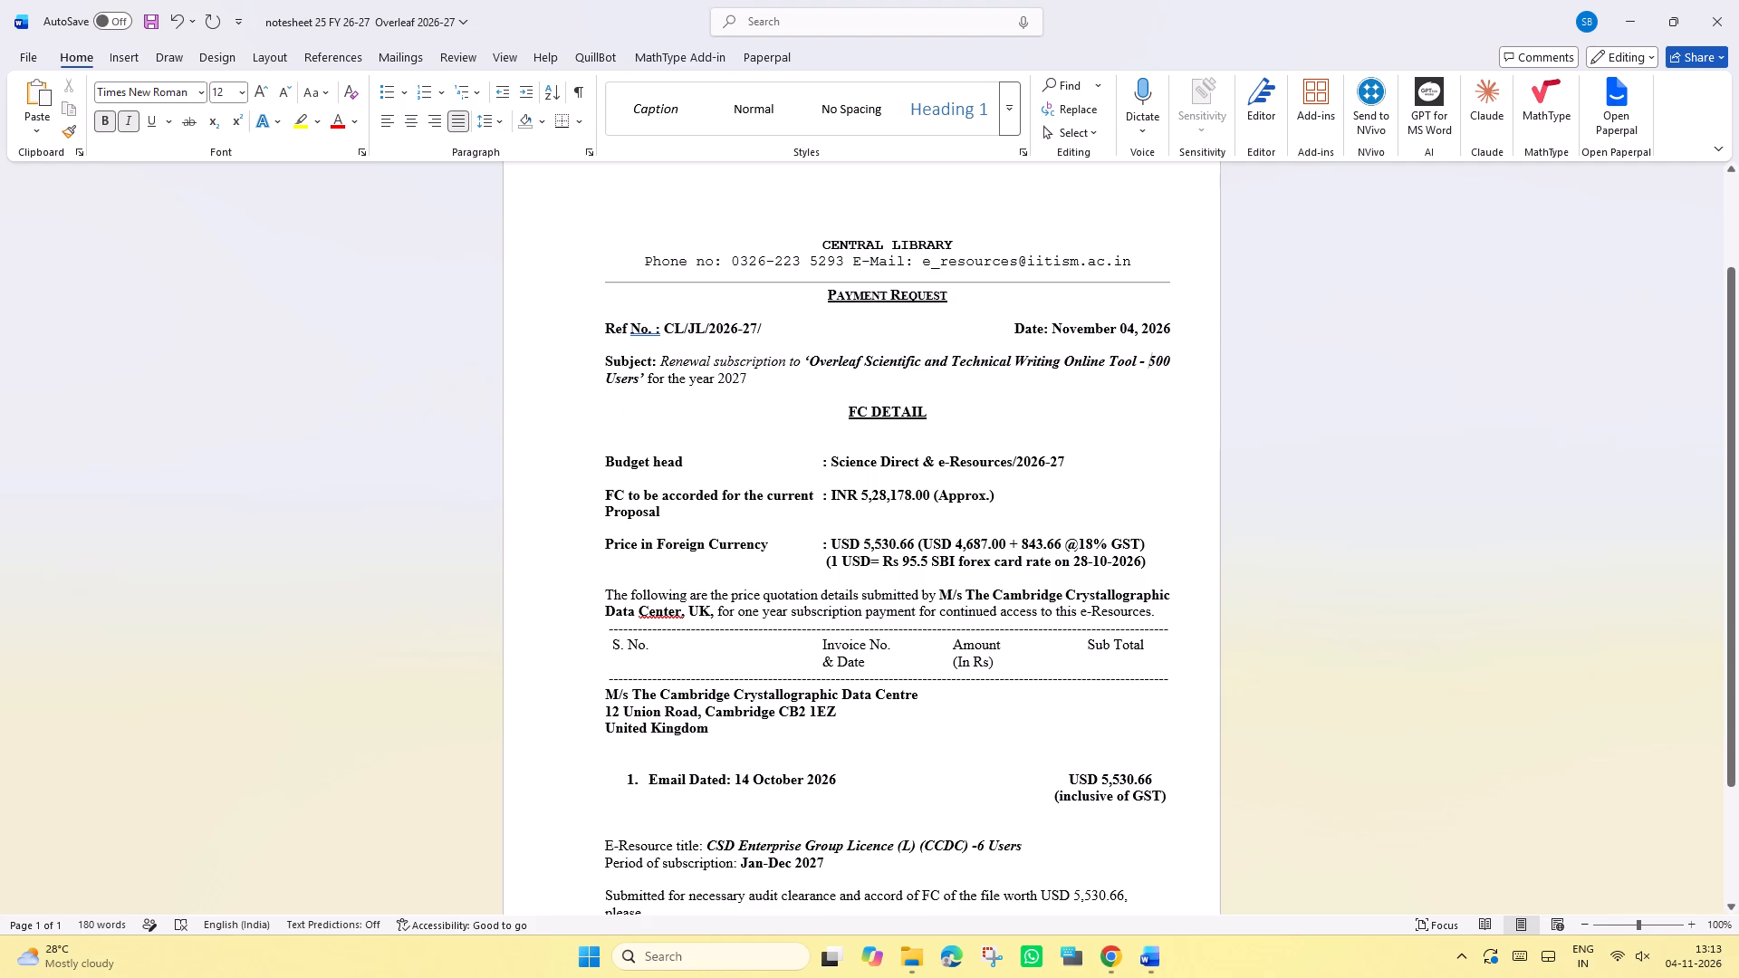
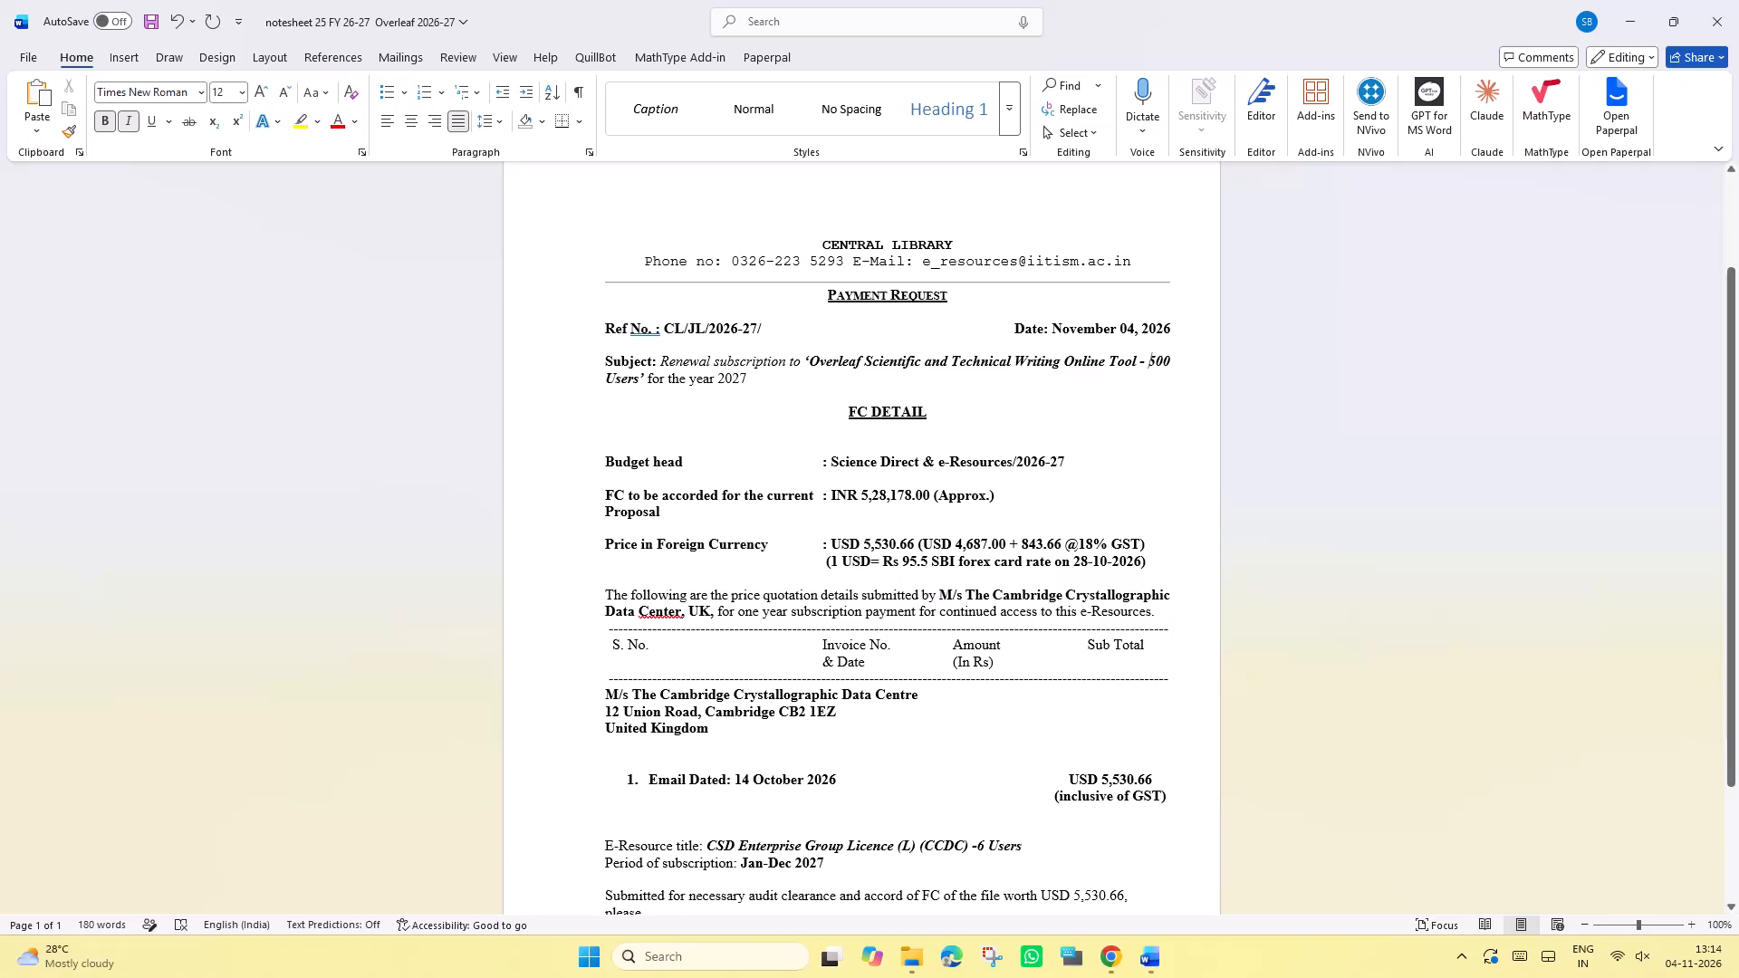
Set the start of the subscription period to 14 Jan 2027, keeping the hyphen directly after the year.
scroll(744, 641, down, 3)
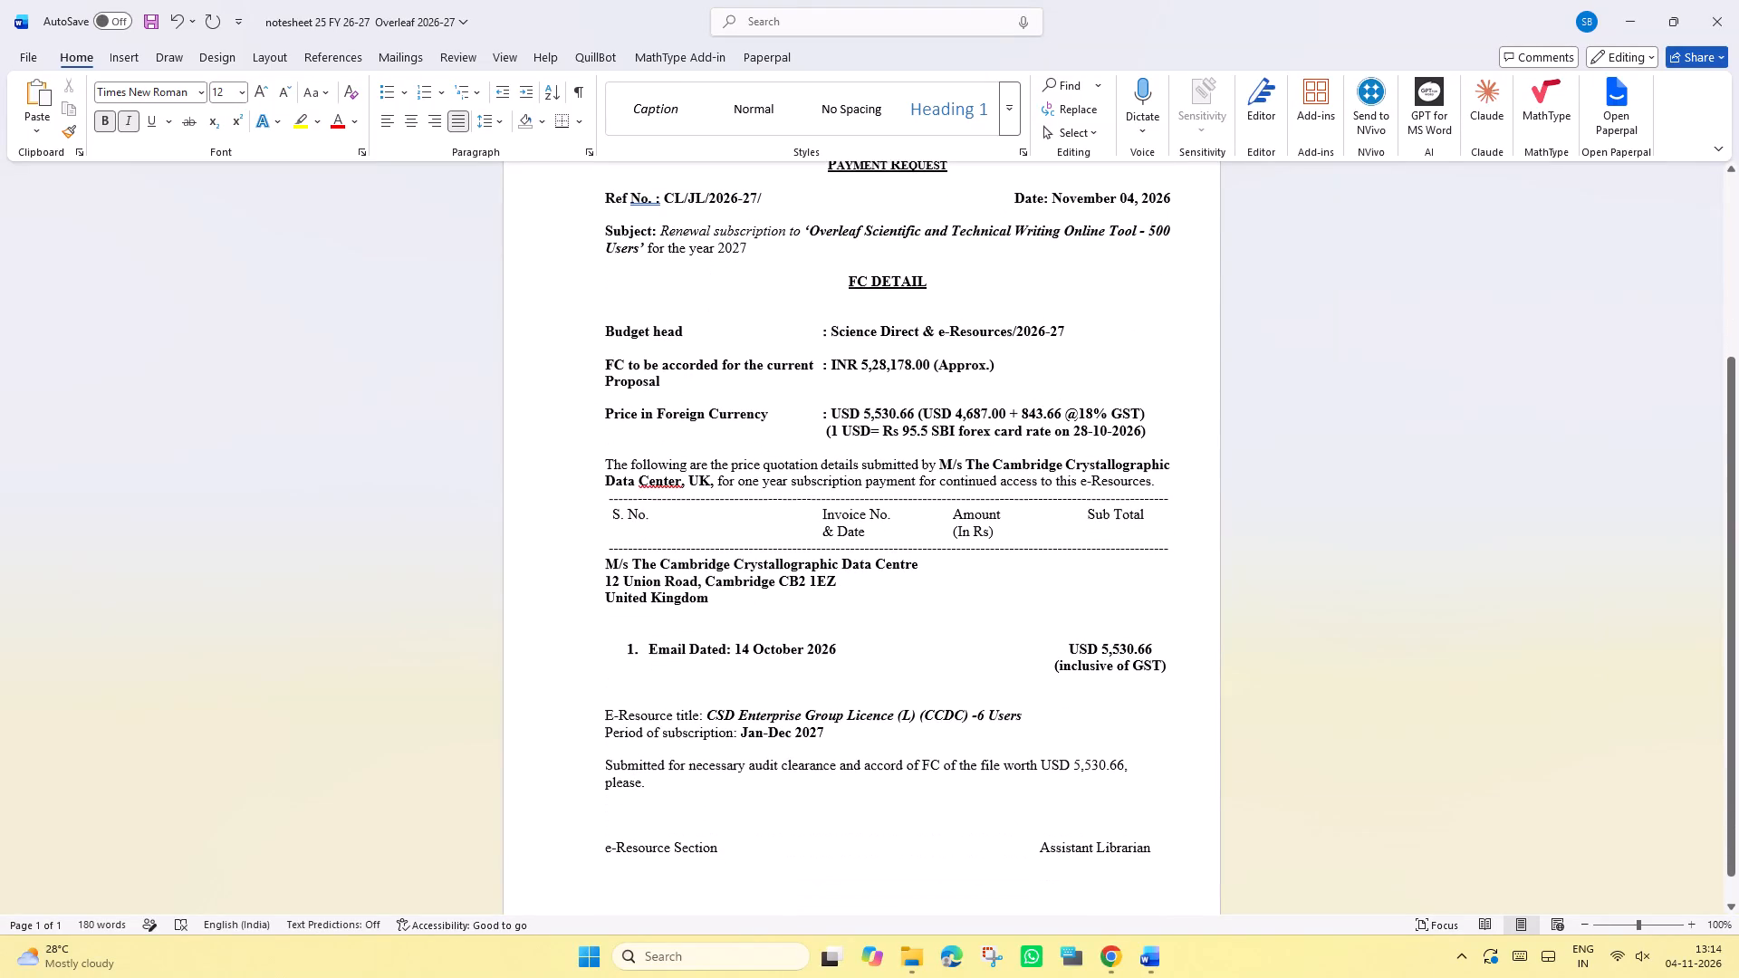
click(742, 724)
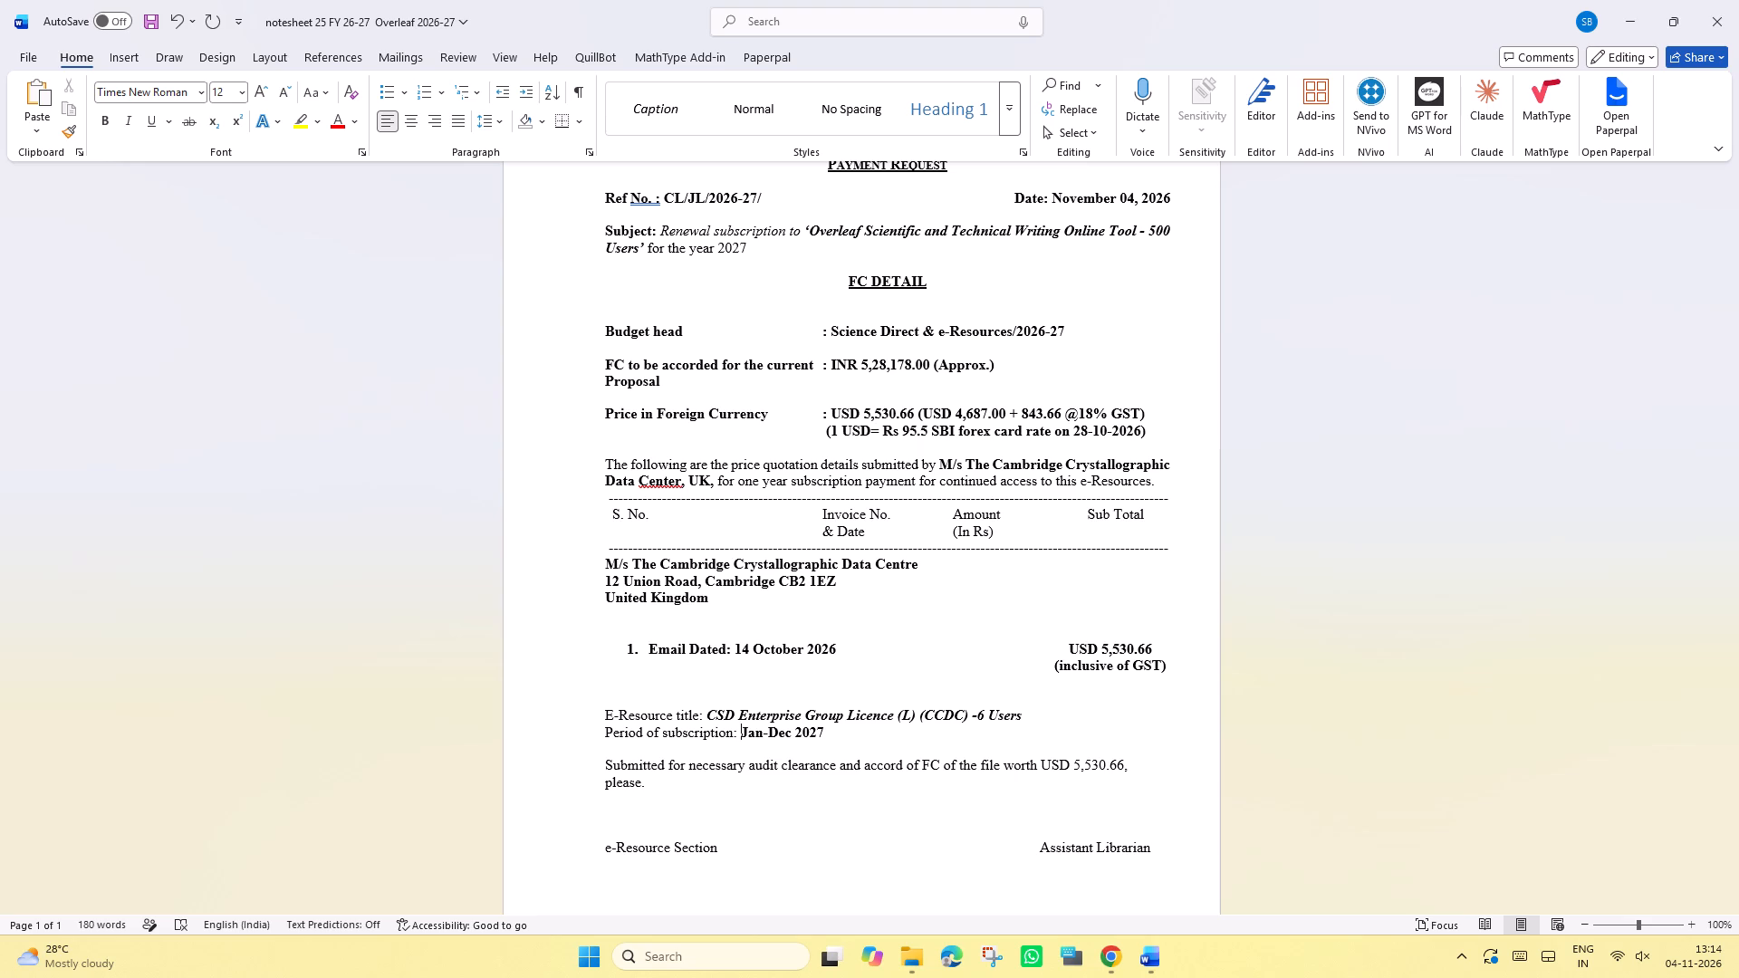
text(14)
key(space)
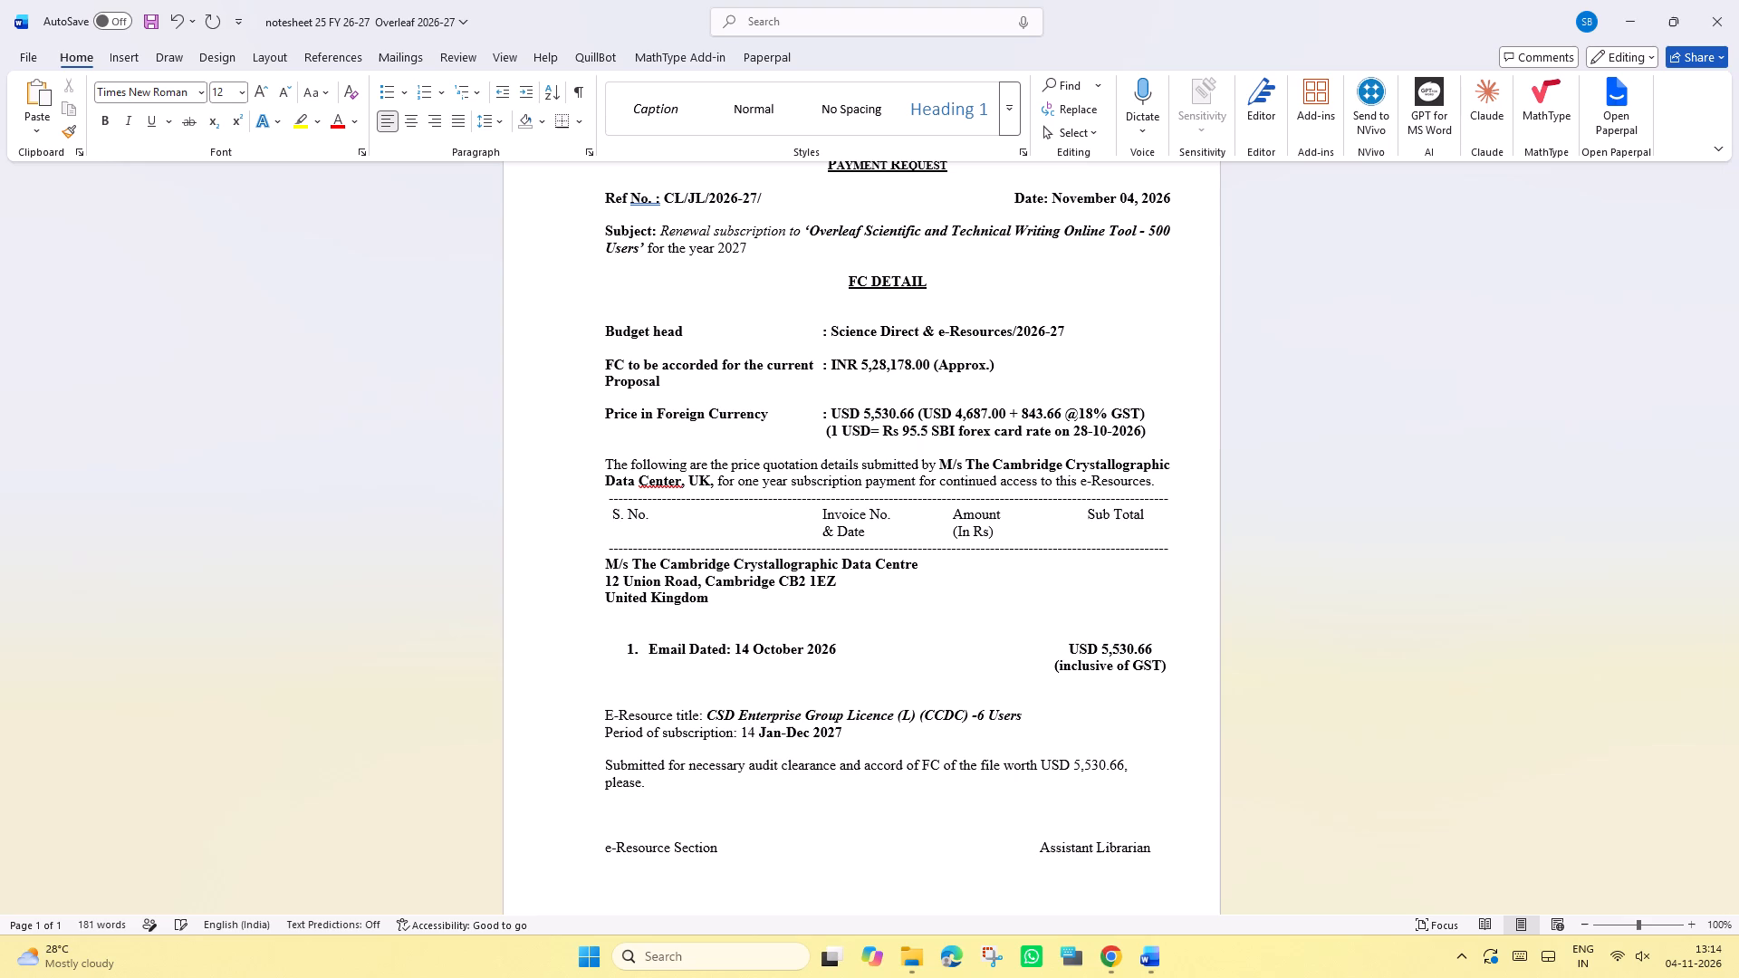
key(Right)
key(Right)
key(Right)
key(space)
text(2026)
key(BackSpace)
key(7)
key(space)
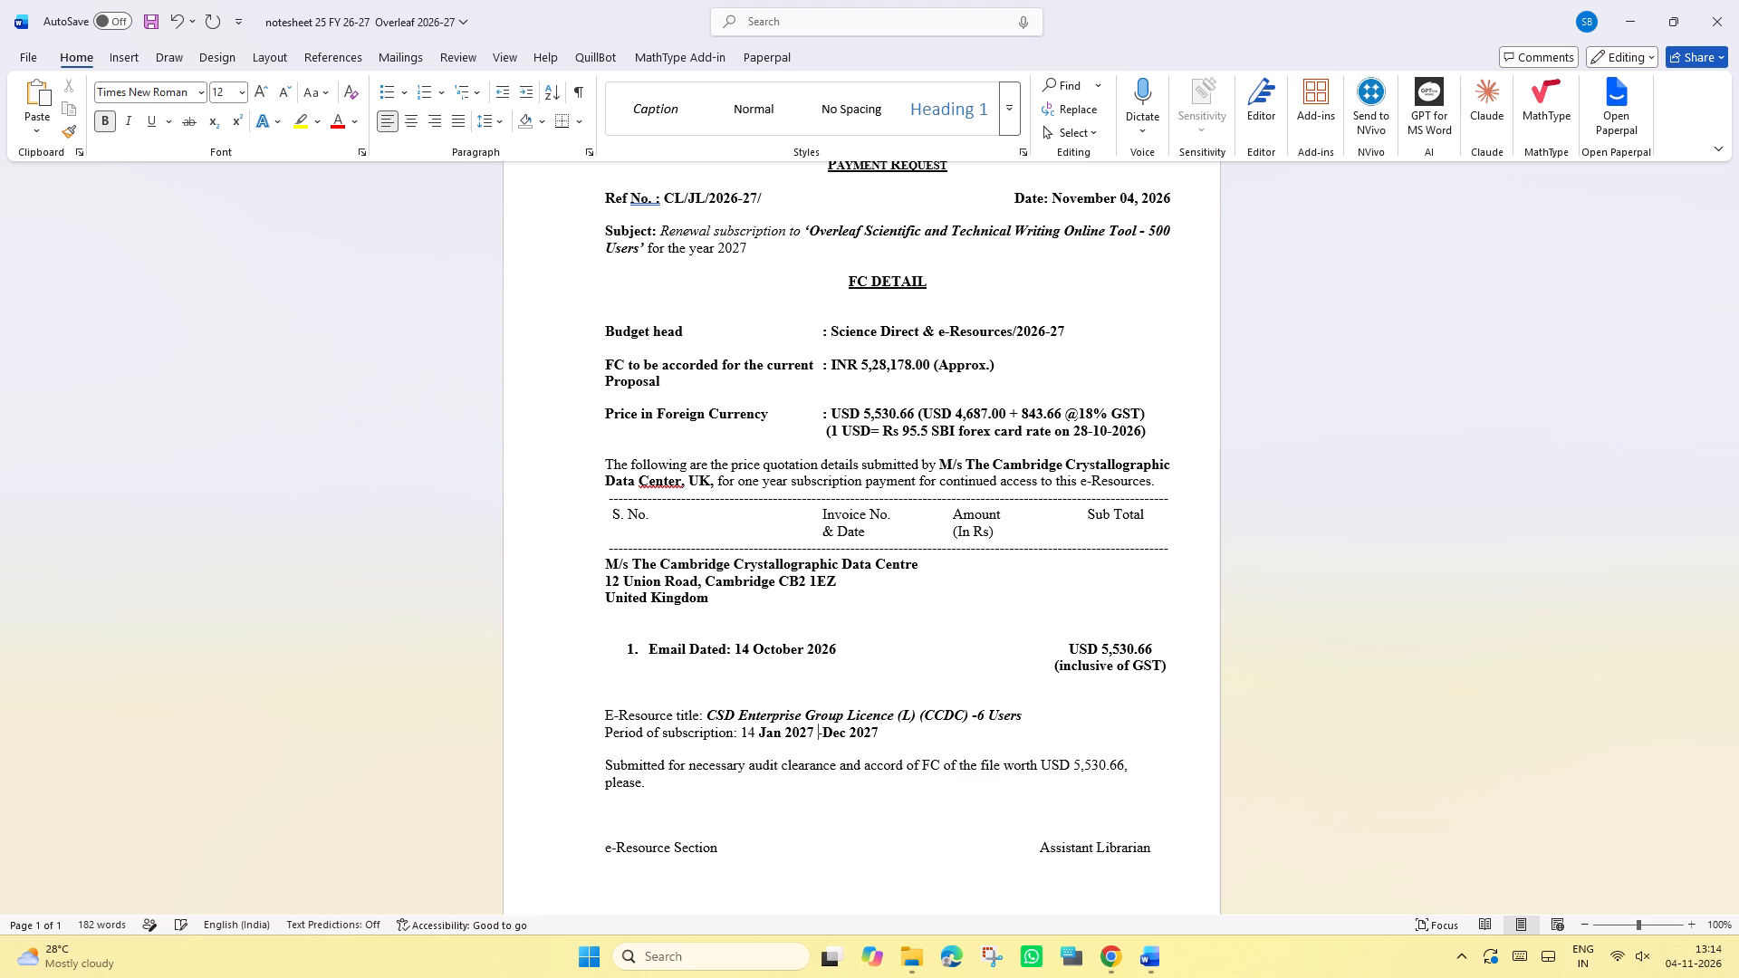
key(Right)
key(Left)
key(BackSpace)
Set the end of the subscription period to 13 Jan 2028, with a space after the hyphen.
key(Right)
key(Right)
key(Right)
key(Right)
key(BackSpace)
key(BackSpace)
key(BackSpace)
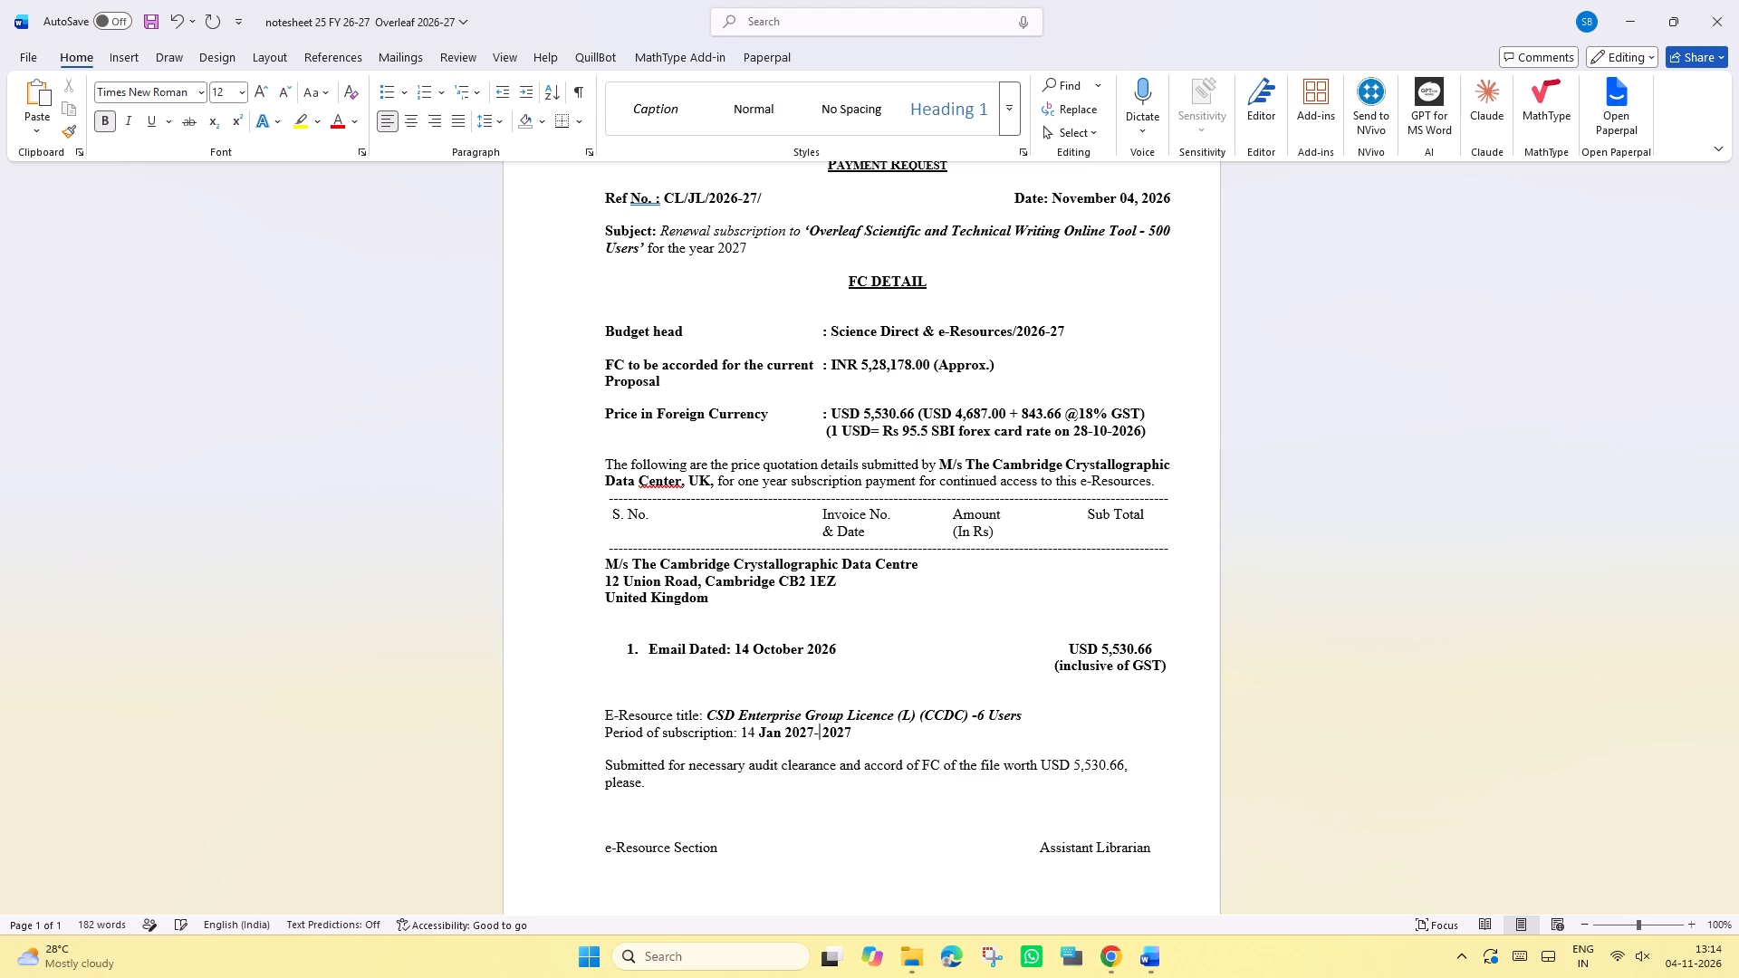
key(space)
text(13)
key(space)
key(shift+j)
text(ab)
key(BackSpace)
key(n)
key(Right)
key(Right)
key(Right)
key(Right)
key(Right)
key(BackSpace)
key(8)
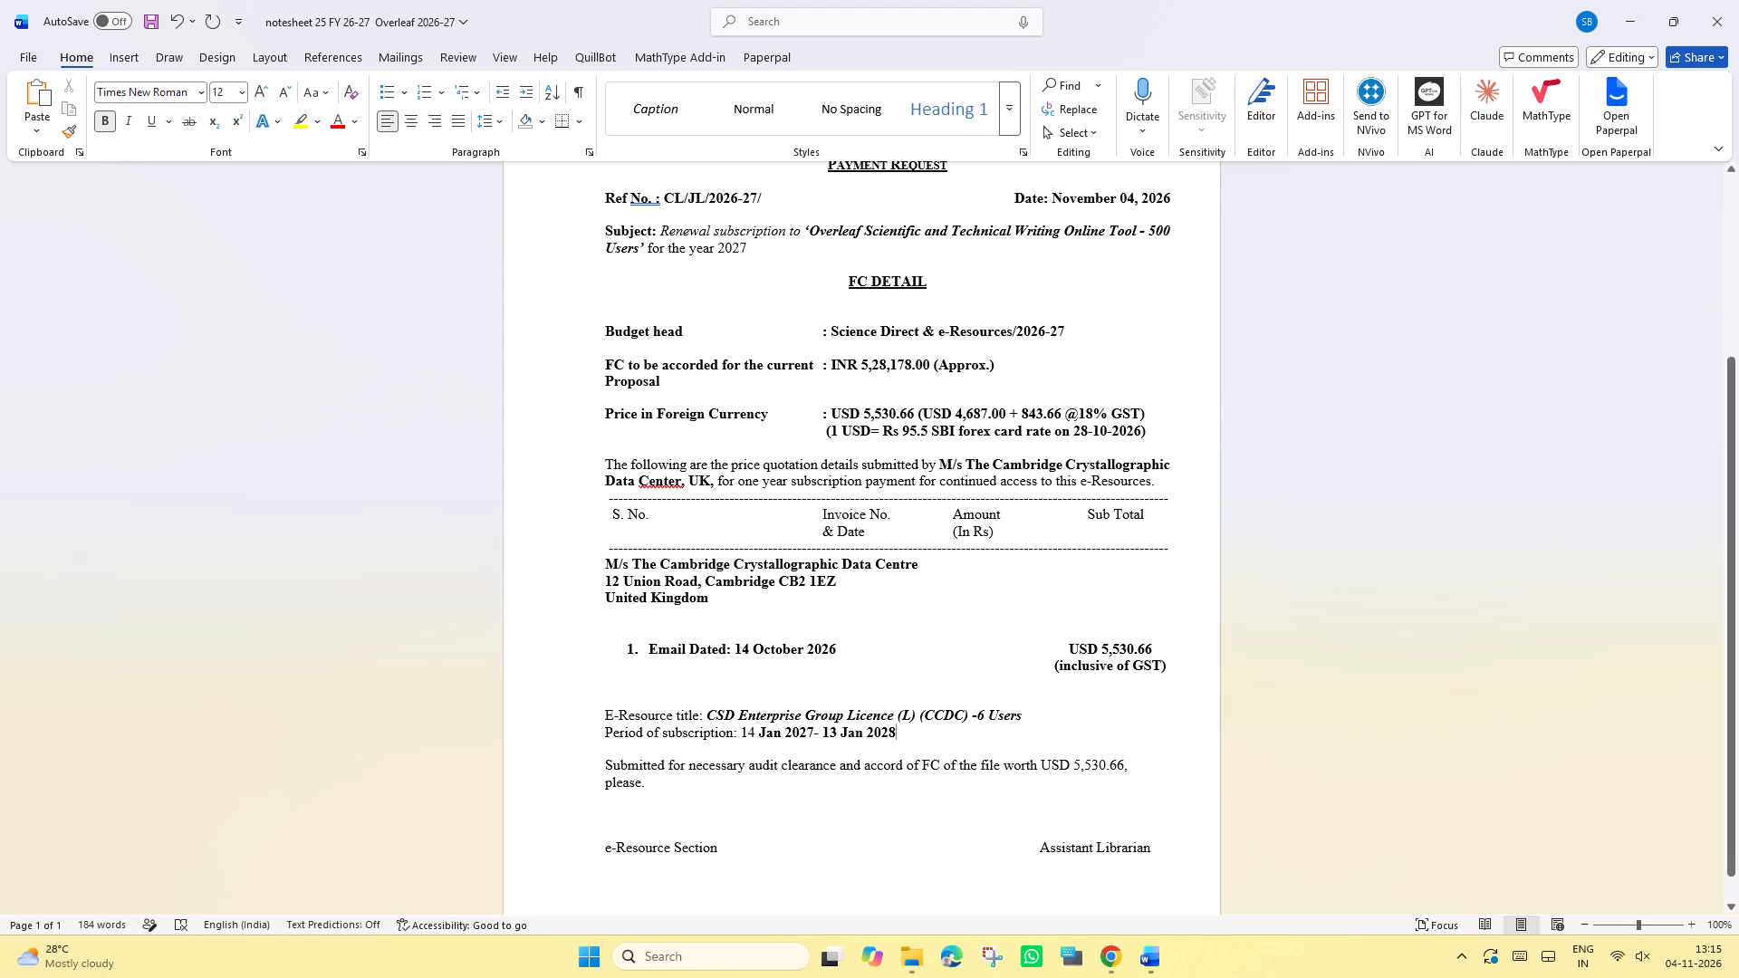
Change the year wording at the end of the subject line to "rolling year 2027-28".
click(688, 247)
text(rolling)
key(space)
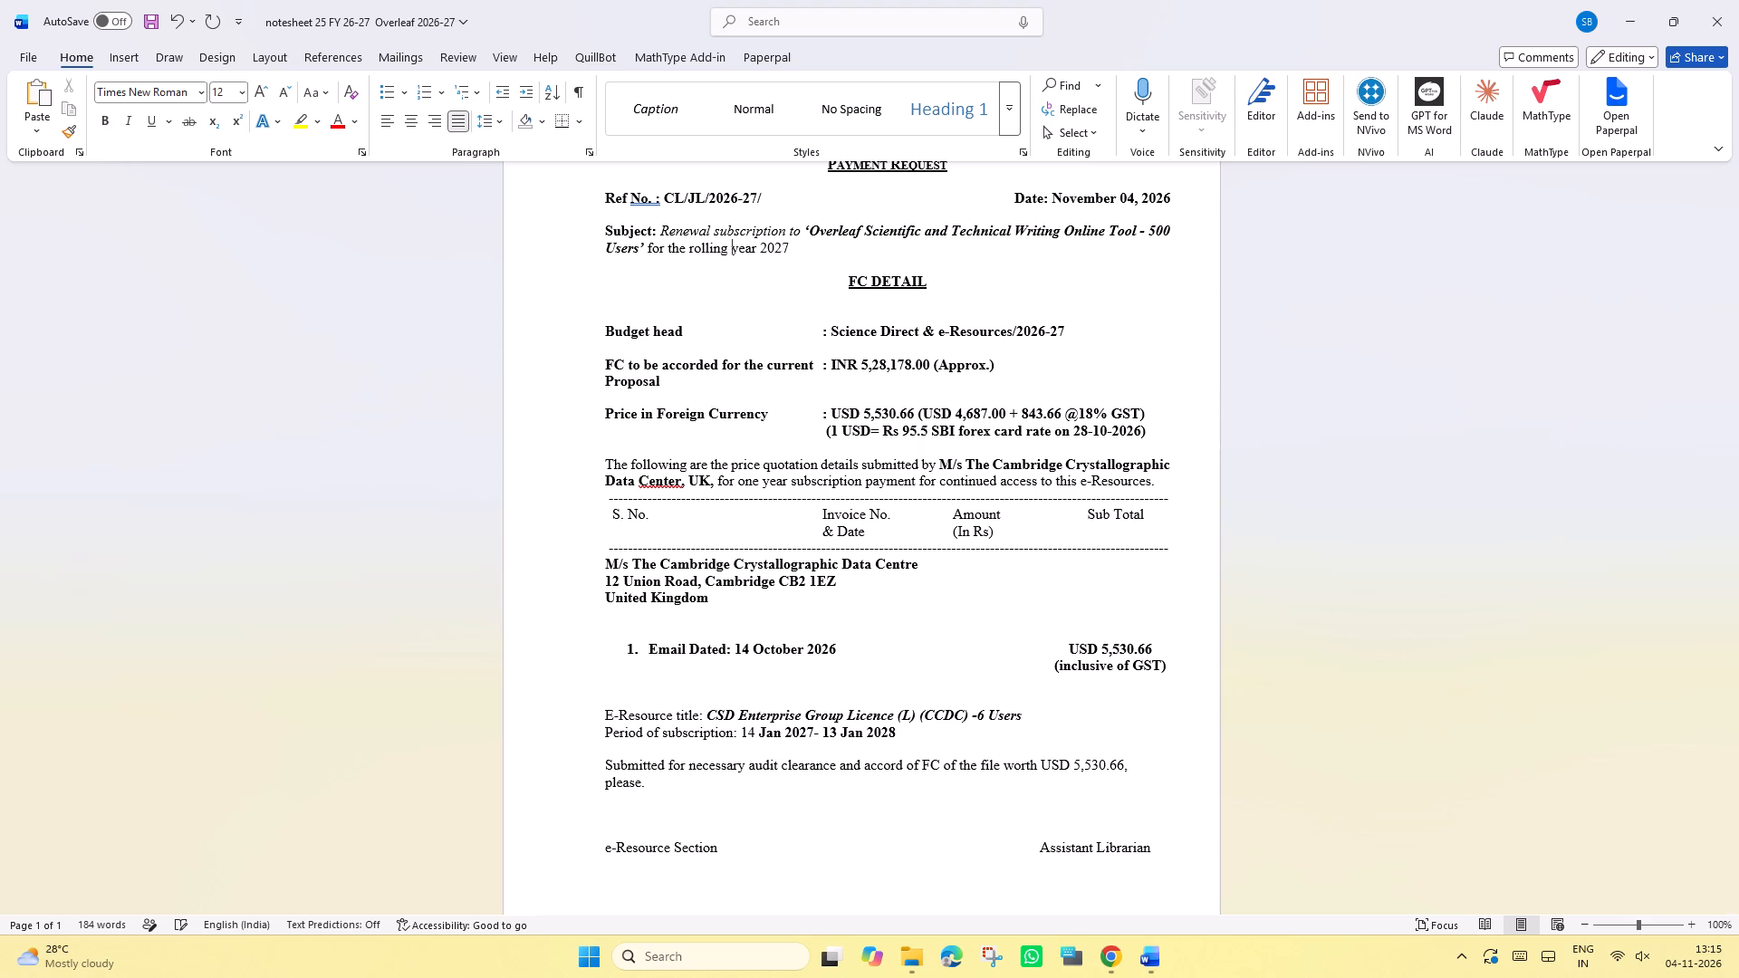
click(793, 241)
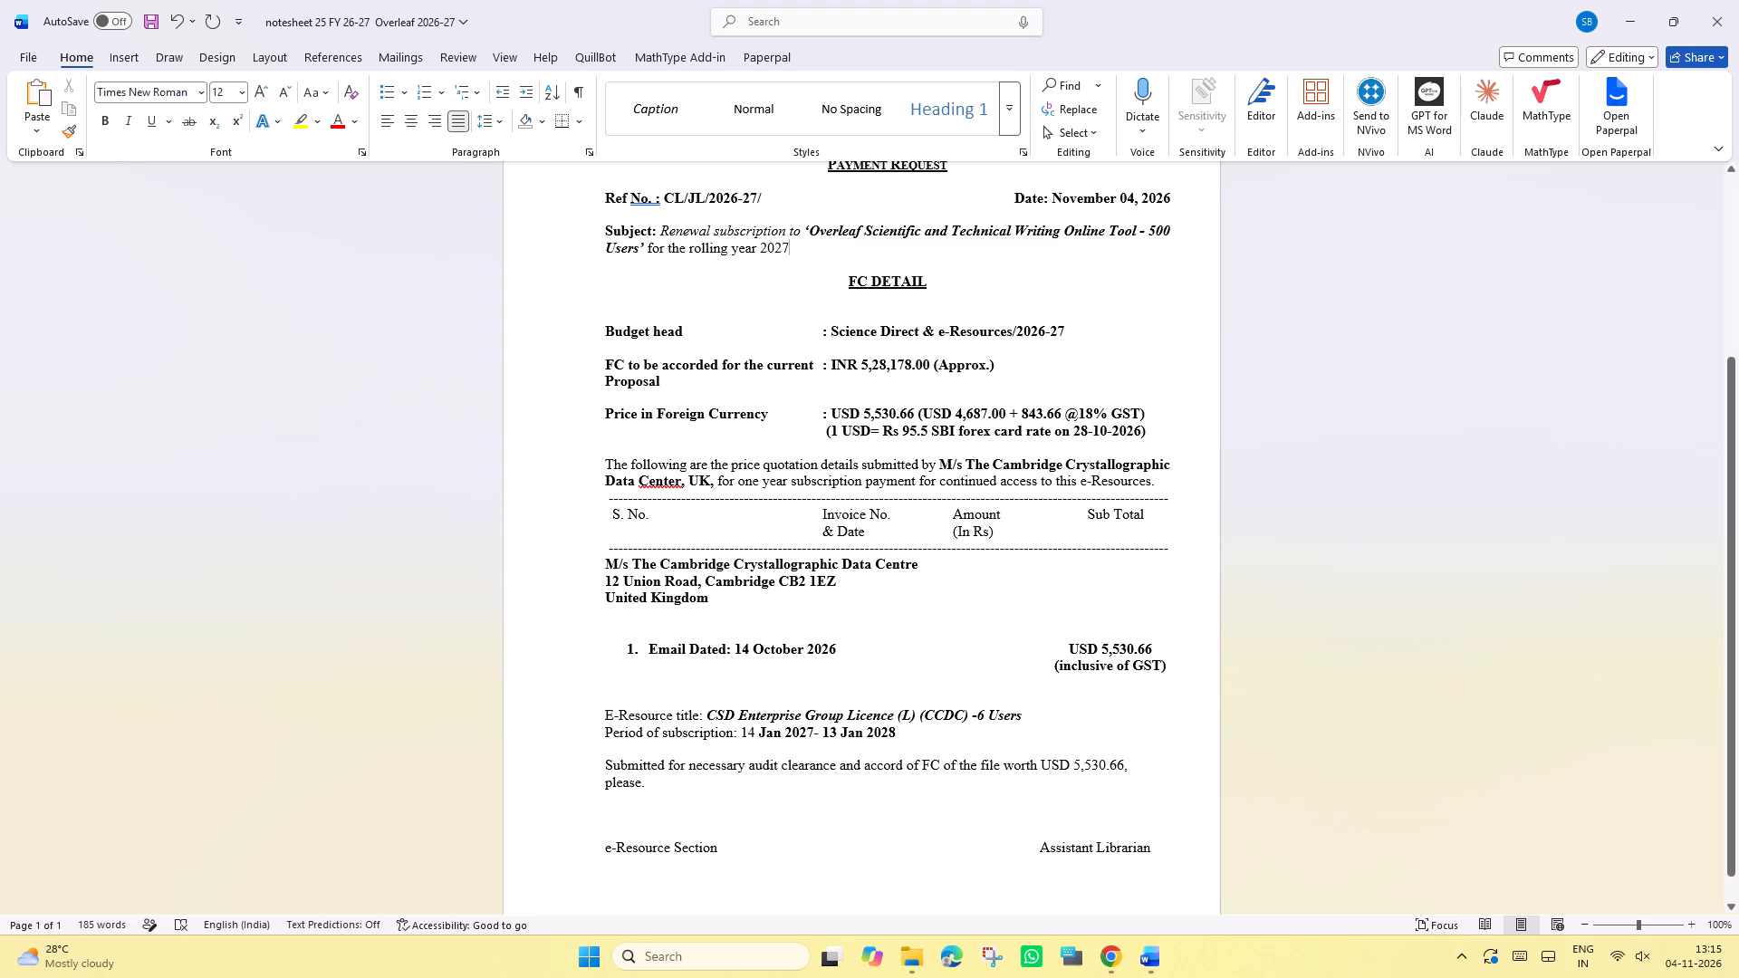
text(-28)
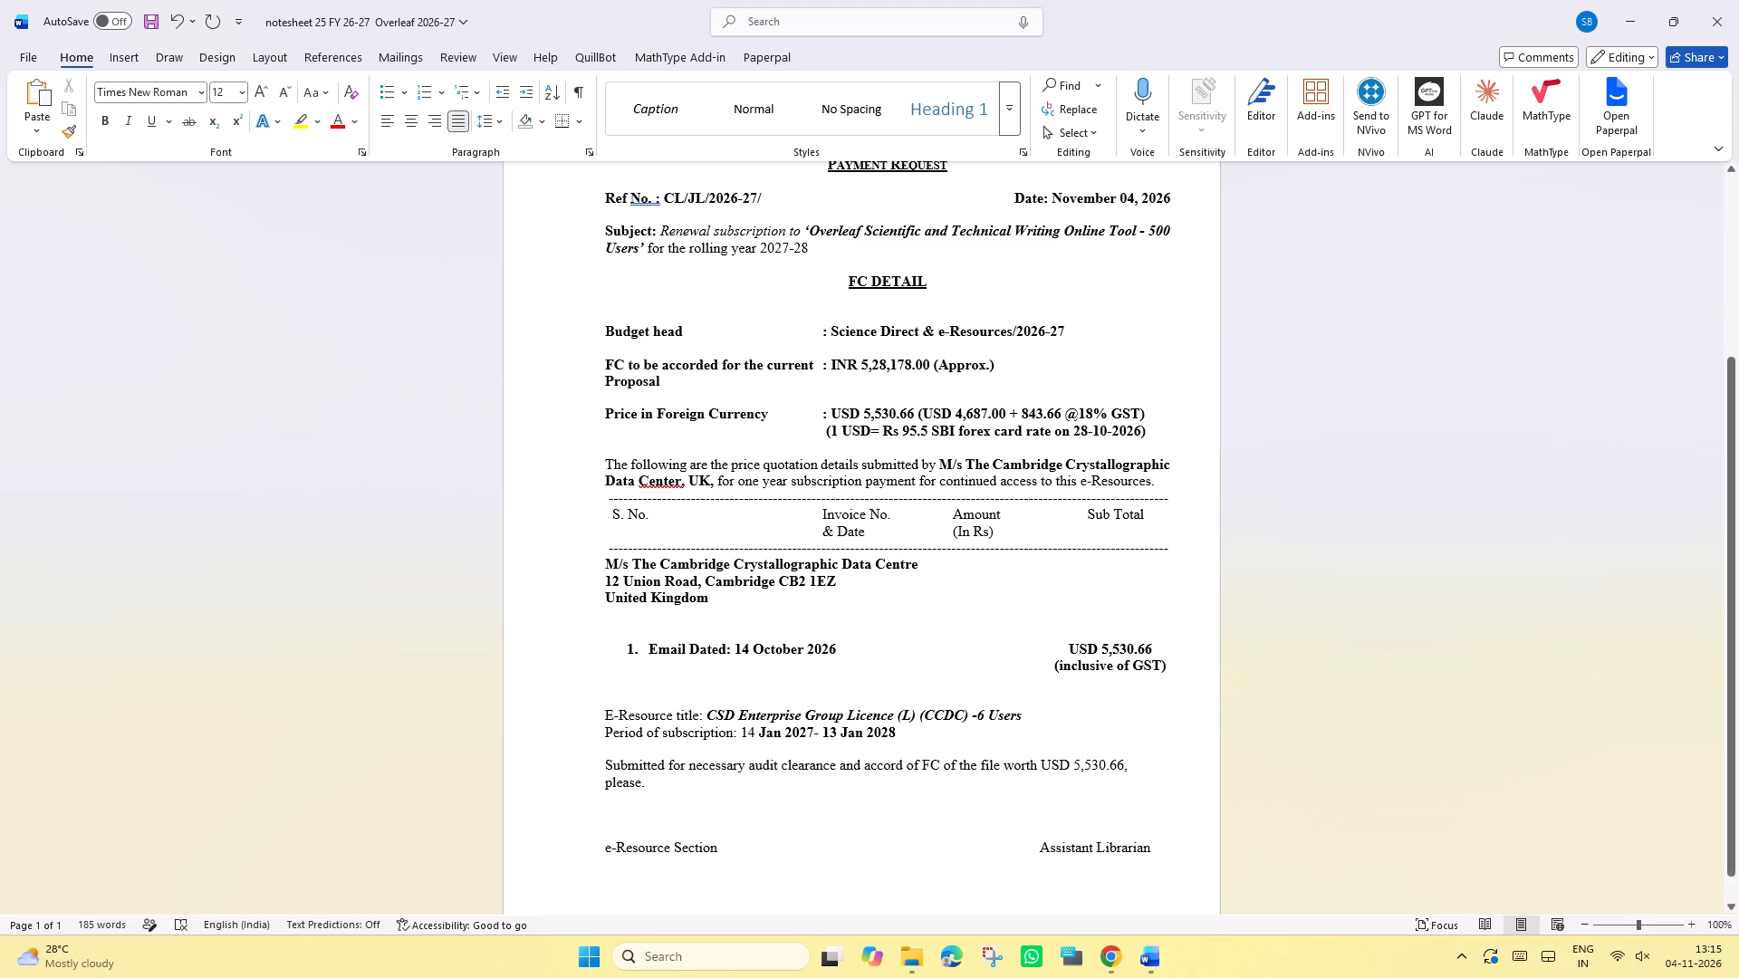
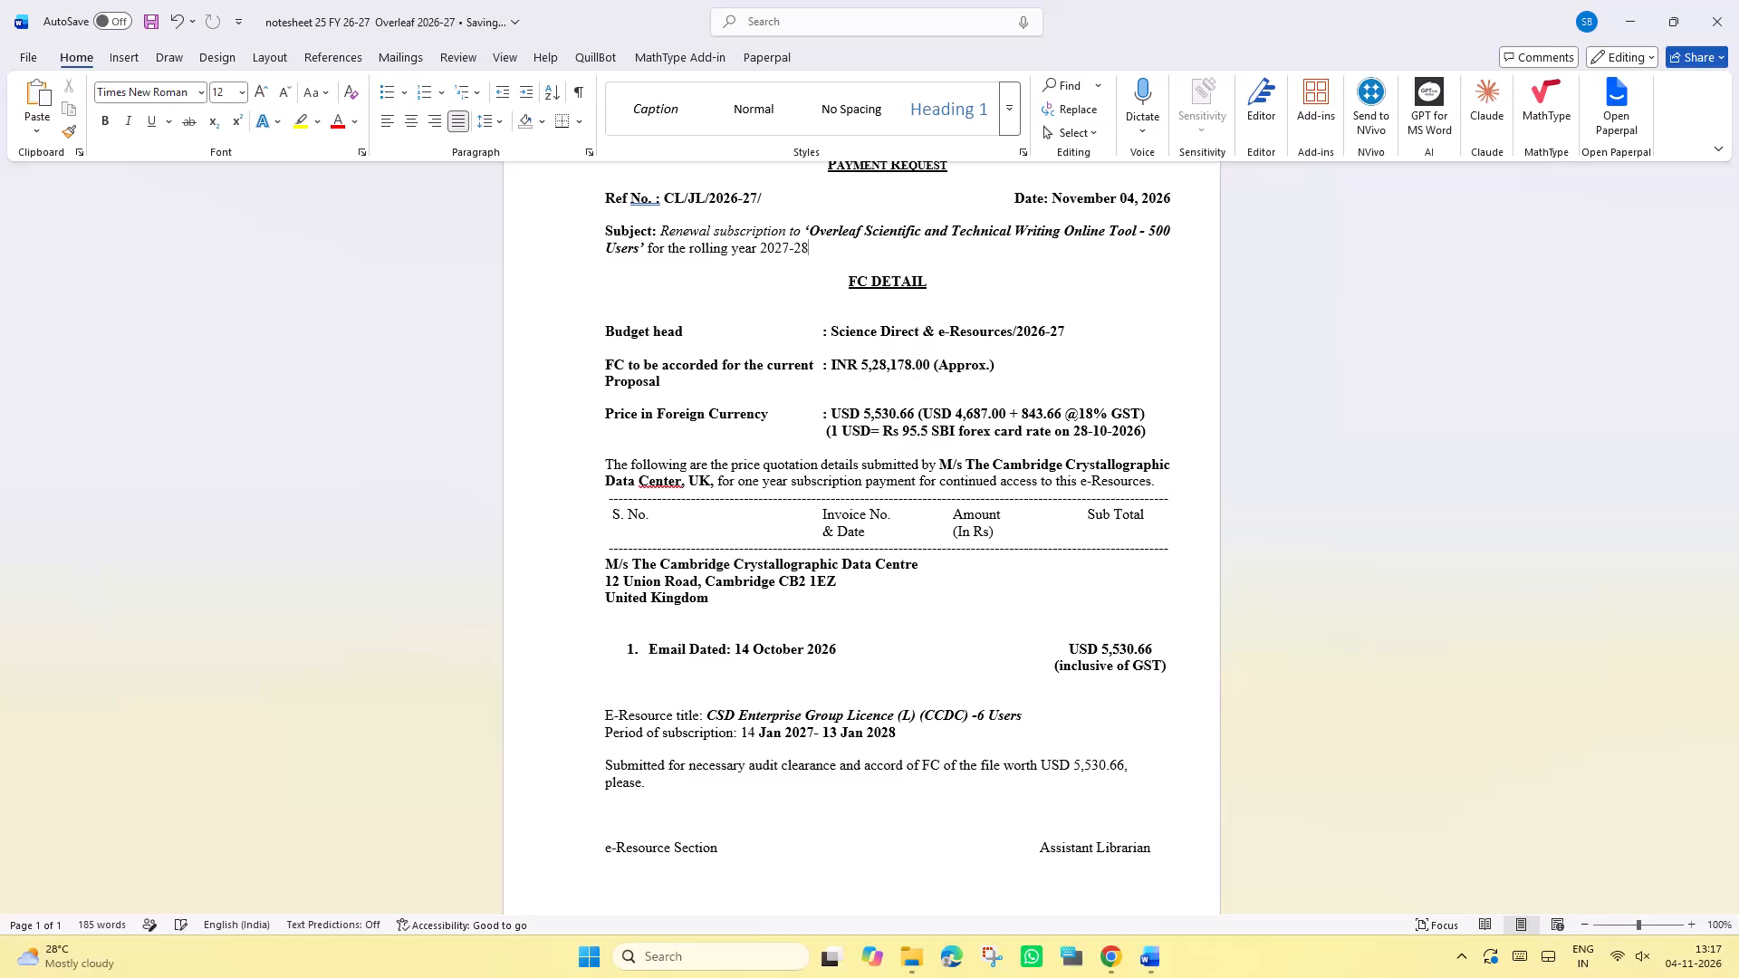
Save the note sheet with the revised subject line and subscription period.
key(ctrl+s)
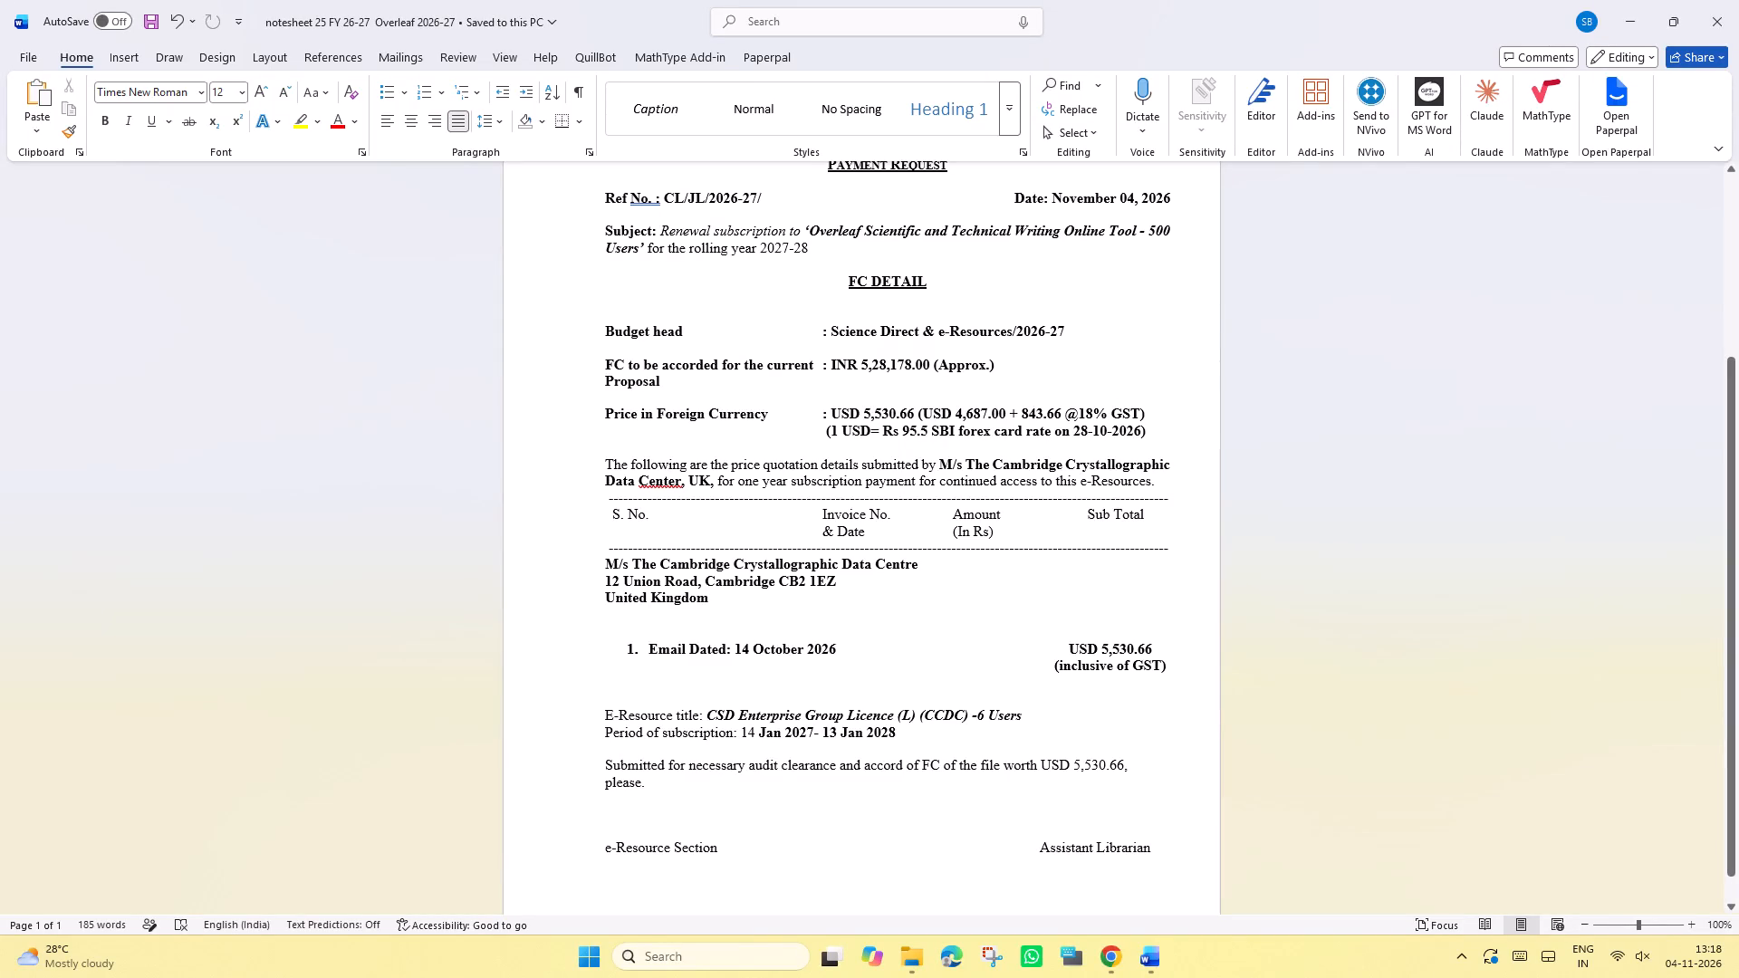
Replace the supplier name after "M/s" in the price quotation sentence with "Digital Science", keeping the existing ", UK," after it.
click(1168, 463)
key(BackSpace)
key(BackSpace)
key(BackSpace)
key(BackSpace)
key(BackSpace)
key(BackSpace)
key(BackSpace)
key(BackSpace)
key(BackSpace)
key(BackSpace)
key(BackSpace)
key(BackSpace)
key(BackSpace)
key(BackSpace)
key(BackSpace)
key(BackSpace)
key(BackSpace)
key(BackSpace)
key(BackSpace)
key(BackSpace)
key(BackSpace)
key(BackSpace)
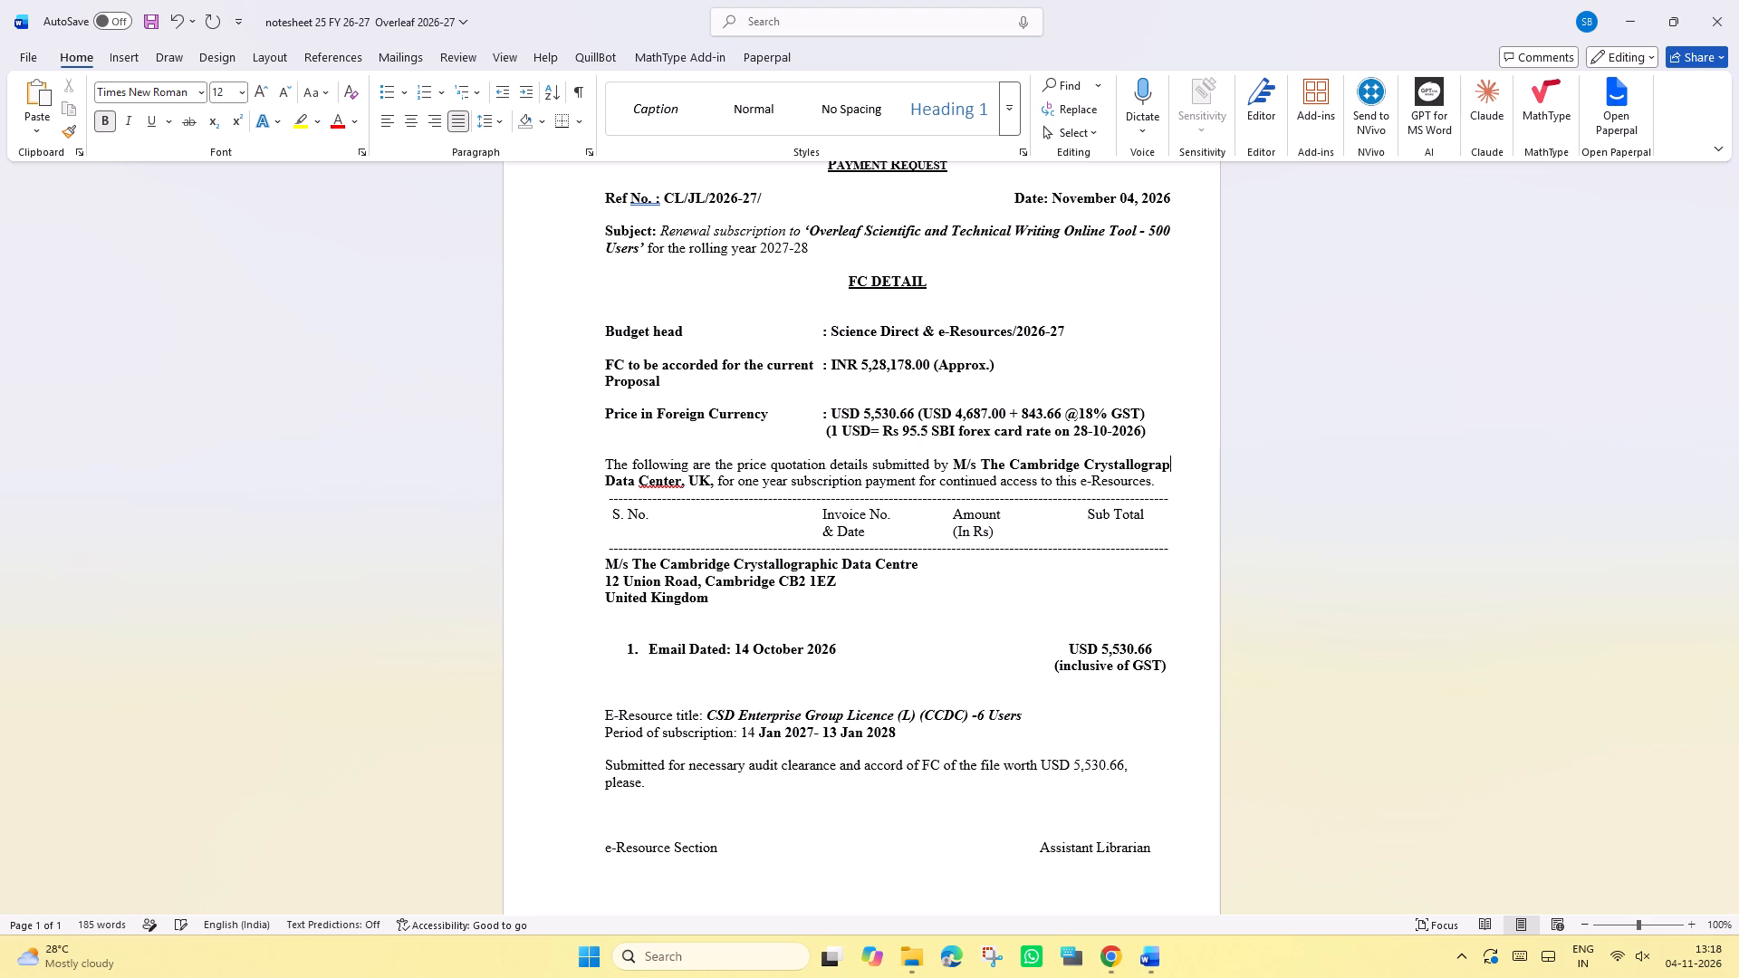
key(BackSpace)
key(BackSpace)
key(BackSpace)
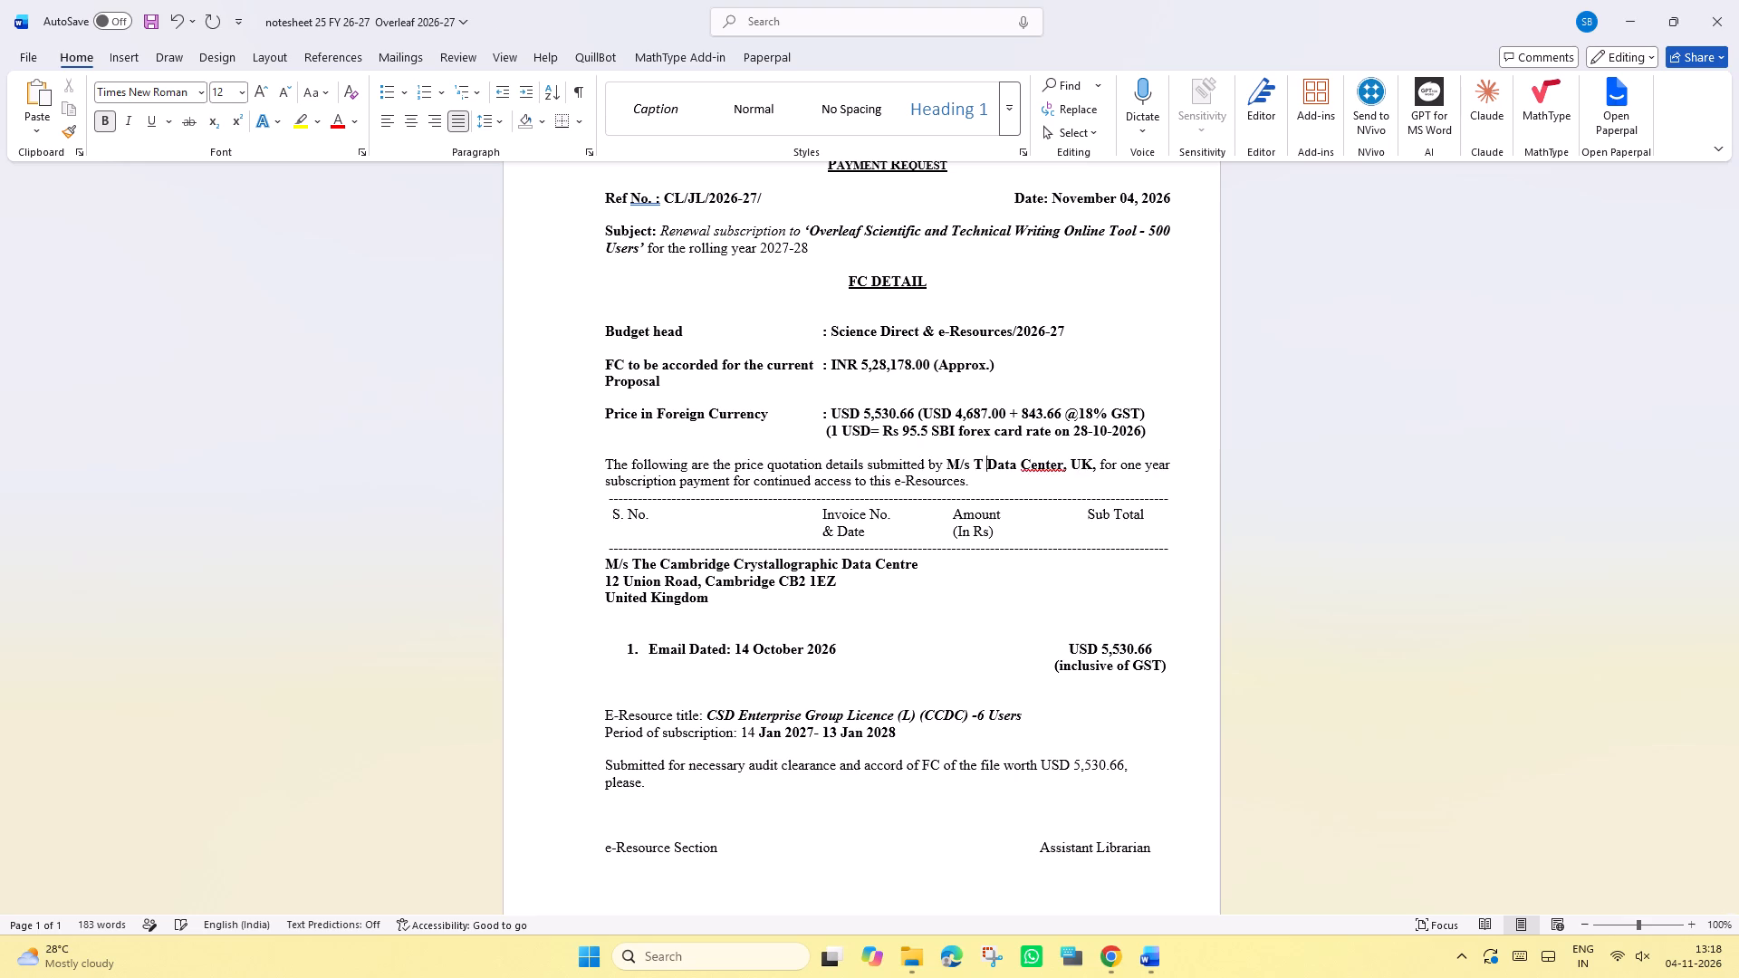
key(BackSpace)
key(Delete)
key(Delete)
key(Delete)
key(Delete)
key(Delete)
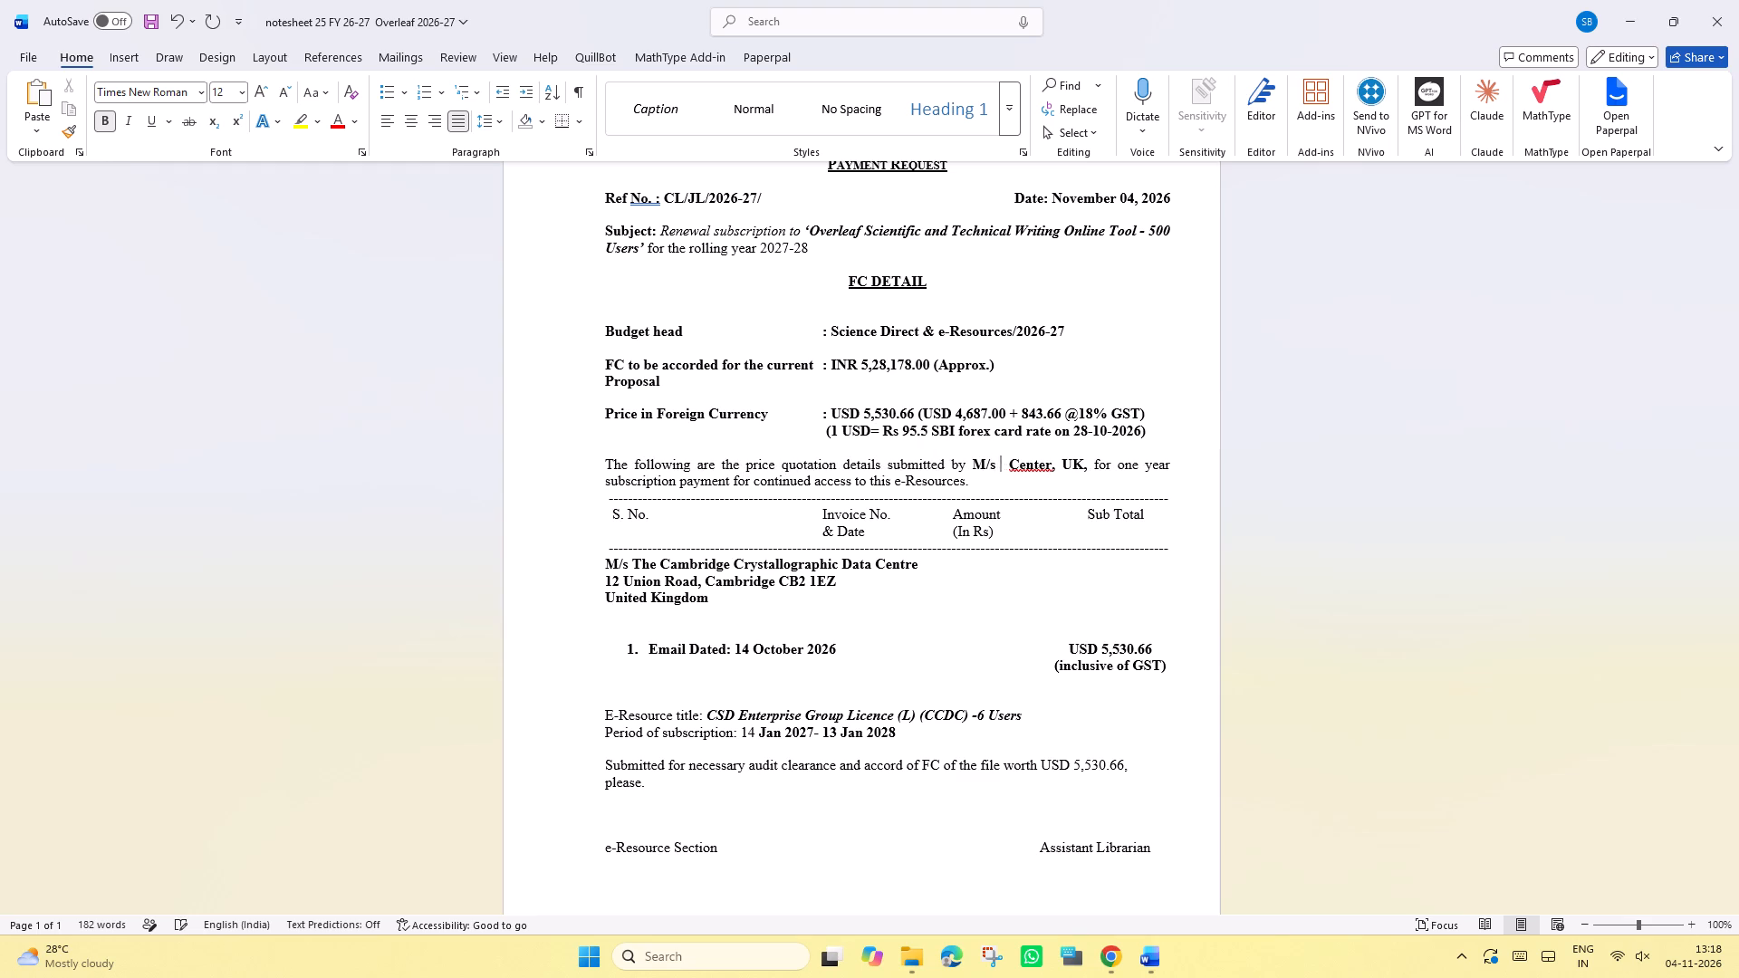
key(Delete)
key(Delete)
key(Delete)
key(Delete)
key(Delete)
key(Delete)
key(Delete)
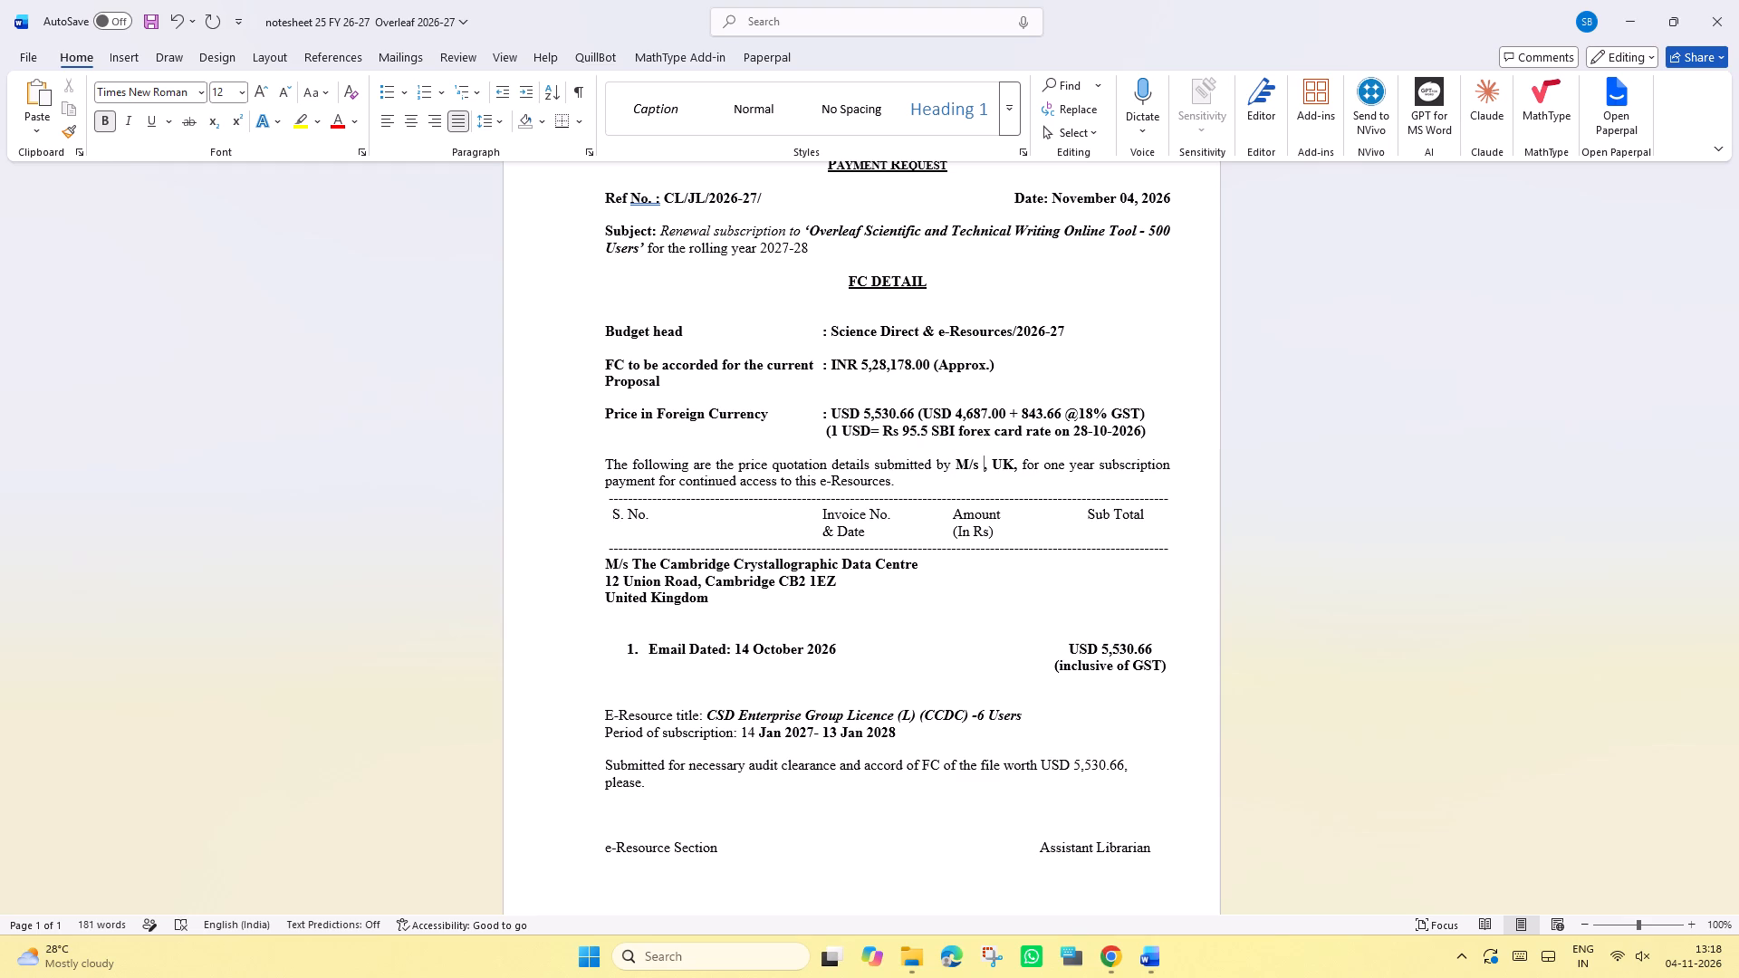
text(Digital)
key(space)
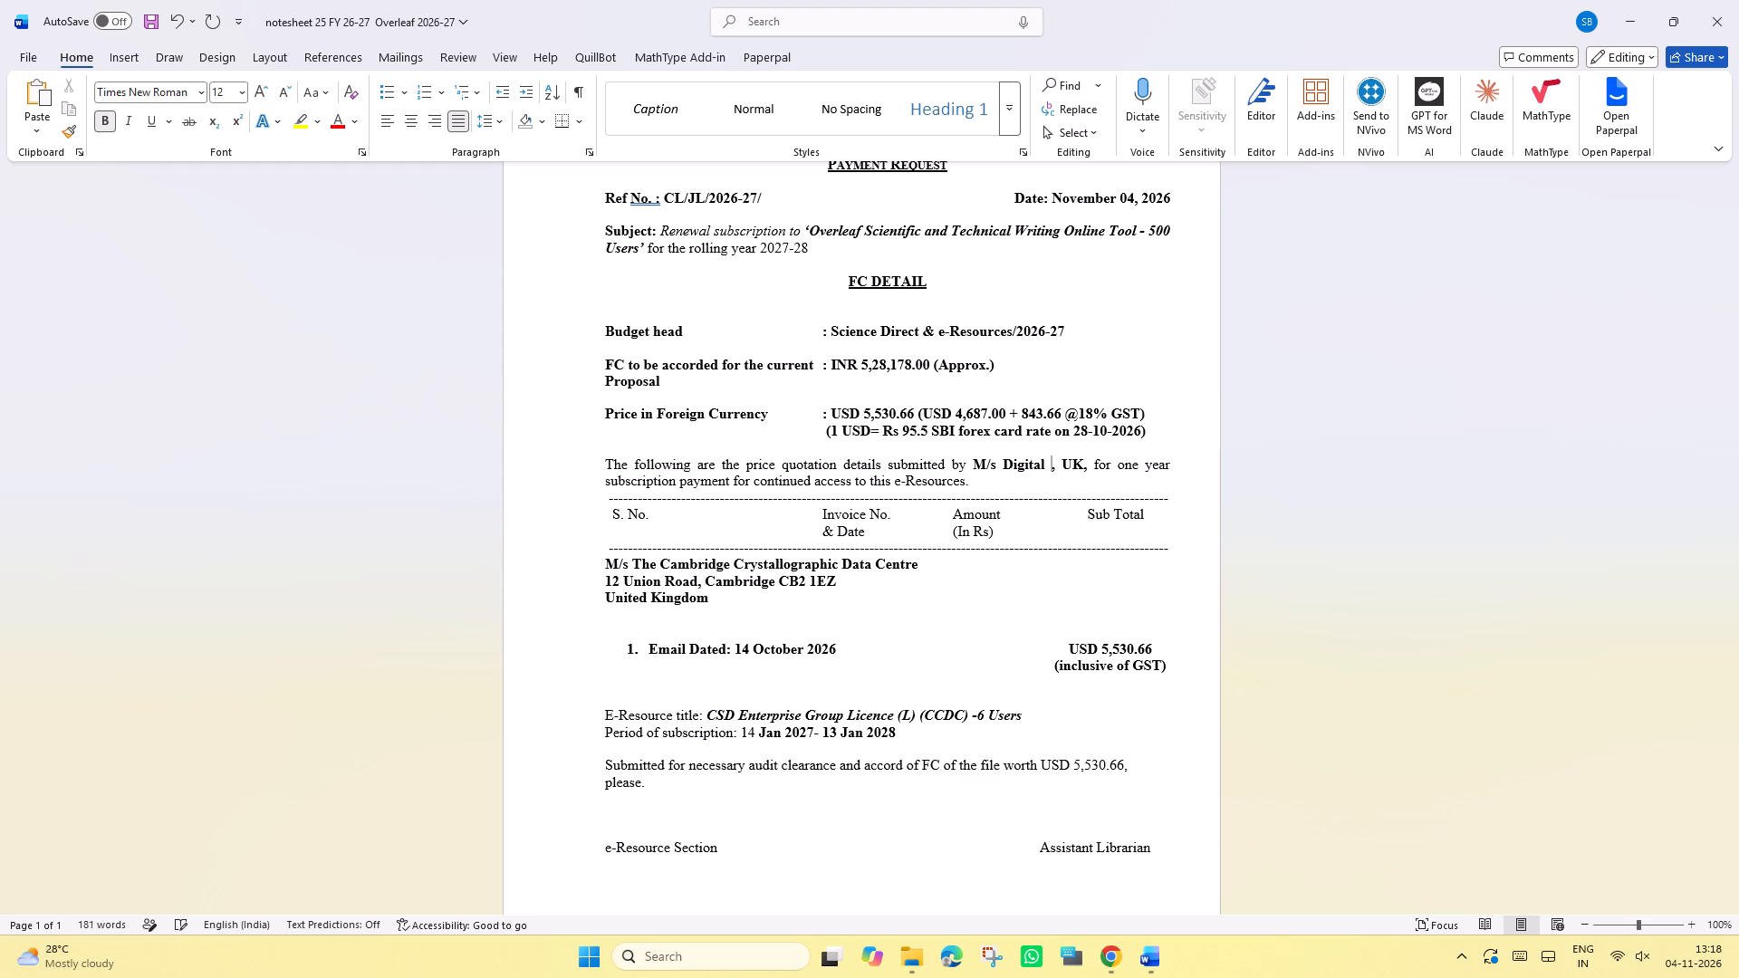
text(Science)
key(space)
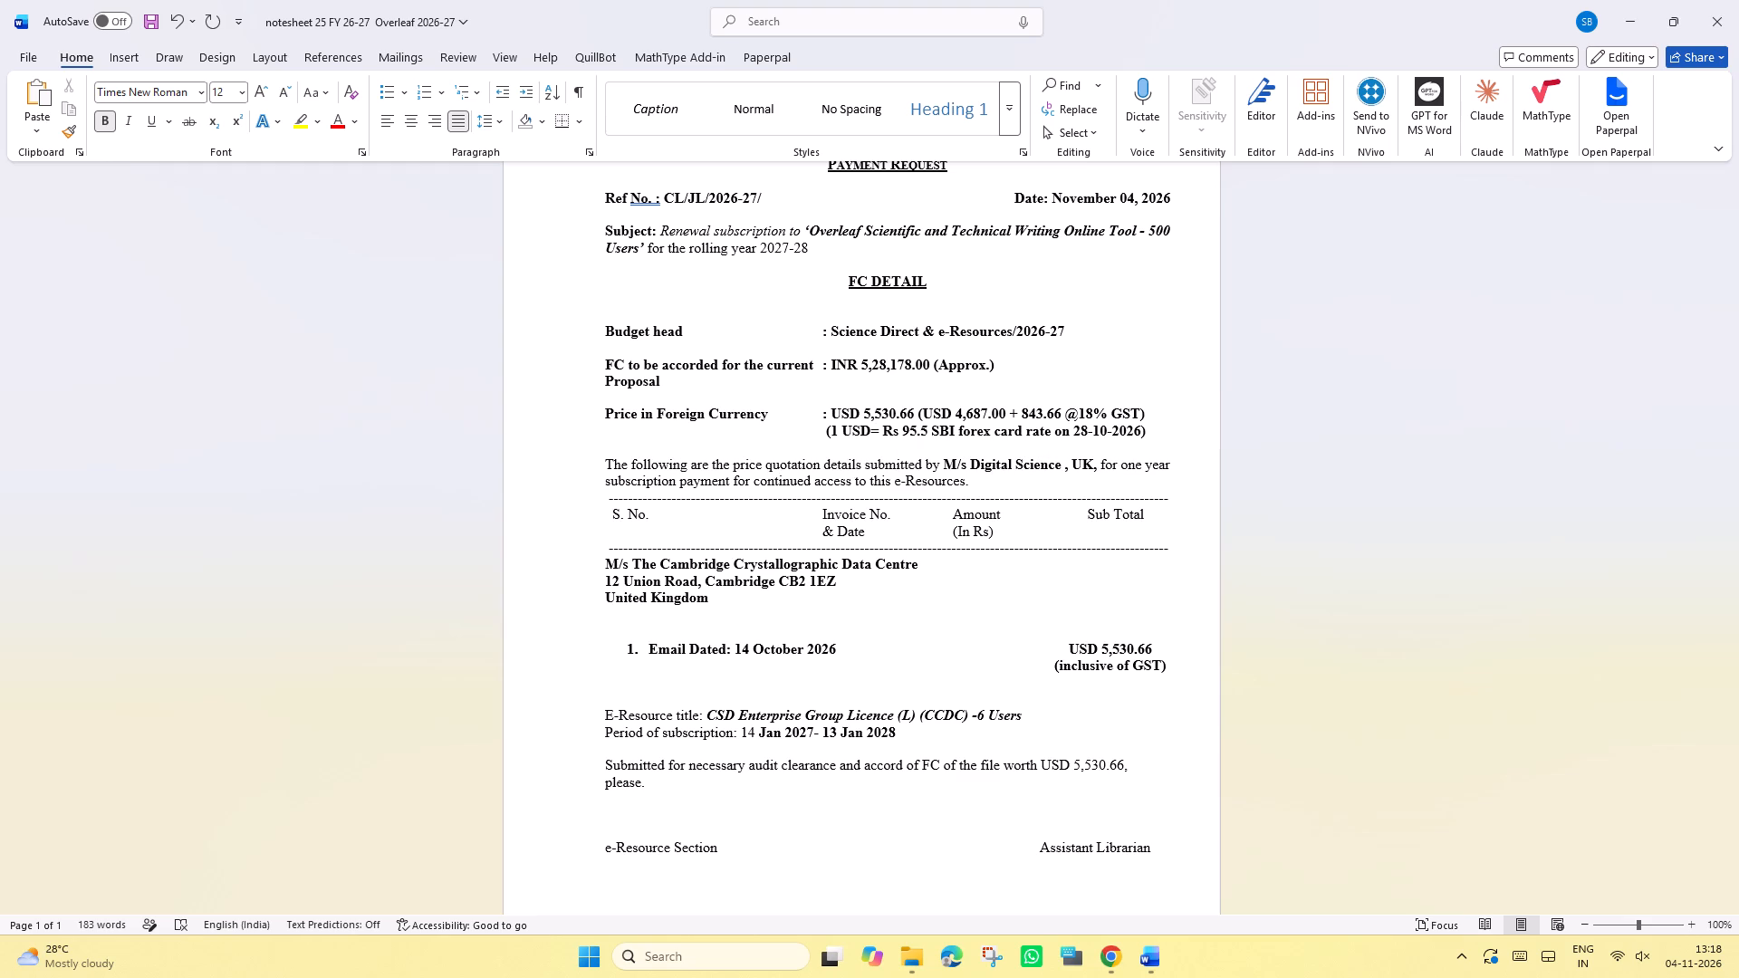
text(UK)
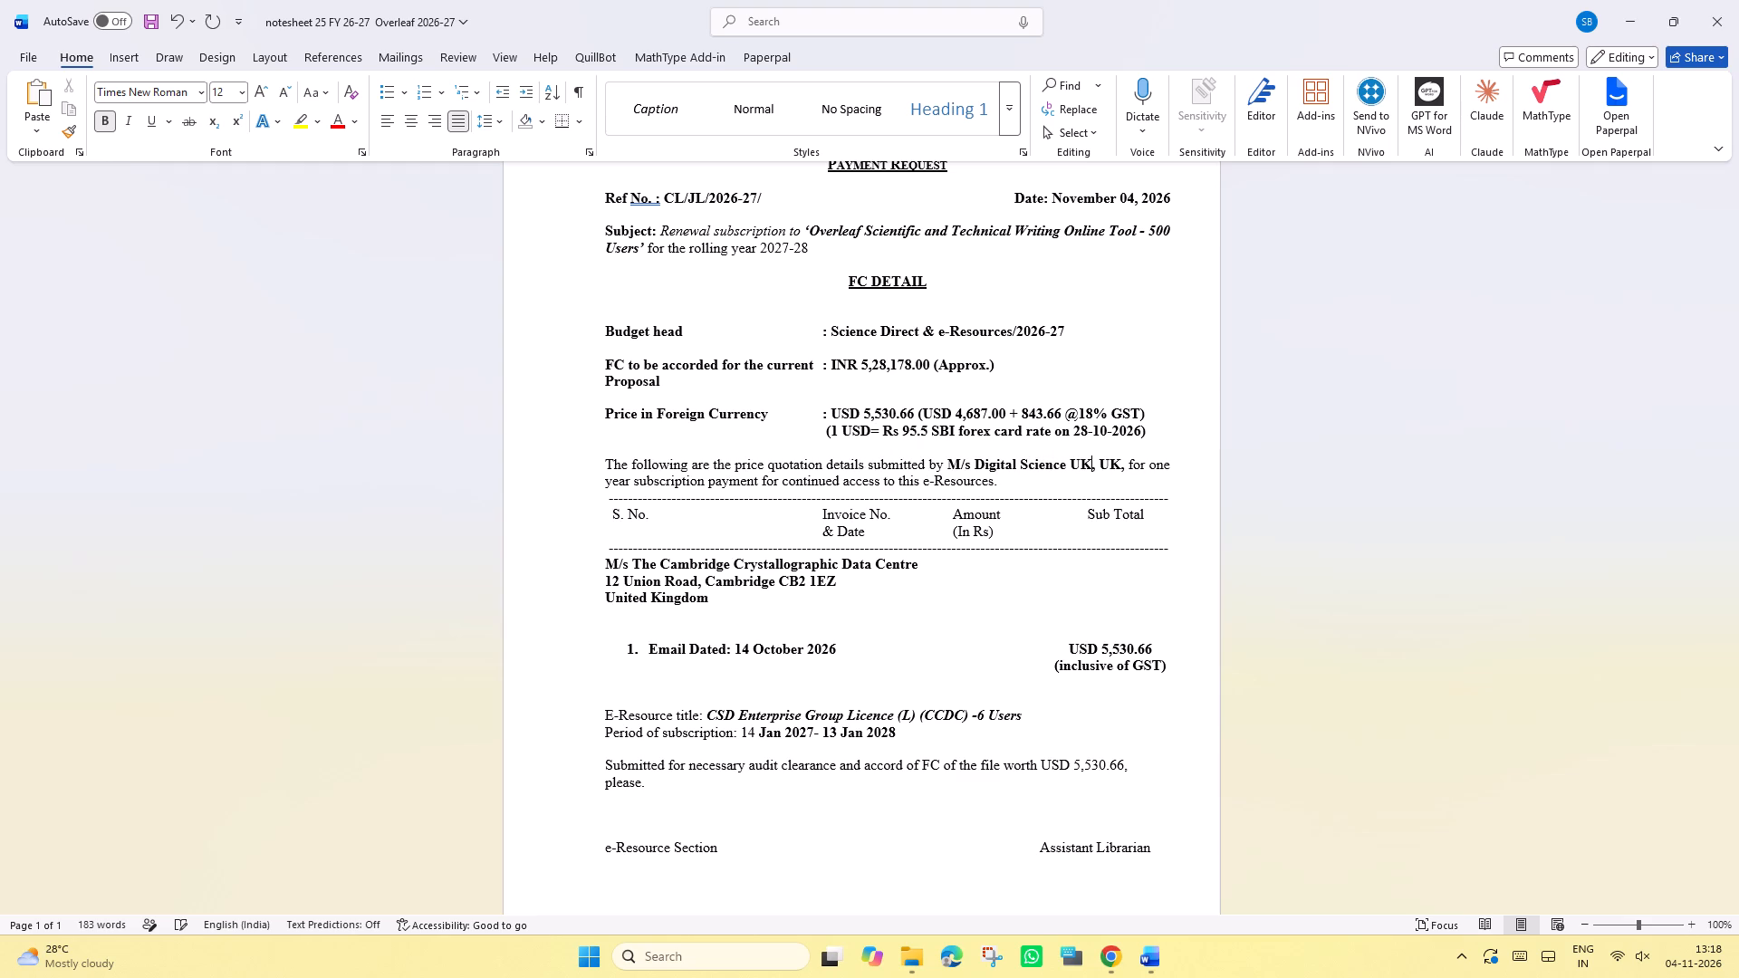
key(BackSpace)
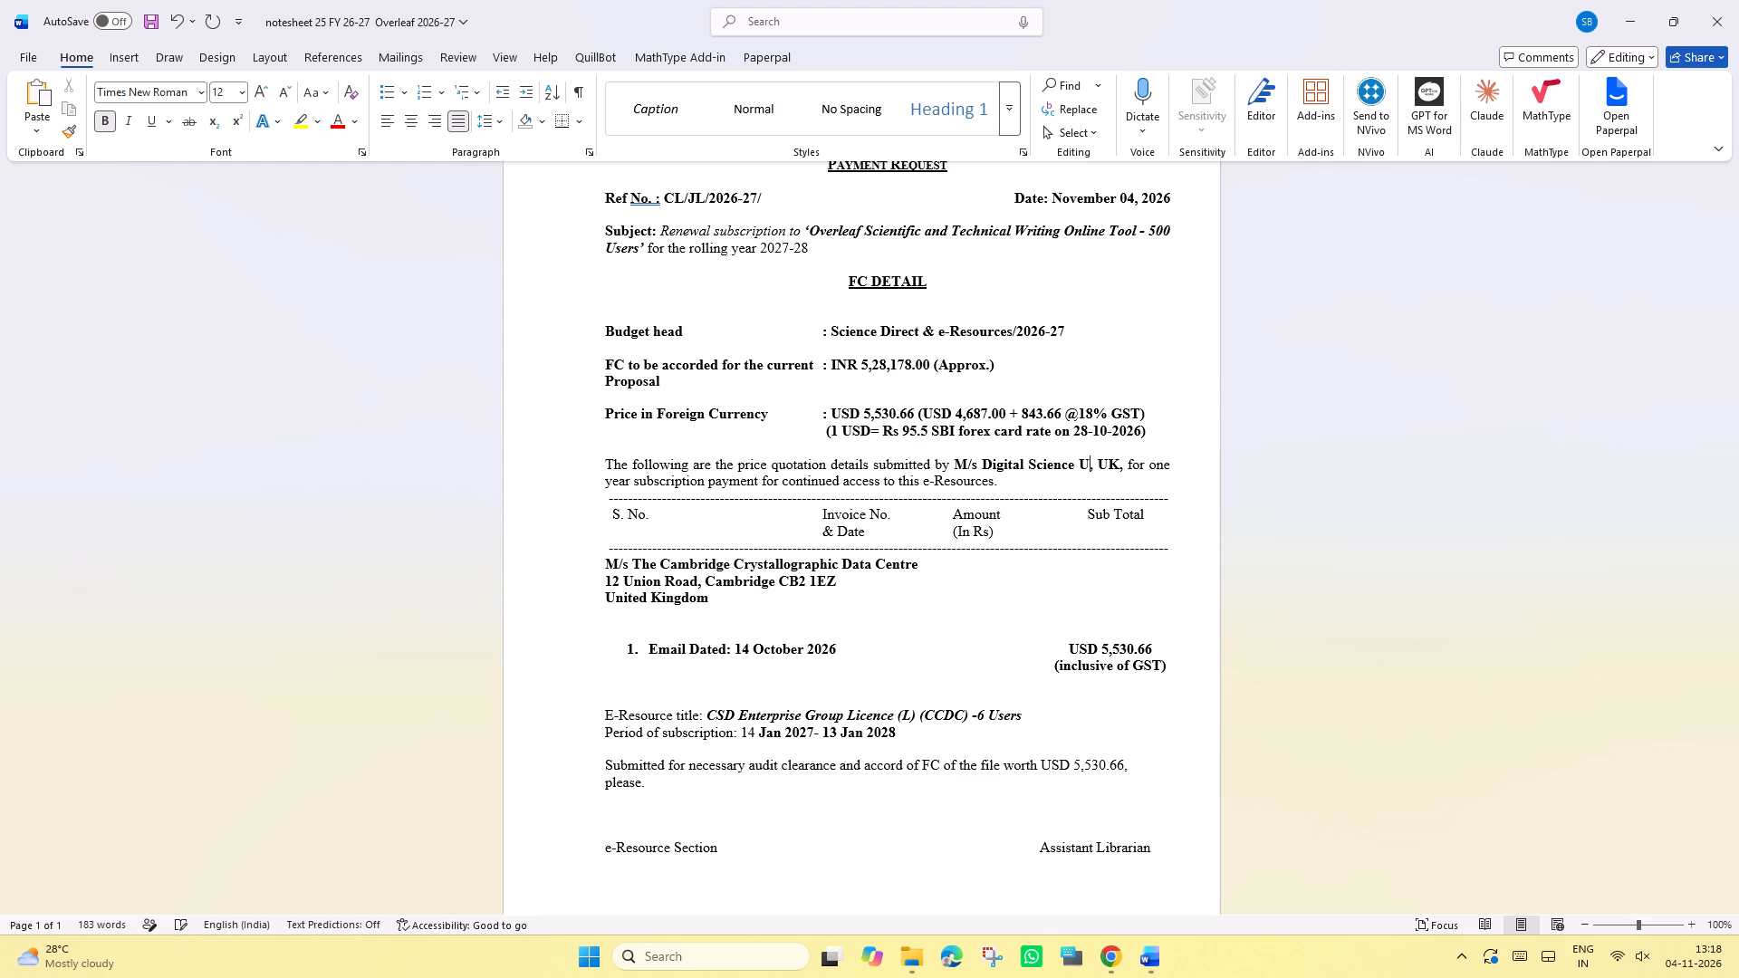
Complete the supplier name in the price quotation sentence as "M/s Digital Science Uk Ltd, UK,".
text(k L)
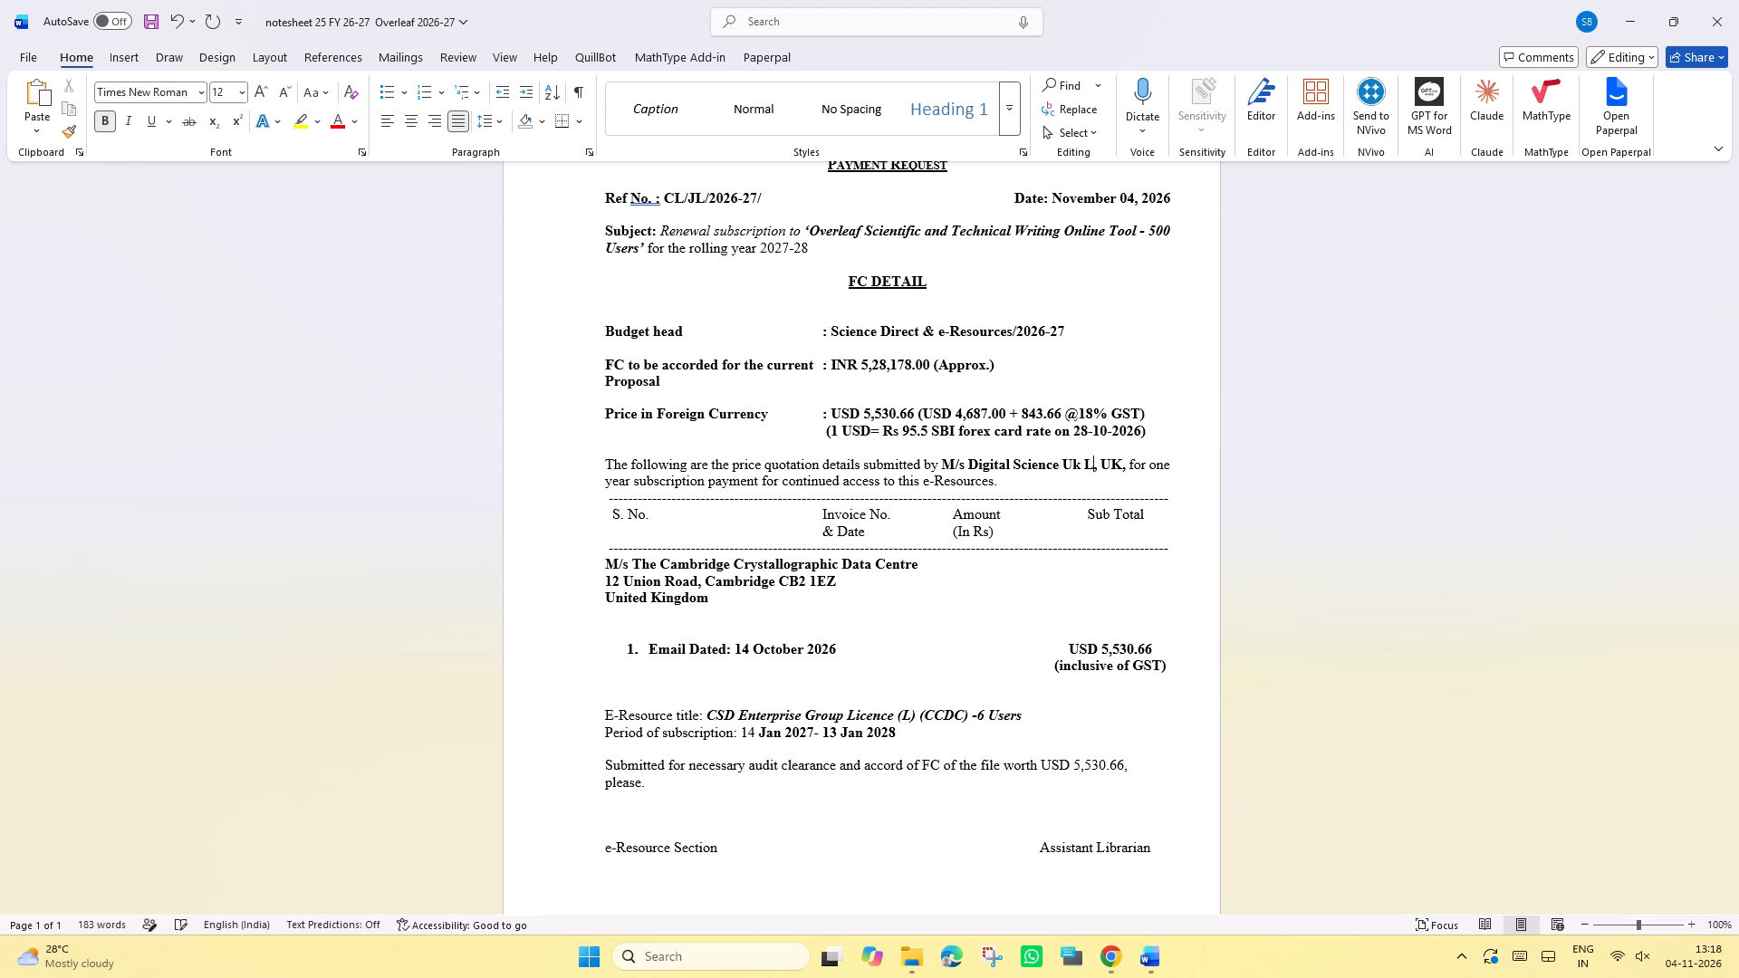
text(td)
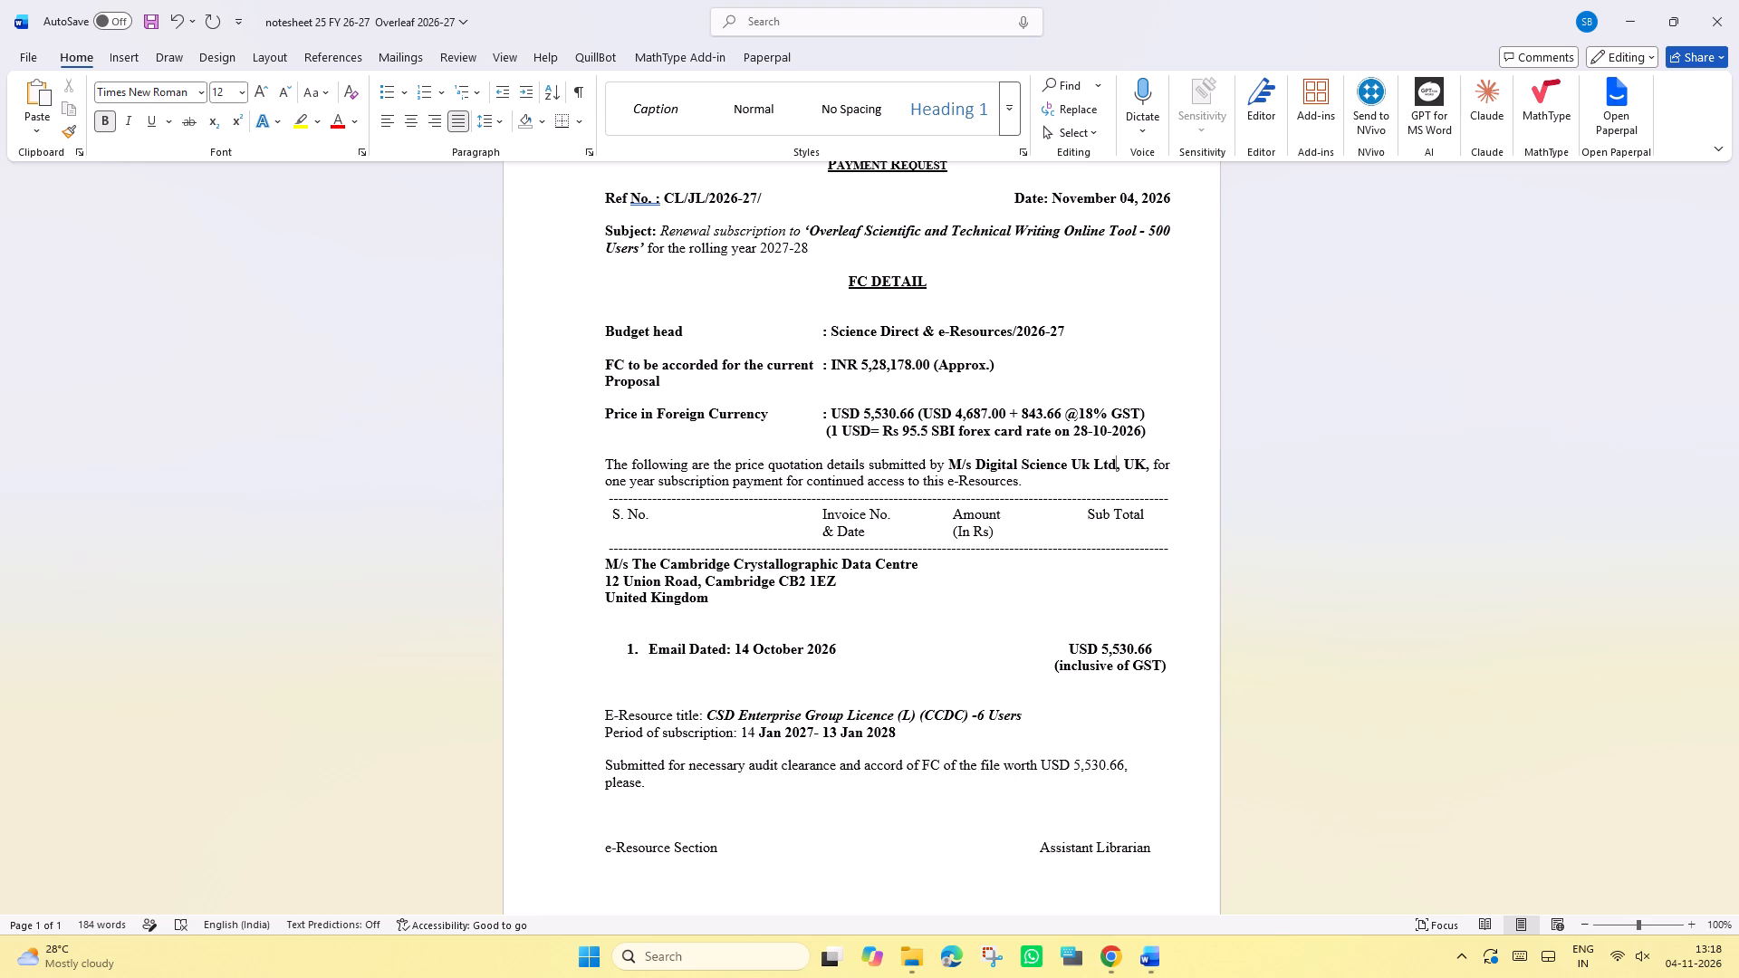
key(Right)
key(Right)
key(Right)
key(Right)
key(BackSpace)
key(BackSpace)
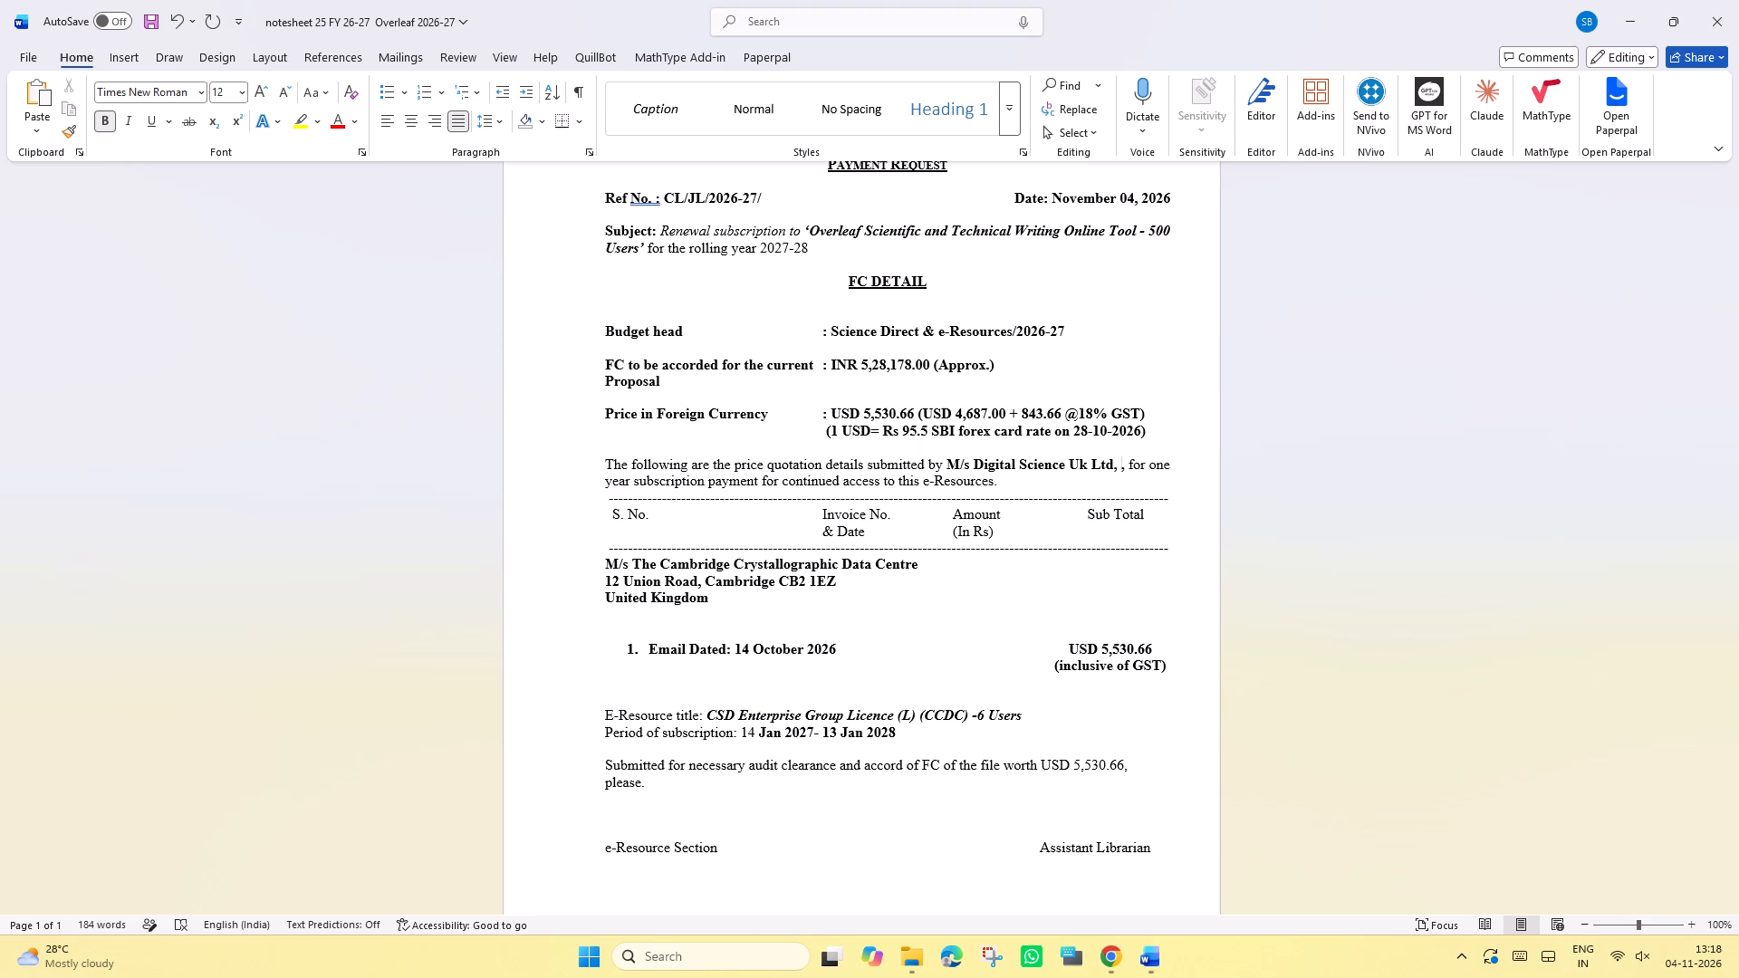
text(UK)
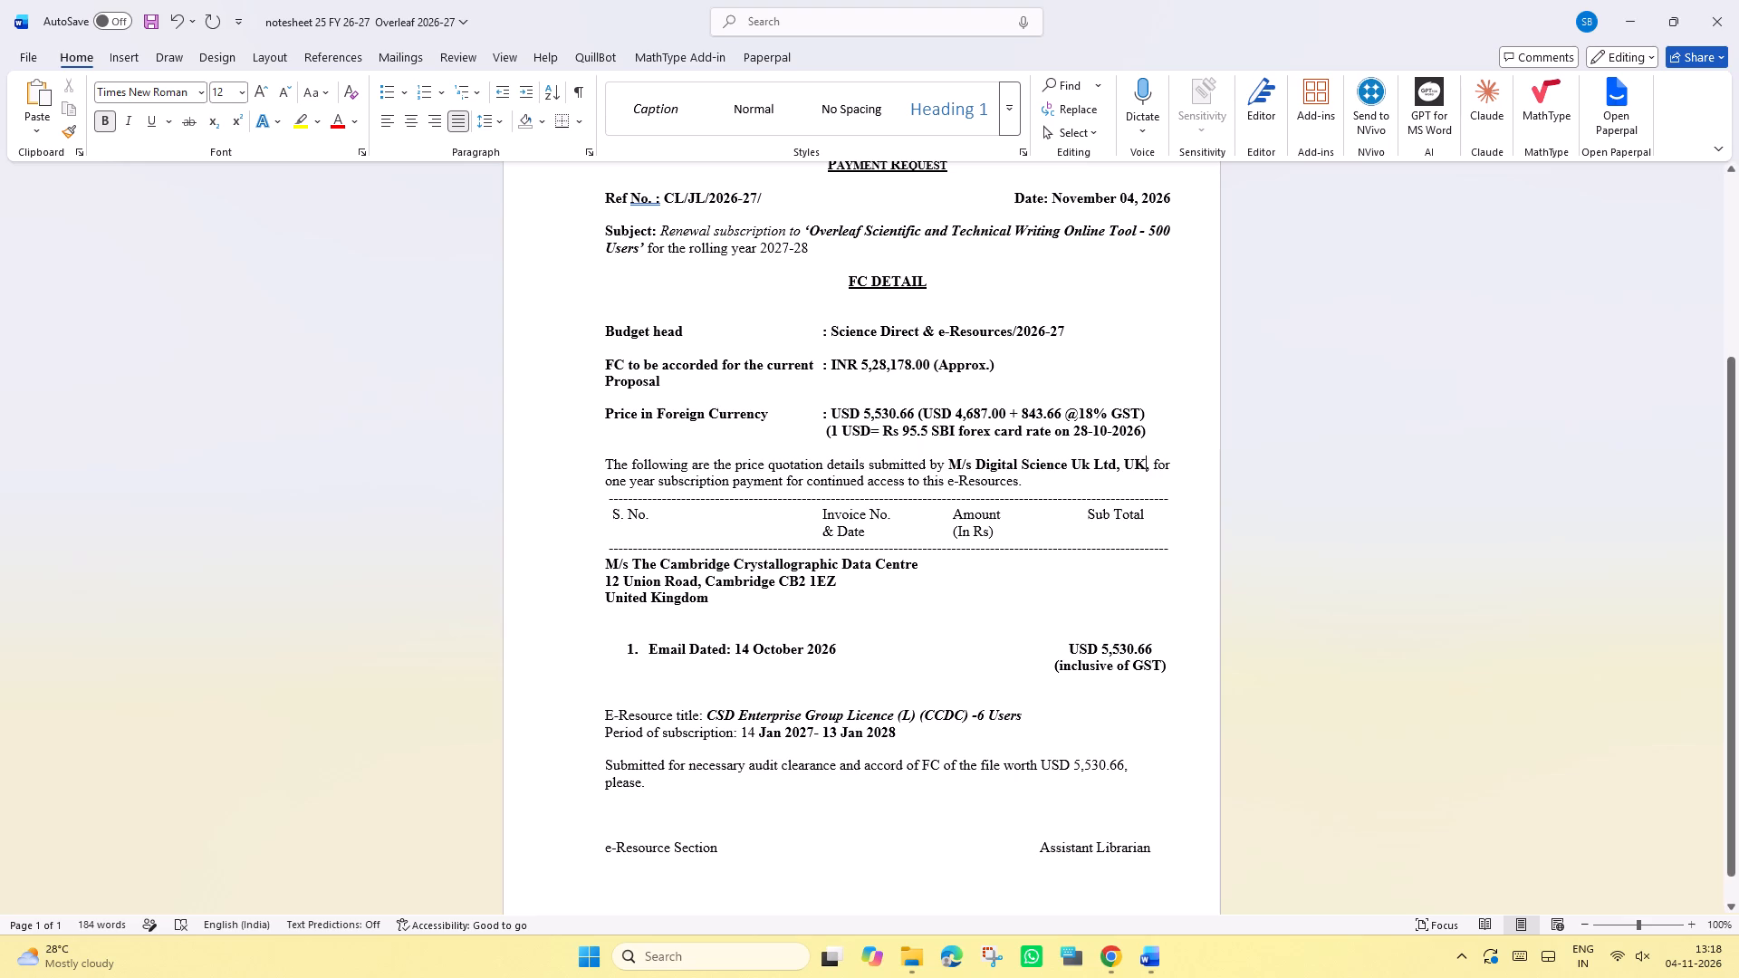
click(1088, 467)
Replace the Cambridge Crystallographic Data Centre name above the address with a copy of "M/s Digital Science Uk Ltd" from the quotation sentence.
scroll(996, 530, down, 4)
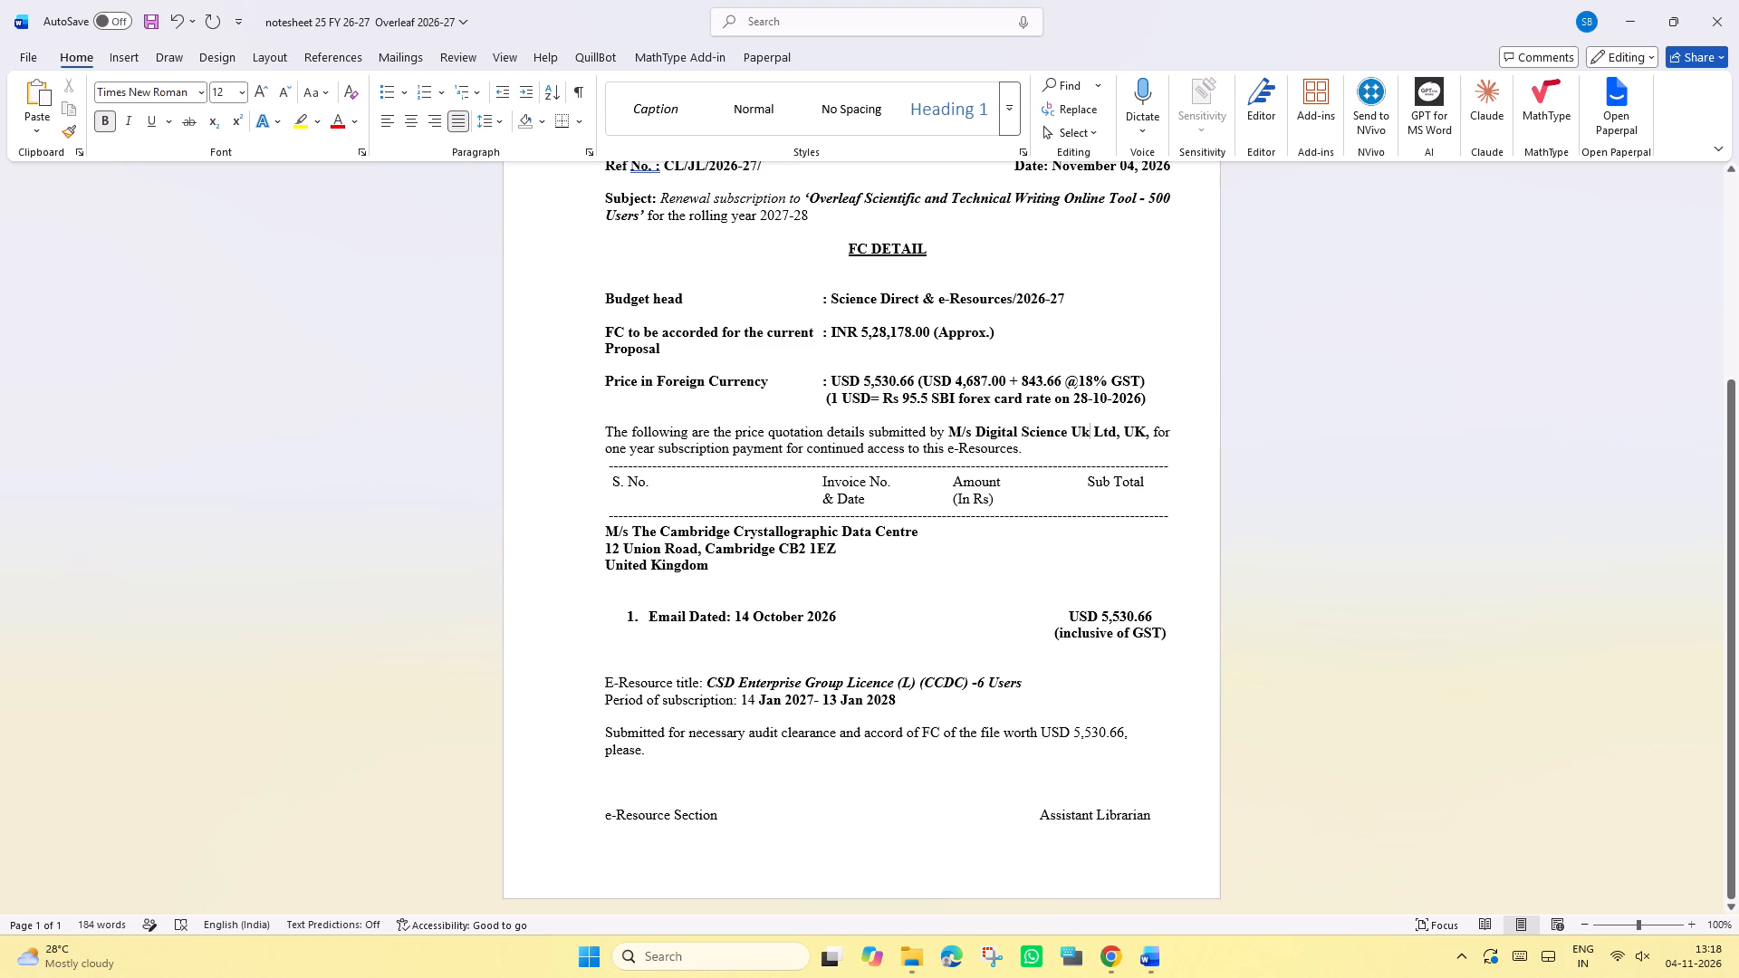
drag(950, 425, 1088, 425)
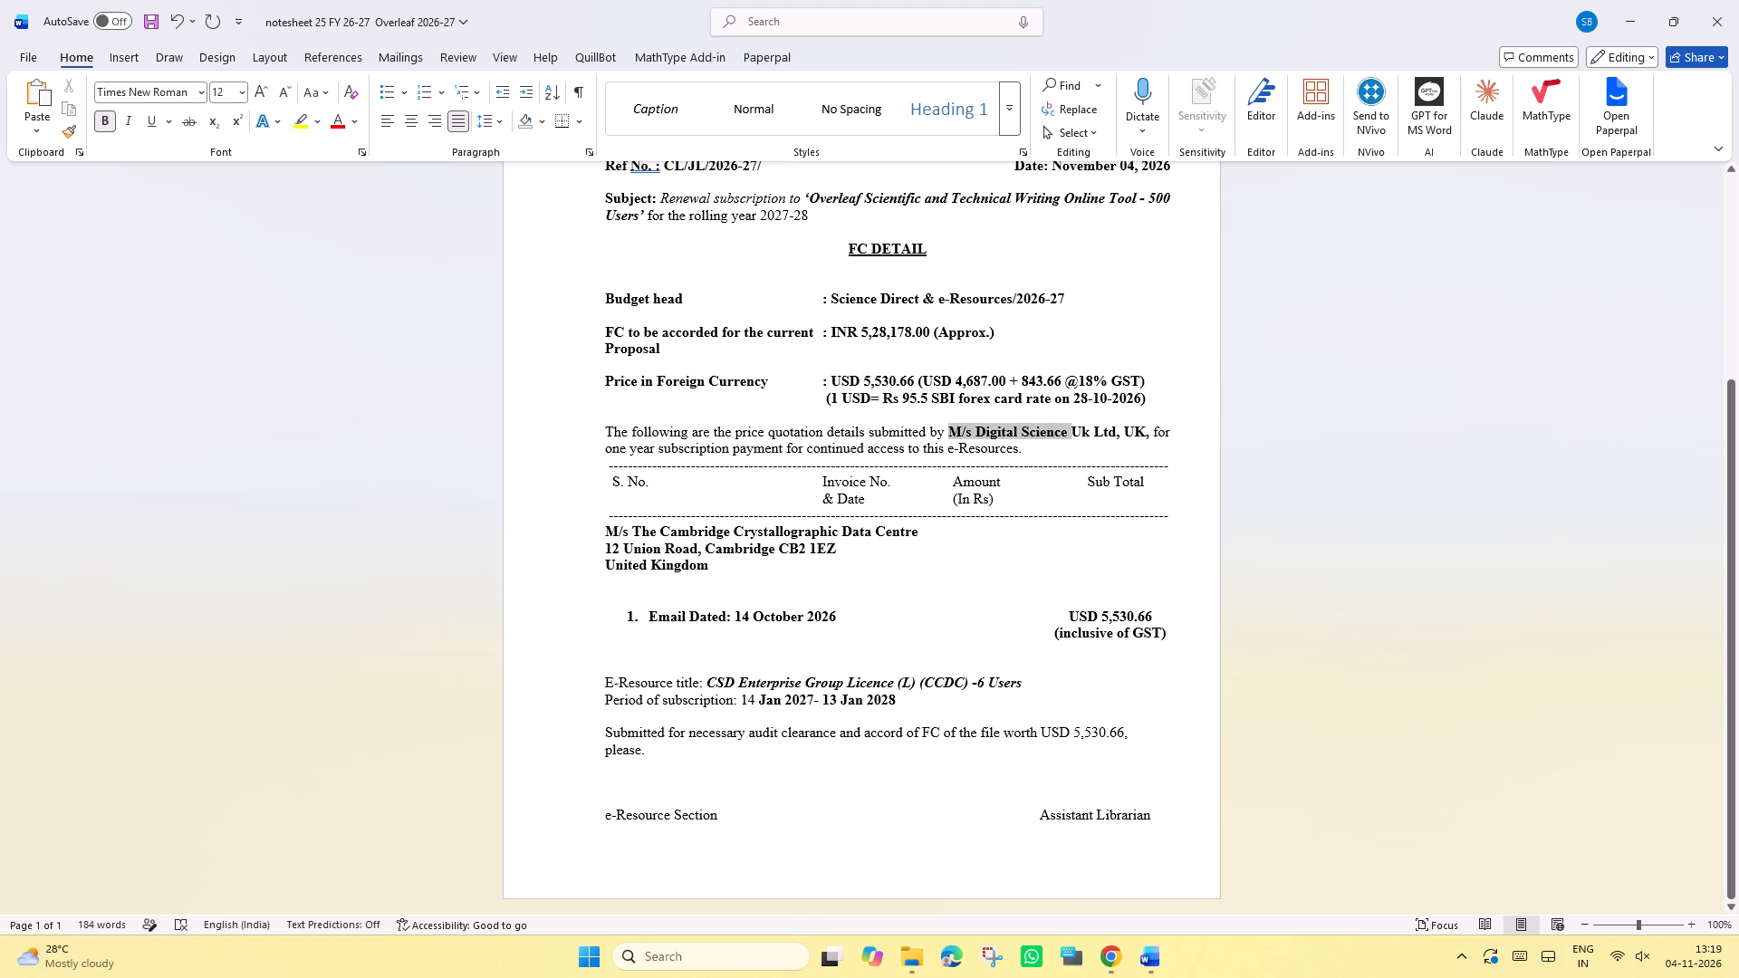
drag(1088, 425, 1108, 425)
key(ctrl+c)
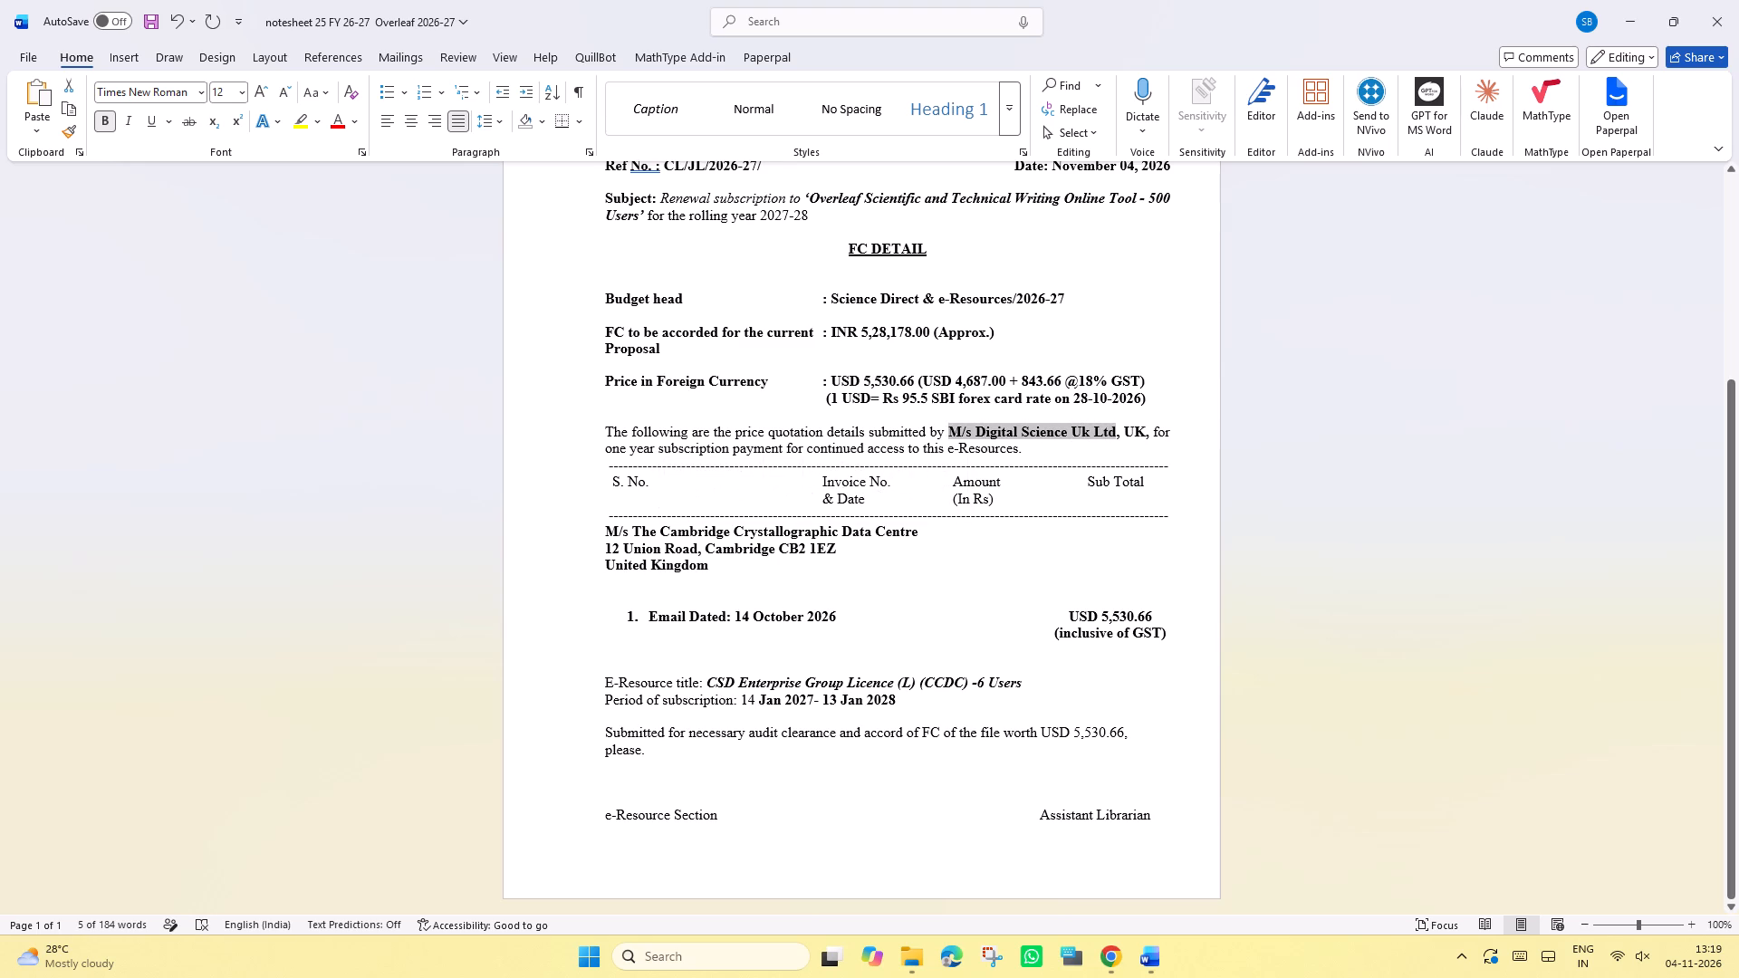
drag(609, 530, 897, 530)
key(ctrl+v)
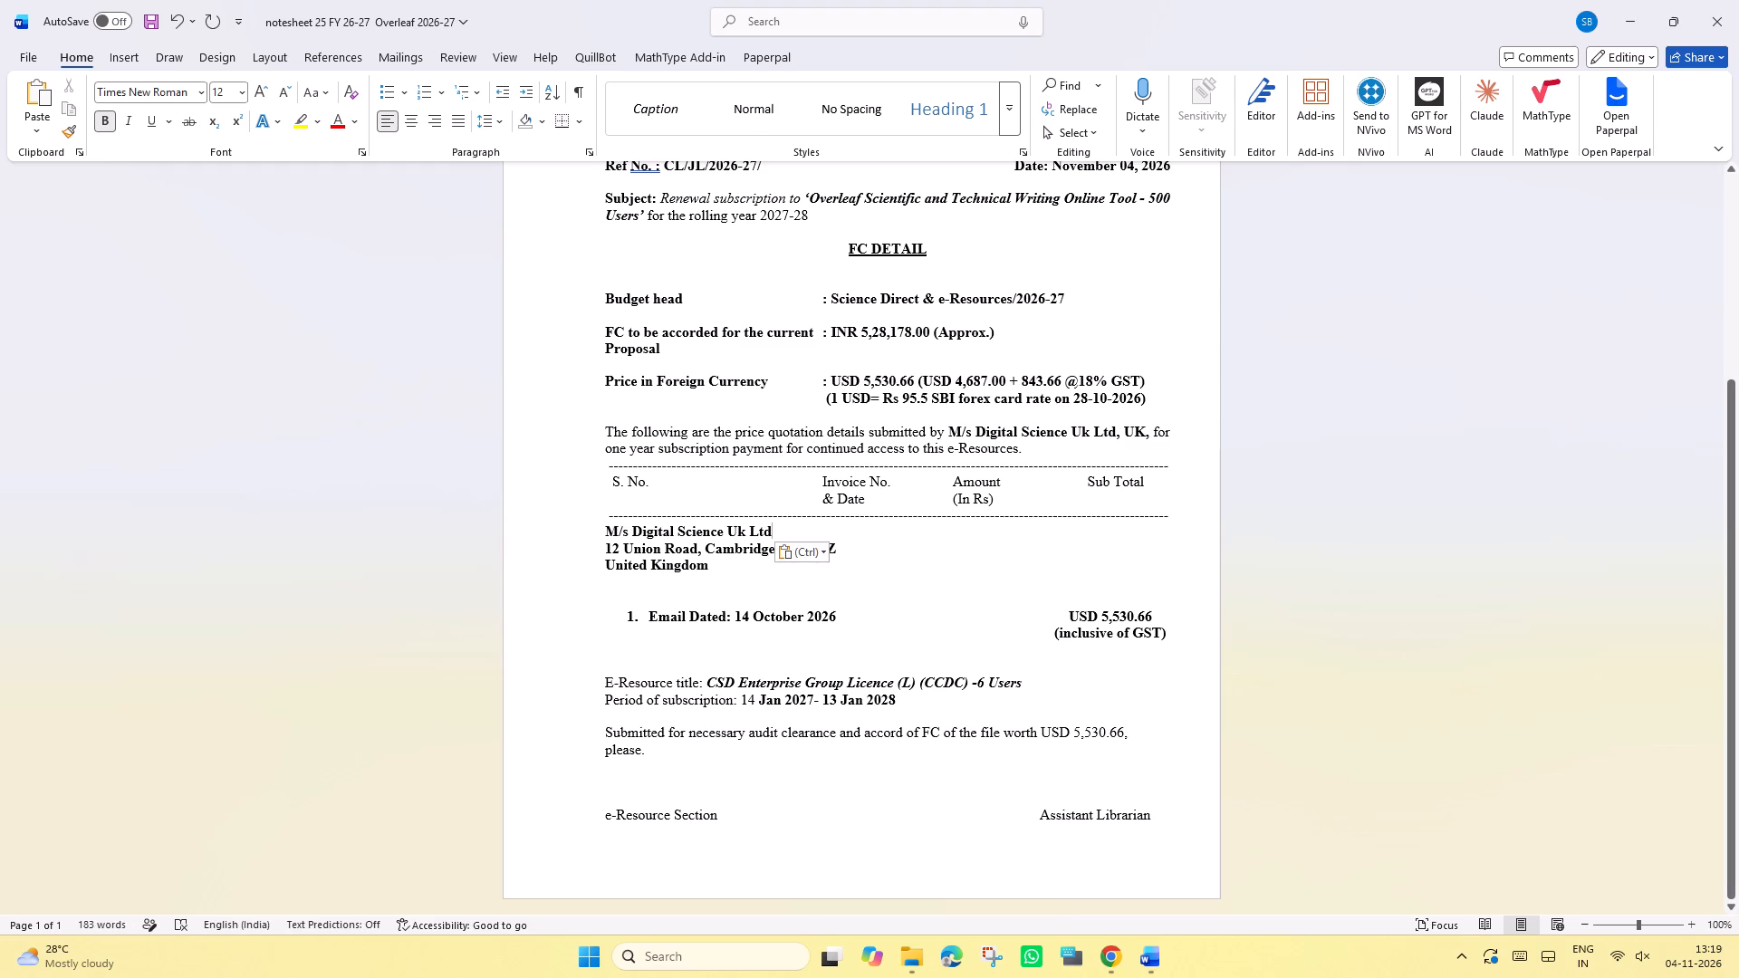
Replace the old Cambridge street line under the supplier name with Digital Science's street and district.
click(841, 548)
key(BackSpace)
key(BackSpace)
key(BackSpace)
key(BackSpace)
key(BackSpace)
key(BackSpace)
key(BackSpace)
key(BackSpace)
key(BackSpace)
key(BackSpace)
key(BackSpace)
key(BackSpace)
key(BackSpace)
key(BackSpace)
key(BackSpace)
key(BackSpace)
key(BackSpace)
key(BackSpace)
key(BackSpace)
key(BackSpace)
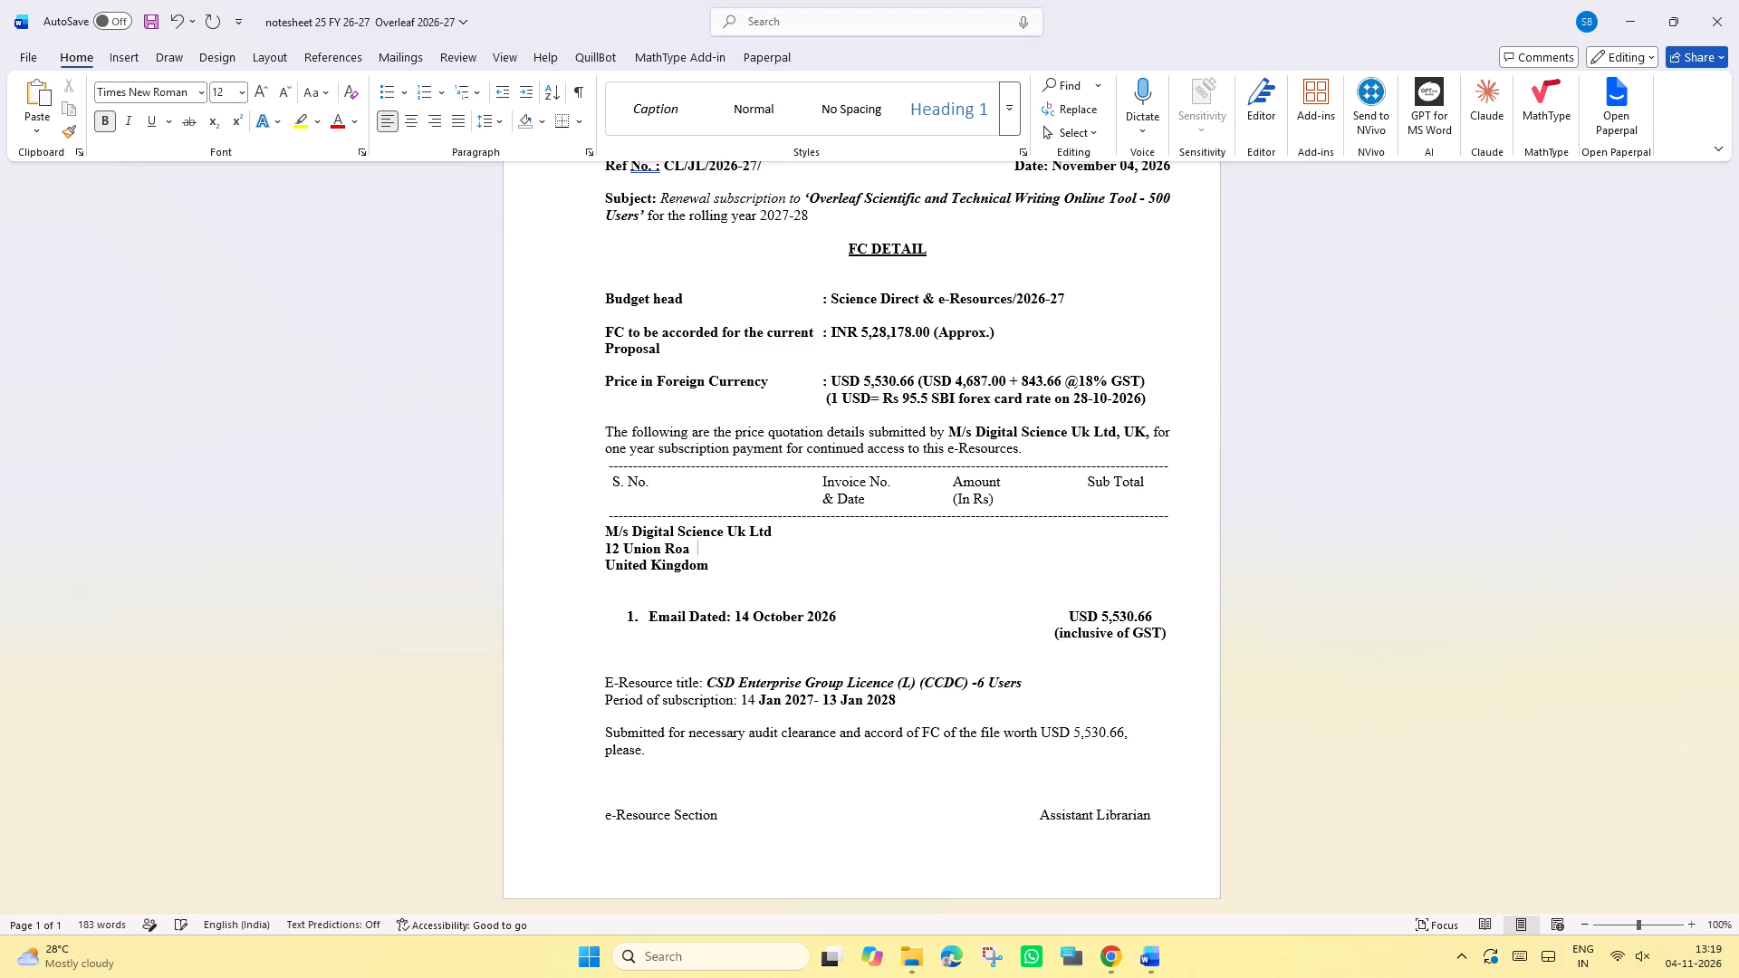
key(BackSpace)
key(BackSpace)
key(BackSpace)
key(BackSpace)
key(BackSpace)
key(BackSpace)
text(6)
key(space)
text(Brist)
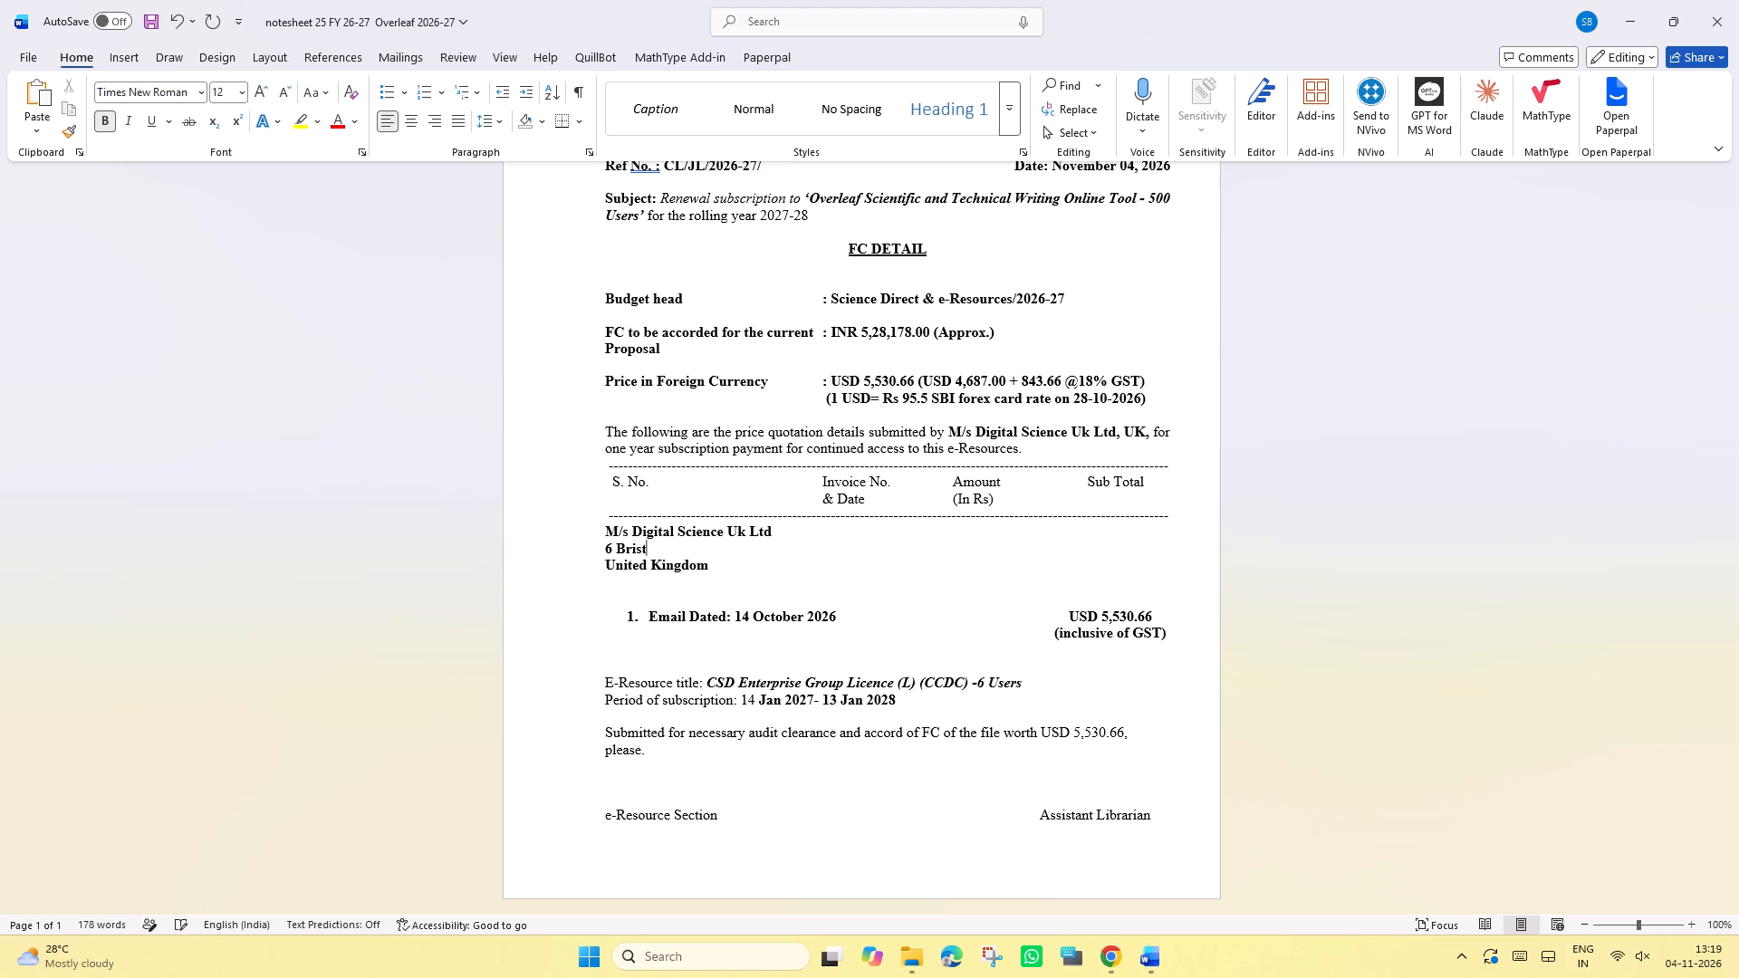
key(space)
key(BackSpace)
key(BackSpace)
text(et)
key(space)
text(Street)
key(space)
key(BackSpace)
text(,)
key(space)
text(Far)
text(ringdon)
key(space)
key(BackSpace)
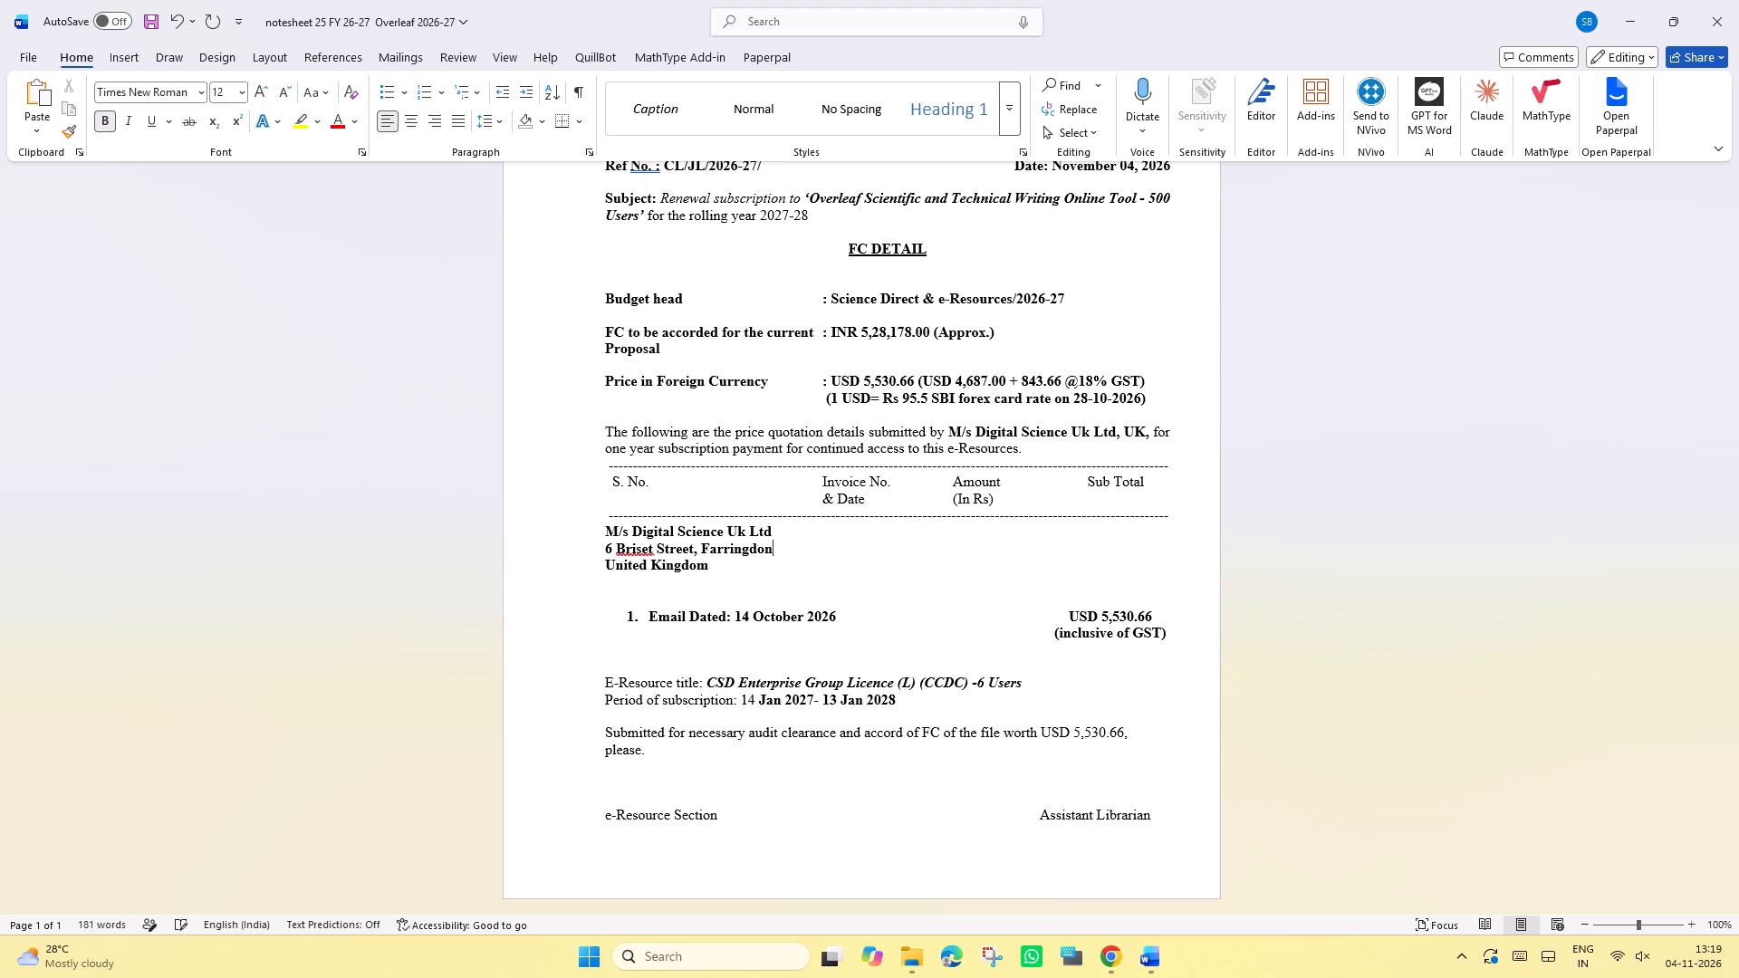
Insert "London, " before "United Kingdom" in the last line of the supplier address.
click(711, 564)
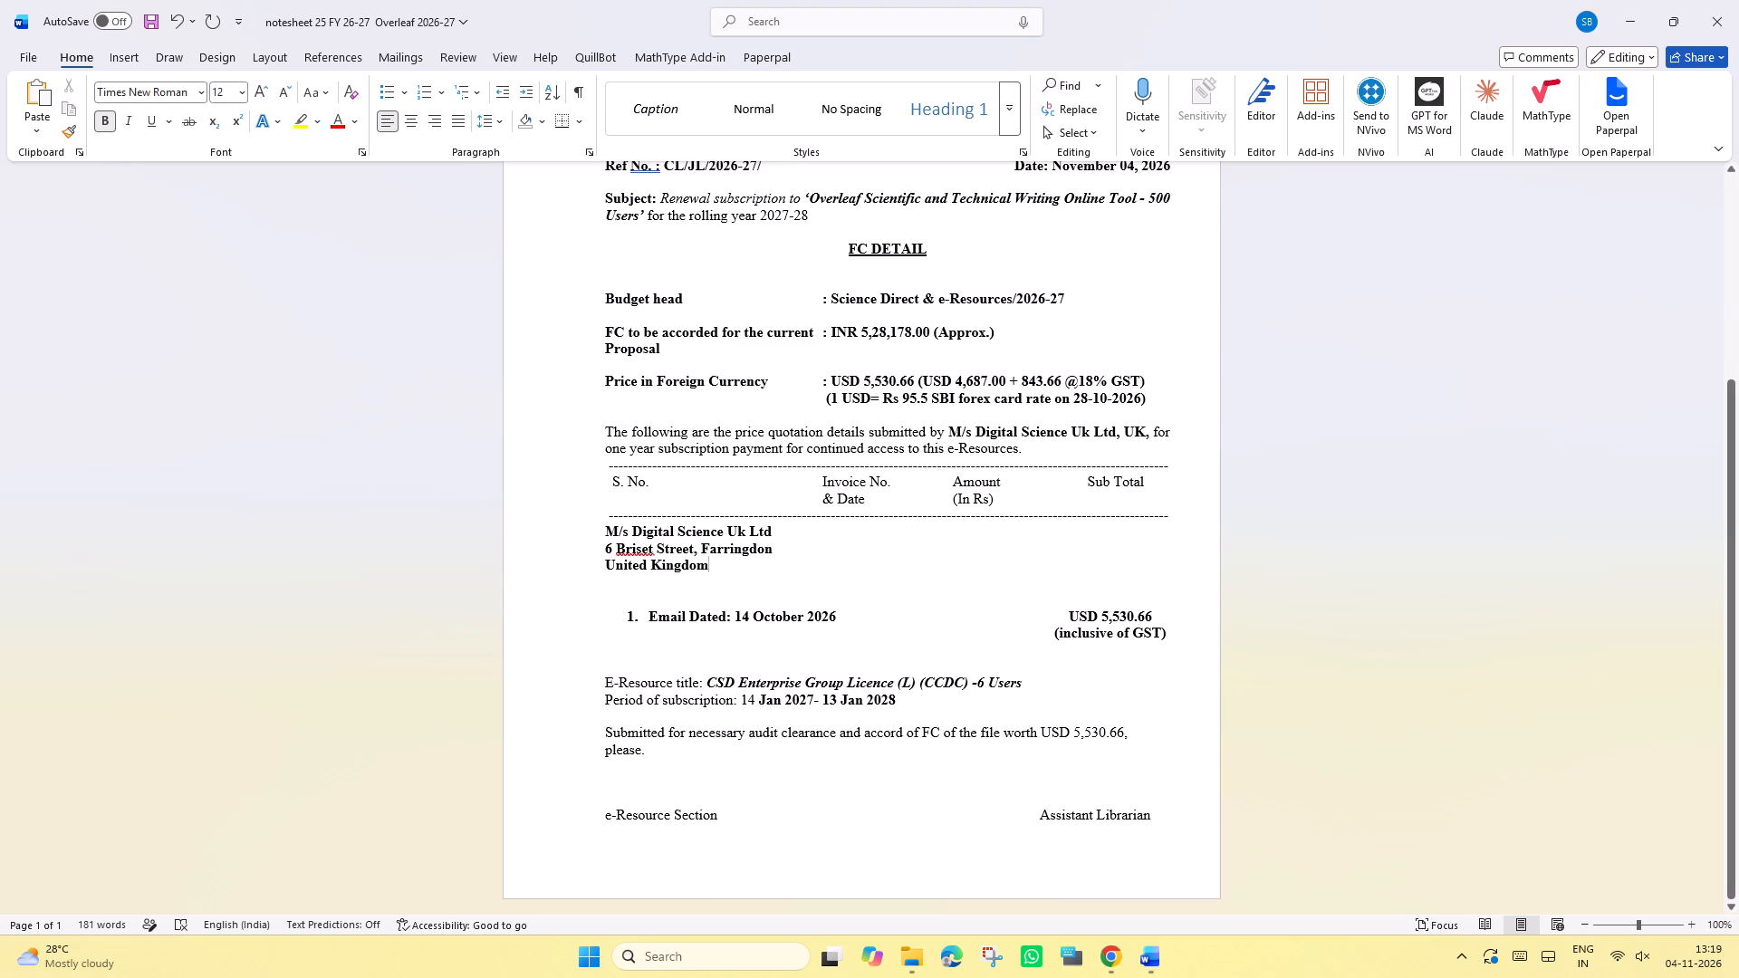
key(Left)
key(Left)
key(Left)
key(Left)
key(Left)
key(Left)
key(Left)
key(Left)
key(Left)
key(Left)
key(Left)
key(Left)
key(Left)
key(Left)
key(shift+l)
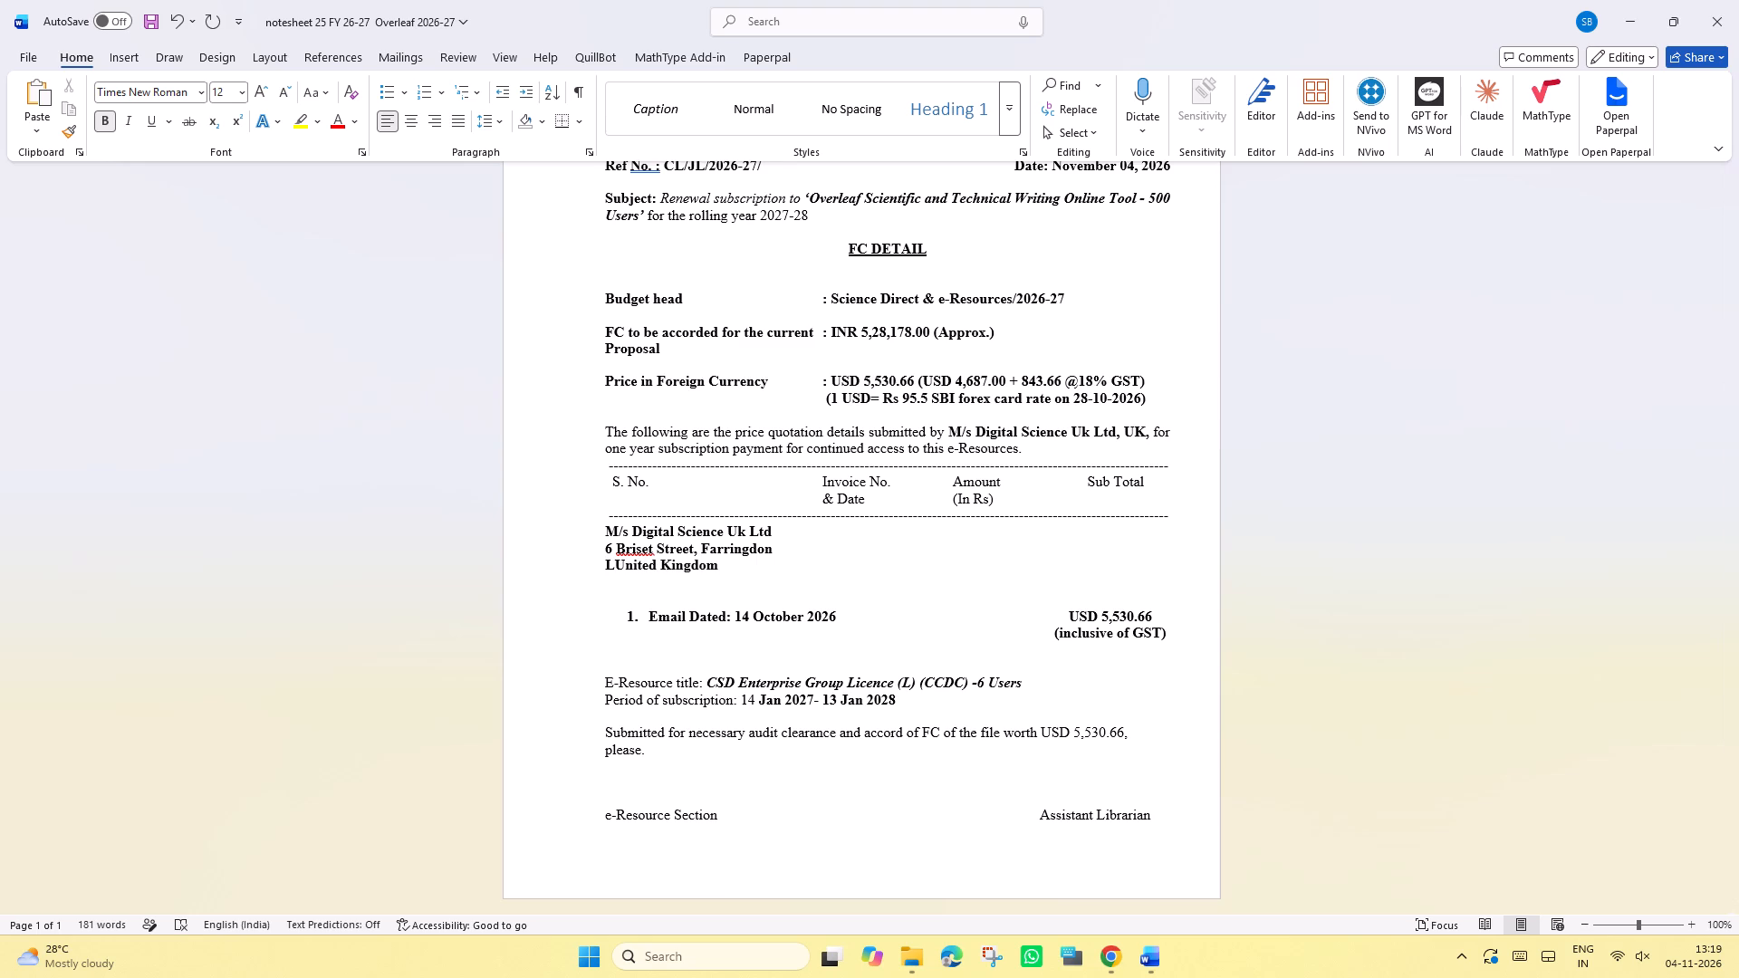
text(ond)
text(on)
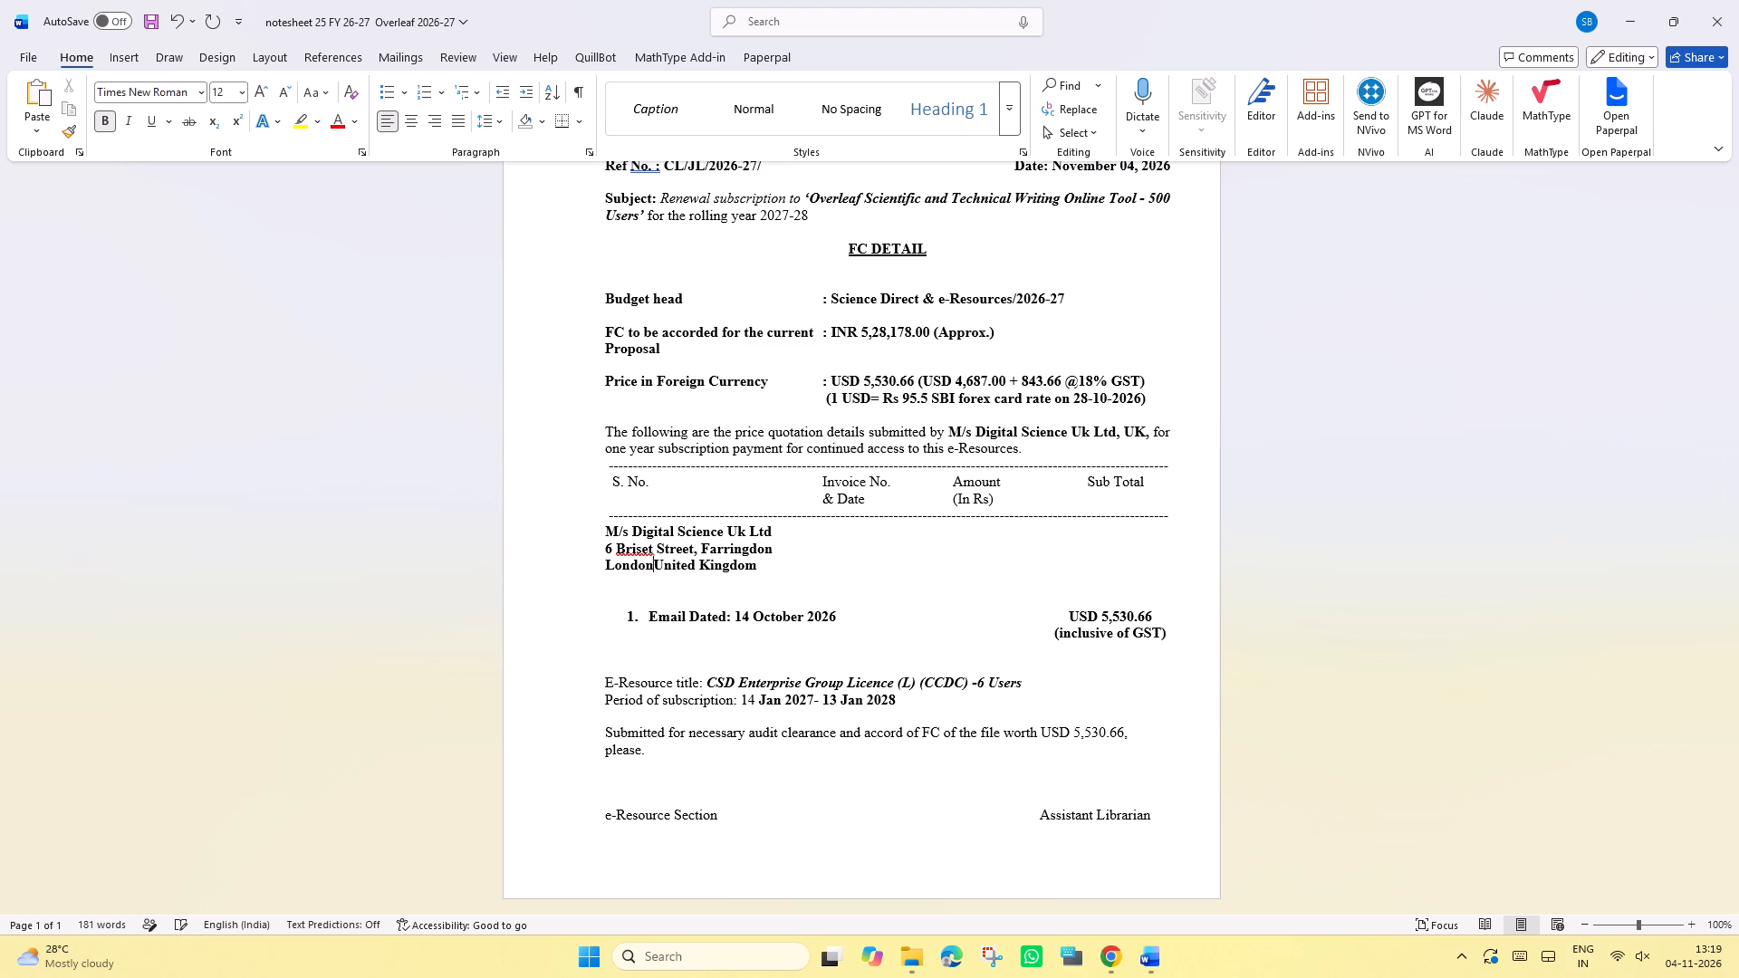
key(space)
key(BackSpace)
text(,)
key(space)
Add Digital Science's postcode after "United Kingdom" at the end of the supplier address.
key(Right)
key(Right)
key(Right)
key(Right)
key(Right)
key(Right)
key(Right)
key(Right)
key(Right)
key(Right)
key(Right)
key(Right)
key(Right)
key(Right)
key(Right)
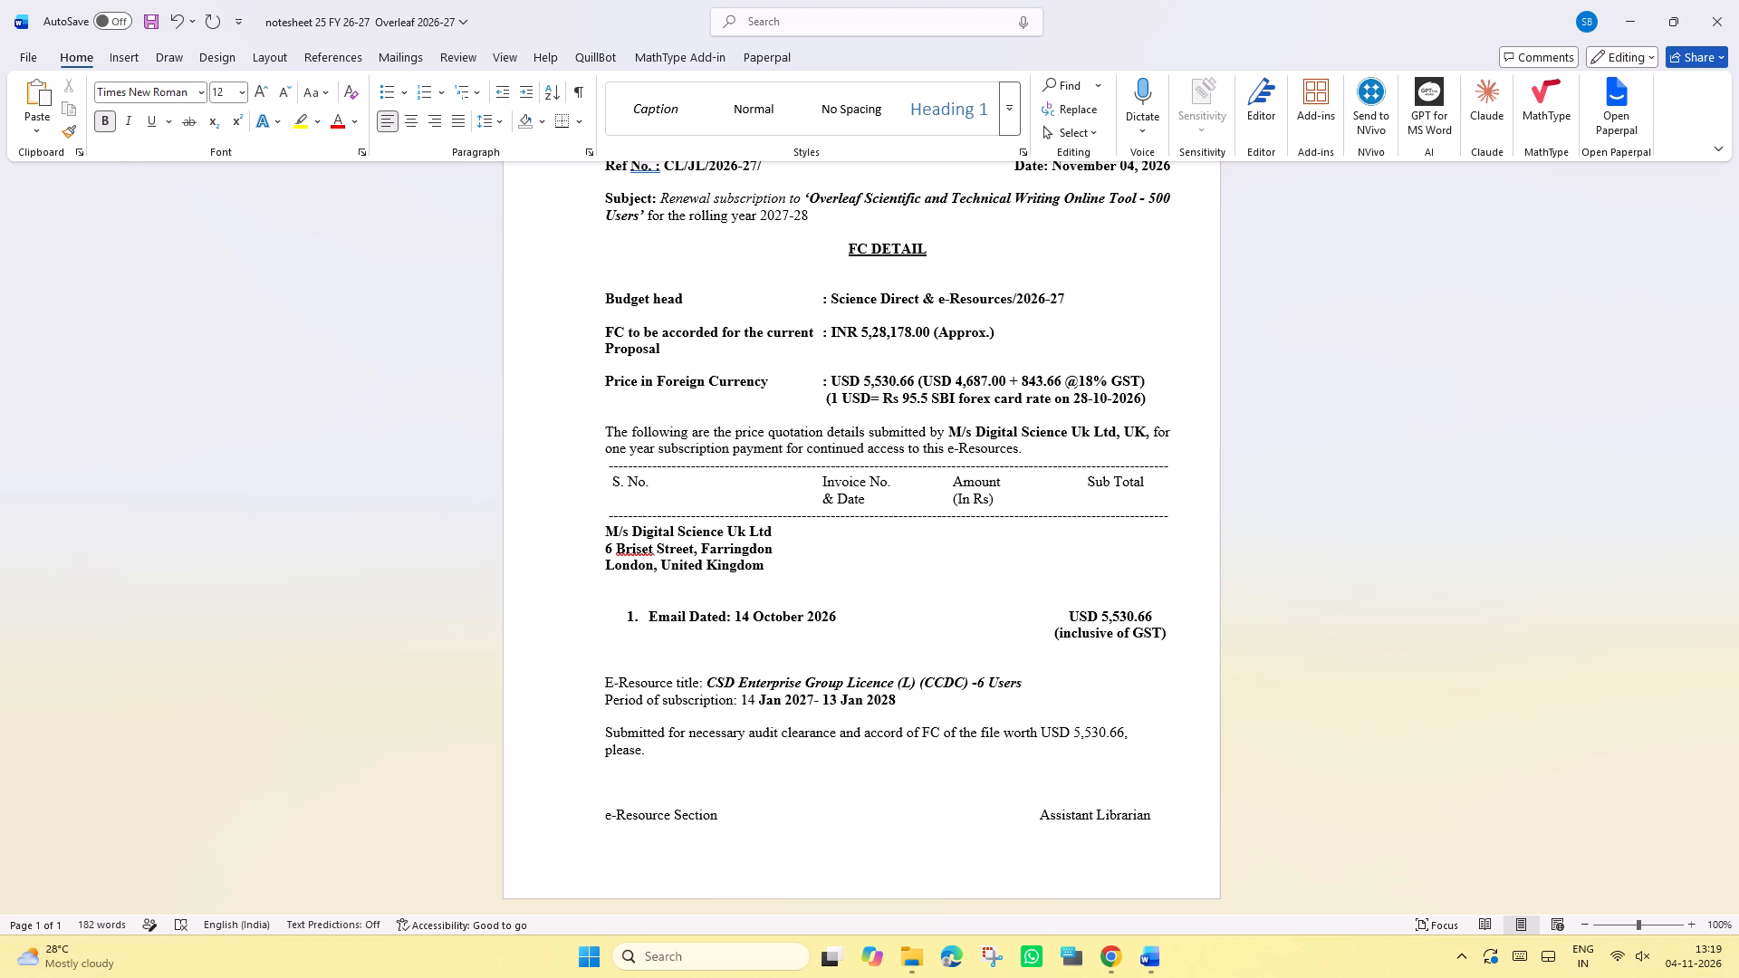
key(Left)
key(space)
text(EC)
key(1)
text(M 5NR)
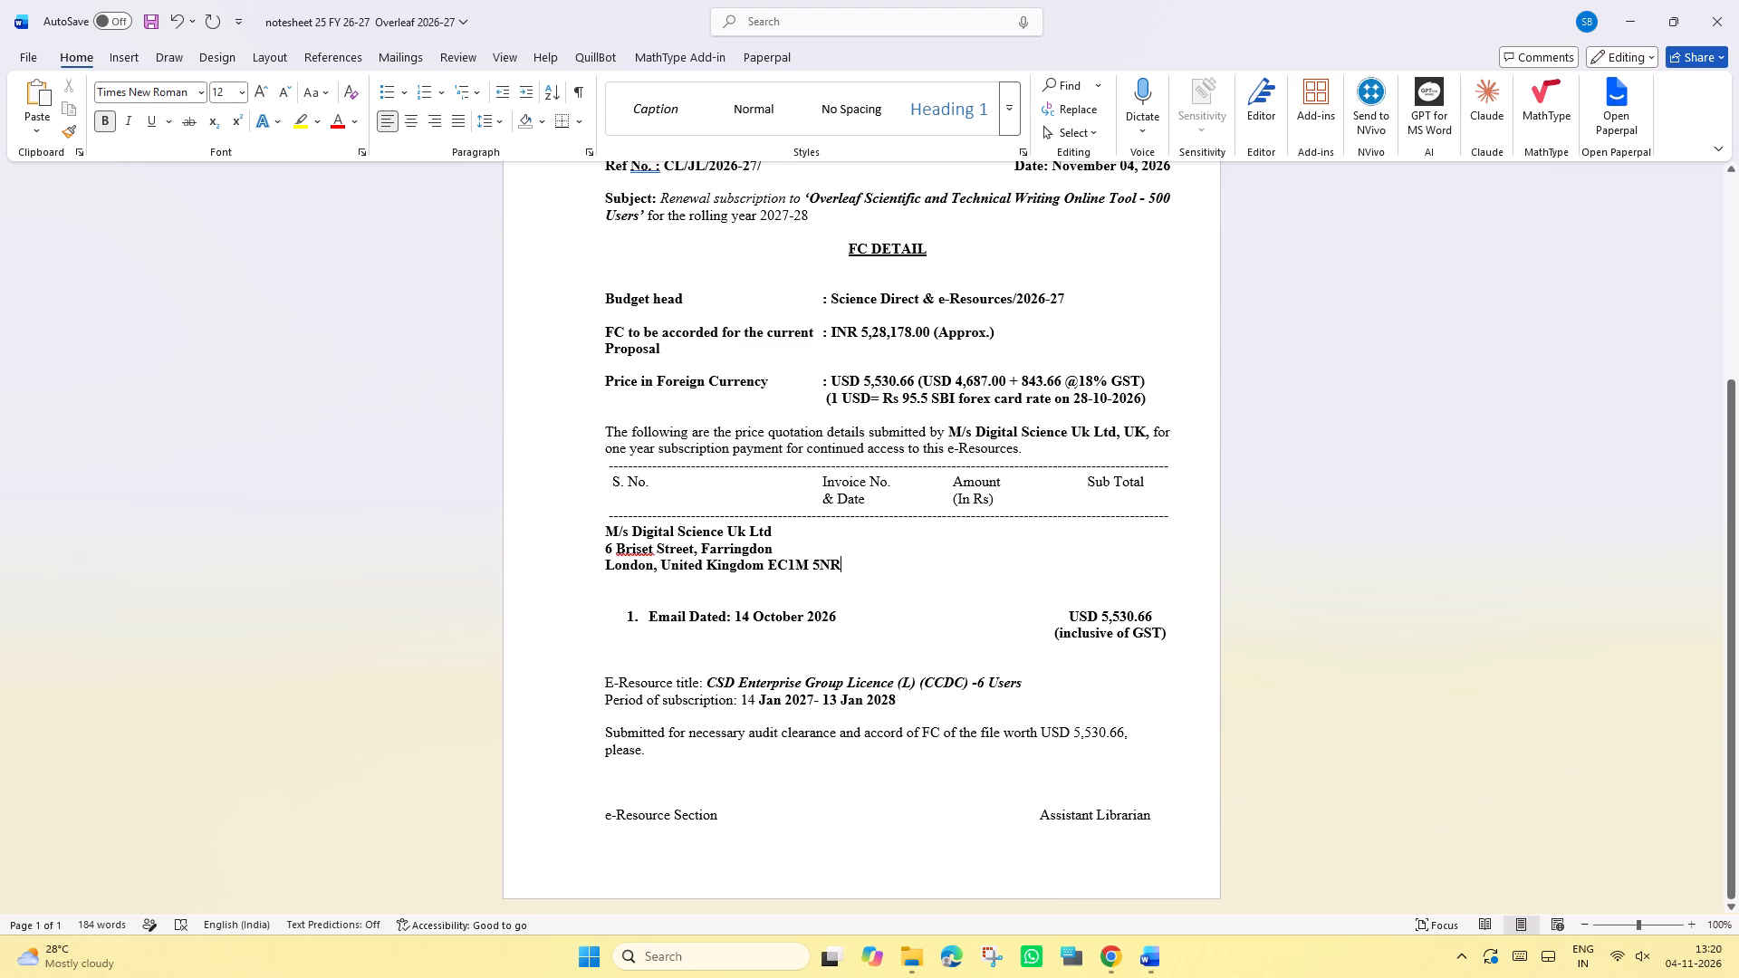
Save the Overleaf notesheet and close it, returning to the e resources folder with no file selected.
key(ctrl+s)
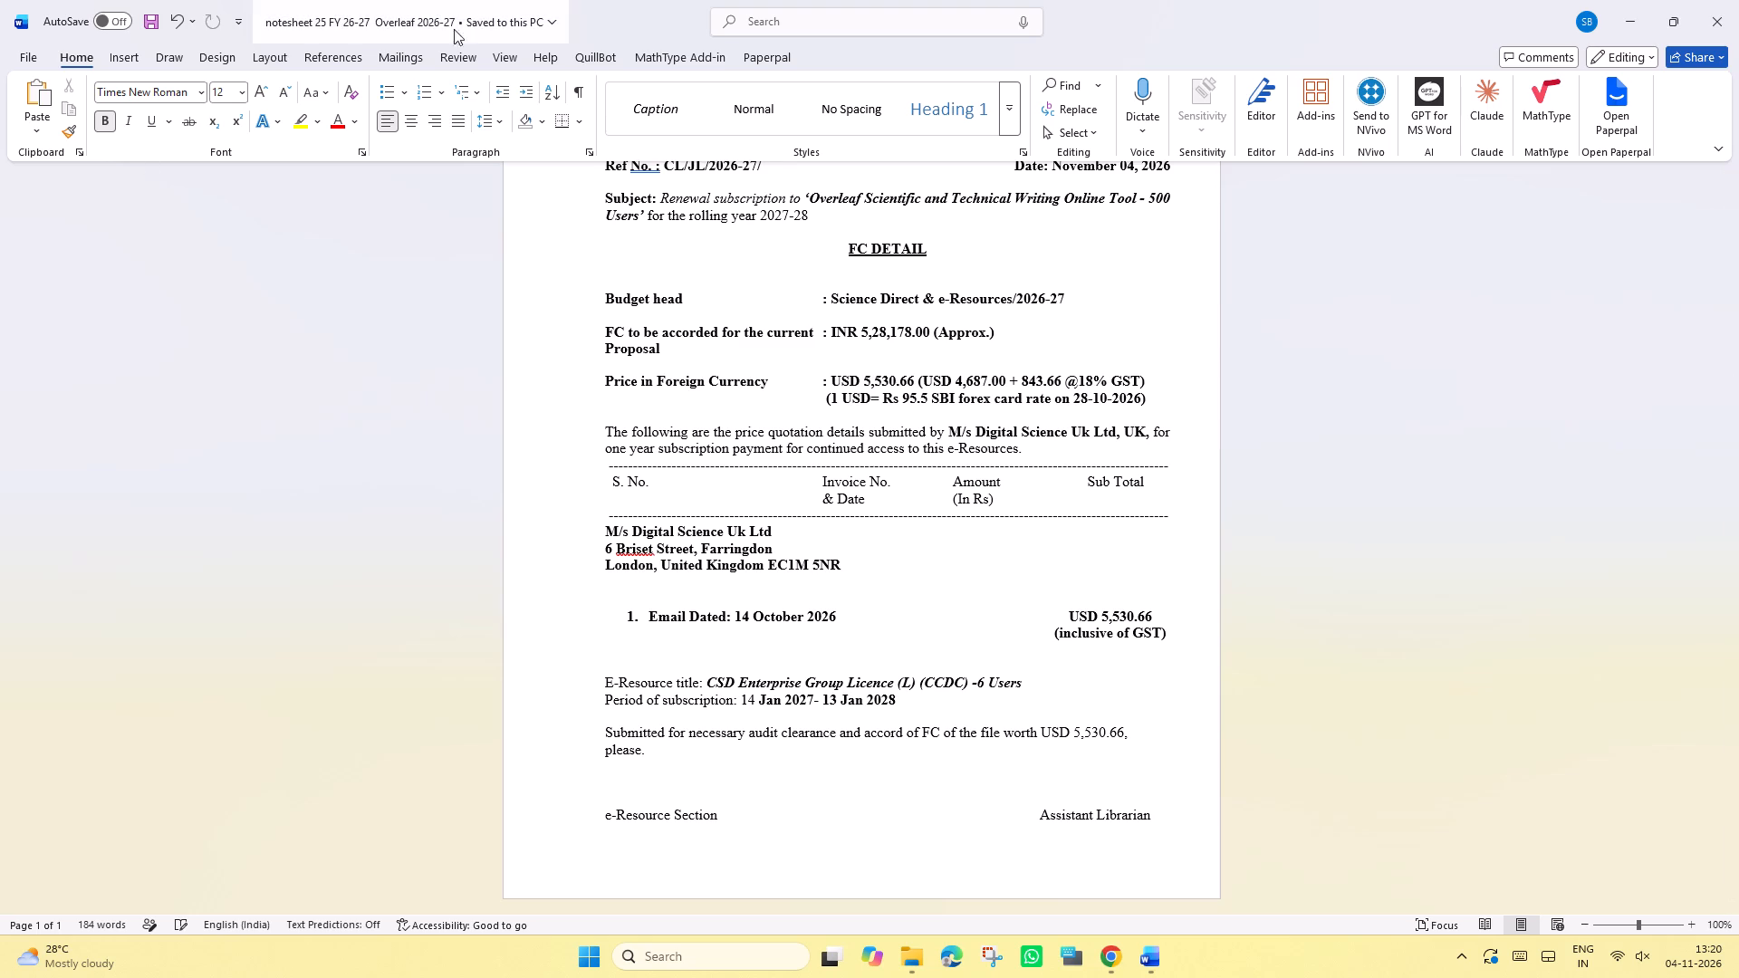
click(1719, 11)
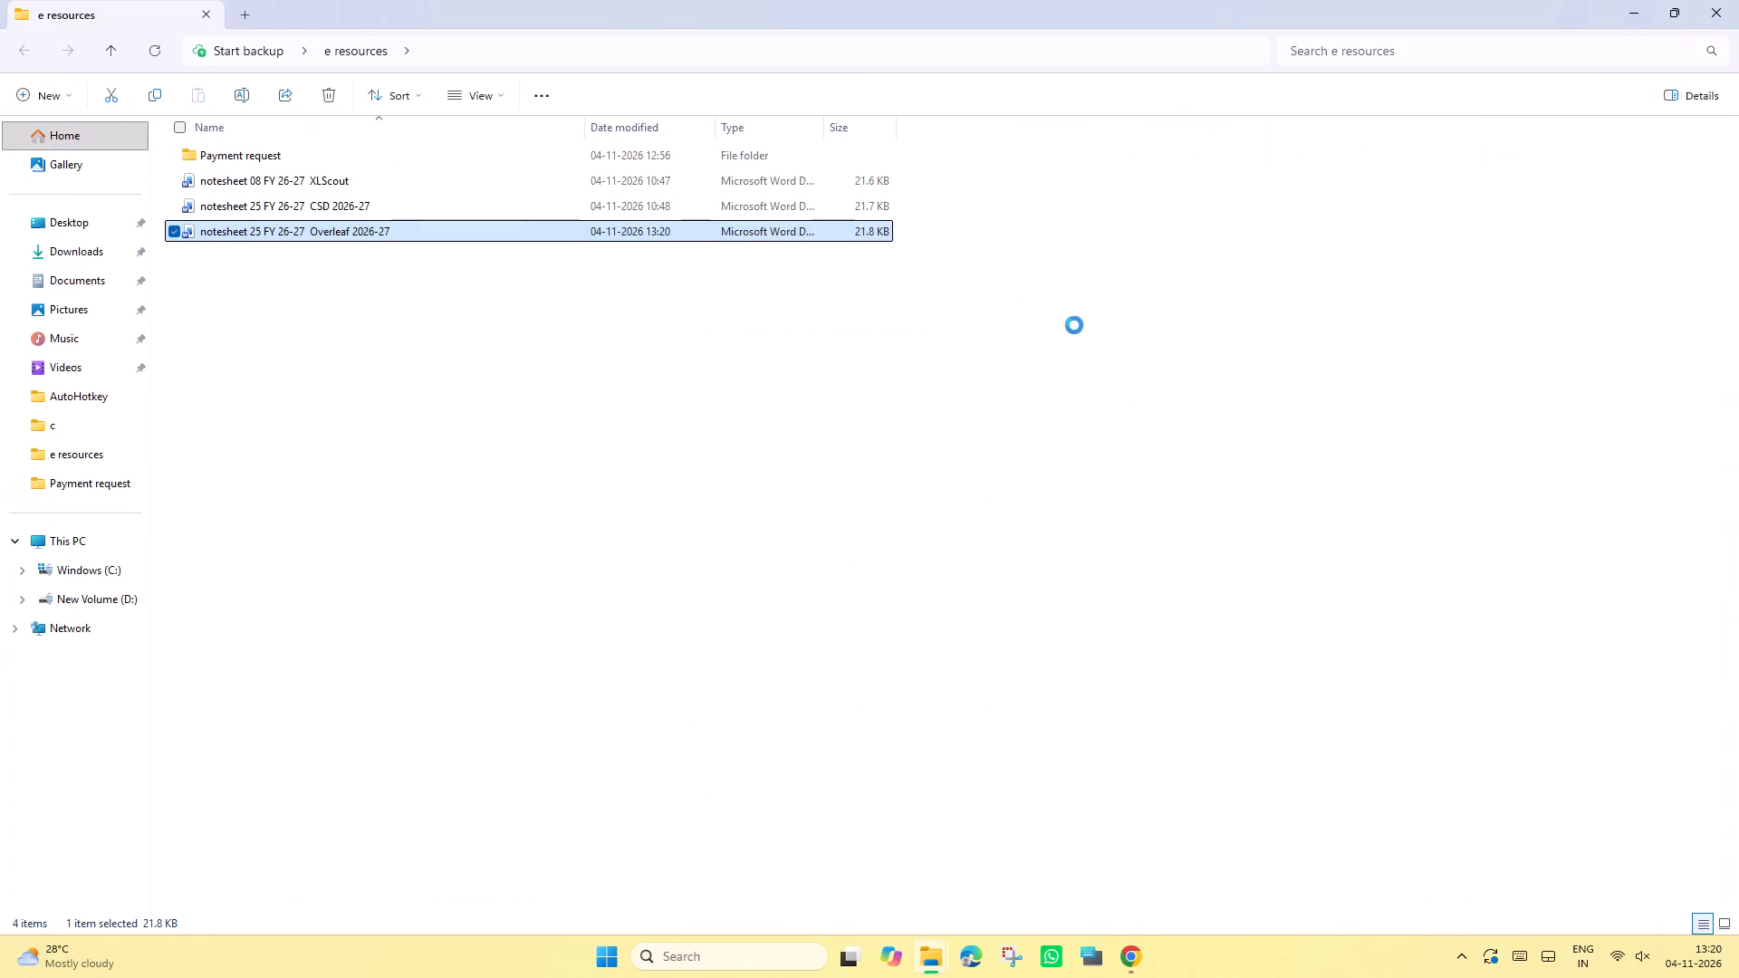
click(312, 381)
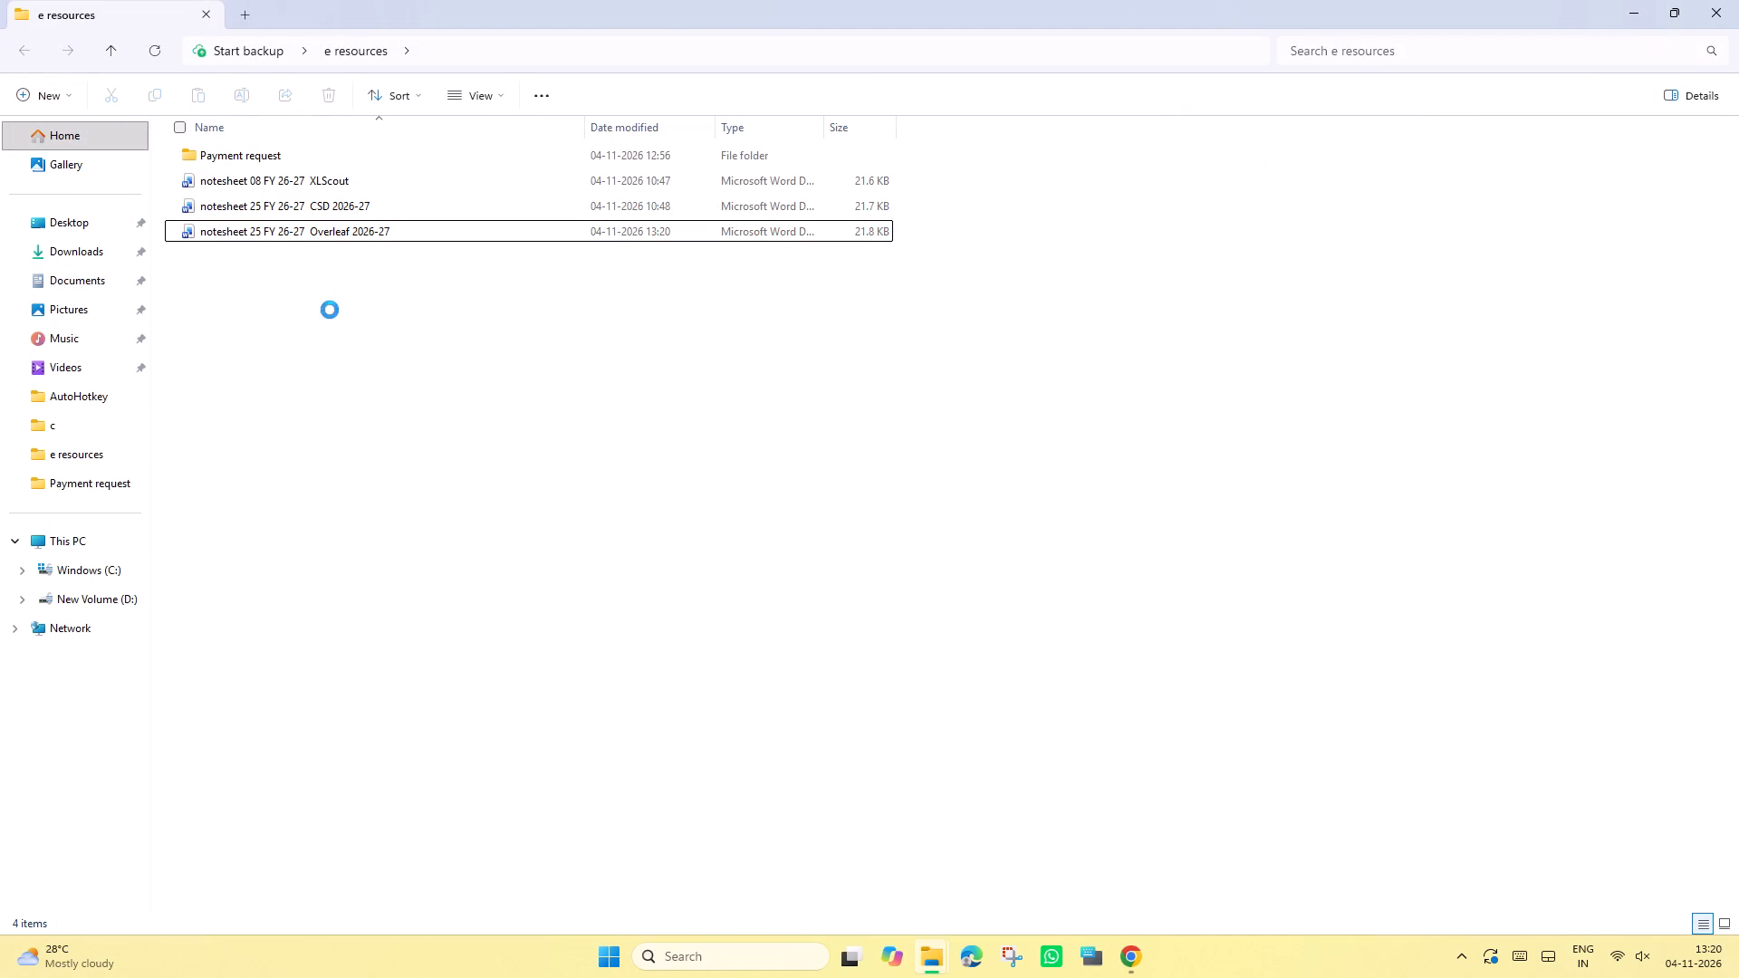
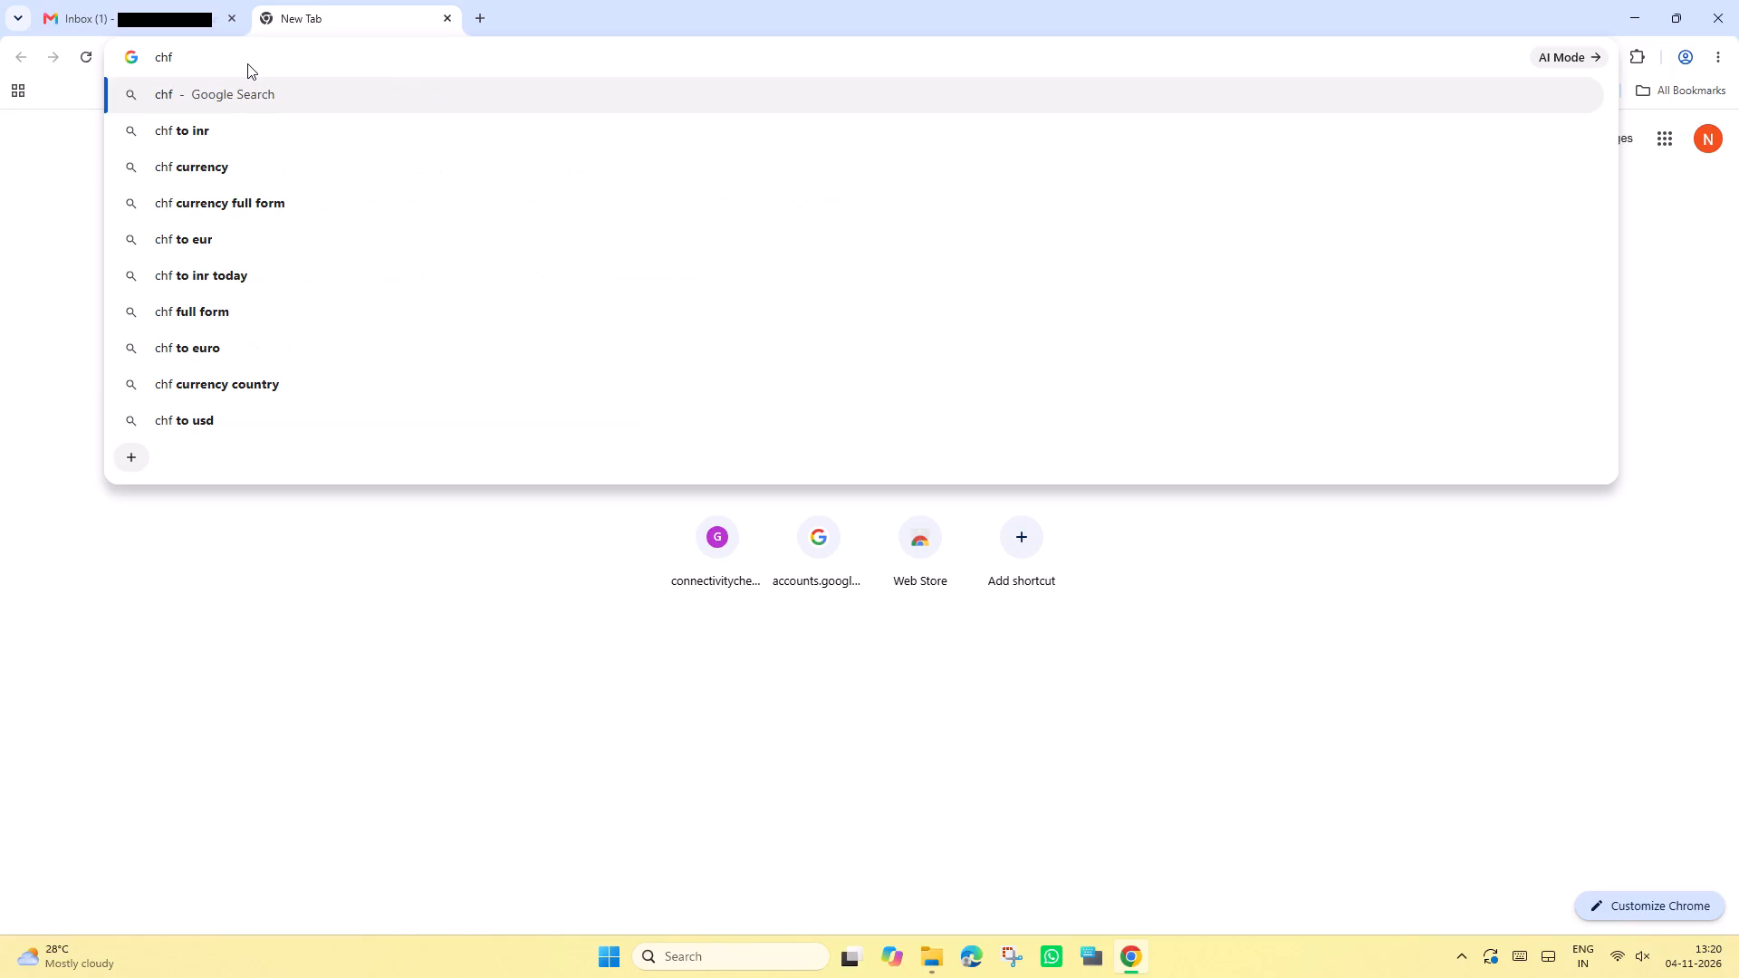
Search the web for the full form of the CHF currency and which country it belongs to.
click(264, 193)
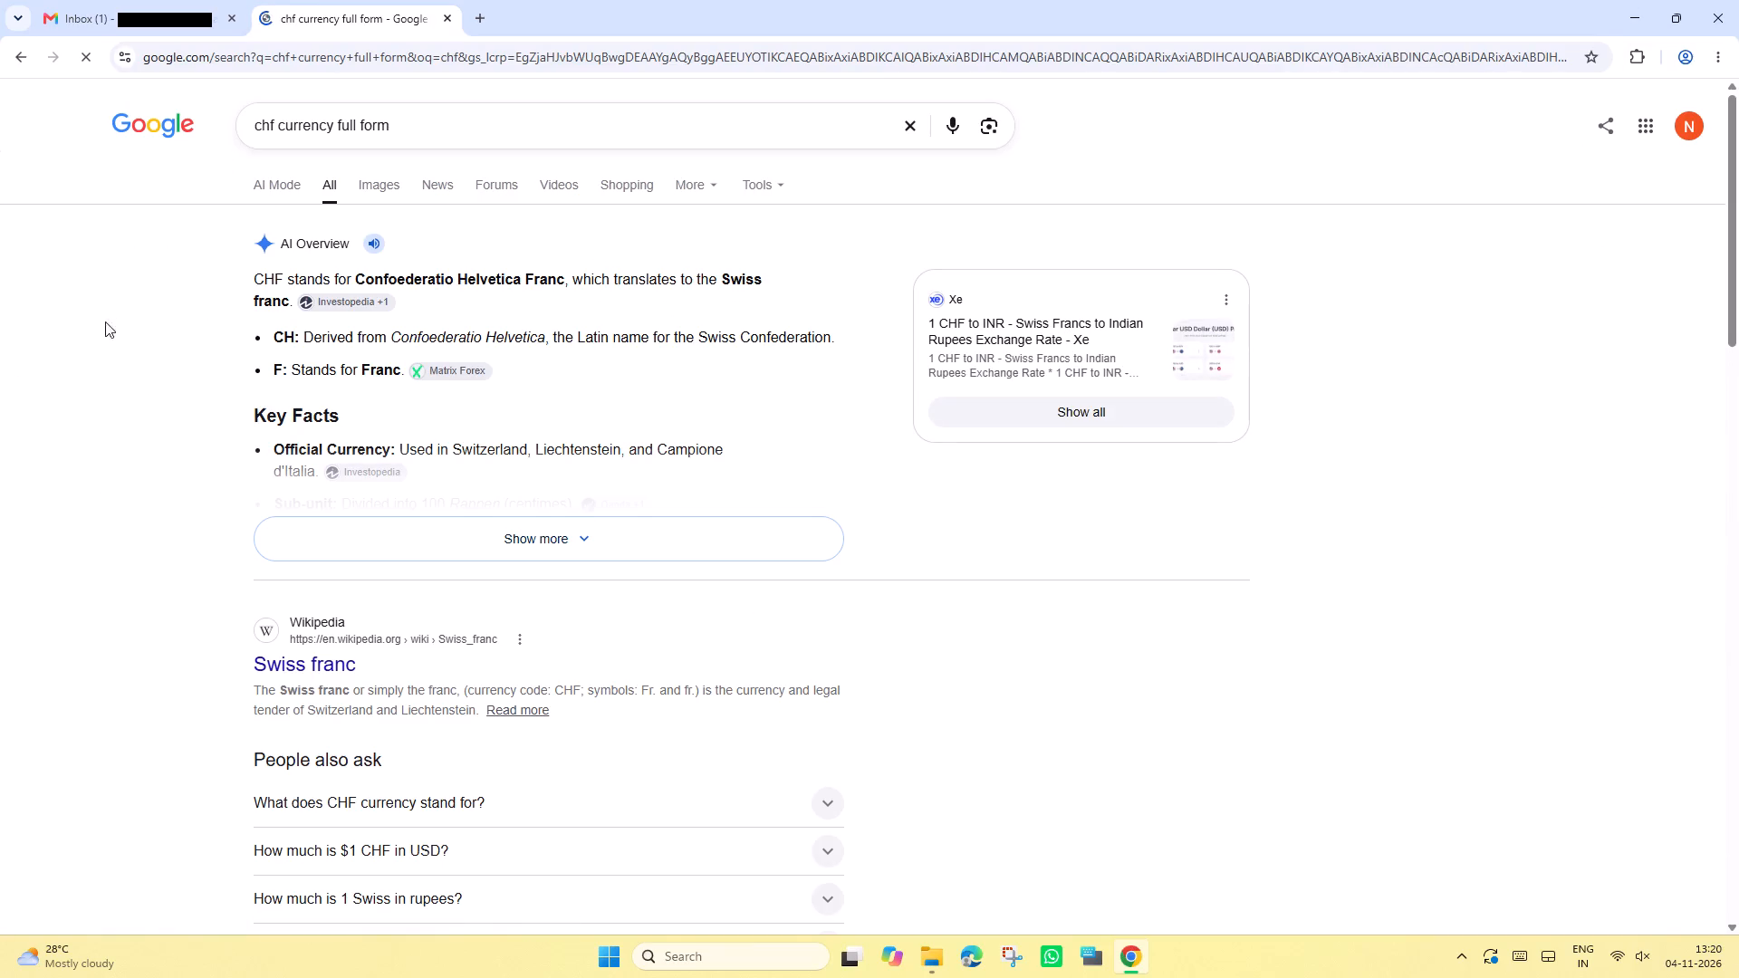
scroll(63, 334, down, 3)
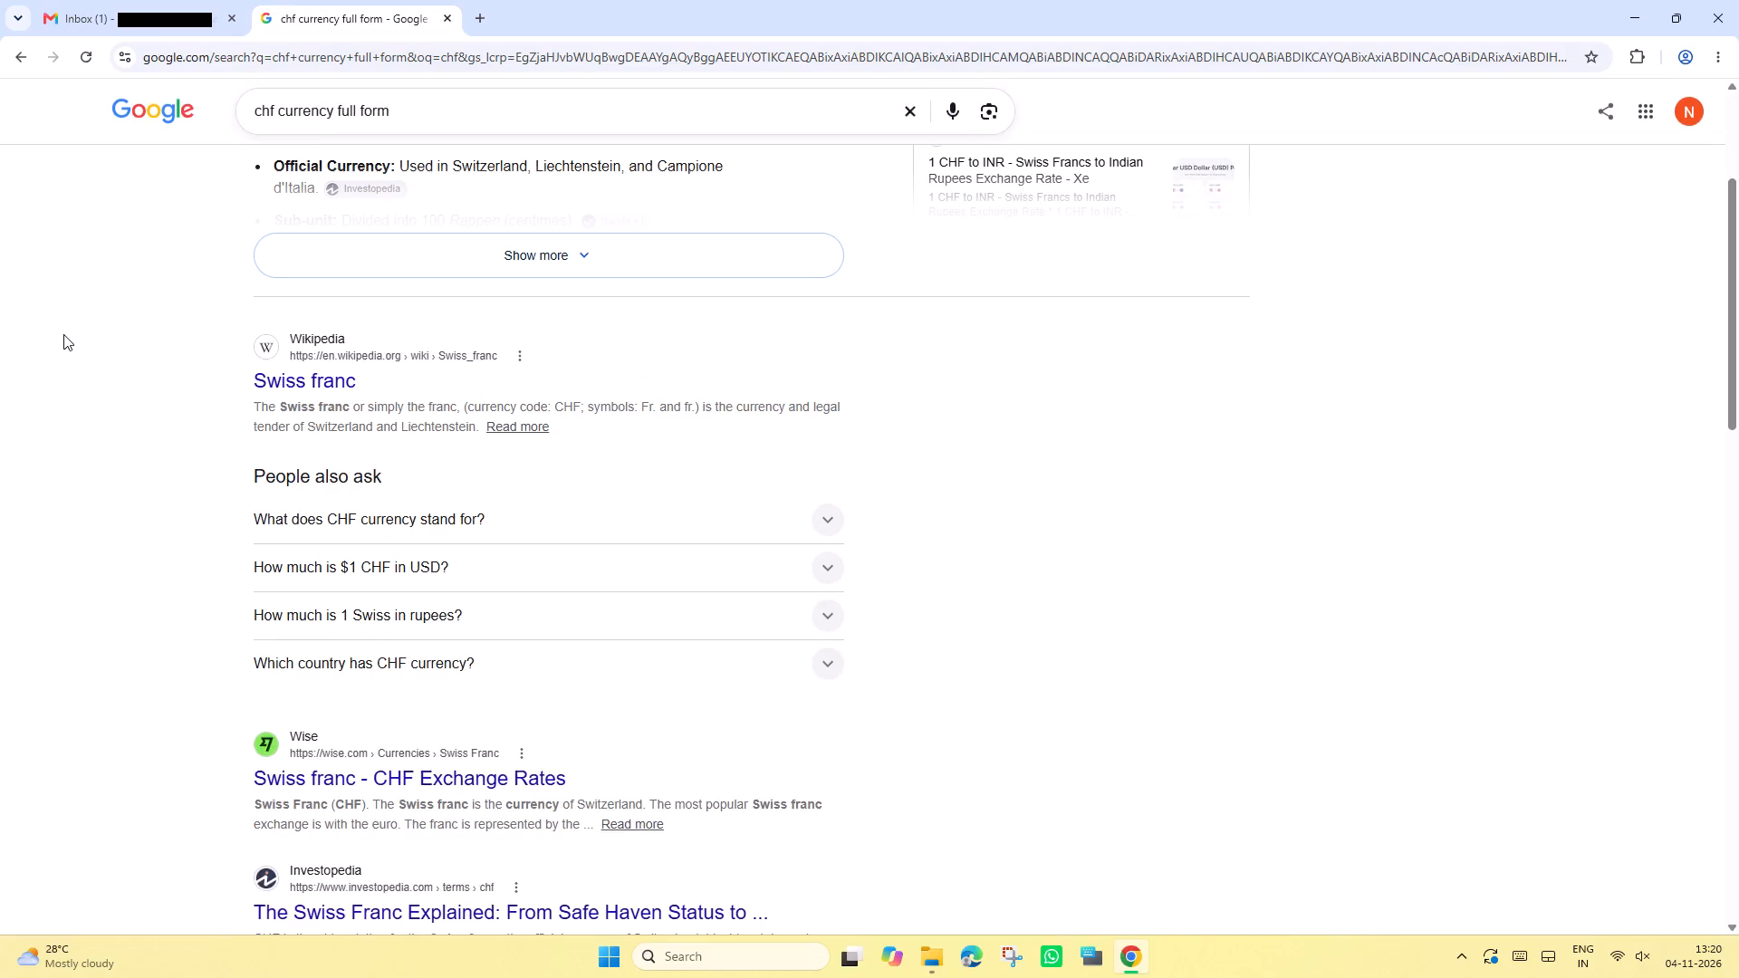
scroll(63, 334, up, 4)
click(455, 120)
key(space)
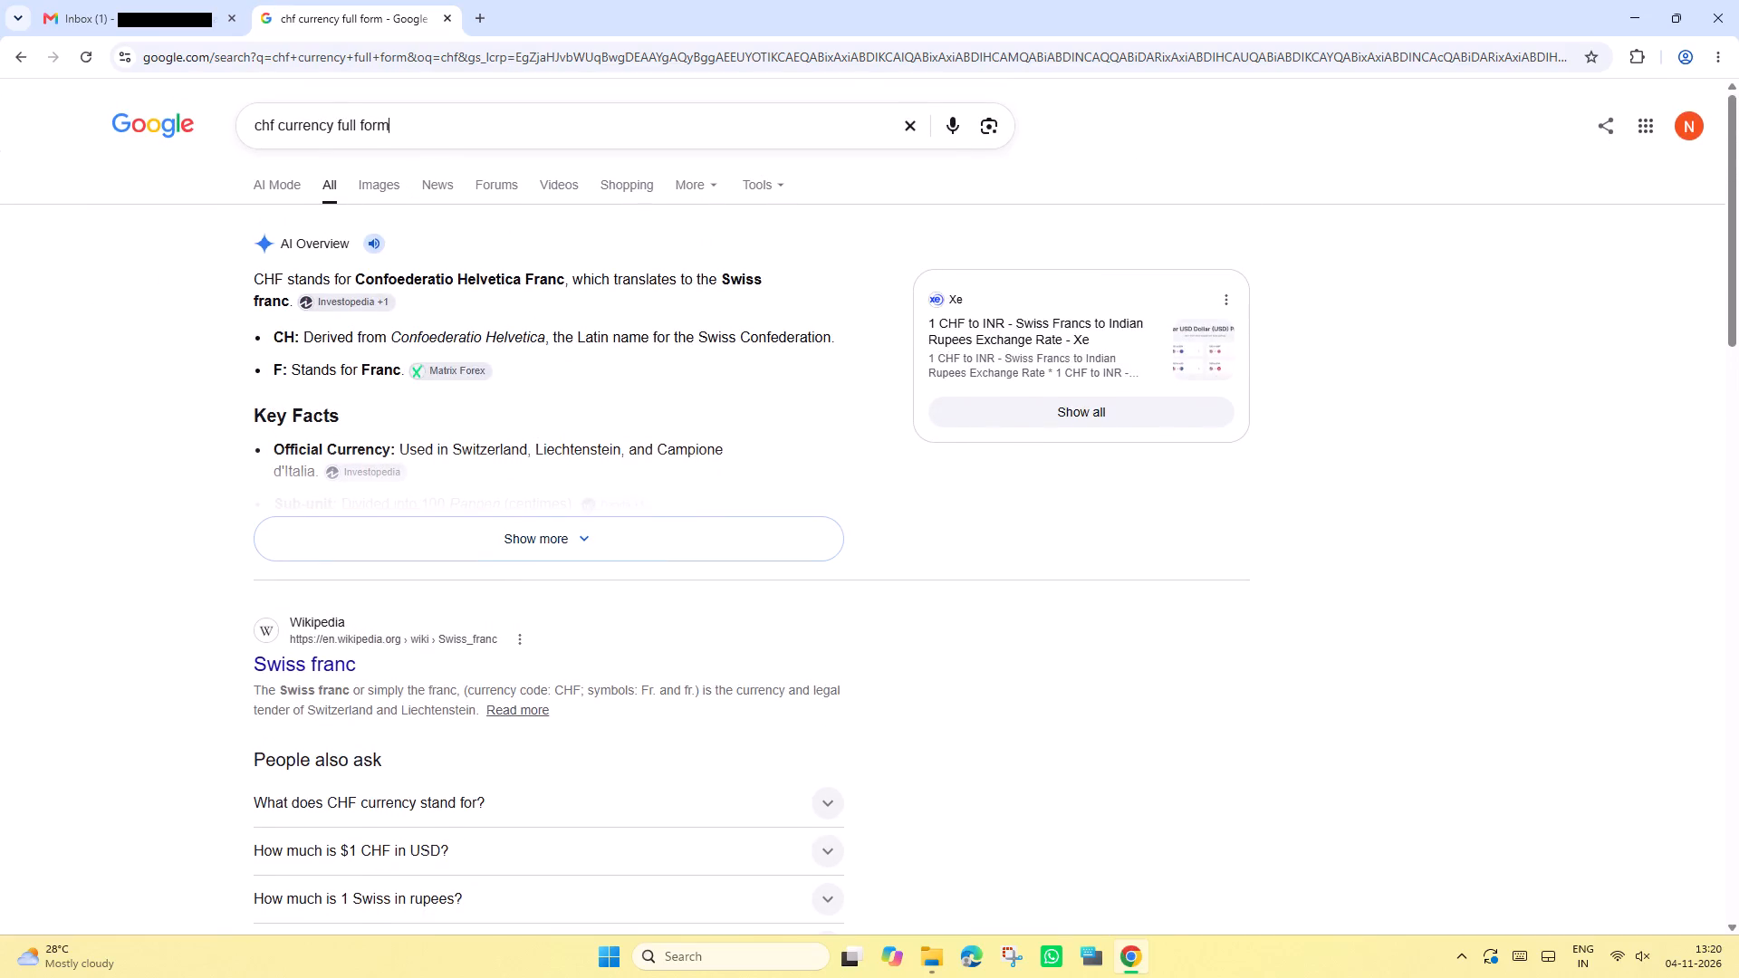
click(461, 212)
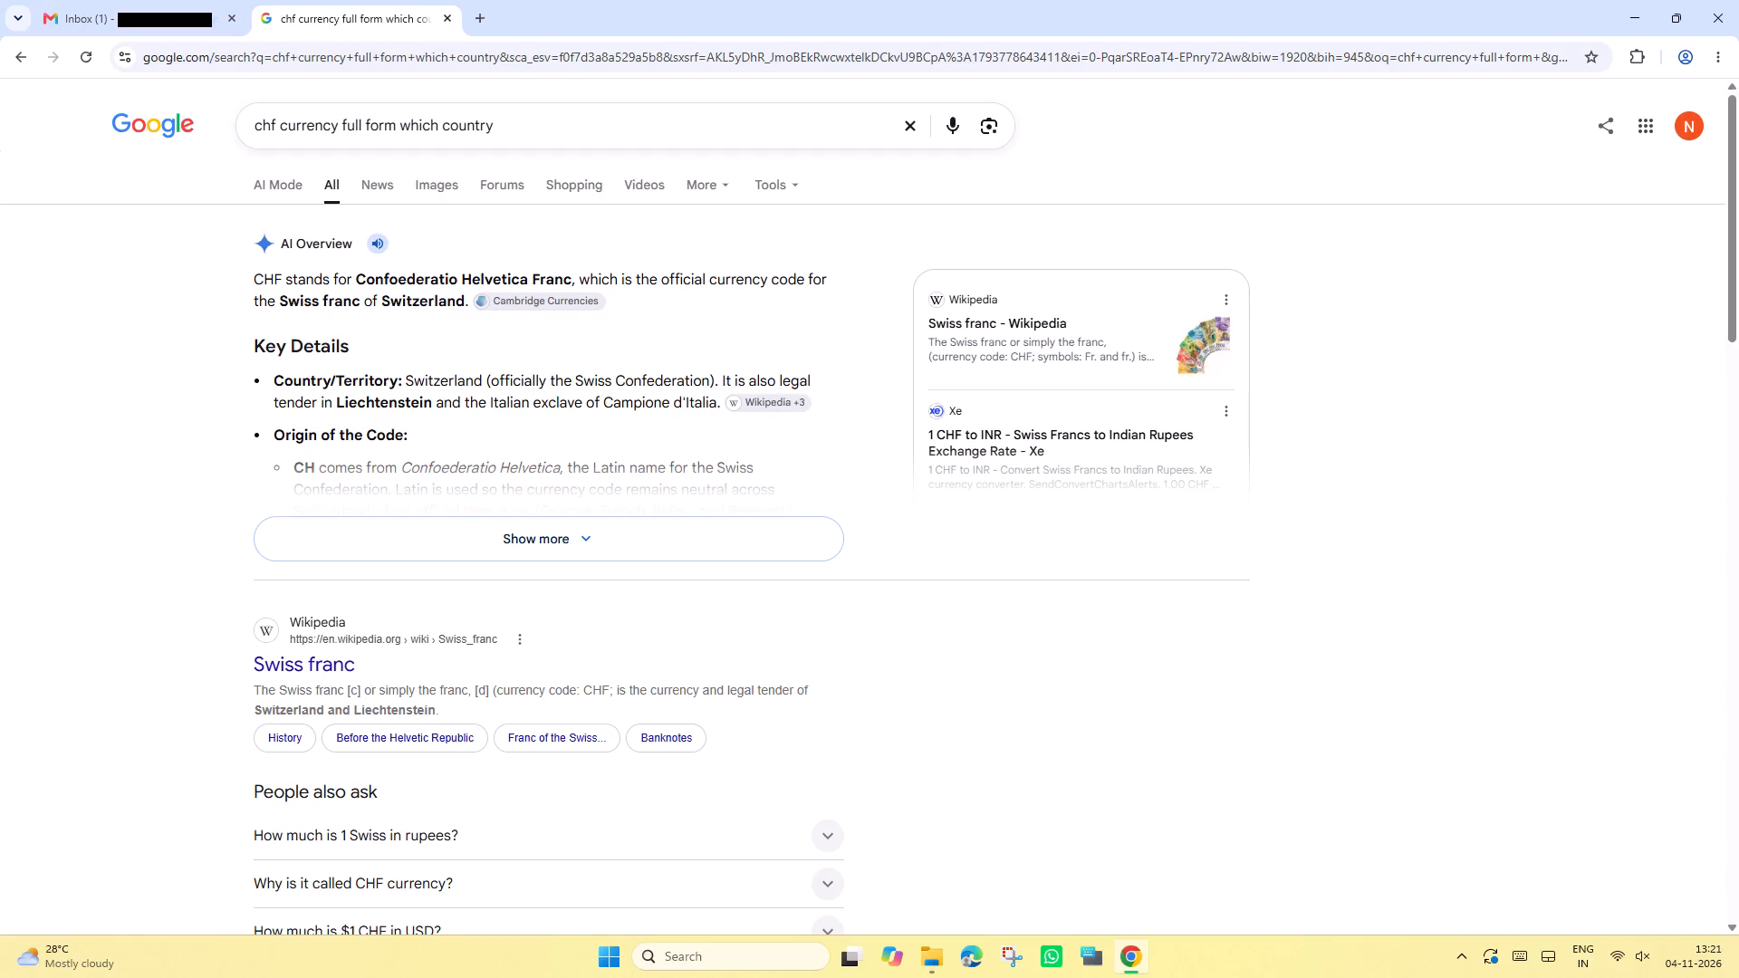
drag(382, 296, 472, 292)
click(0, 350)
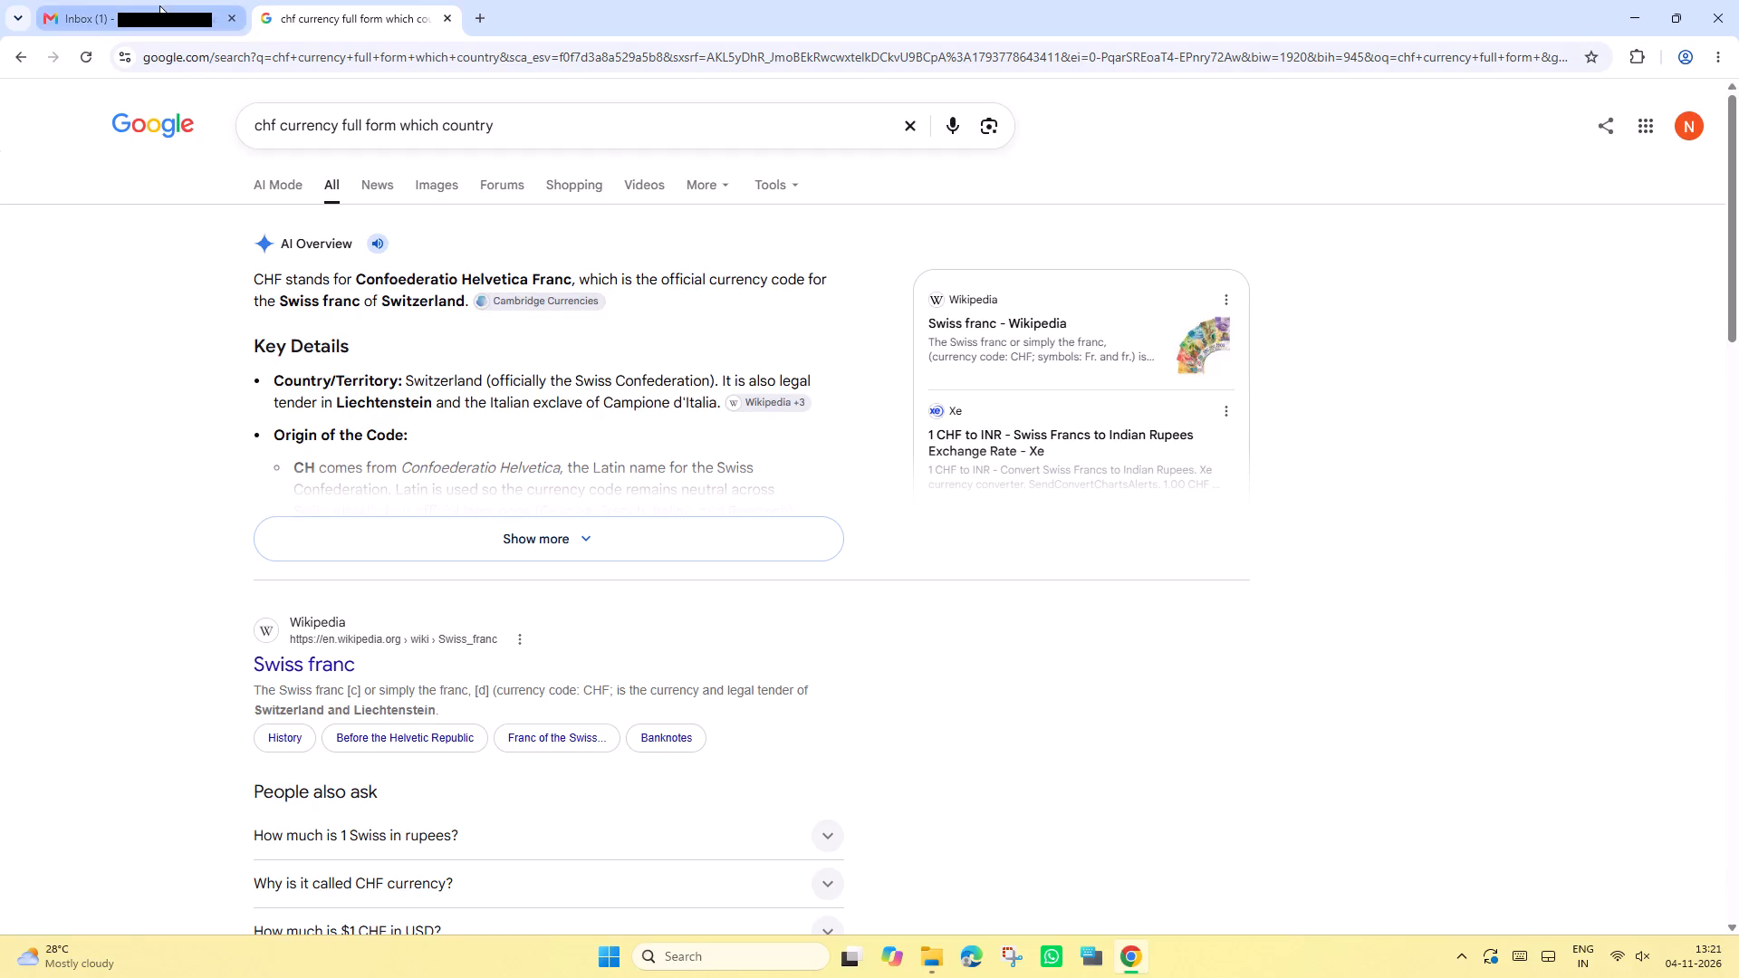
Switch to the e resources folder and duplicate the CSD 2026-27 notesheet there.
key(alt+Tab)
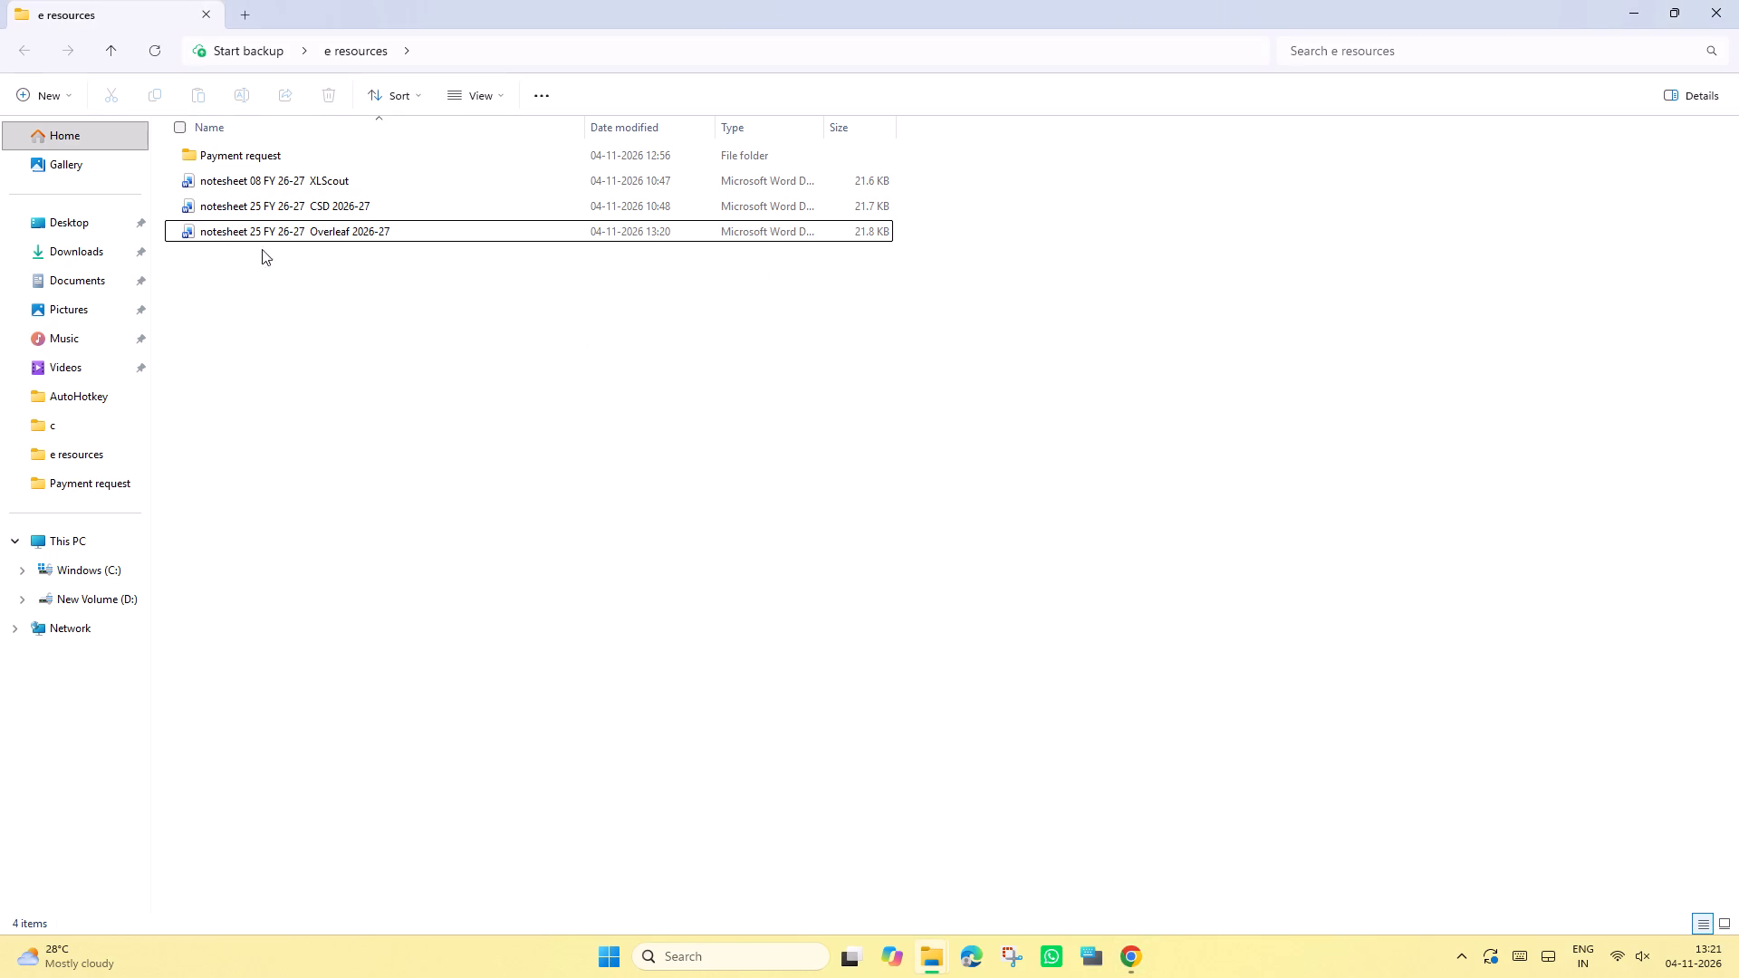
click(307, 205)
key(ctrl+c)
key(ctrl+v)
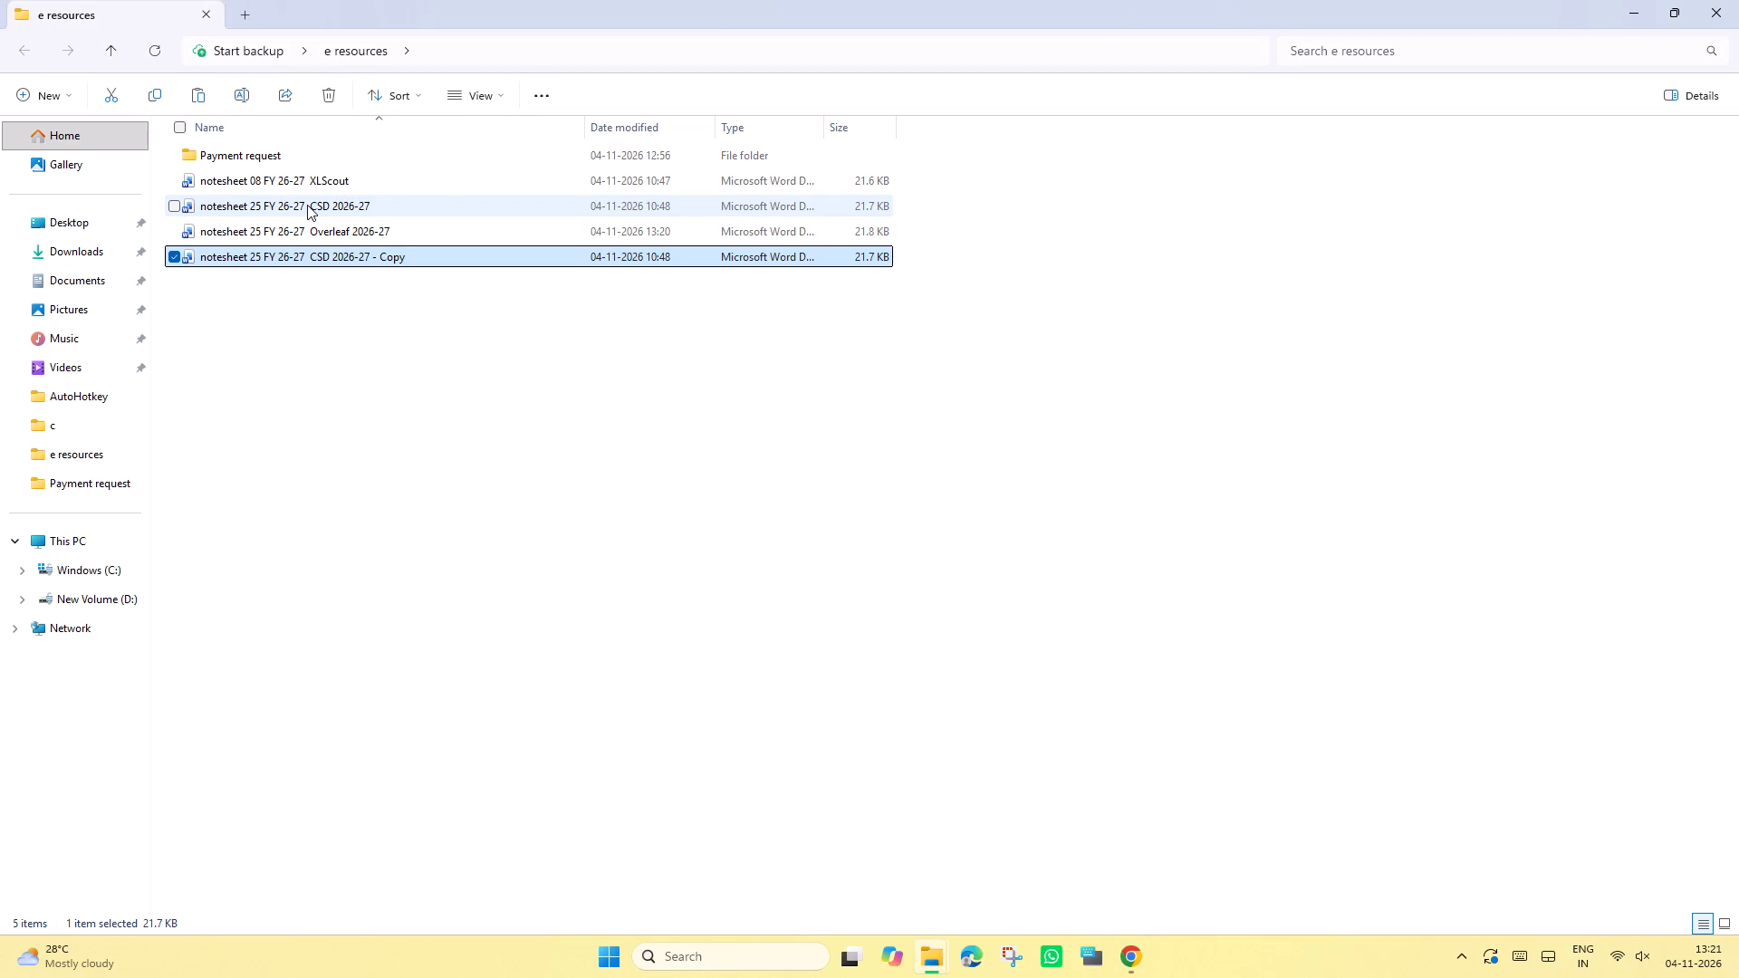
click(287, 409)
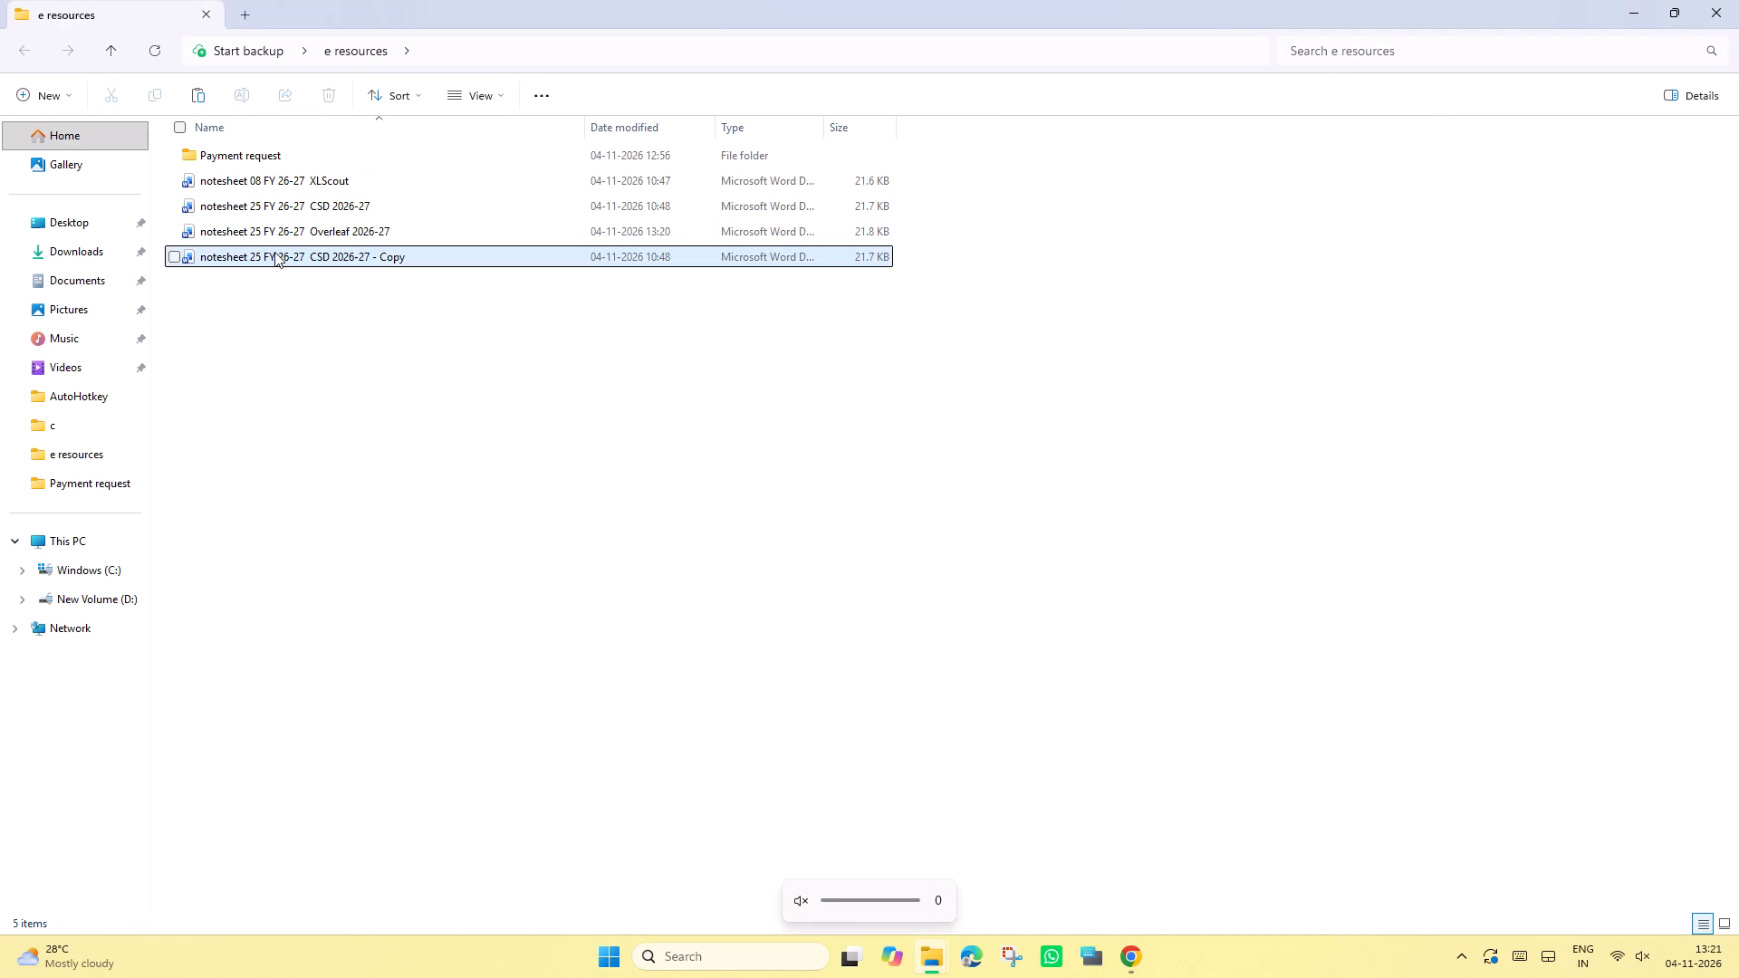
Rename the copied CSD notesheet as "notesheet 25 FY 26-27 ISO Buildings 2026-27".
click(270, 258)
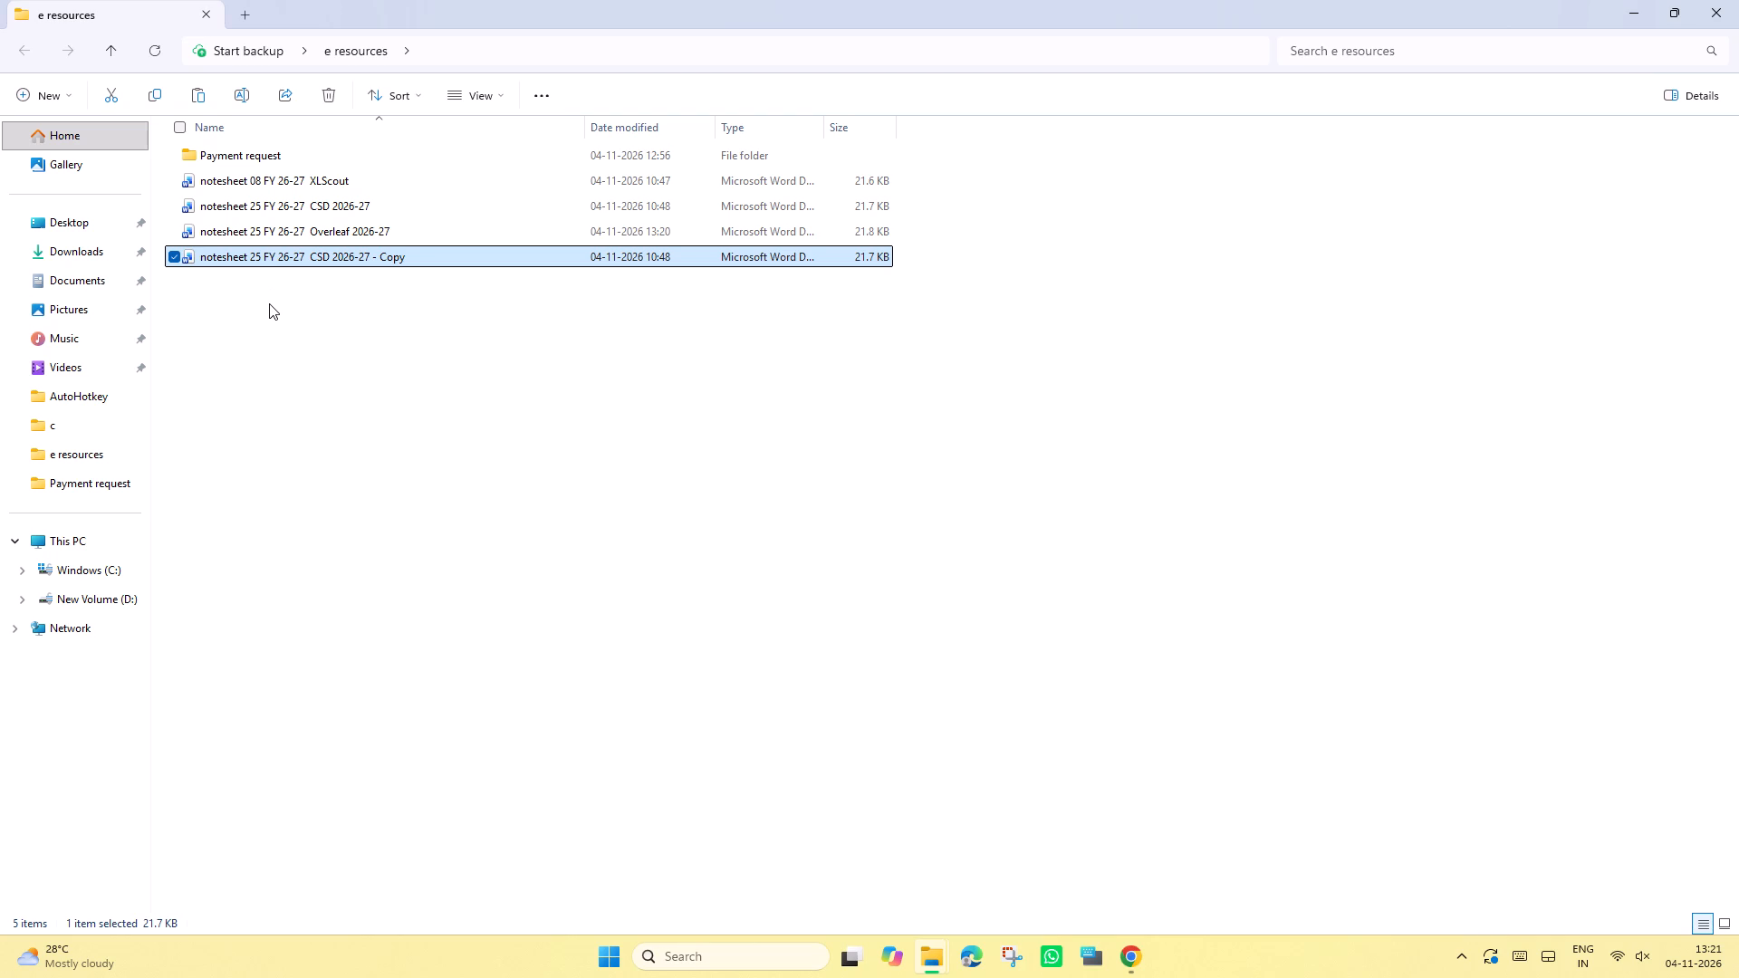
key(F2)
key(Right)
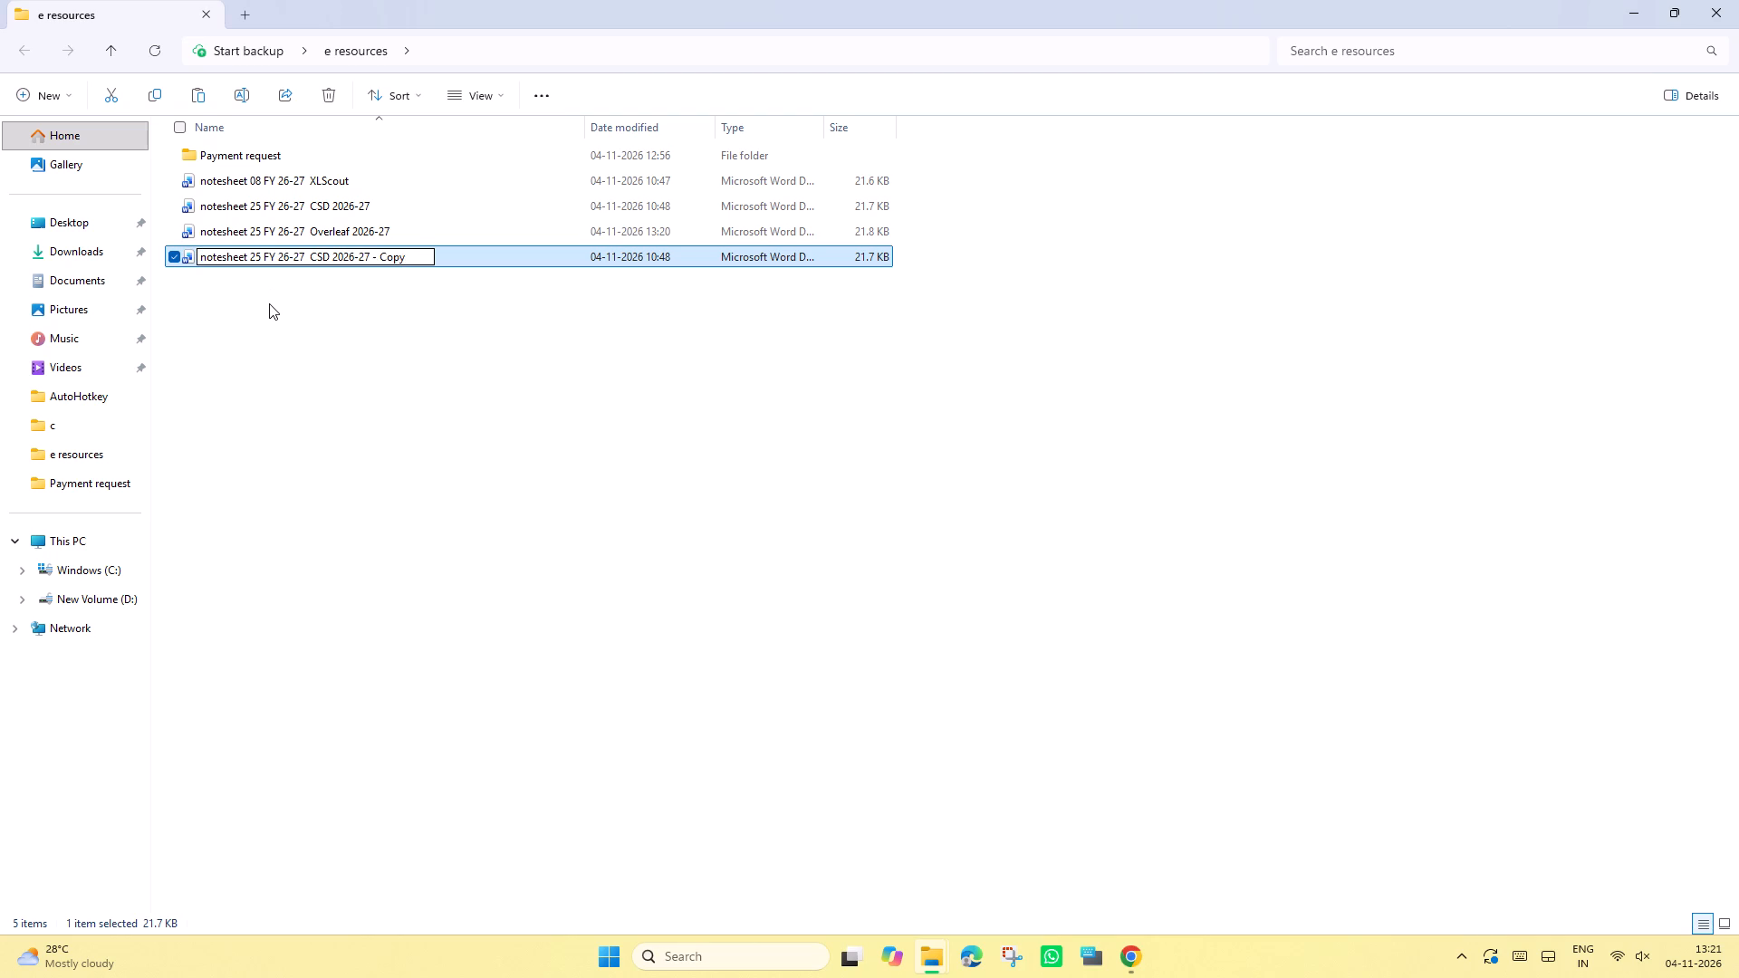
key(BackSpace)
key(BackSpace)
key(BackSpace)
key(BackSpace)
key(BackSpace)
key(BackSpace)
key(BackSpace)
key(BackSpace)
key(BackSpace)
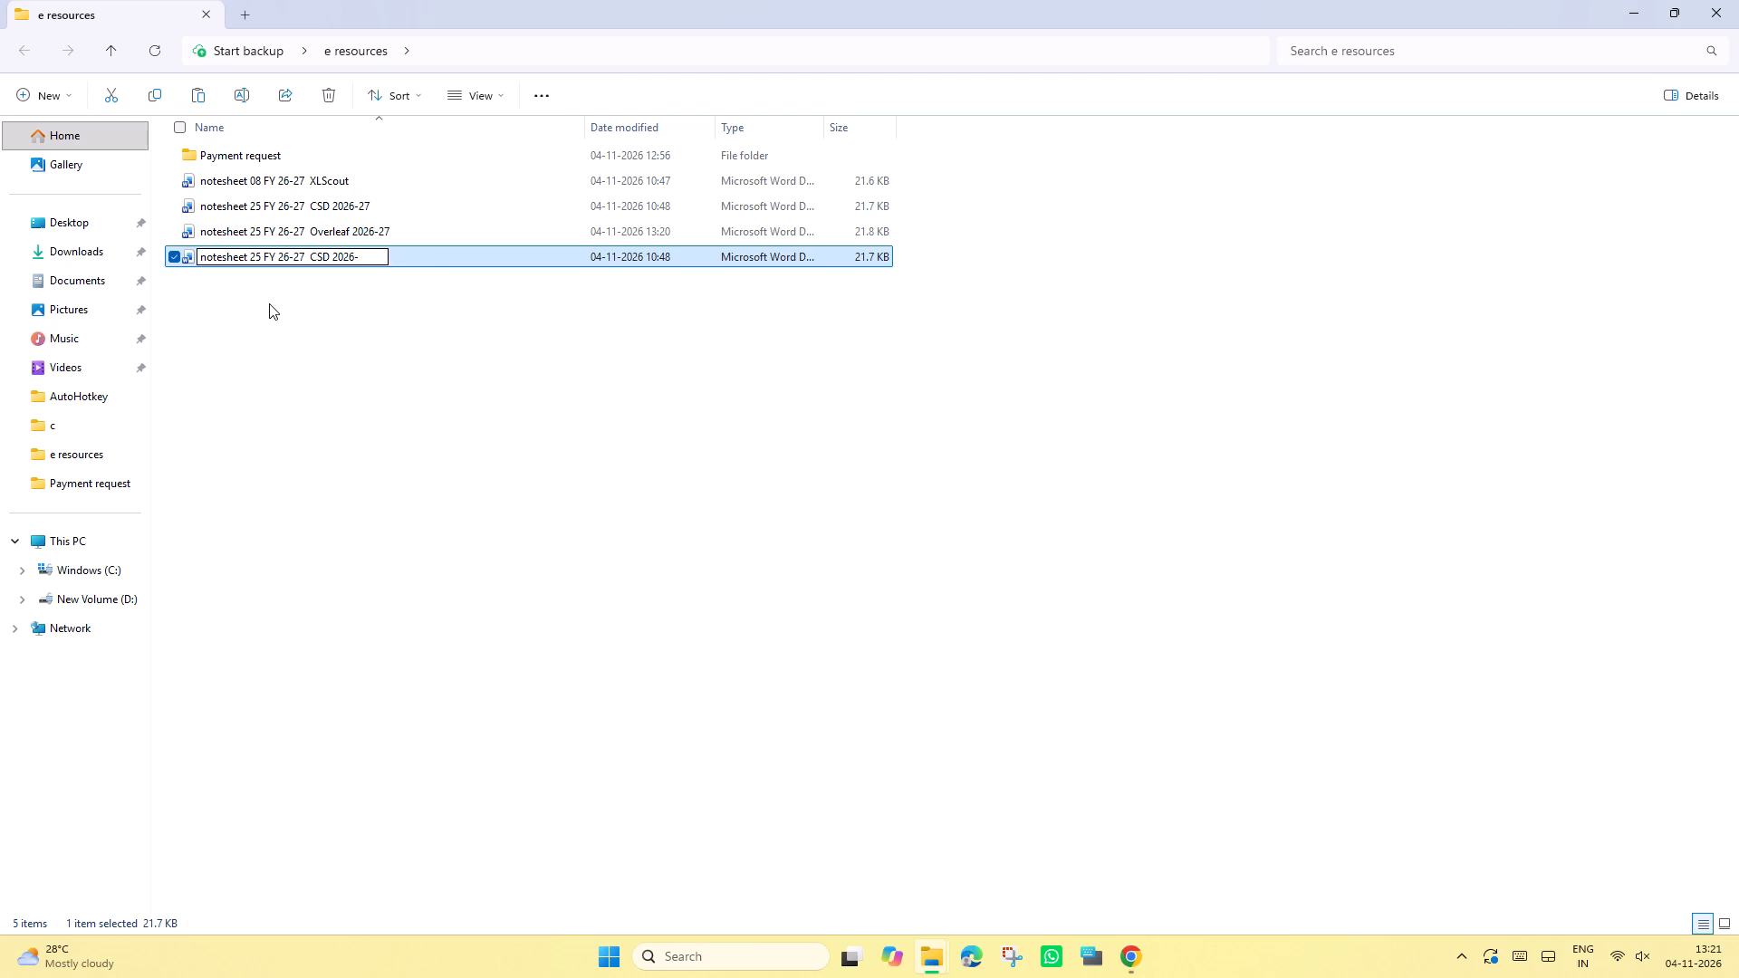
key(BackSpace)
text(-27)
key(Left)
key(Left)
key(Left)
key(Left)
key(Left)
key(Left)
key(Left)
key(Left)
key(Left)
key(Left)
key(Right)
key(Right)
key(BackSpace)
key(BackSpace)
key(BackSpace)
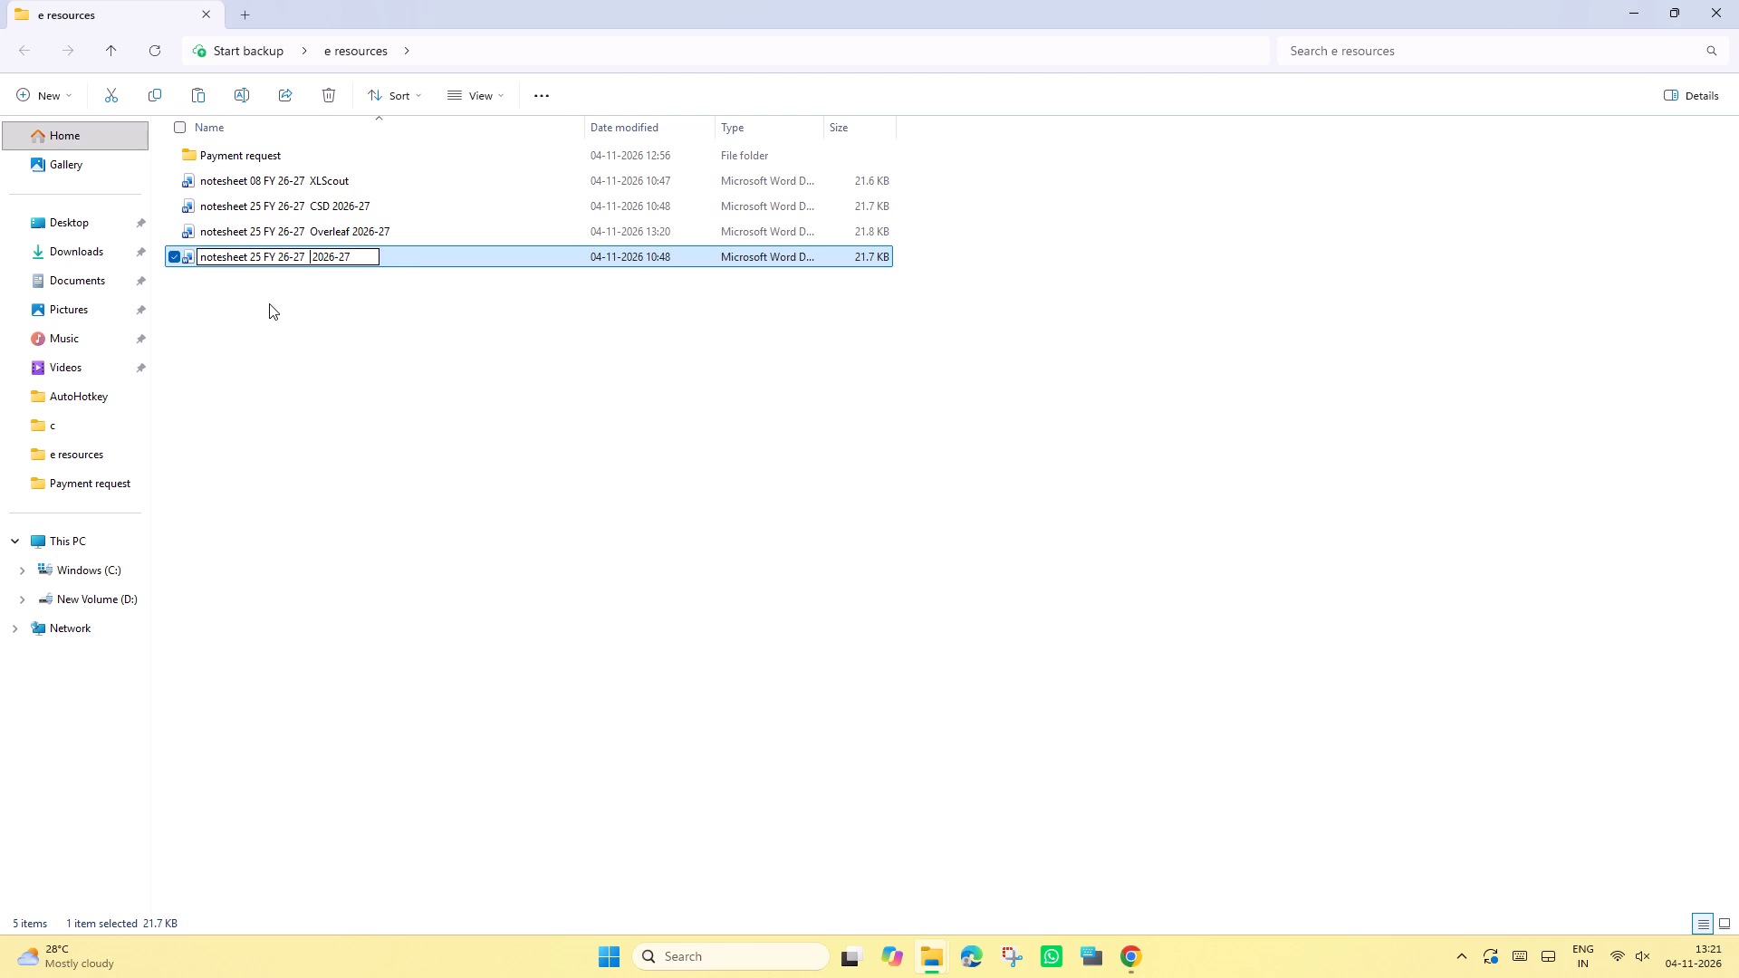
text(ISO)
key(space)
text(Bh)
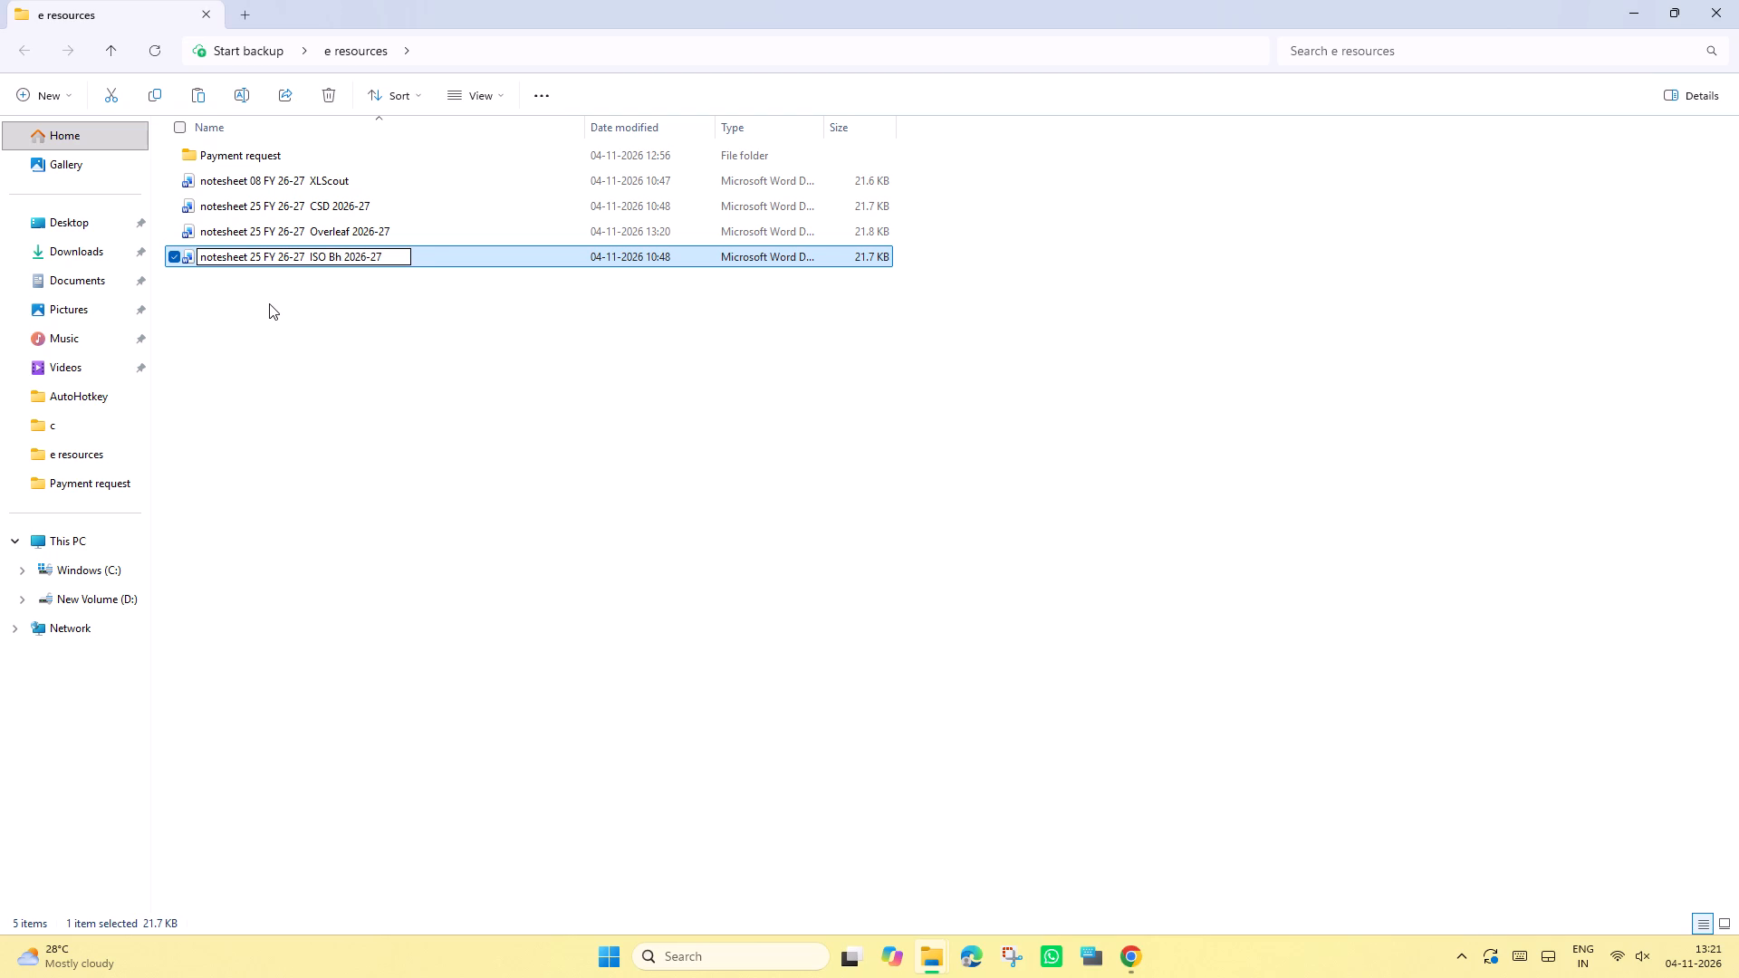
key(BackSpace)
text(uilding)
key(space)
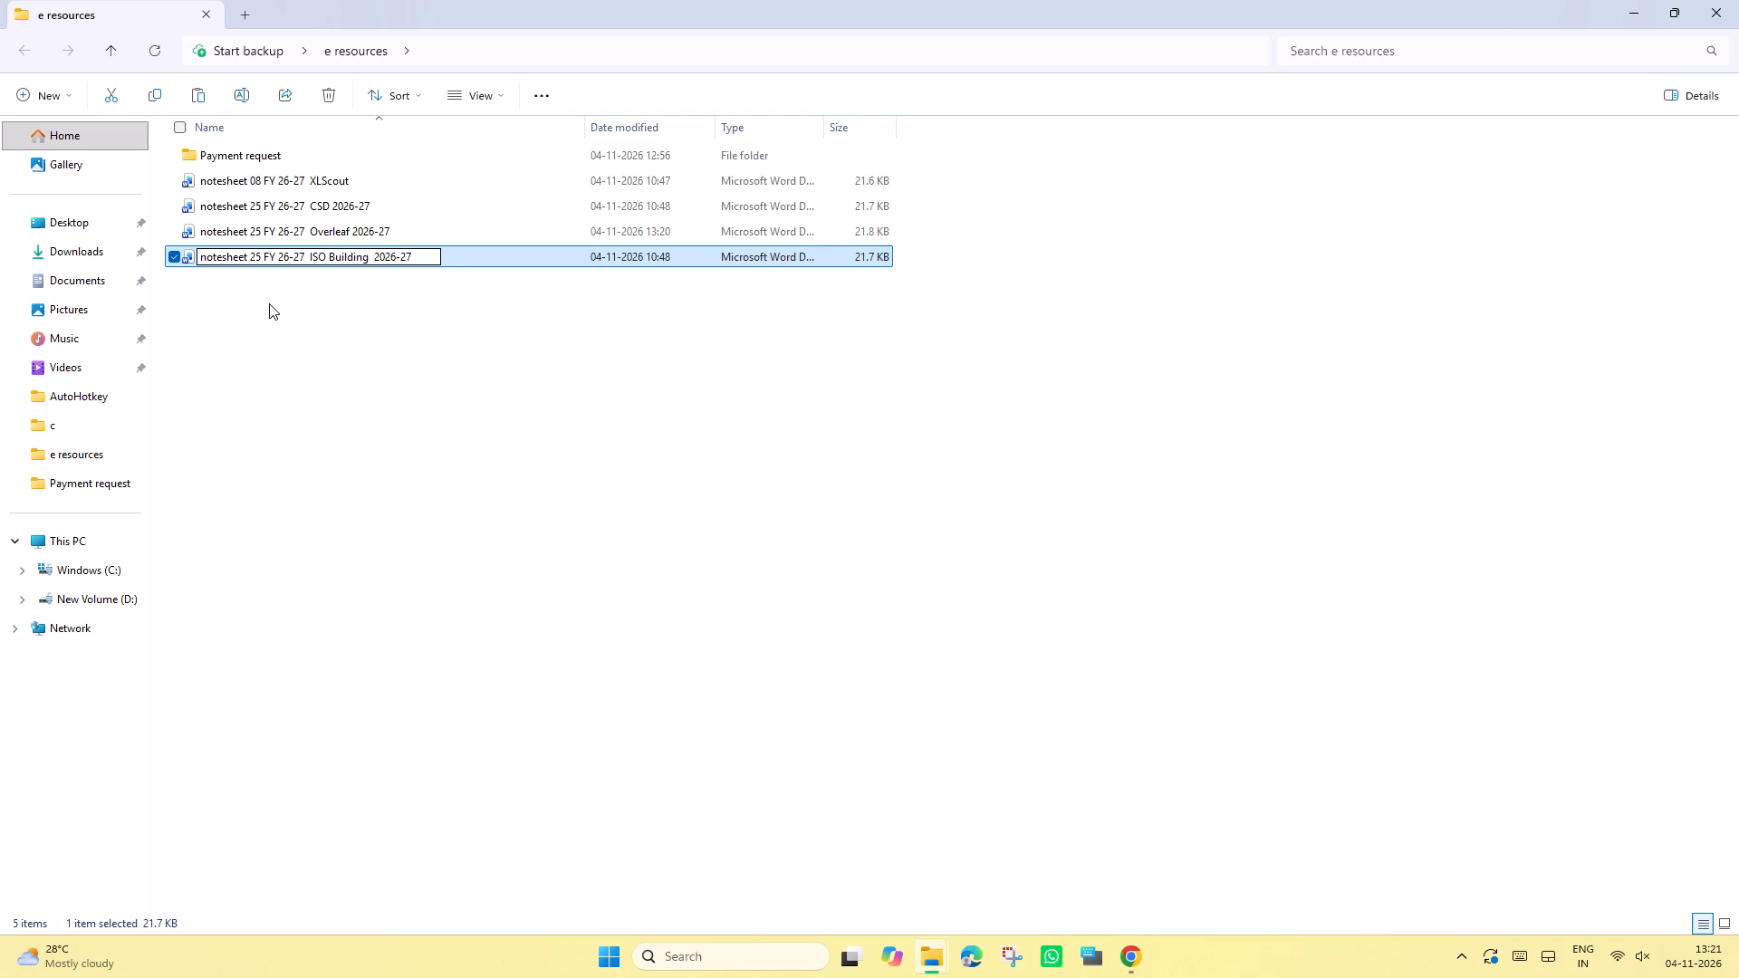
key(BackSpace)
key(s)
key(Right)
click(287, 373)
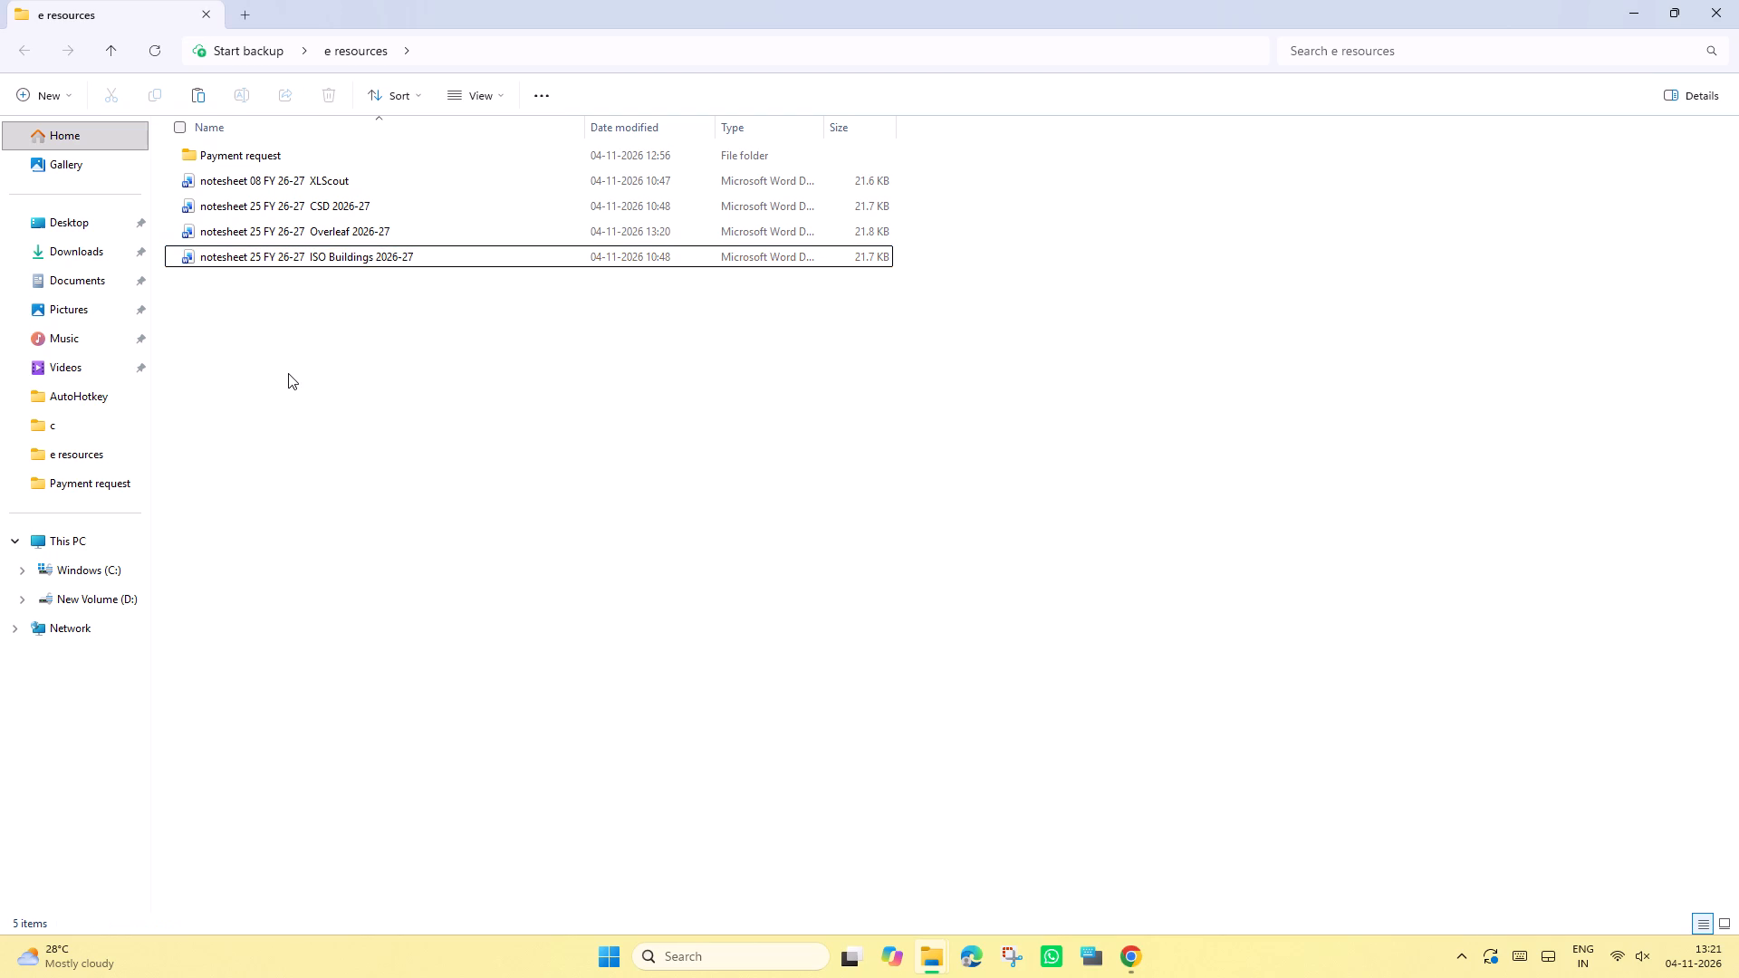
Open the ISO Buildings notesheet in Word and enable editing to go over its contents.
double_click(312, 251)
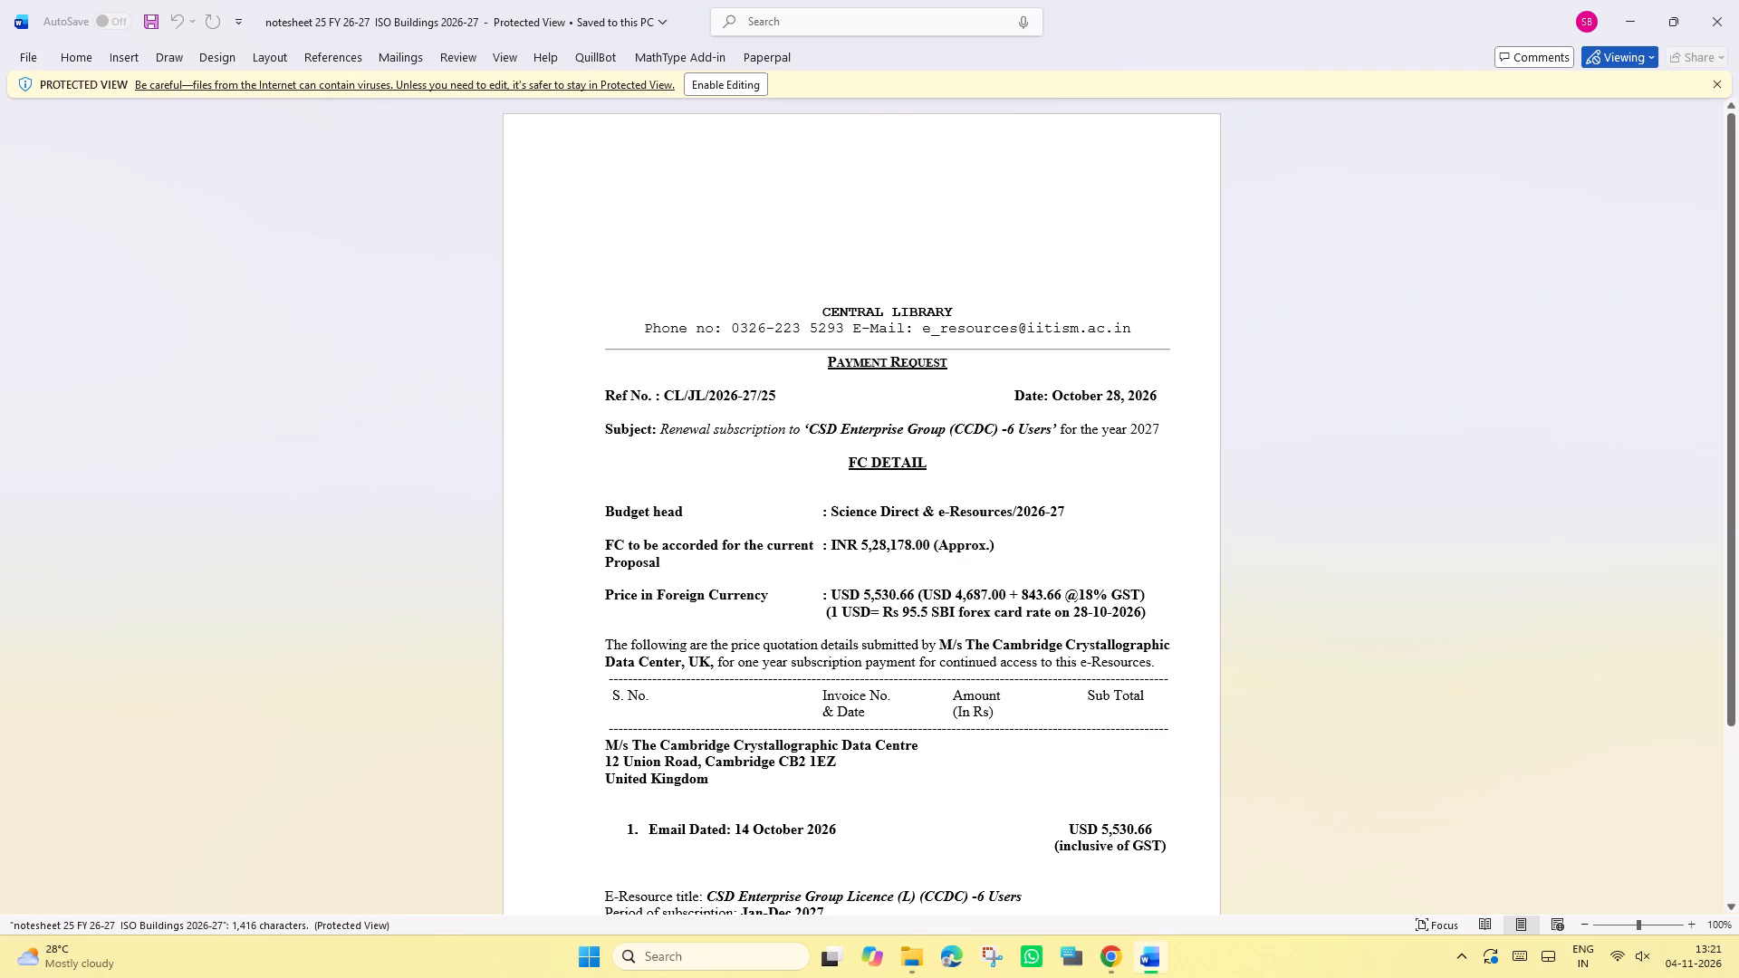
click(715, 84)
scroll(988, 469, down, 4)
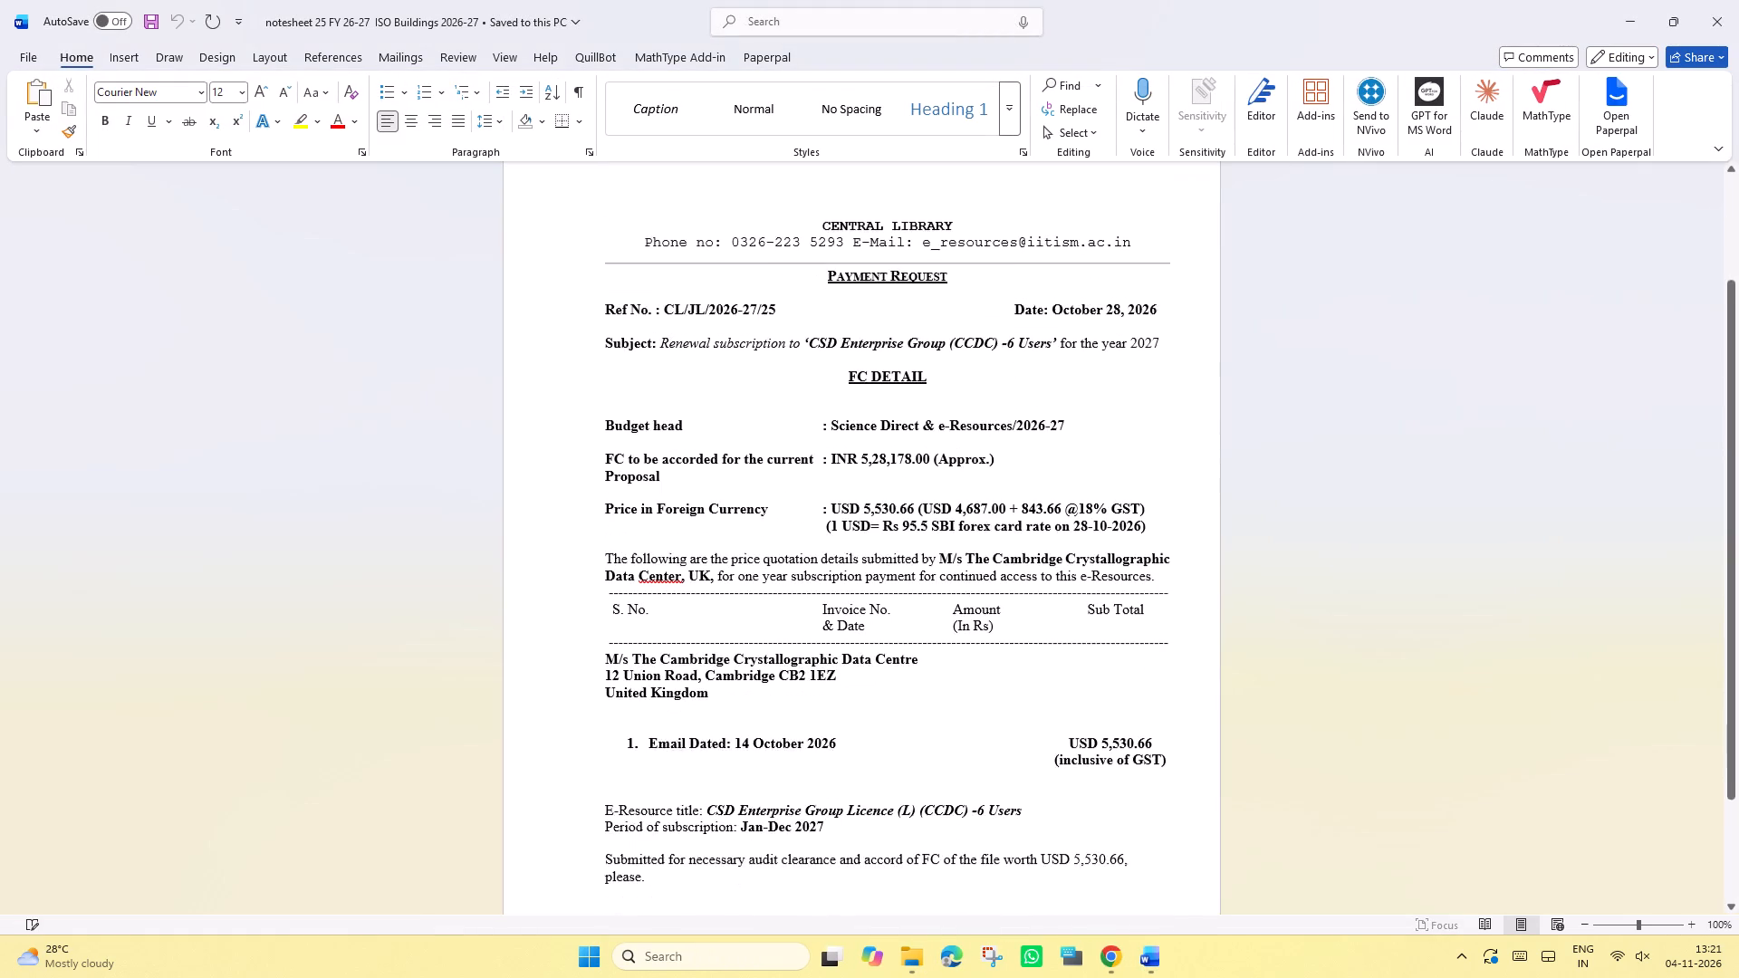
scroll(783, 479, down, 3)
scroll(772, 484, up, 5)
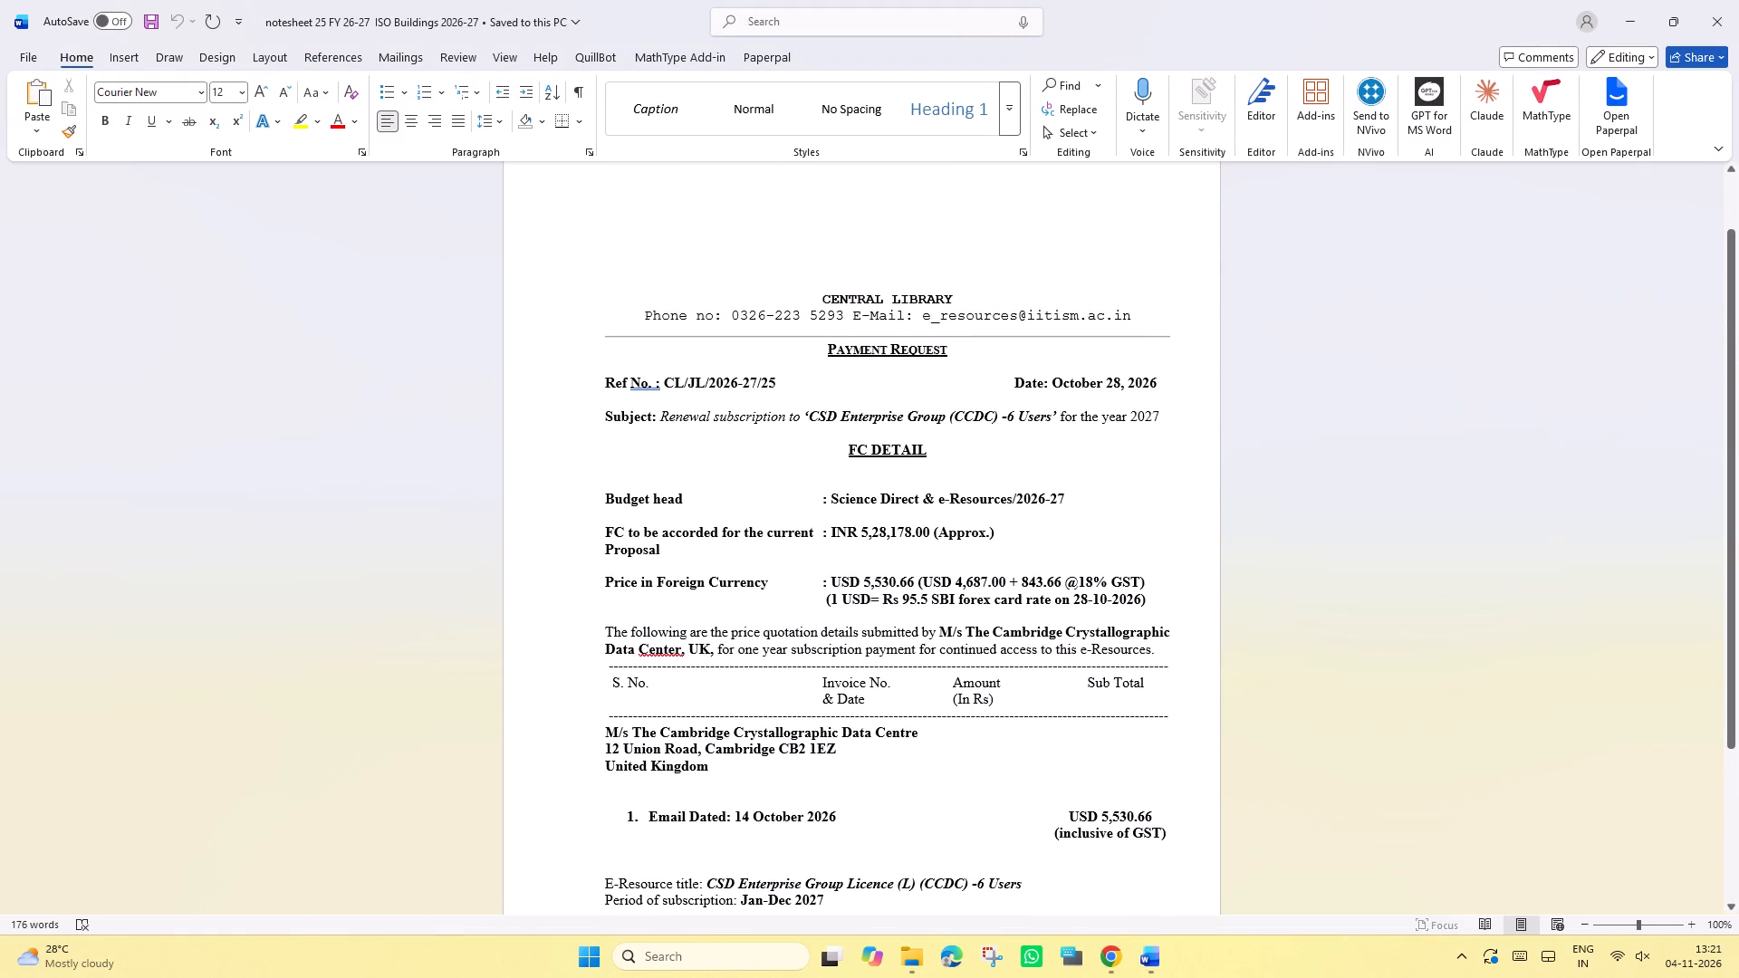
Remove the serial number 25 from the end of the Ref No., leaving "CL/JL/2026-27/".
click(773, 379)
key(BackSpace)
key(BackSpace)
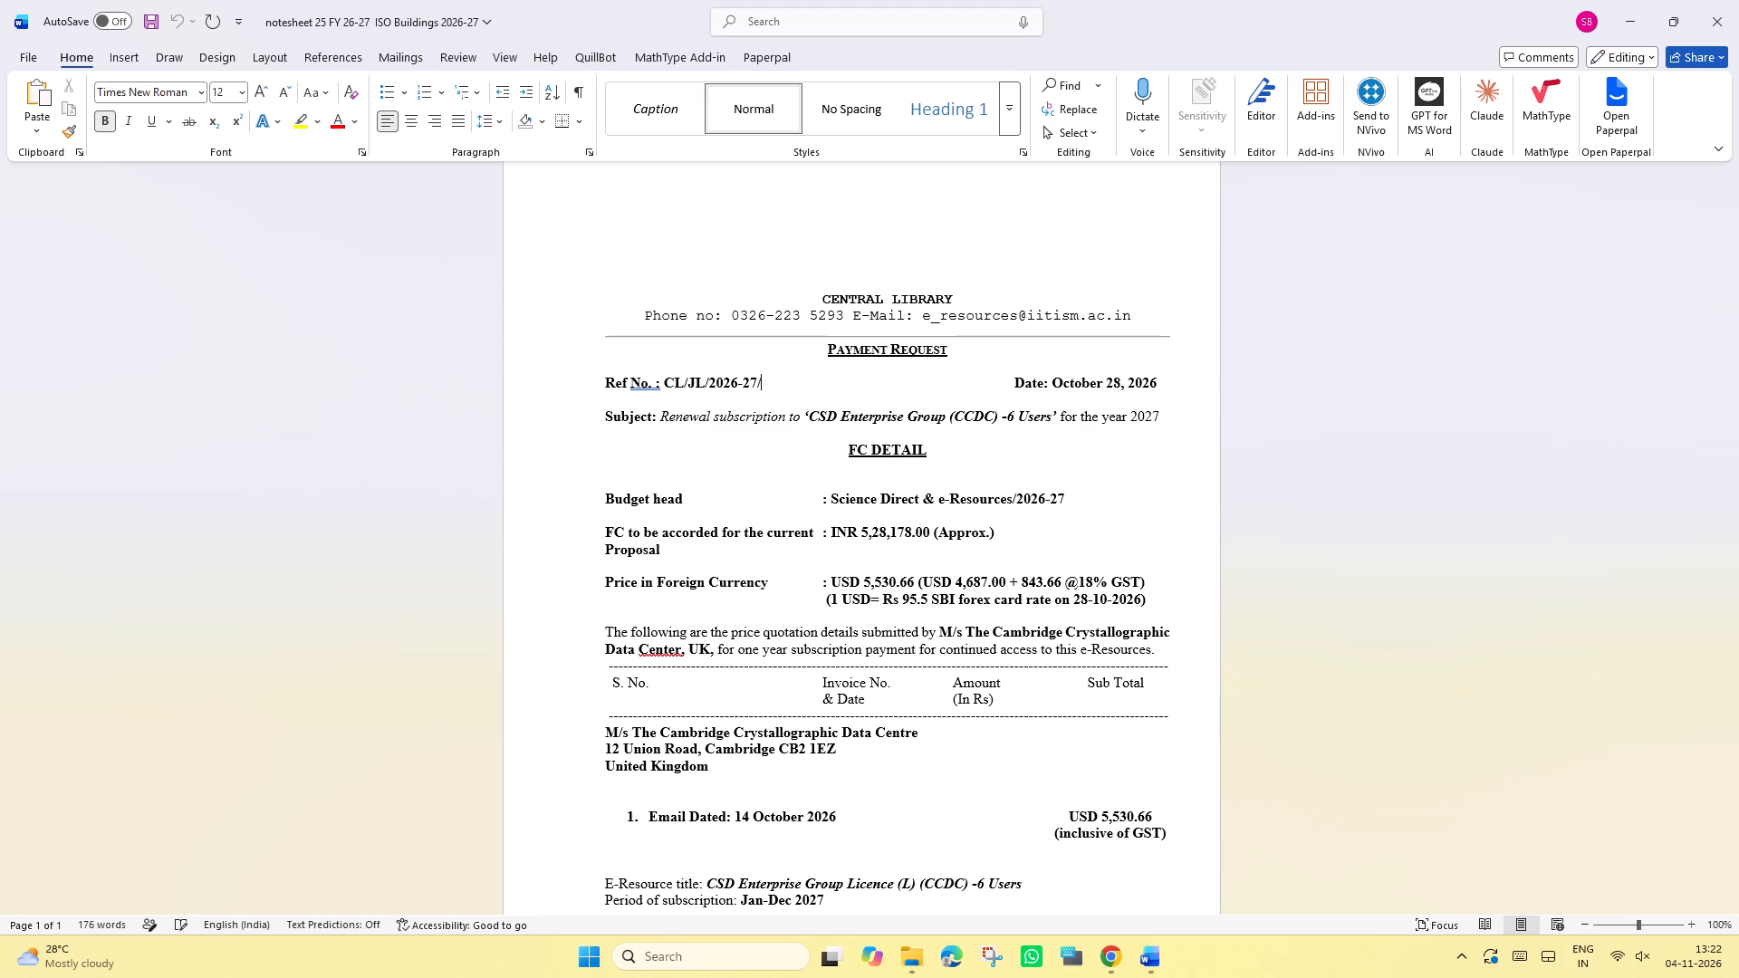
Change the notesheet date to November 04, 2026.
click(1119, 381)
key(BackSpace)
key(BackSpace)
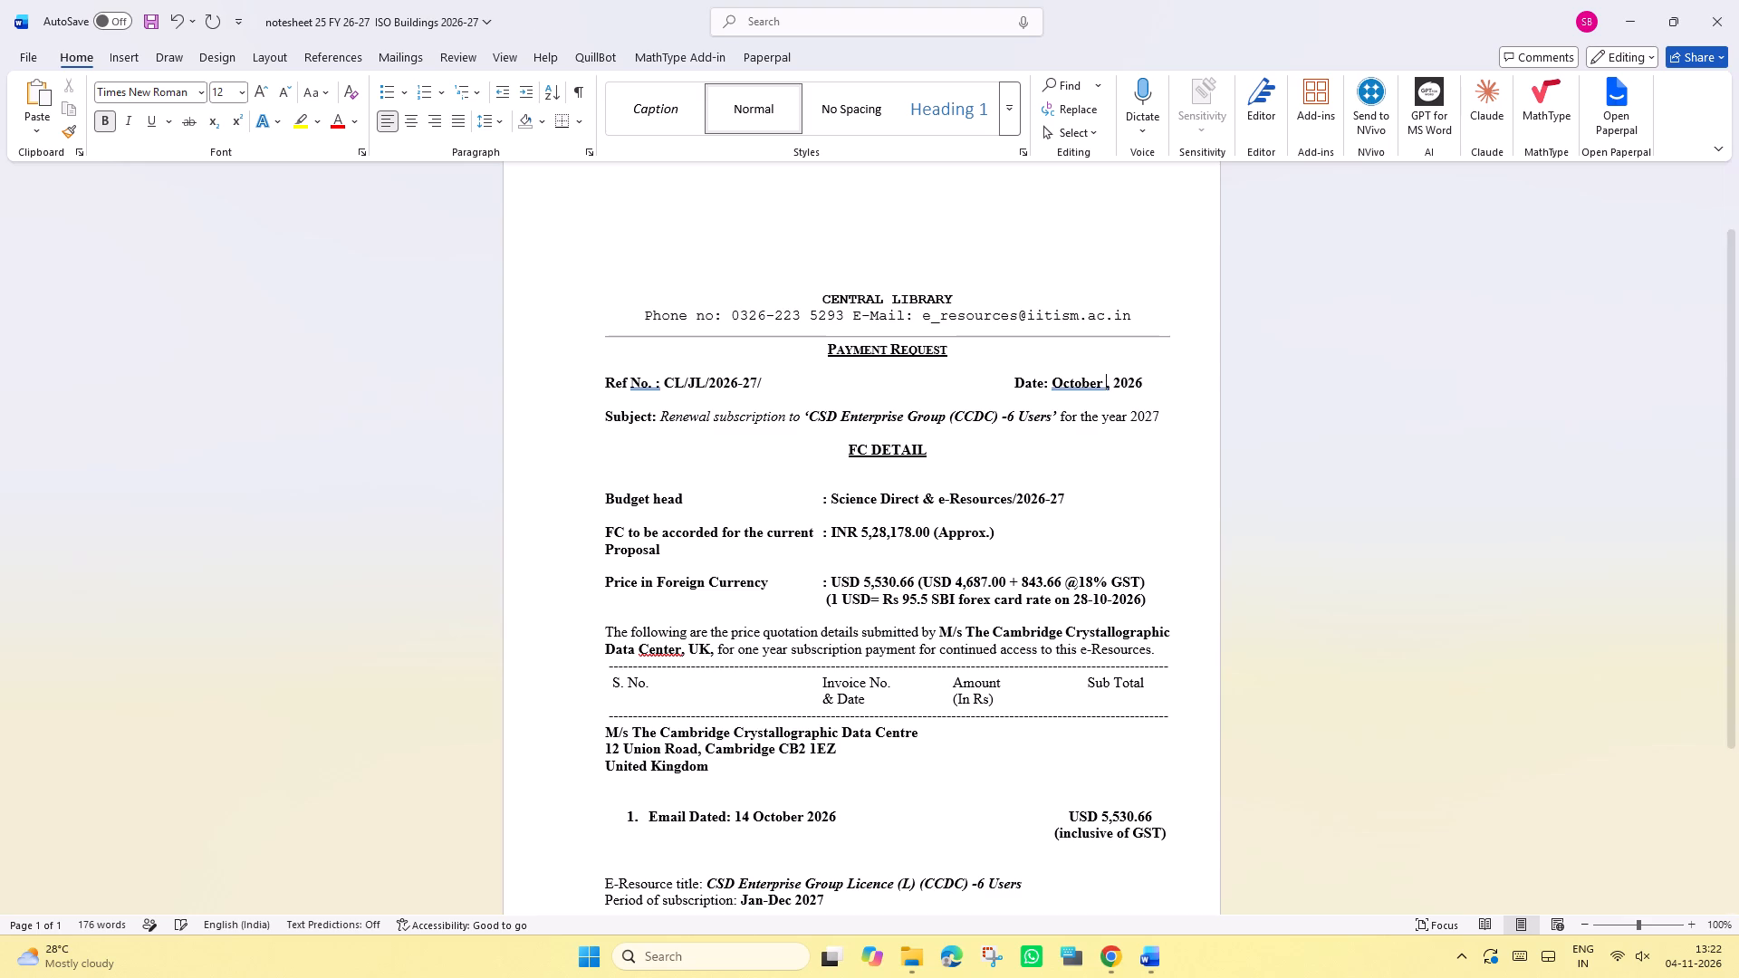
text(04)
key(Left)
key(Left)
key(Left)
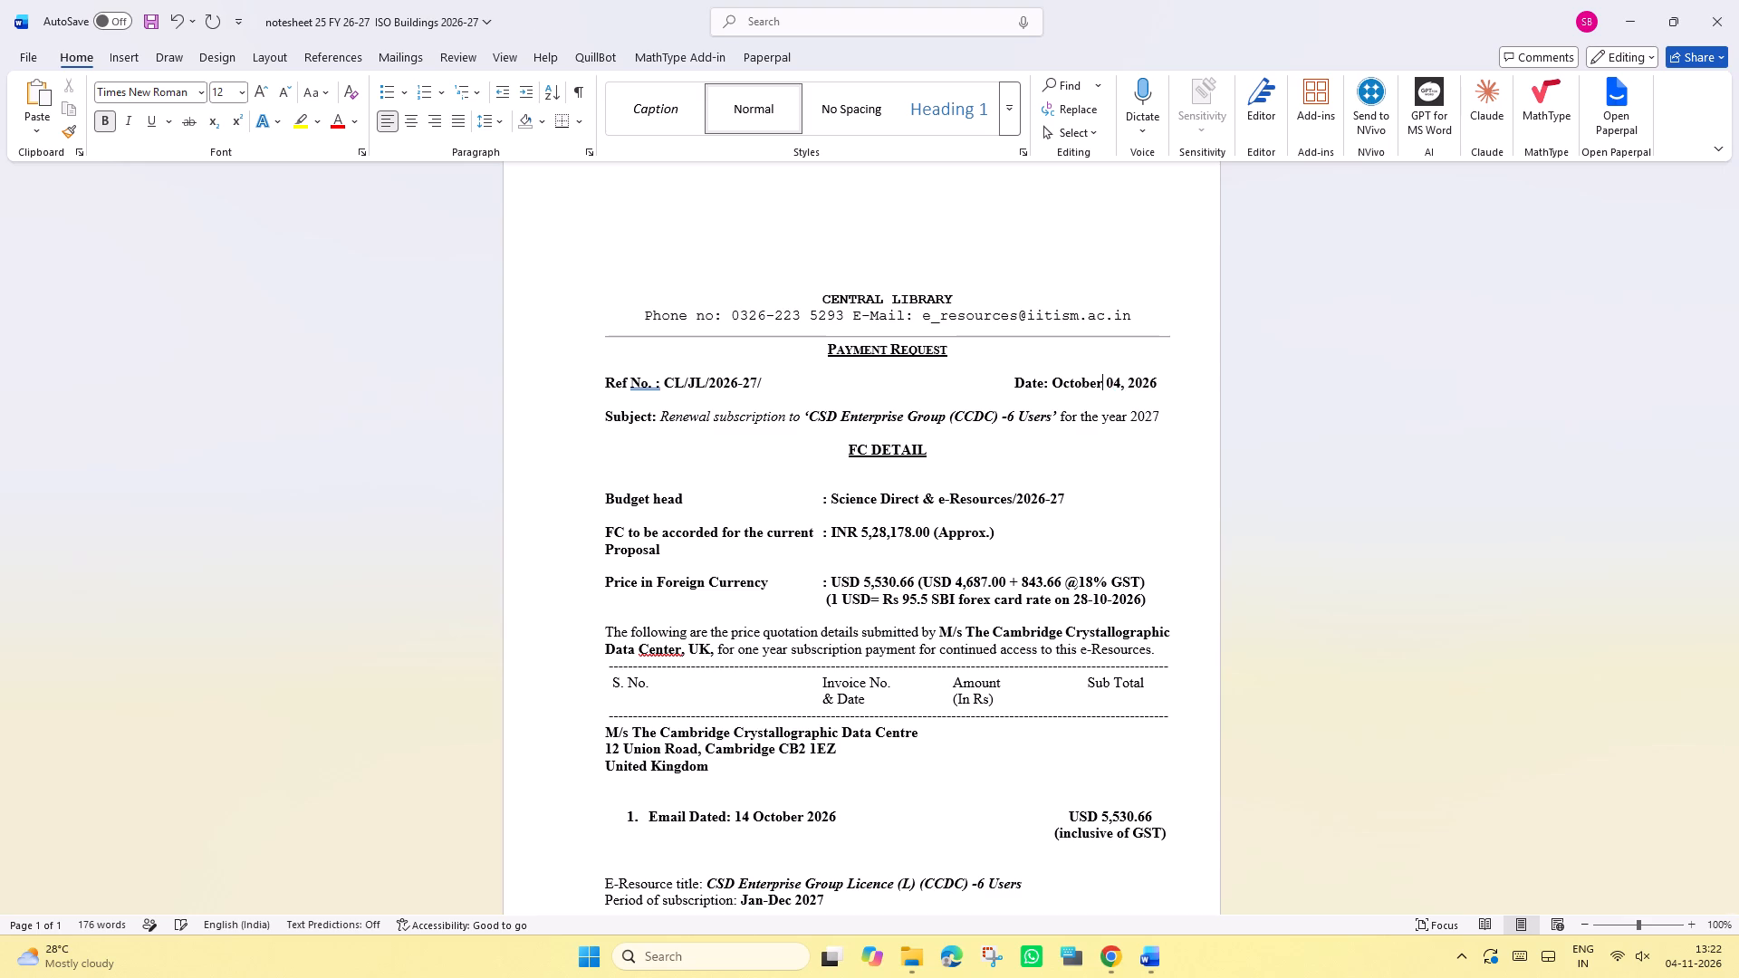
key(BackSpace)
key(BackSpace)
key(BackSpace)
key(BackSpace)
key(BackSpace)
key(BackSpace)
key(BackSpace)
text(November)
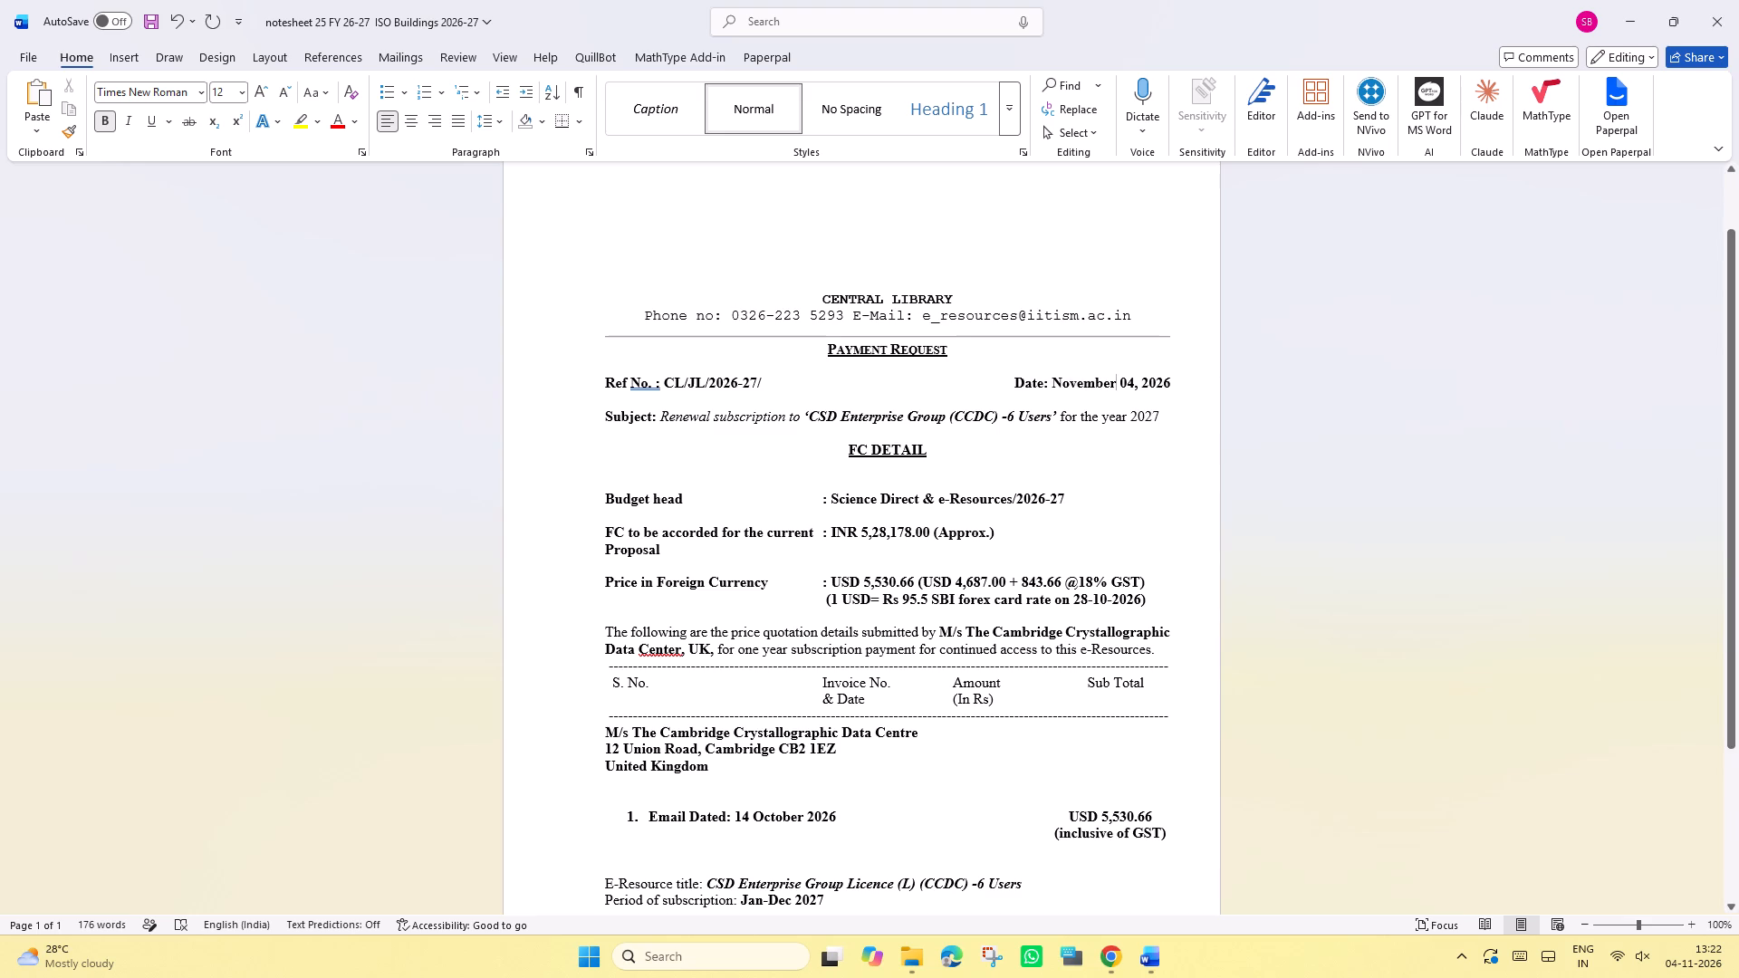
Replace the CSD Enterprise Group title inside the Subject line's quotes with "ISO Buildings & Civil Engineering Works".
click(1051, 417)
key(Right)
key(BackSpace)
key(BackSpace)
key(BackSpace)
key(BackSpace)
key(BackSpace)
key(BackSpace)
key(BackSpace)
key(BackSpace)
key(BackSpace)
key(BackSpace)
key(BackSpace)
key(BackSpace)
key(BackSpace)
key(BackSpace)
key(BackSpace)
key(BackSpace)
key(BackSpace)
key(BackSpace)
key(BackSpace)
key(BackSpace)
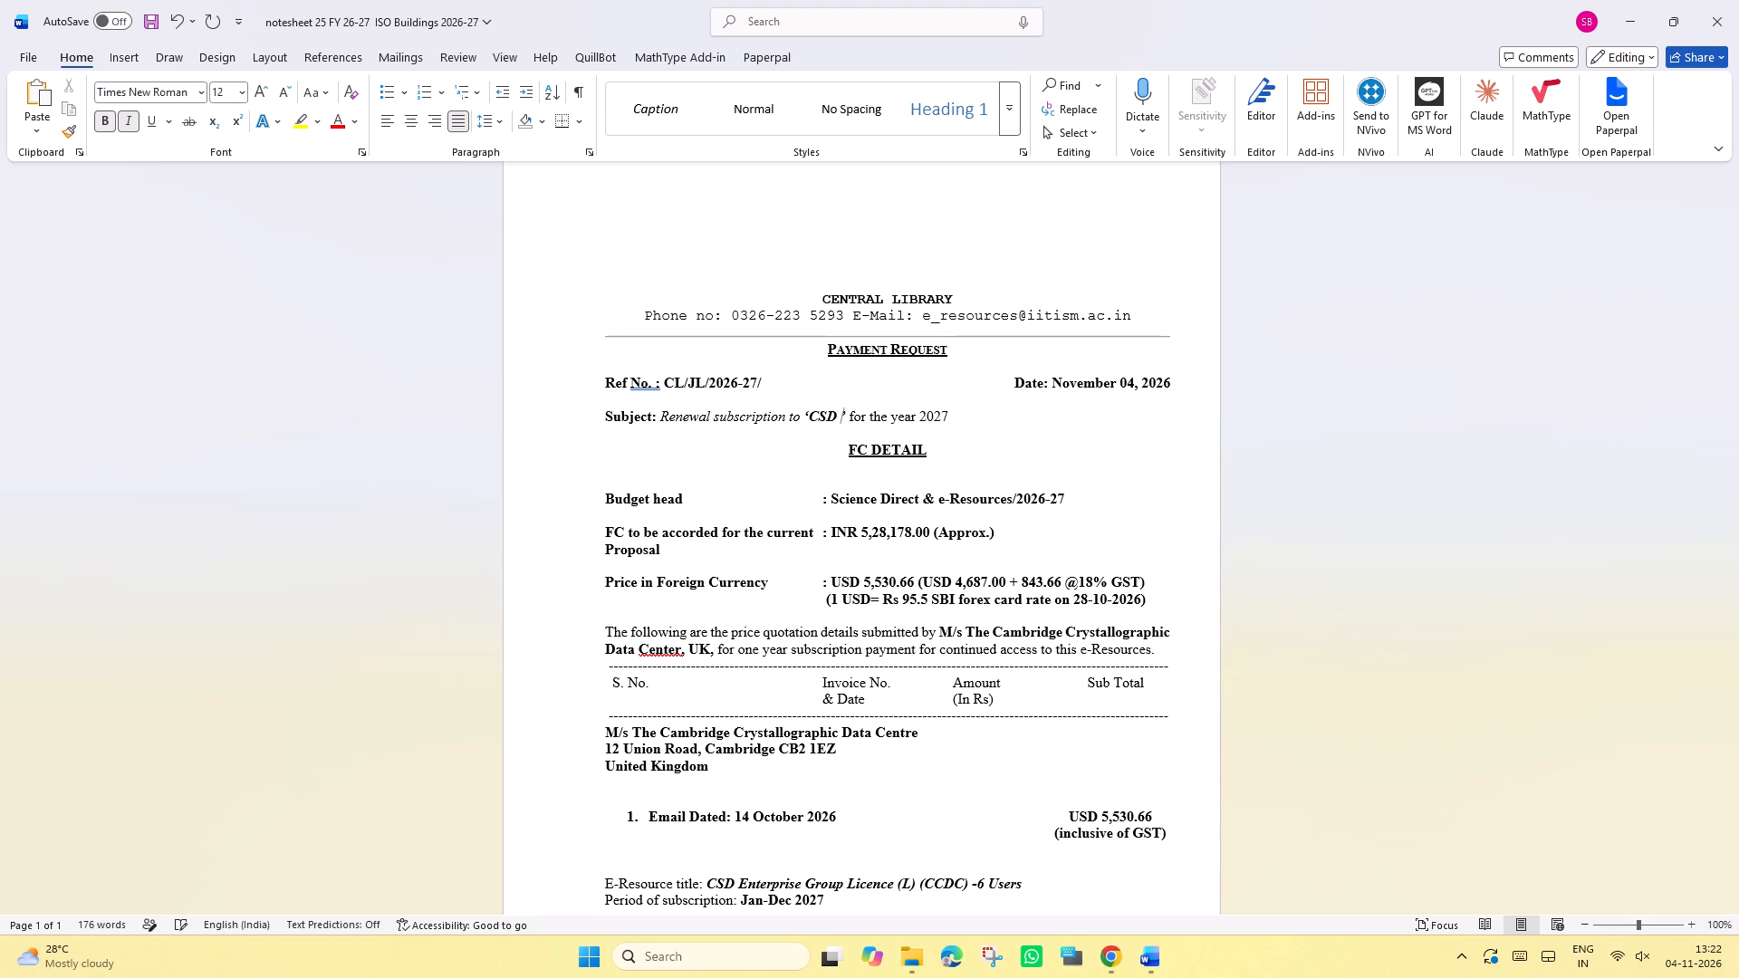
key(BackSpace)
key(BackSpace)
key(BackSpace)
key(BackSpace)
key(BackSpace)
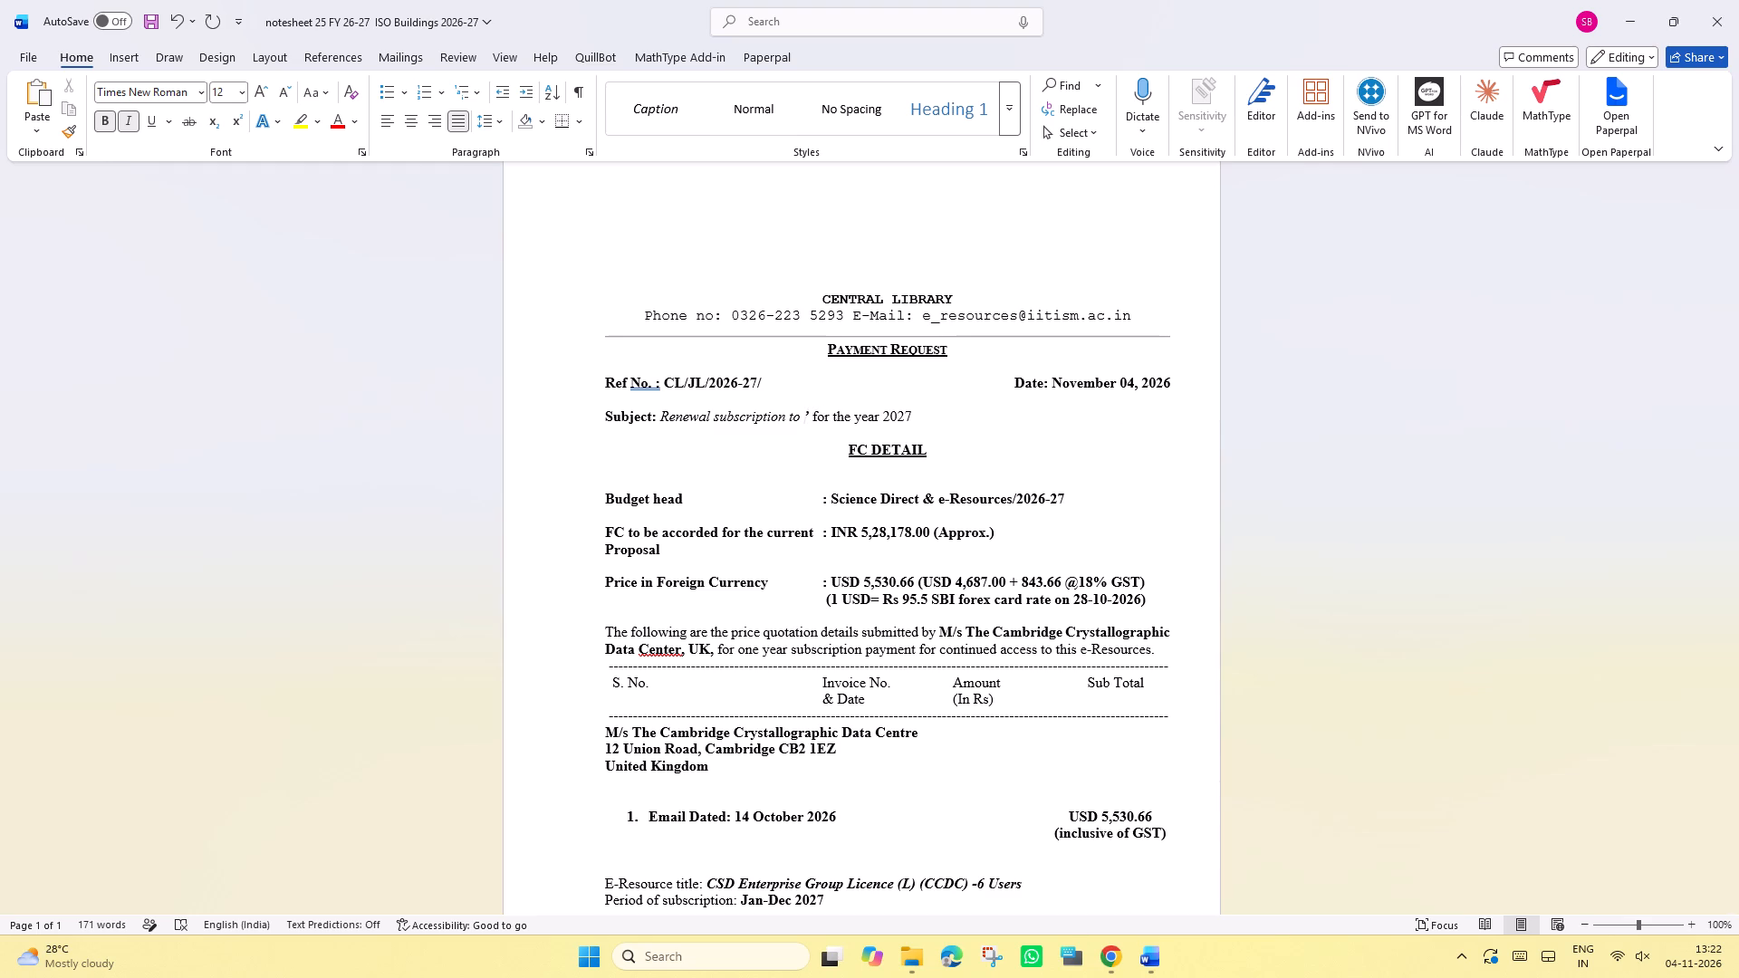
key(ctrl+z)
text(ISO)
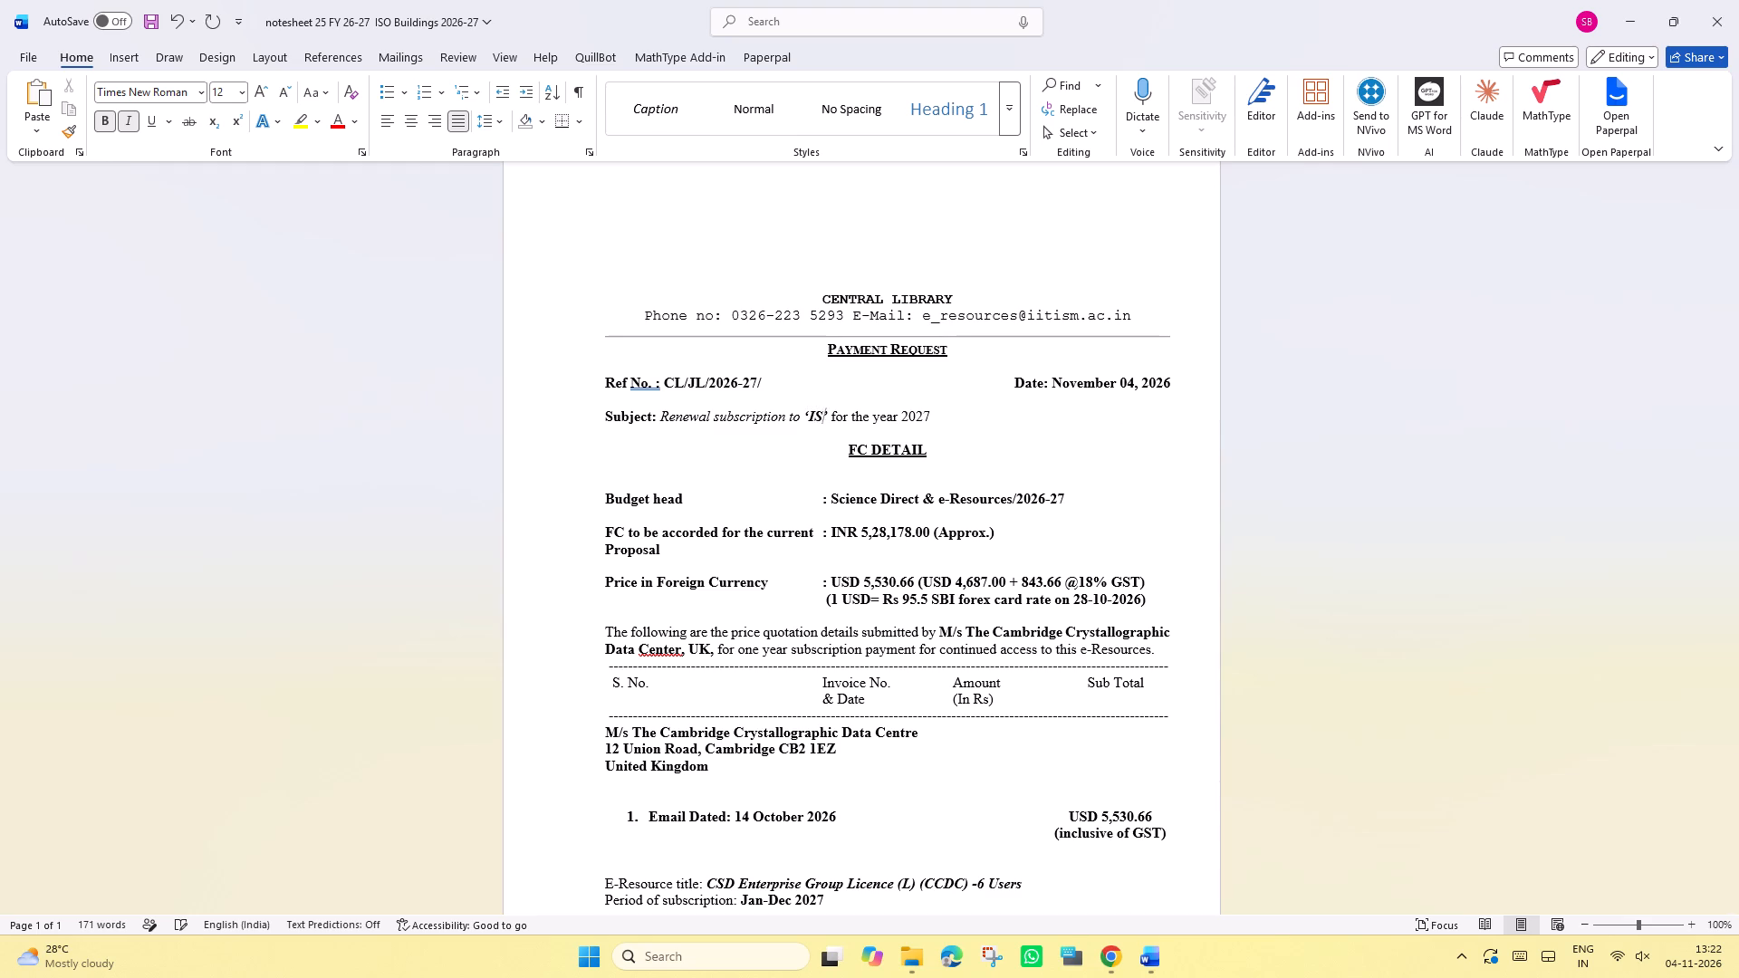
key(space)
text(Building)
key(space)
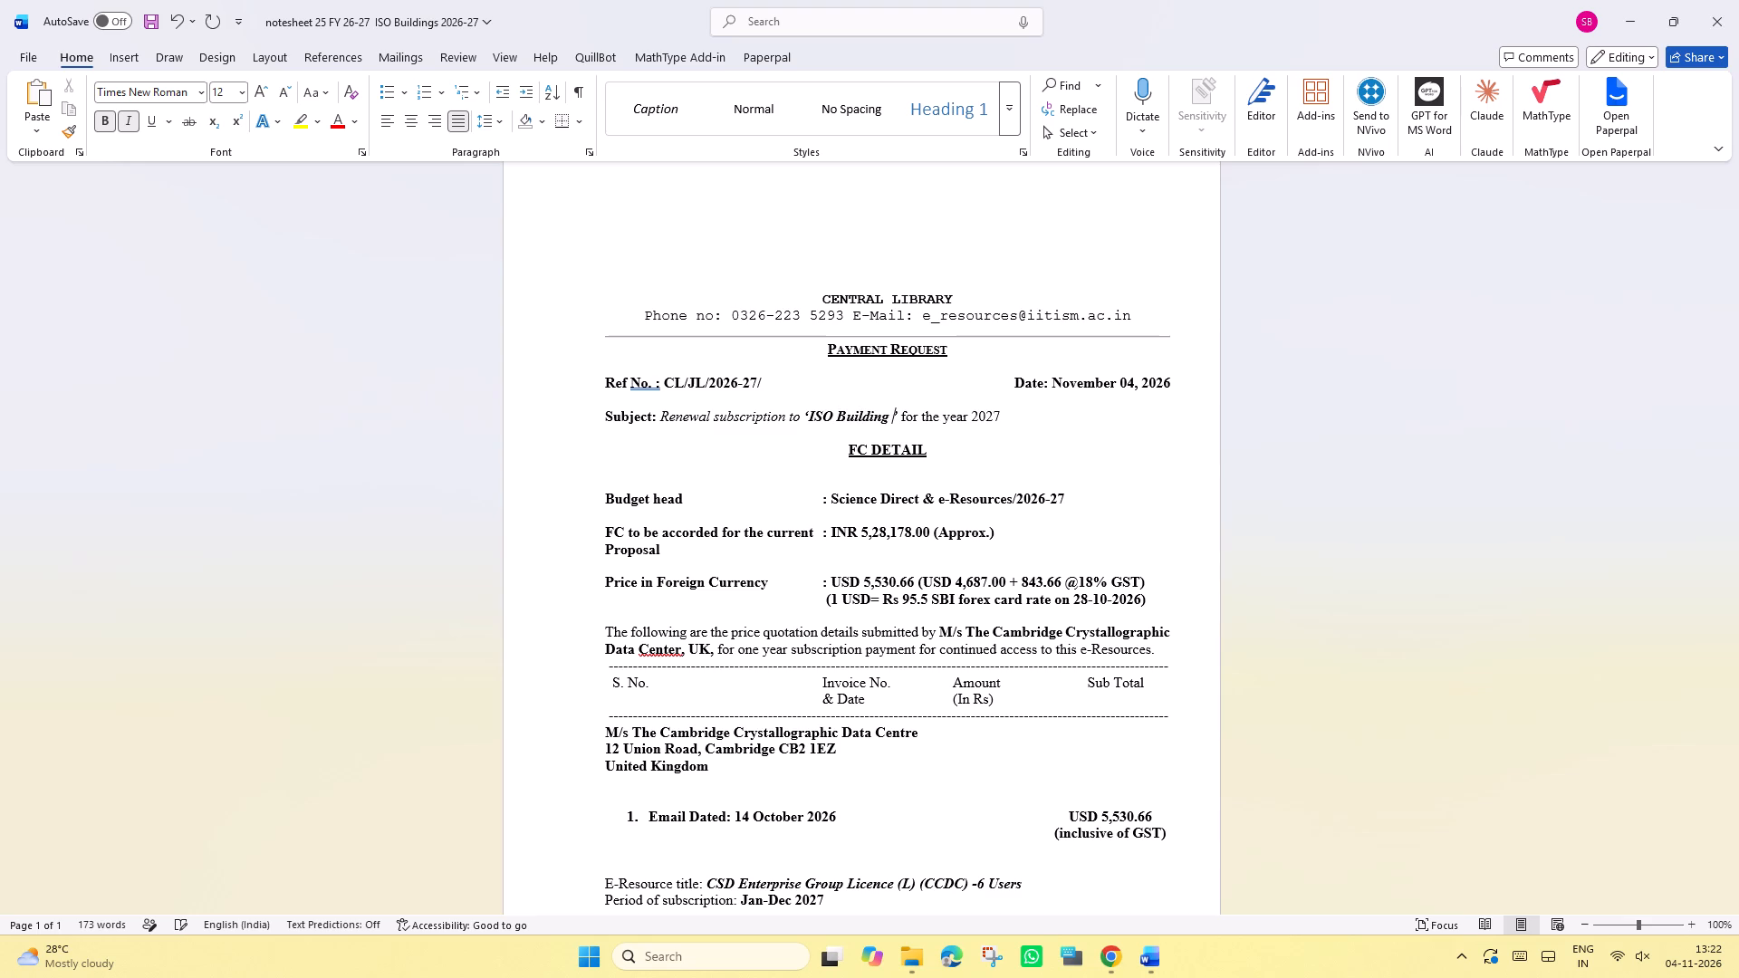
key(BackSpace)
text(s)
key(space)
text(&)
key(space)
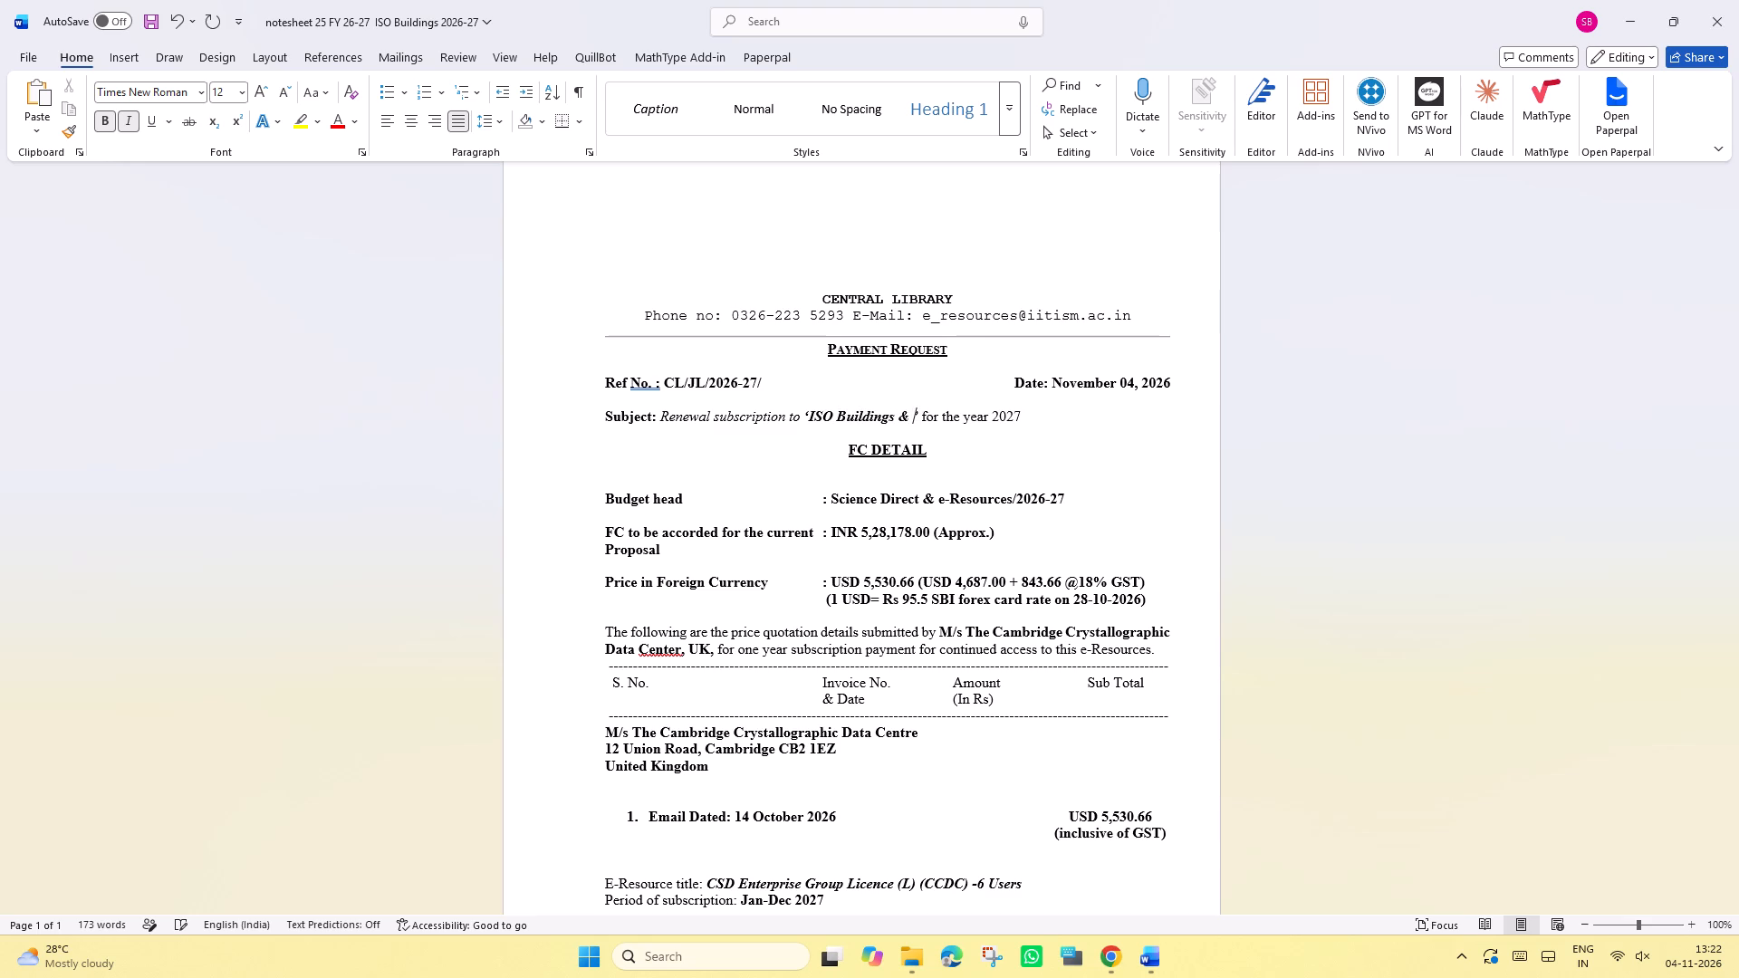
text(Cuivi)
key(BackSpace)
key(BackSpace)
key(BackSpace)
key(BackSpace)
text(ivil)
key(space)
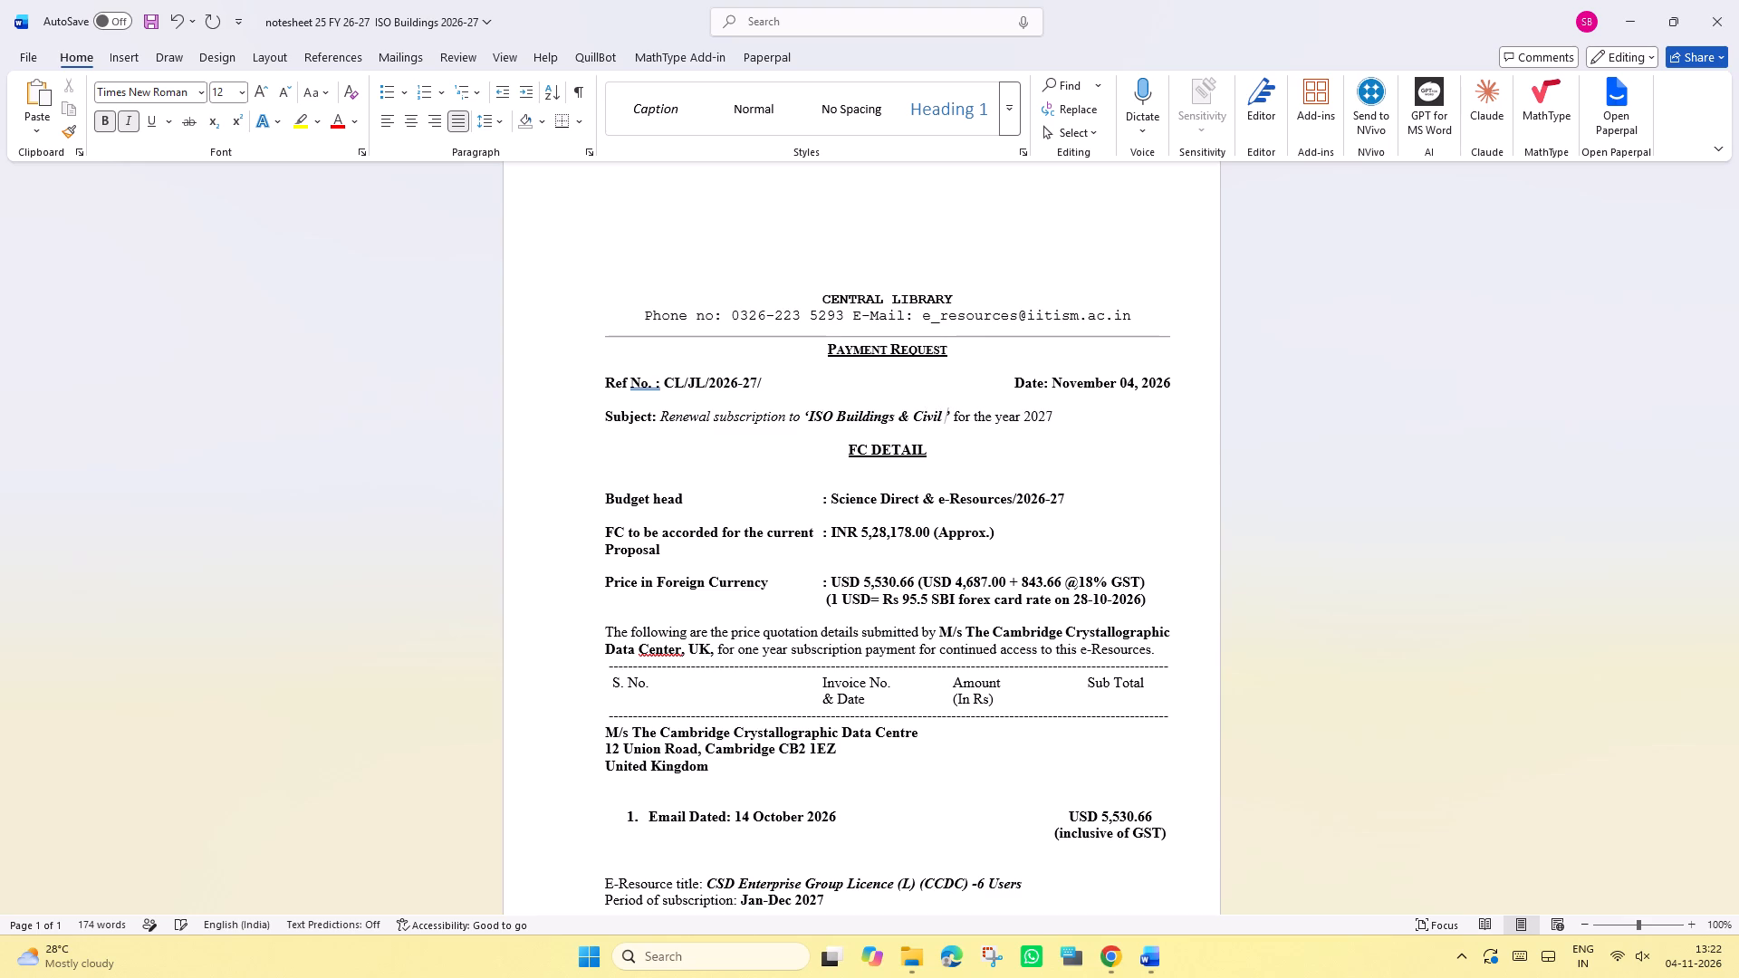
text(Egn)
key(BackSpace)
key(BackSpace)
text(ngineetingn)
key(BackSpace)
key(BackSpace)
key(BackSpace)
key(BackSpace)
key(BackSpace)
text(rign)
key(space)
key(BackSpace)
key(BackSpace)
key(BackSpace)
text(ng)
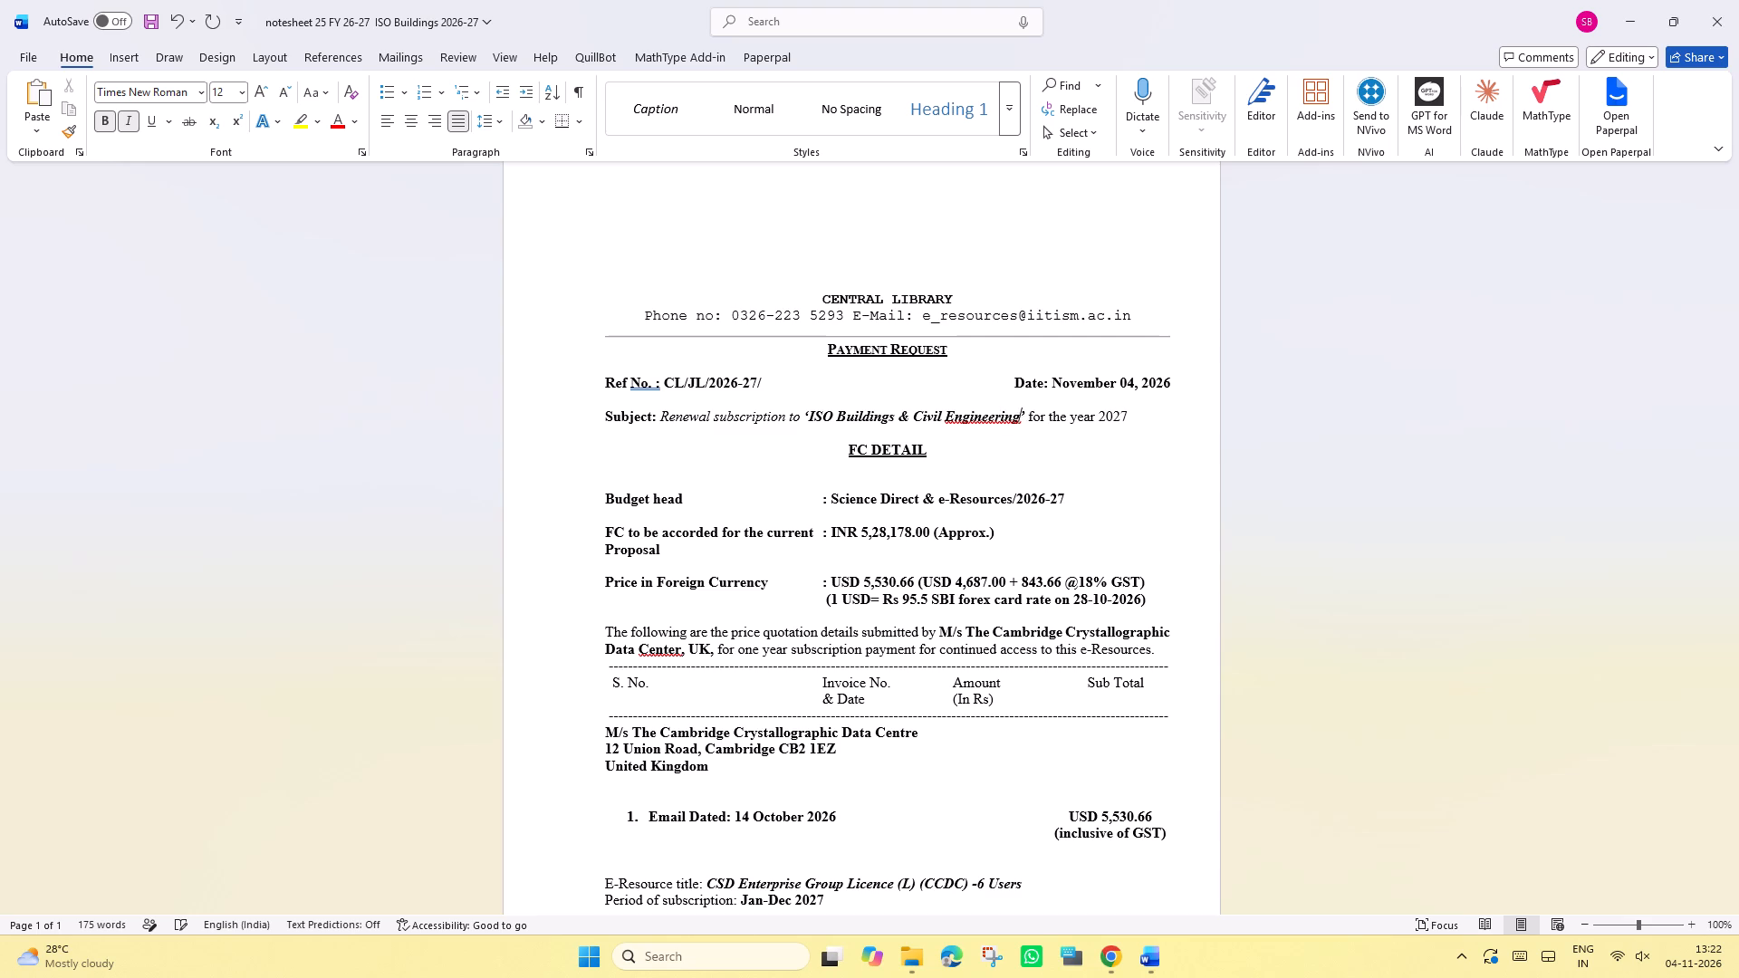
key(space)
text(Works)
key(space)
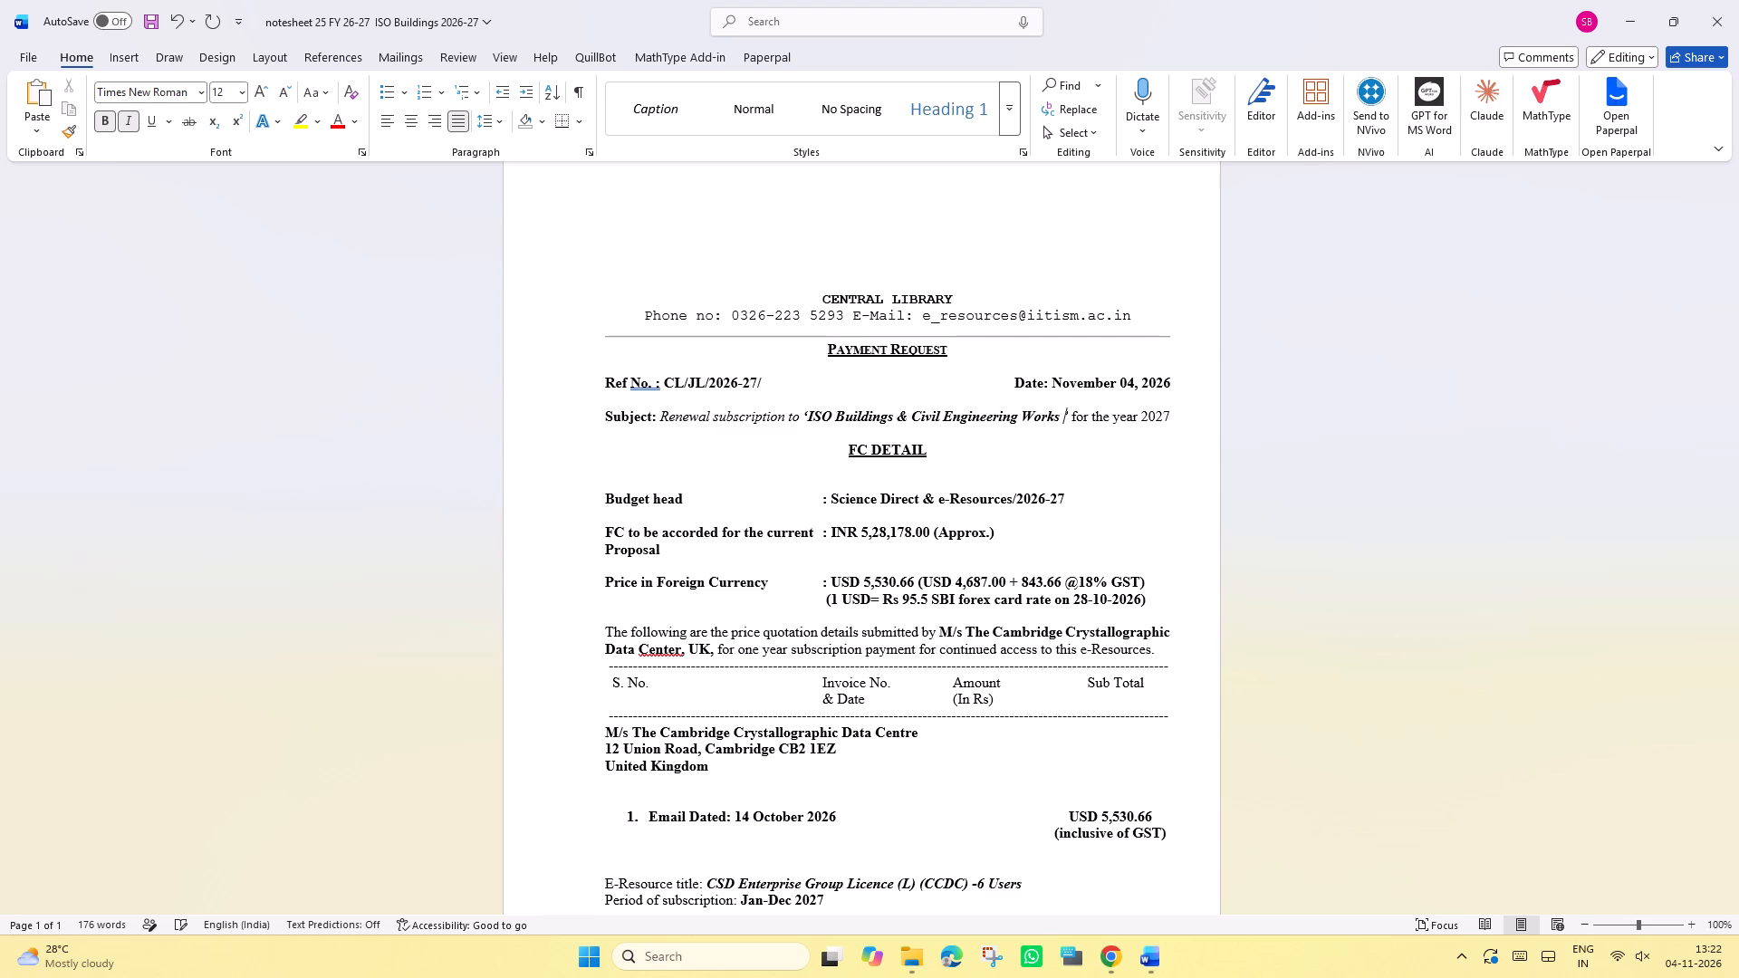
Add the committee reference "(ISO/TC 59)" after "Works" inside the quoted title of the Subject line.
text(()
text(ISO)
key(space)
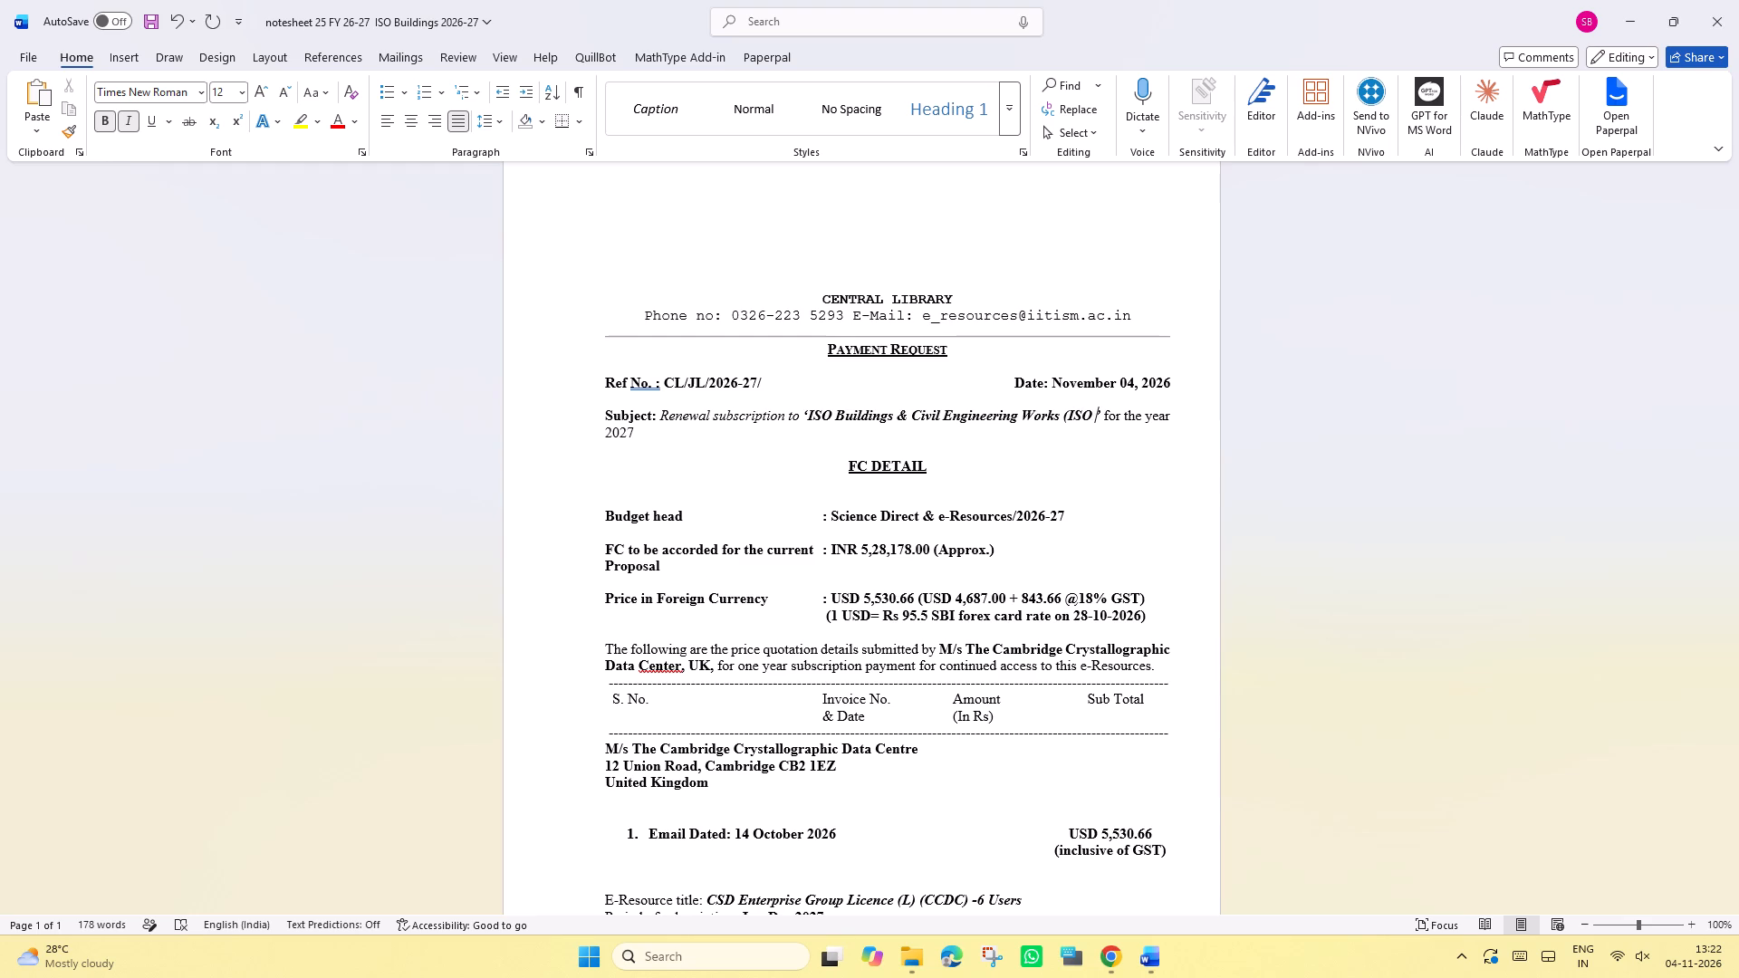
key(BackSpace)
text(/TC)
key(space)
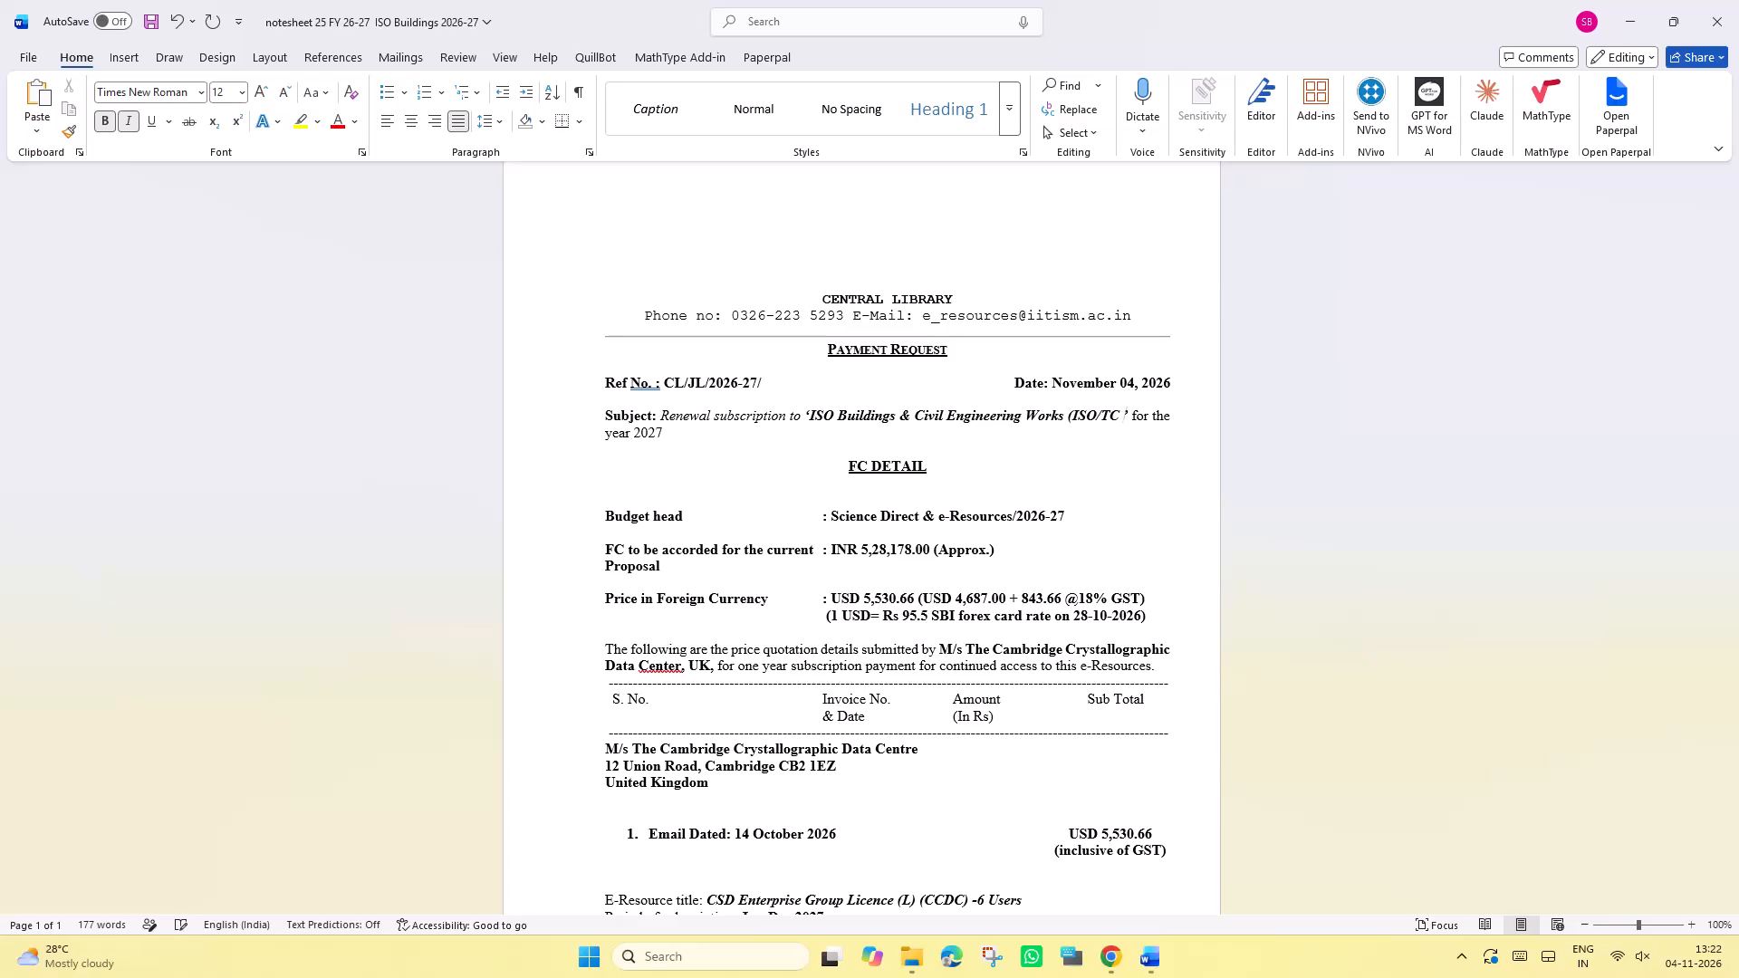
text(59)
key(shift+parenright)
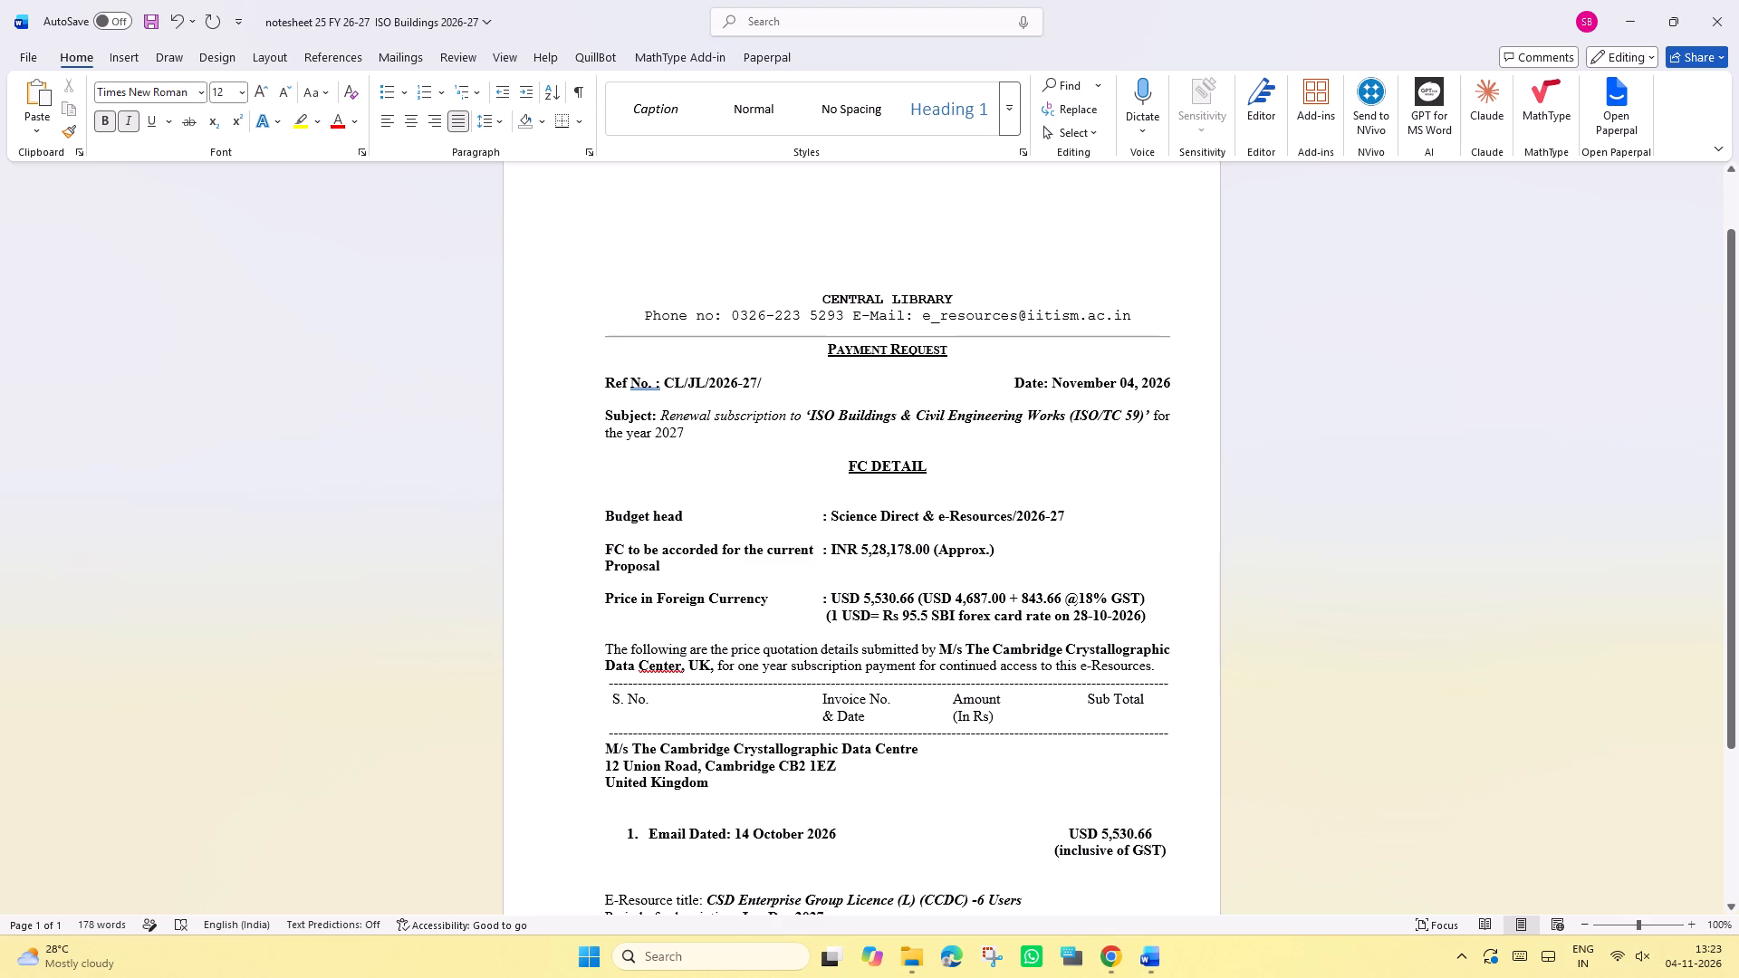
Change the subscription period in the Subject line to read "for the rolling year 2027-28".
click(688, 431)
click(623, 429)
key(space)
text(rolling)
click(728, 433)
text(-28)
Set the FC to be accorded for the current proposal to INR 4,77,352.00 (Approx.).
scroll(788, 452, down, 2)
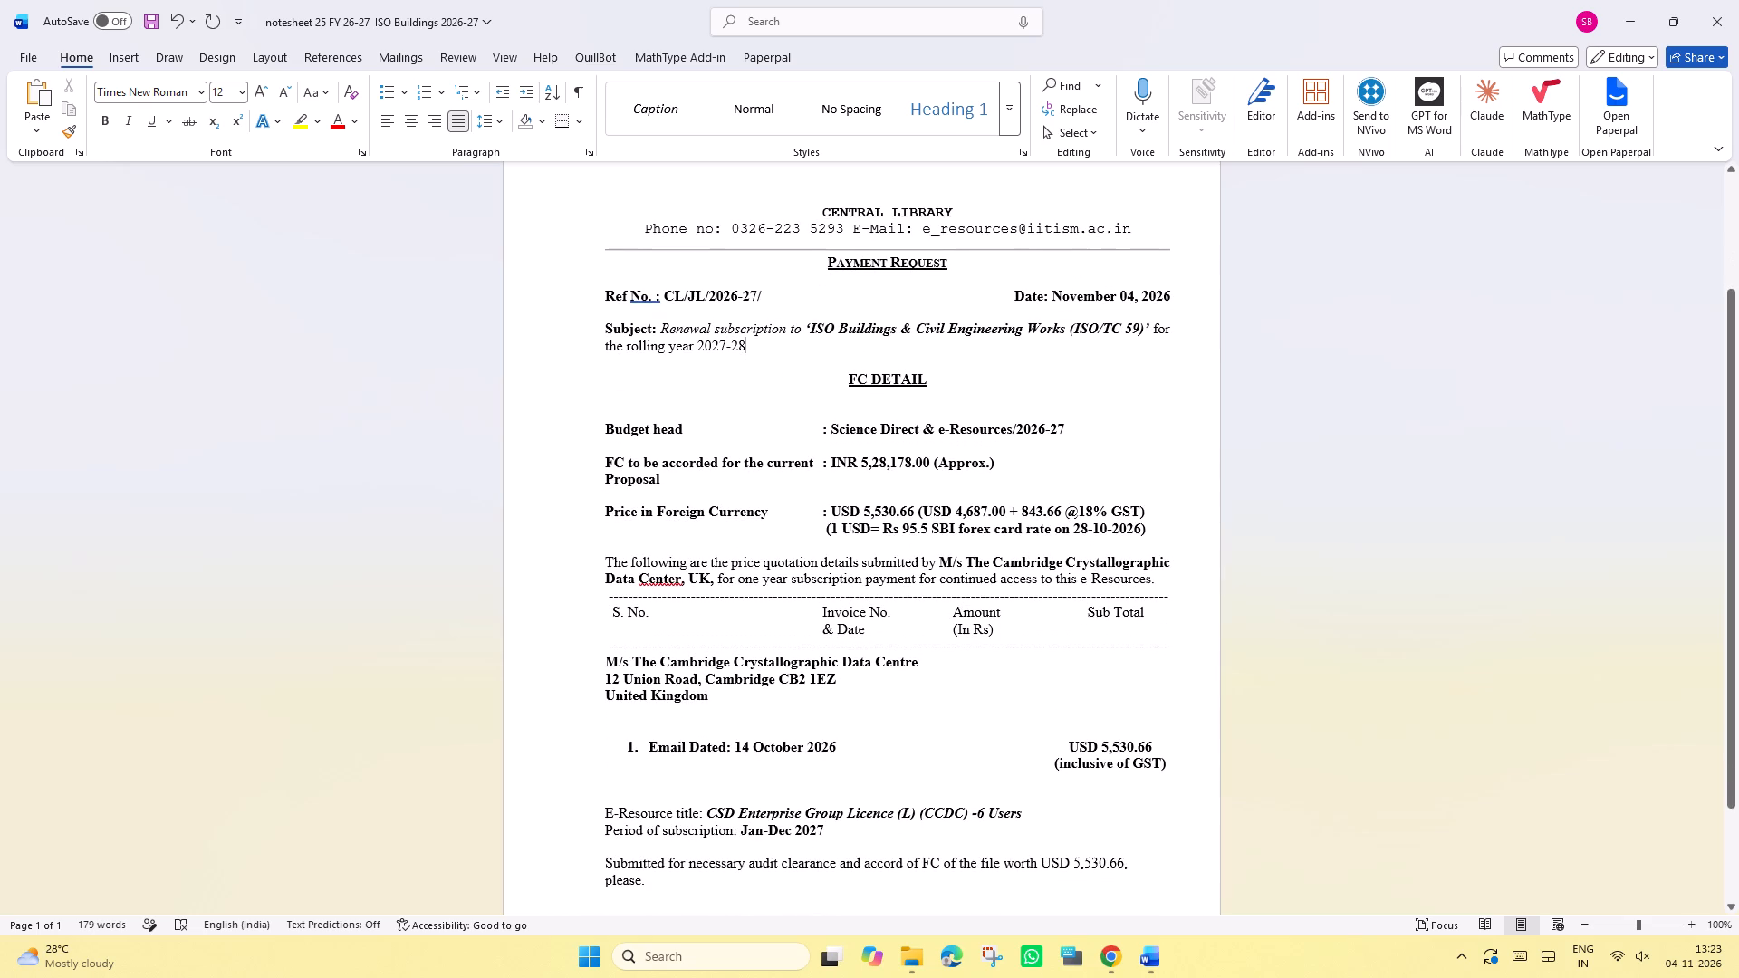
scroll(786, 407, down, 2)
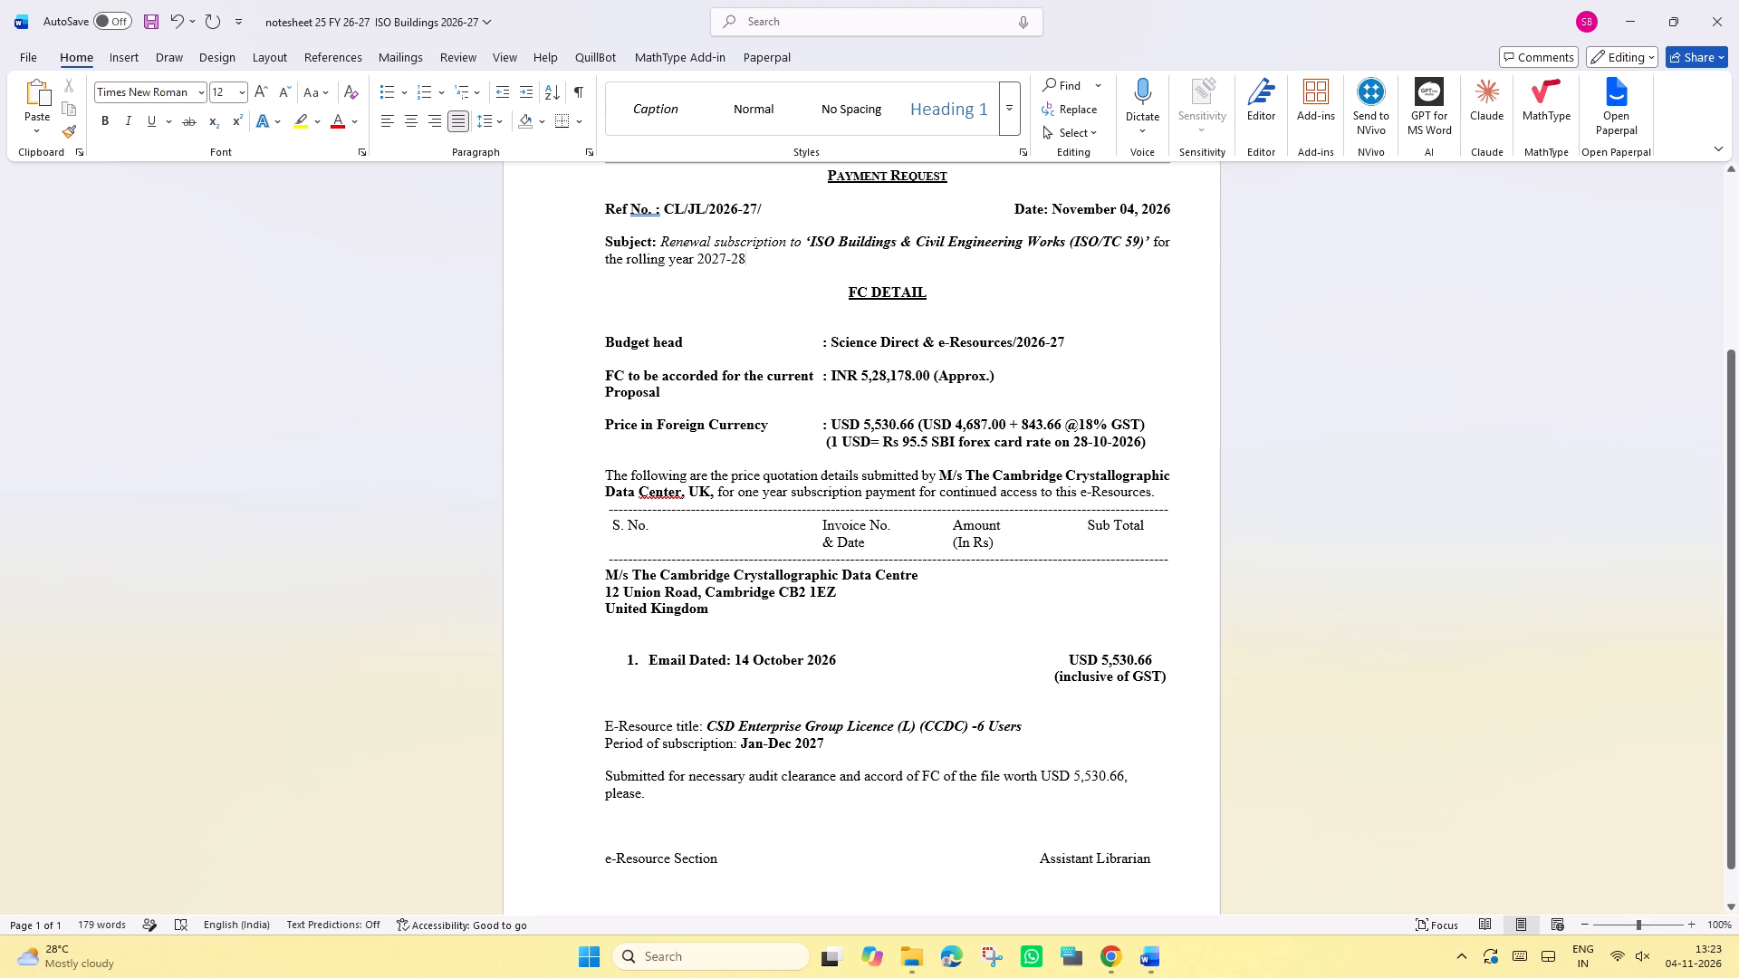
click(910, 371)
key(BackSpace)
key(BackSpace)
key(BackSpace)
key(BackSpace)
key(BackSpace)
key(BackSpace)
key(BackSpace)
key(BackSpace)
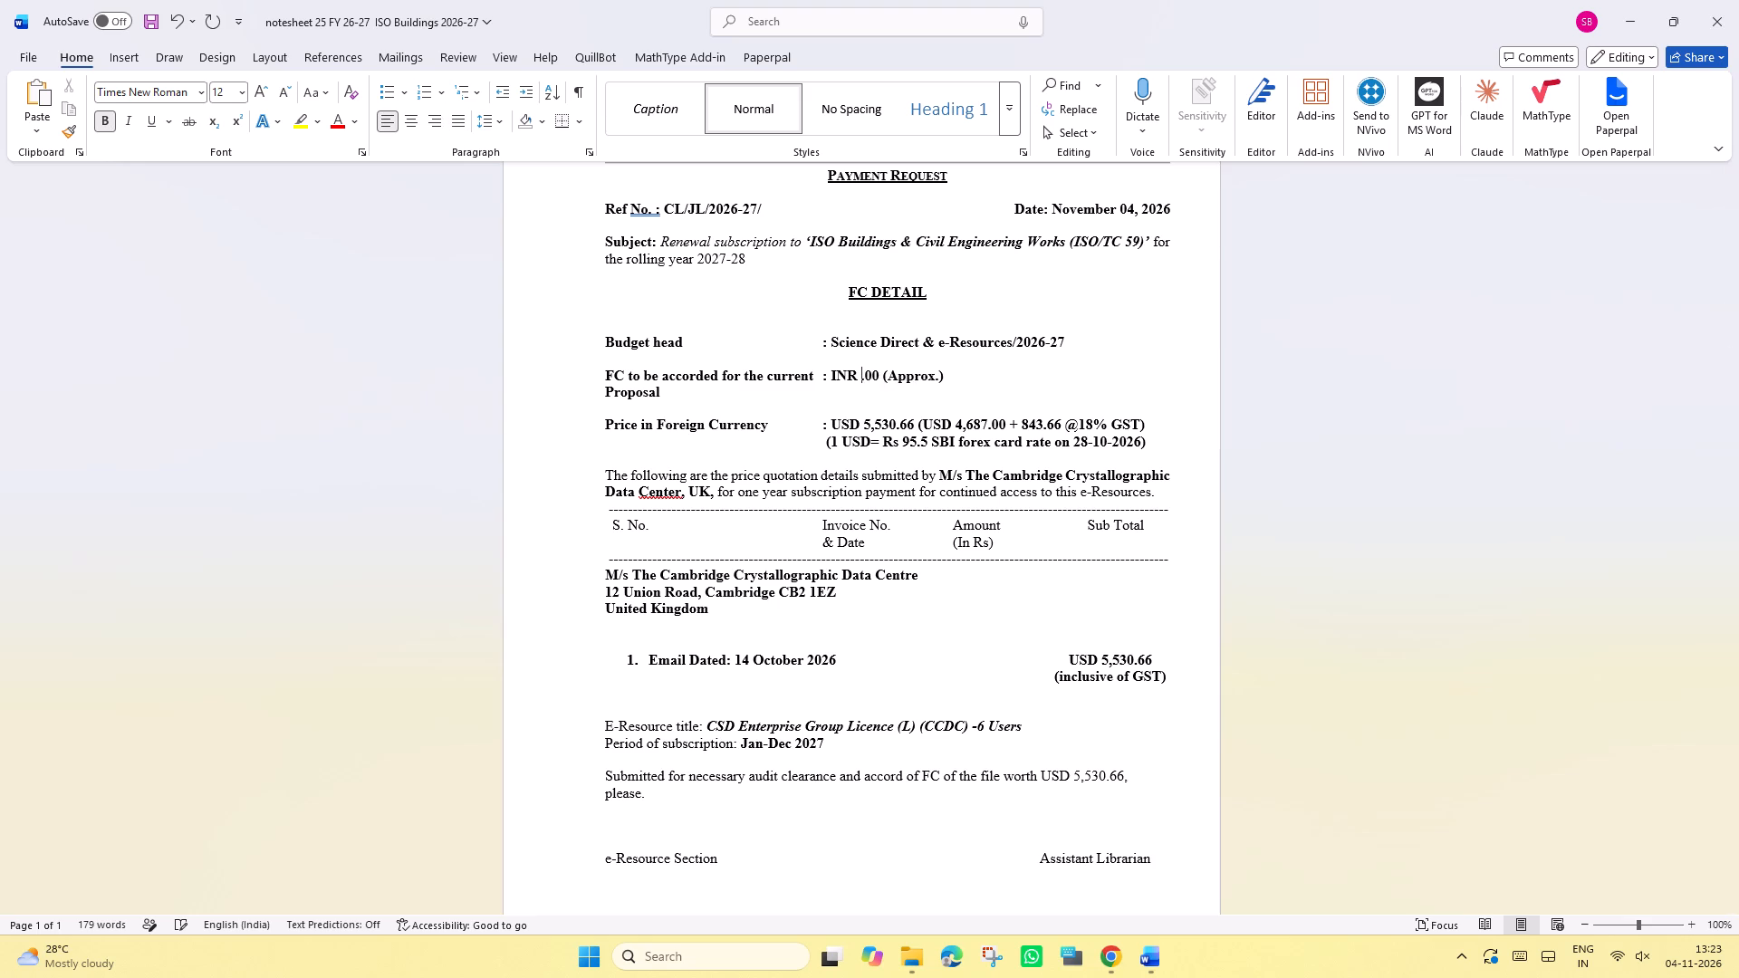
text(4,)
text(77)
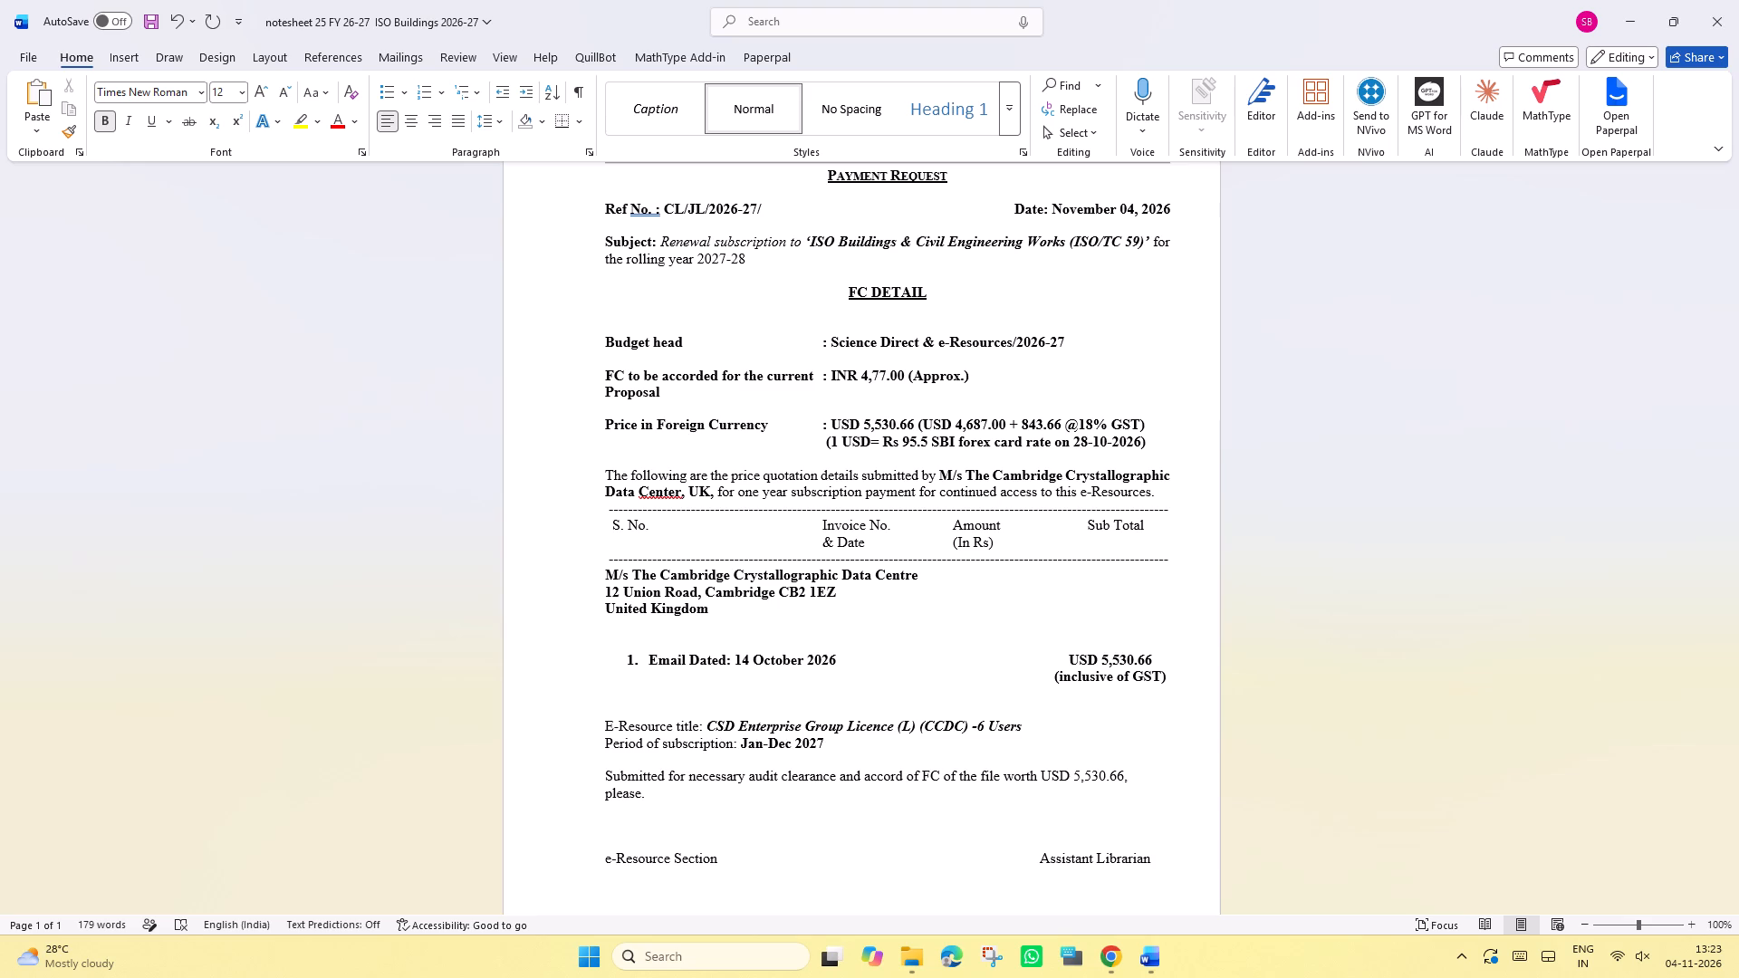
text(,352)
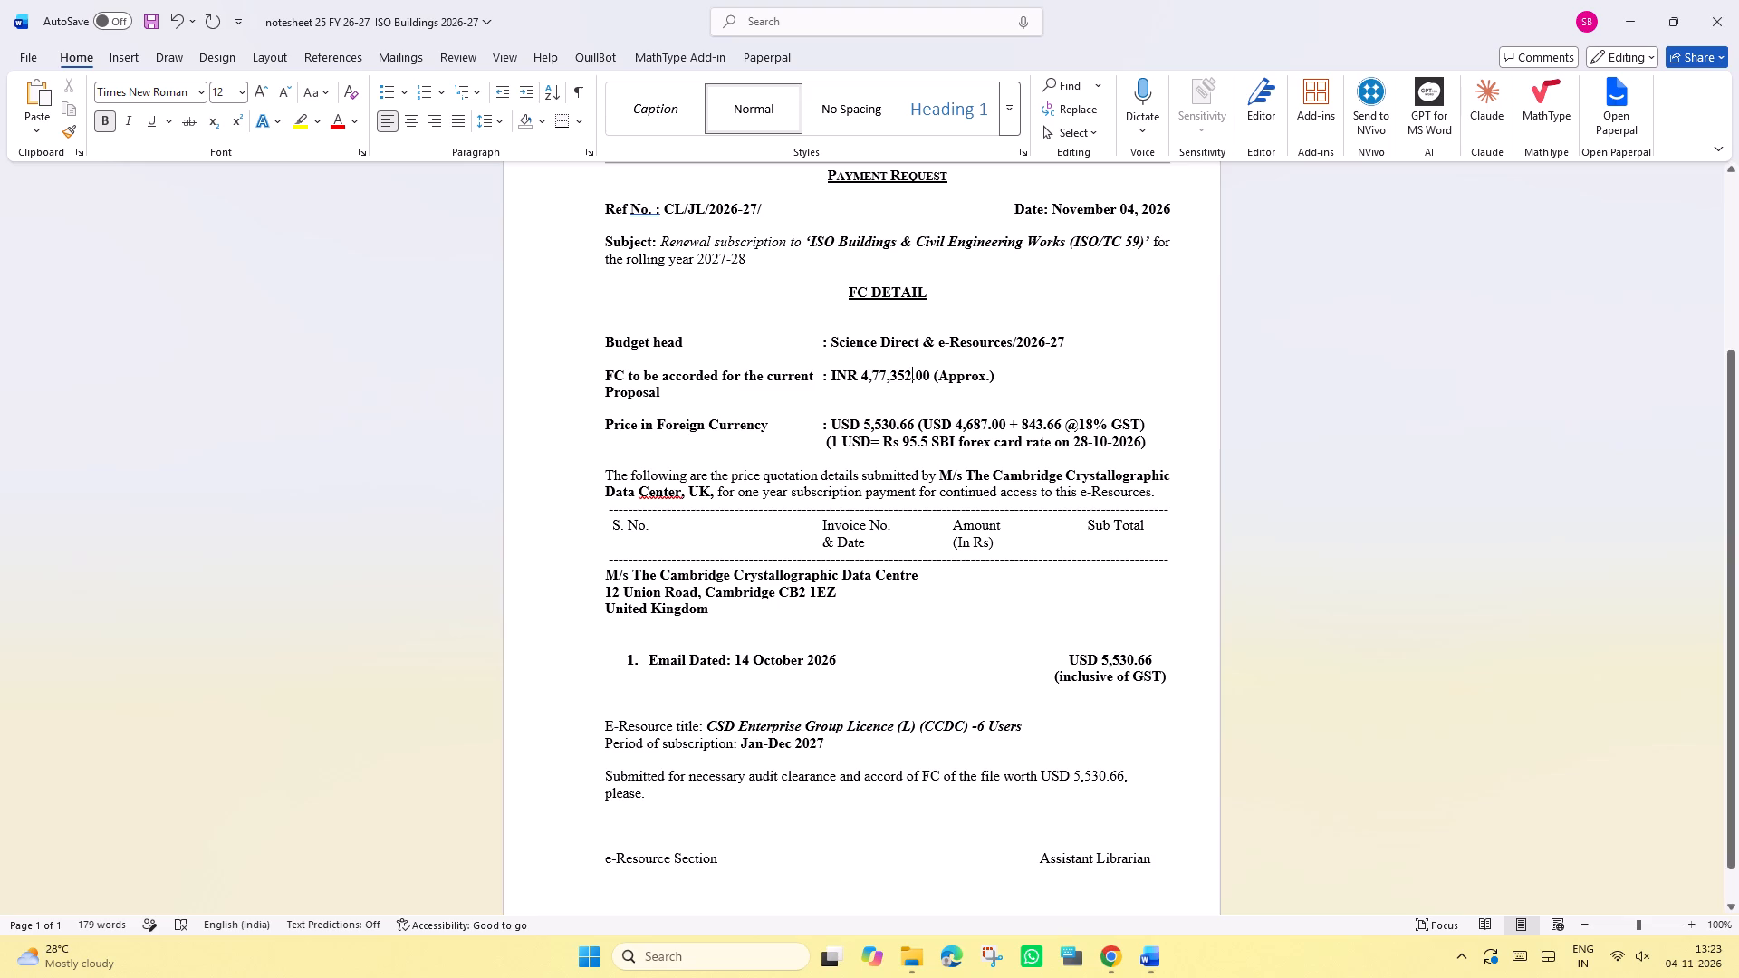
Change the leading amount in the Price in Foreign Currency line to CHF 4,110.85, before the bracketed GST breakdown.
click(858, 417)
key(BackSpace)
key(BackSpace)
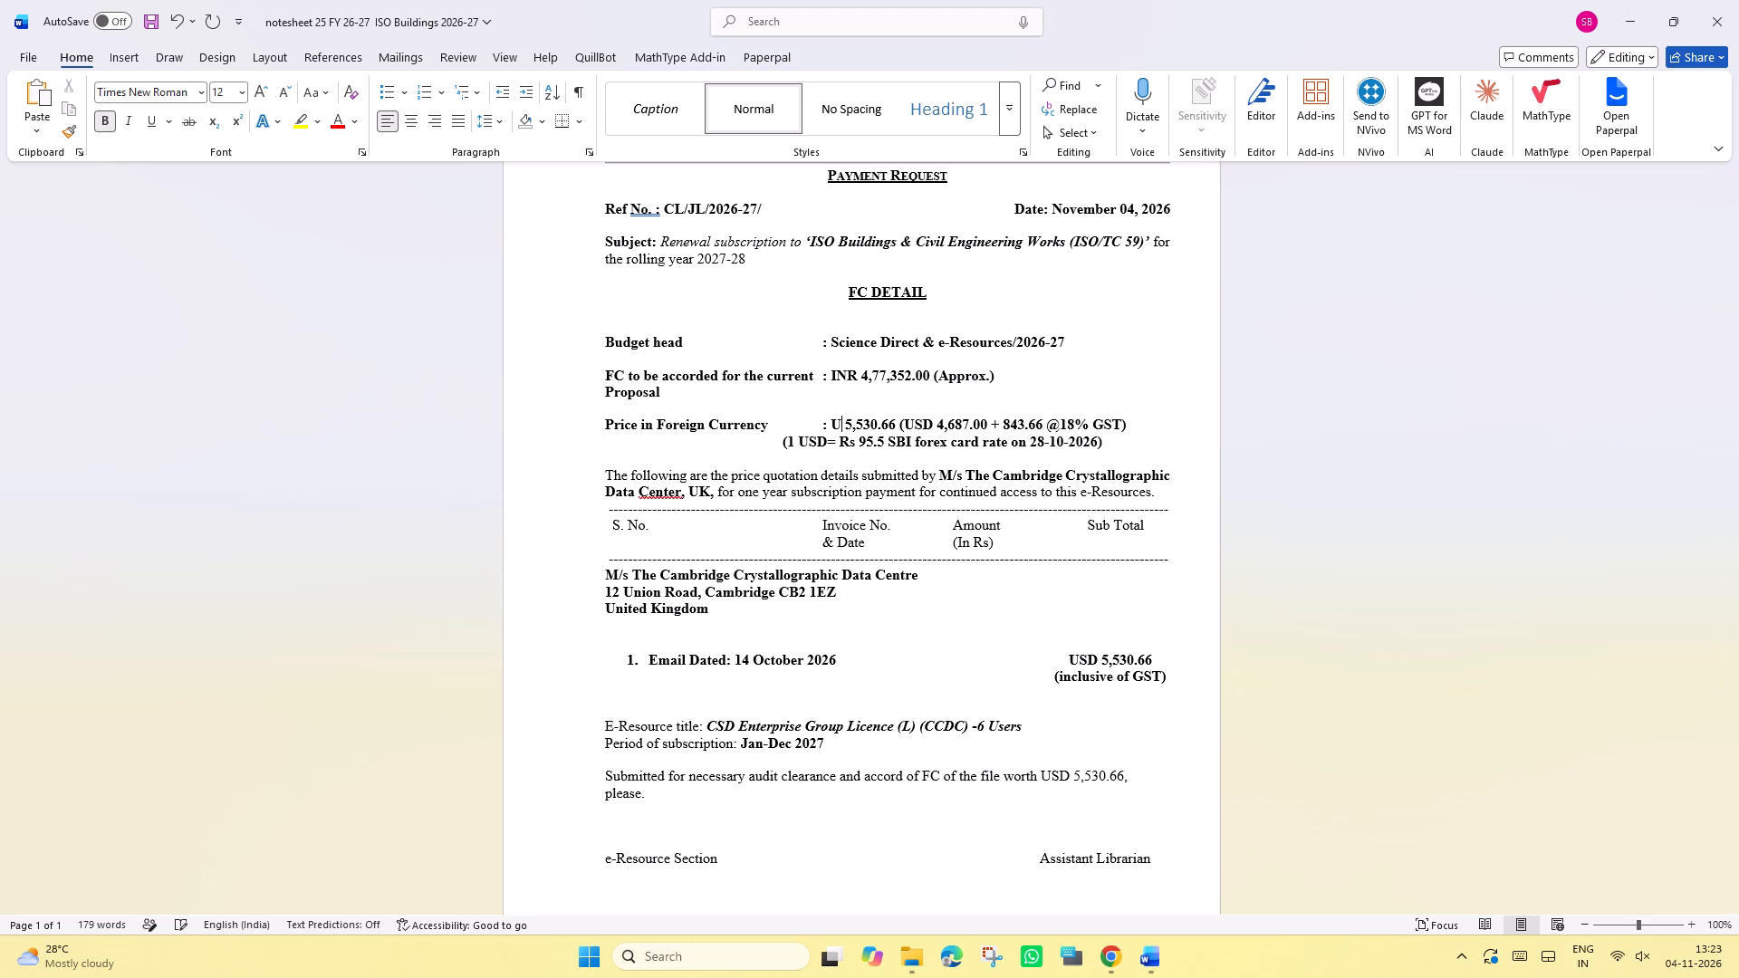
key(BackSpace)
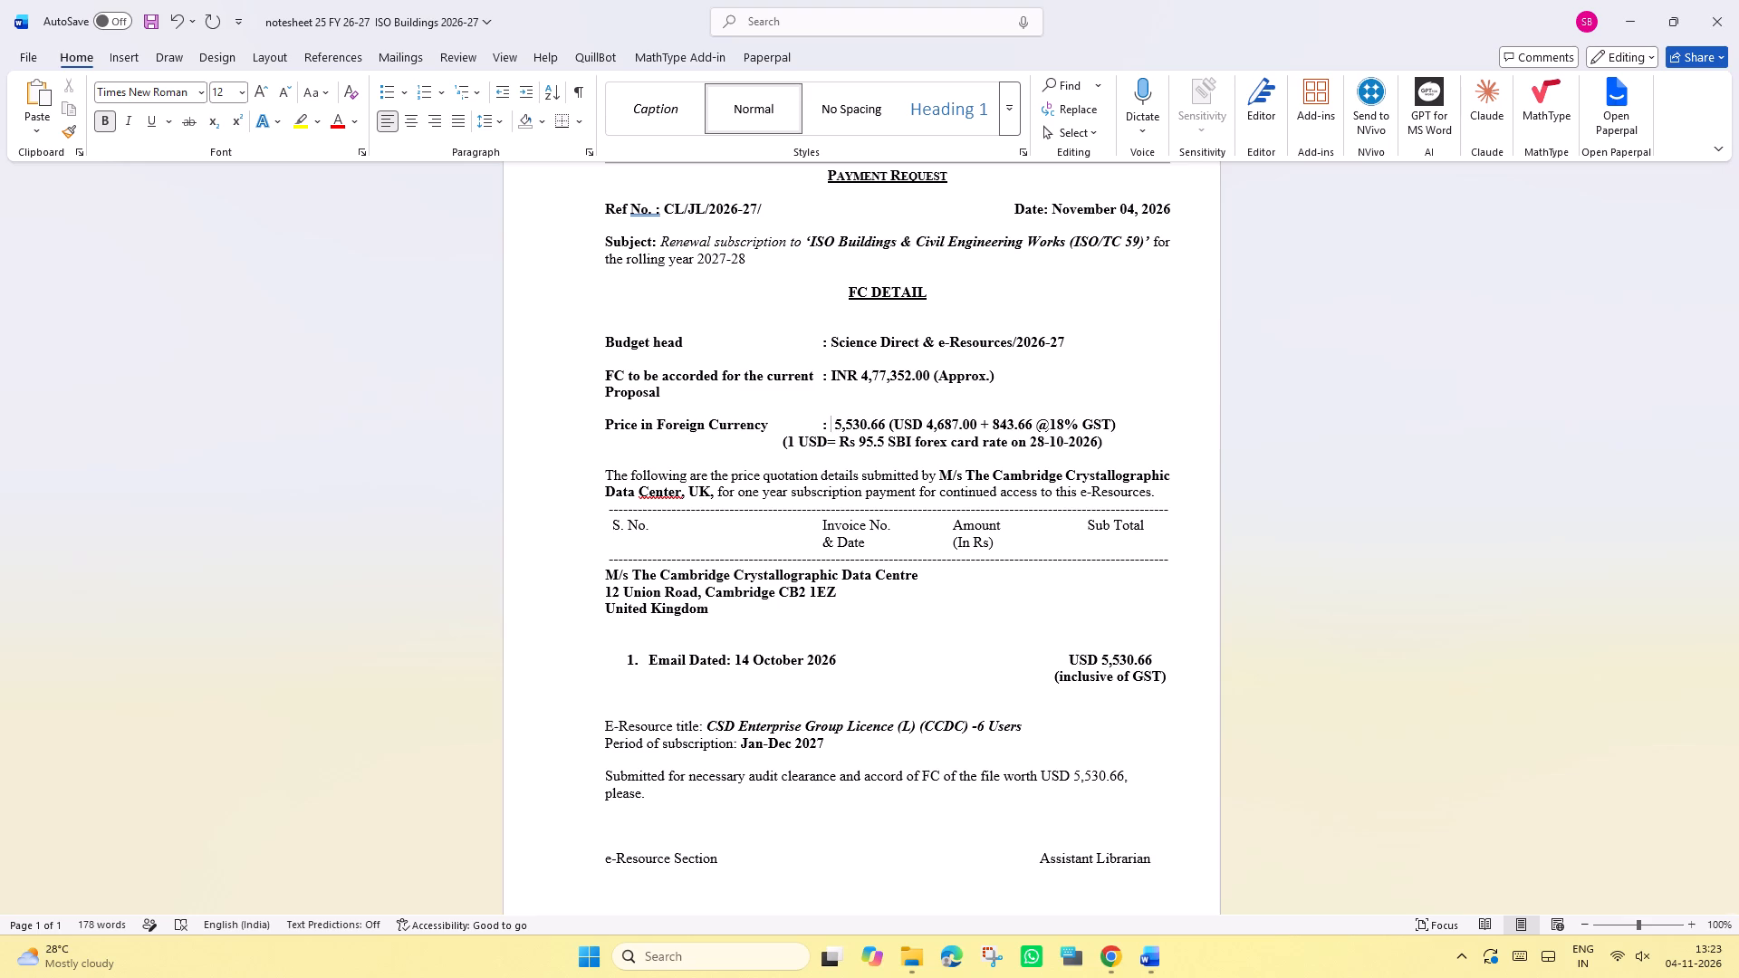
text(CHF)
key(Right)
key(Right)
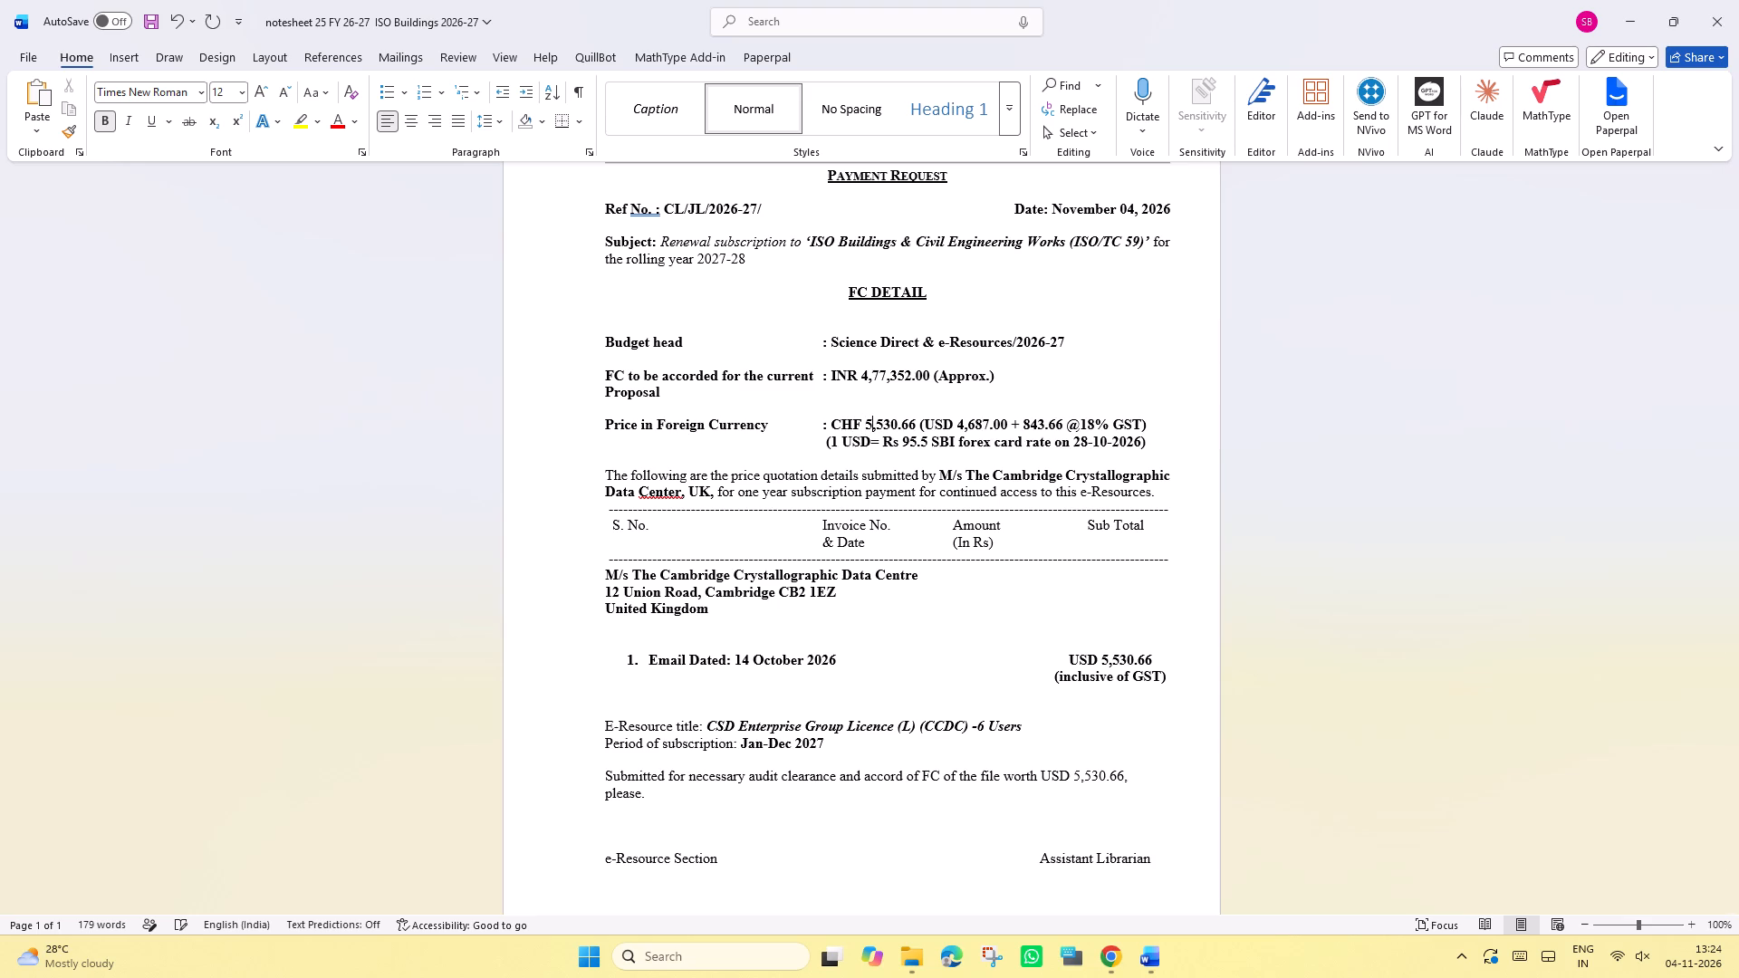
key(Right)
key(Right)
key(Right)
key(Right)
key(Right)
key(Right)
key(Right)
key(Right)
key(Left)
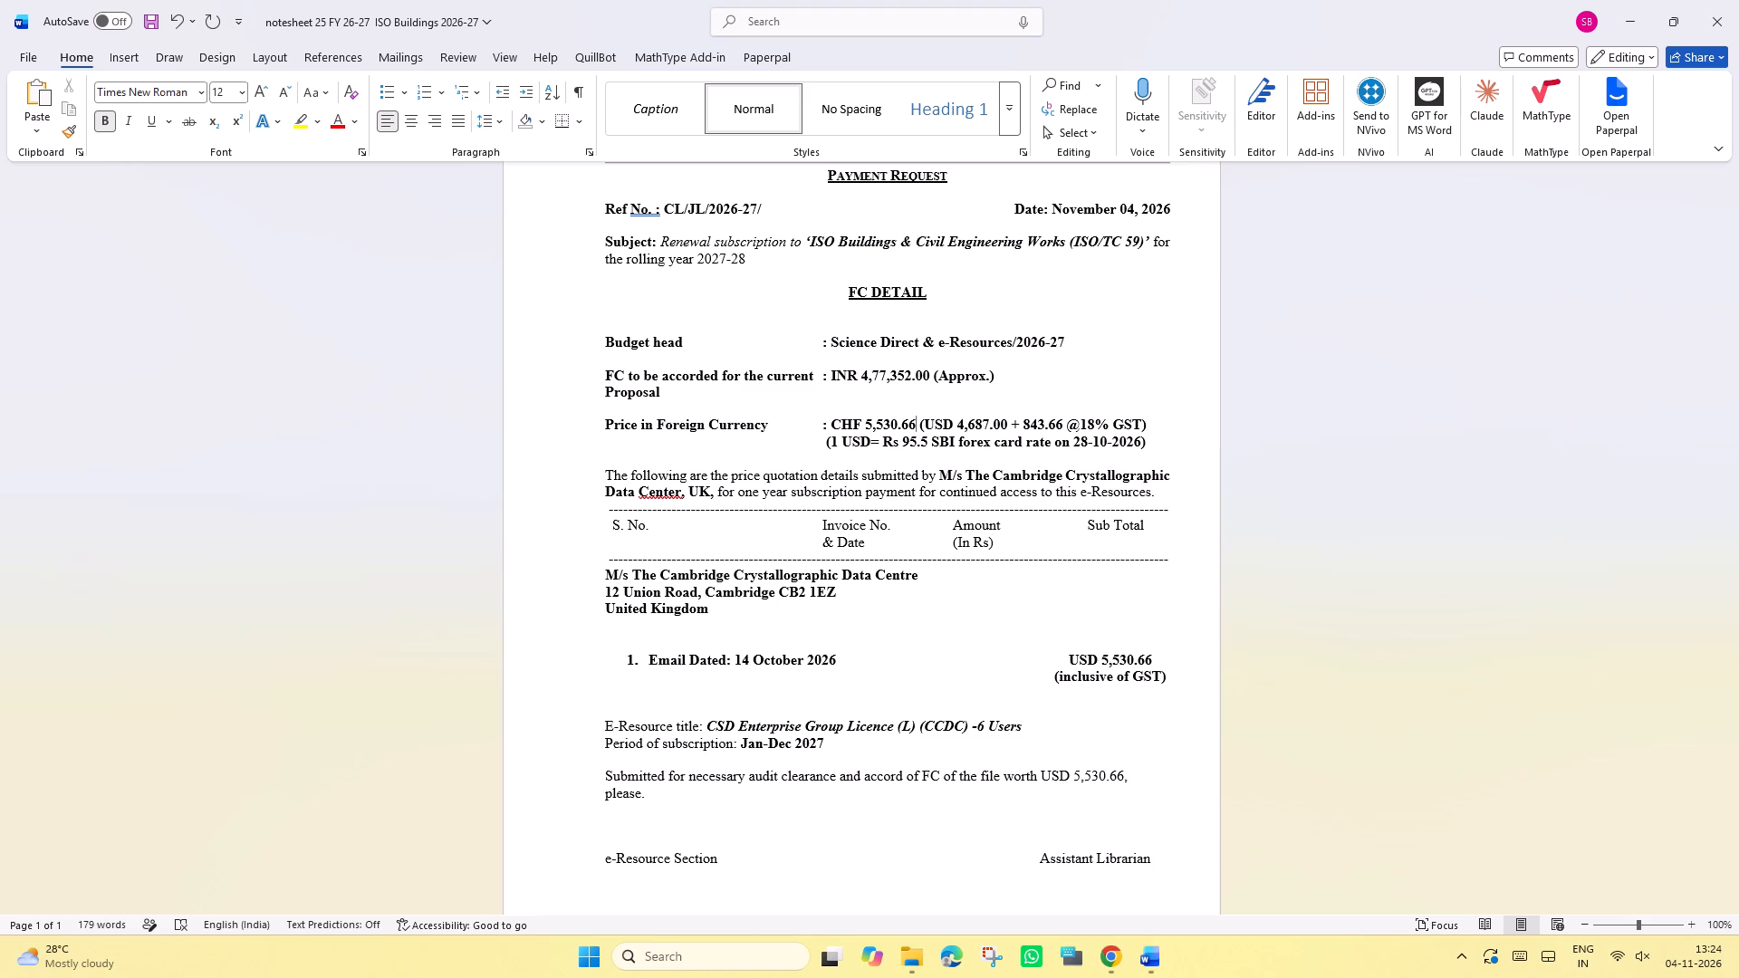
key(BackSpace)
key(BackSpace)
key(BackSpace)
key(BackSpace)
key(BackSpace)
key(BackSpace)
key(BackSpace)
key(BackSpace)
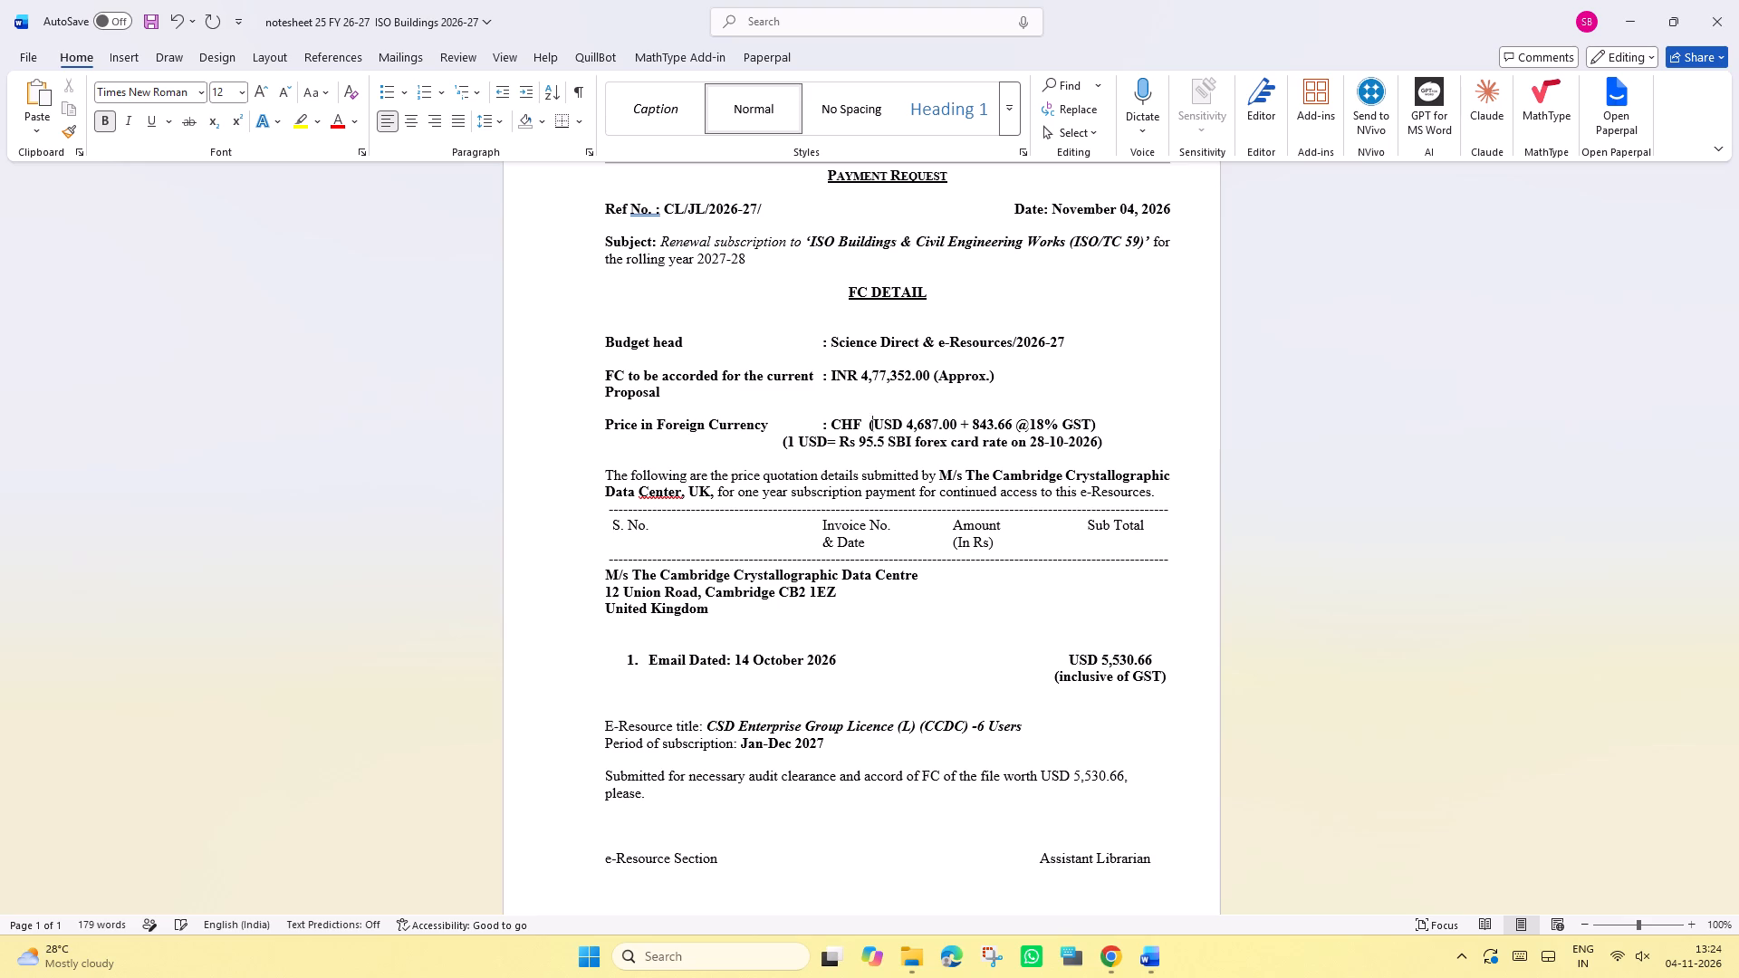
text(4,110)
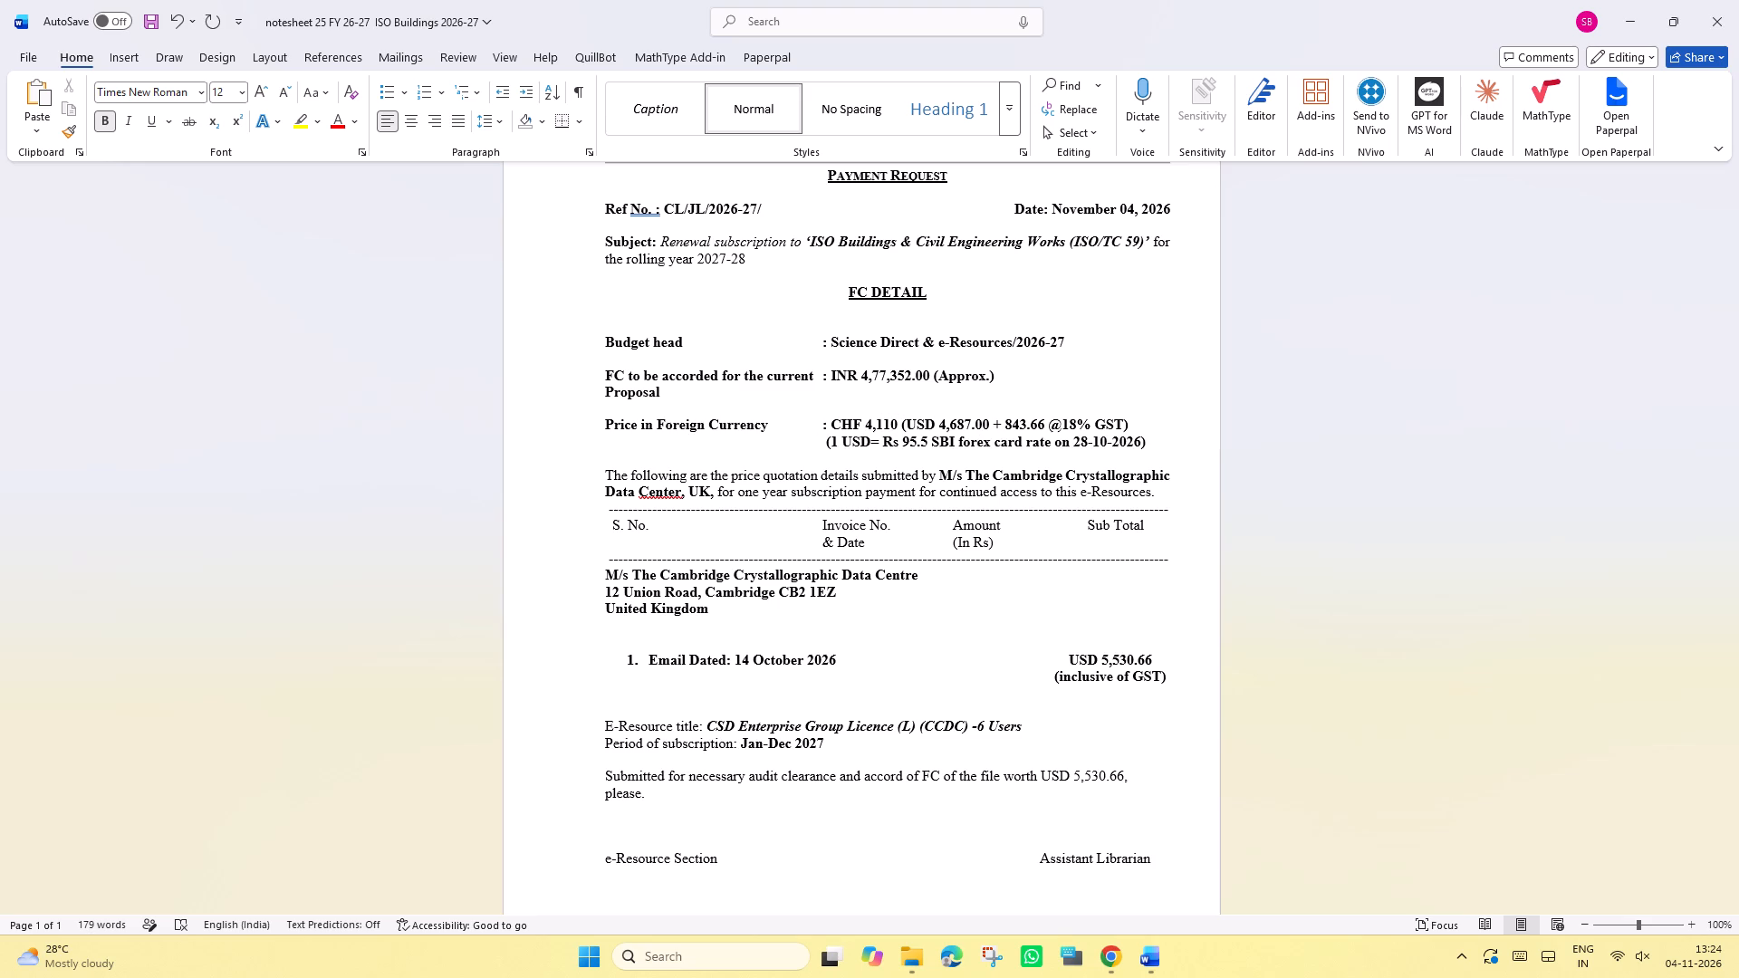
text(.85)
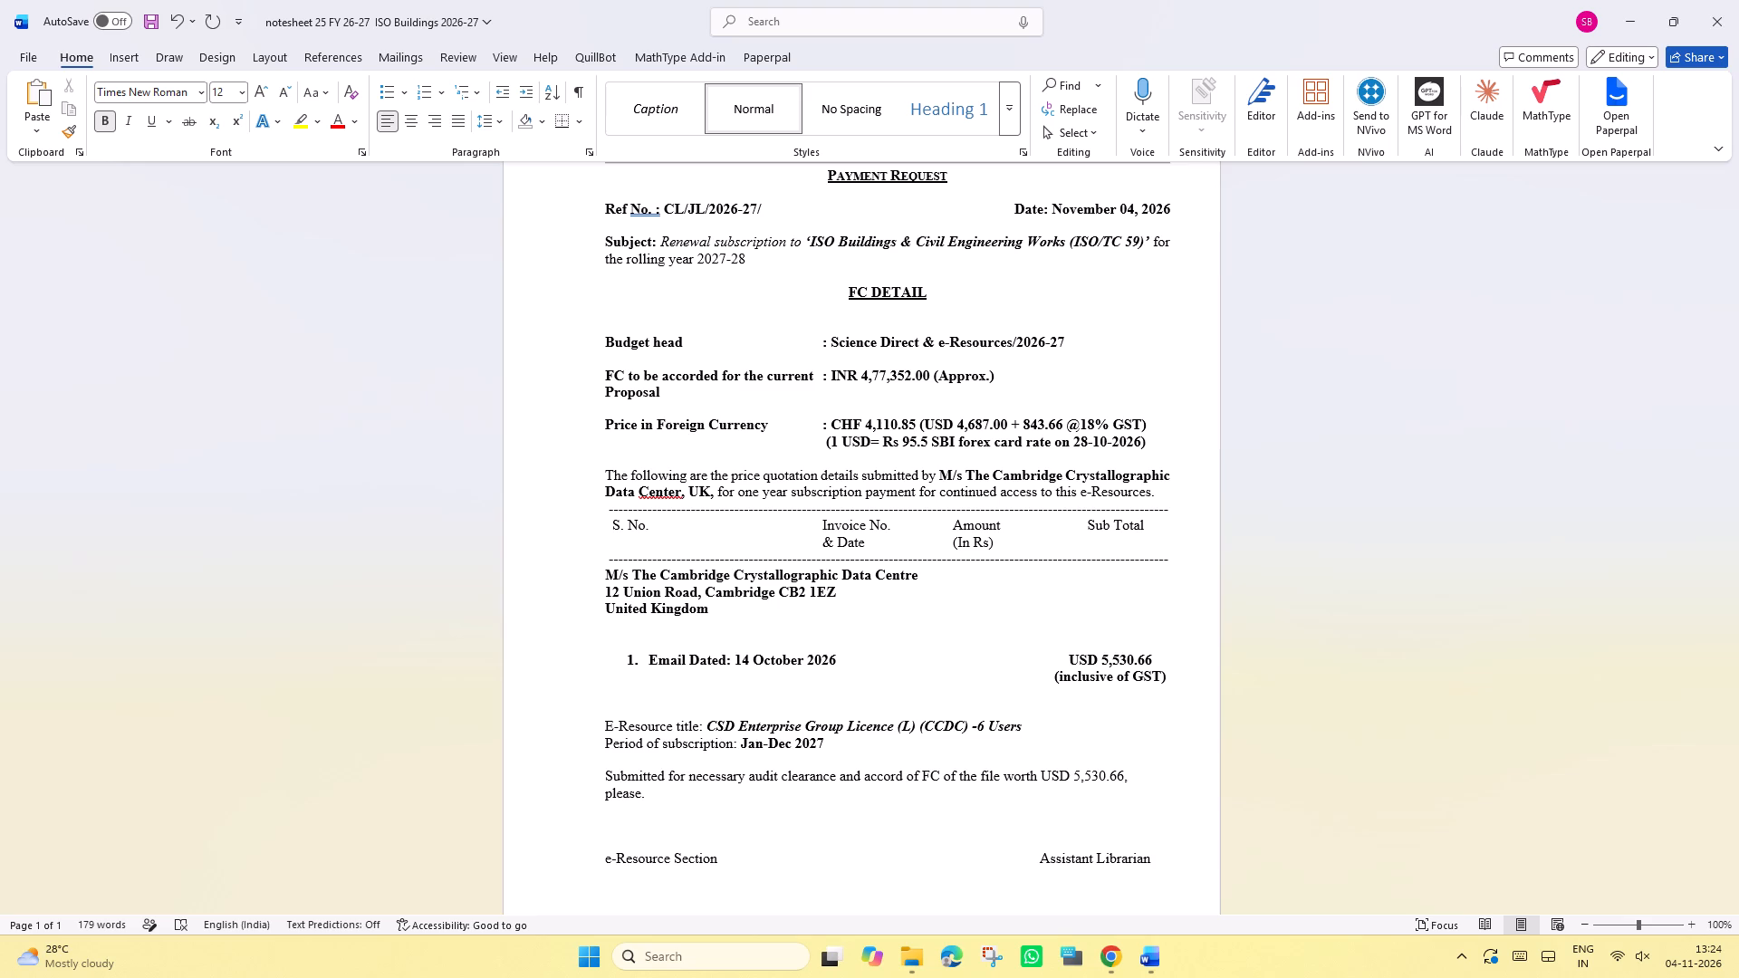
Replace USD with CHF in the bracketed price breakdown and in the forex card rate line below it.
click(951, 421)
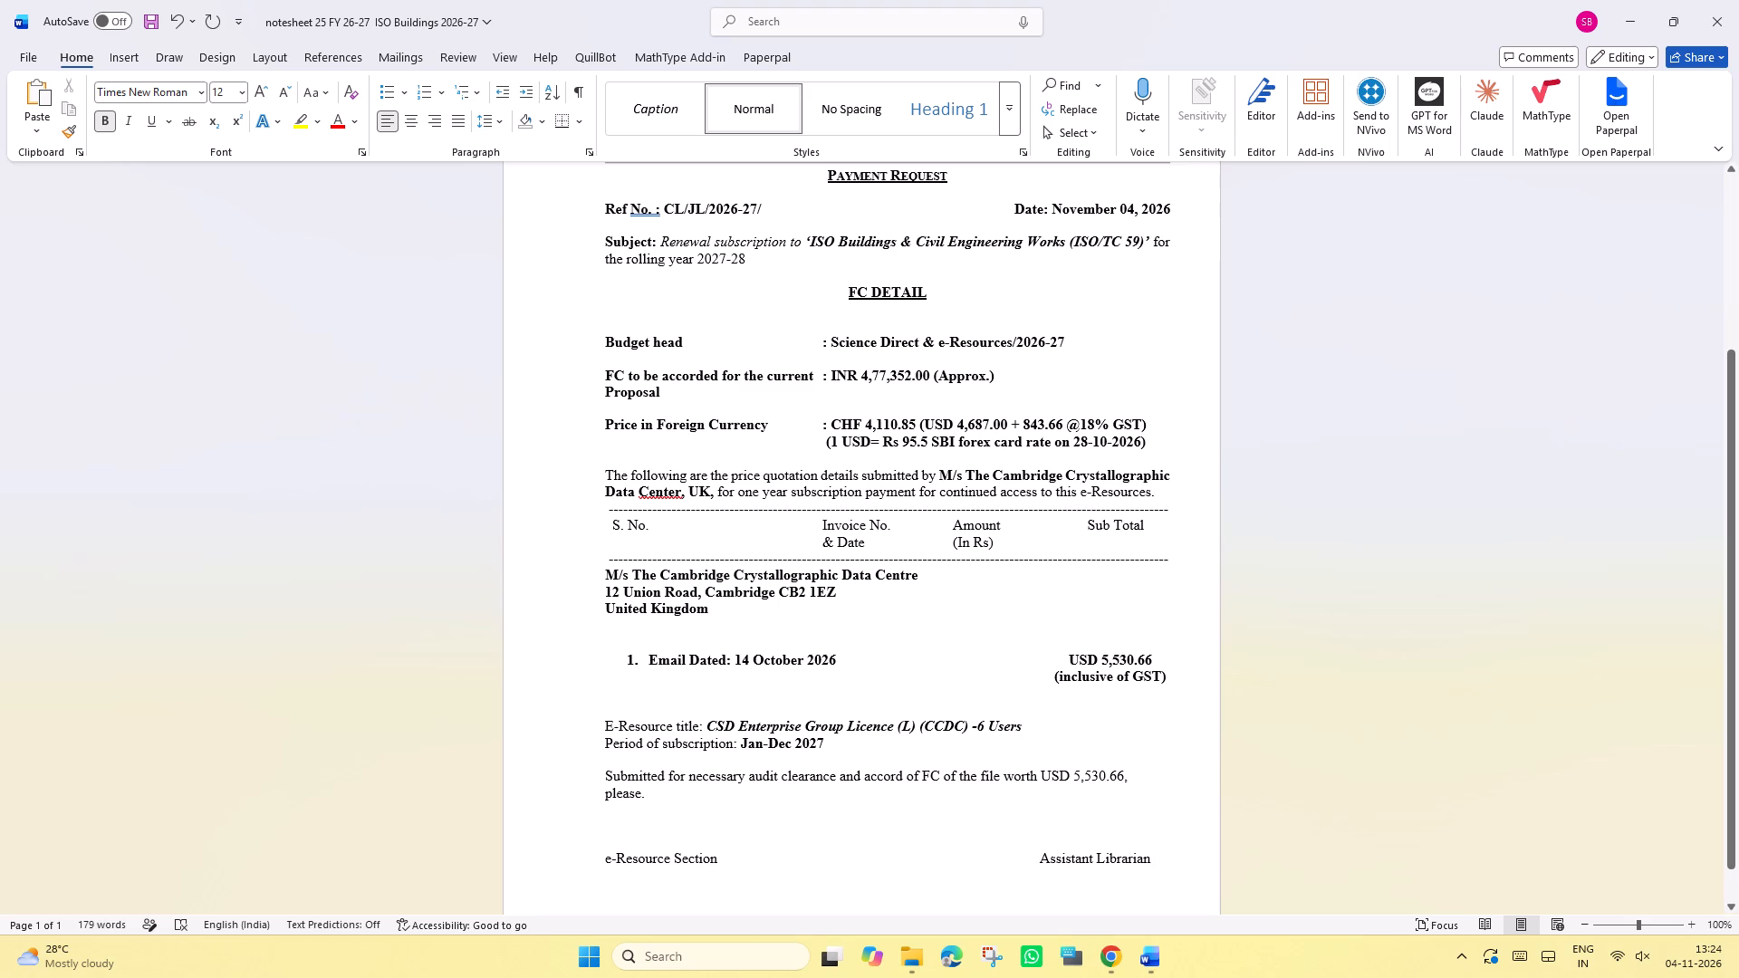
key(BackSpace)
key(BackSpace)
key(BackSpace)
text(CHF)
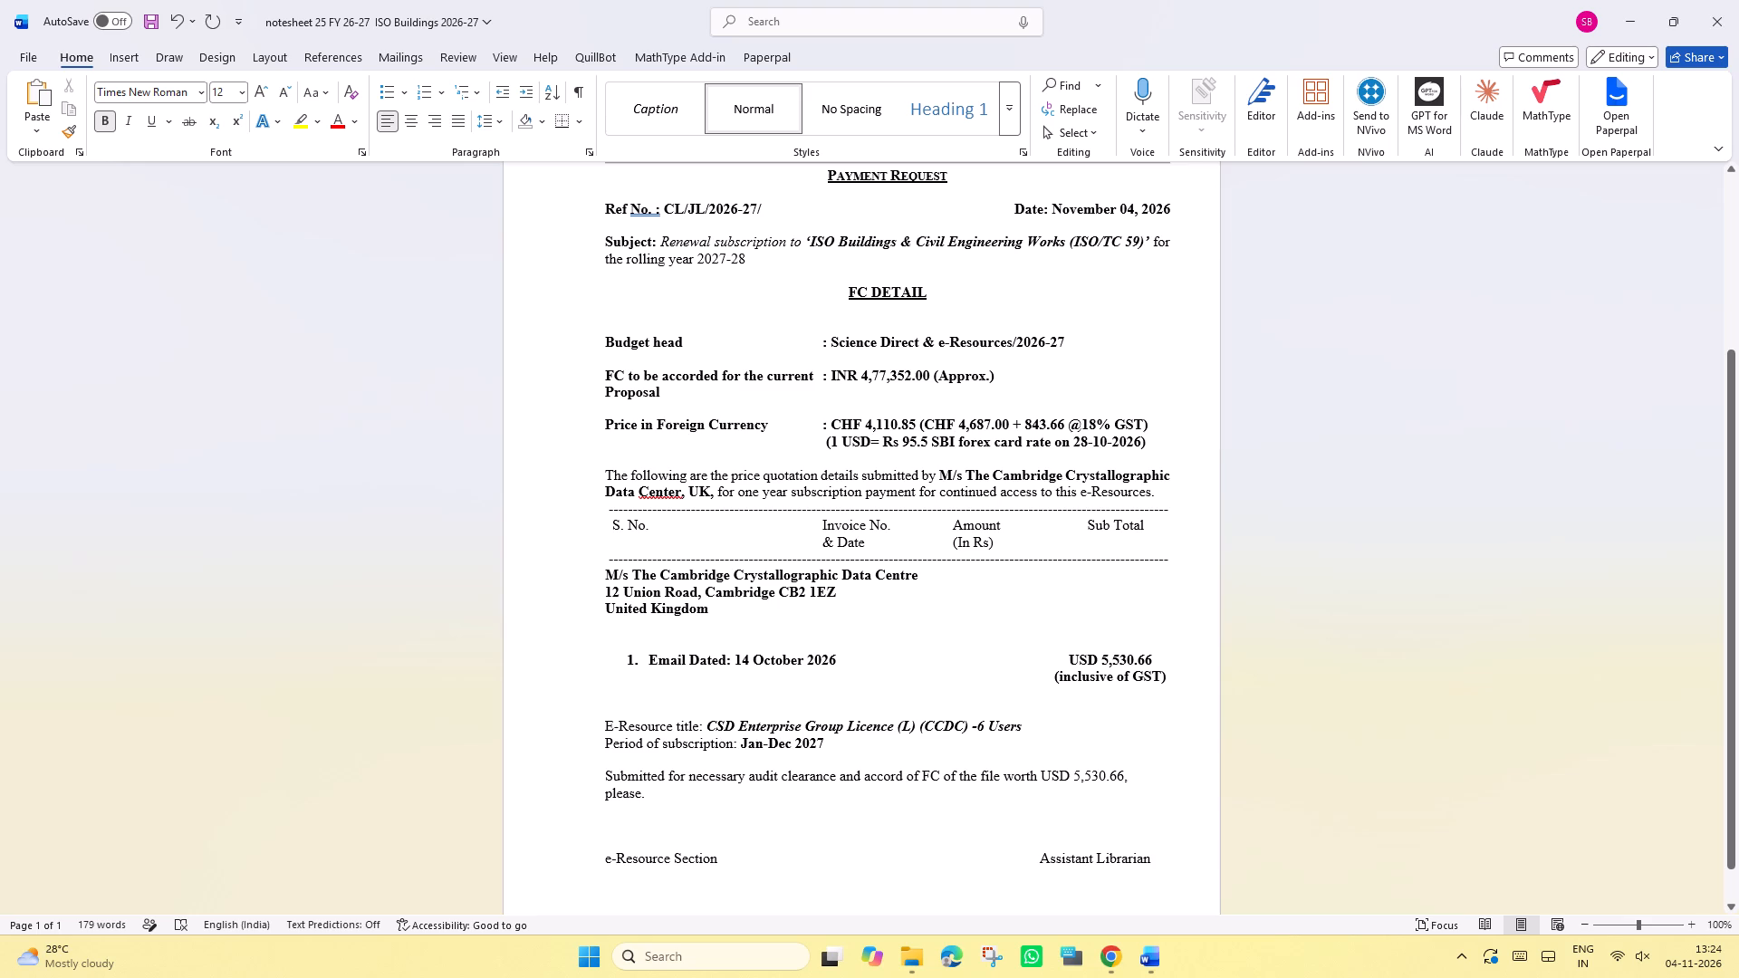
click(869, 436)
key(BackSpace)
key(BackSpace)
key(BackSpace)
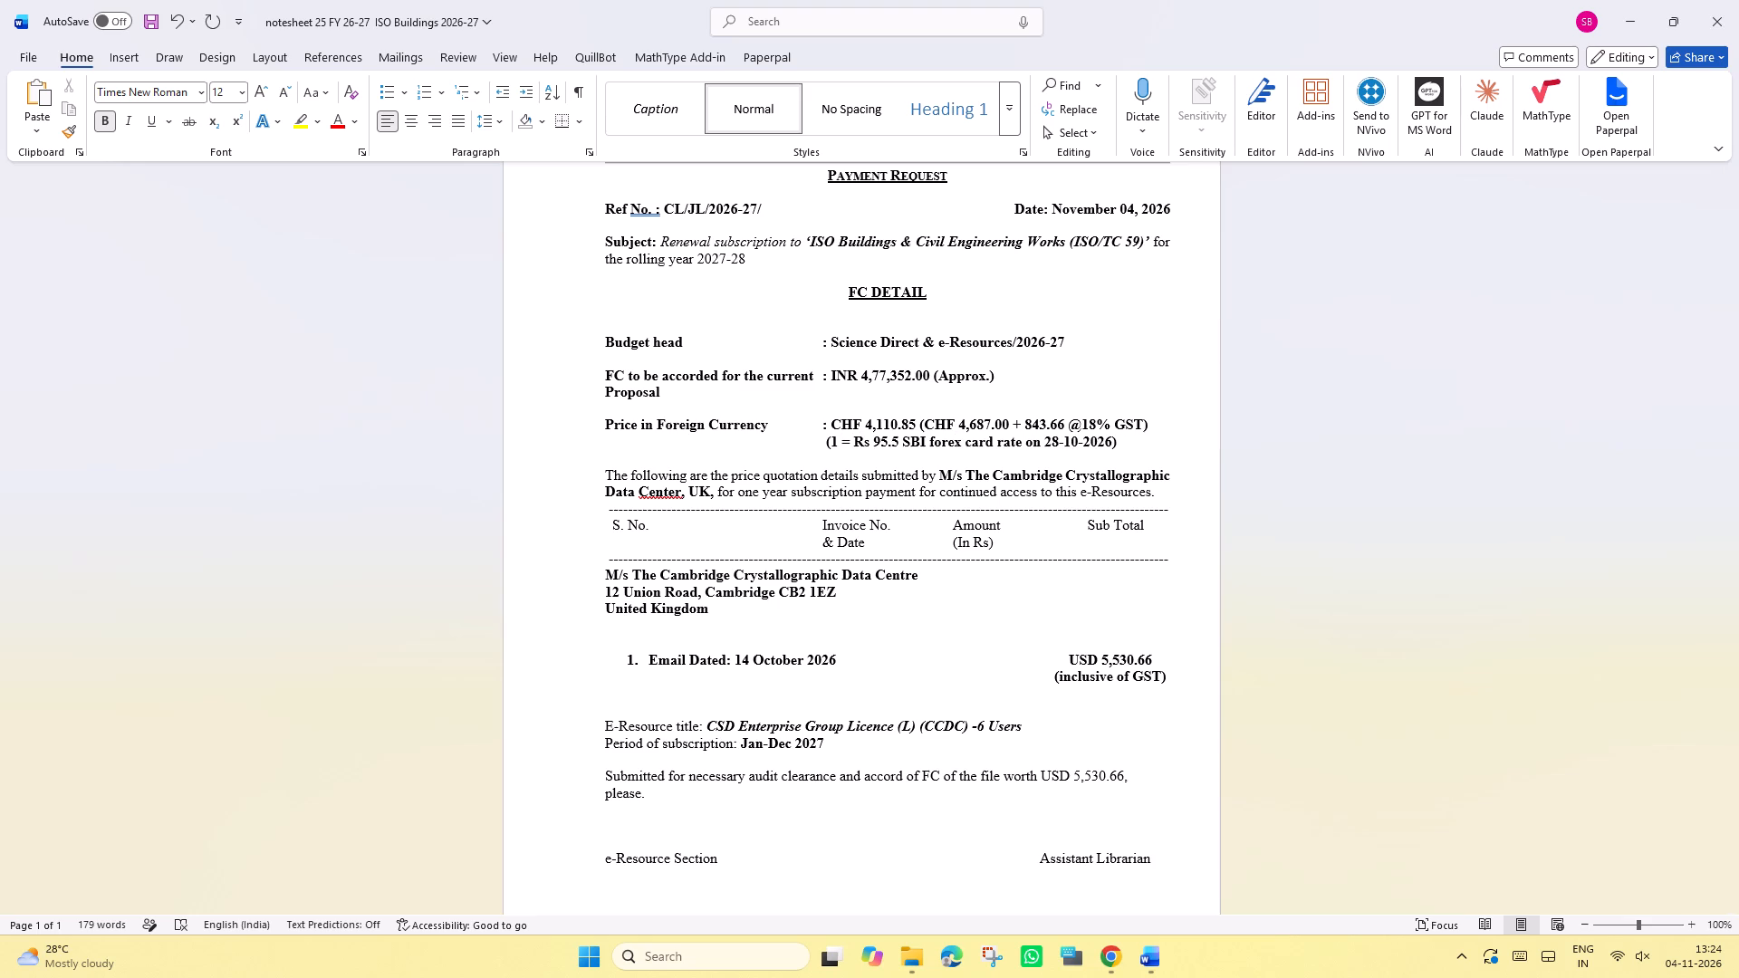
text(CHF)
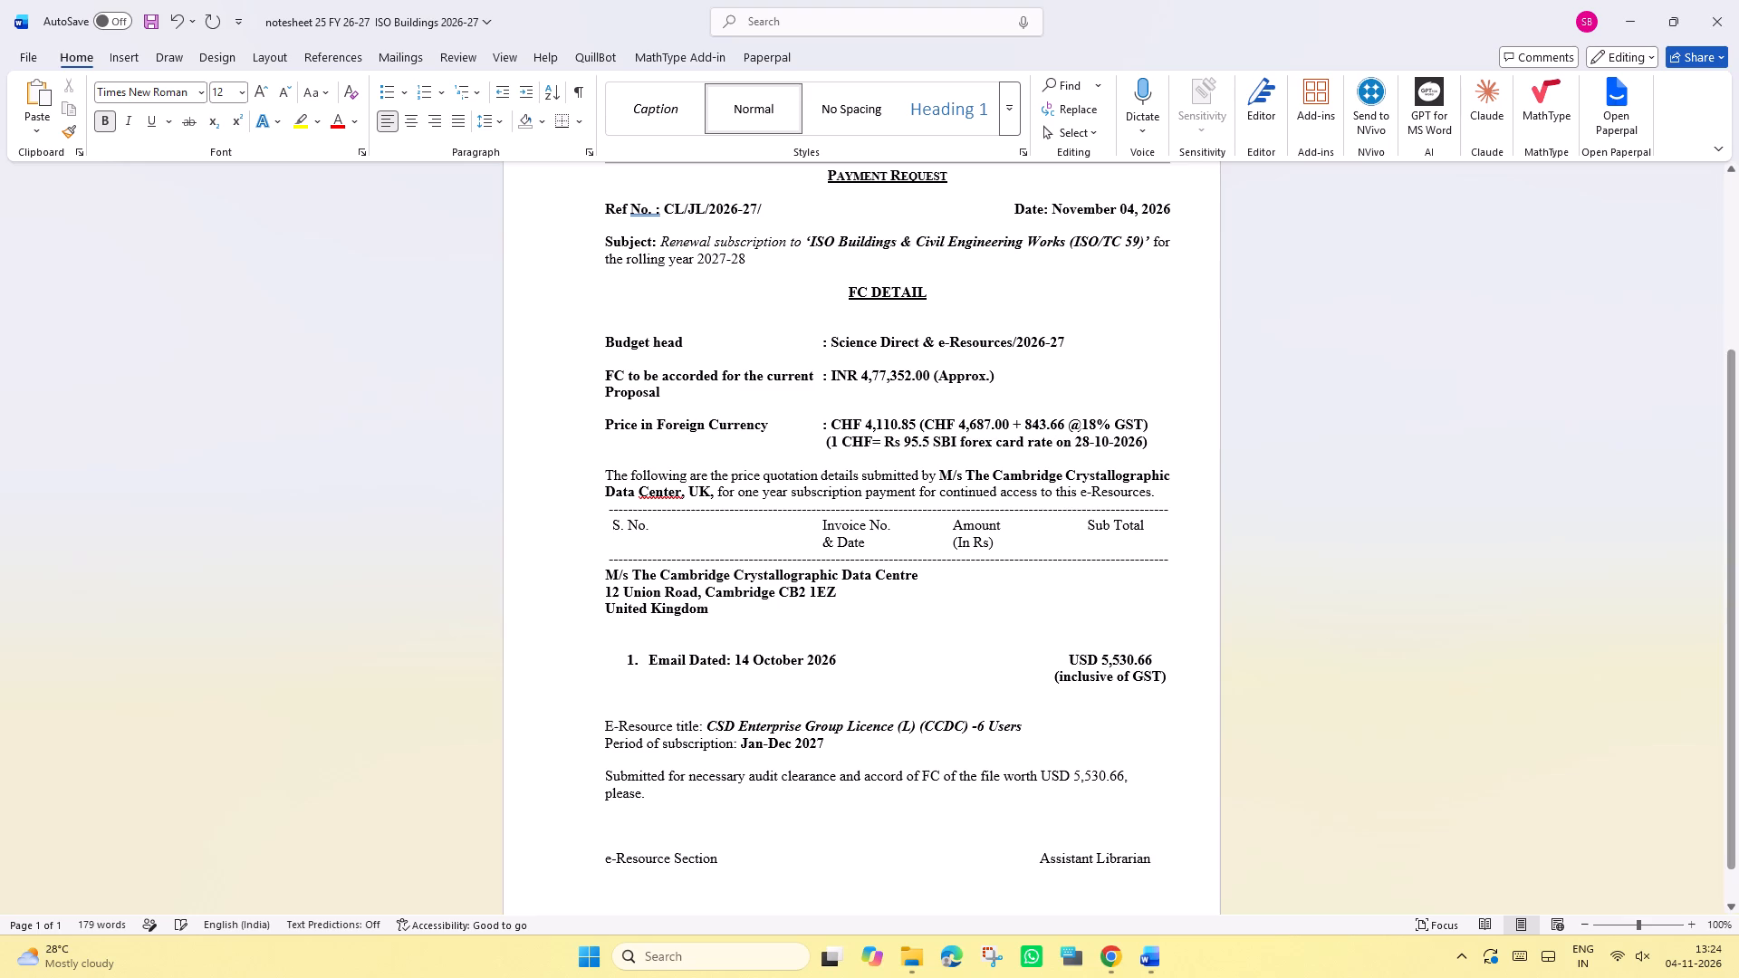
Switch to the Calculator app and multiply 4110.85 by 0.95 to work out the base price.
key(c)
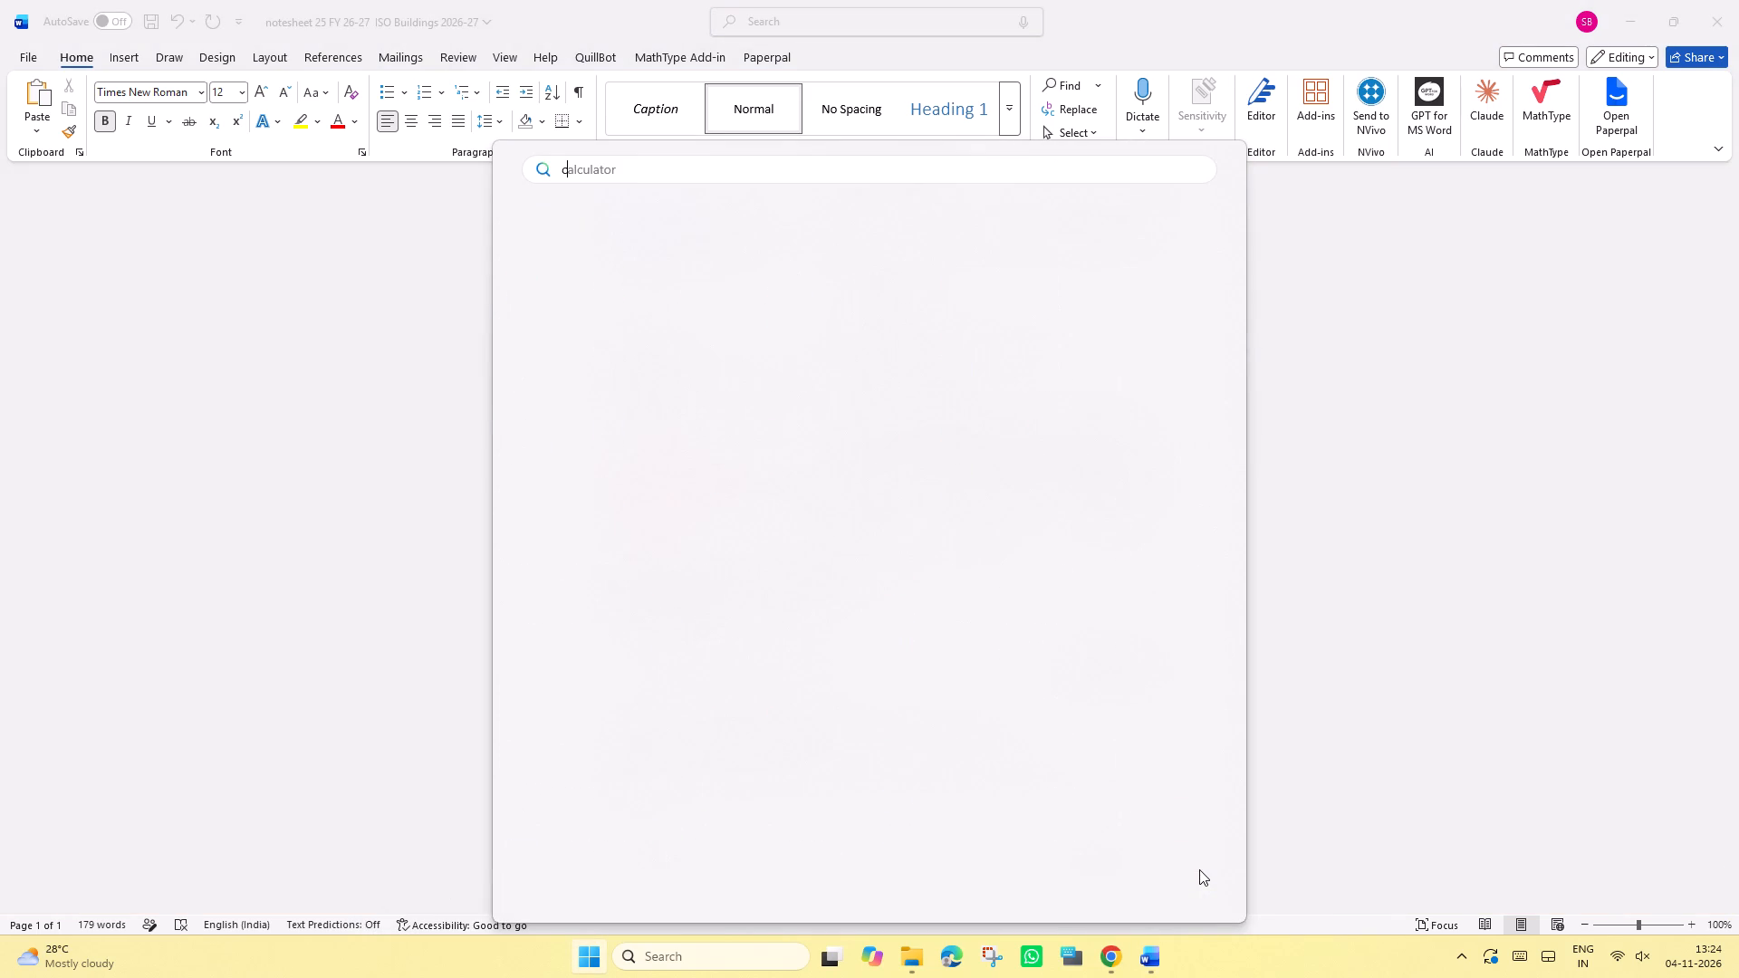
text(al)
click(637, 296)
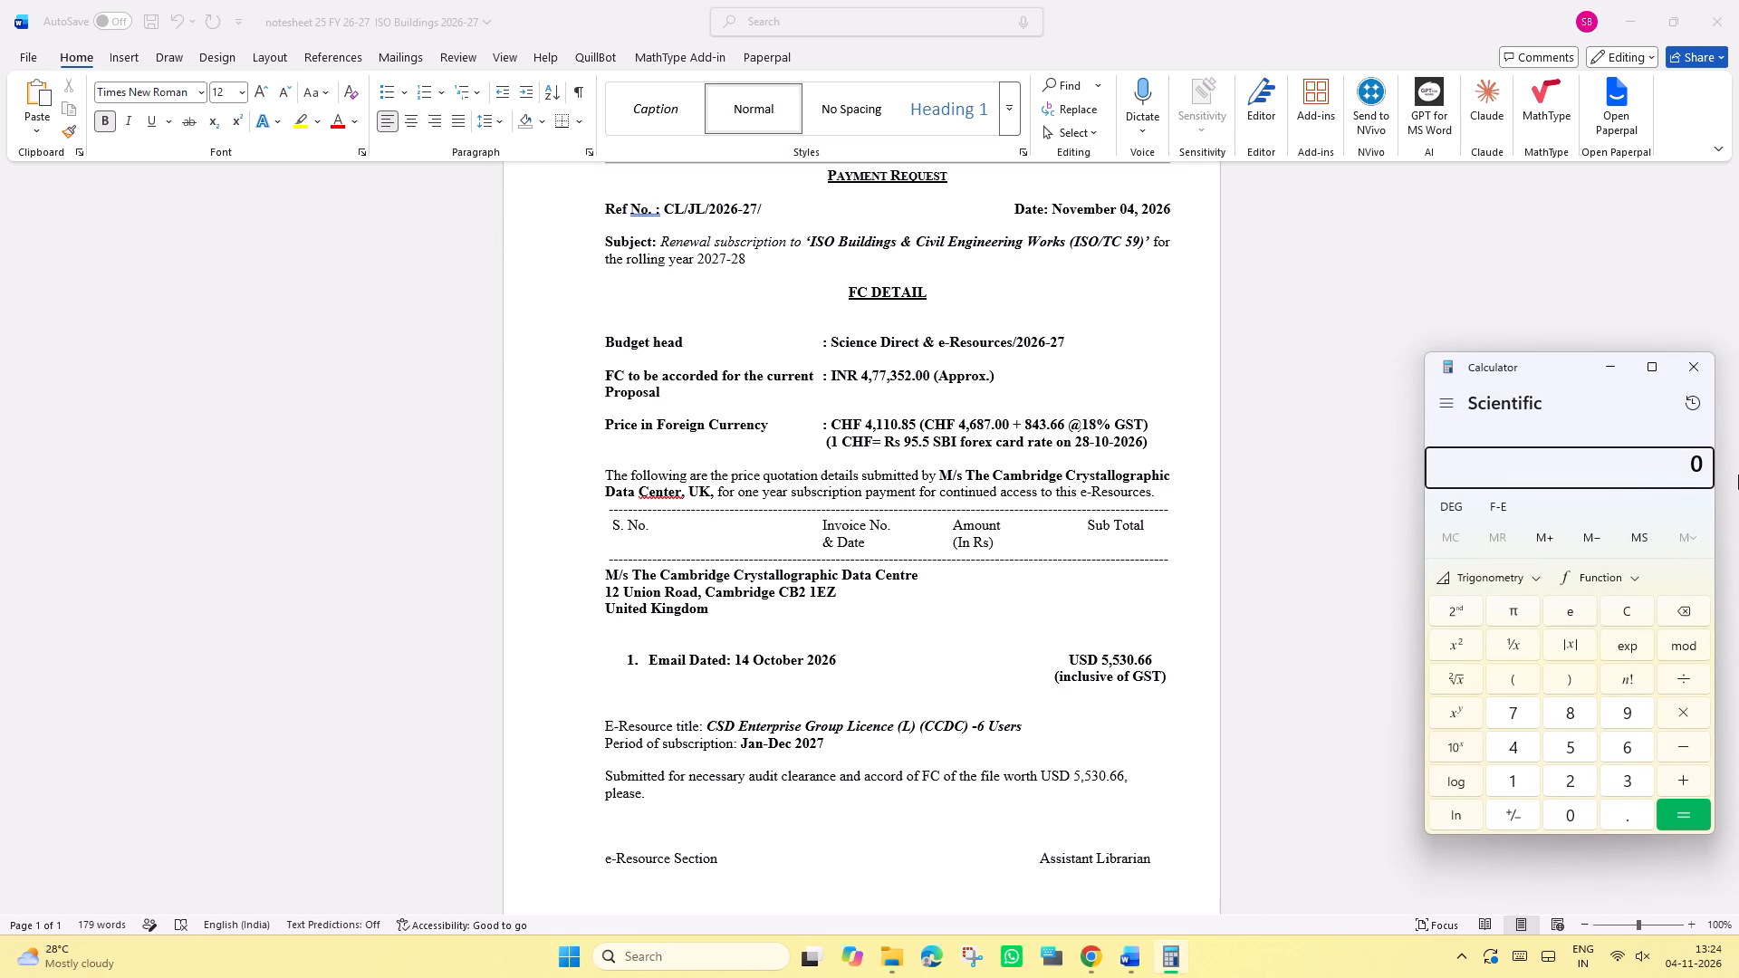
text(41)
text(10.85)
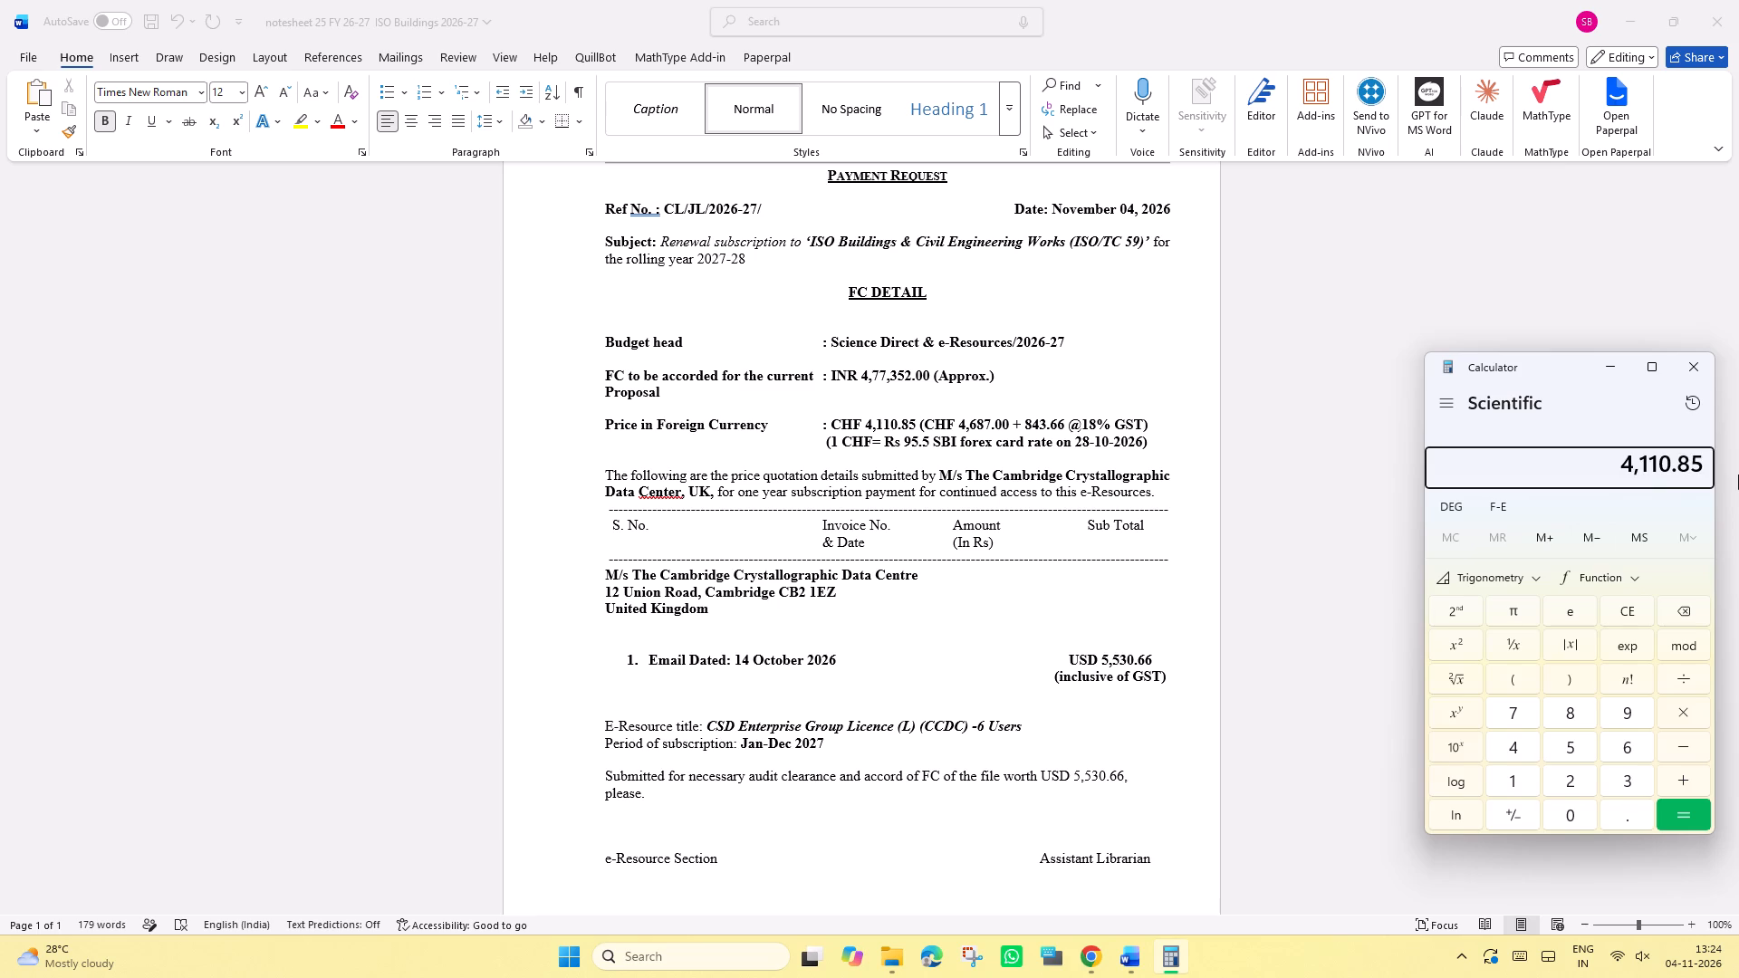
key(period)
text(*.)
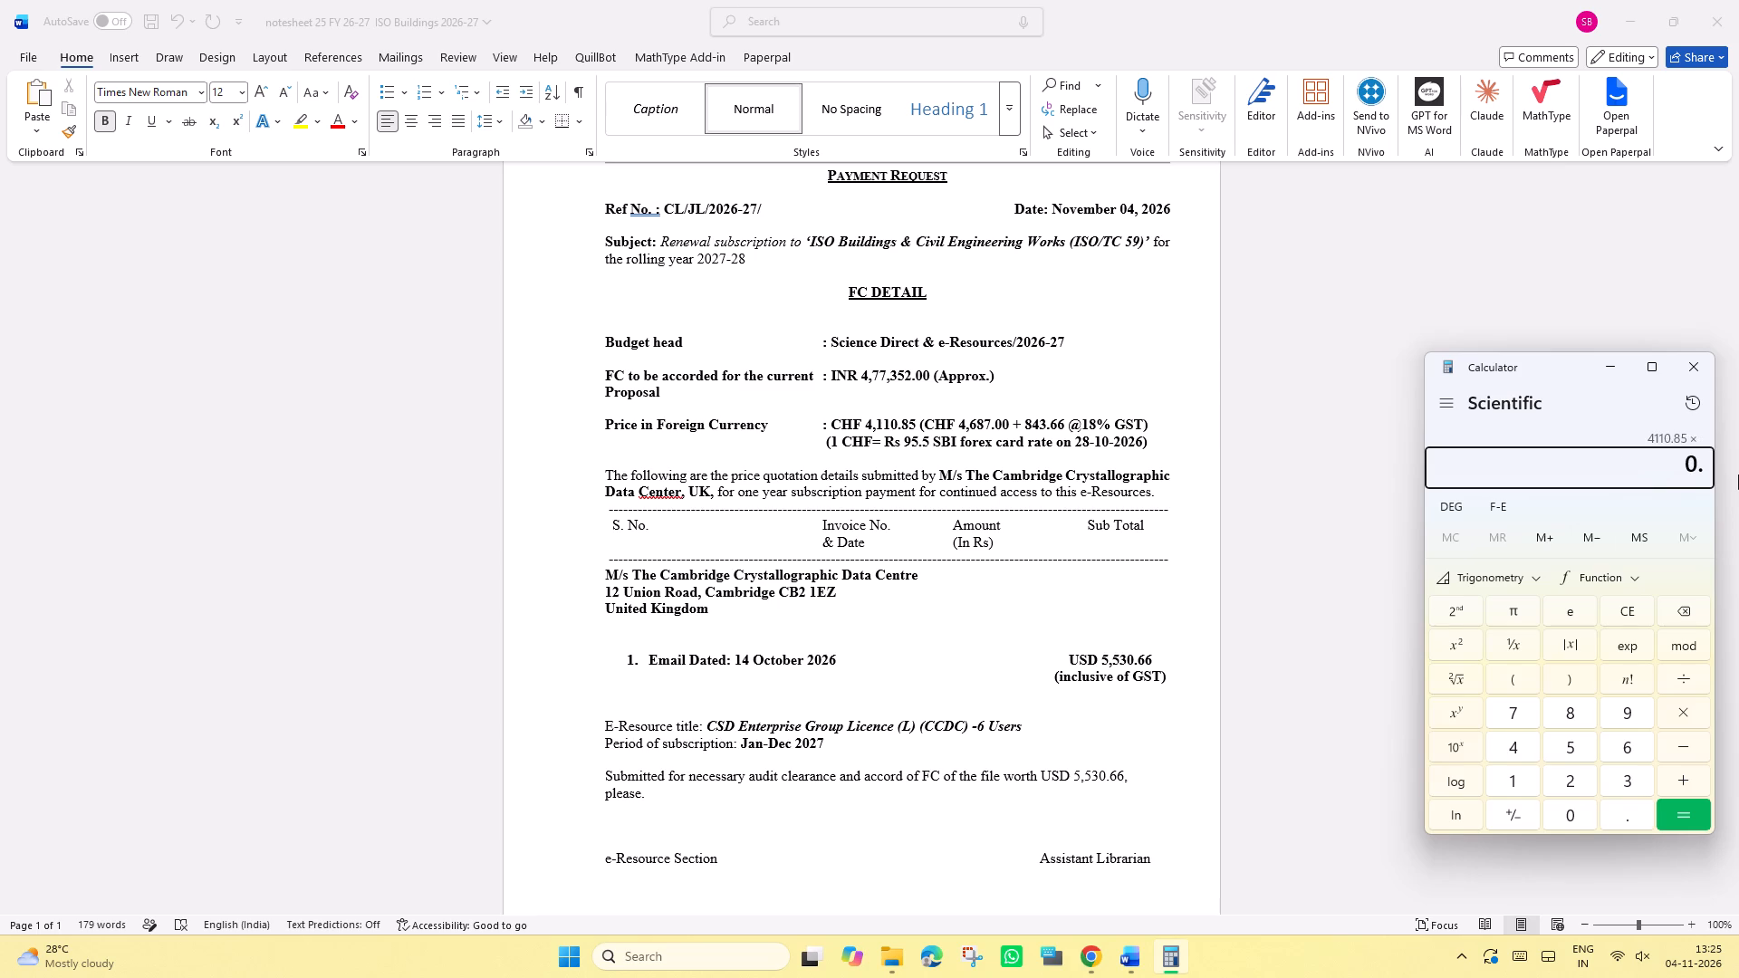
text(95)
key(Return)
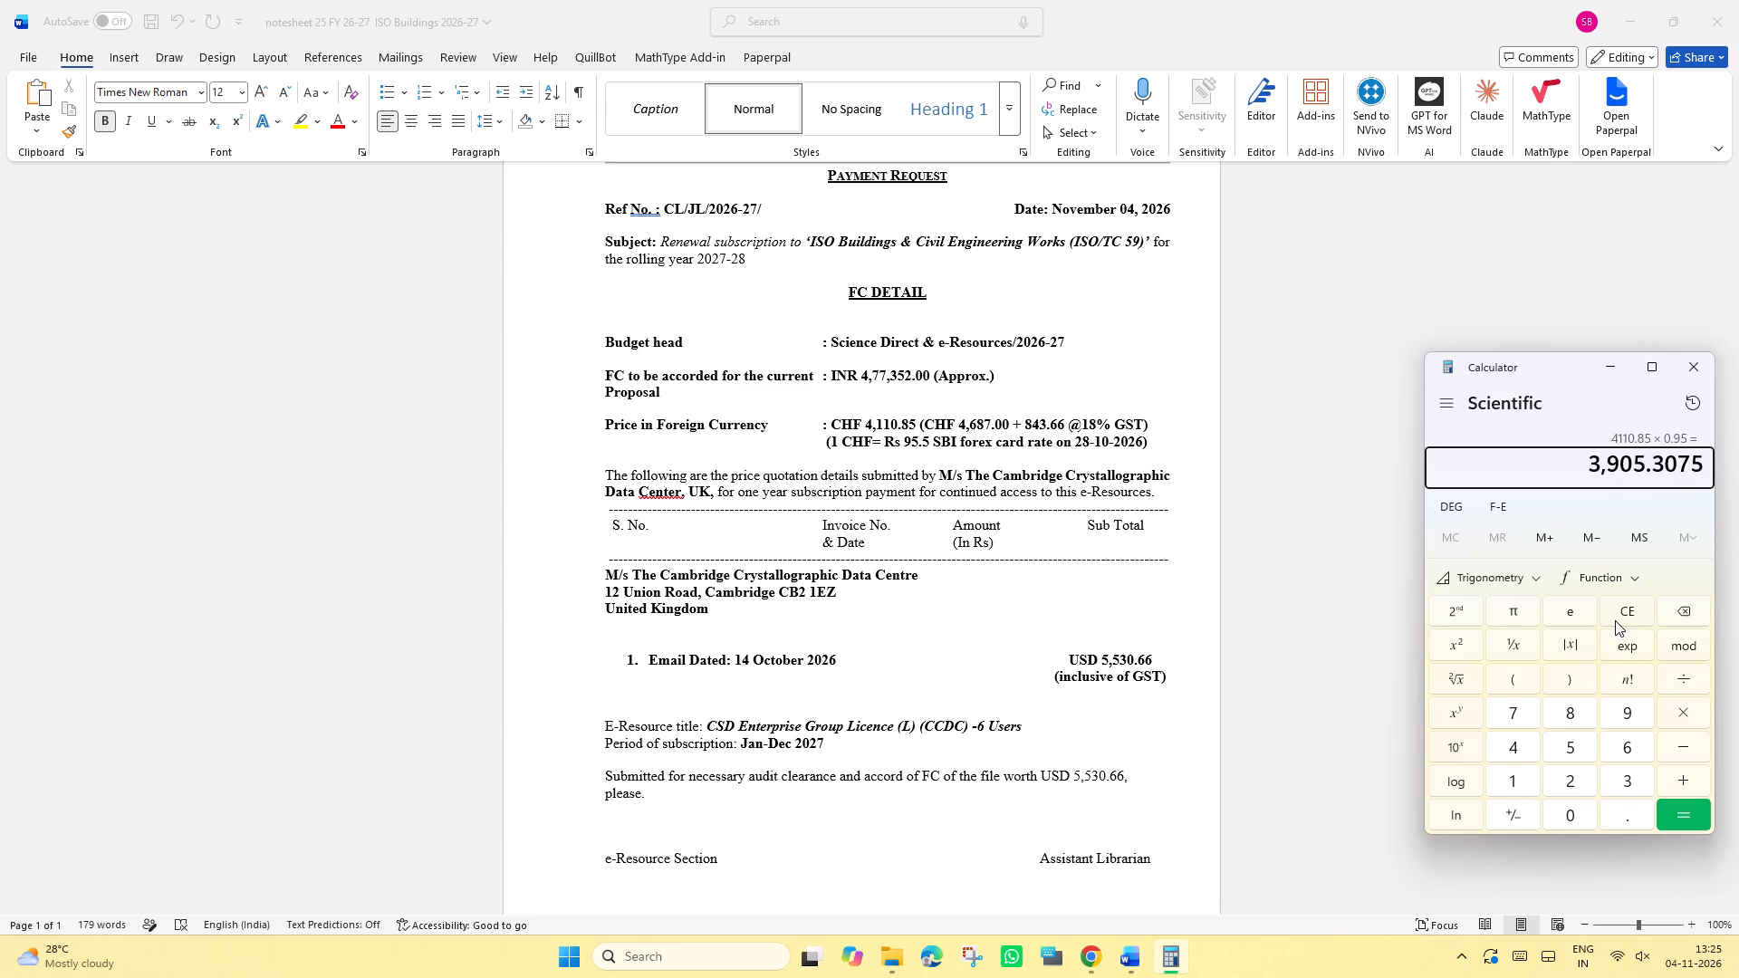
Calculate 4110.85 × 0.05 for the tax portion, and subtract 4110.85 from the result to cross-check the base price.
click(1638, 616)
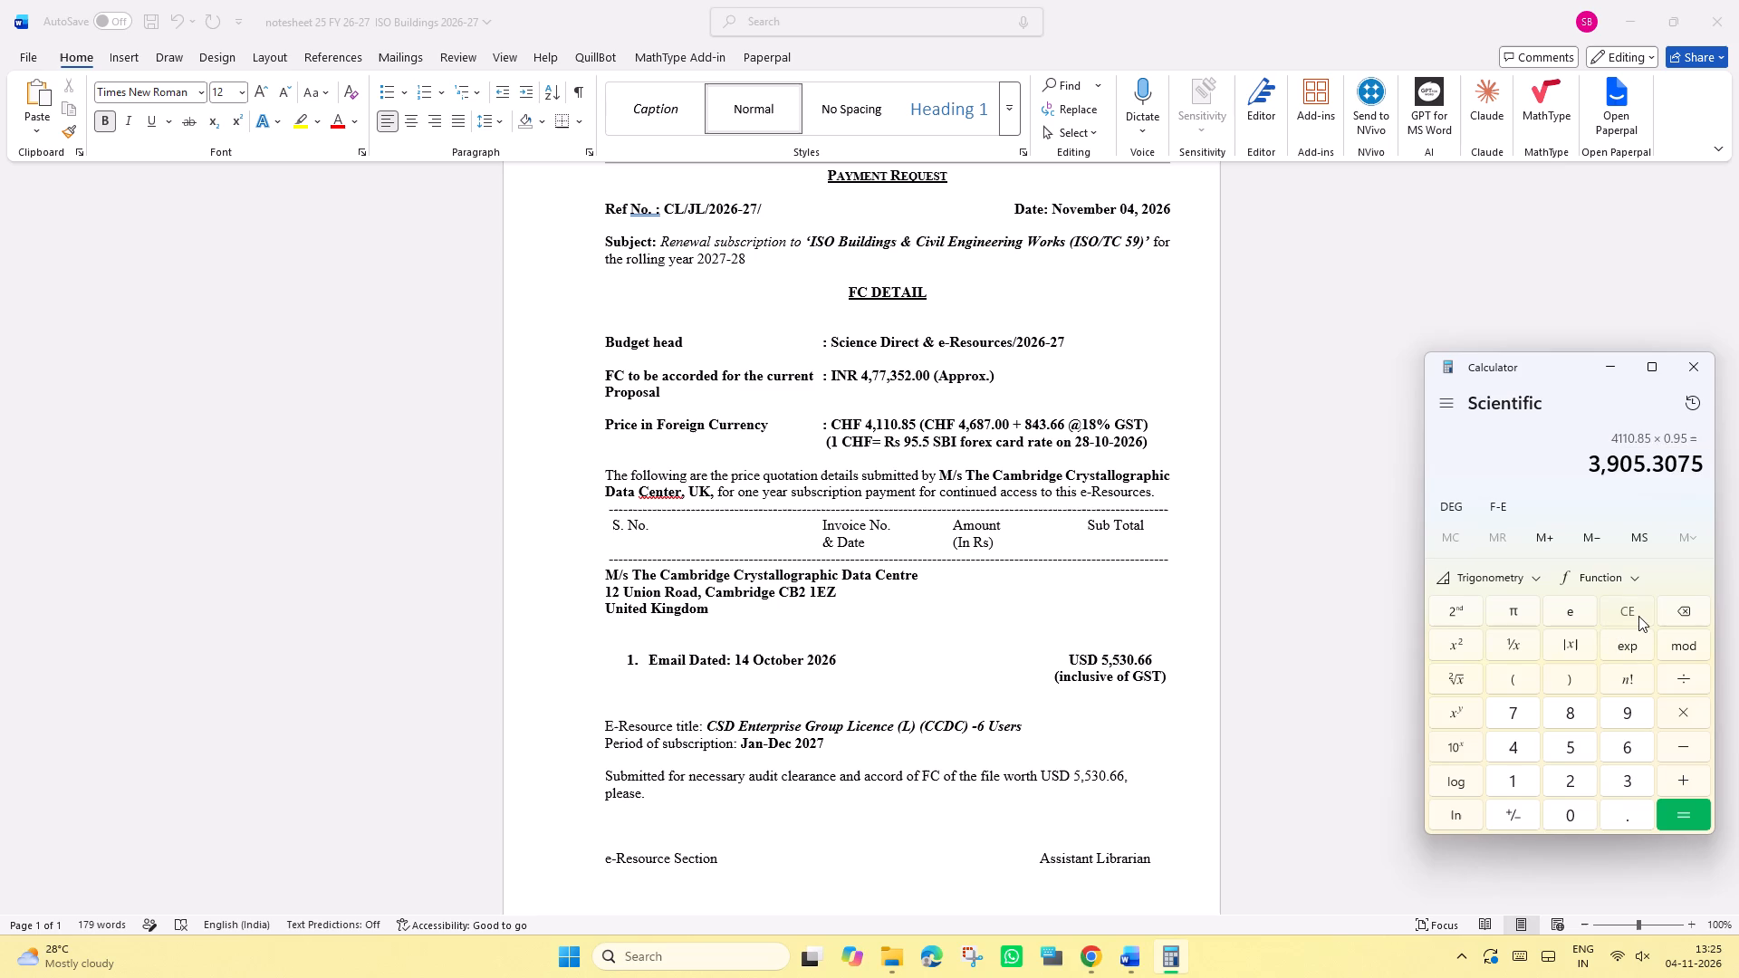
text(4110.)
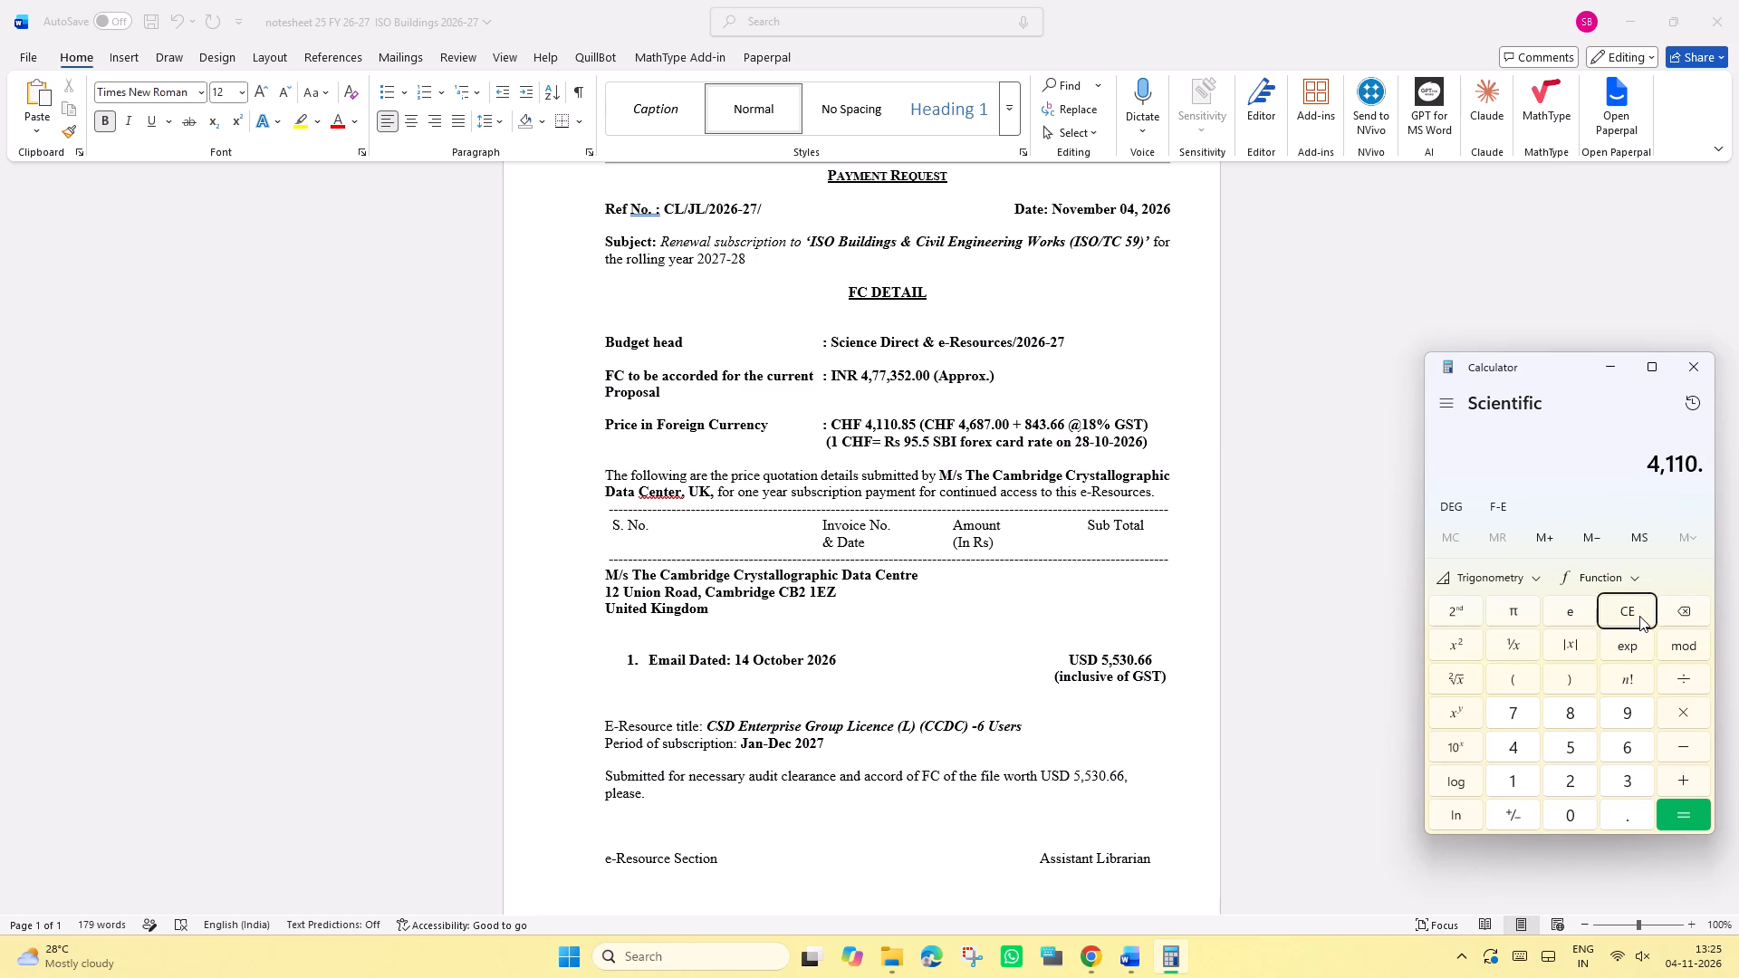
text(85)
key(asterisk)
text(.05)
key(Return)
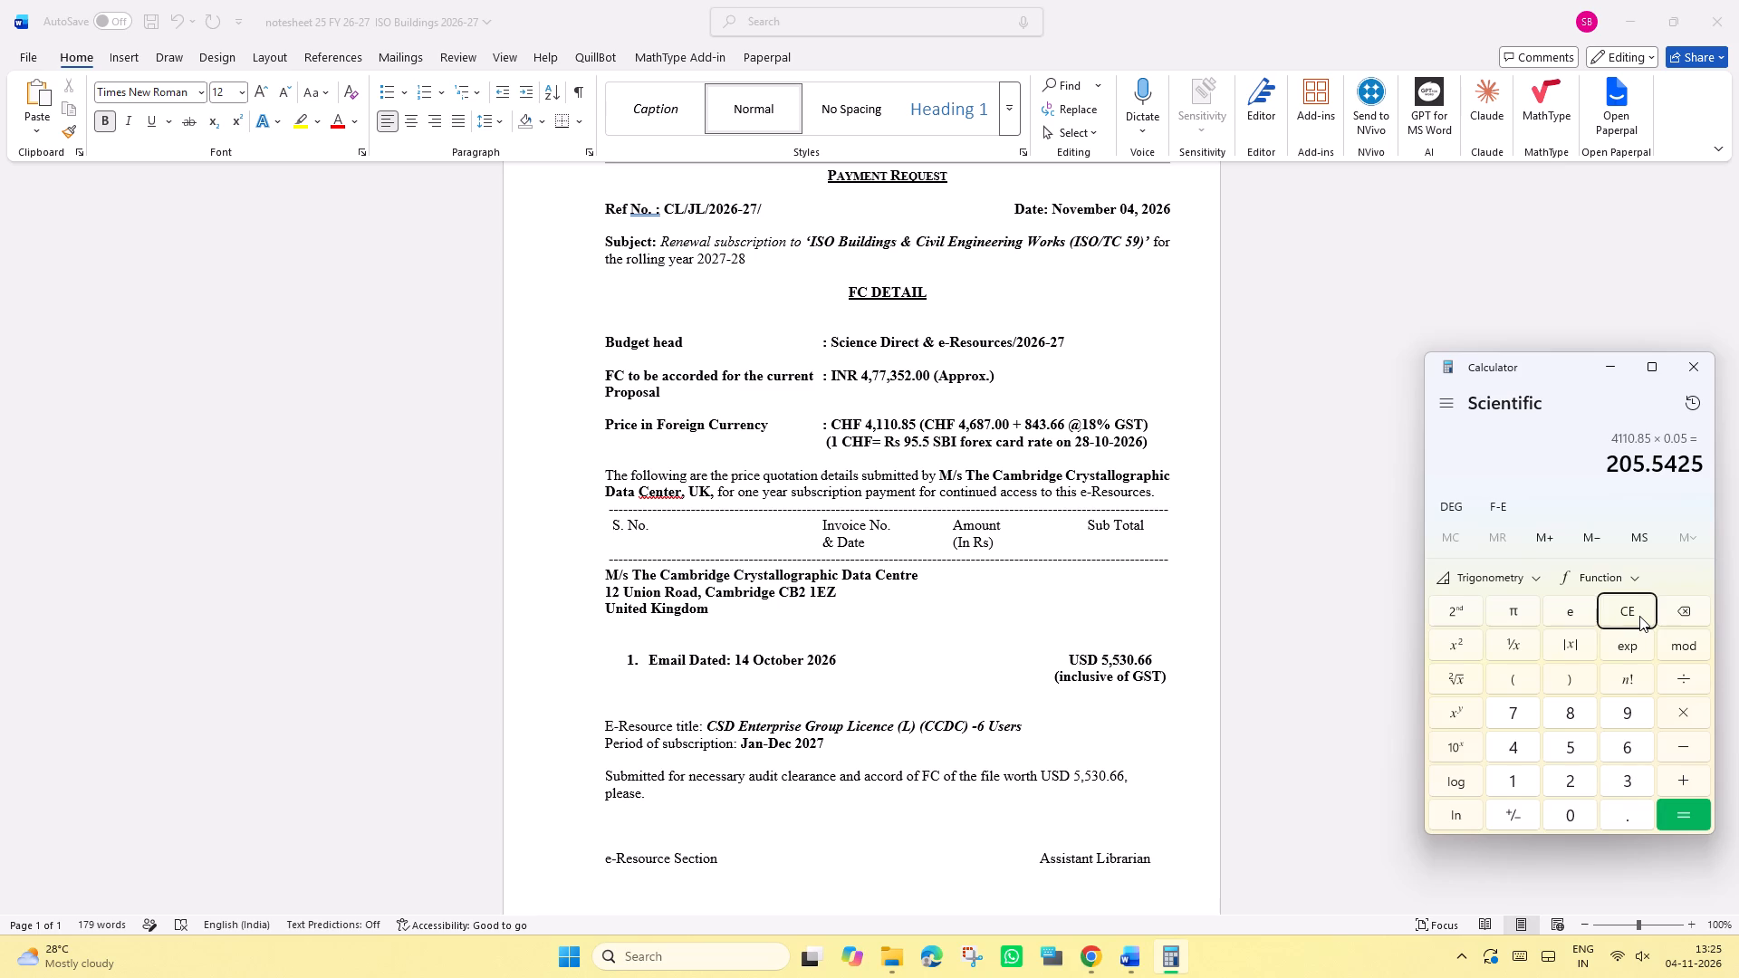
key(minus)
text(41)
text(10.85)
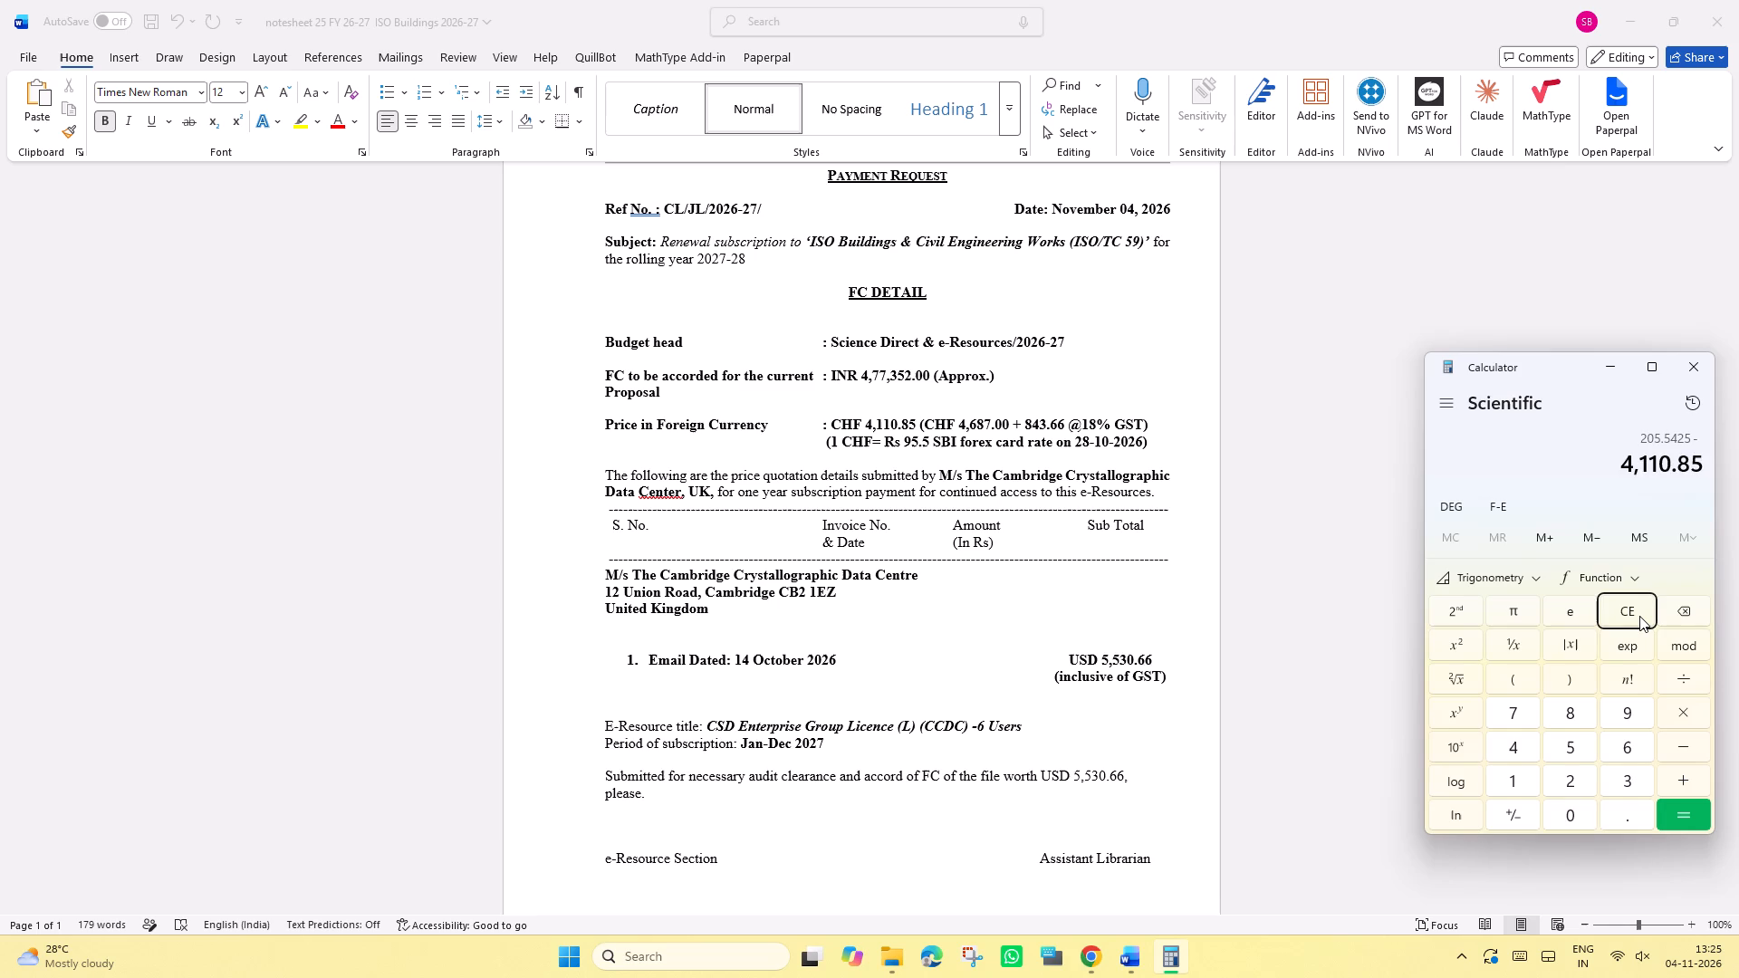
key(Return)
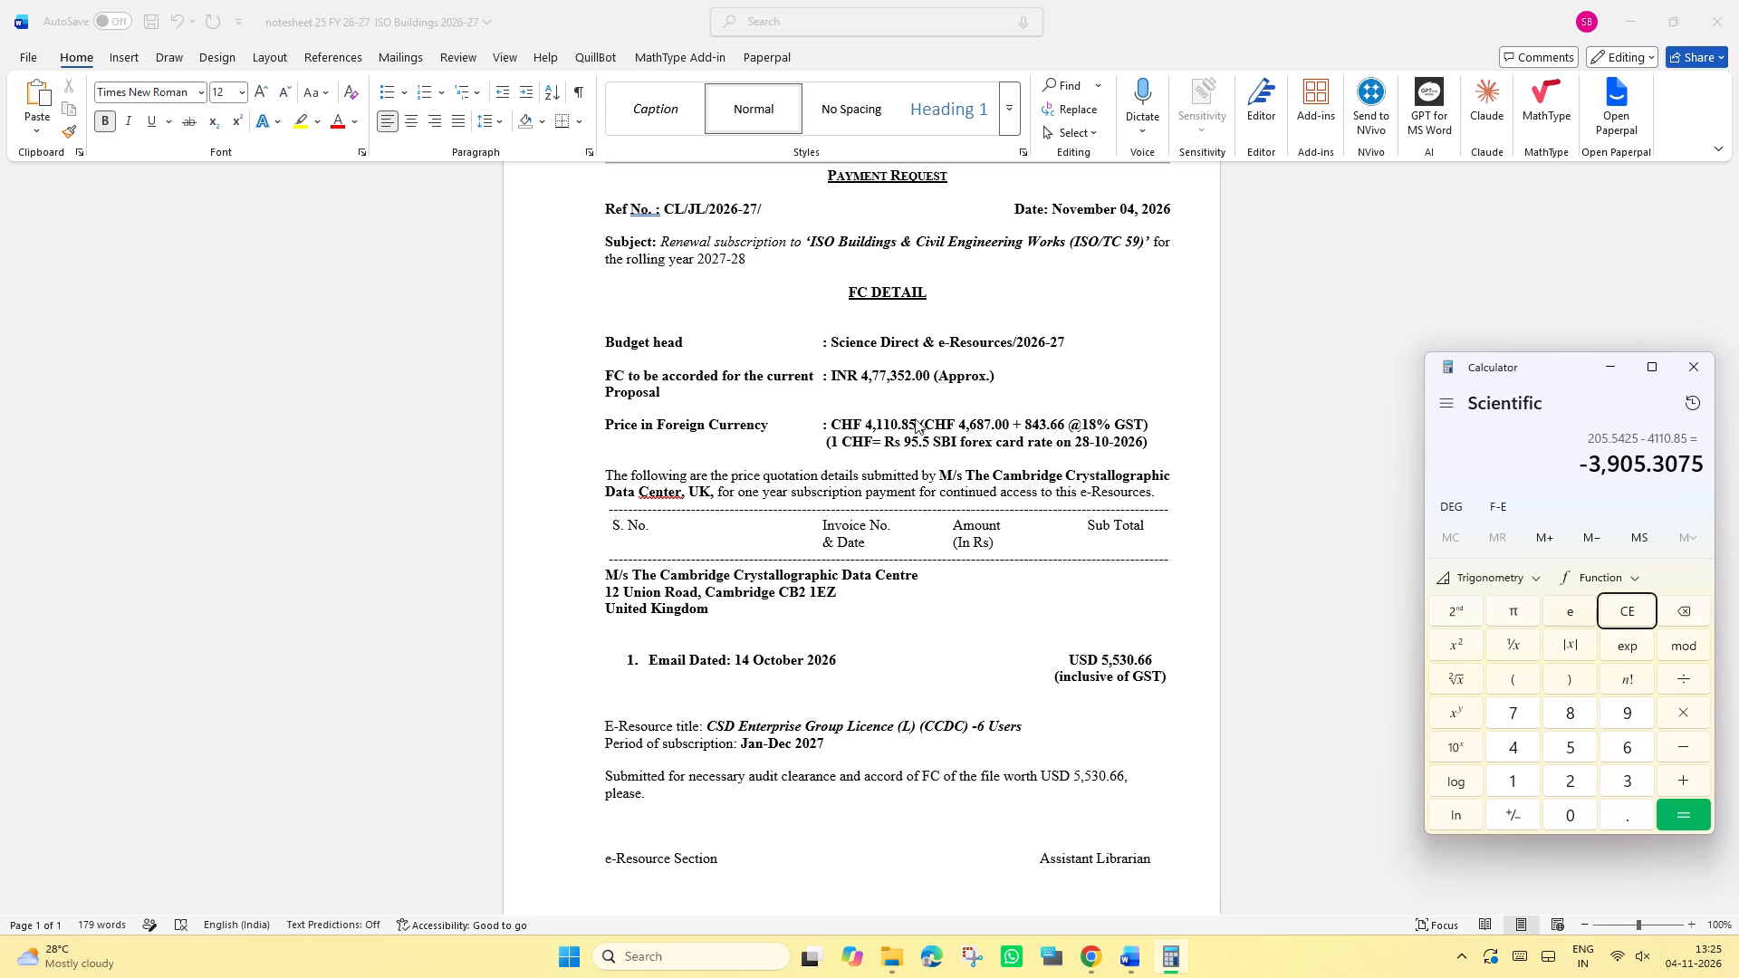
Back in the Word notesheet, set the base amount in the bracketed price breakdown to CHF 3,905.31.
click(988, 419)
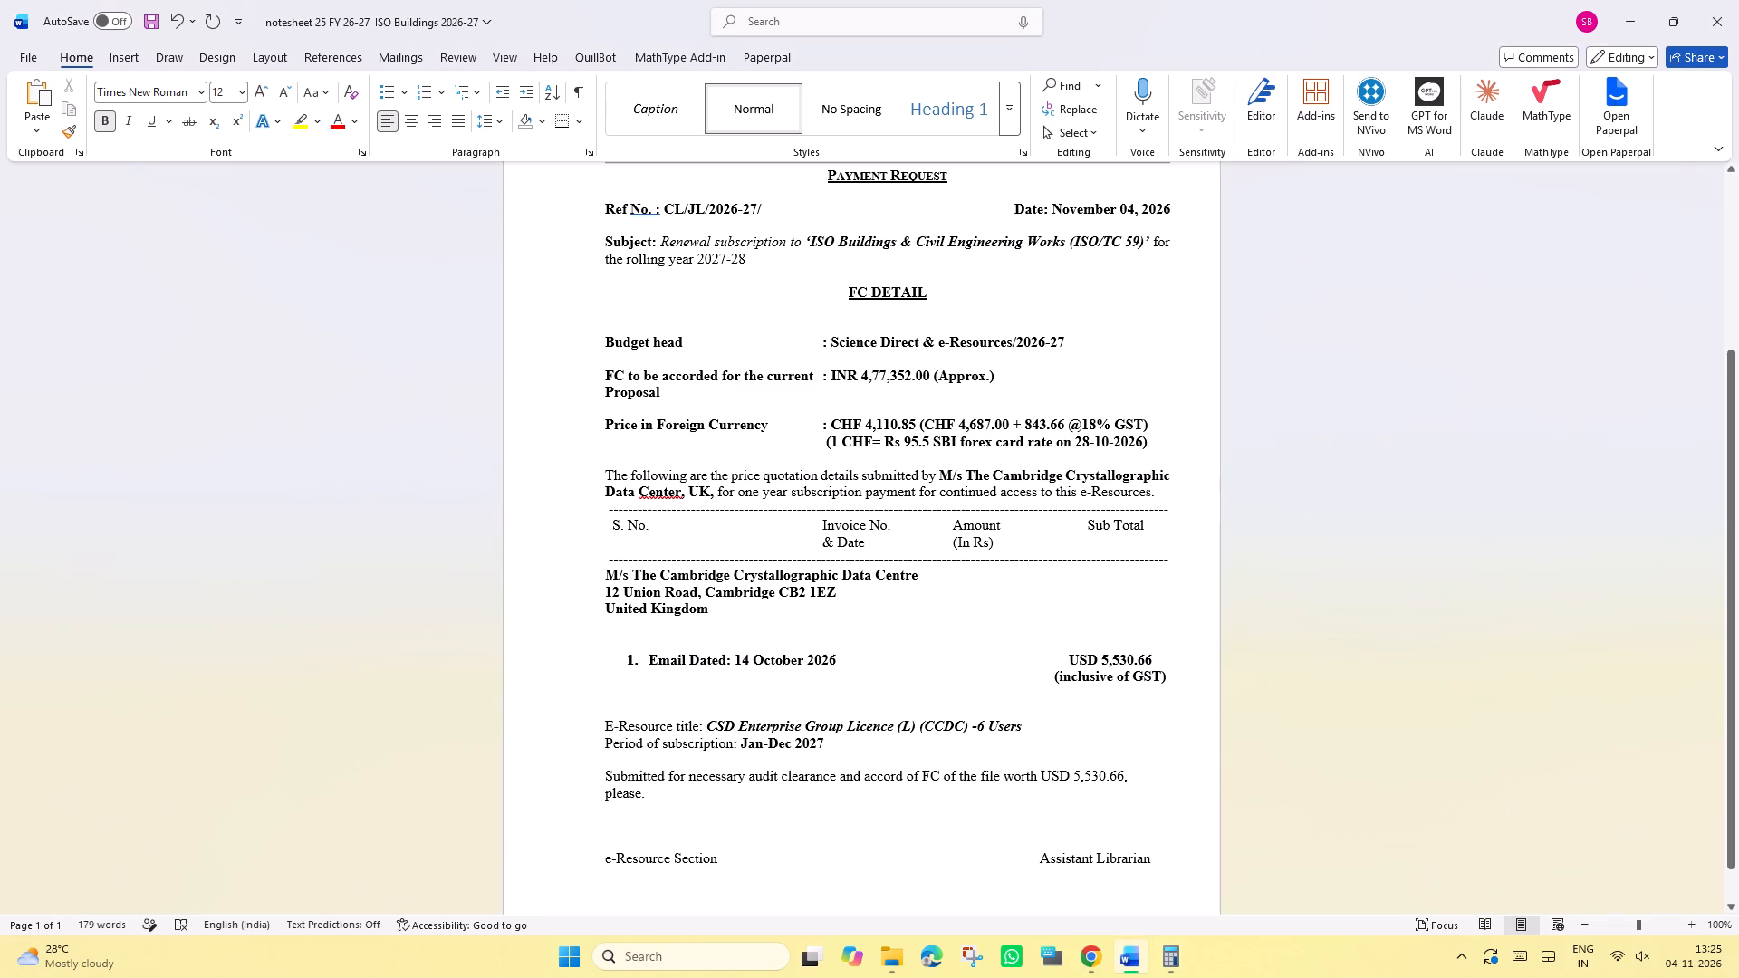
click(989, 428)
key(alt+Tab)
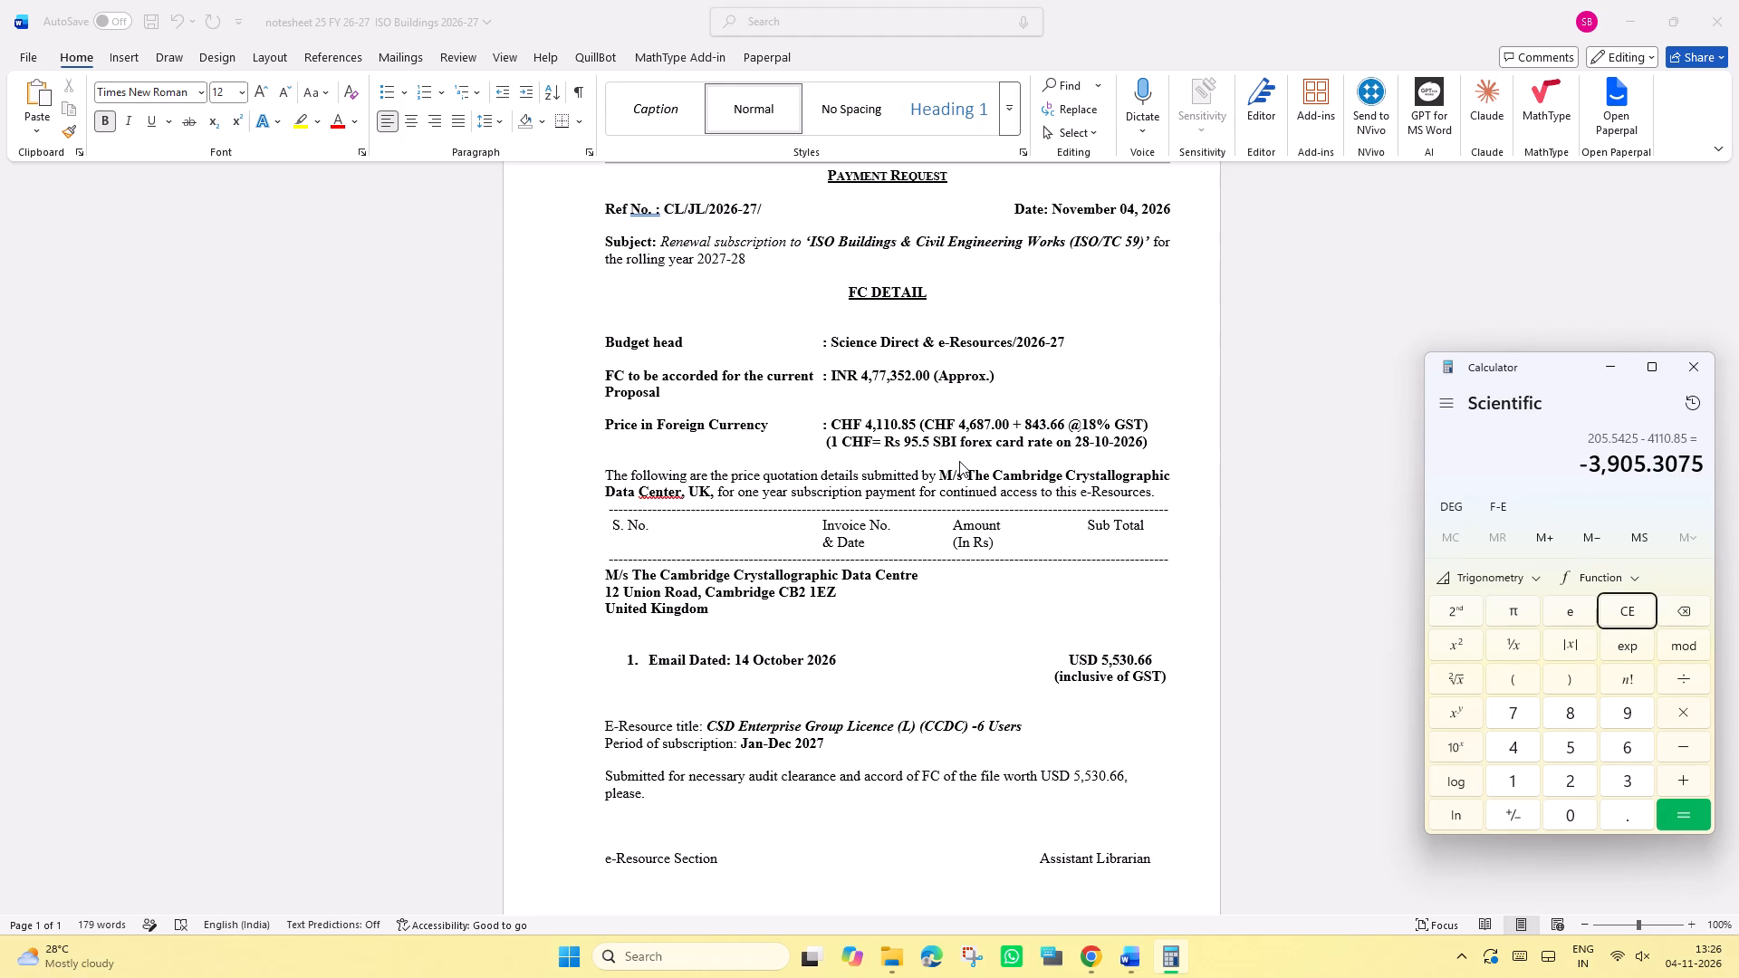
double_click(992, 426)
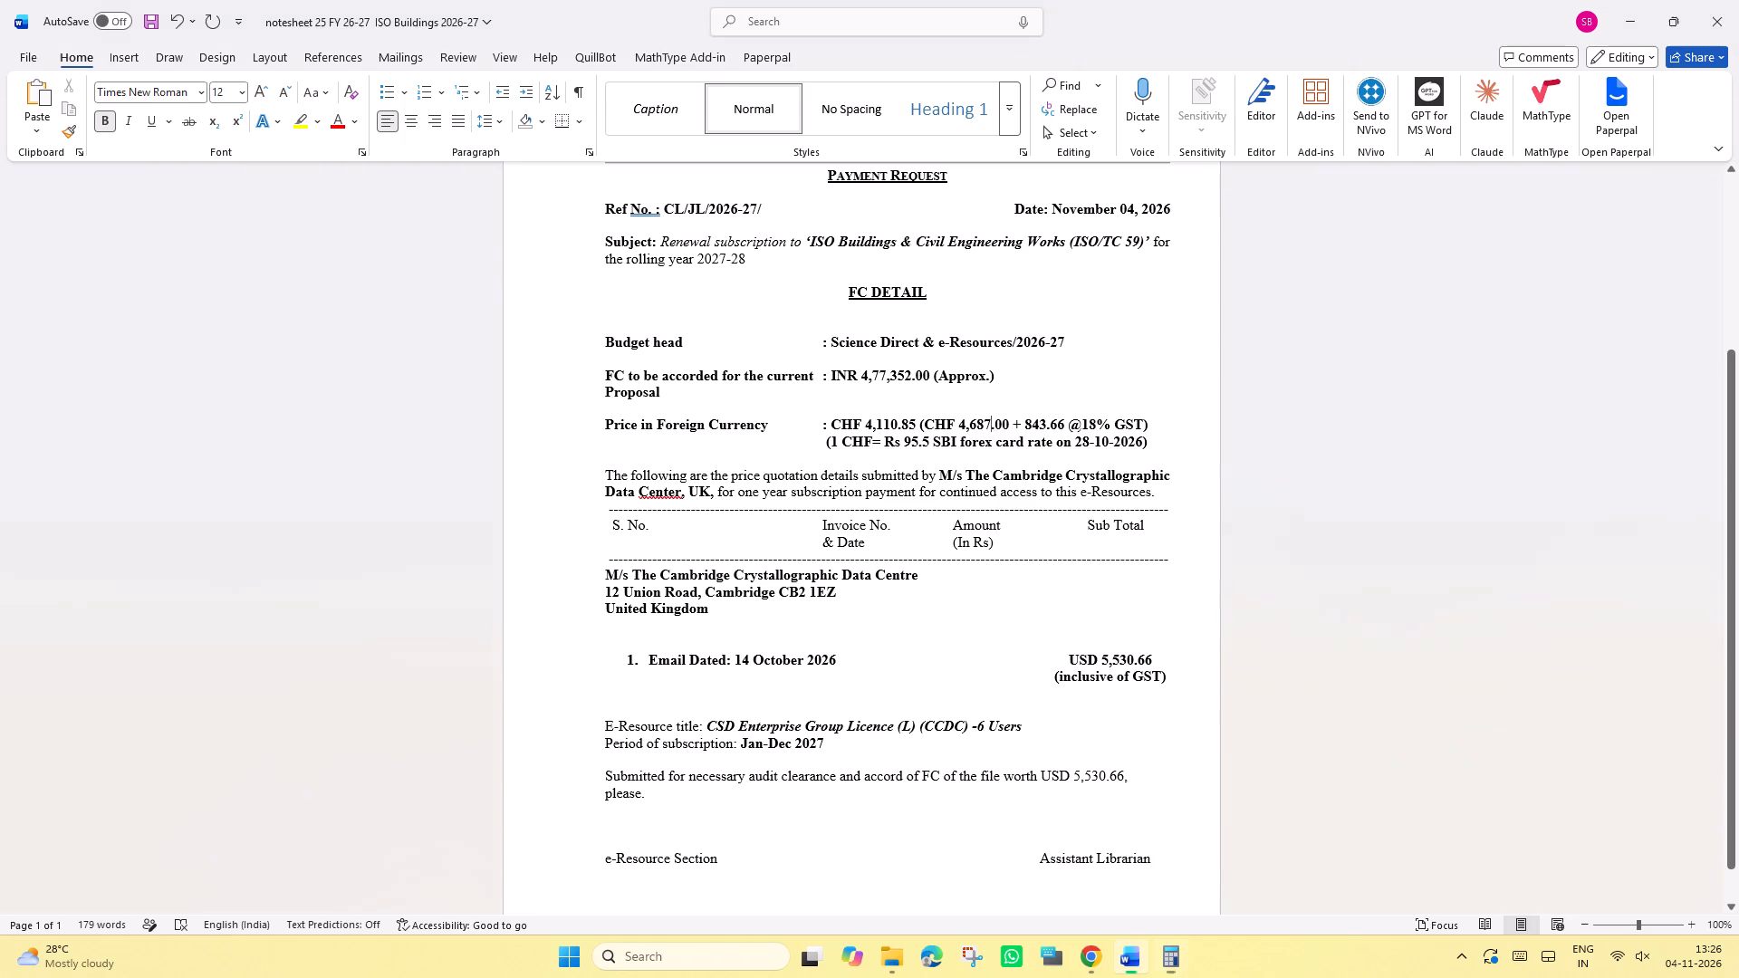
click(989, 426)
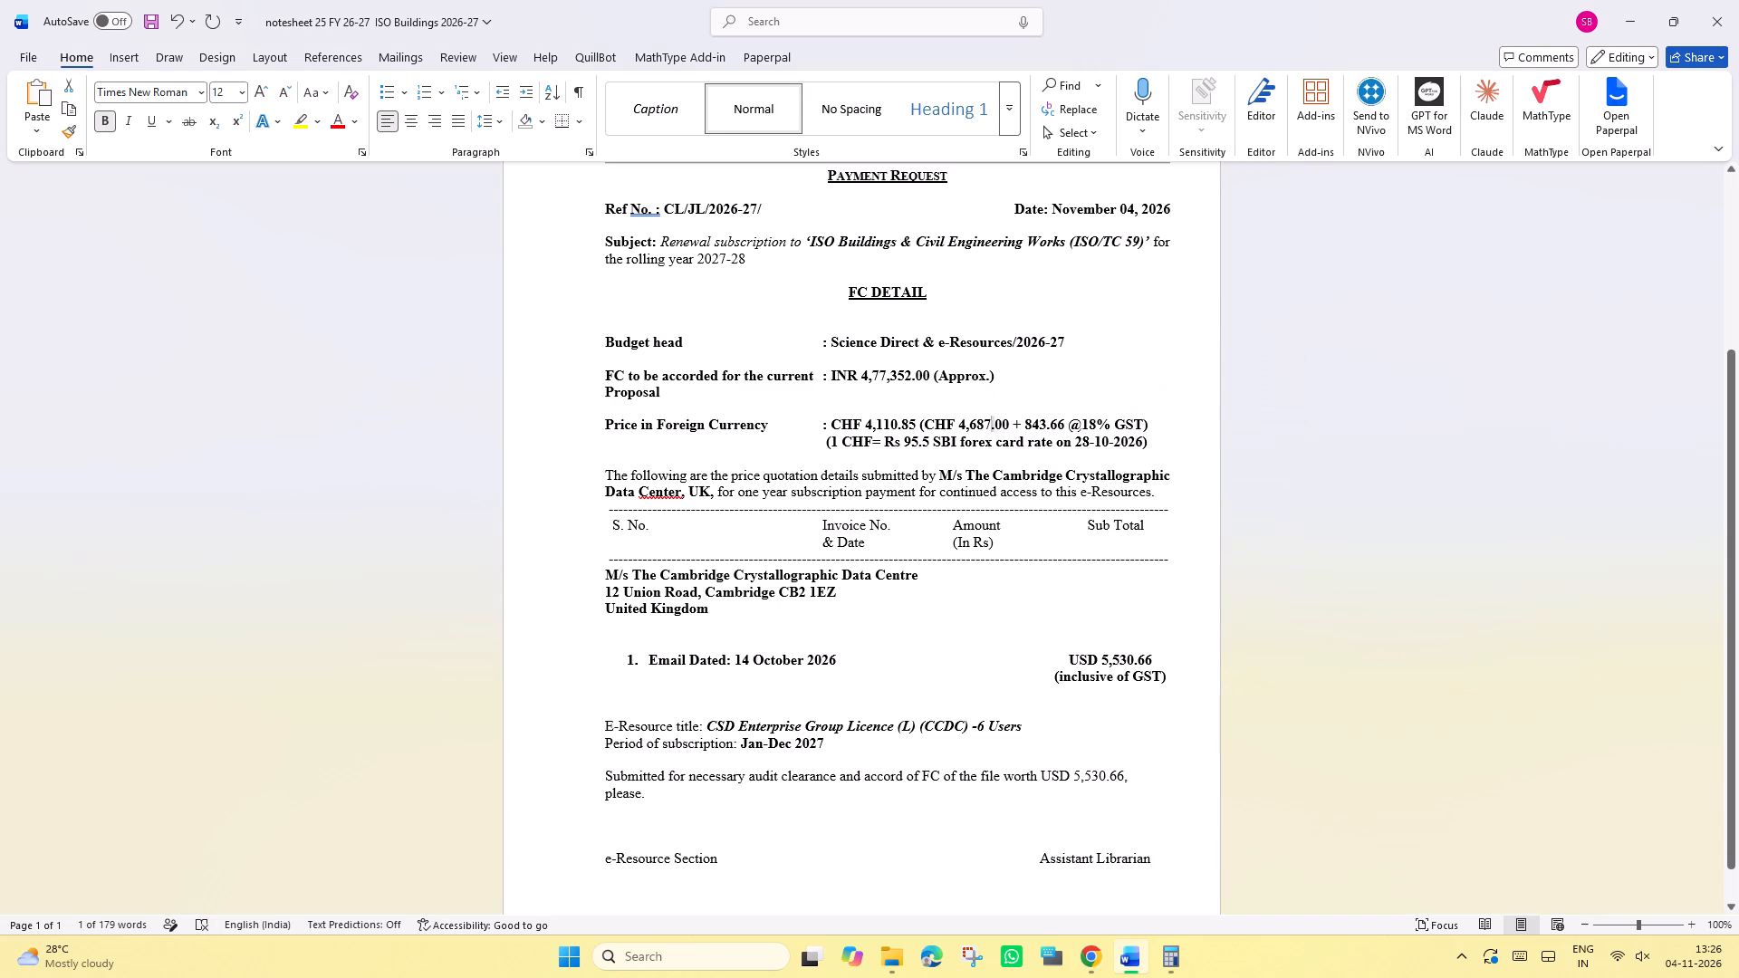
key(BackSpace)
key(BackSpace)
key(BackSpace)
key(BackSpace)
key(BackSpace)
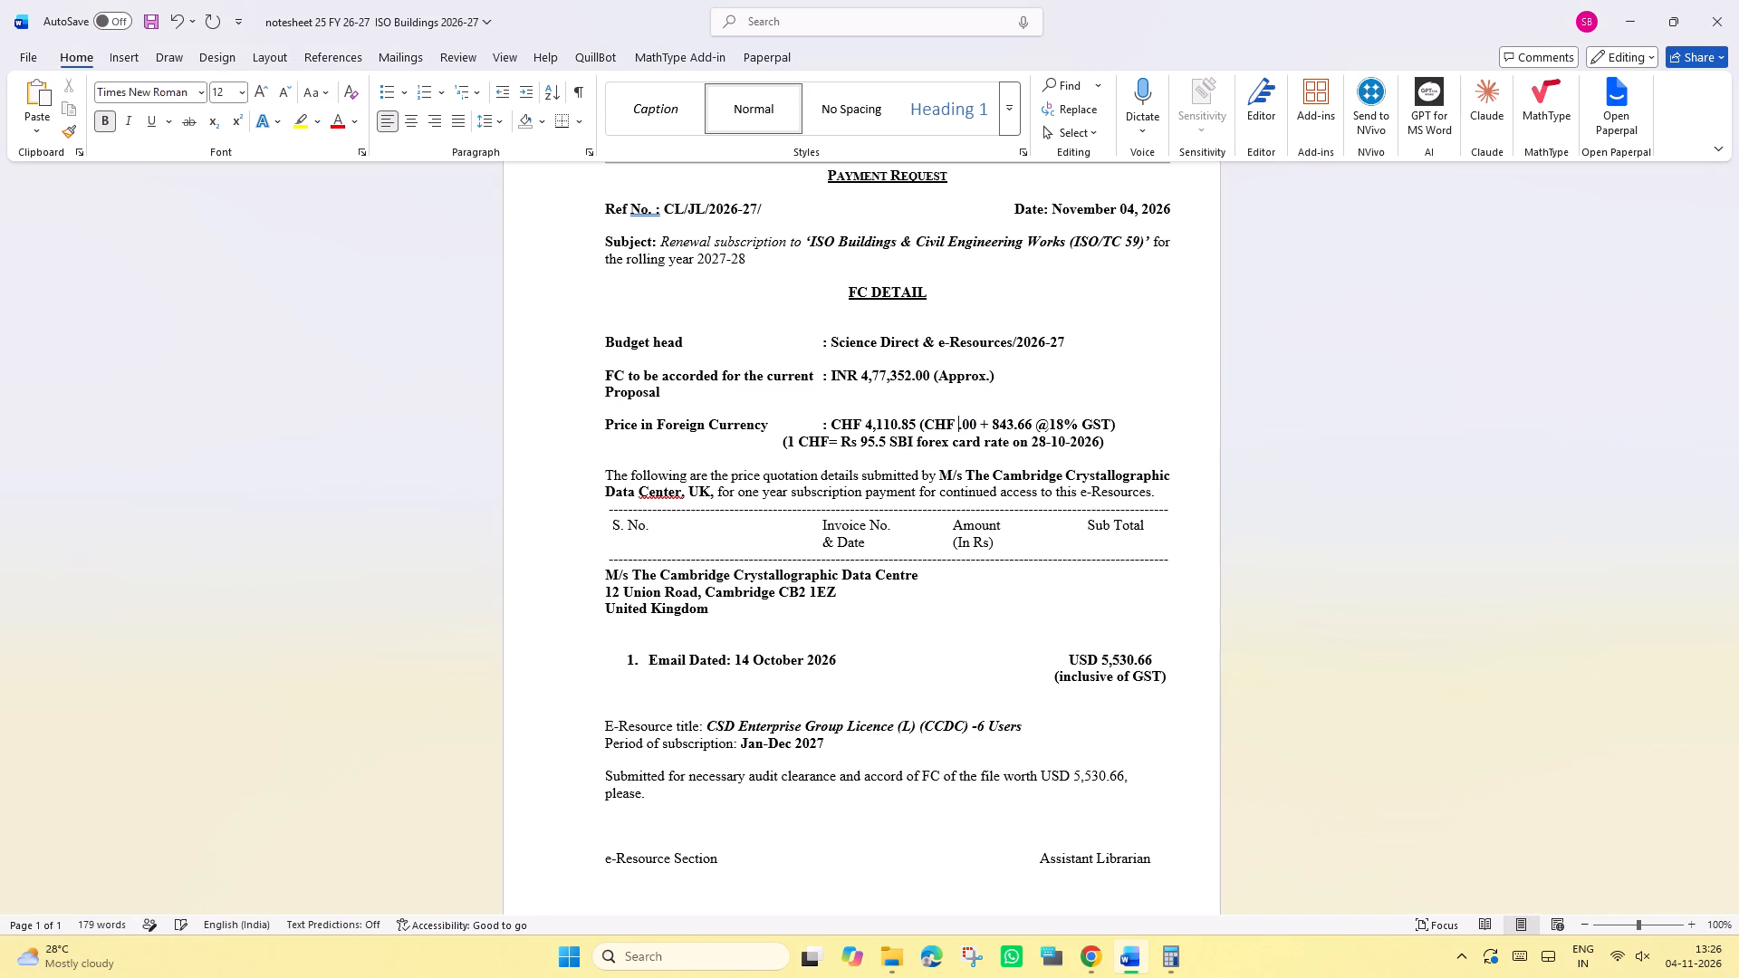
text(3,)
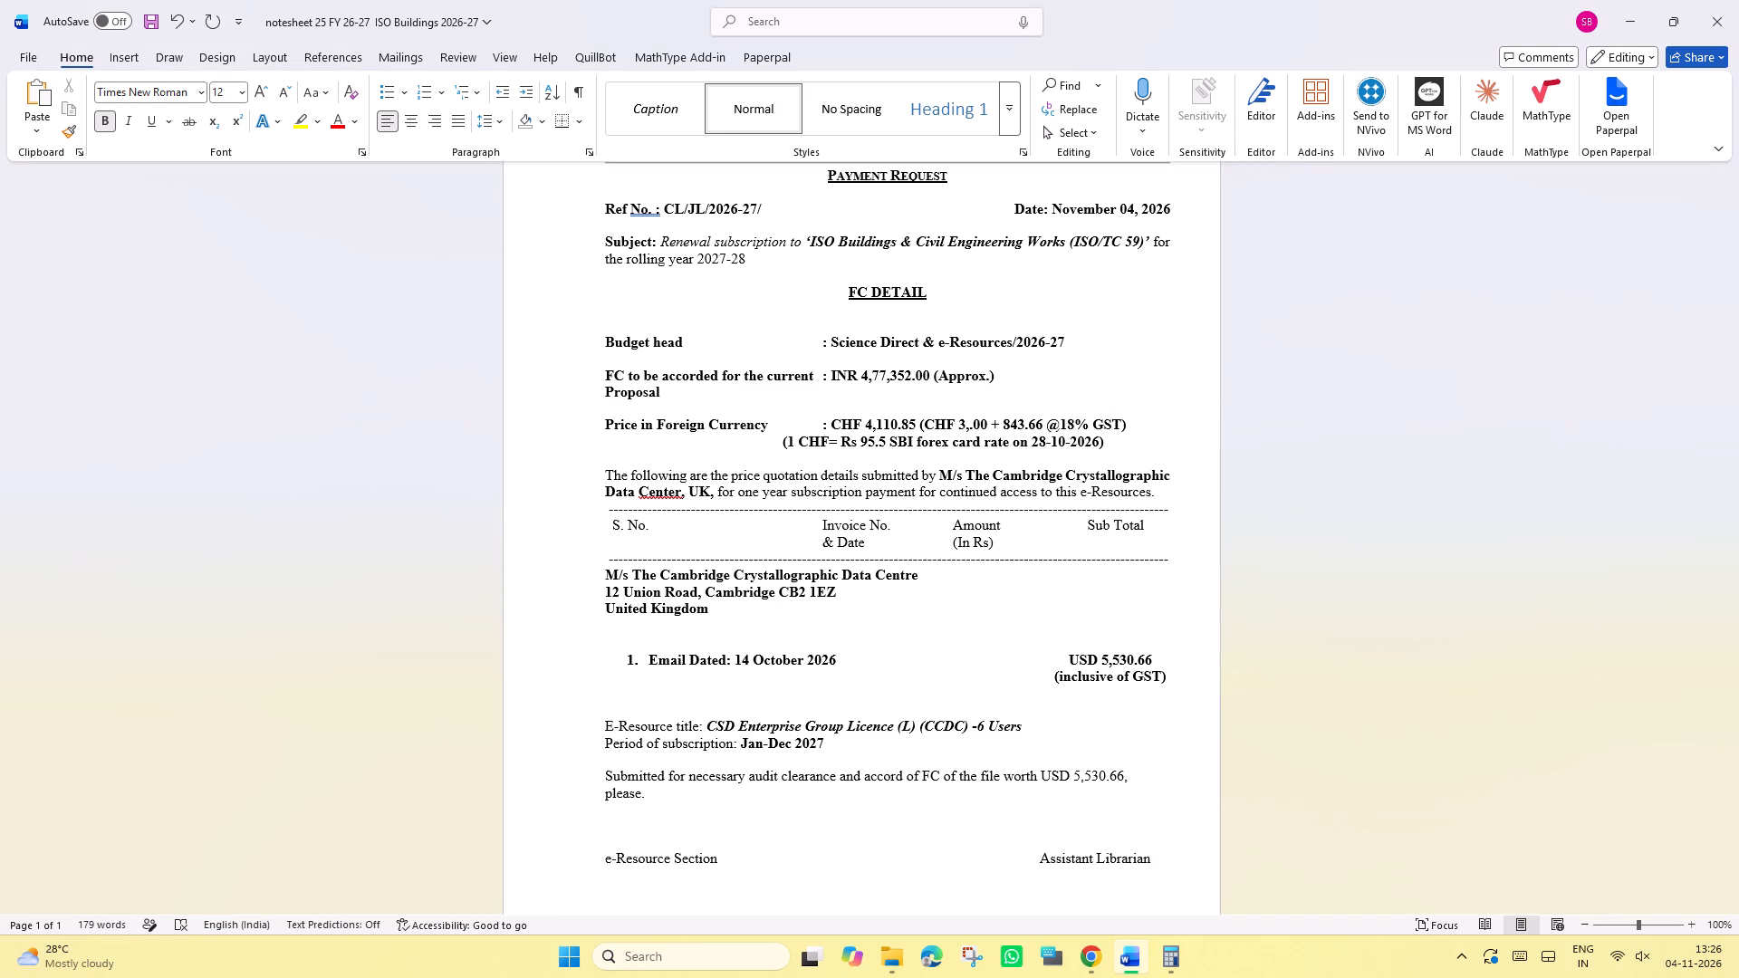
key(9)
text(05)
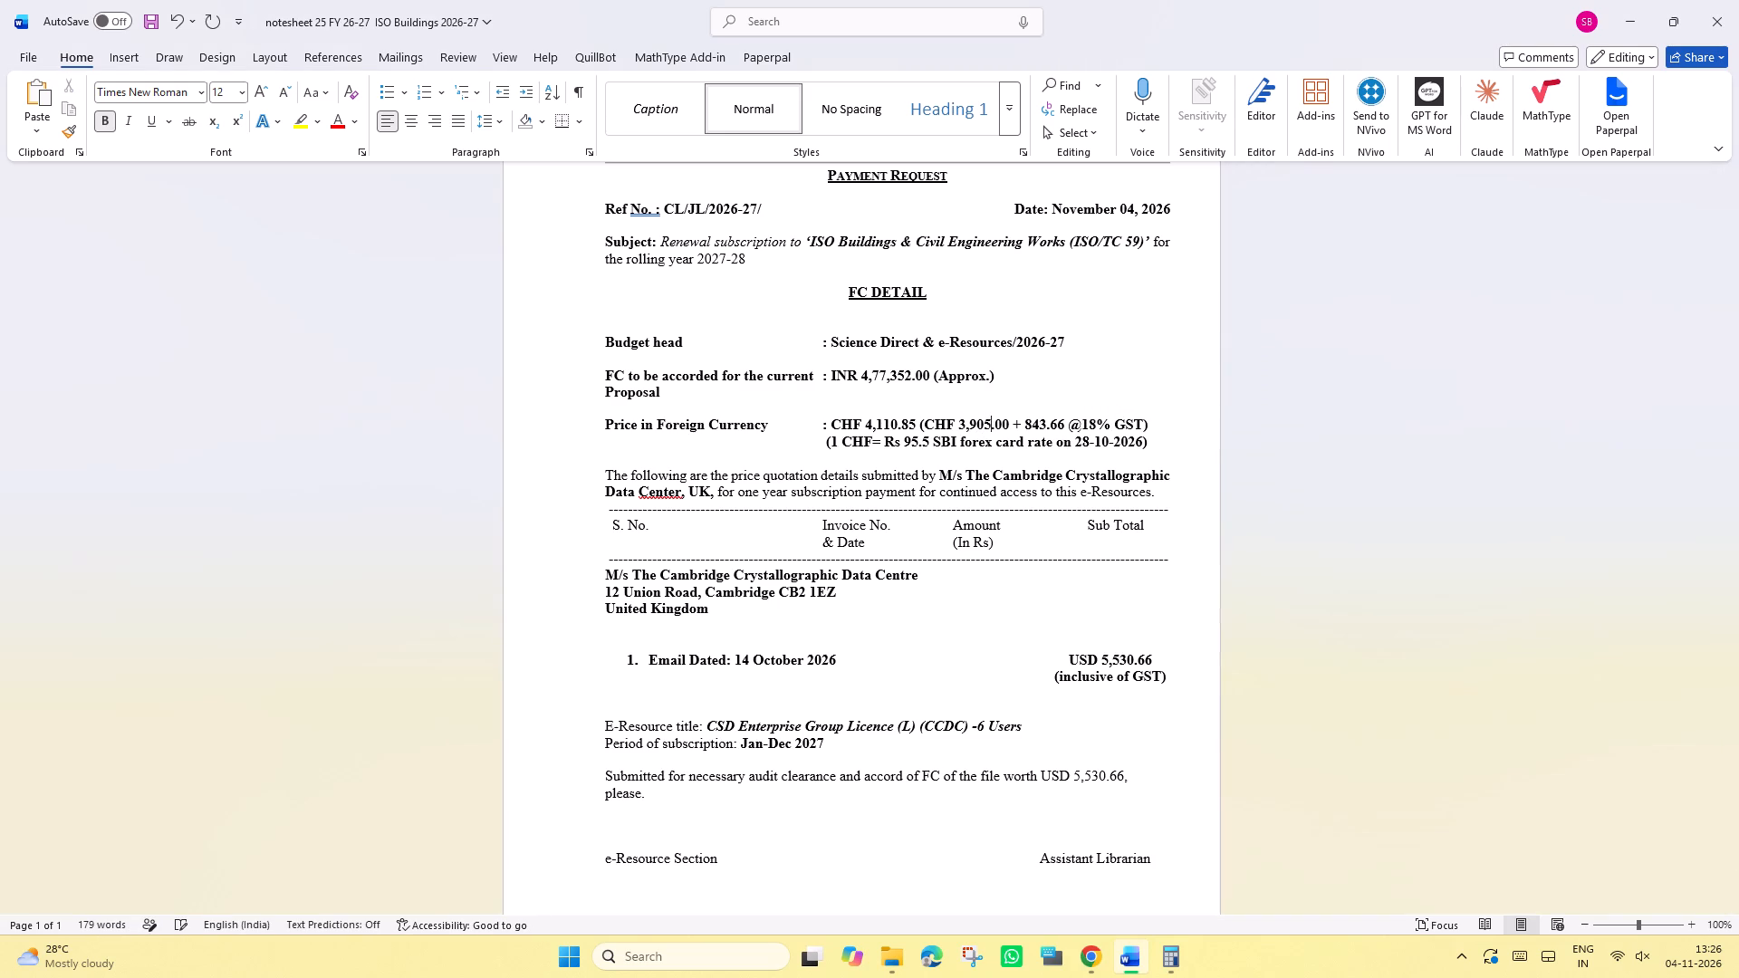
key(Right)
key(Right)
key(Right)
key(alt+Tab)
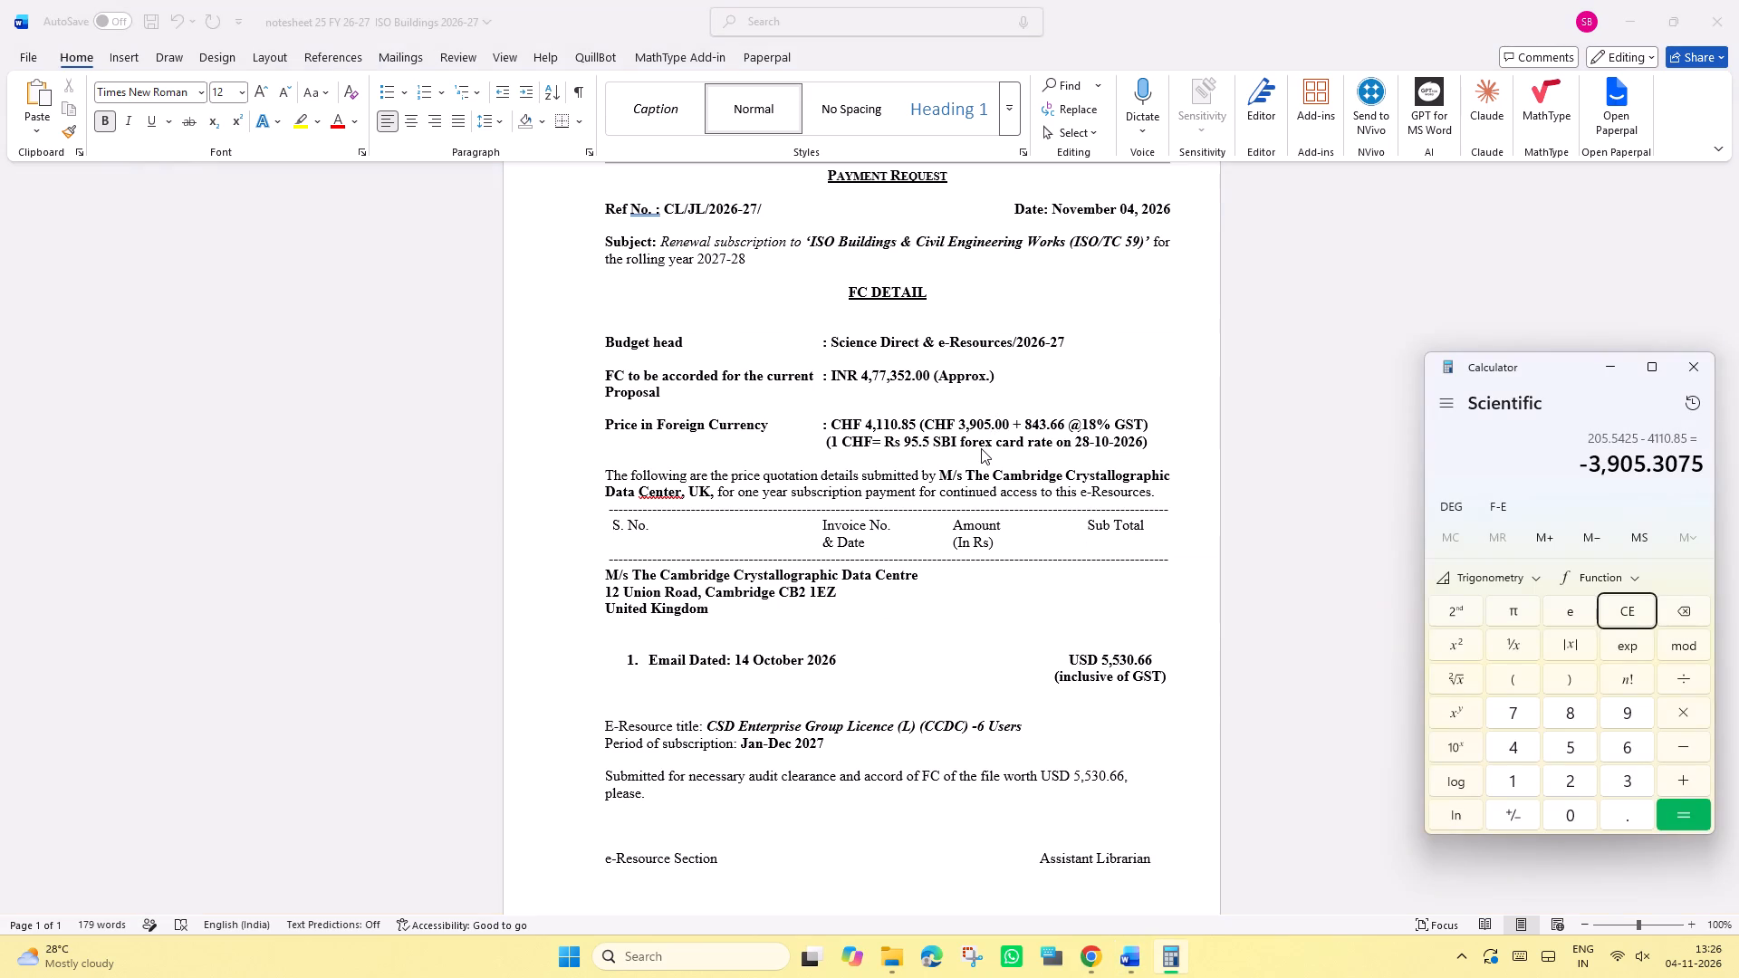
key(alt+Tab)
key(BackSpace)
key(BackSpace)
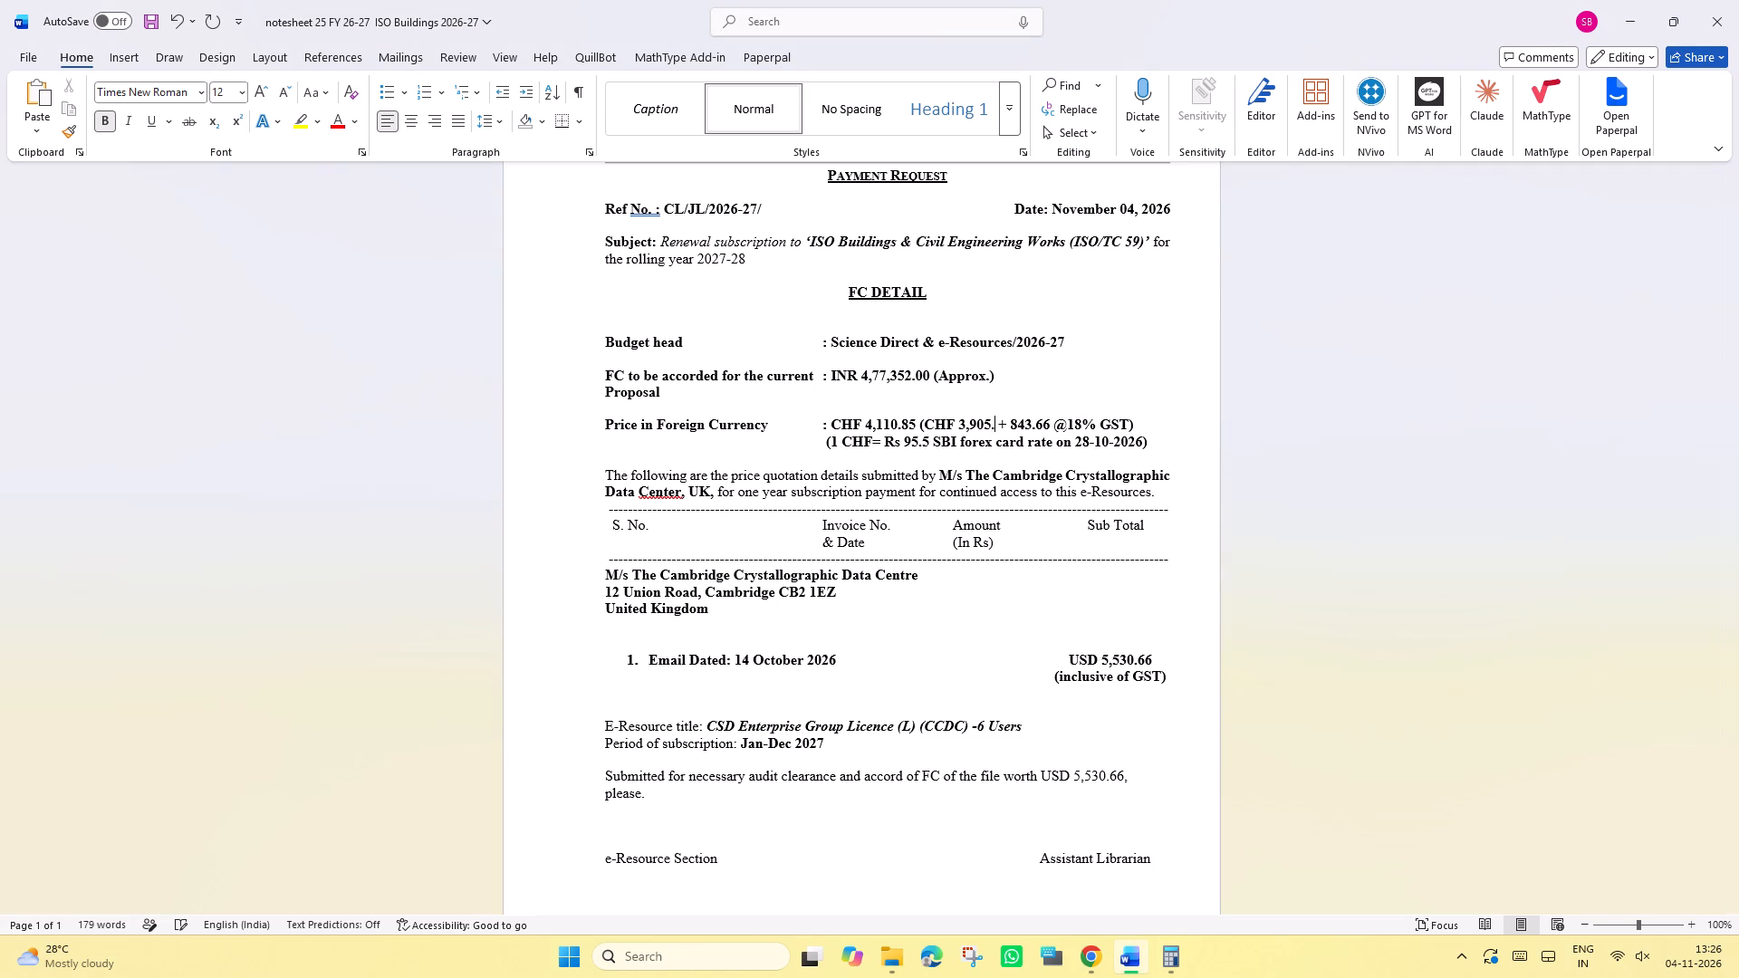
text(31)
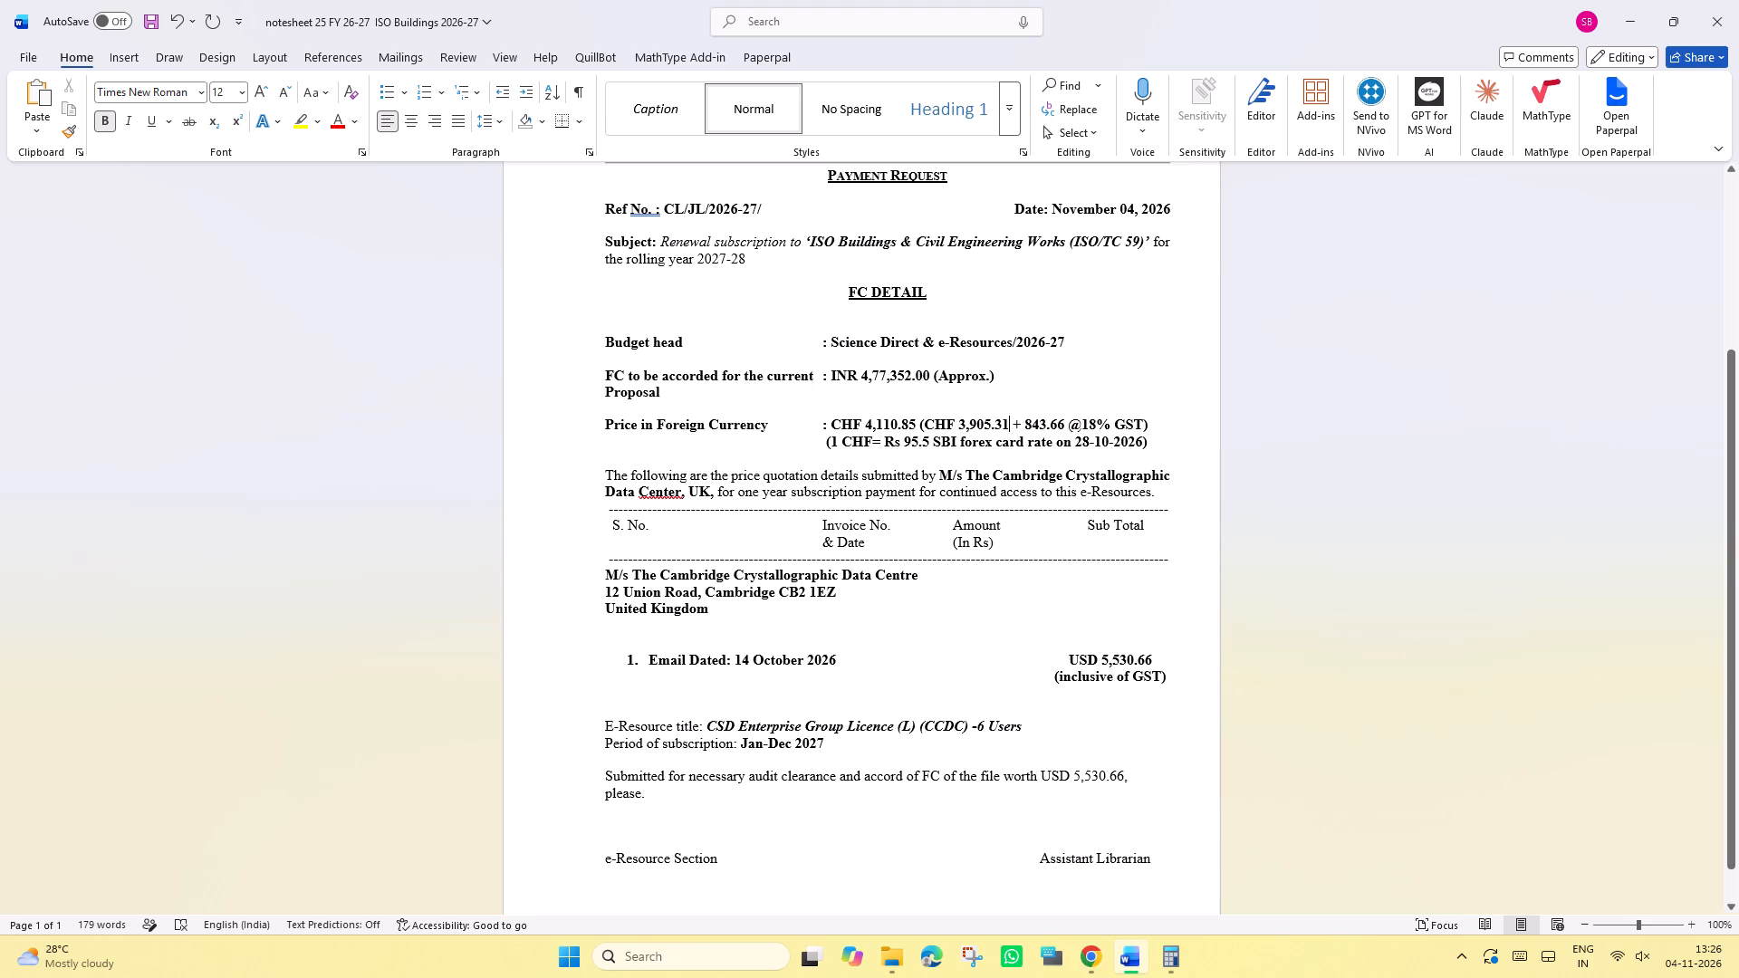
Set the GST amount in the bracketed price breakdown to 205.54.
key(alt+Tab)
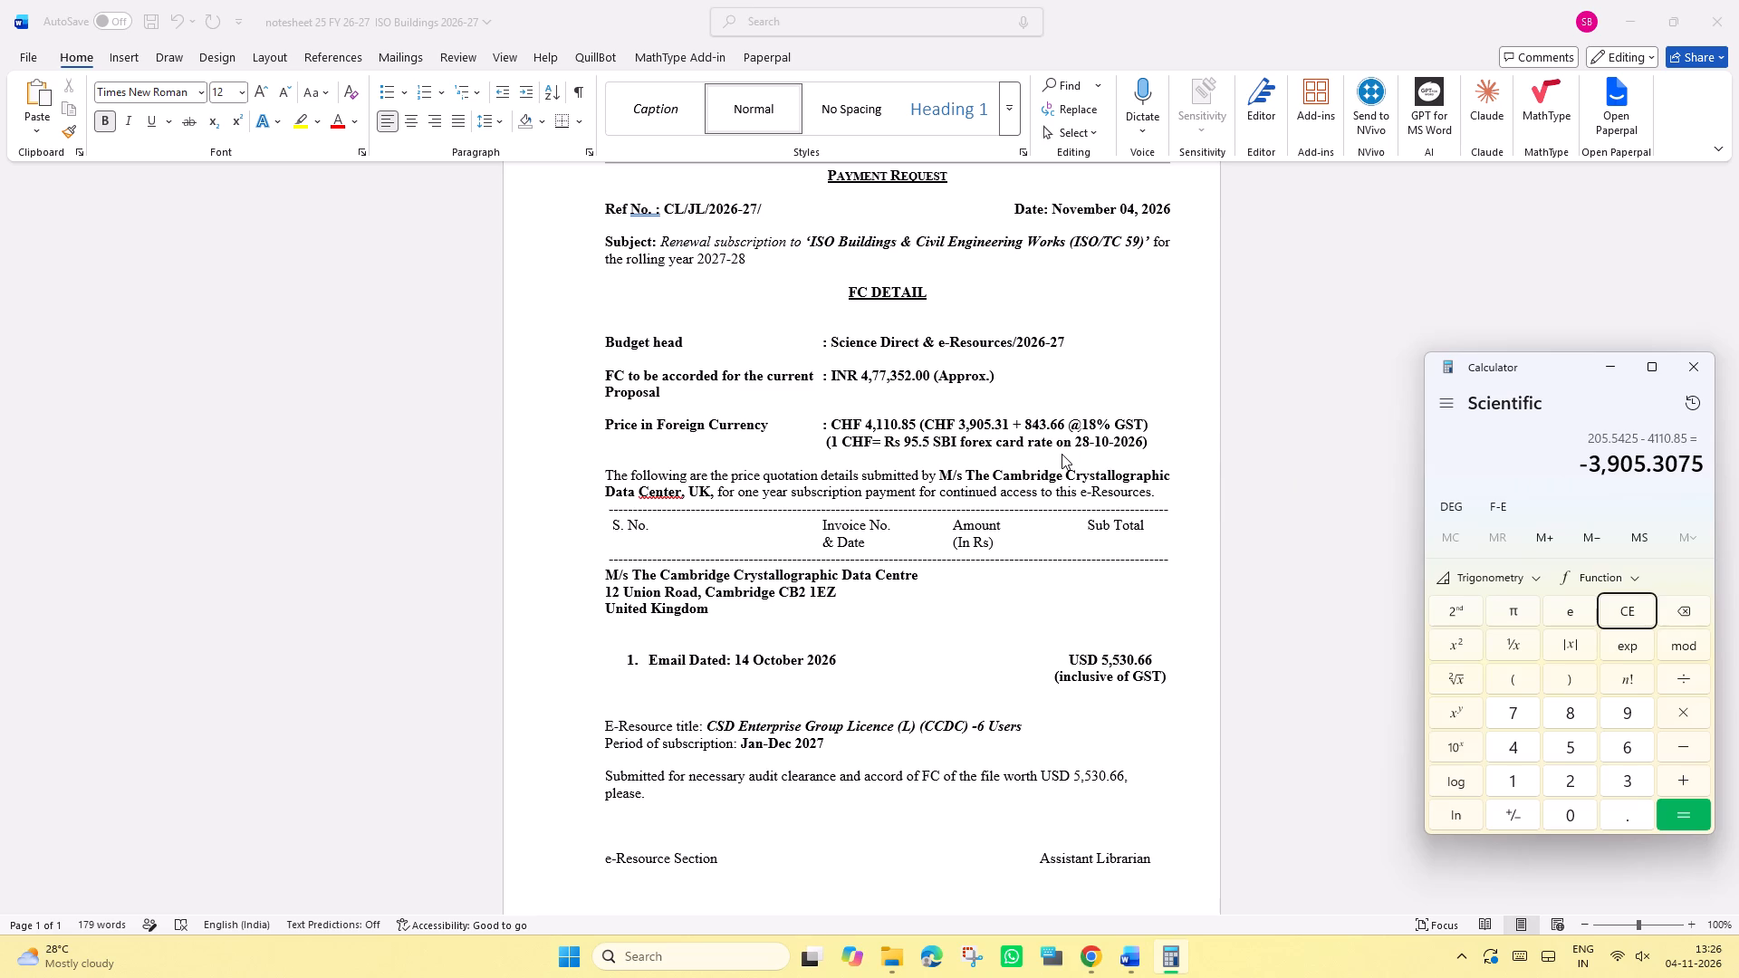
click(1050, 425)
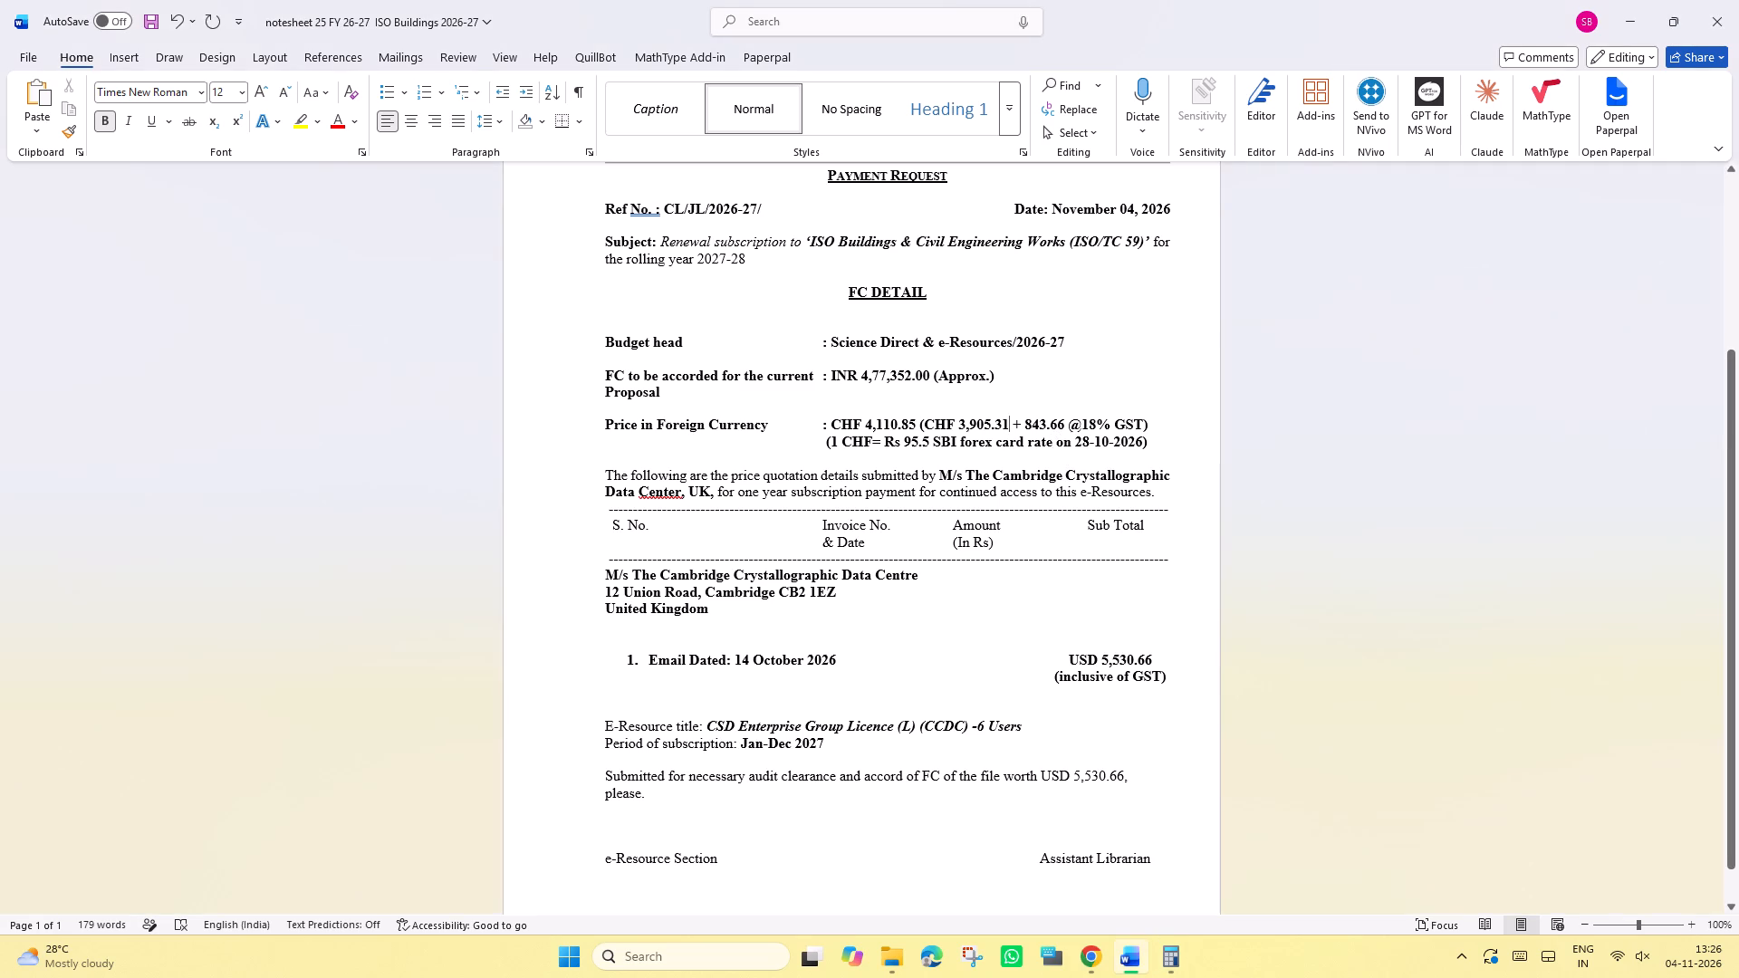
click(1064, 419)
key(BackSpace)
key(BackSpace)
key(BackSpace)
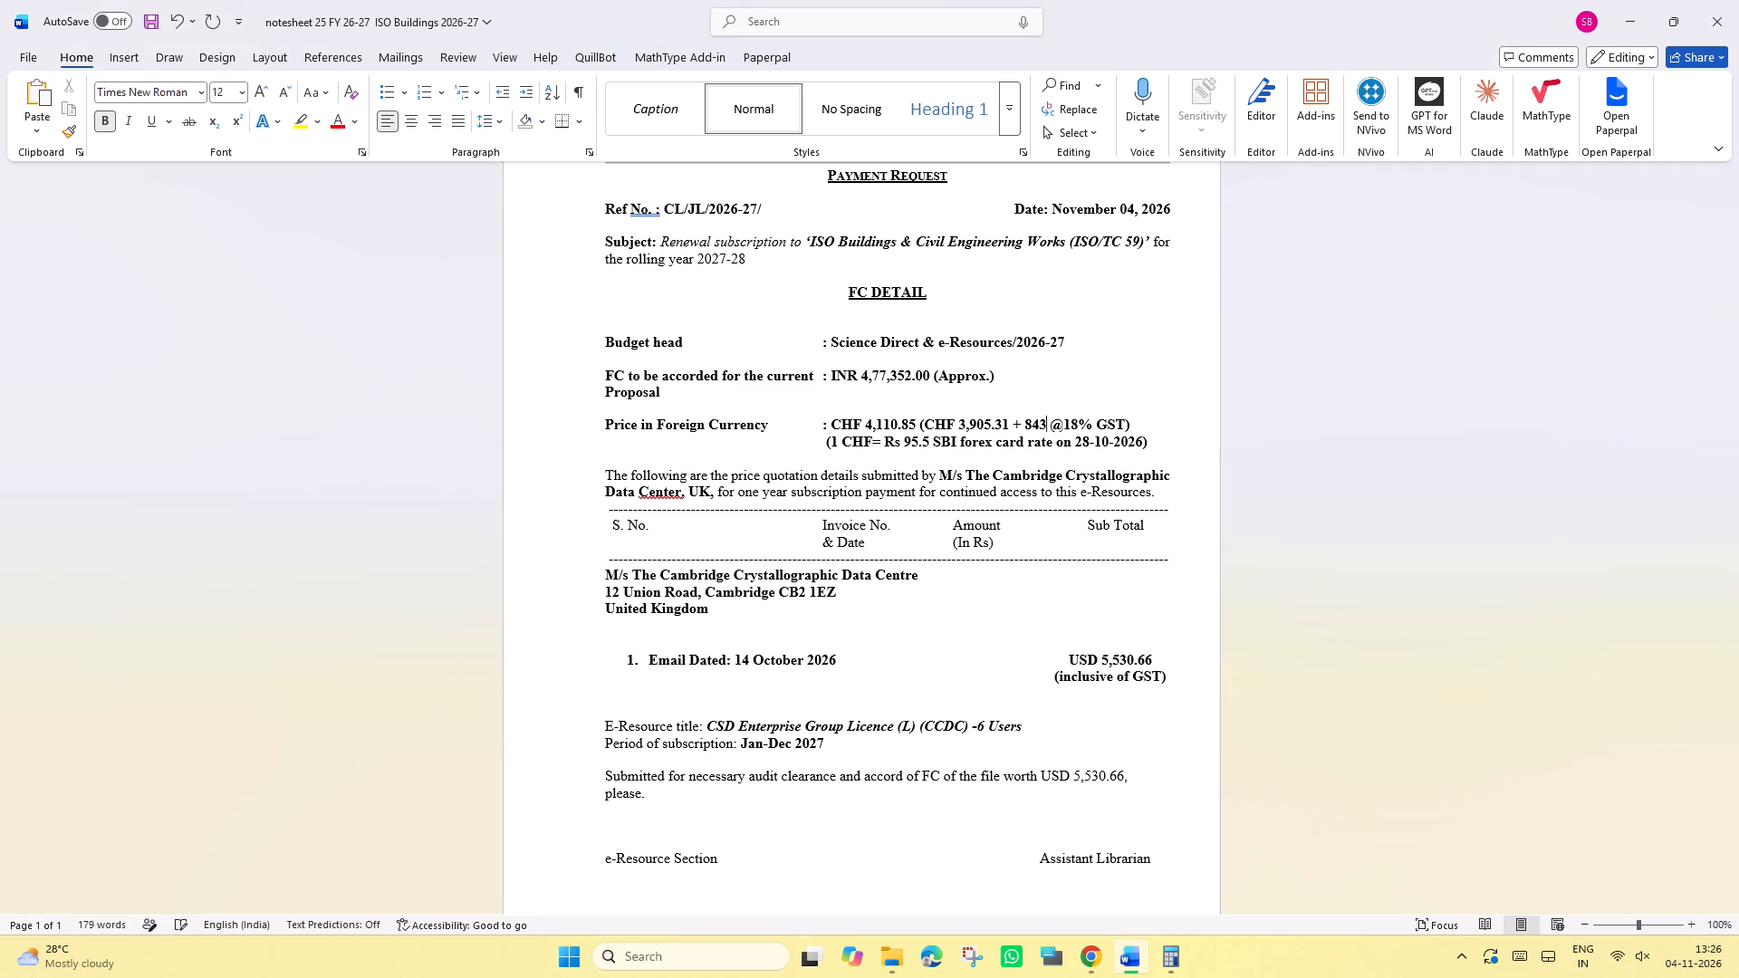
key(BackSpace)
key(BackSpace)
key(BackSpace)
text(205.)
text(54)
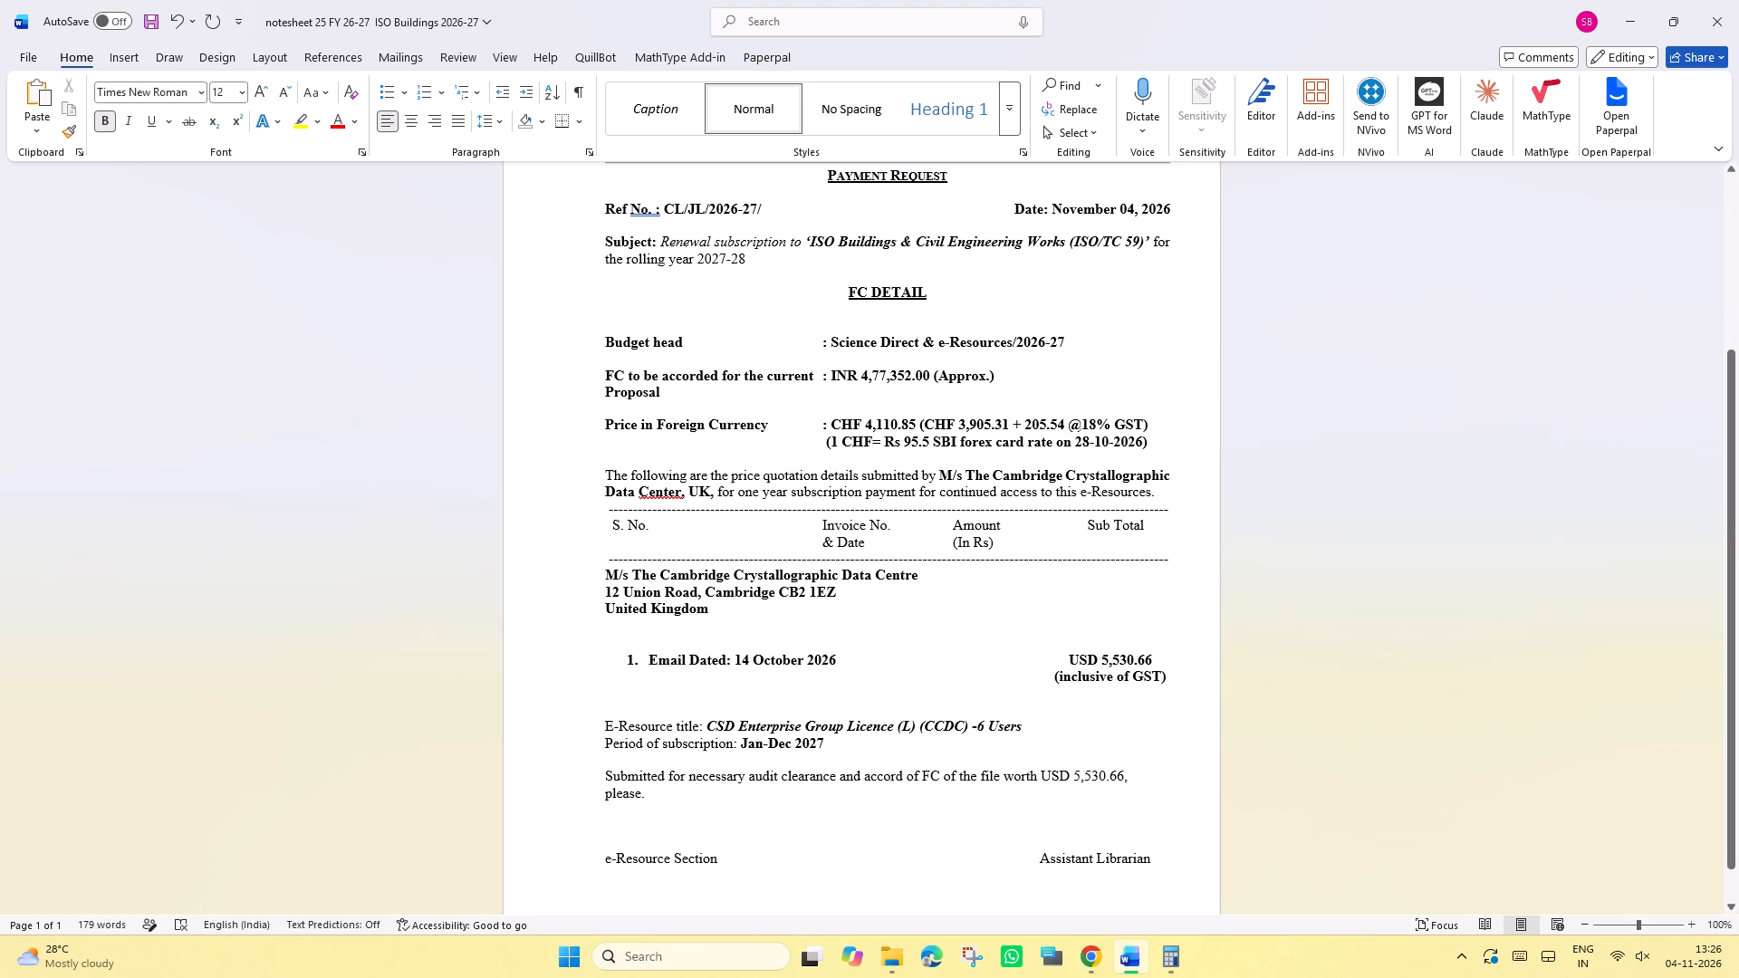
Set the GST rate in the bracketed price breakdown to 5%.
click(1094, 421)
key(BackSpace)
key(BackSpace)
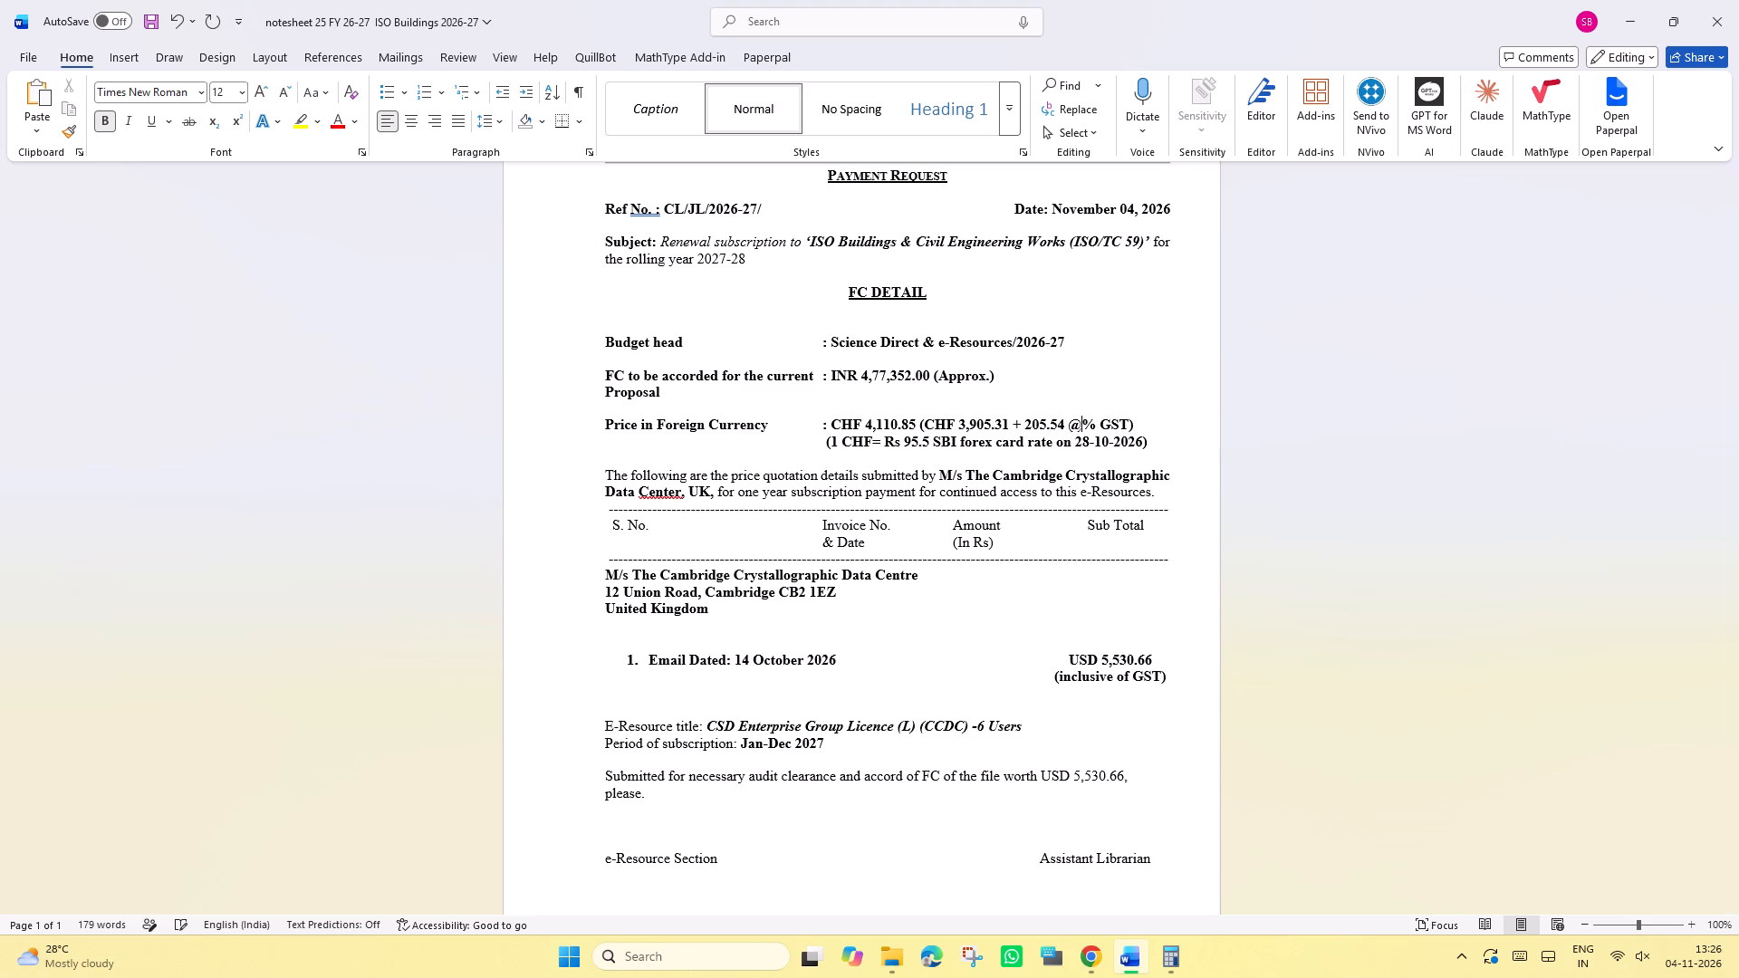
key(5)
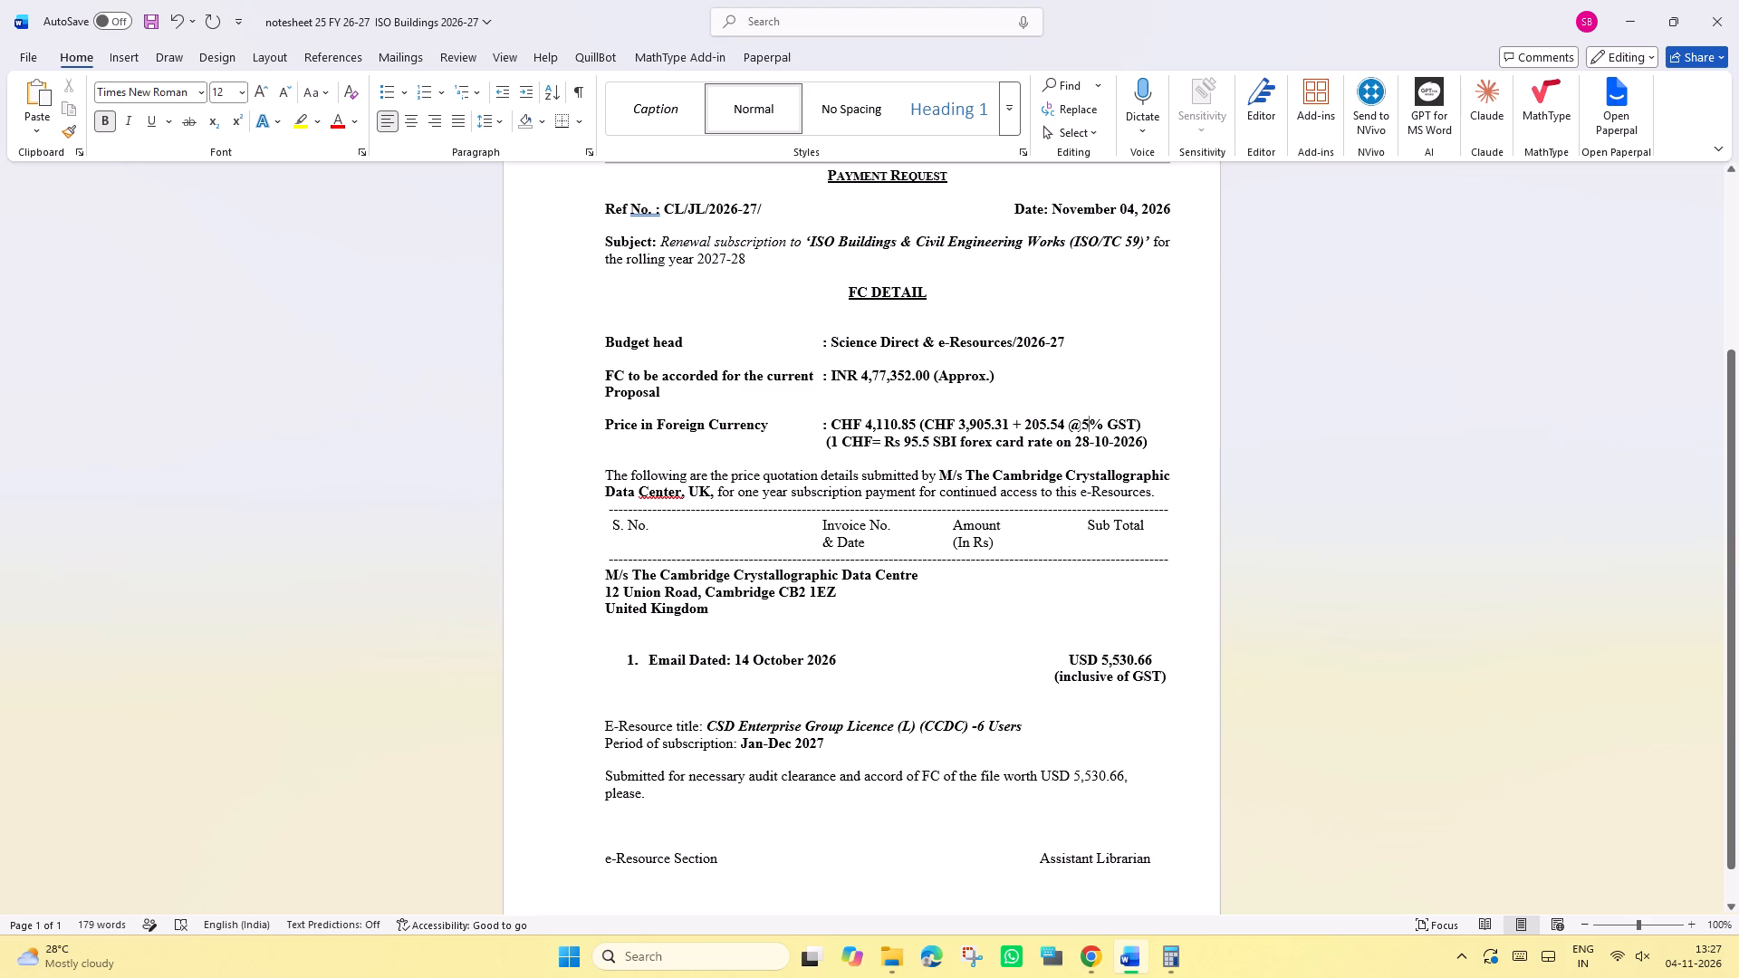
Set the CHF exchange rate under Price in Foreign Currency to Rs 116.12.
click(927, 438)
key(BackSpace)
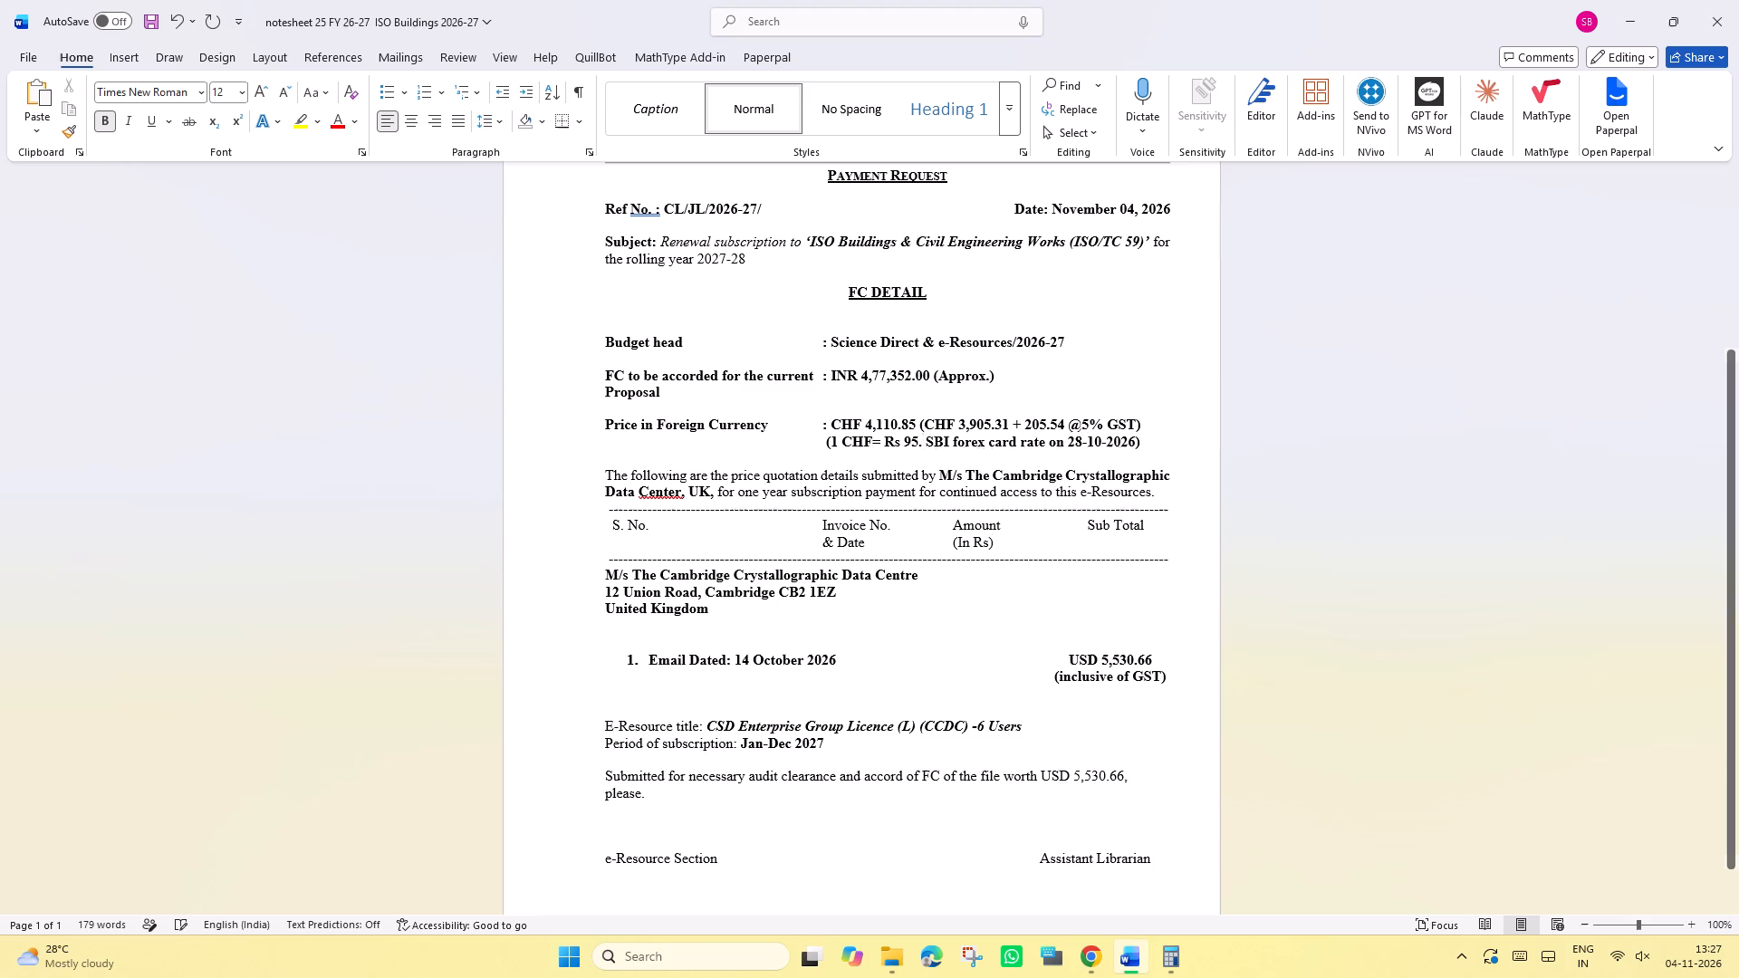
key(BackSpace)
key(BackSpace)
key(BackSpace)
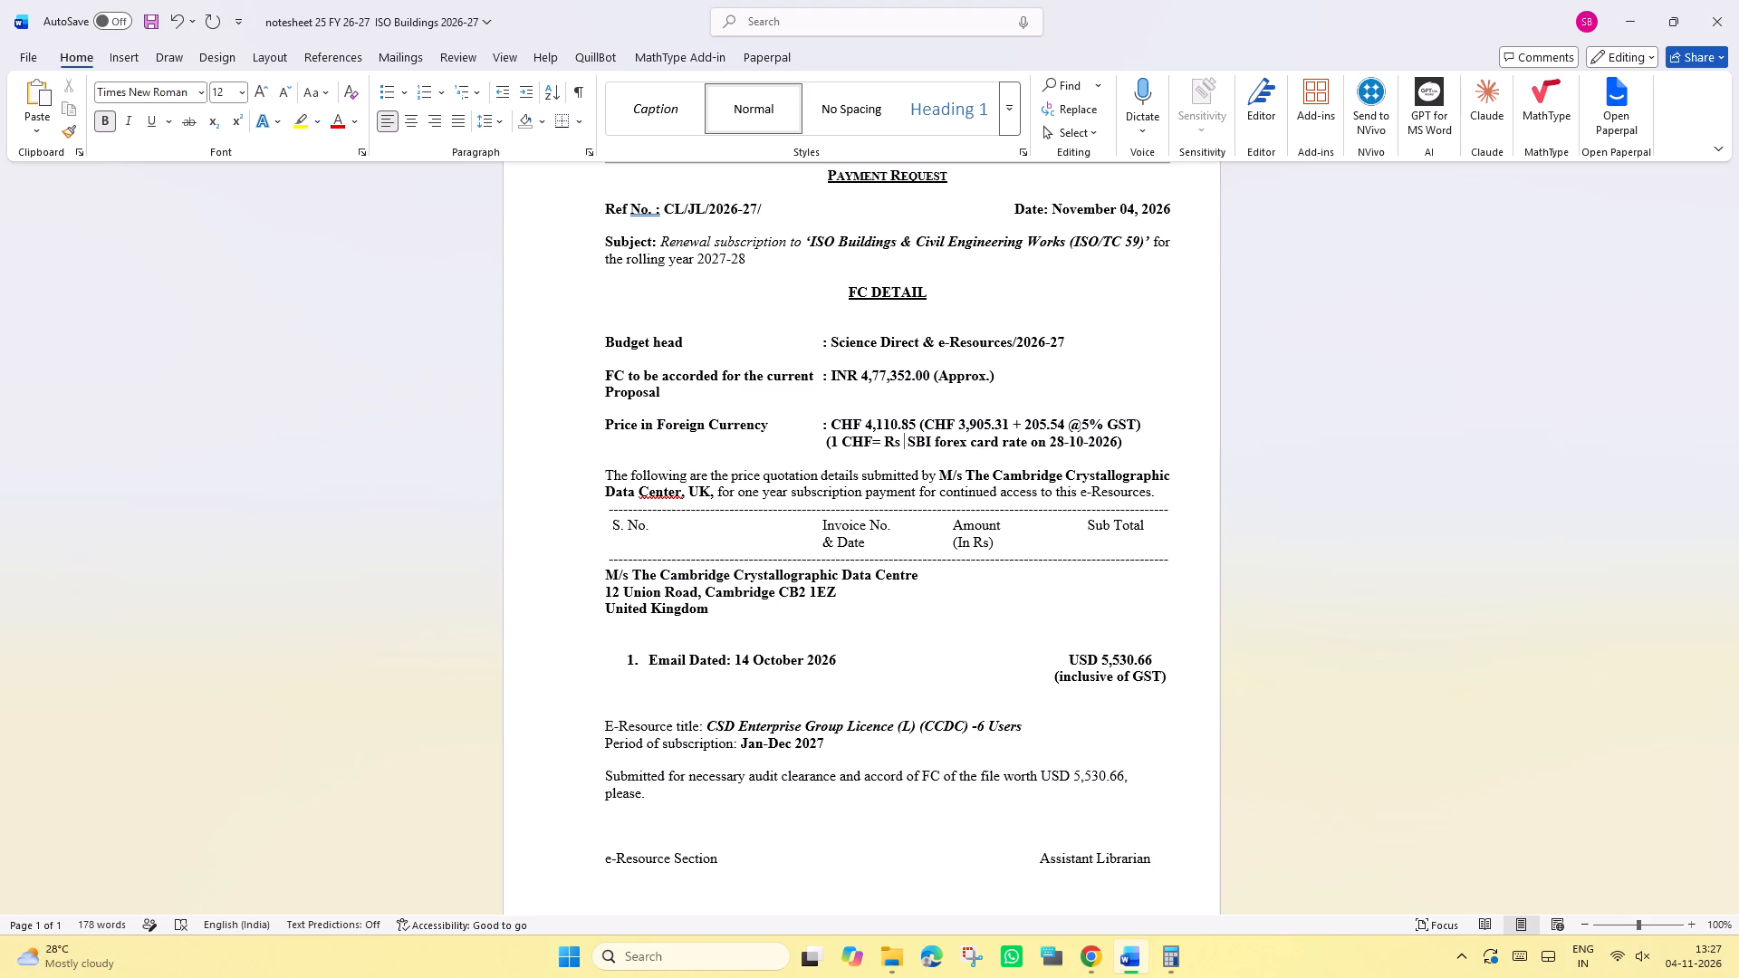
text(116.)
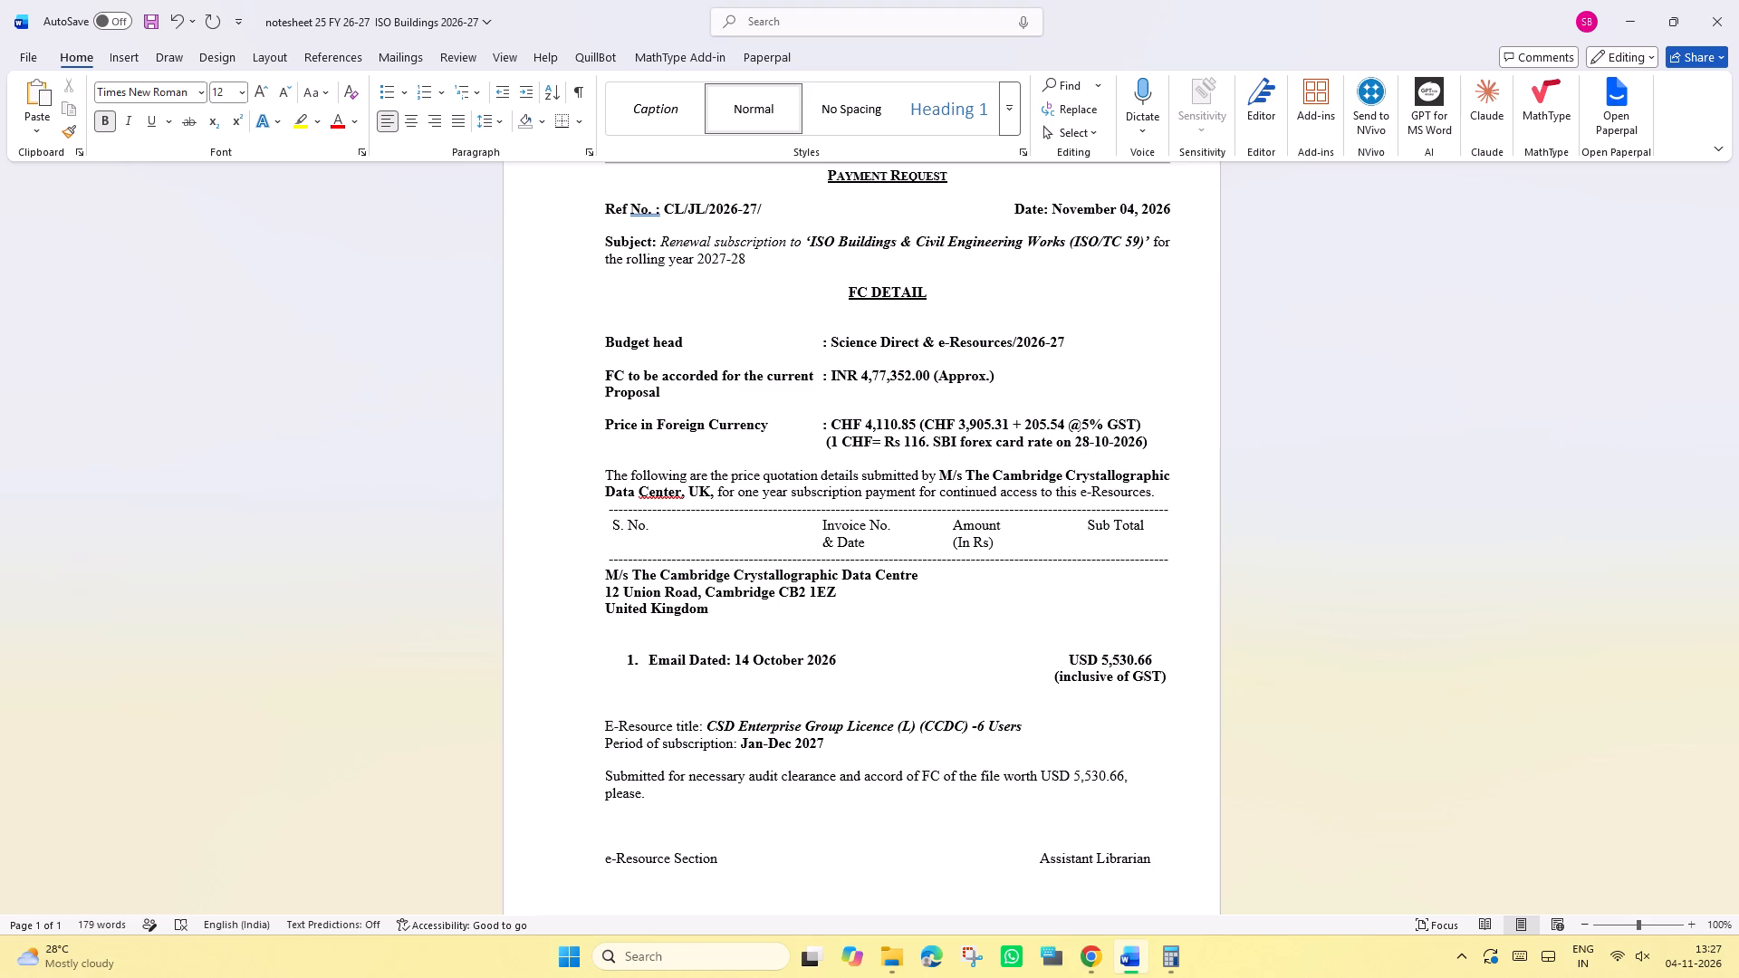
text(12)
Replace the bank name SBI in the forex card rate note with Canara.
key(Right)
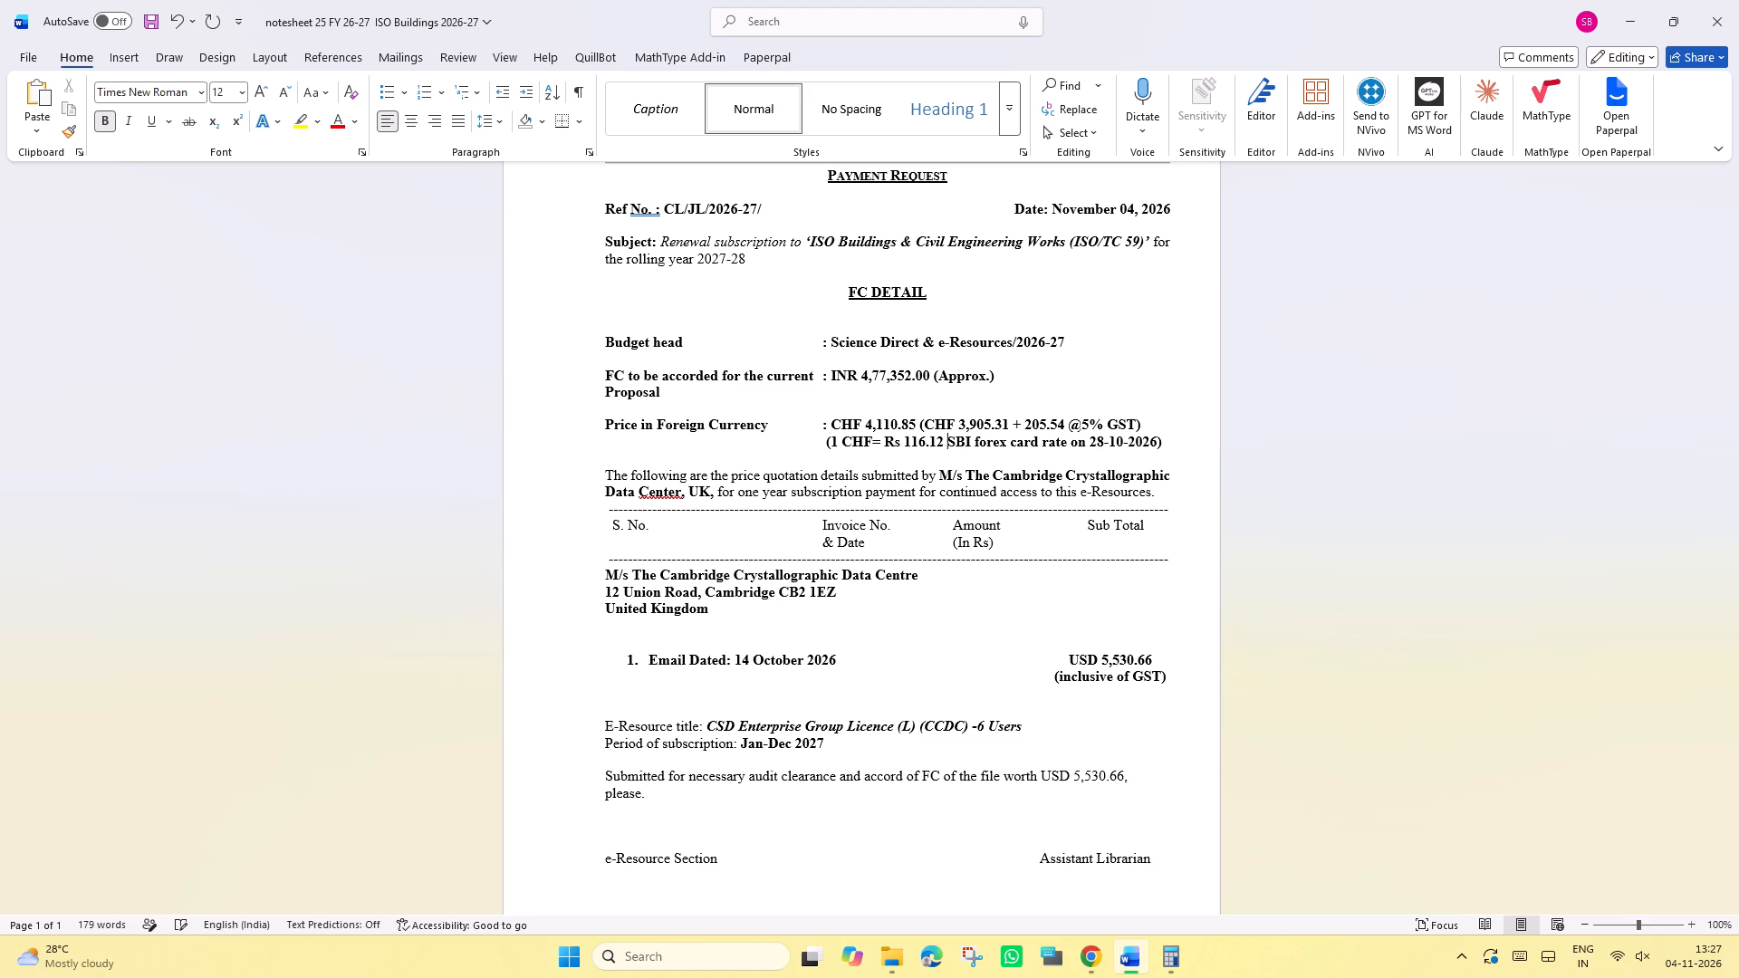
key(Right)
key(Right)
key(Right)
key(Right)
key(Right)
key(Right)
key(Right)
key(Right)
key(Right)
key(Right)
key(Left)
key(Left)
key(Left)
key(Left)
key(Left)
key(Left)
key(Left)
key(BackSpace)
key(BackSpace)
key(BackSpace)
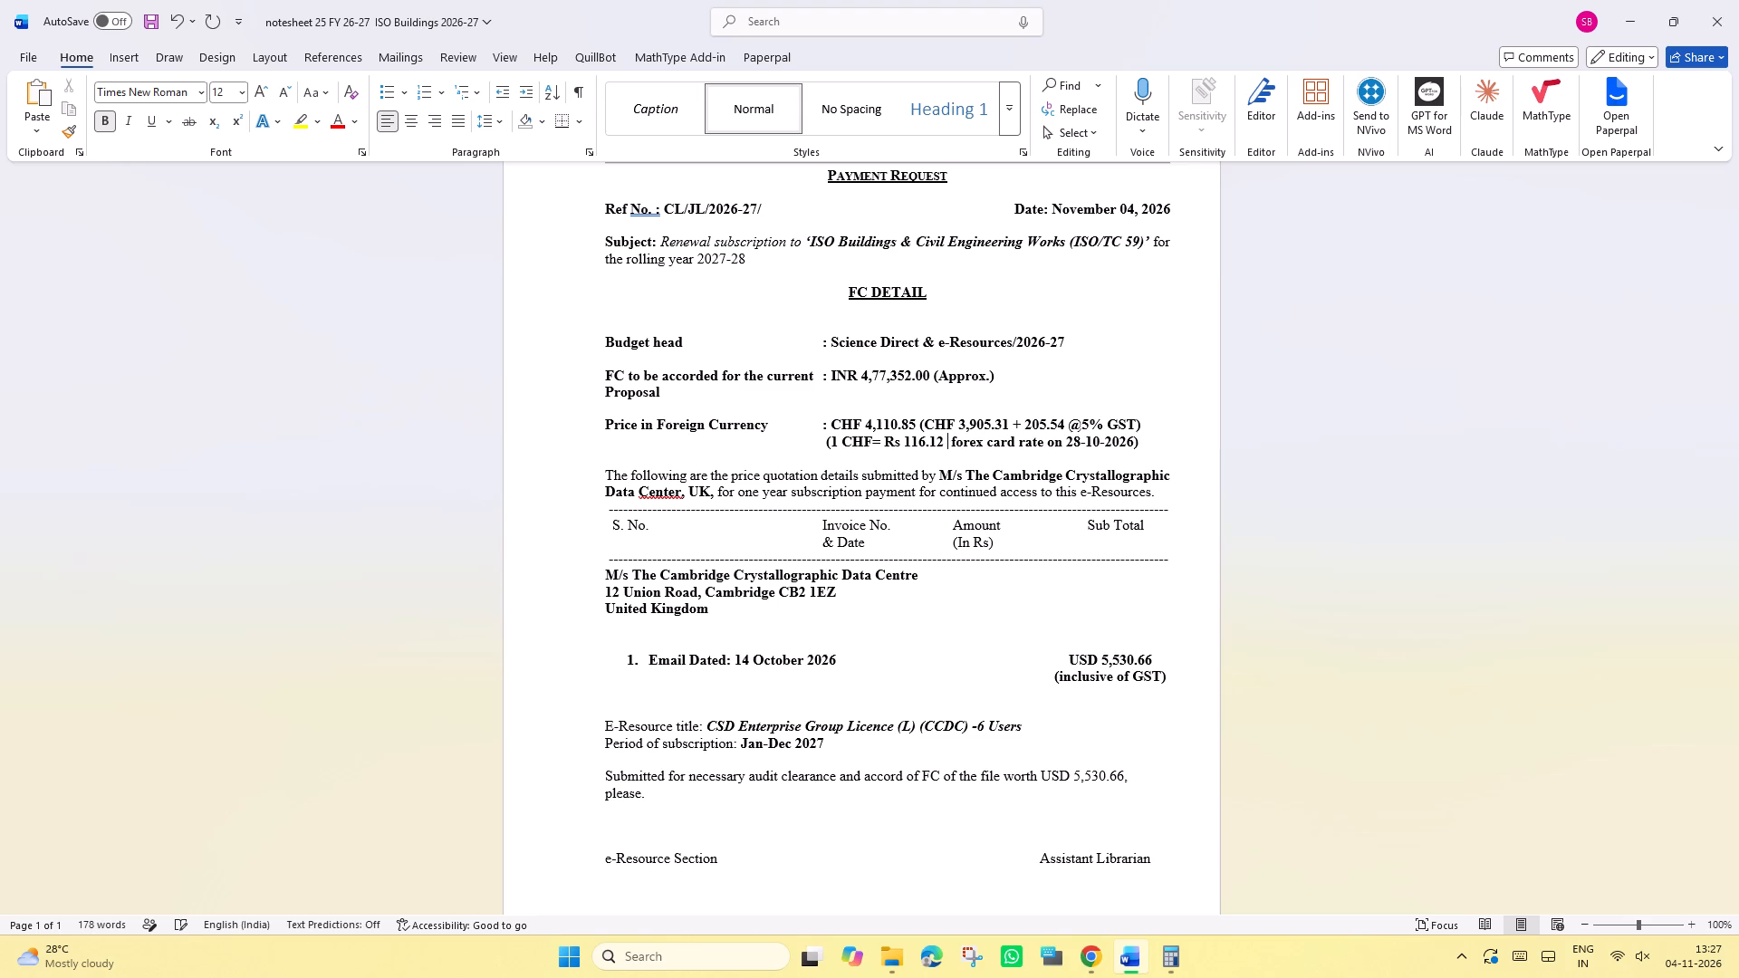
text(Canara)
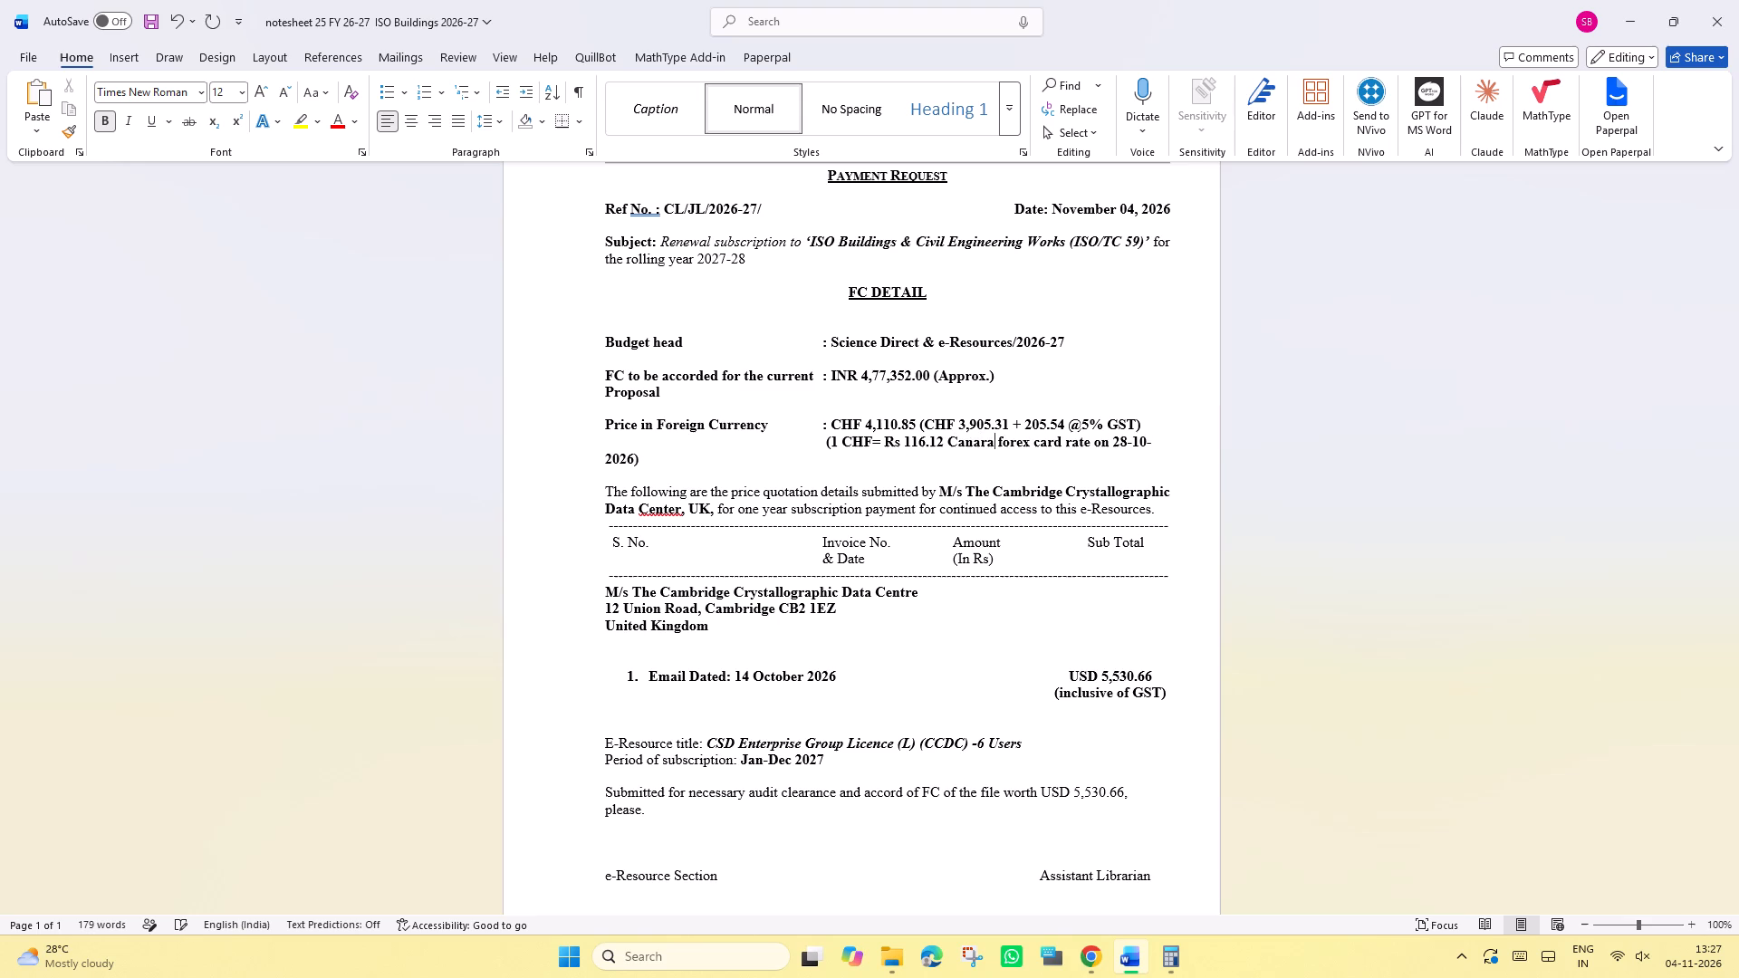
Set the day in the forex card rate date to 29, making it 29-10-2026.
key(Right)
key(Right)
key(Right)
key(Right)
key(Right)
key(Right)
key(Right)
key(Right)
key(Right)
key(Right)
key(Right)
key(Right)
key(Right)
key(Right)
key(Right)
key(Right)
key(Right)
key(Right)
key(Right)
key(Right)
key(Right)
key(Right)
key(BackSpace)
key(BackSpace)
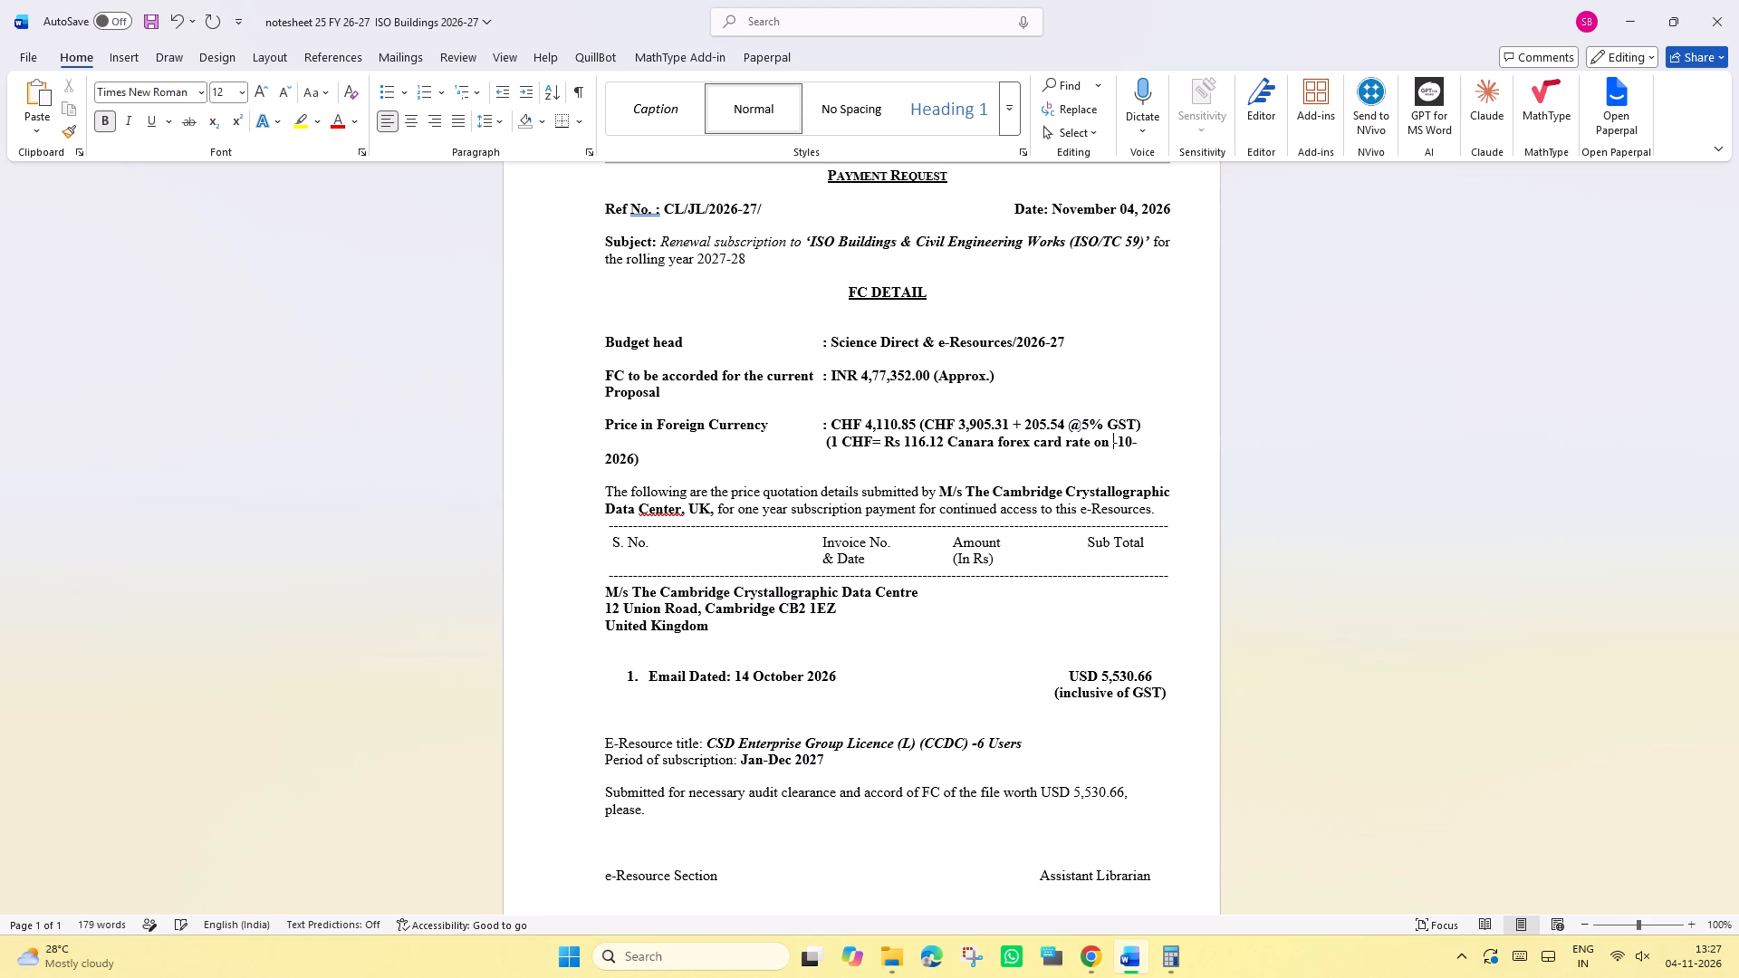
text(29)
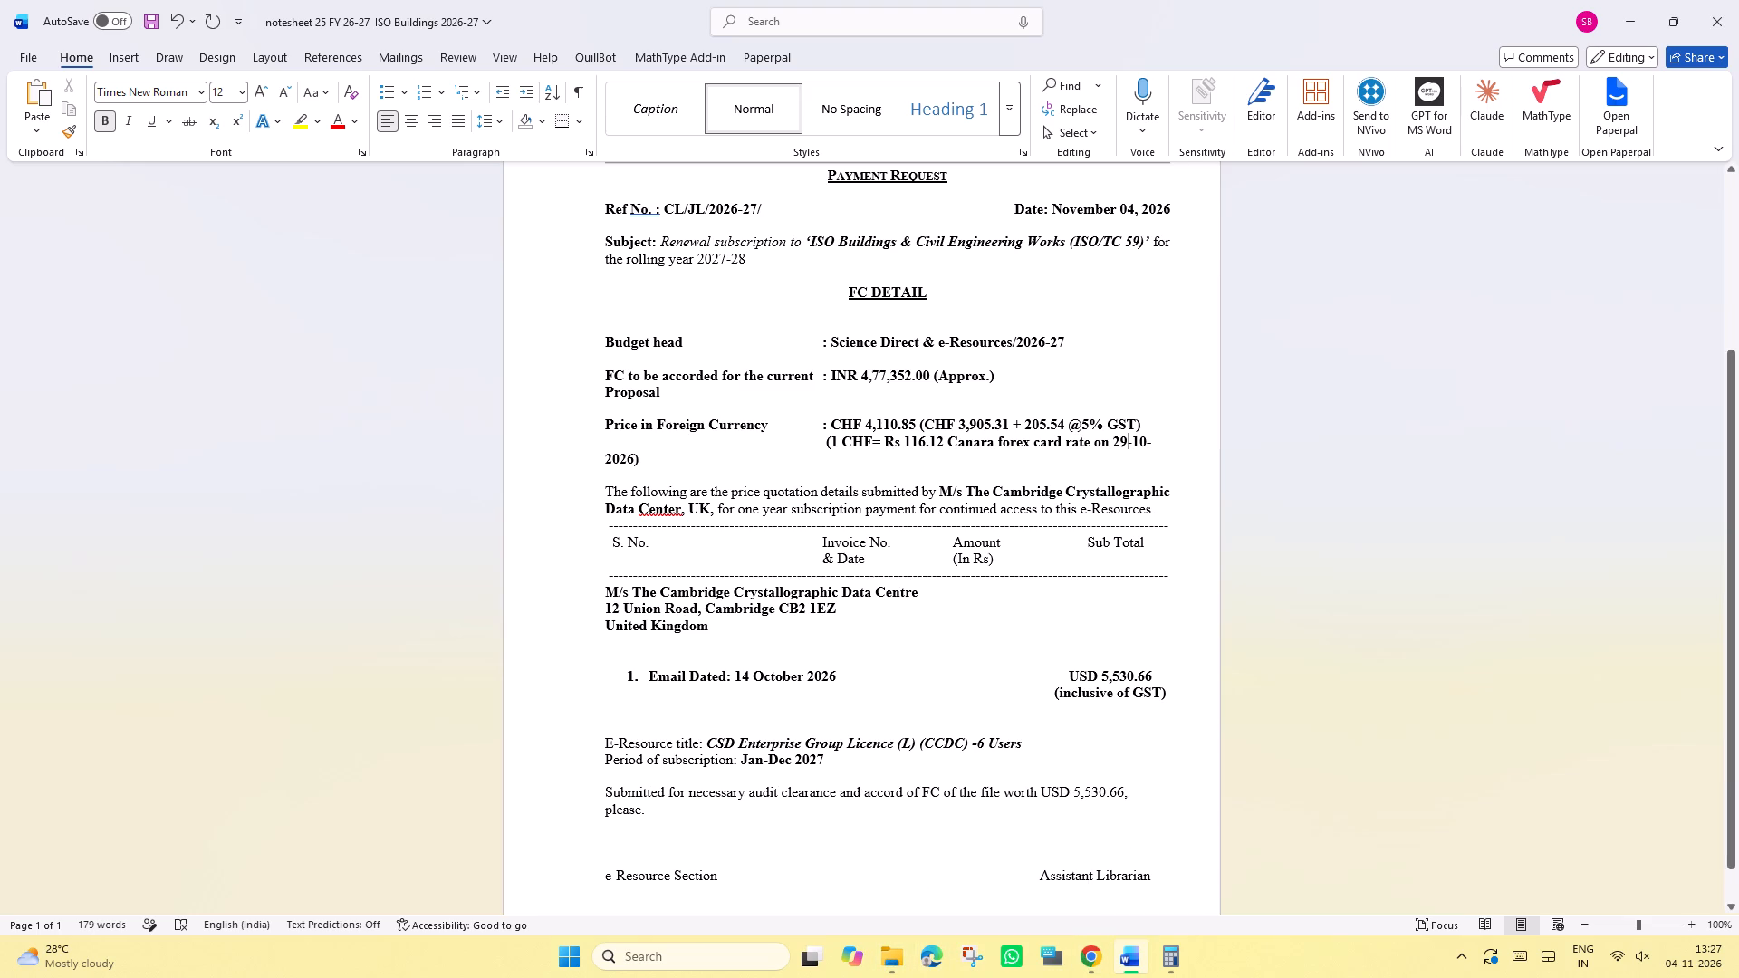
Replace the supplier name in the price quotation sentence with BSB Edge Private Limited, keeping the M/s prefix.
click(678, 503)
key(BackSpace)
key(BackSpace)
key(BackSpace)
key(BackSpace)
key(BackSpace)
key(BackSpace)
key(BackSpace)
key(BackSpace)
key(BackSpace)
key(BackSpace)
key(BackSpace)
key(BackSpace)
key(BackSpace)
key(BackSpace)
key(BackSpace)
key(BackSpace)
key(BackSpace)
key(BackSpace)
key(BackSpace)
key(BackSpace)
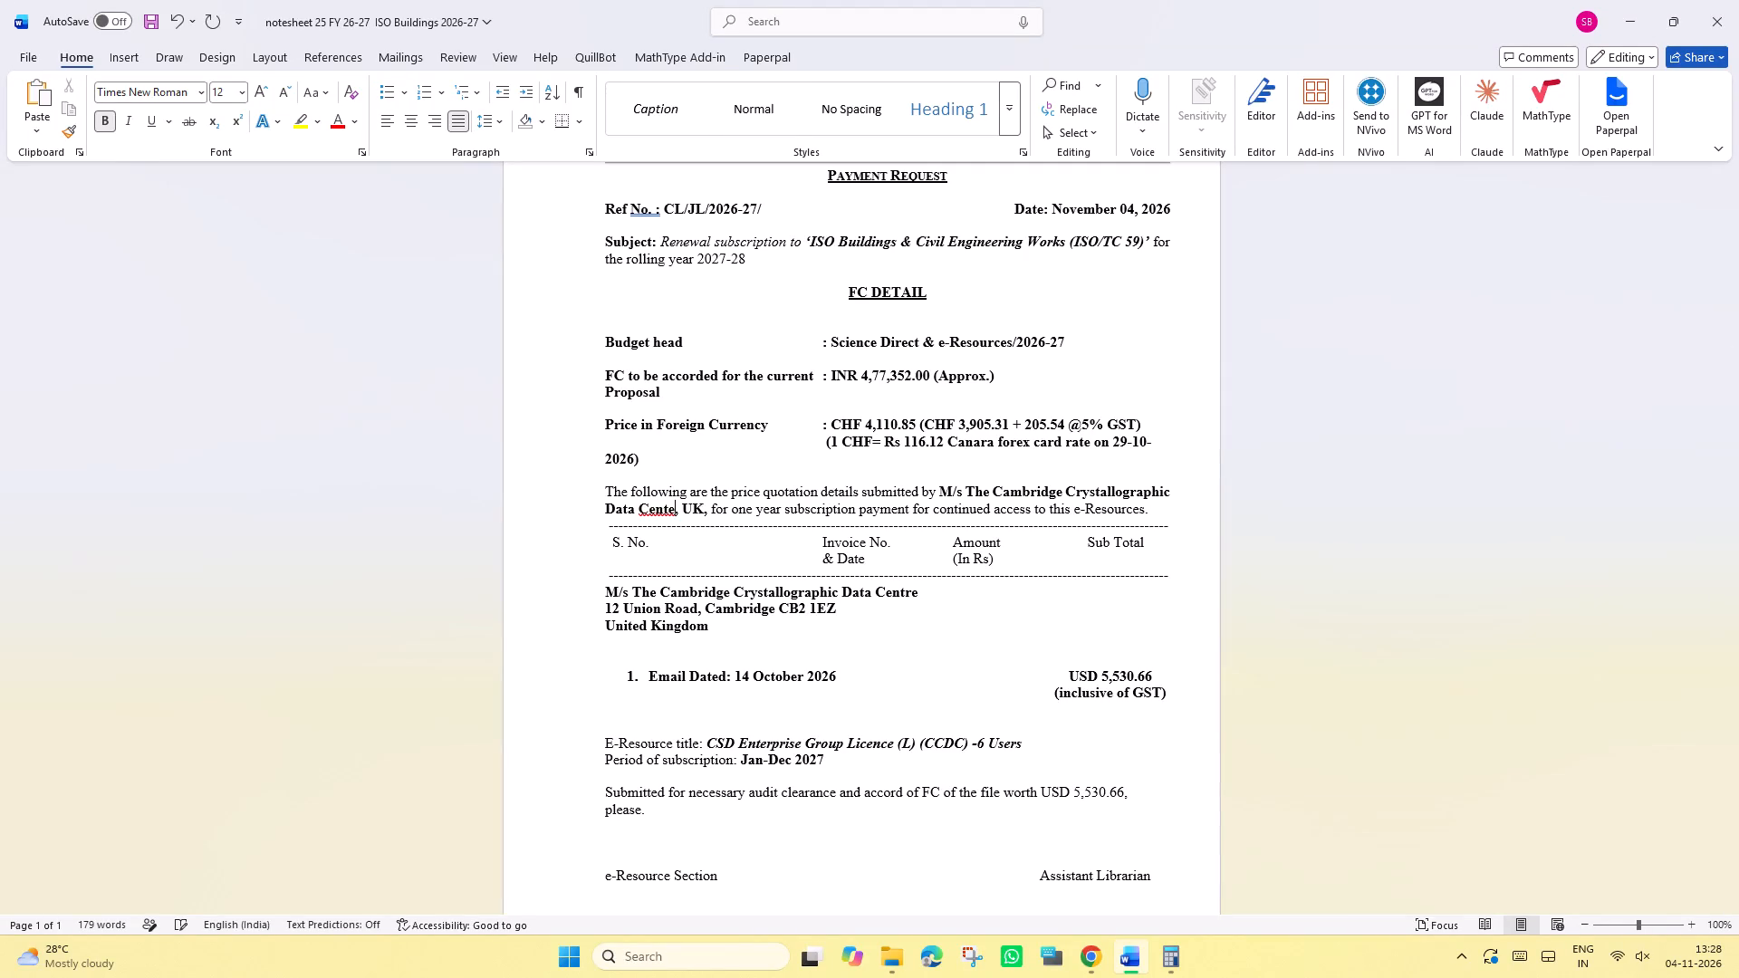
key(BackSpace)
key(BackSpace)
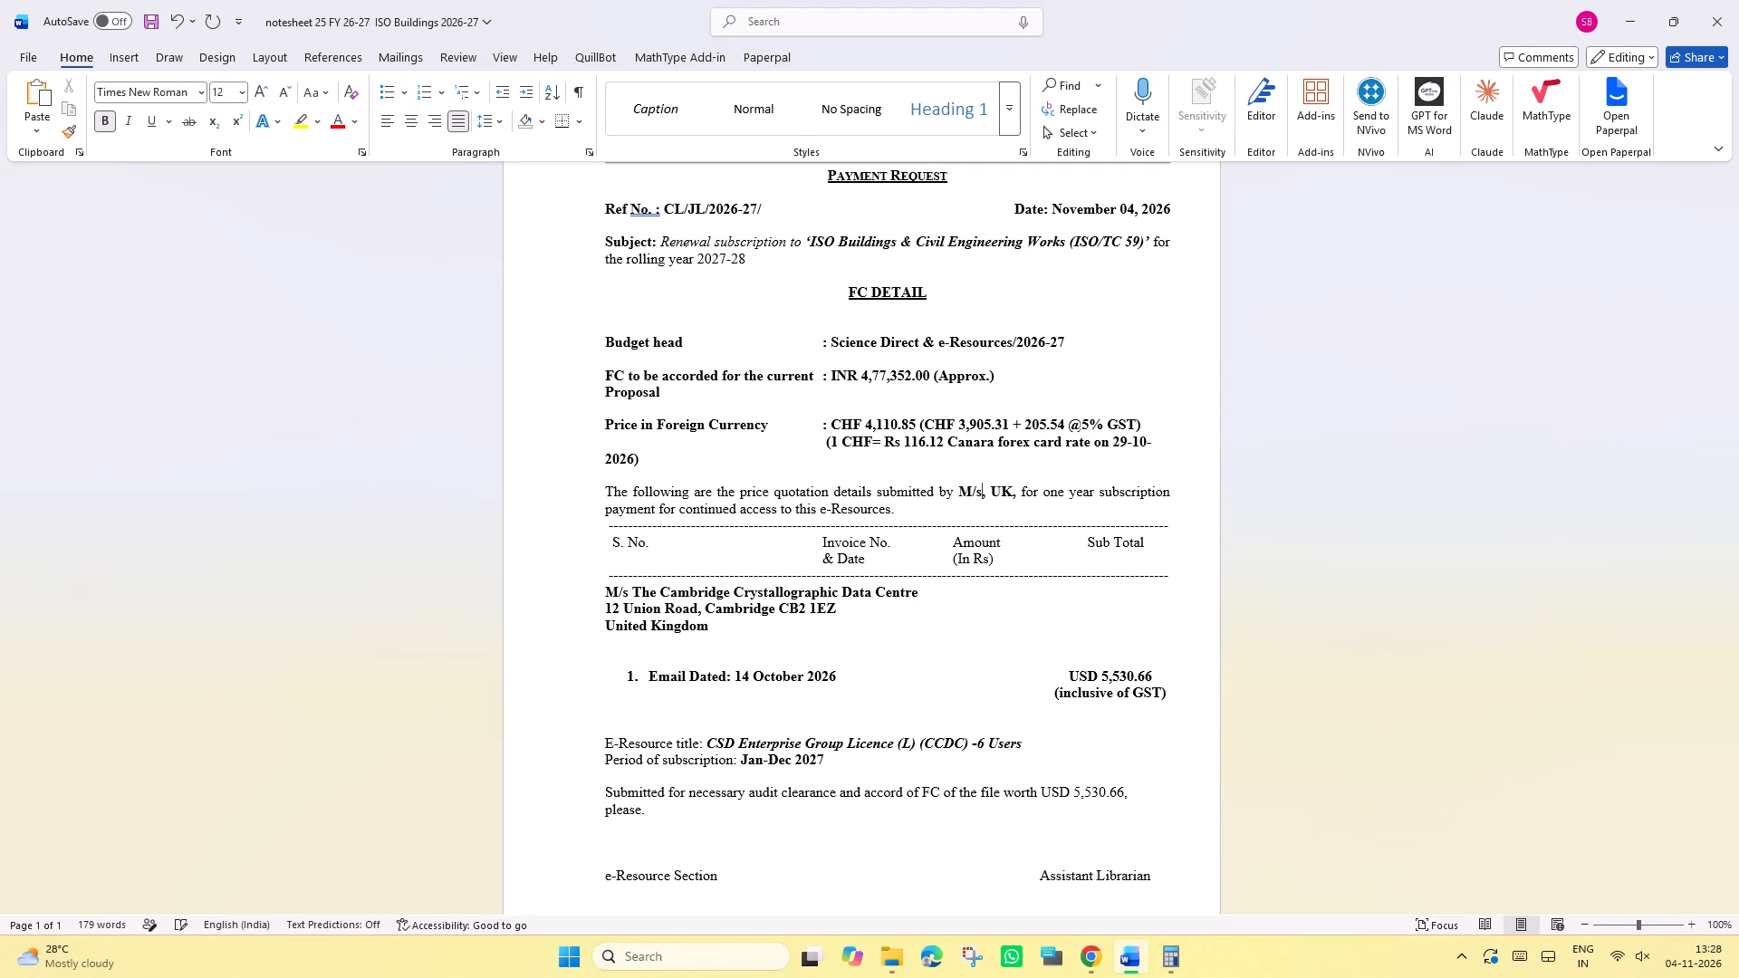
key(space)
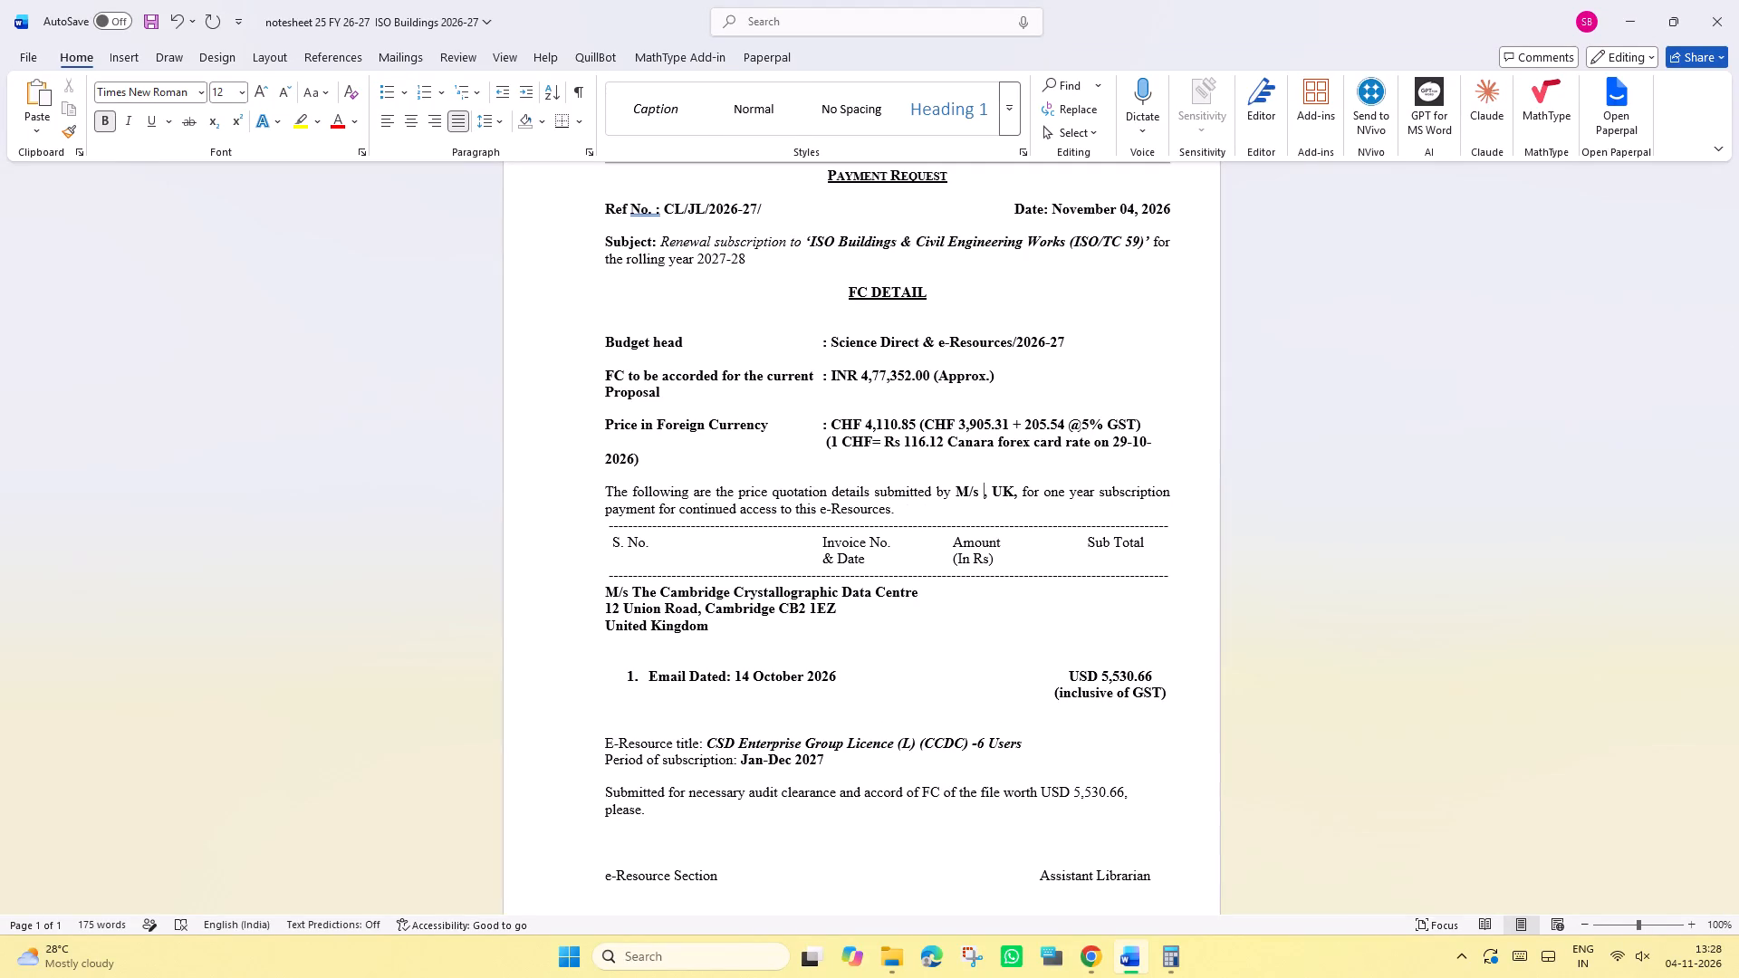
text(BSB)
key(space)
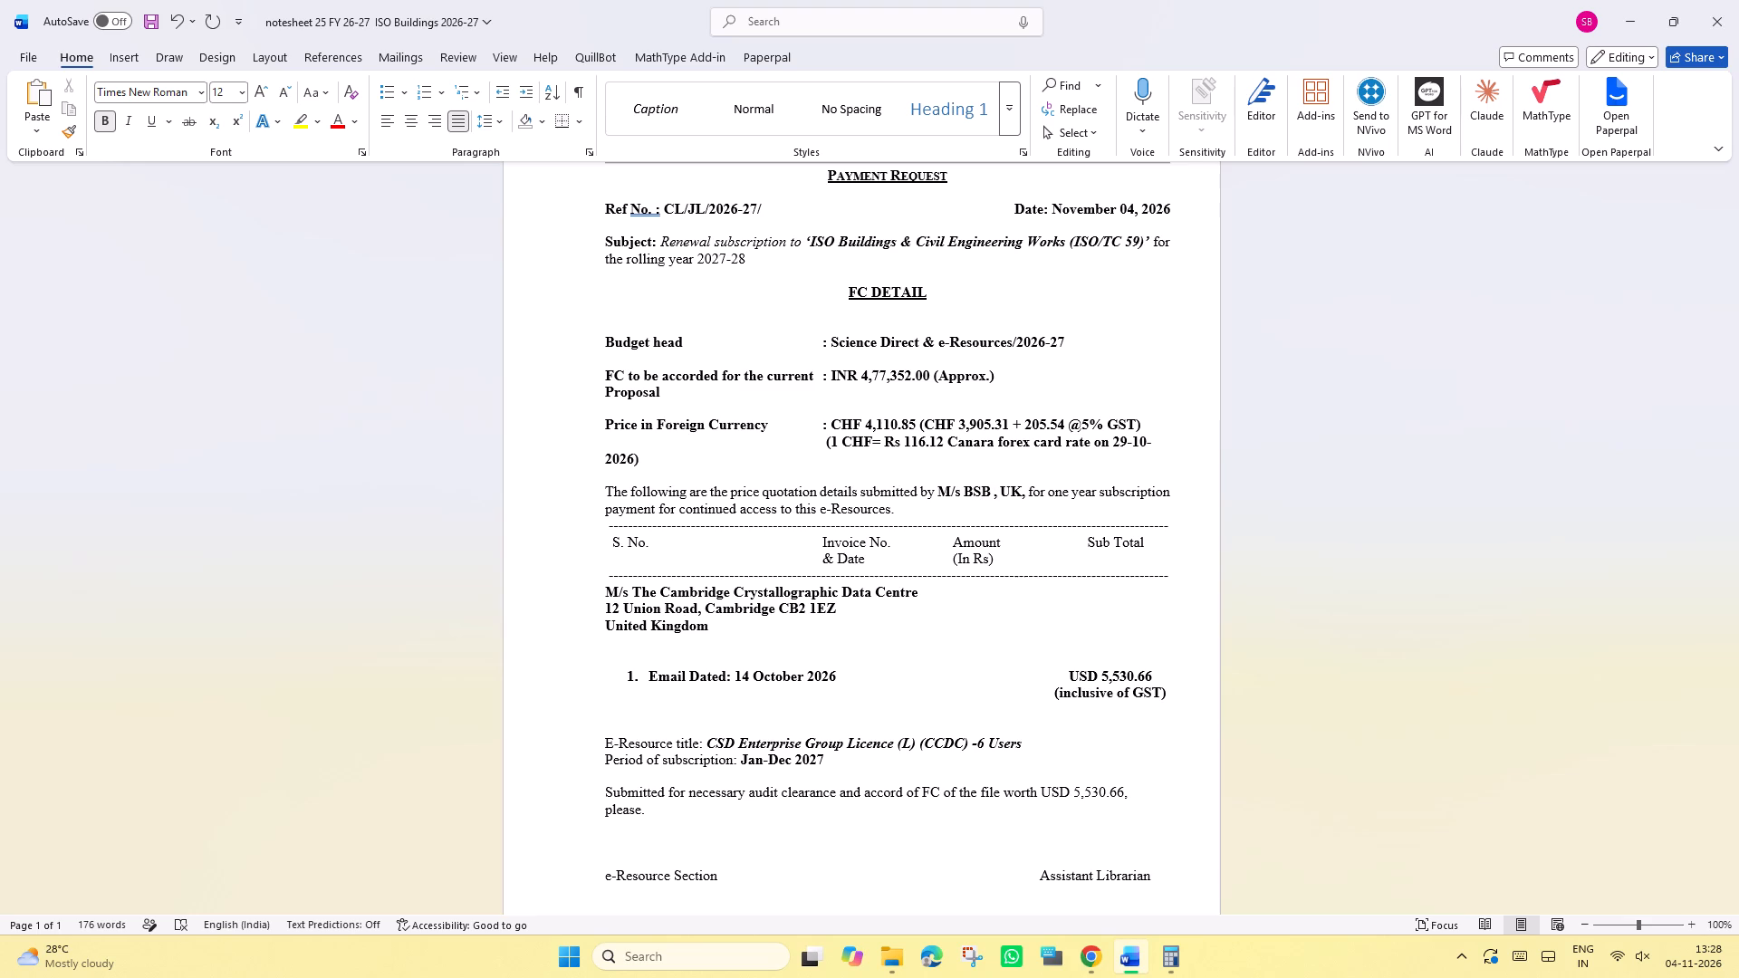
text(Edge)
key(space)
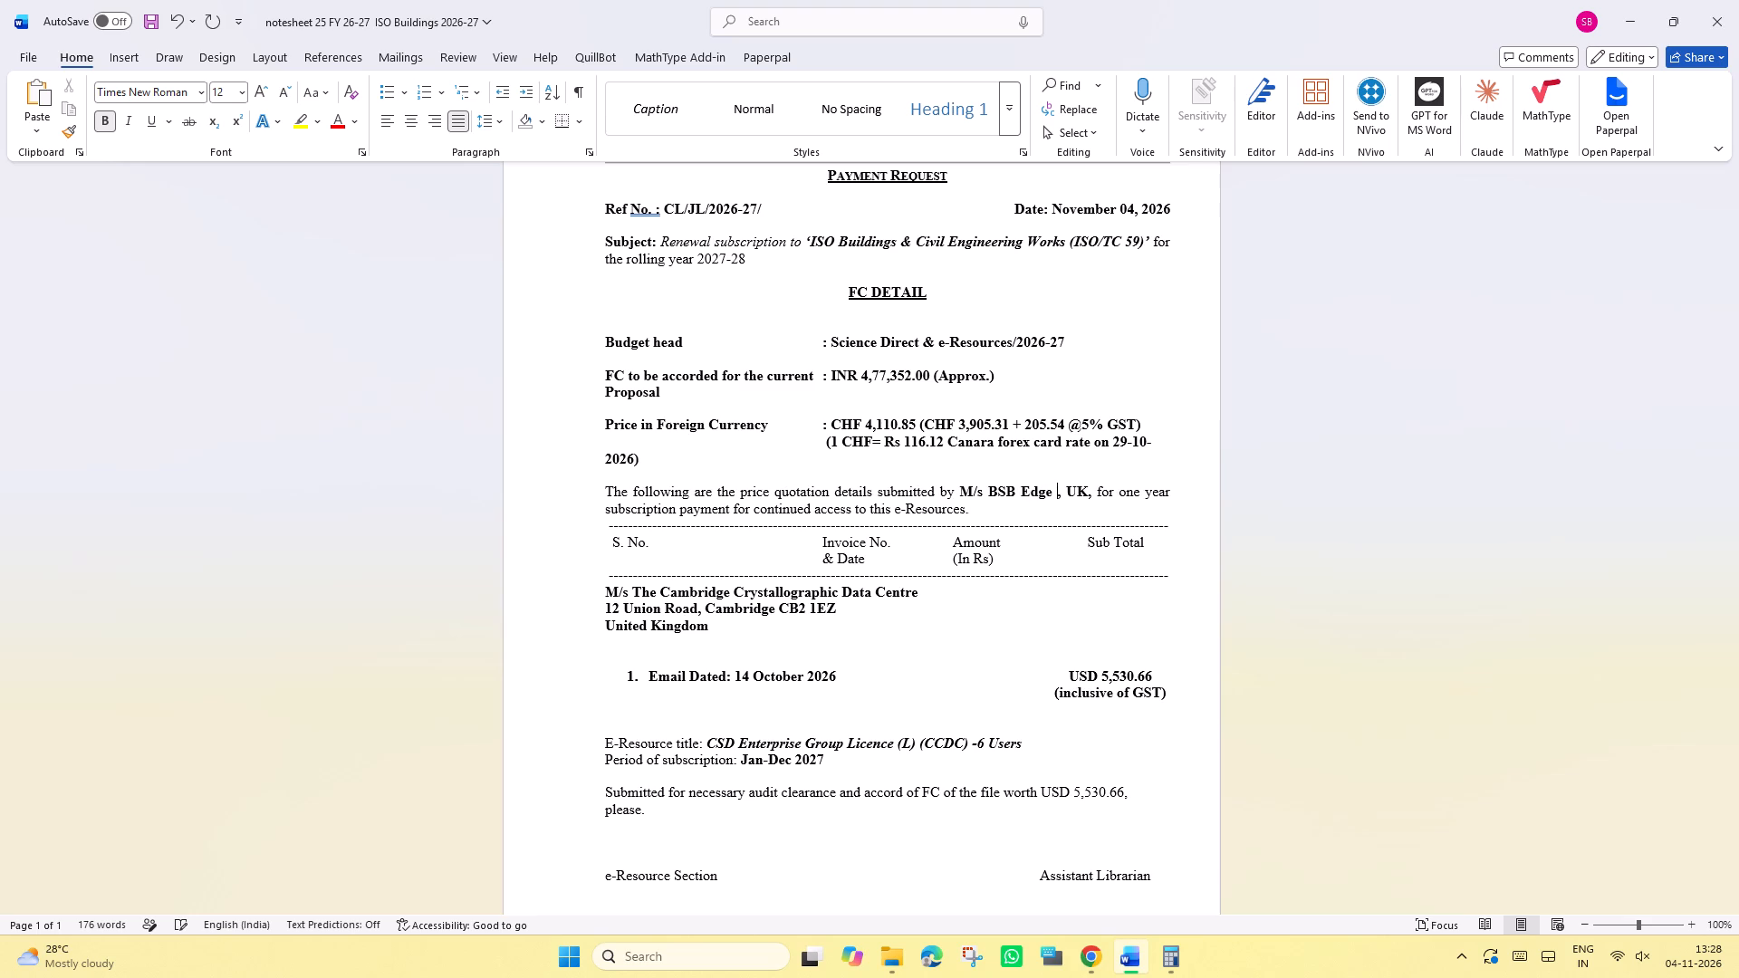
text(Pro)
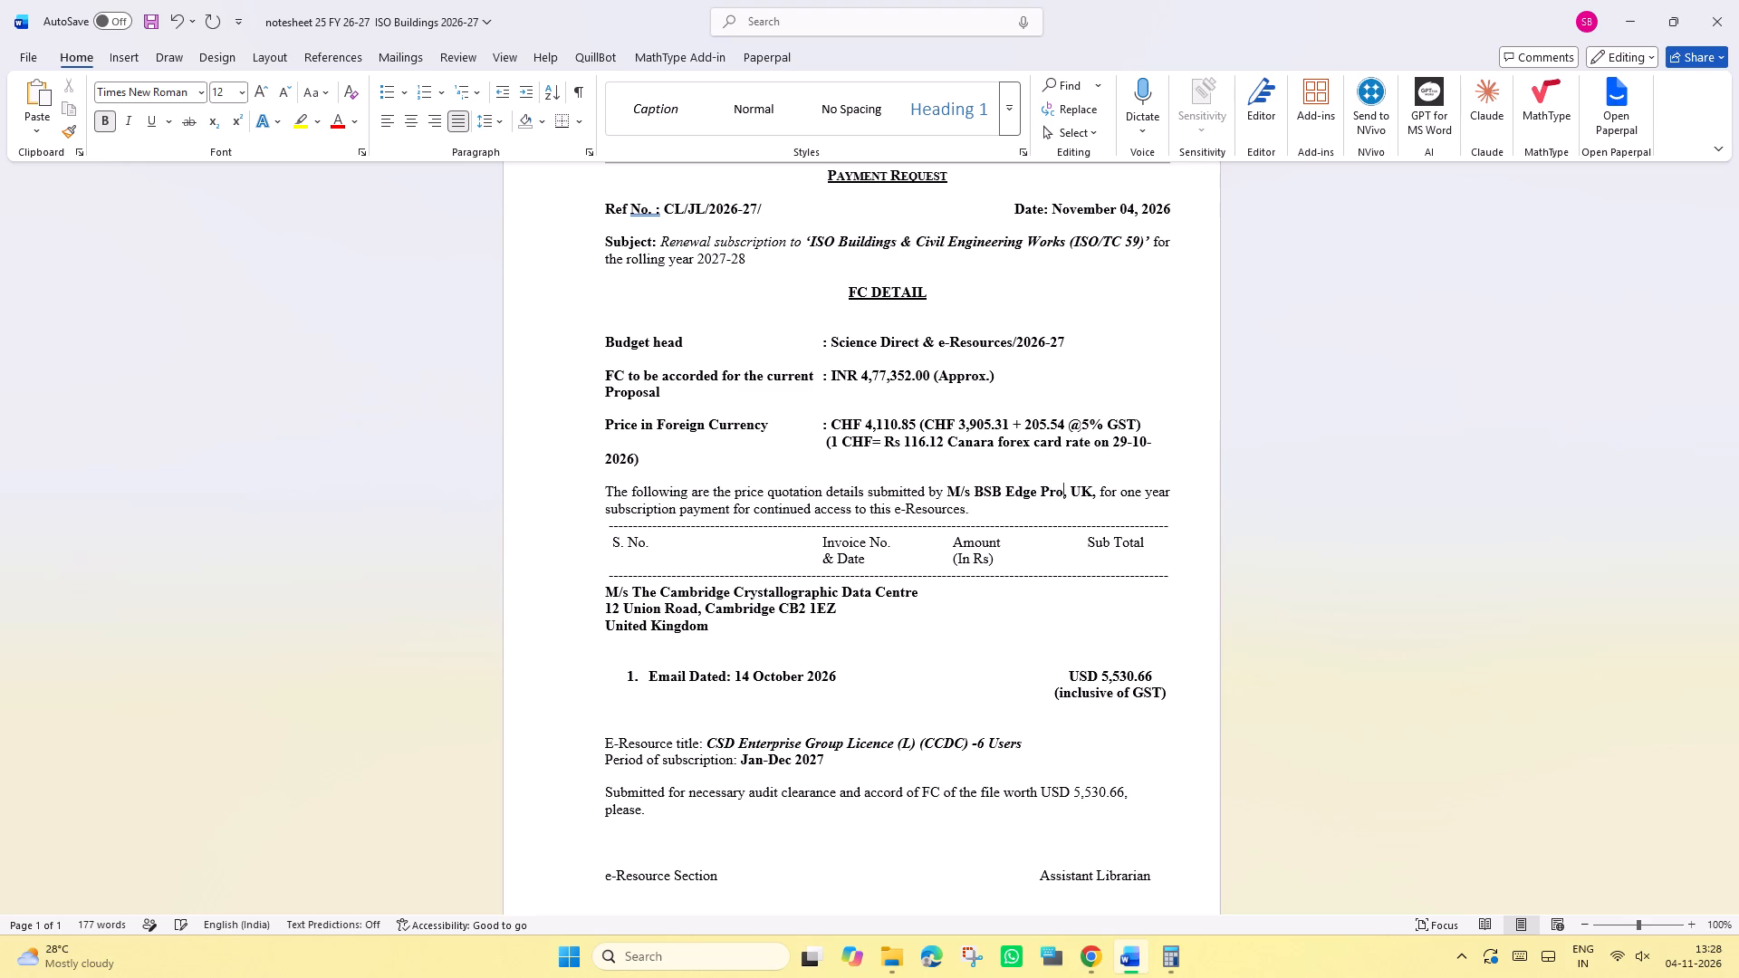
key(BackSpace)
text(ivate)
key(space)
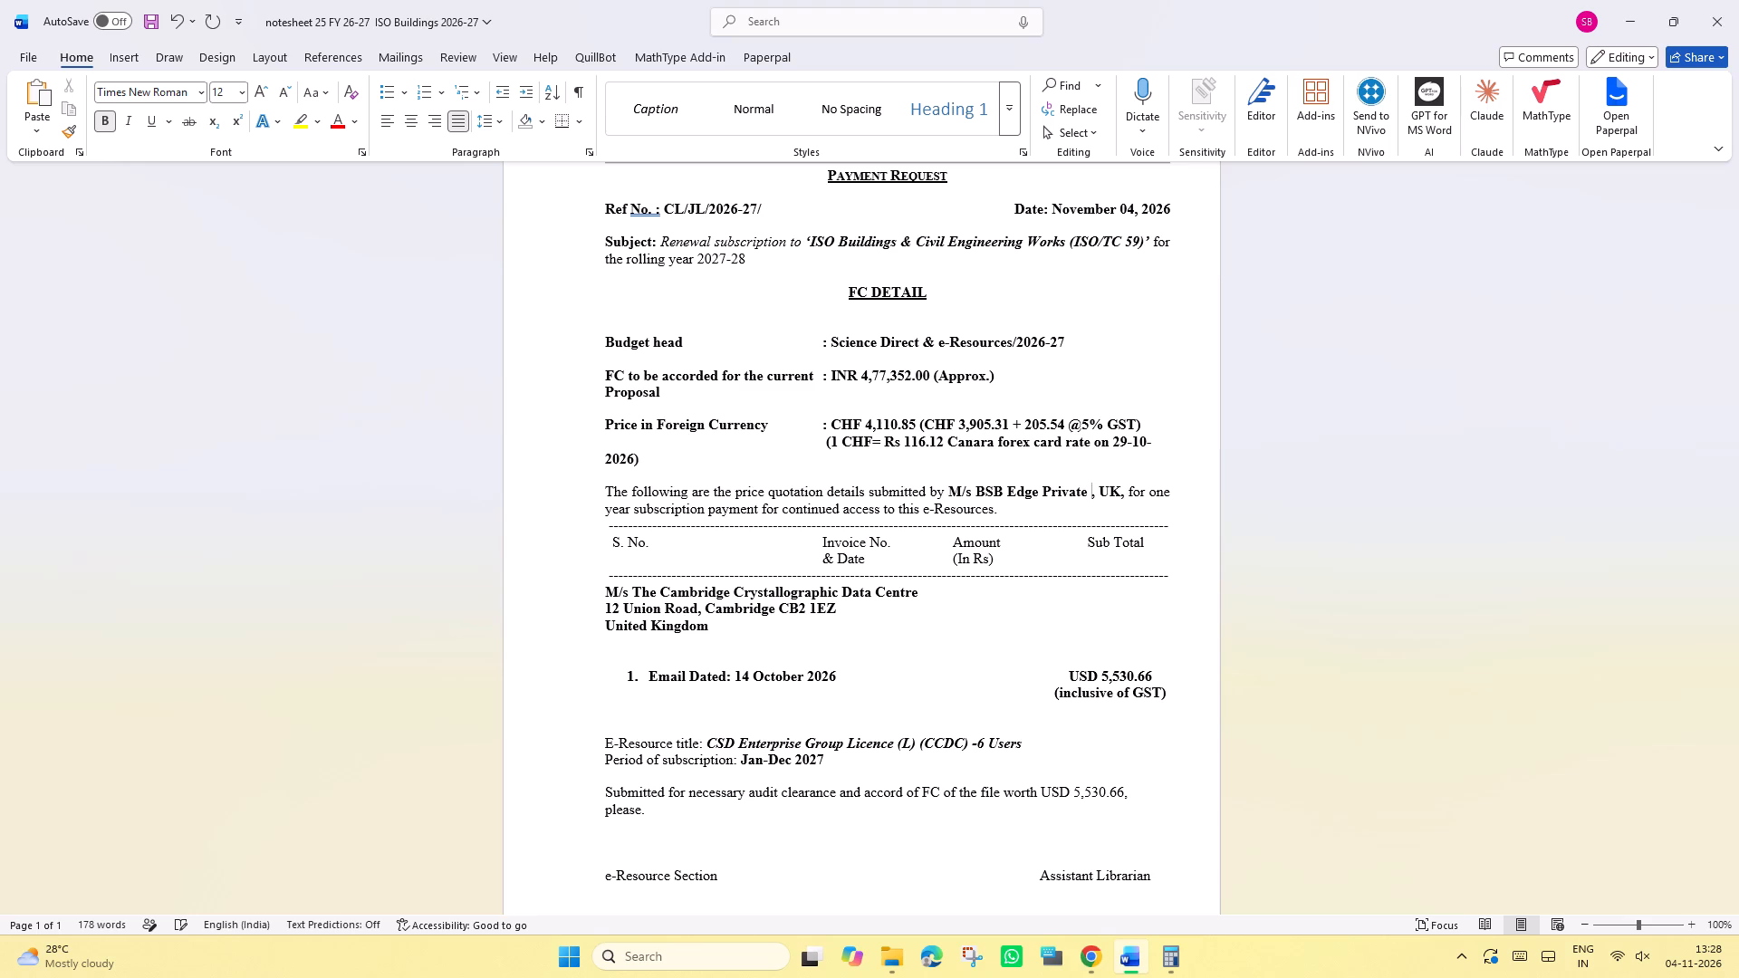
text(Limited)
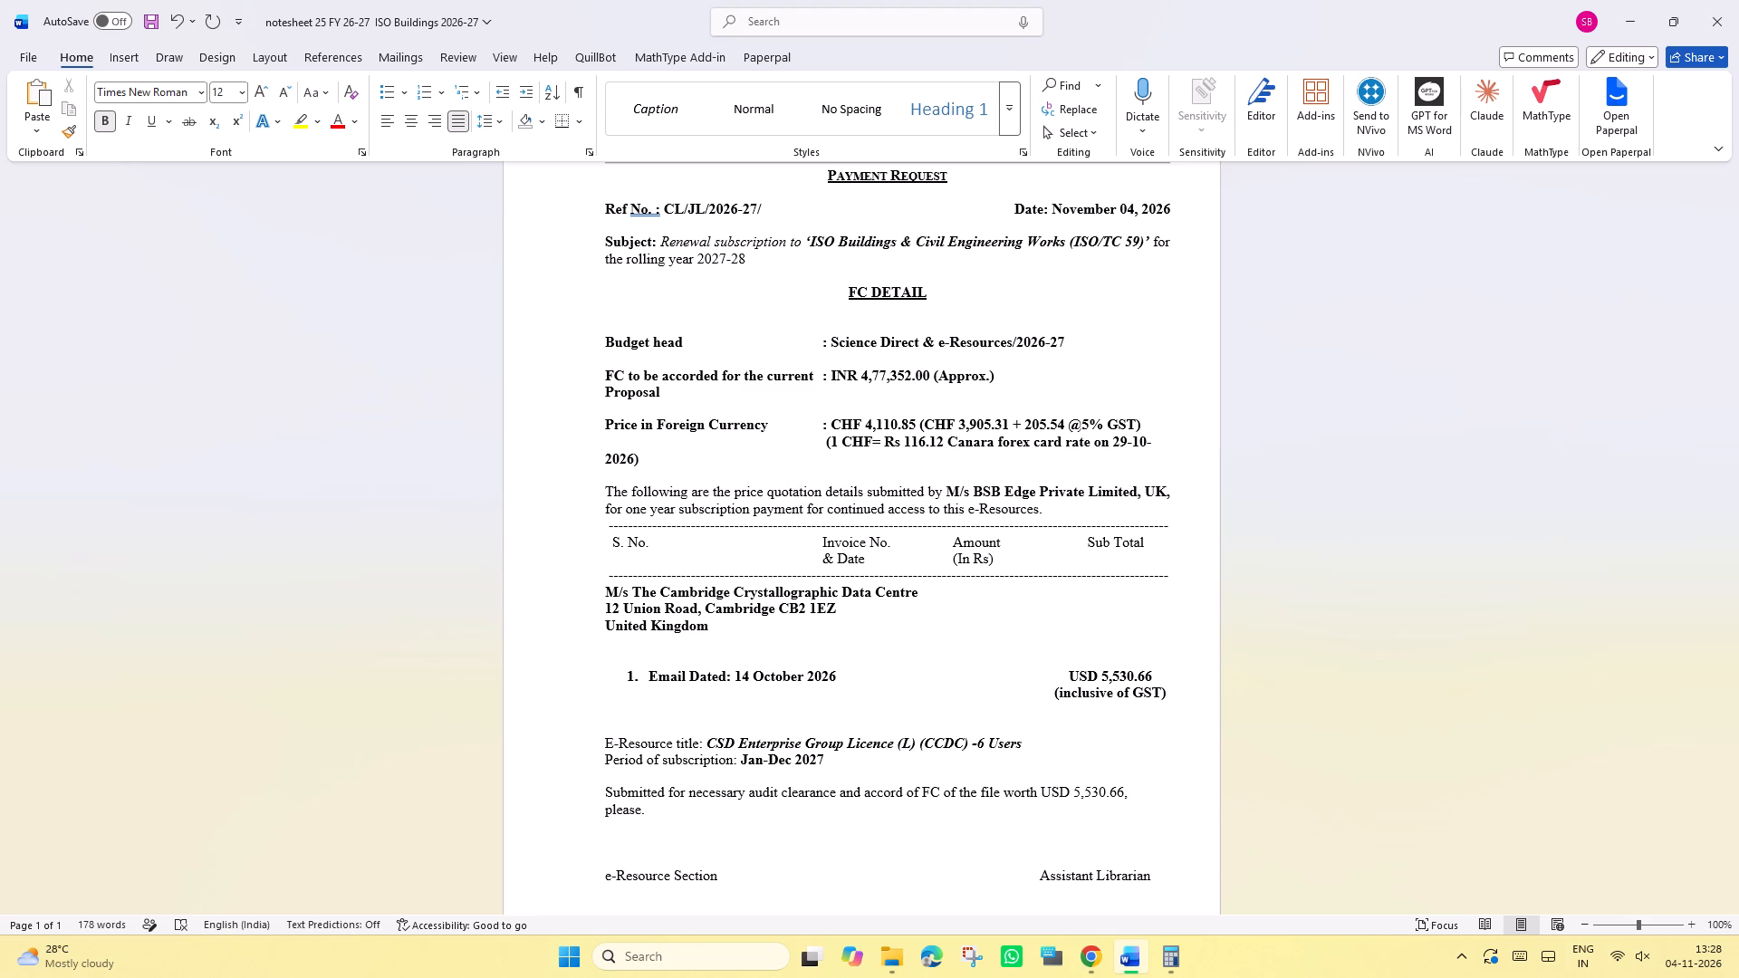
Change the supplier's location in the price quotation sentence from UK to New Delhi.
key(Right)
key(Right)
key(Right)
key(Right)
key(BackSpace)
key(BackSpace)
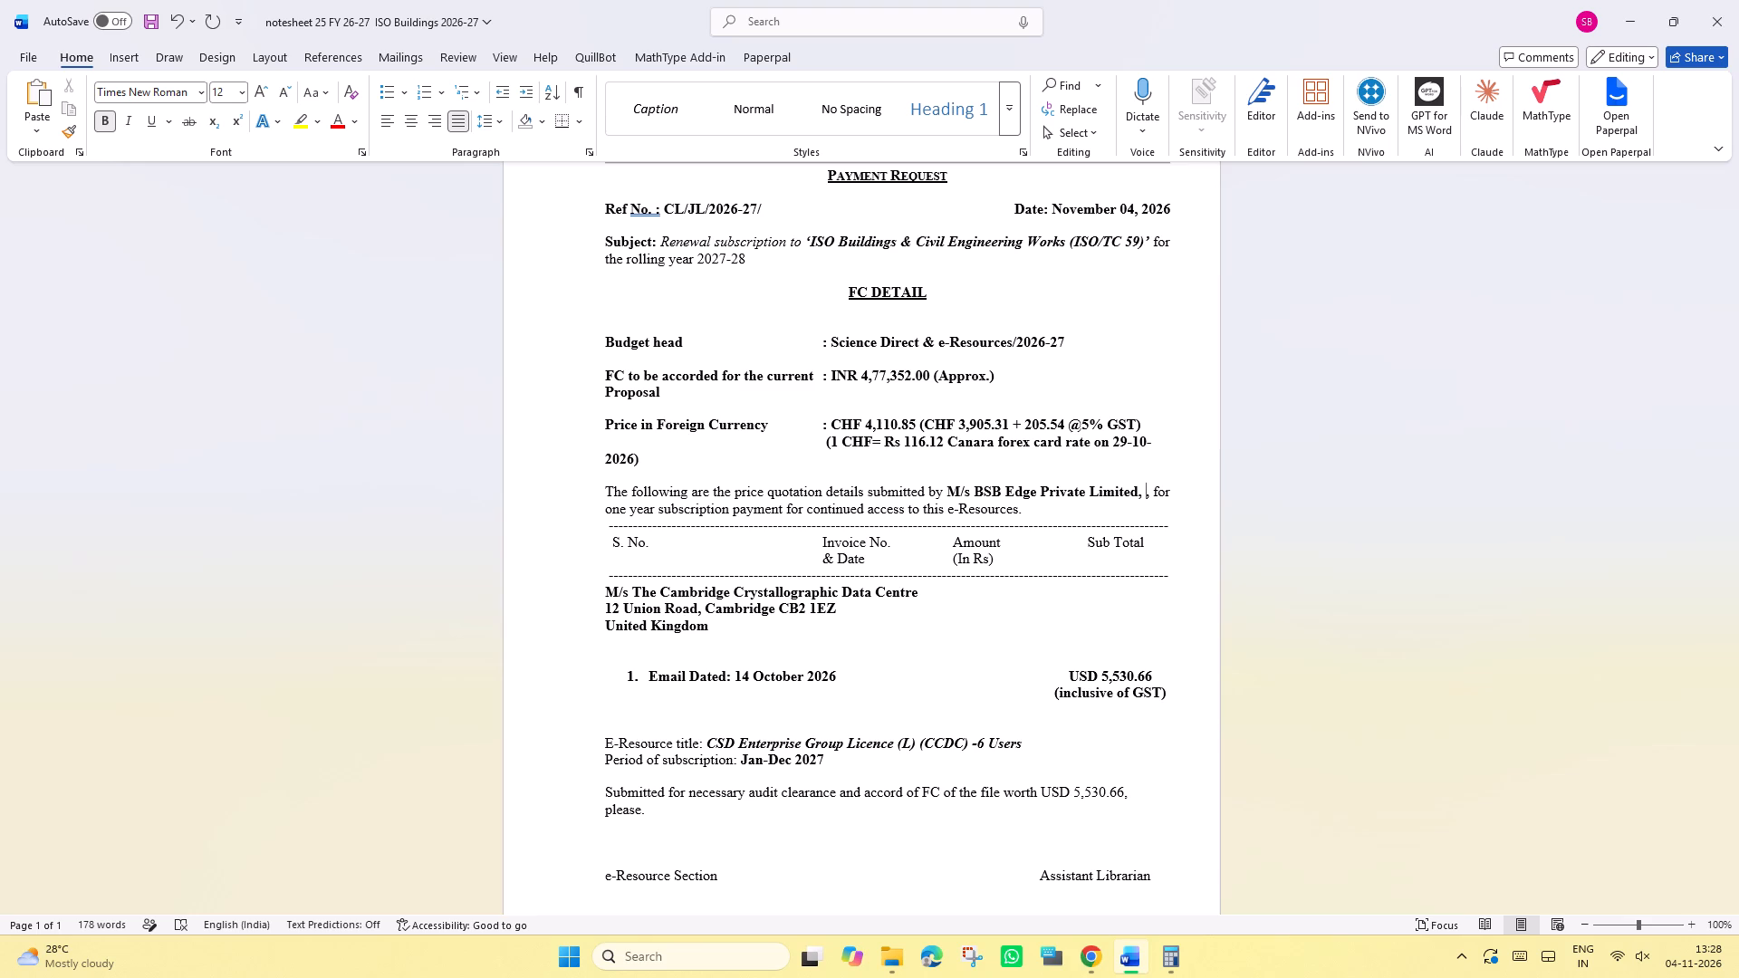
text(New)
key(space)
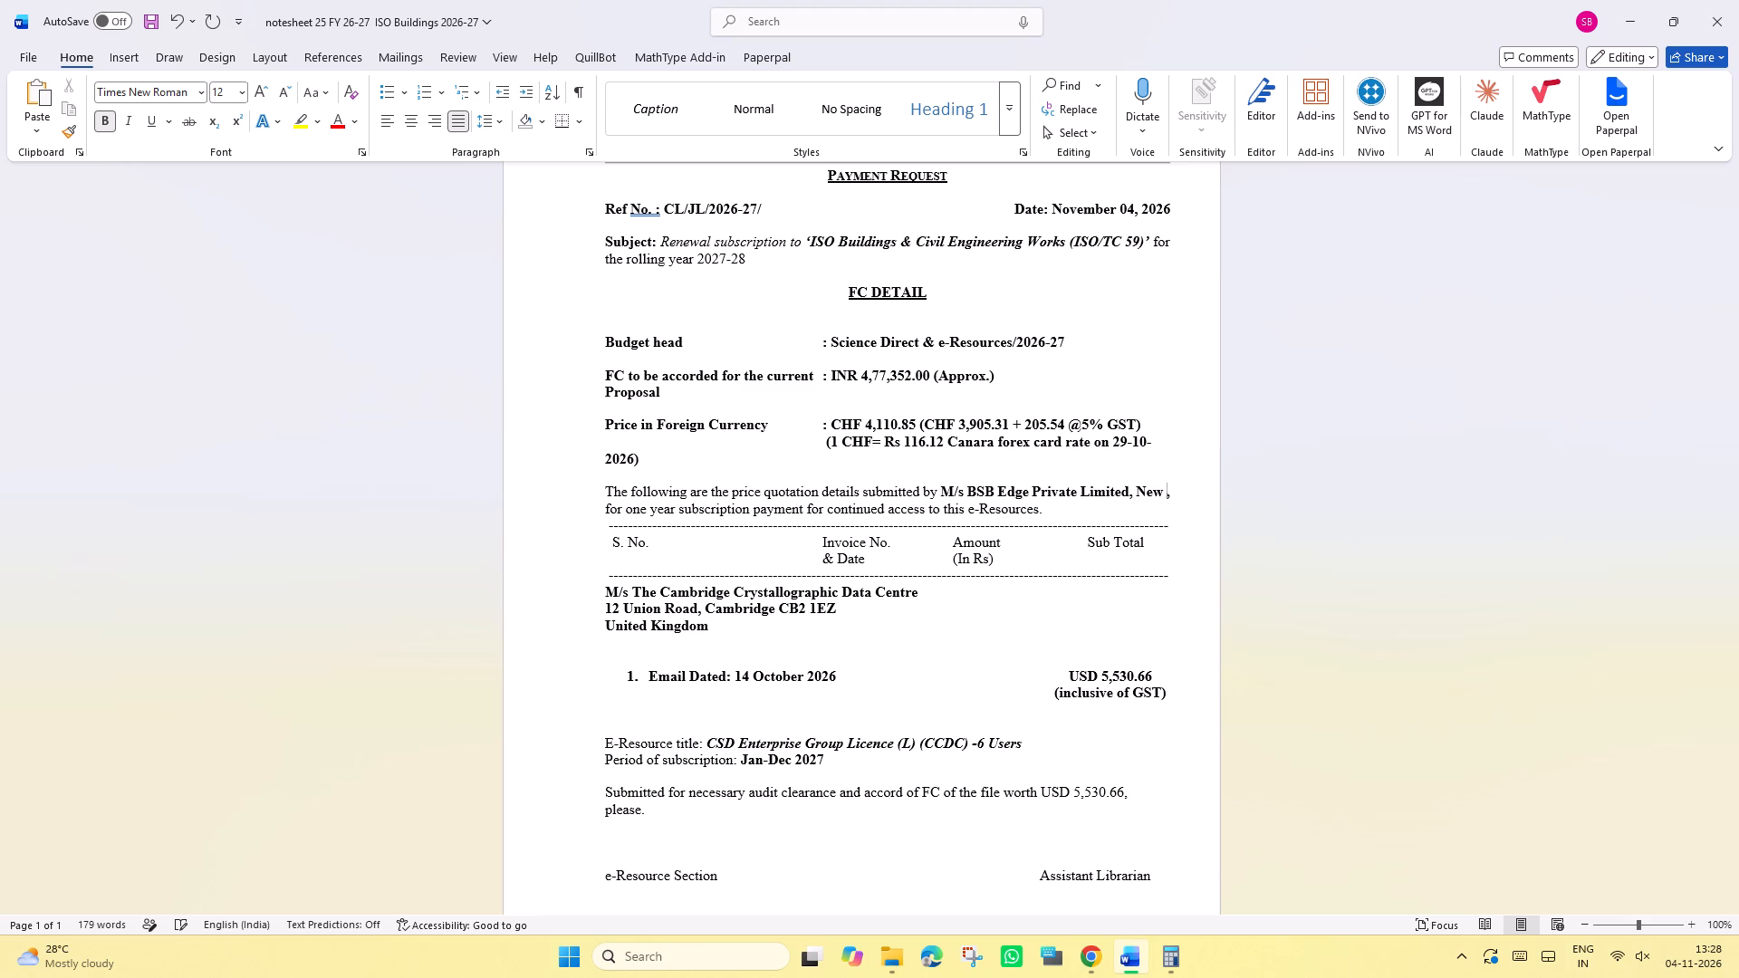
text(Delhi)
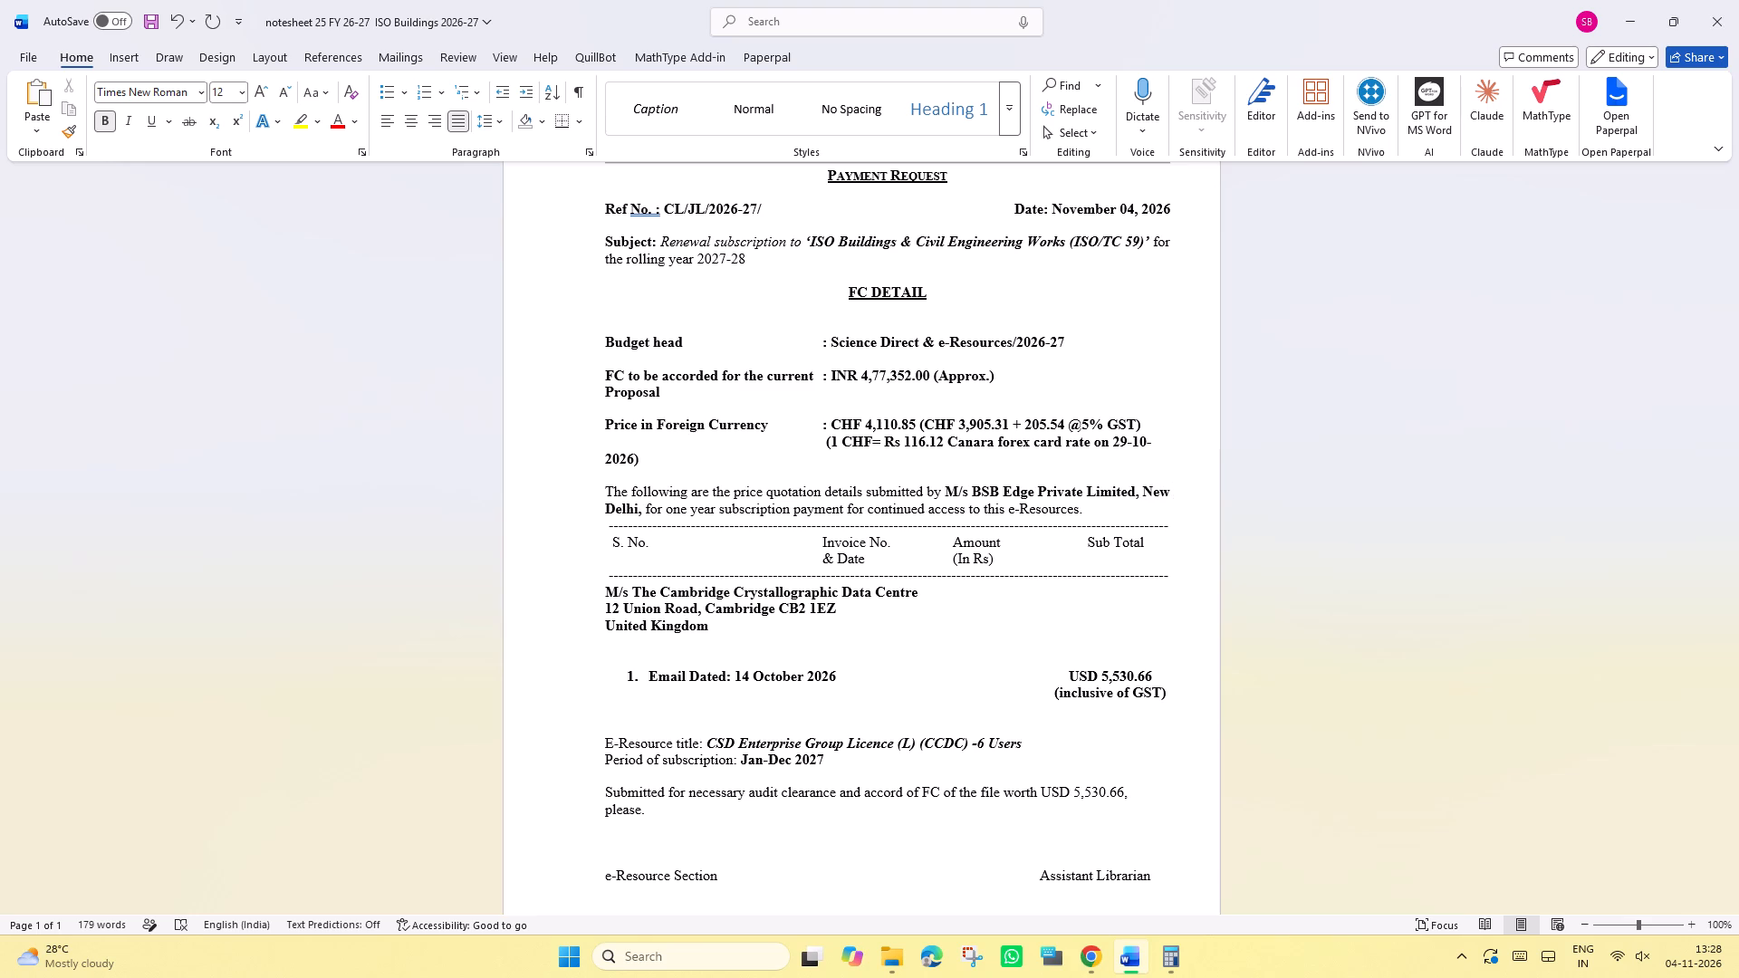
Copy M/s BSB Edge Private Limited from the quotation sentence over the Cambridge Crystallographic supplier name in the address block.
scroll(946, 570, down, 3)
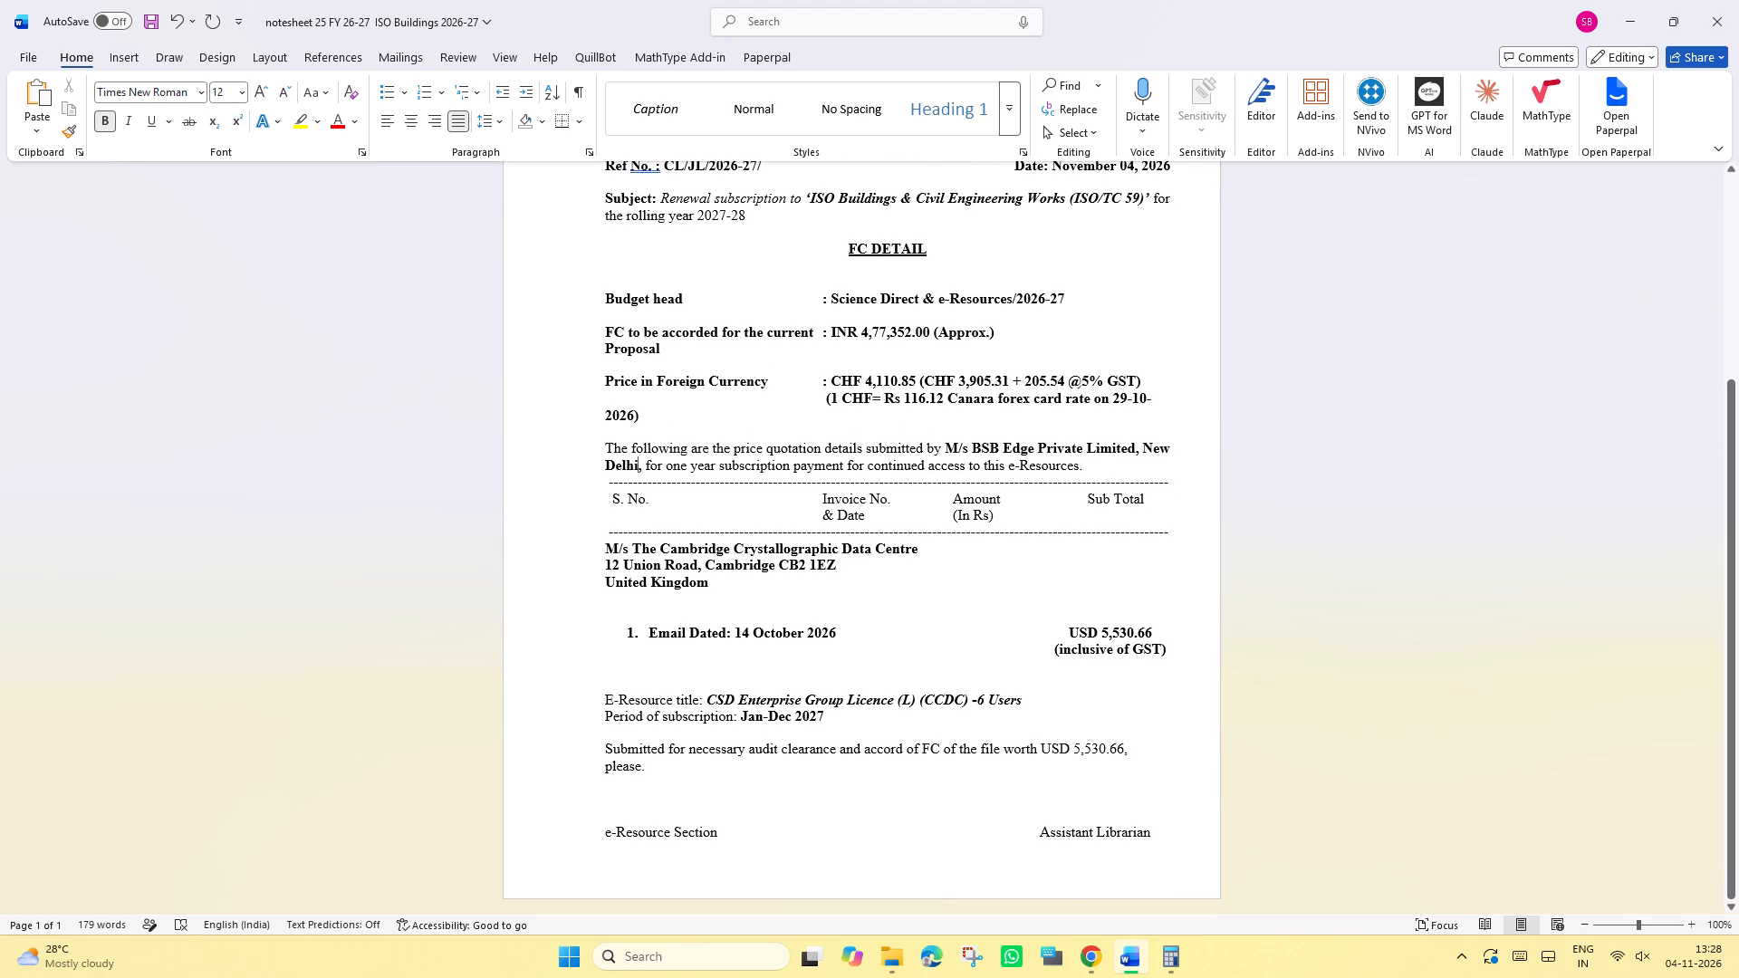
drag(945, 446, 1082, 442)
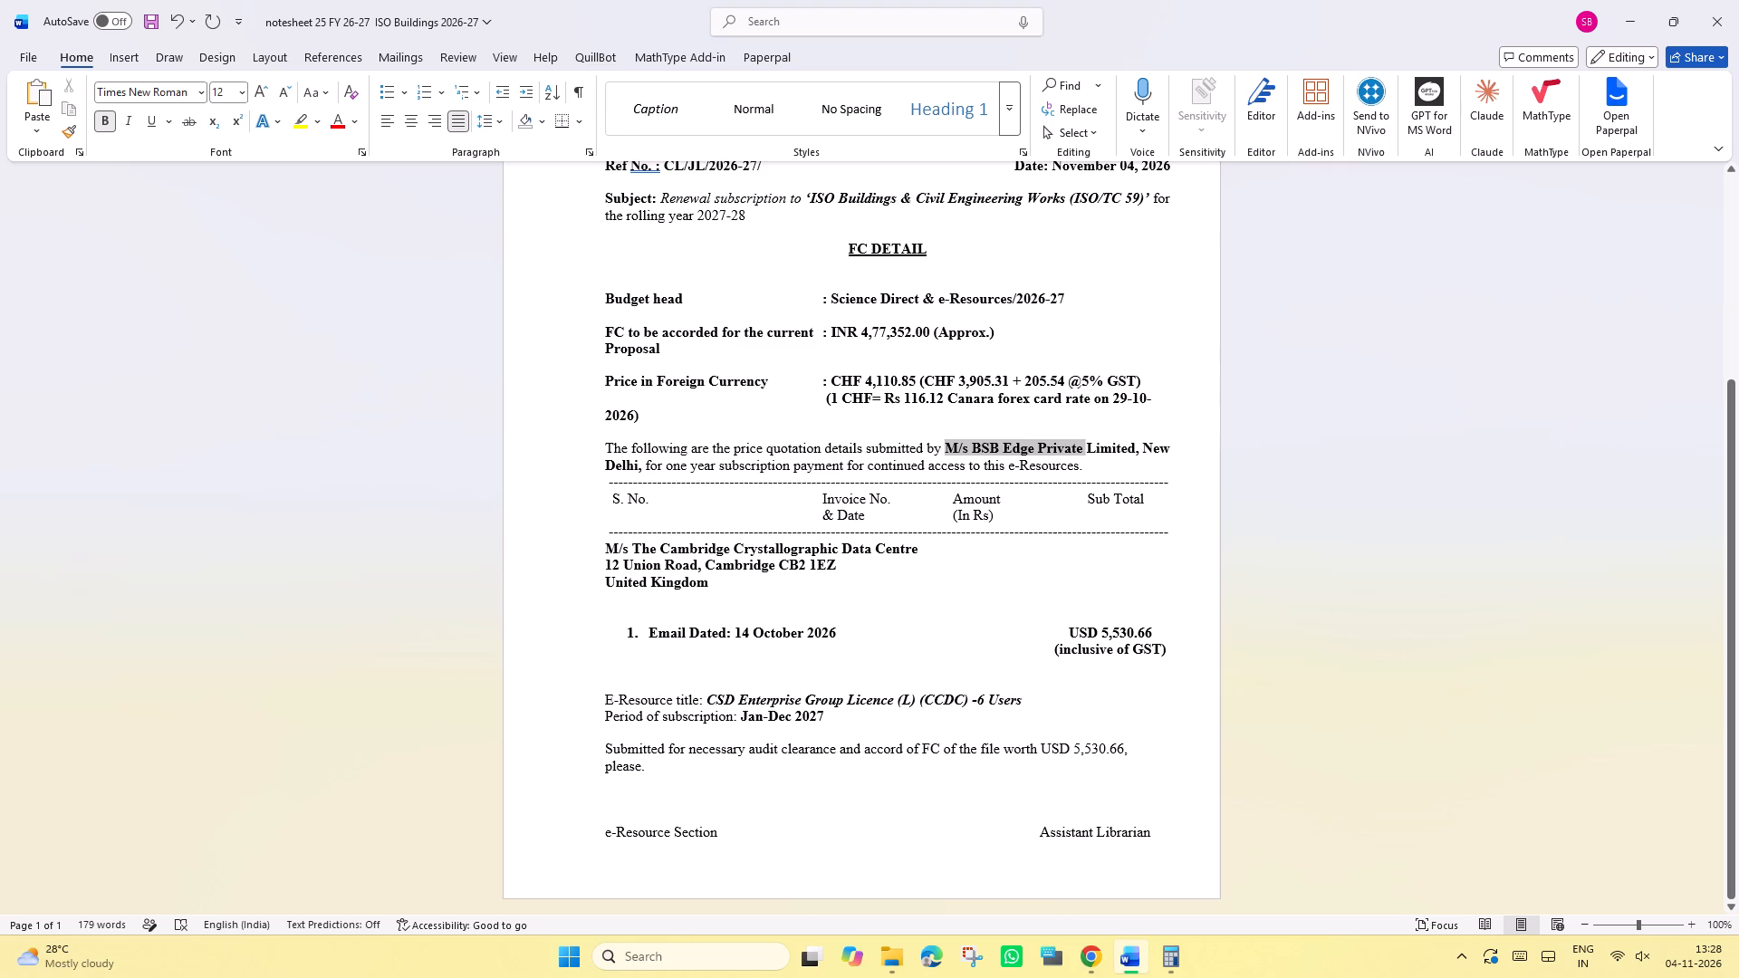
drag(1082, 442, 1136, 446)
key(ctrl+c)
drag(605, 546, 898, 547)
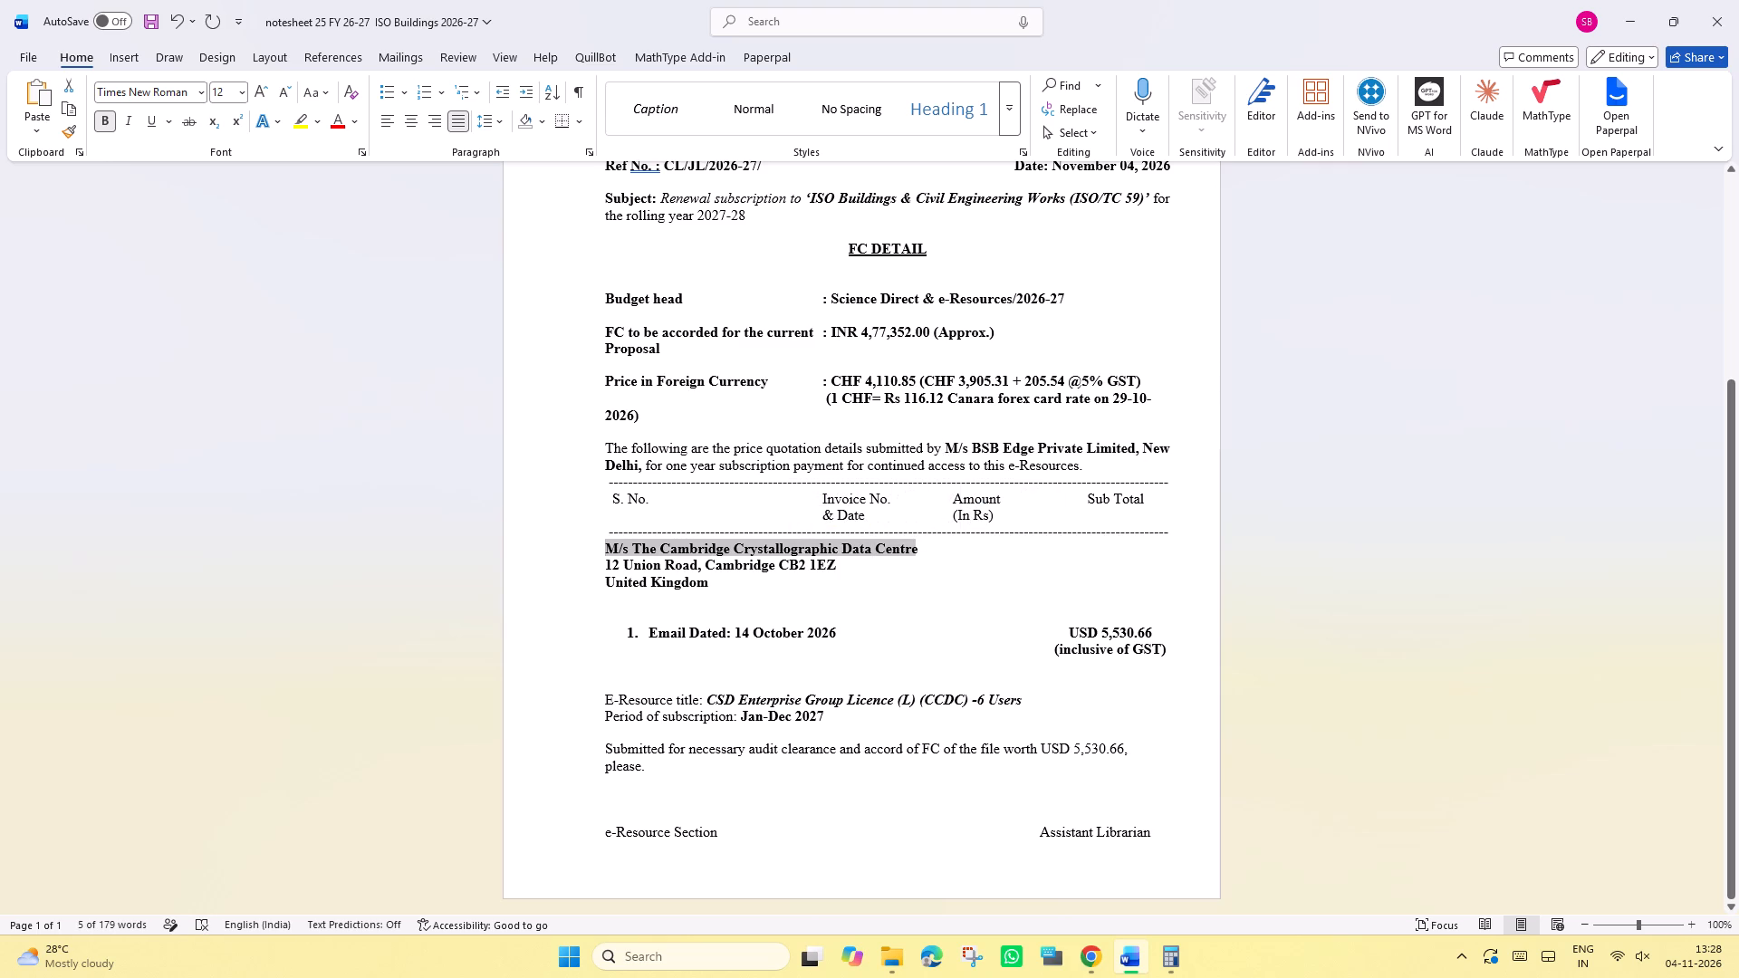
drag(898, 547, 898, 547)
key(ctrl+v)
Replace the street line under M/s BSB Edge Private Limited in the address block with the supplier's South Extension-1 street address.
click(744, 559)
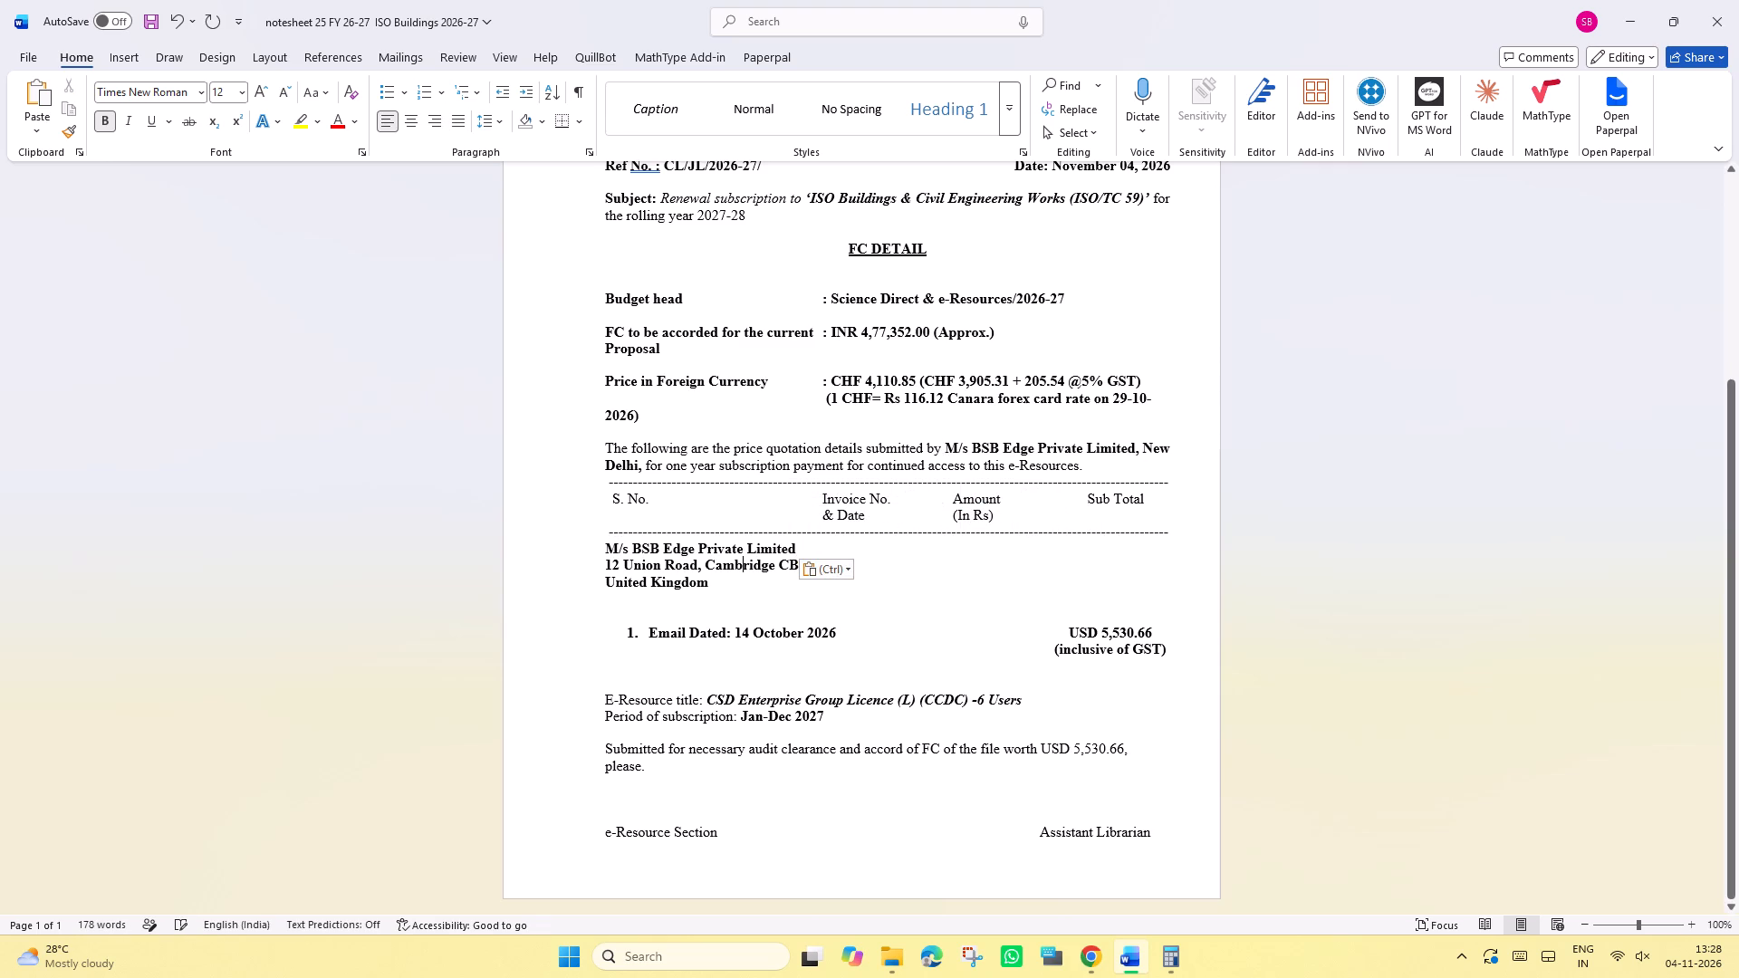
click(879, 559)
click(682, 569)
click(603, 567)
key(Delete)
key(Delete)
key(Delete)
key(Delete)
key(Delete)
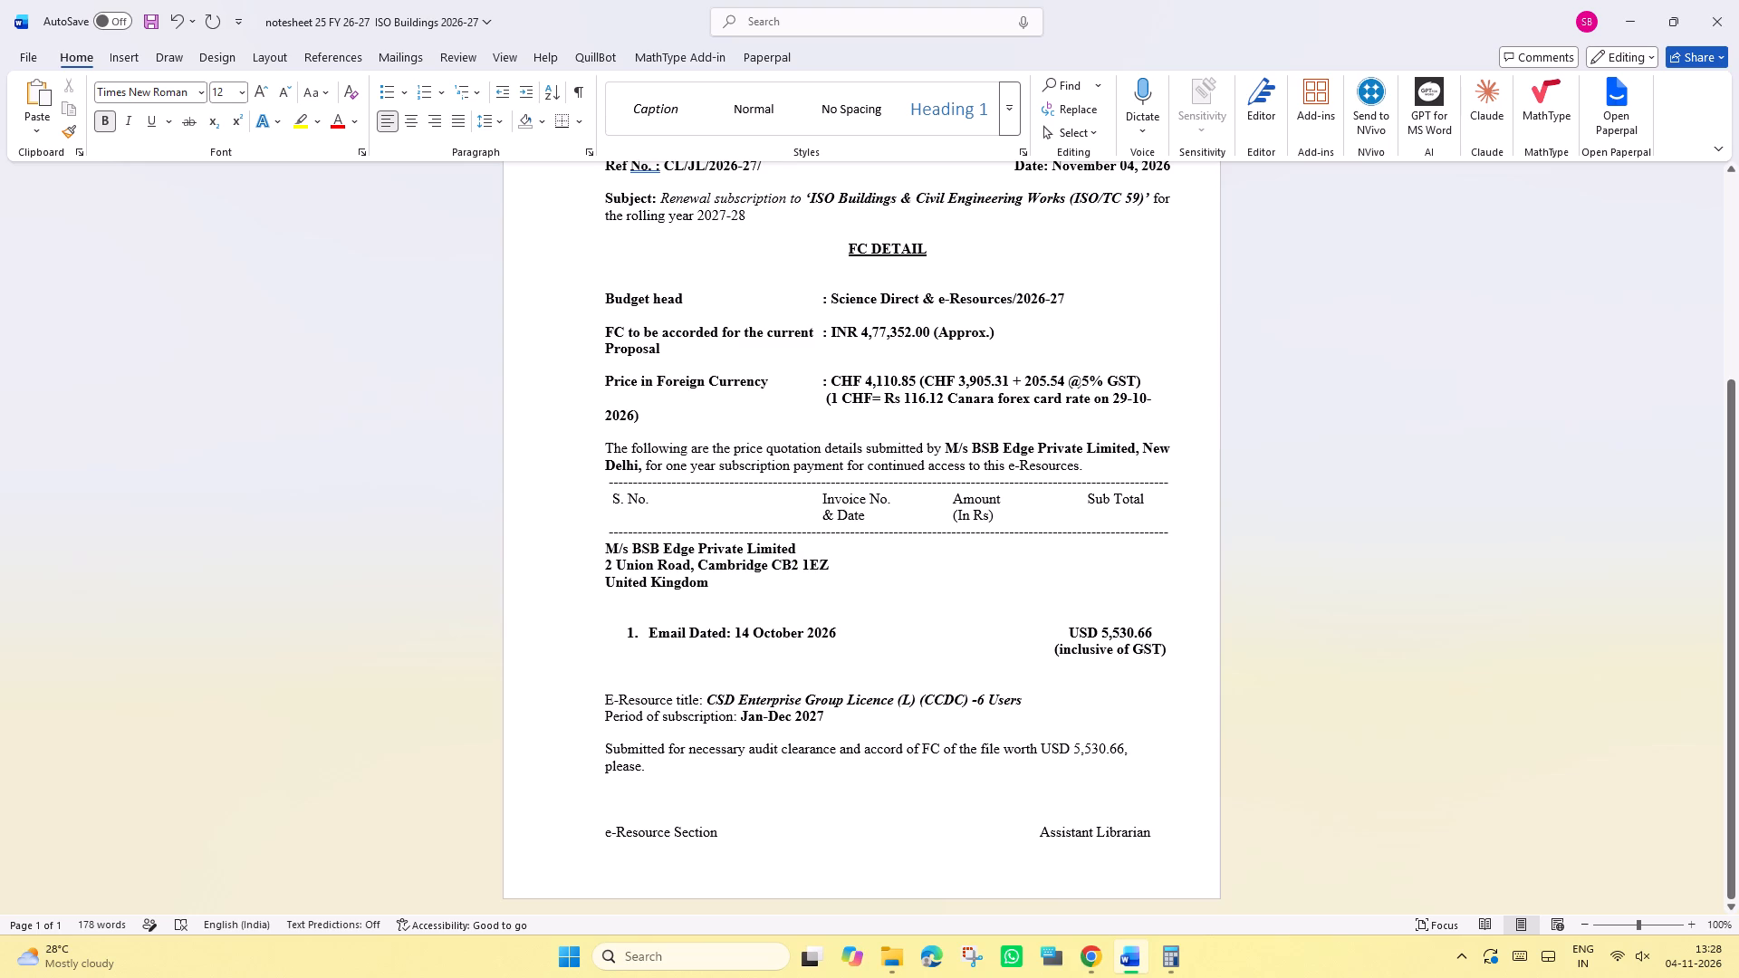
key(Delete)
key(Delete)
key(Delete)
key(Delete)
key(Delete)
key(Delete)
key(Delete)
key(Delete)
key(Delete)
key(Delete)
key(Delete)
key(Delete)
key(Delete)
key(Delete)
key(Delete)
key(Delete)
key(Delete)
key(Delete)
key(Delete)
key(Delete)
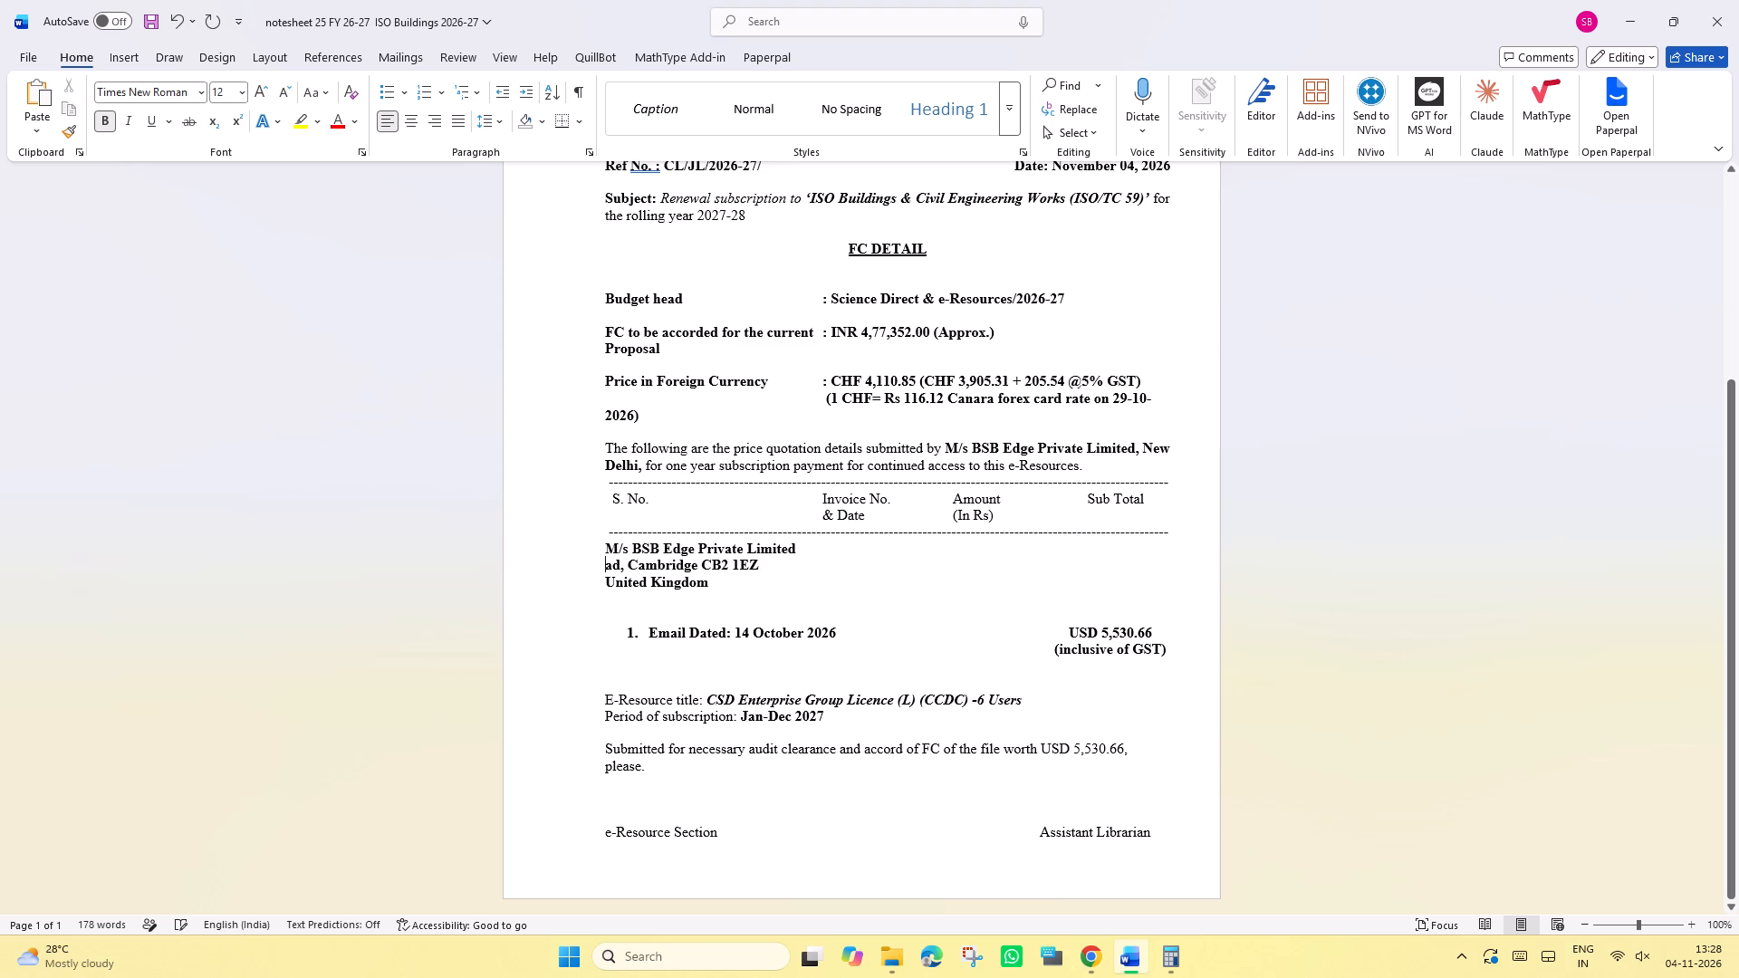
key(Delete)
key(Delete)
key(Delete)
key(Delete)
key(Delete)
key(Delete)
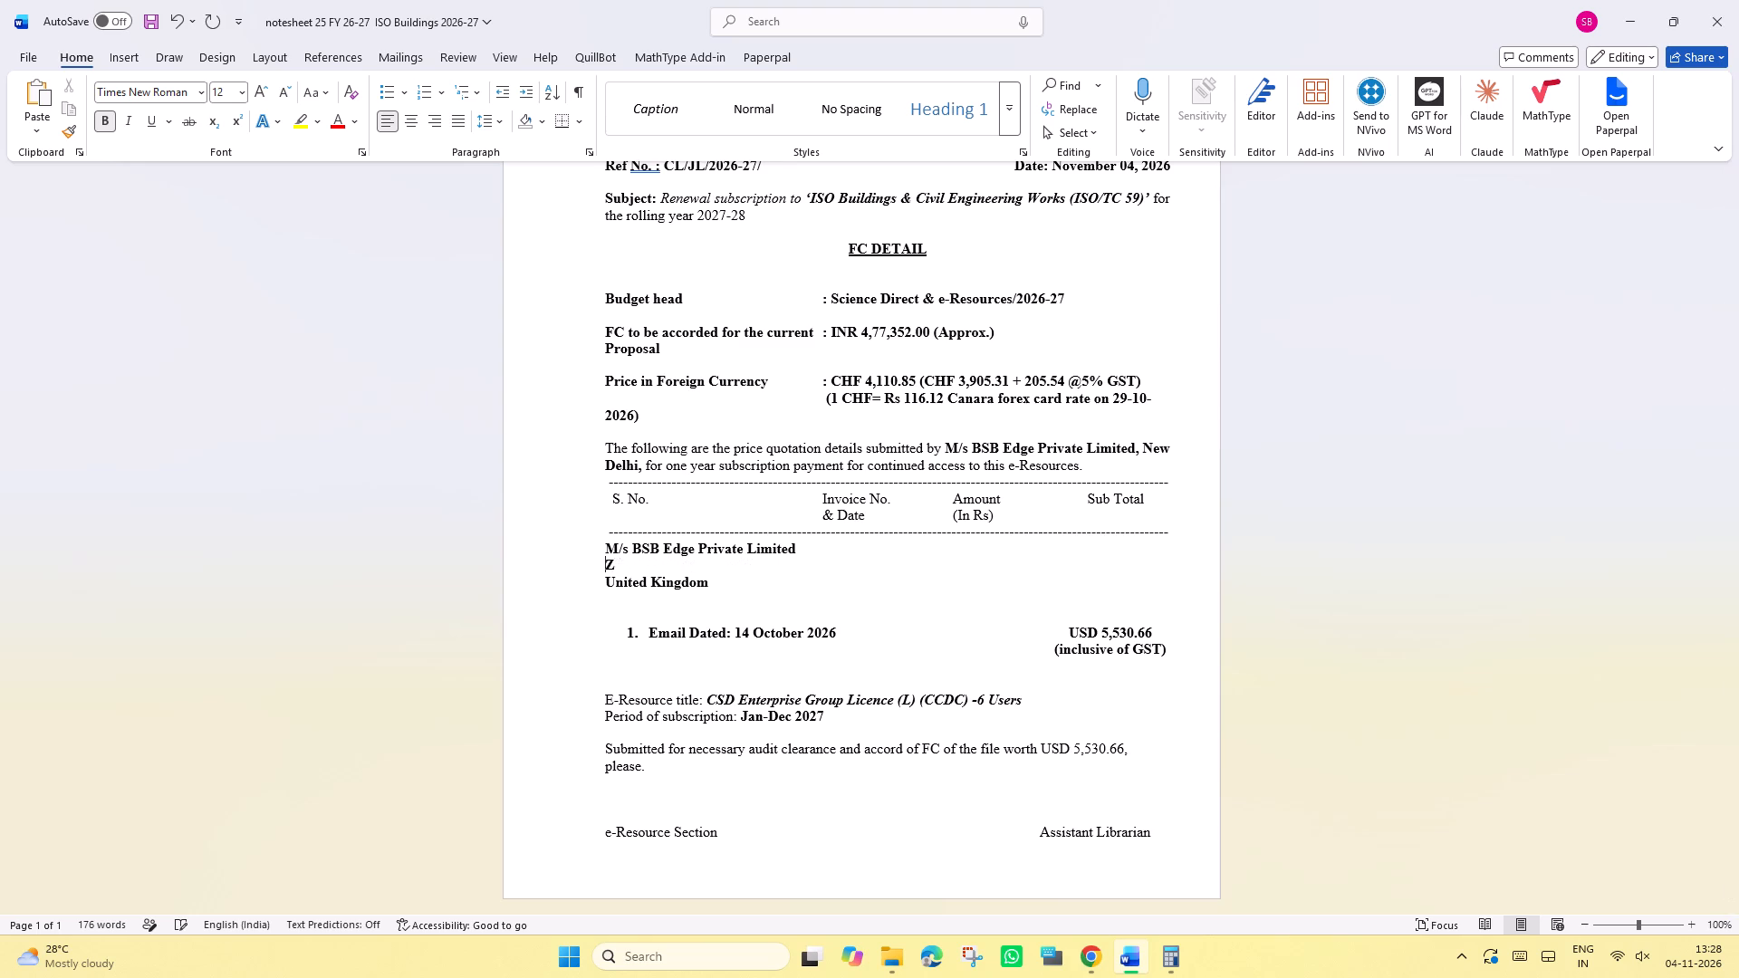
key(Delete)
key(shift+d)
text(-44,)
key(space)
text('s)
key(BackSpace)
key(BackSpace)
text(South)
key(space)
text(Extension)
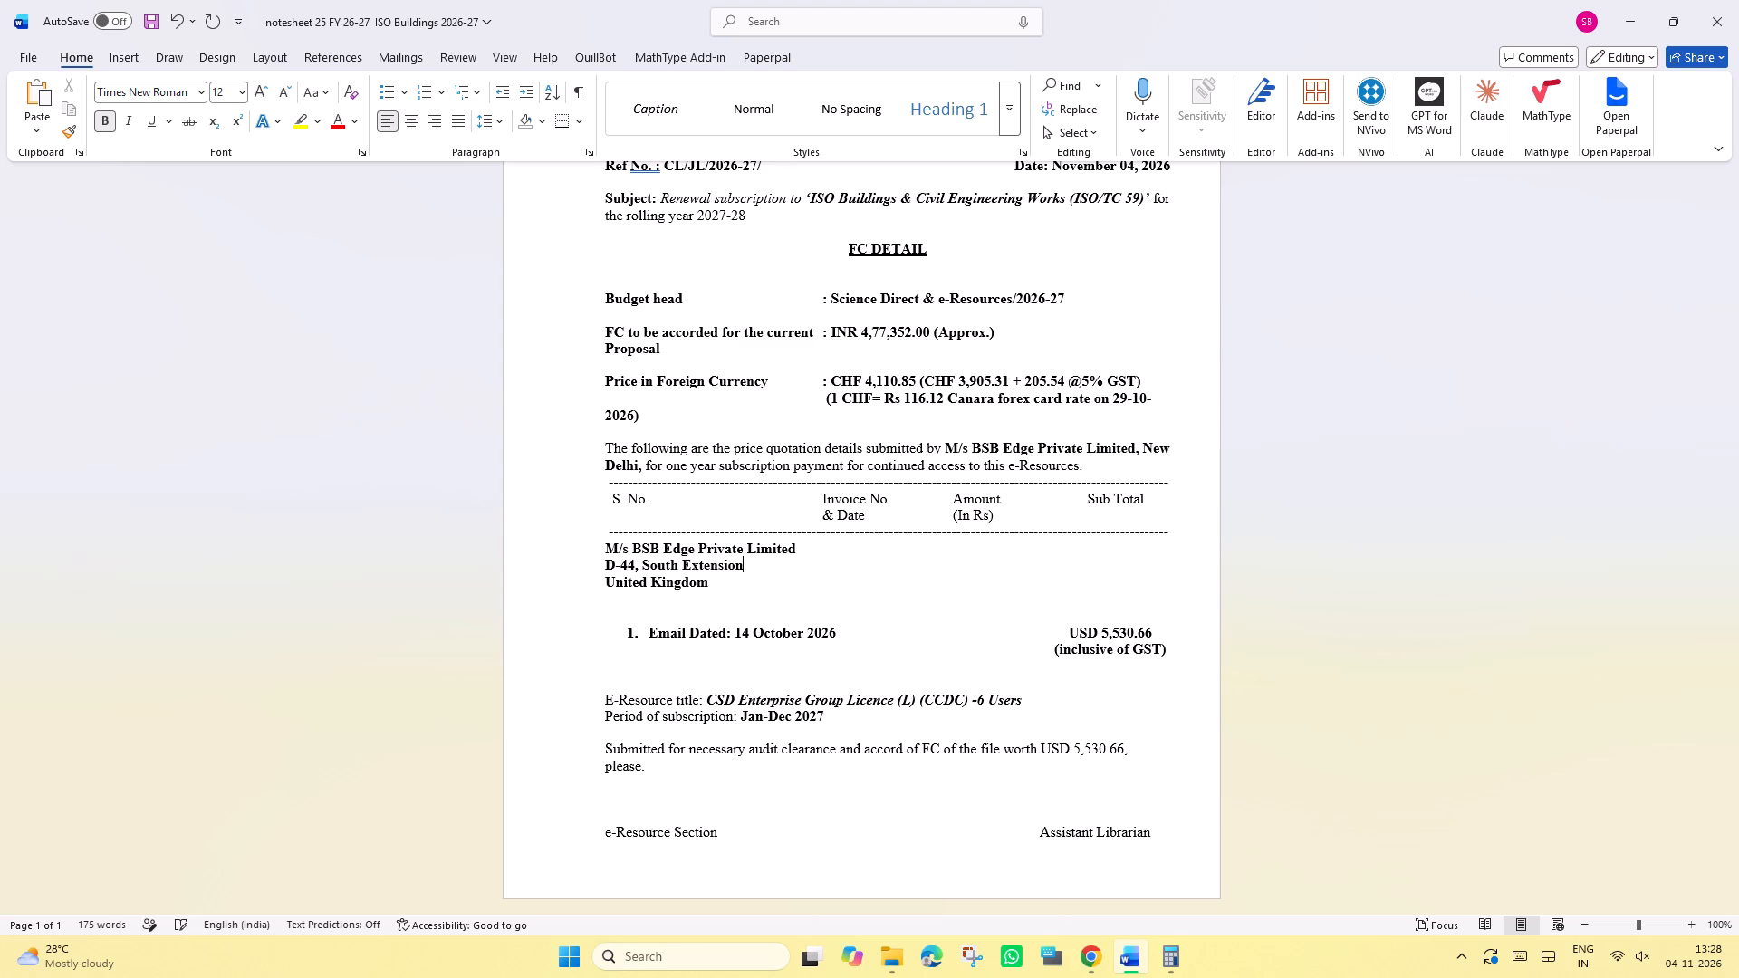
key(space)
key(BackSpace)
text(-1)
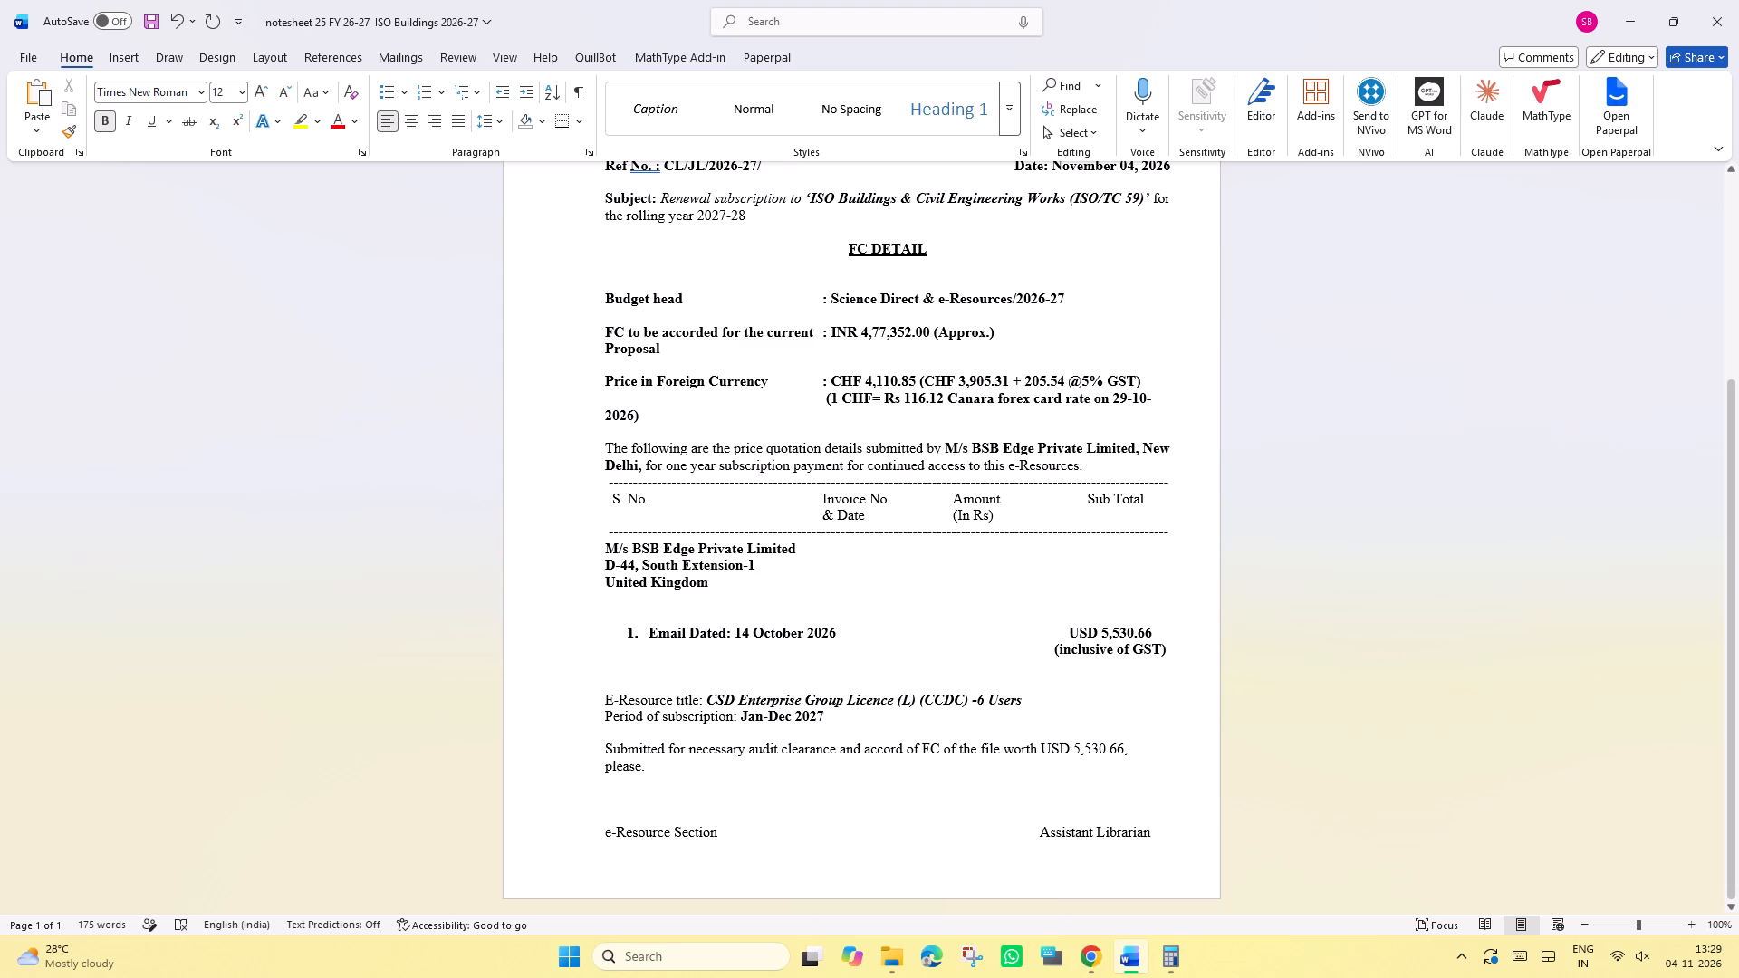
Replace the United Kingdom line in the supplier's address block with New Delhi, the supplier's postal code and India.
click(721, 589)
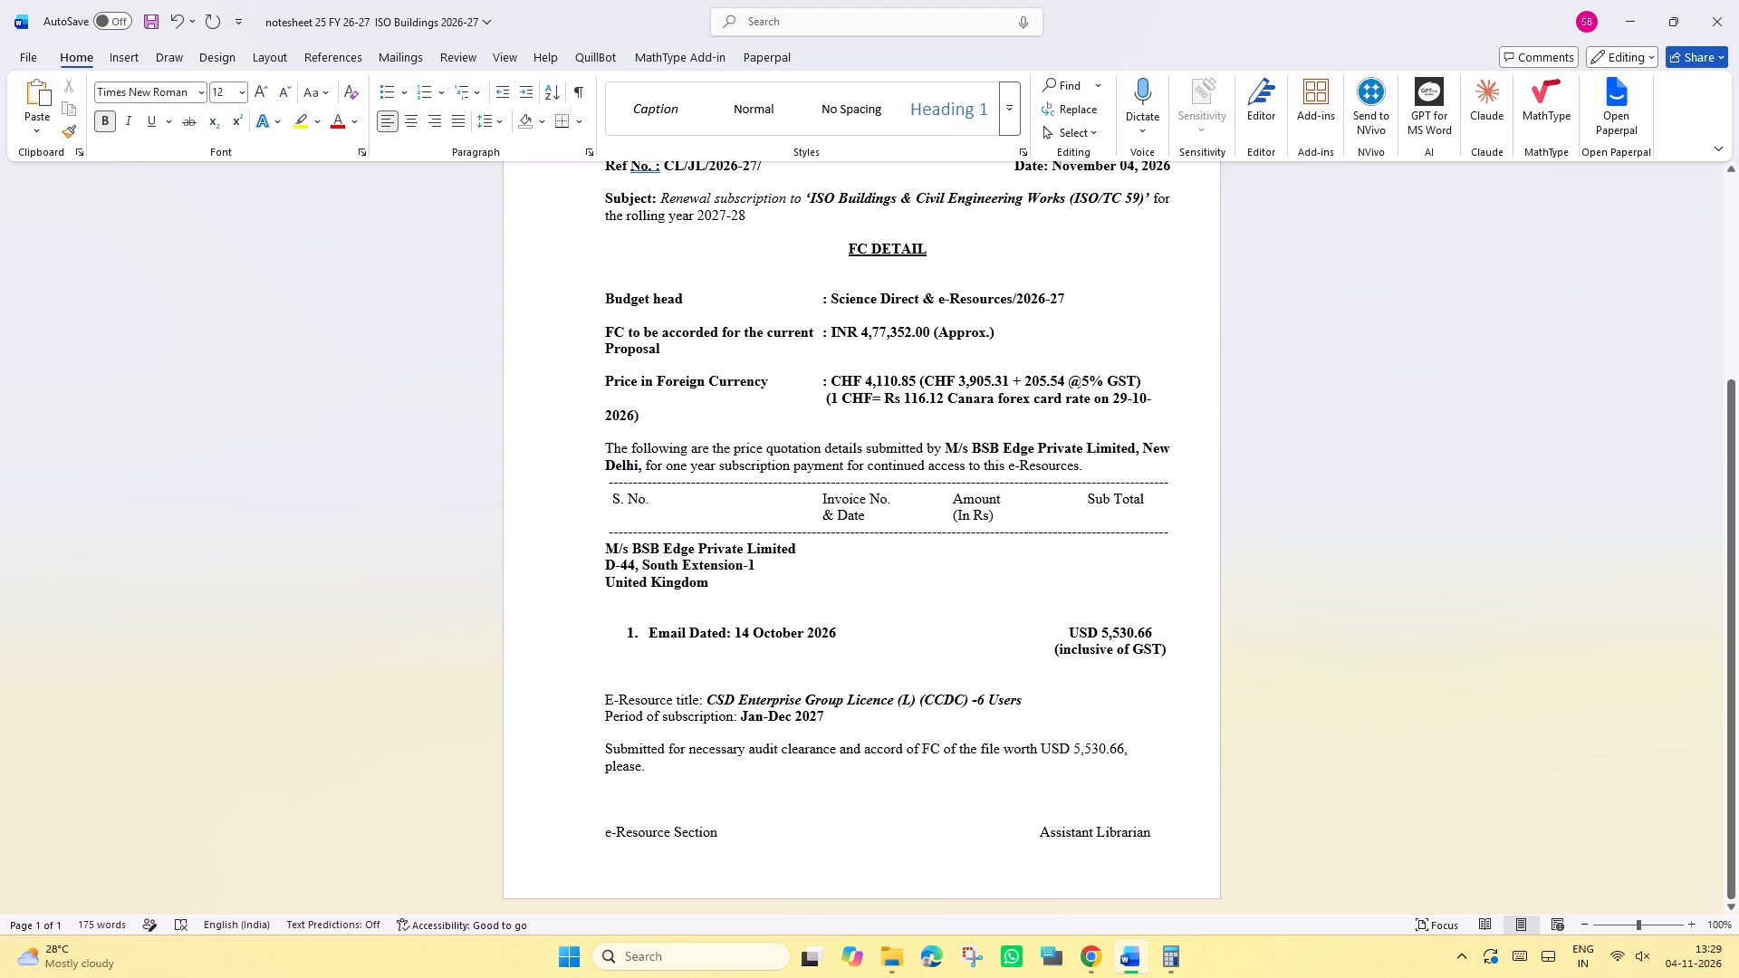
key(BackSpace)
key(BackSpace)
key(BackSpace)
key(BackSpace)
key(BackSpace)
key(BackSpace)
key(BackSpace)
key(BackSpace)
key(BackSpace)
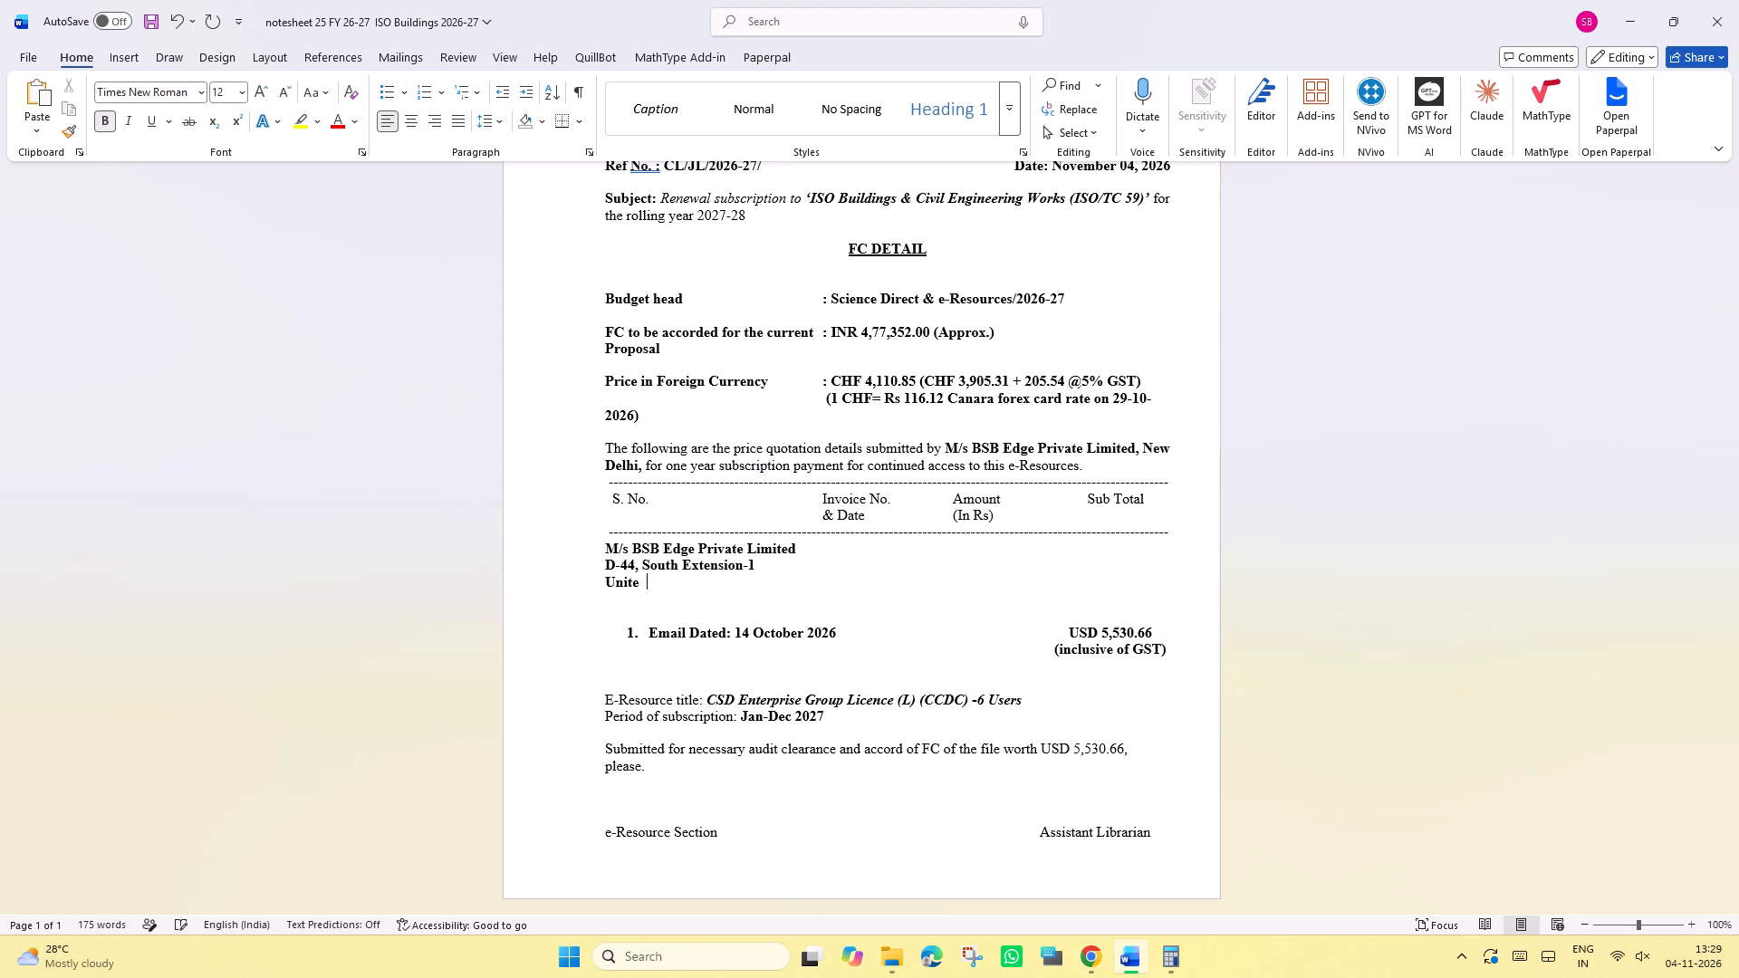
key(BackSpace)
key(BackSpace)
key(BackSpace)
key(BackSpace)
key(BackSpace)
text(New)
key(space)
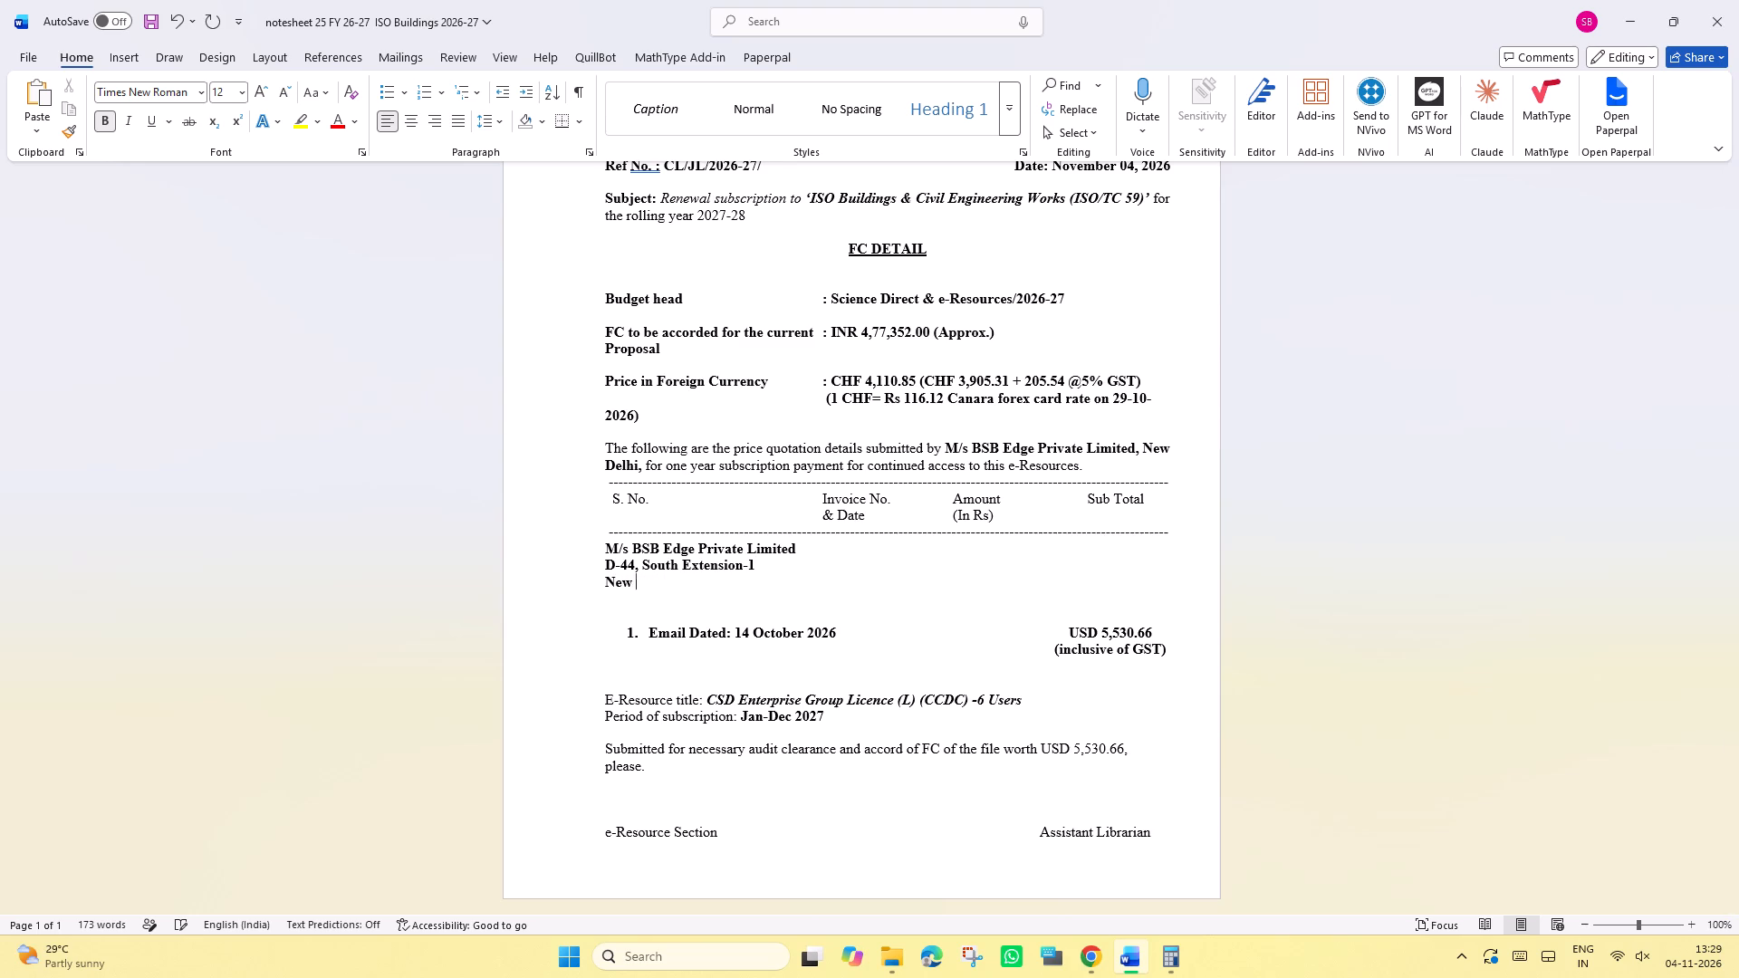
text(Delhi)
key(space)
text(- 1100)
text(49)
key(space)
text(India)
Replace the email date text of item 1 in the quotation table with the label "References/Invoice No.:".
scroll(208, 603, down, 2)
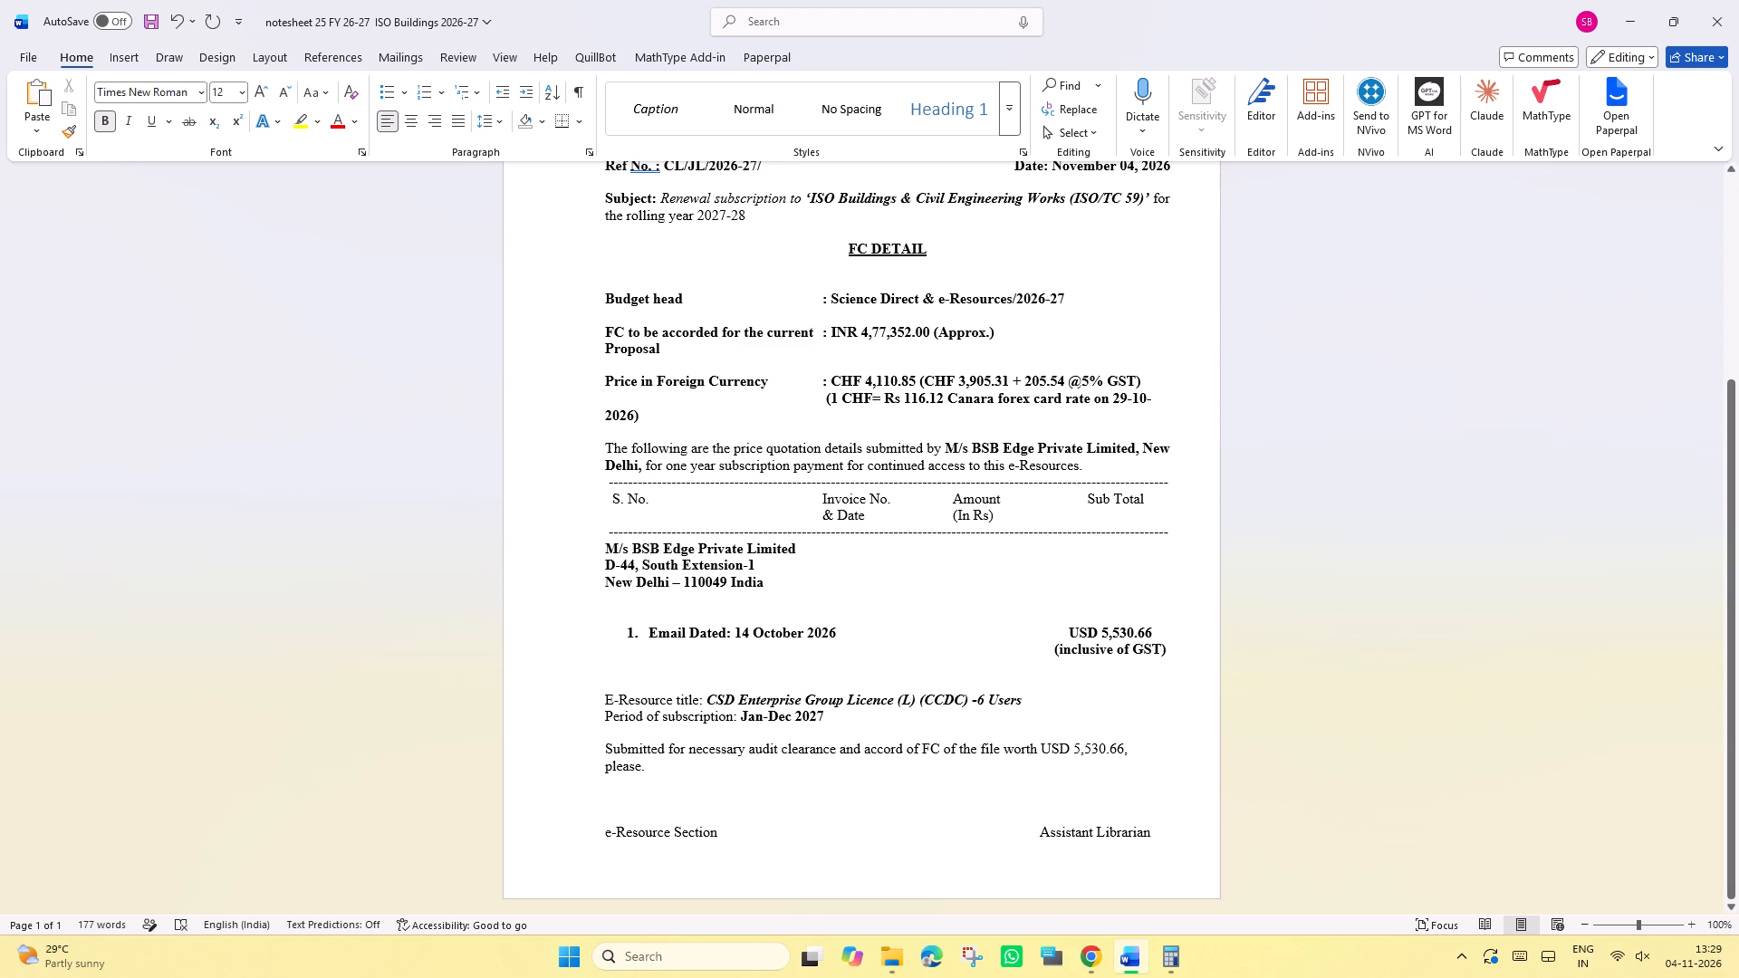
click(840, 628)
key(Left)
key(BackSpace)
key(BackSpace)
key(BackSpace)
key(BackSpace)
key(BackSpace)
key(BackSpace)
key(BackSpace)
key(BackSpace)
key(BackSpace)
key(BackSpace)
key(BackSpace)
key(BackSpace)
key(BackSpace)
key(BackSpace)
key(BackSpace)
key(BackSpace)
key(BackSpace)
key(BackSpace)
key(BackSpace)
key(BackSpace)
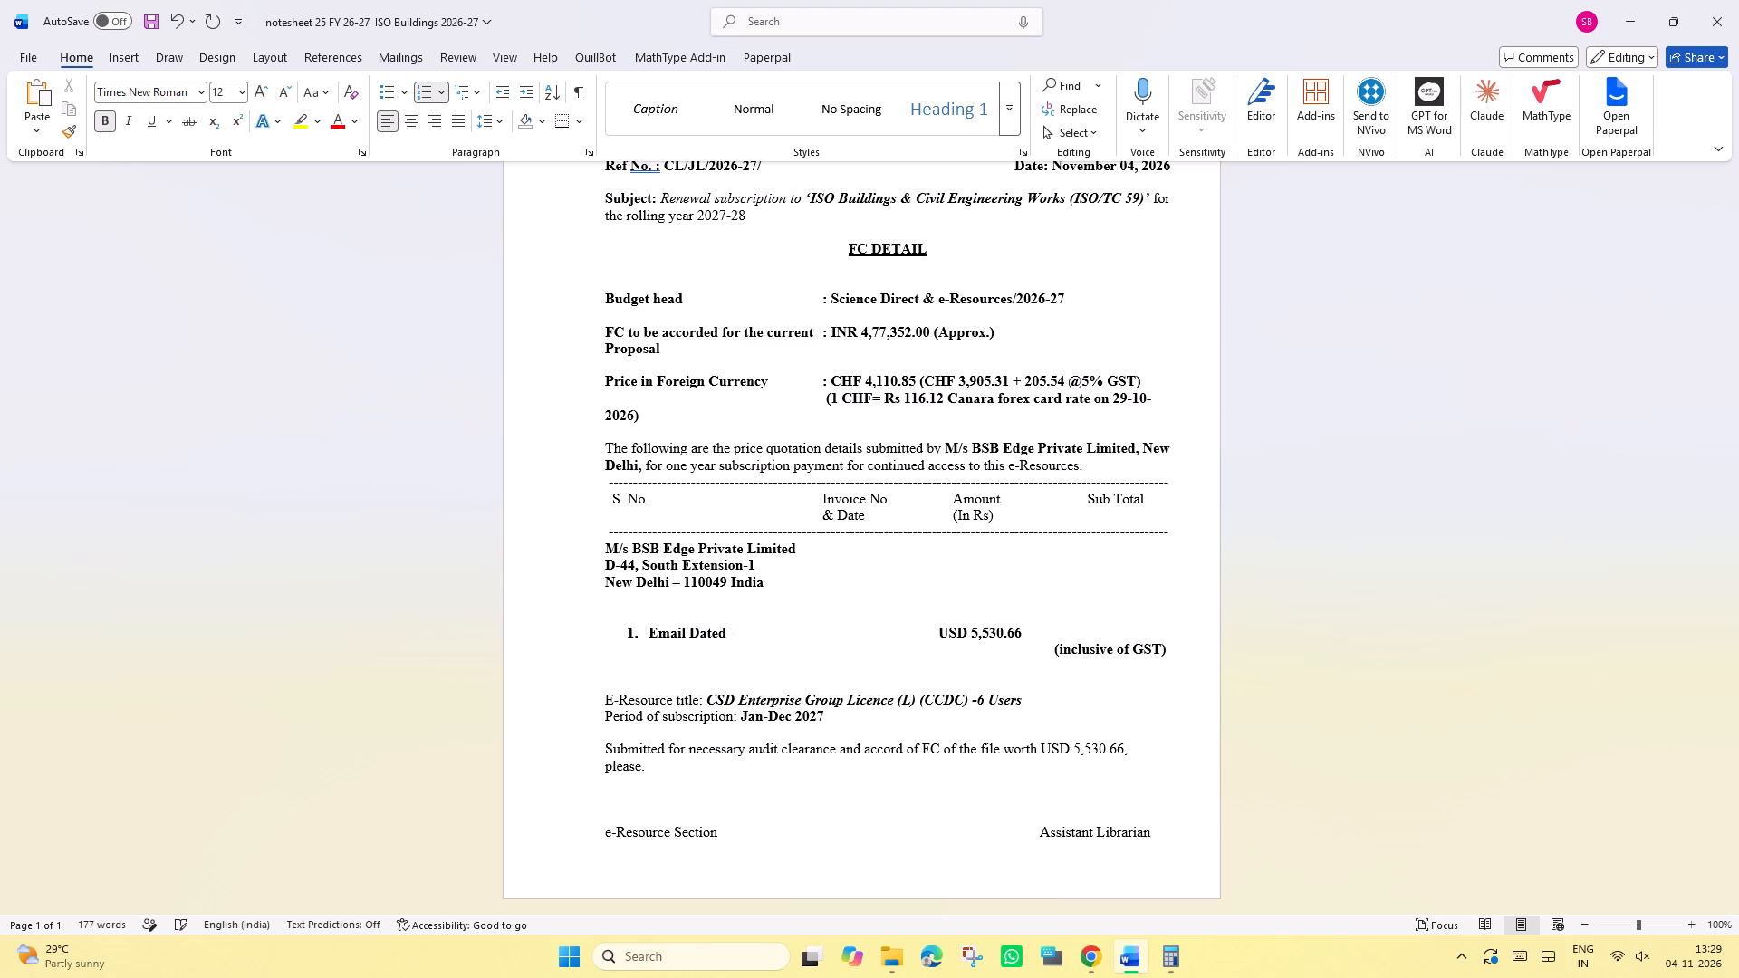
key(BackSpace)
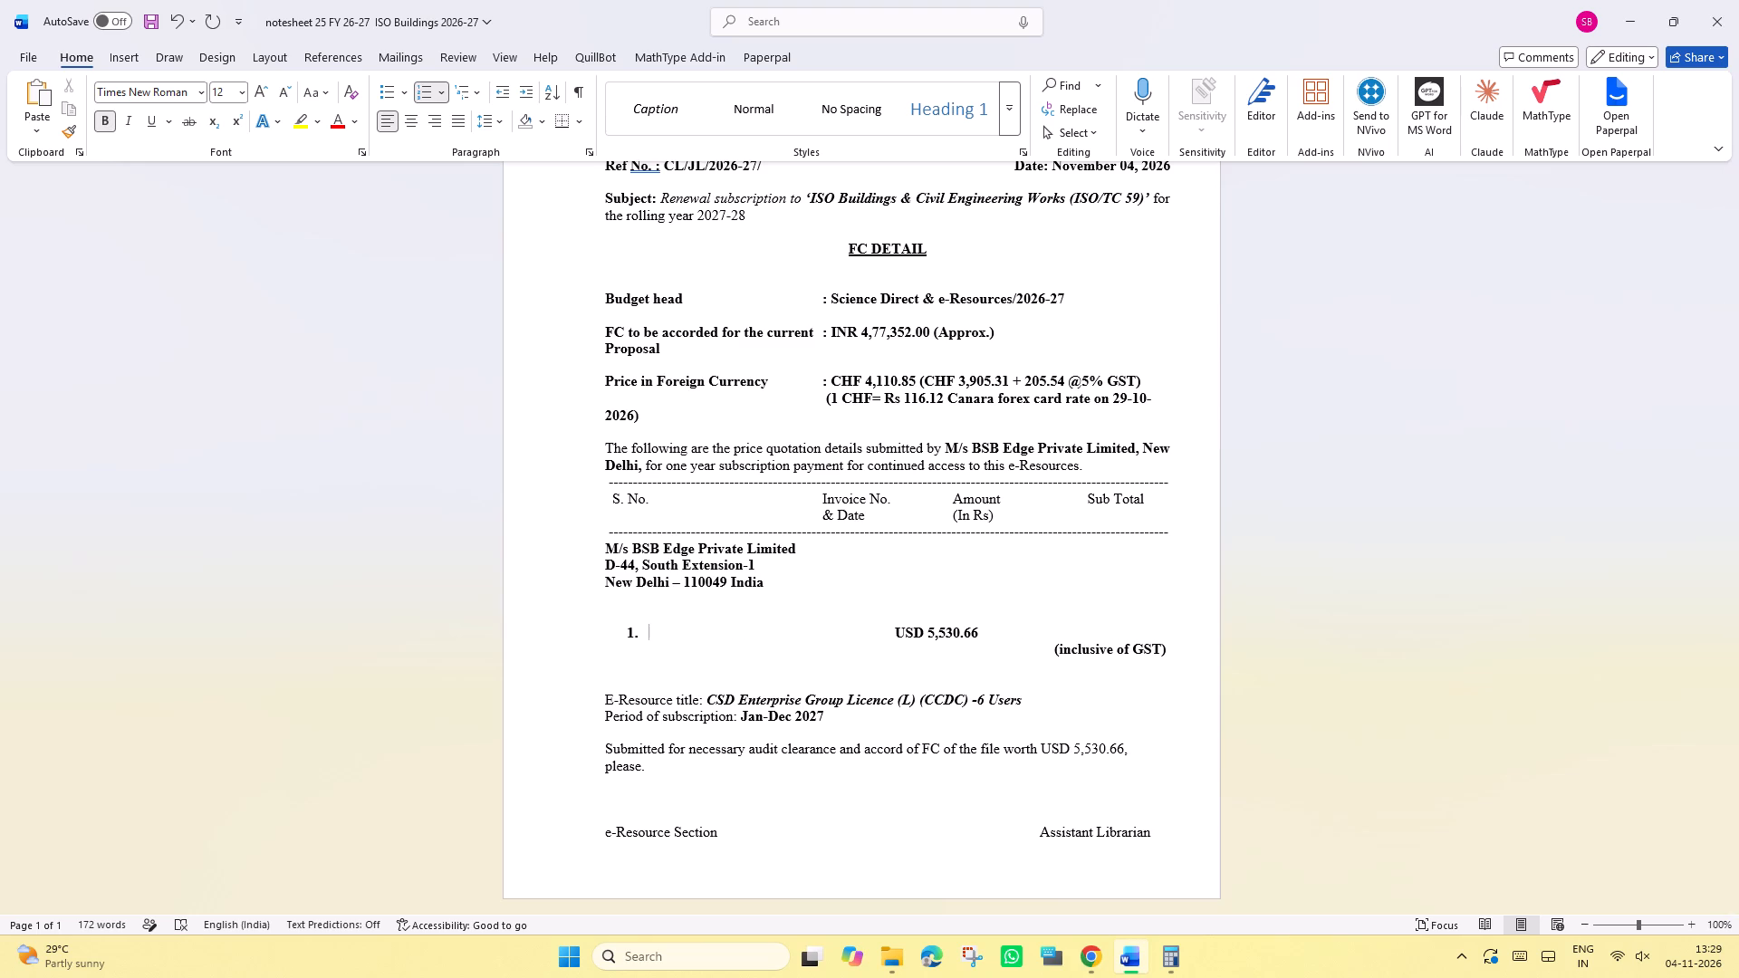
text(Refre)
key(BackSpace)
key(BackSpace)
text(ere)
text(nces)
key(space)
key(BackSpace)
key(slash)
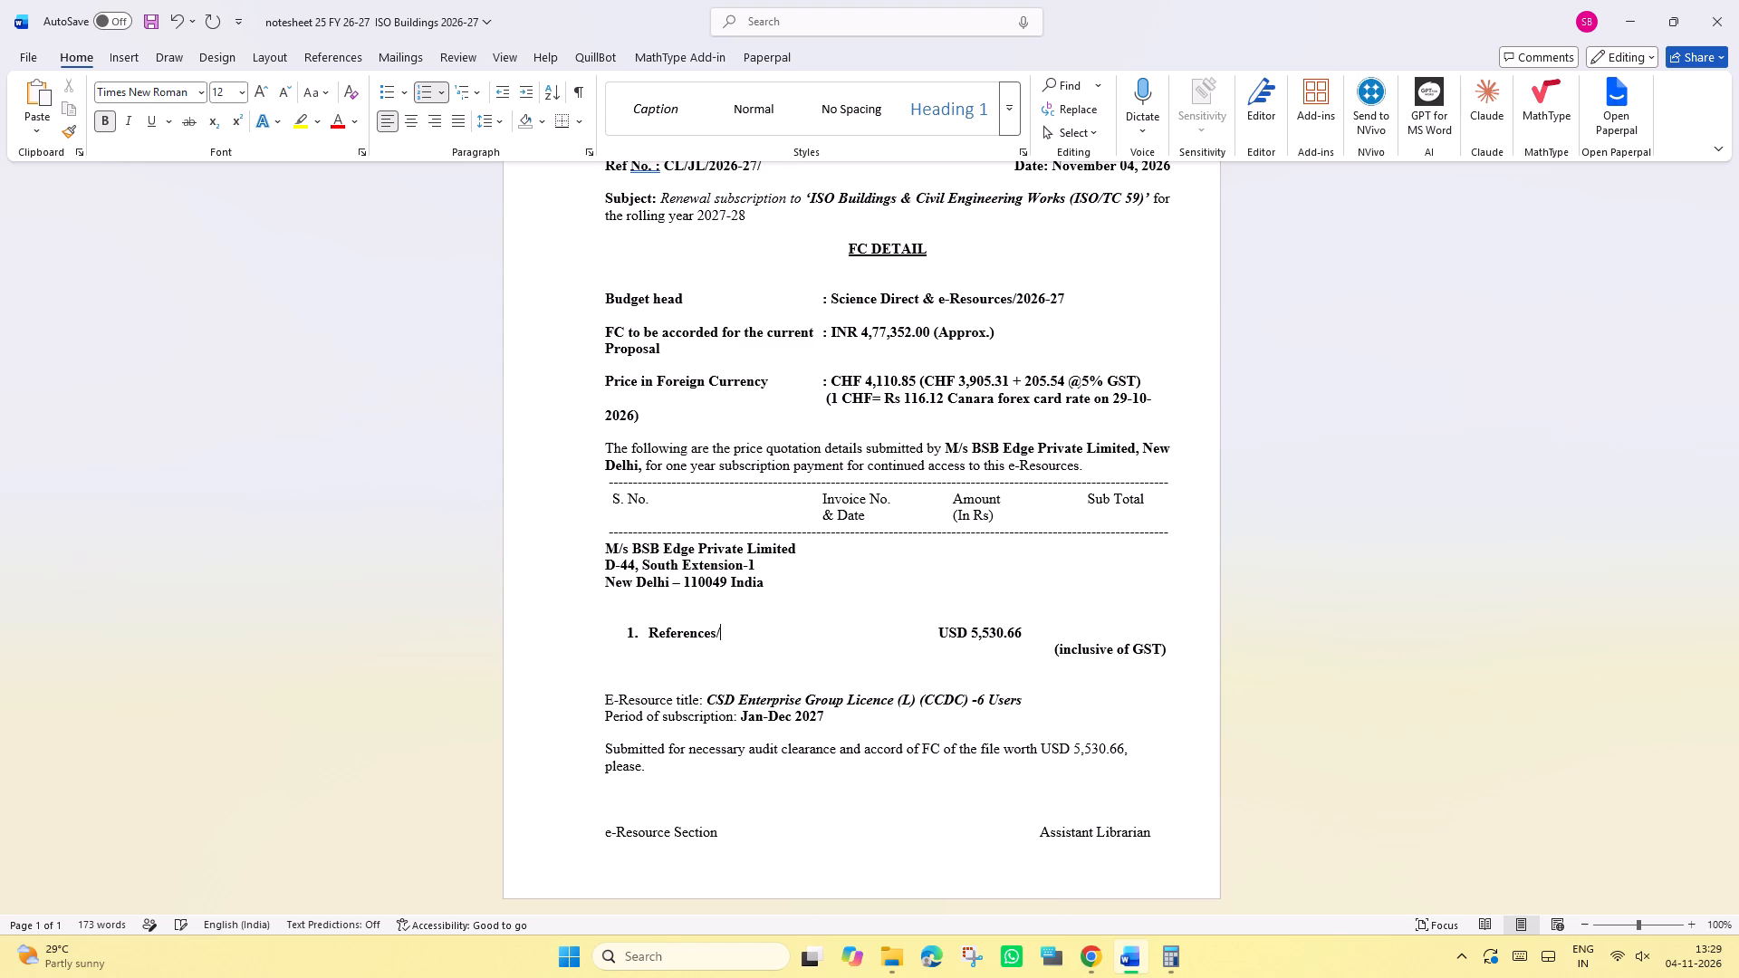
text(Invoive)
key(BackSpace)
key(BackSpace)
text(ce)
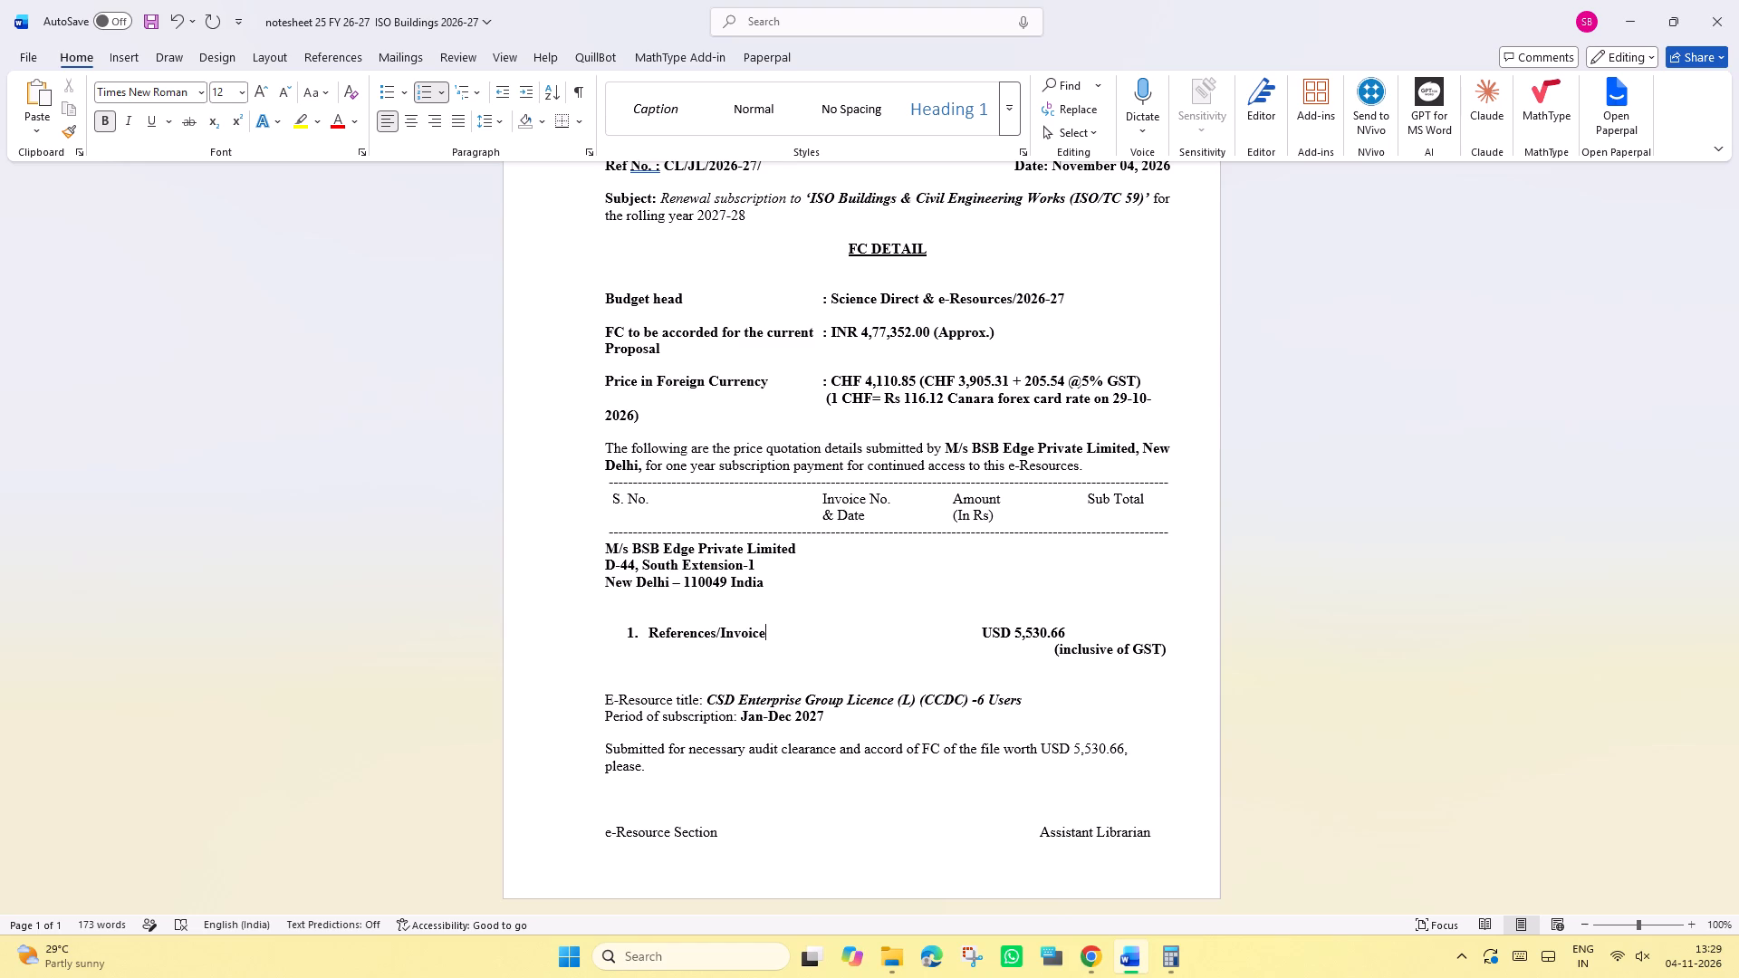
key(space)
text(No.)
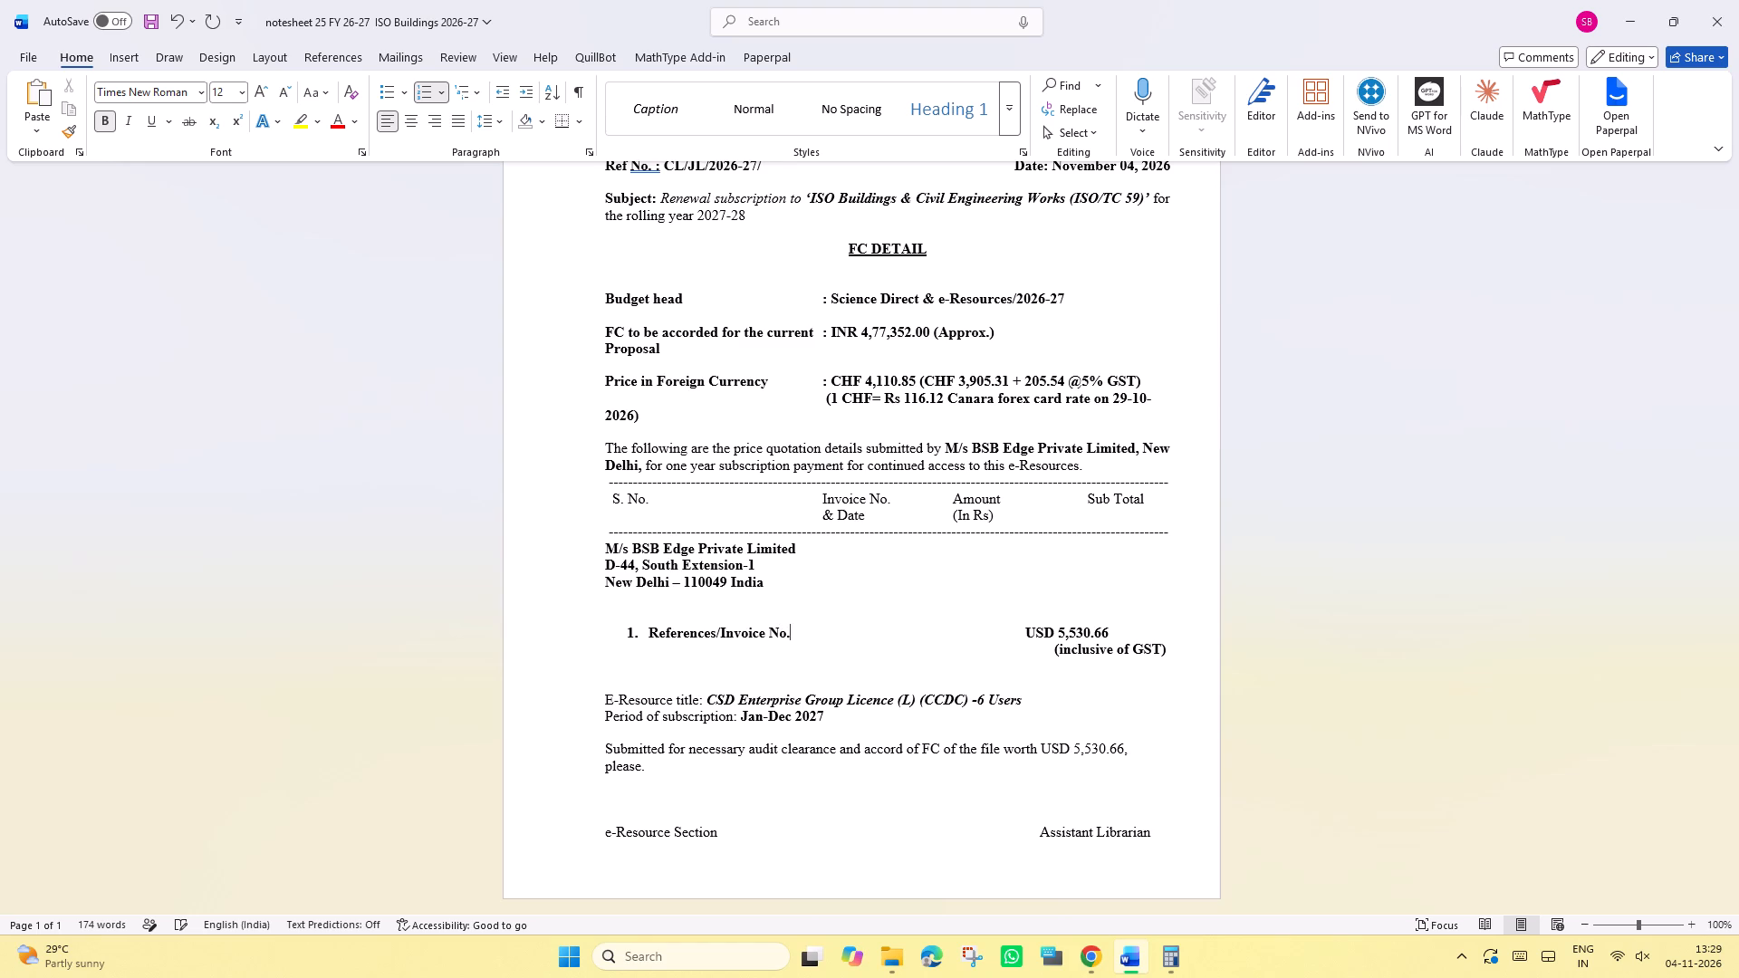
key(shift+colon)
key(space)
Enter the invoice number REN-PI-13-00300 Rev.1 after the References/Invoice No. label in item 1.
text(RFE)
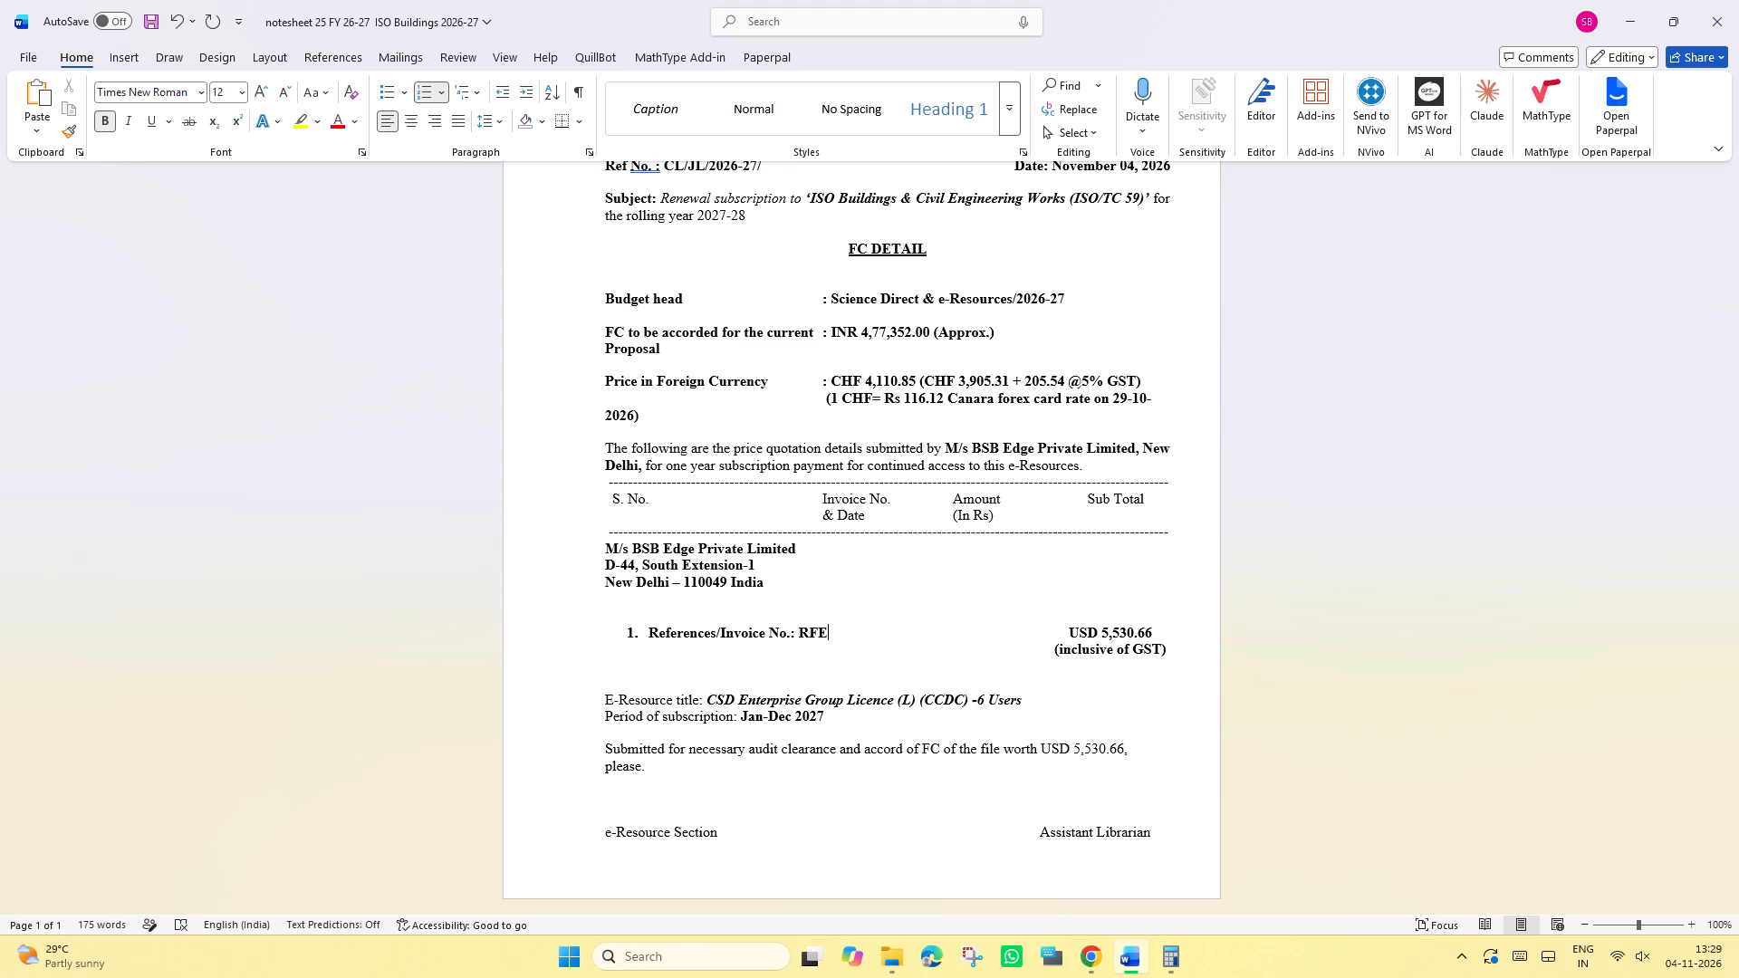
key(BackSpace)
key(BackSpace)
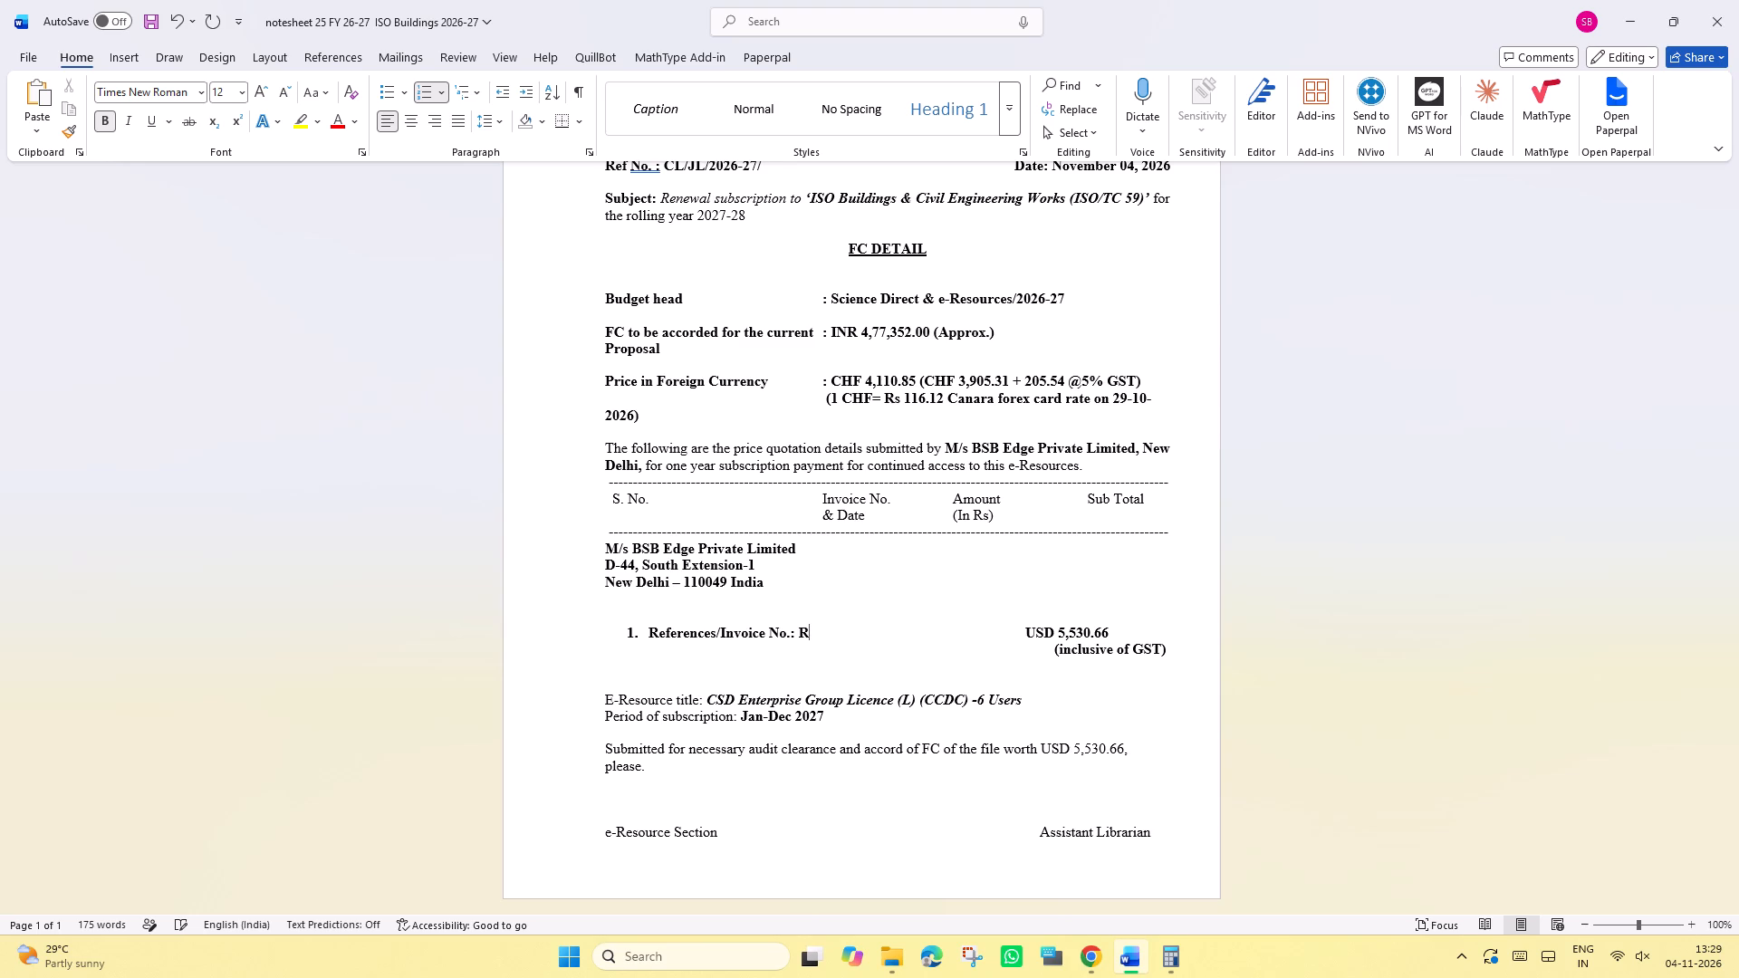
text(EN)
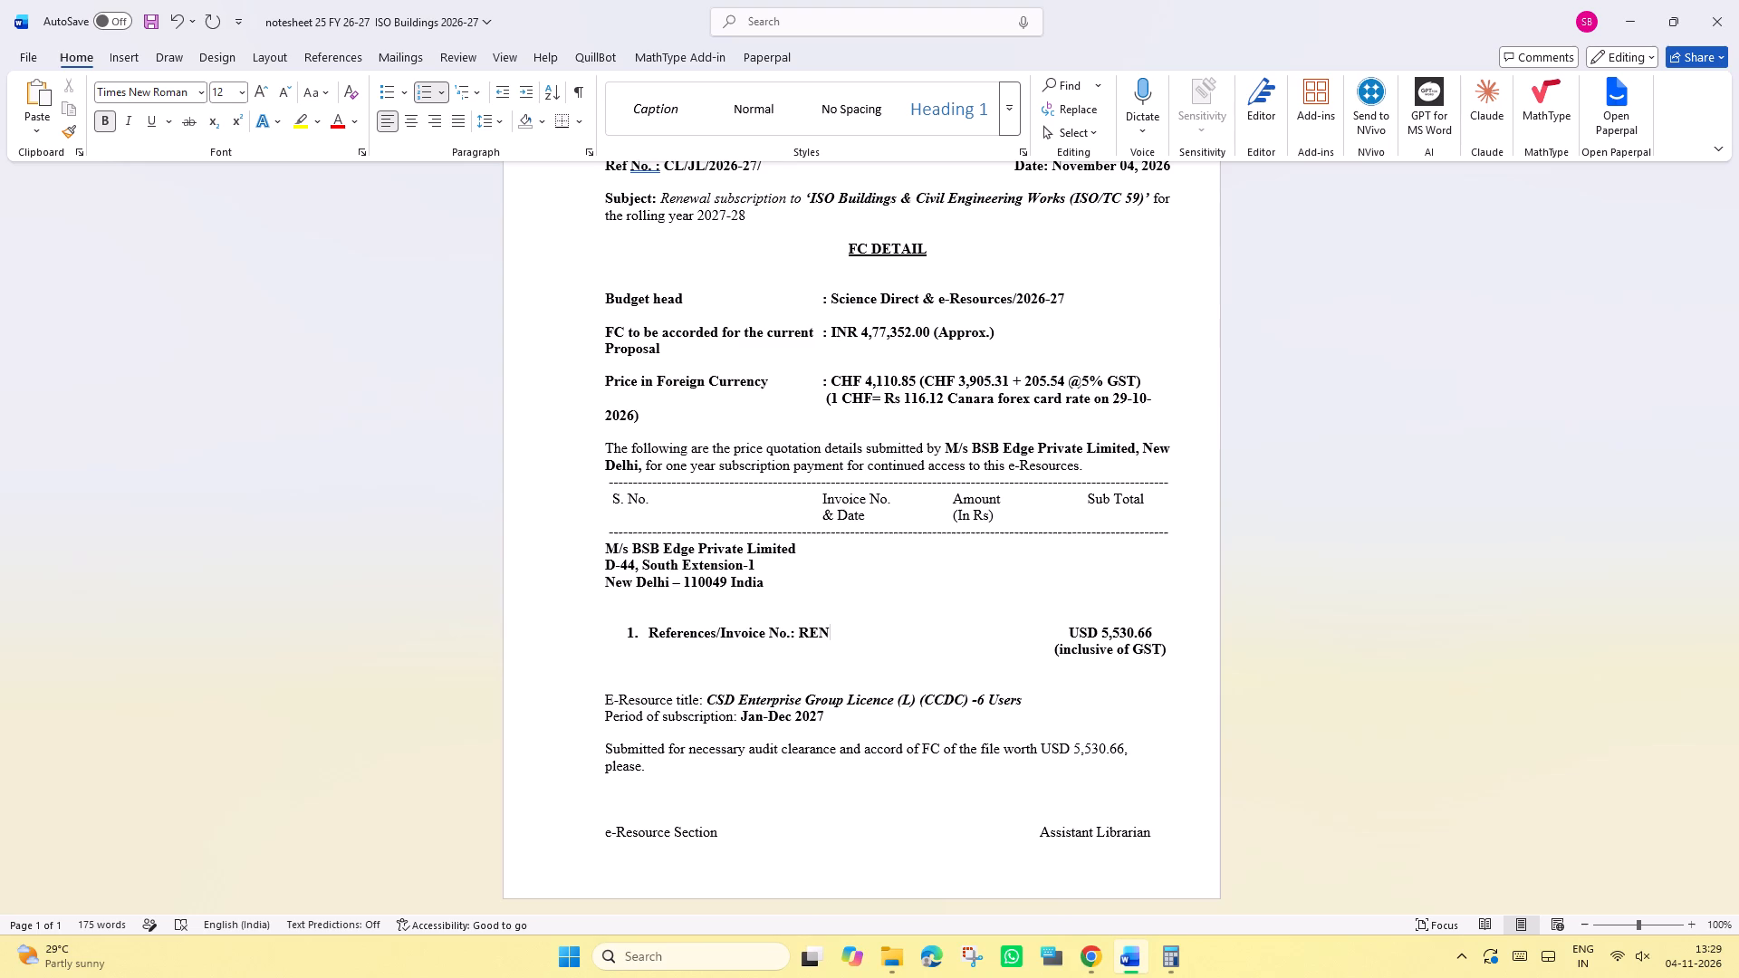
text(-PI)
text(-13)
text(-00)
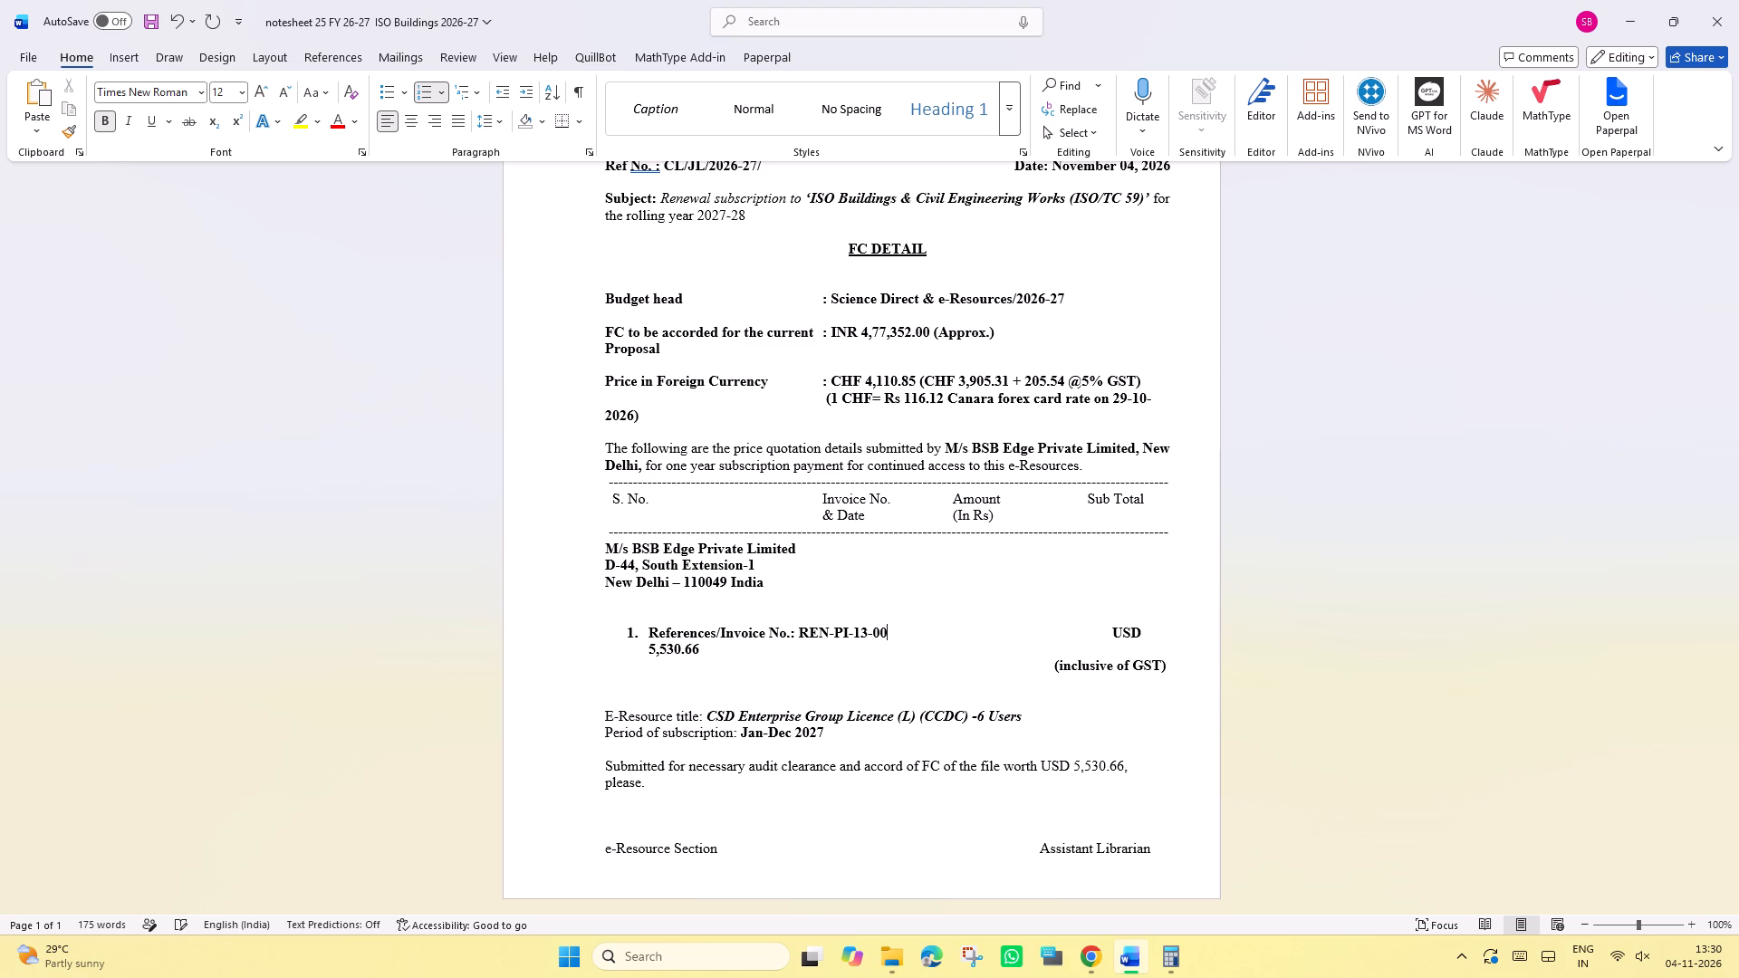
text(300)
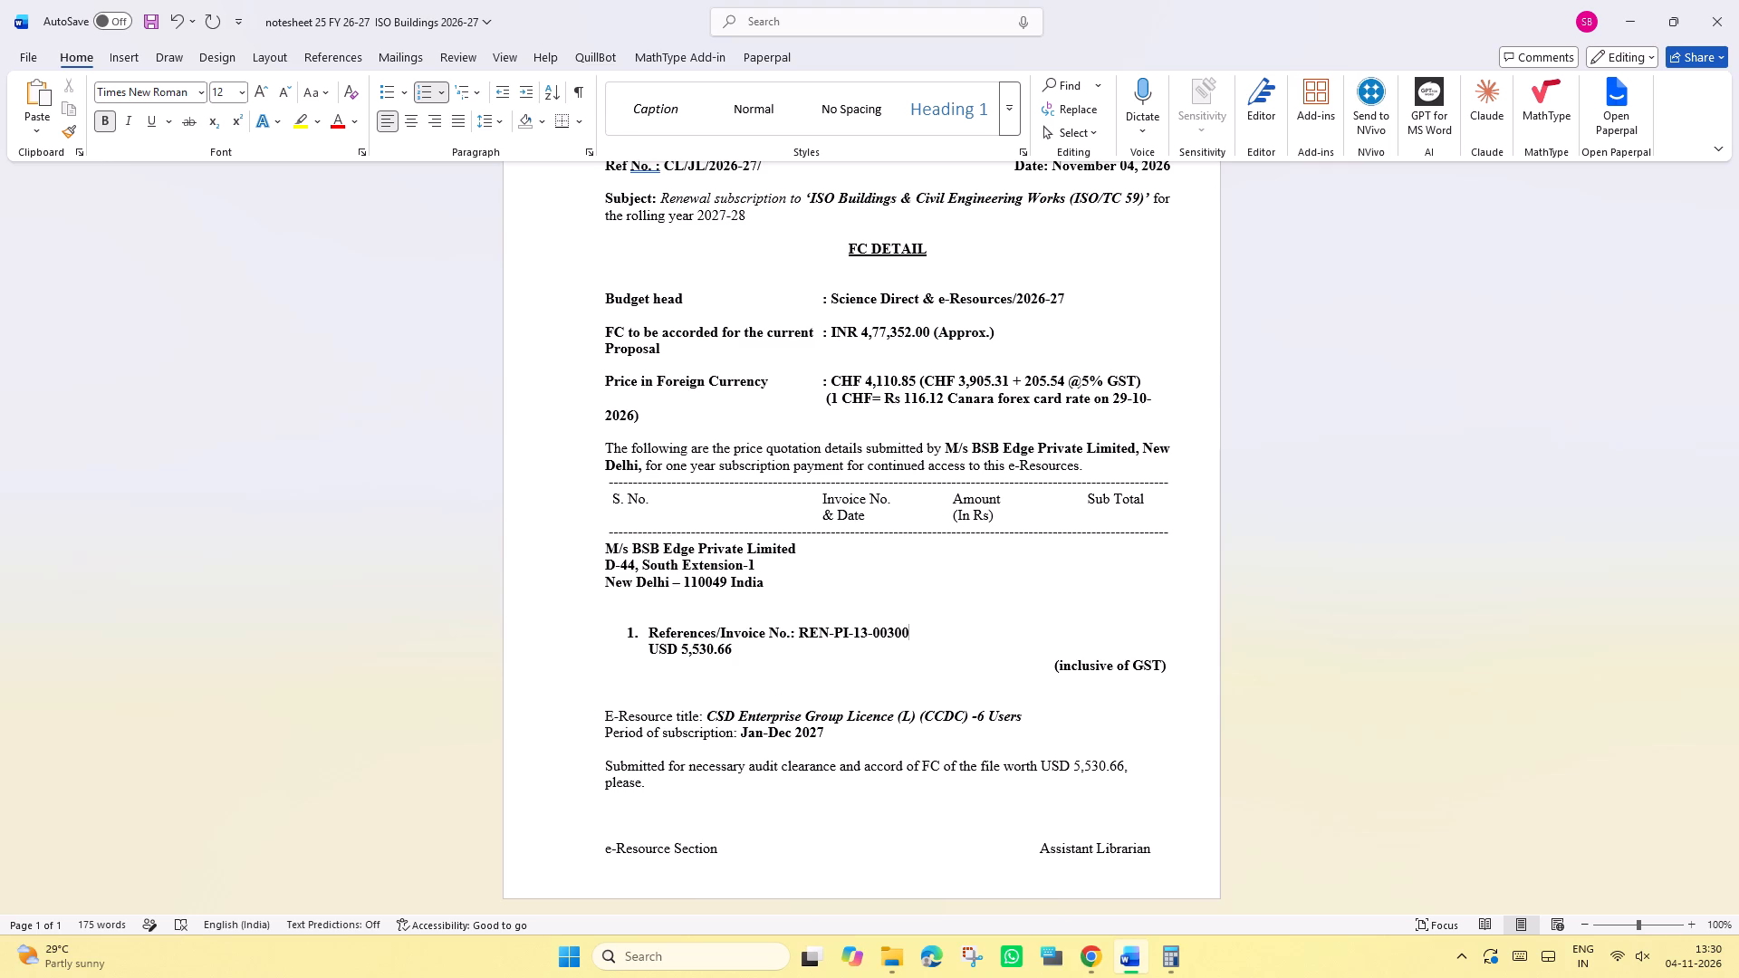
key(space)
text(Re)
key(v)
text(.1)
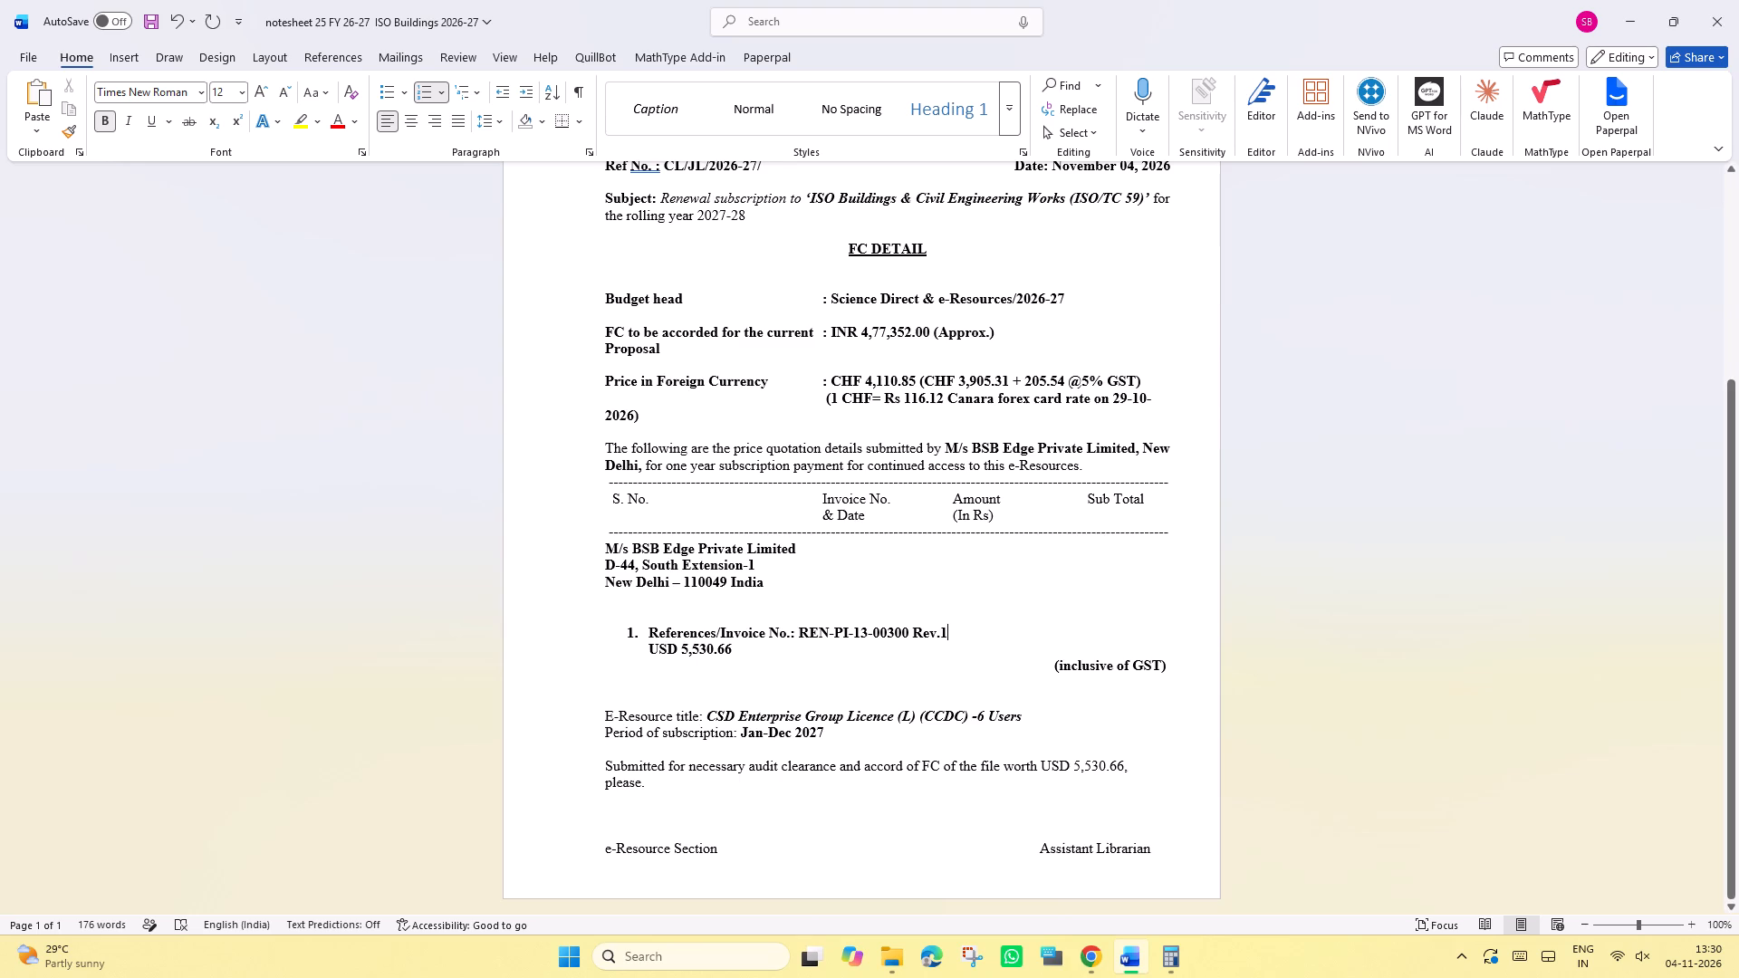
Add the invoice date text "dated 29/10/2029" in front of the USD amount in item 1.
click(651, 647)
text(dated)
key(space)
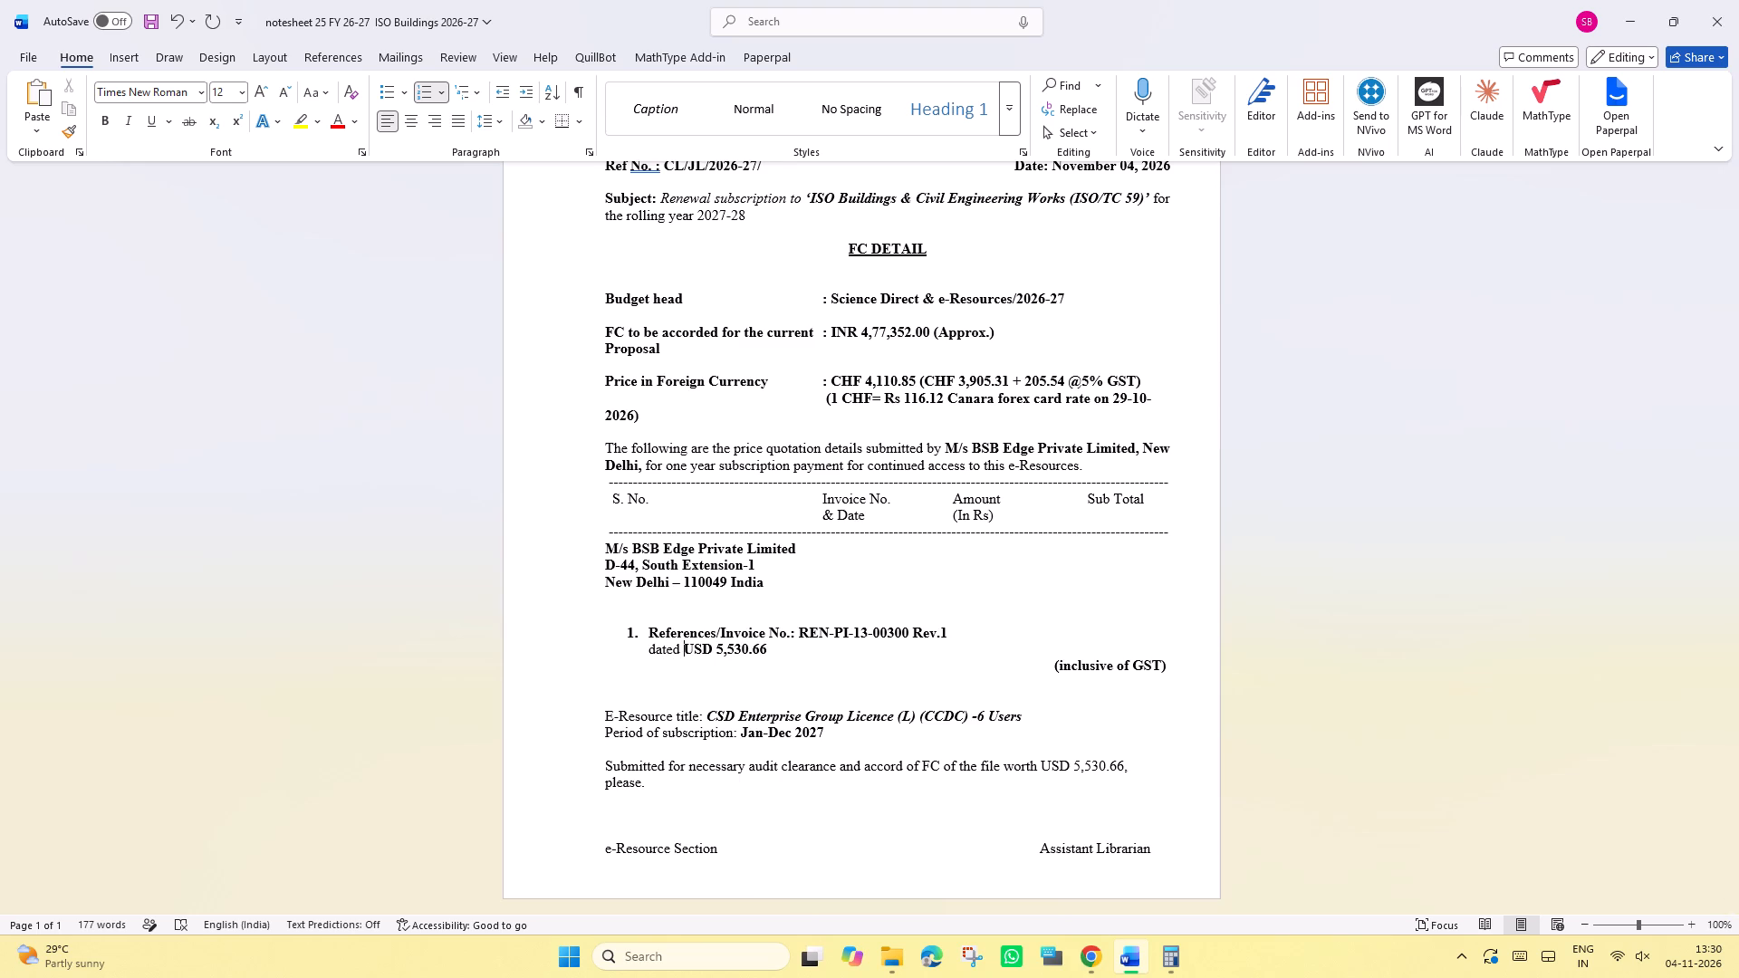
text(29)
text(/10/2029)
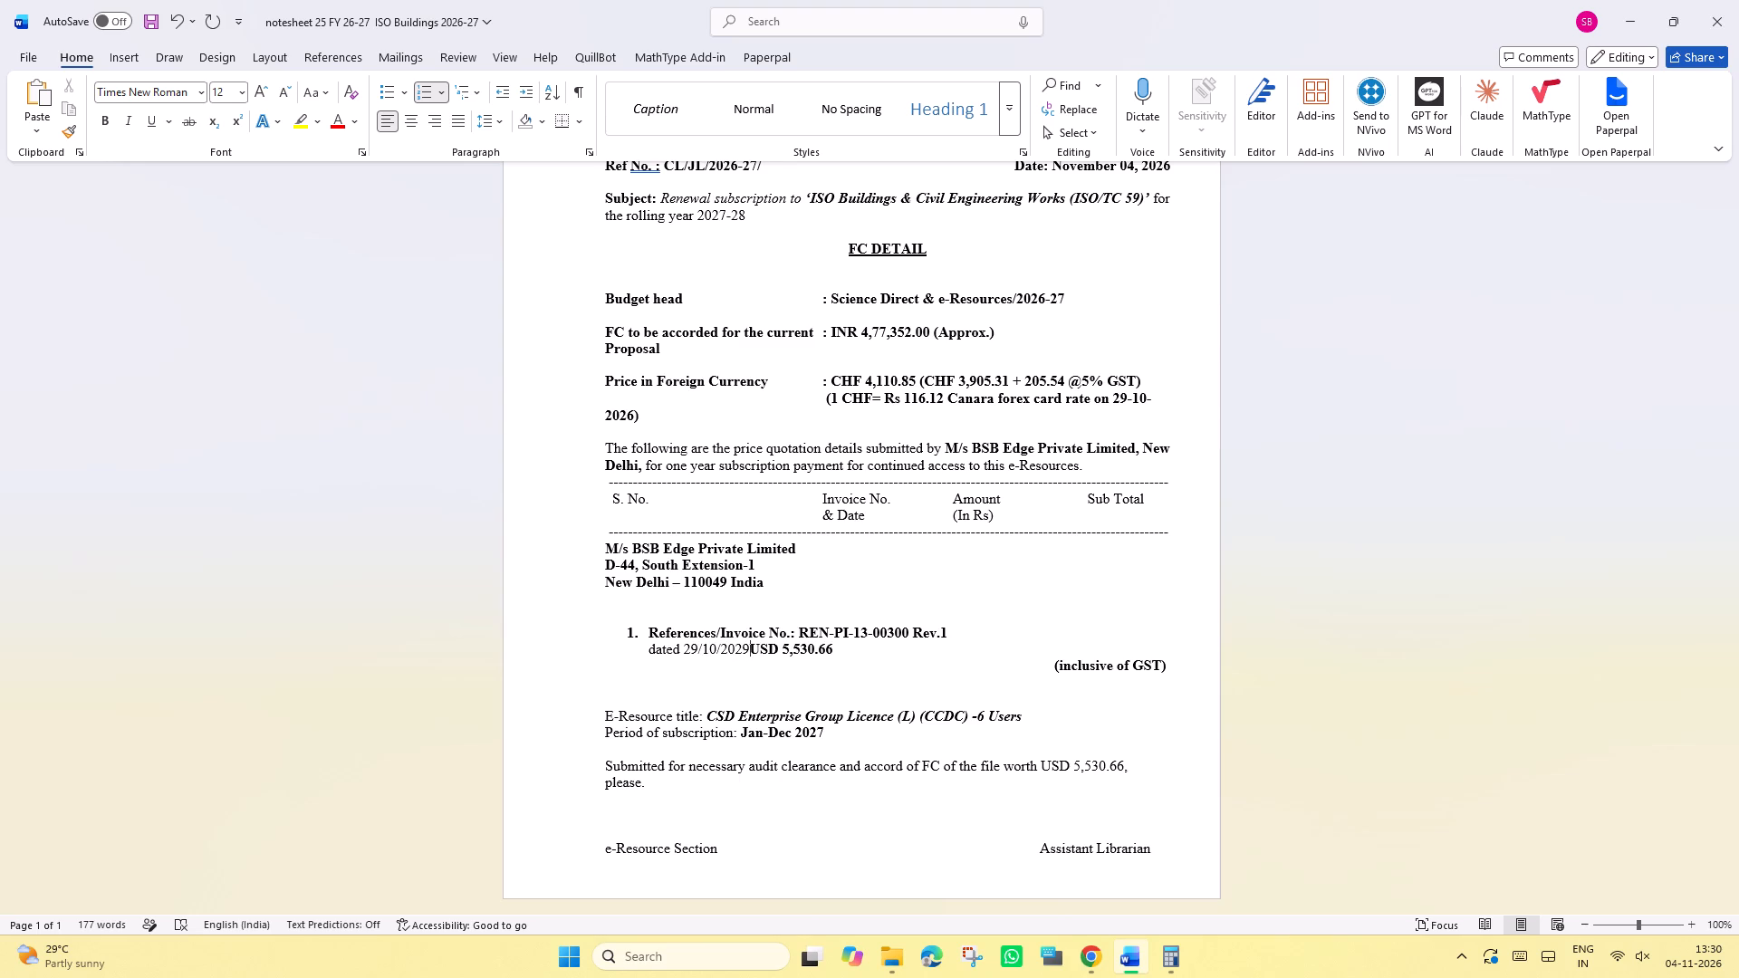
Space the USD amount in item 1 away from the date so it sits above the "(inclusive of GST)" note.
key(space)
key(space)
key(space)
key(space)
key(space)
key(space)
key(space)
key(space)
key(space)
key(space)
key(space)
key(space)
key(space)
key(space)
key(space)
key(space)
key(space)
key(space)
key(space)
key(space)
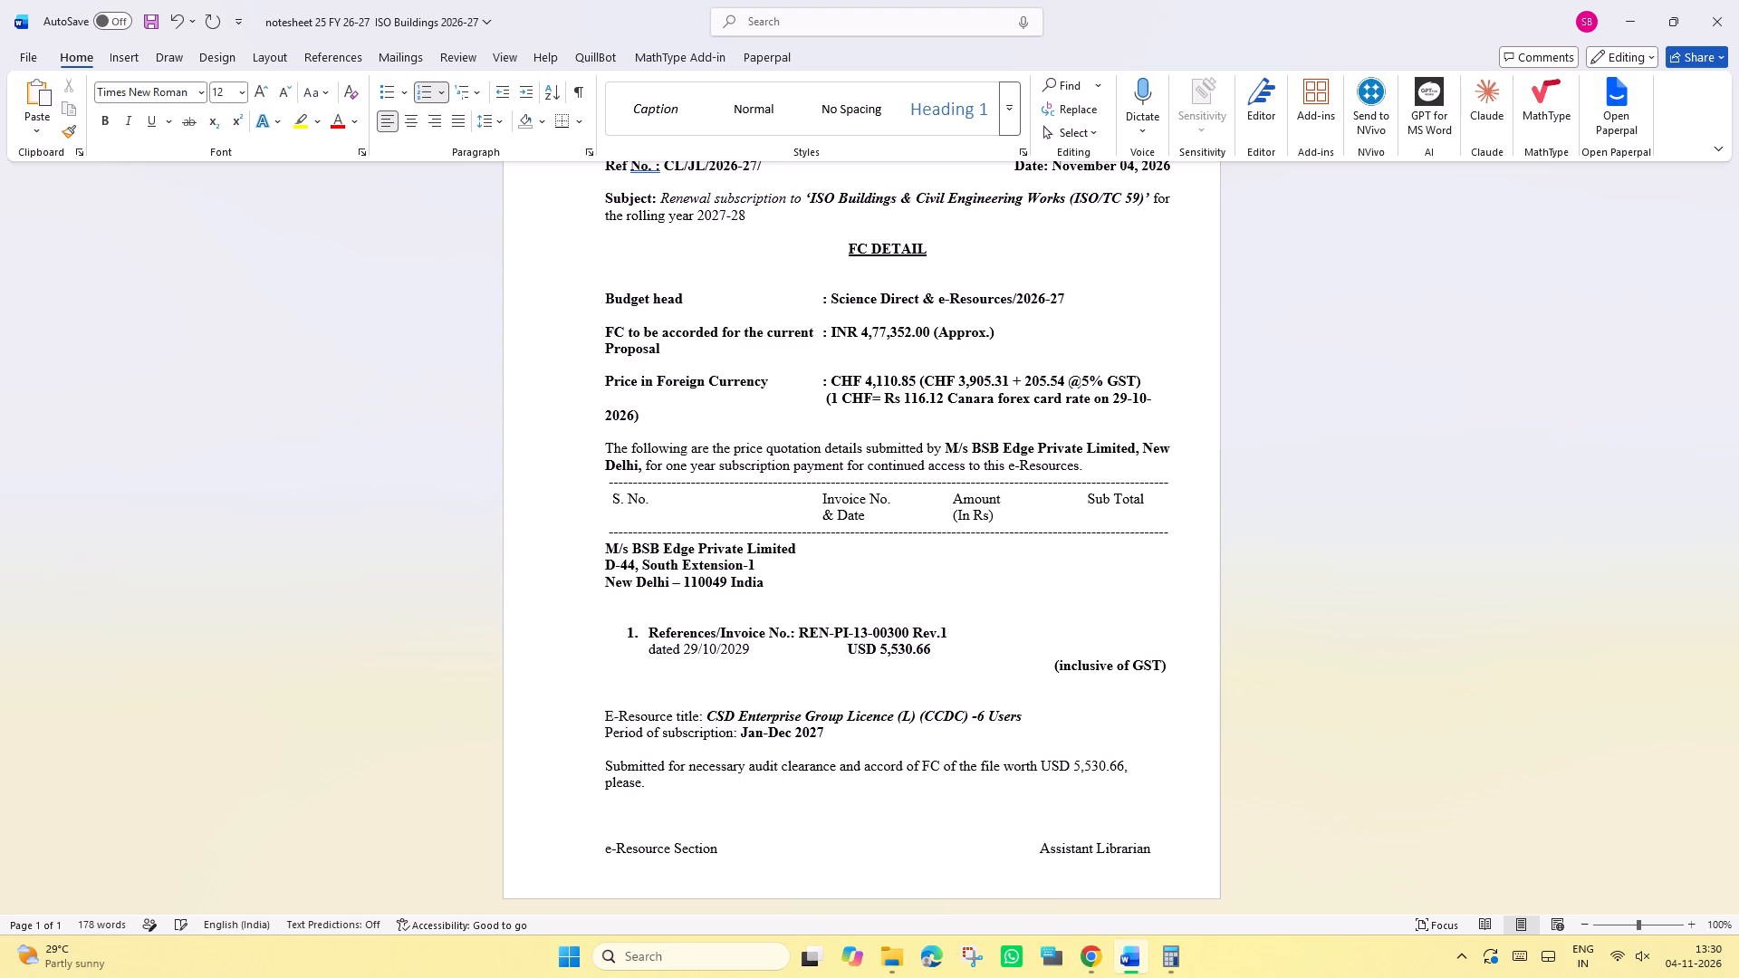
key(space)
key(space)
key(space)
key(space)
key(space)
key(space)
key(space)
key(space)
key(space)
key(space)
key(space)
key(space)
key(space)
key(space)
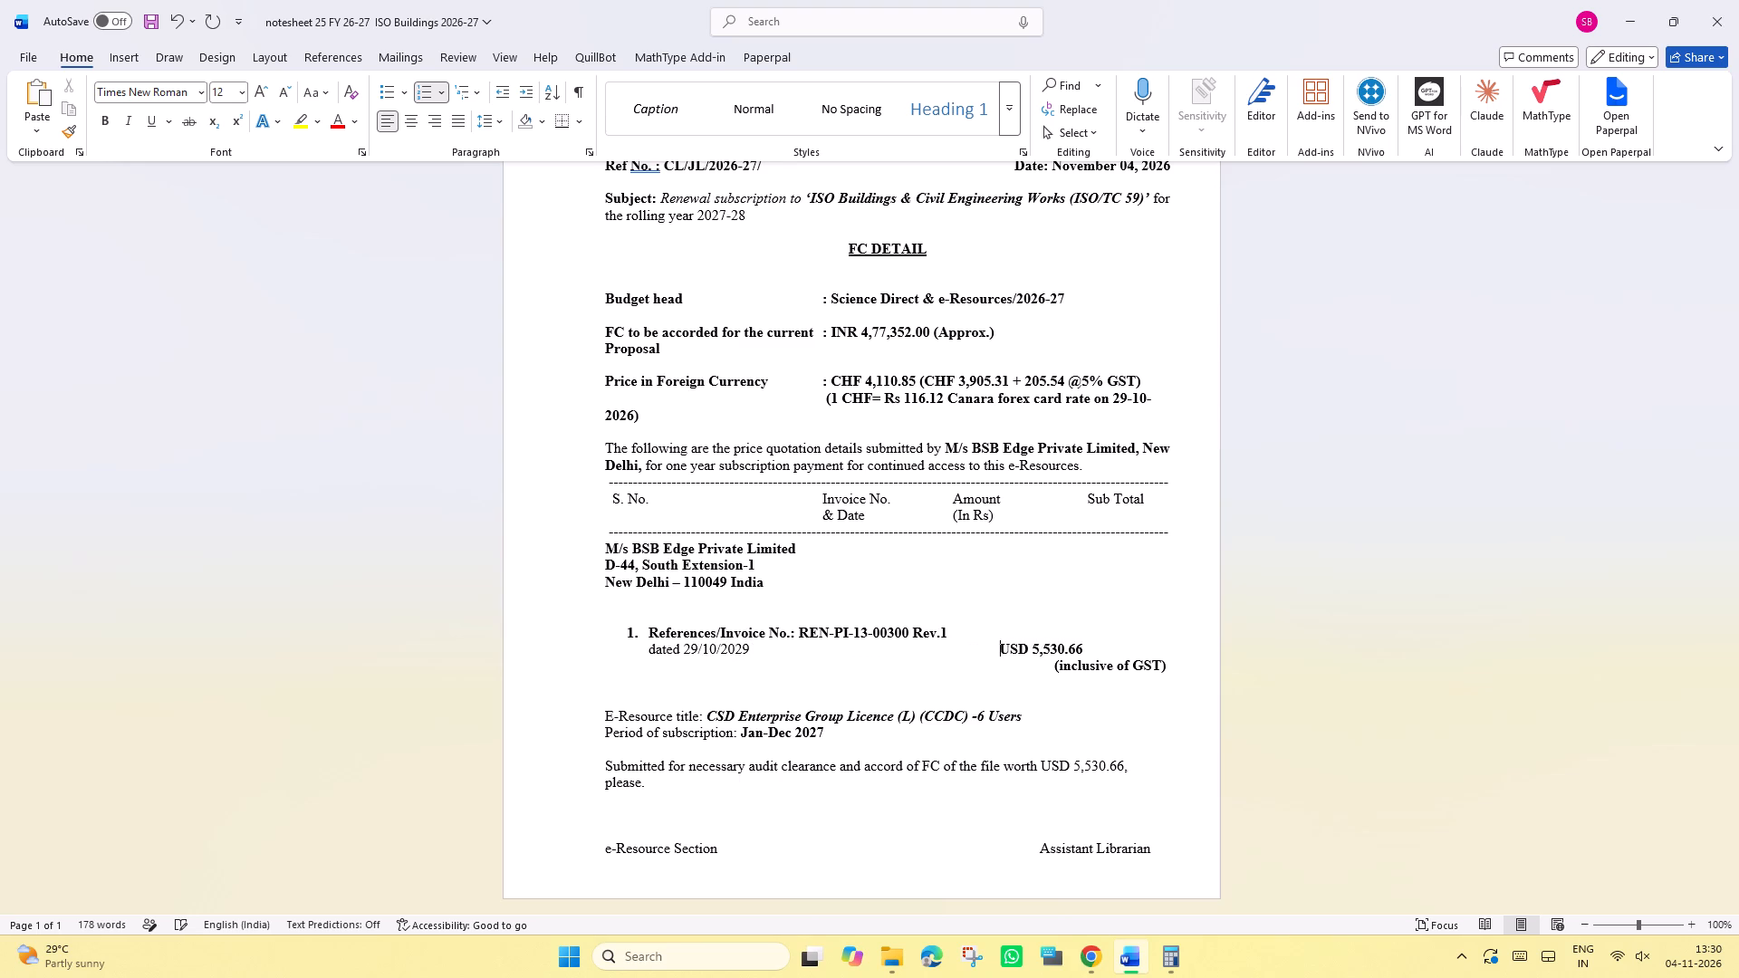
key(space)
key(space)
key(space)
key(space)
key(space)
key(space)
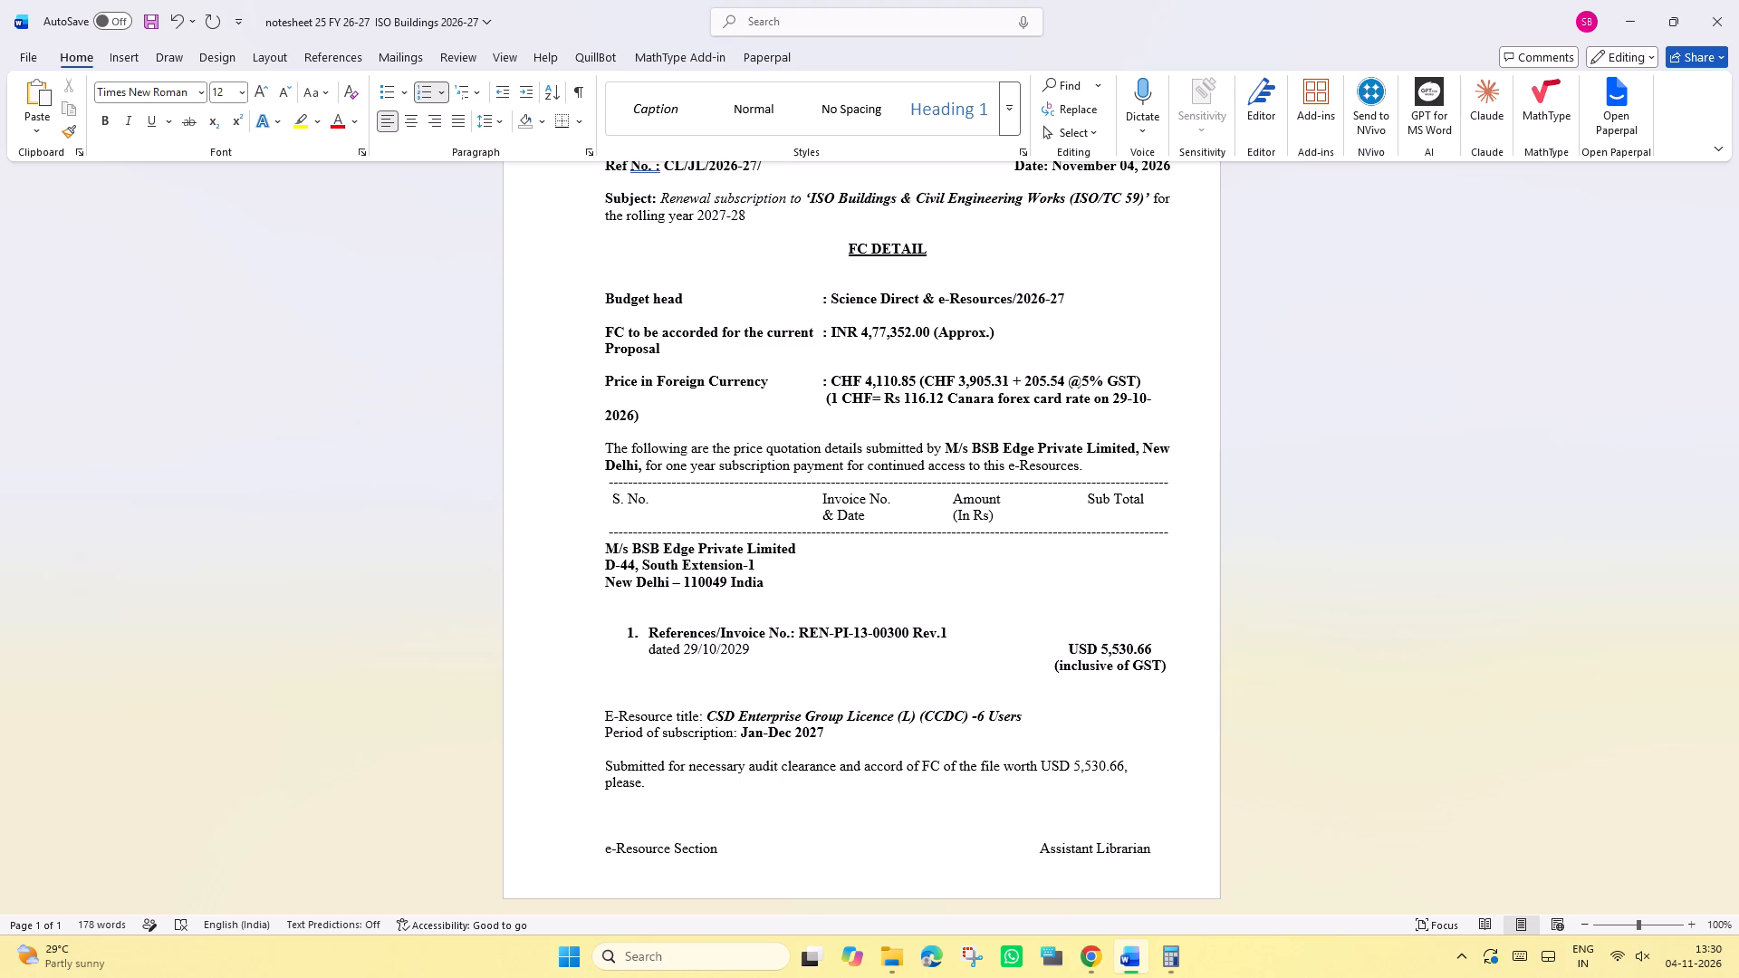
Add a colon after the word "dated" in item 1.
click(679, 648)
key(shift+colon)
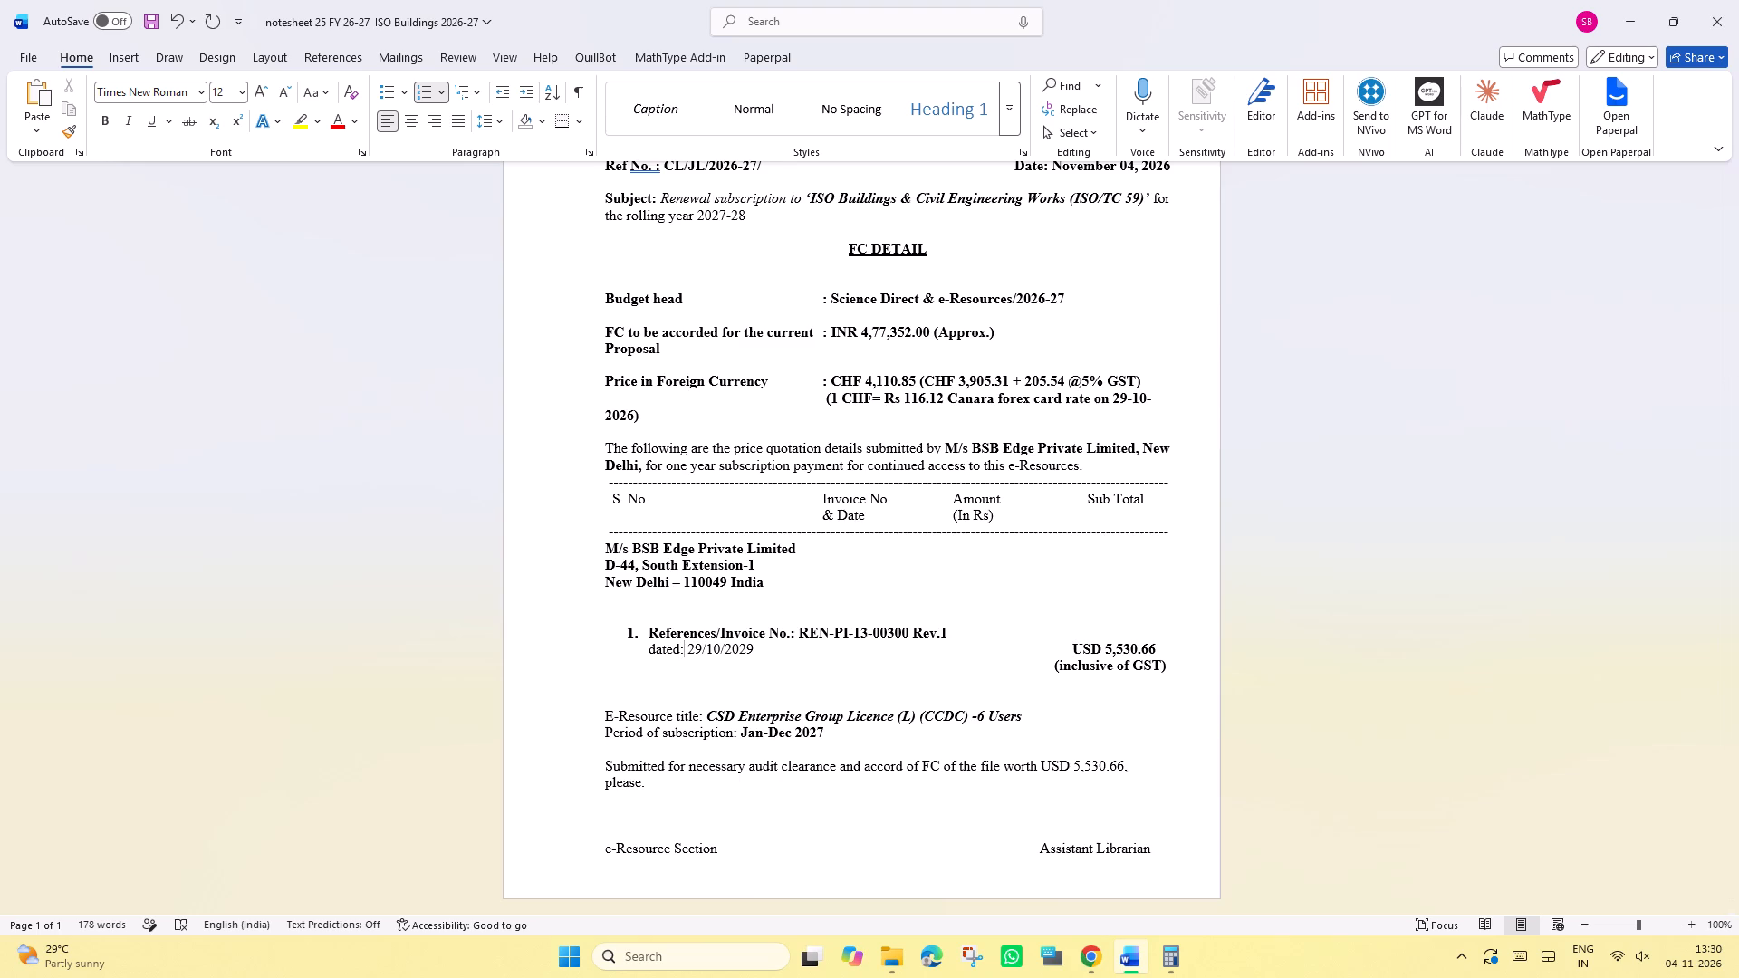
key(Right)
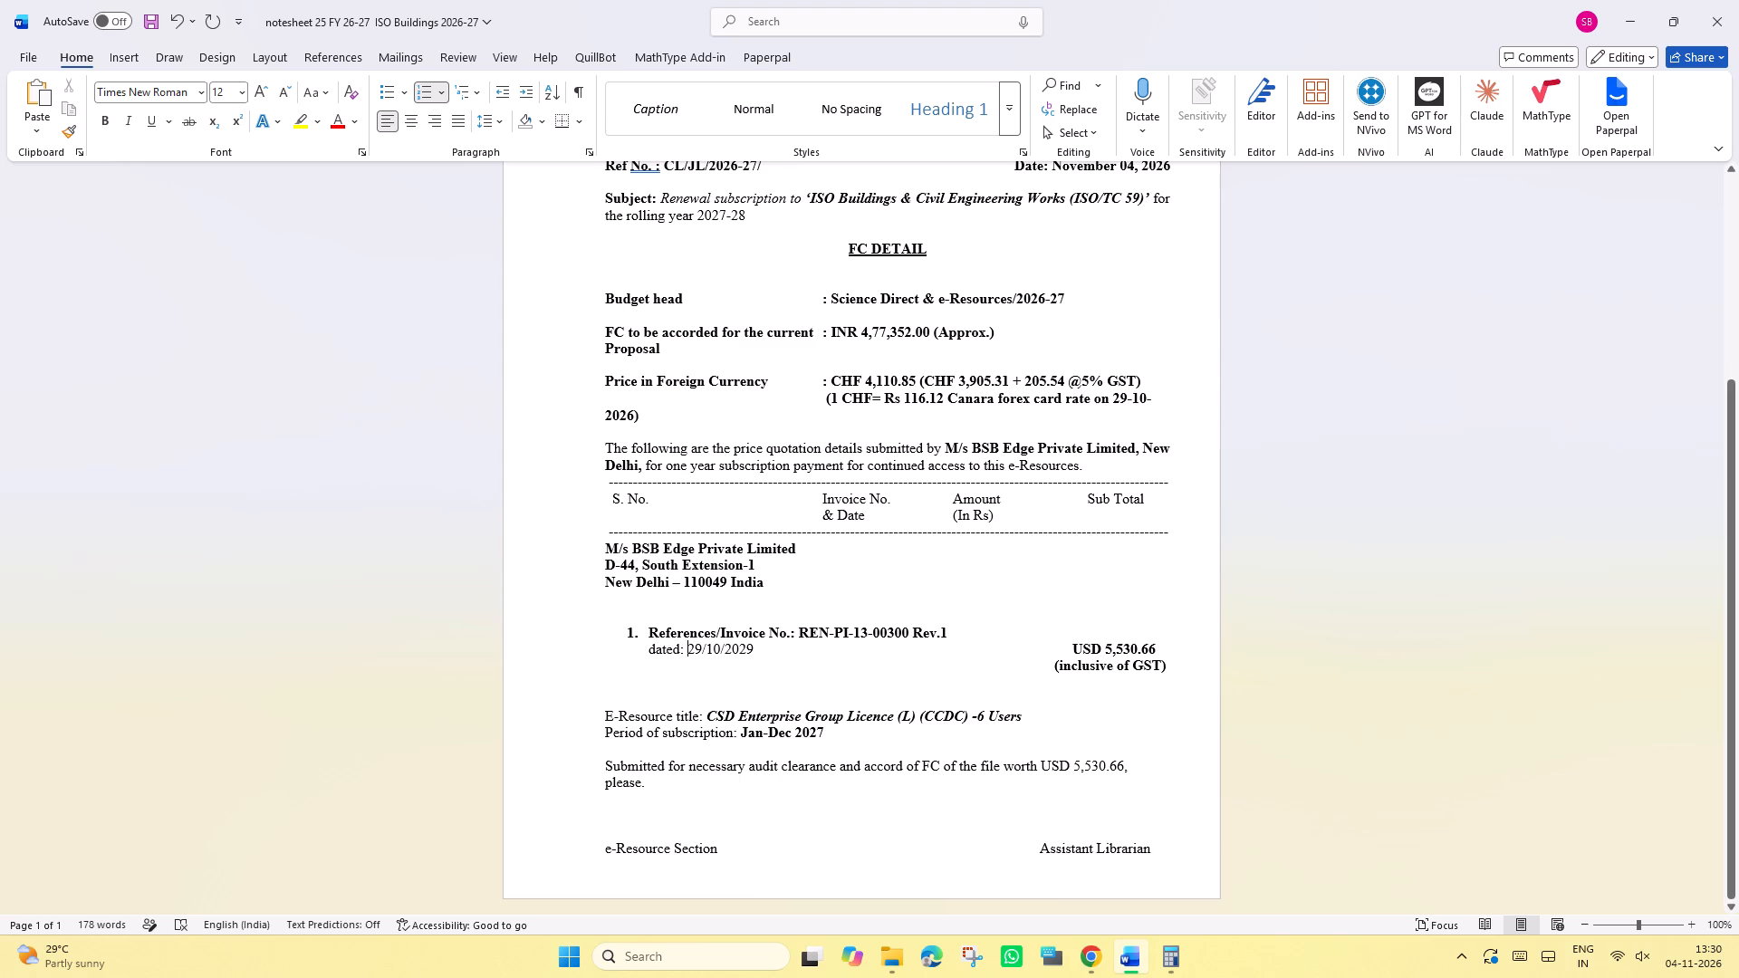
Replace the amount figure in item 1 with 4110.85.
click(1151, 638)
click(1157, 647)
key(BackSpace)
key(BackSpace)
key(BackSpace)
key(BackSpace)
key(BackSpace)
key(BackSpace)
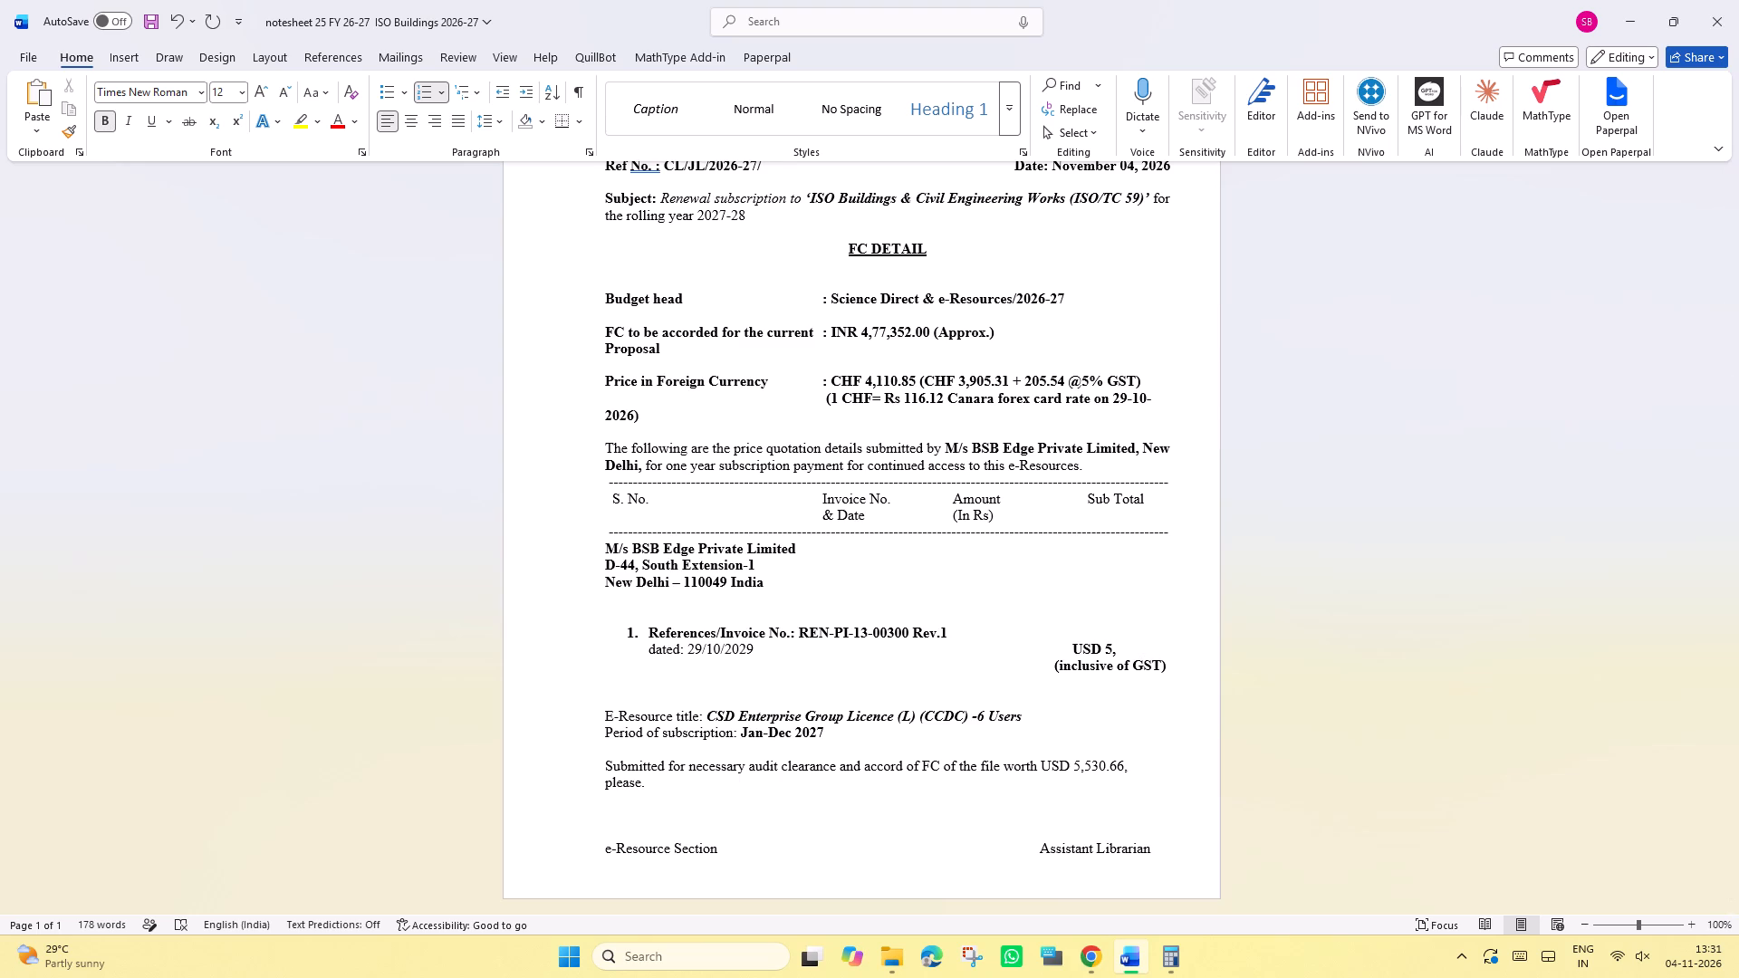
key(BackSpace)
key(BackSpace)
text(41)
text(10.85)
Replace the currency code before the item 1 amount with CHF and make it bold.
key(Left)
key(Left)
key(Left)
key(Left)
key(Left)
key(Left)
key(Left)
key(Left)
key(BackSpace)
key(BackSpace)
key(BackSpace)
key(BackSpace)
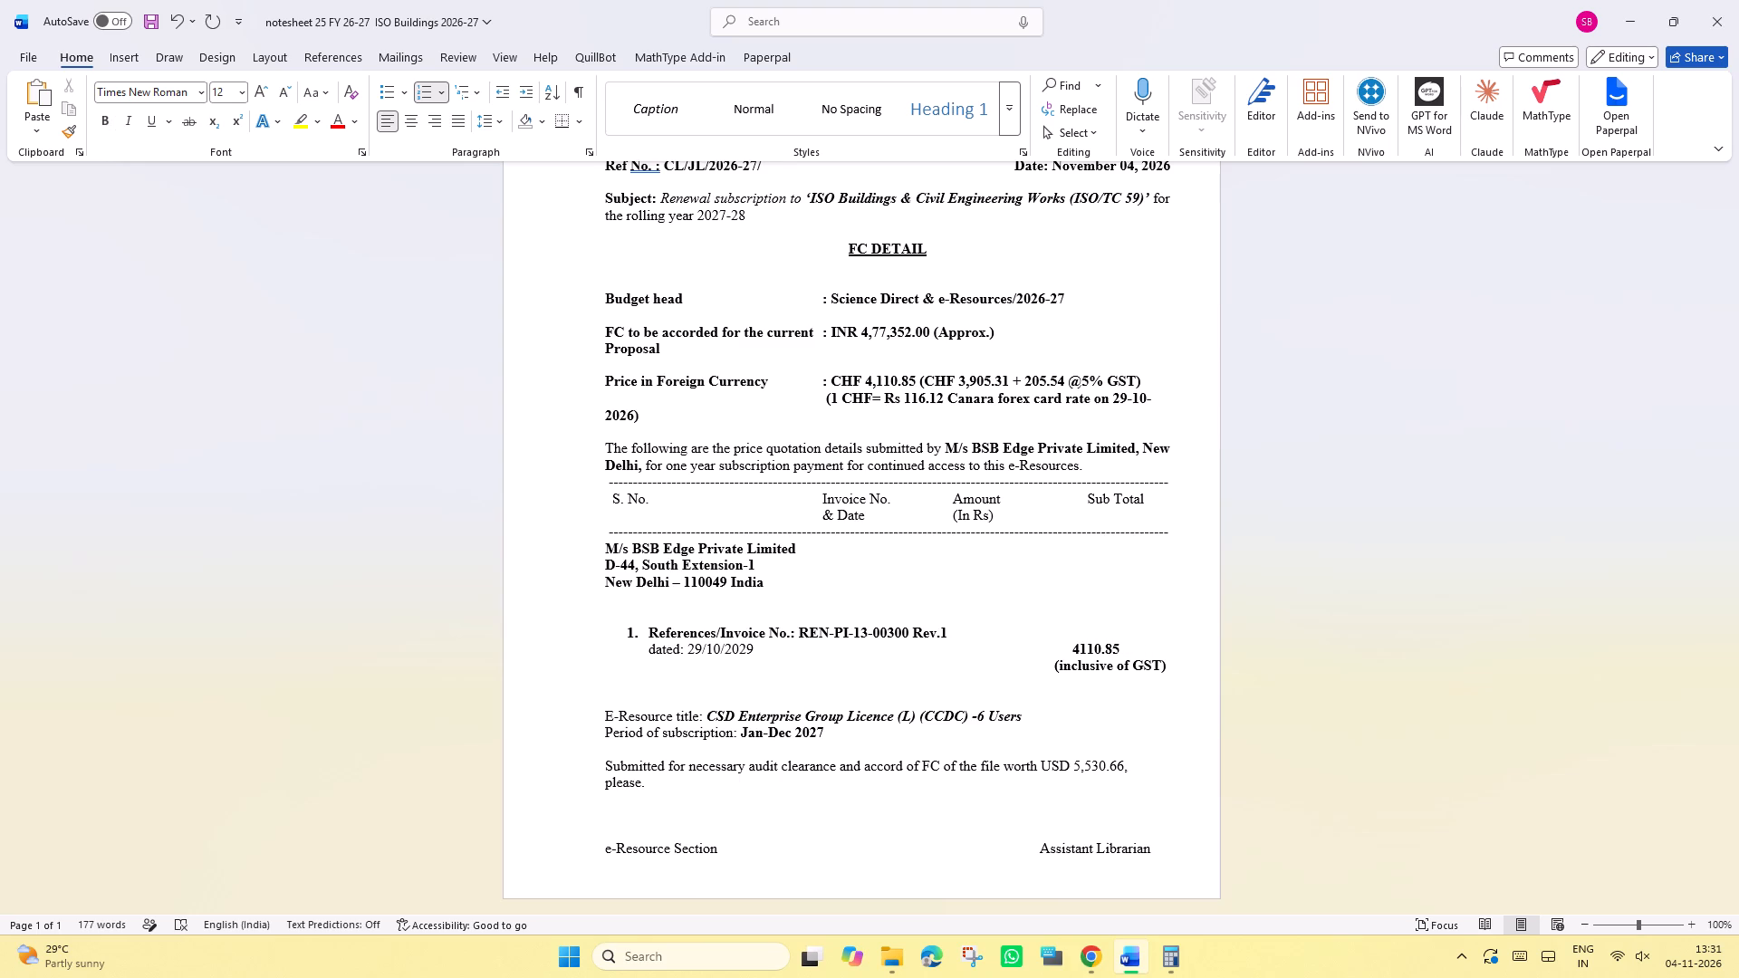
text(CHF)
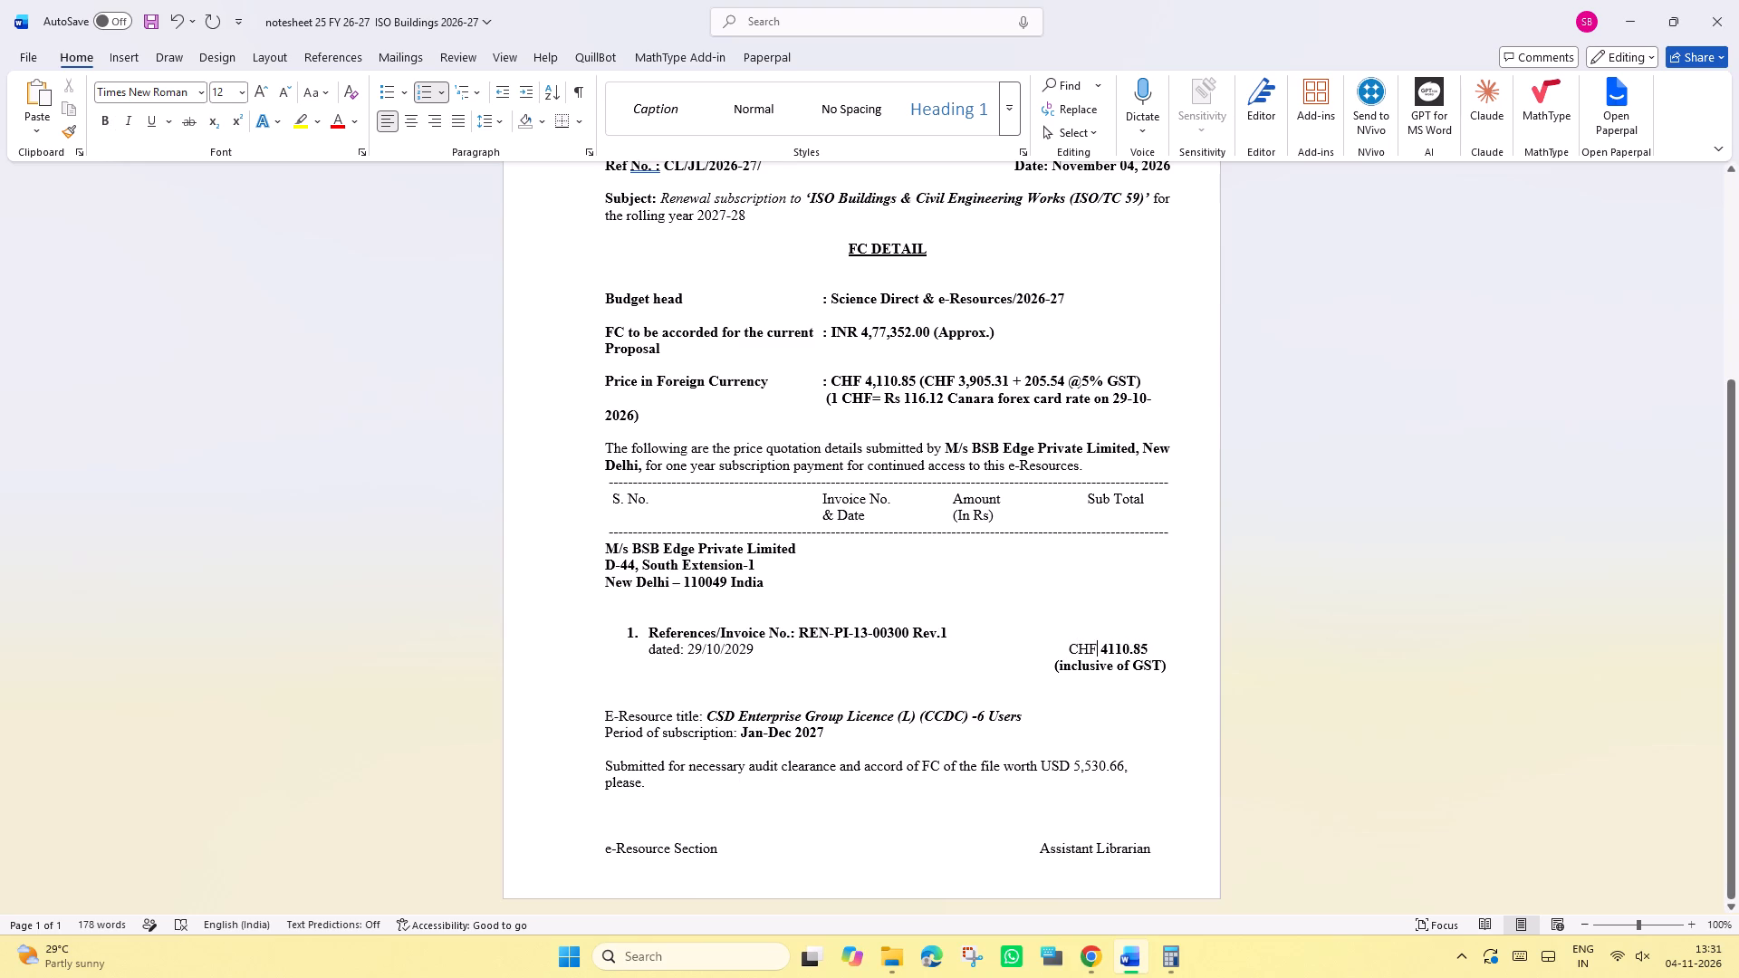
drag(1096, 646, 1065, 647)
key(ctrl+b)
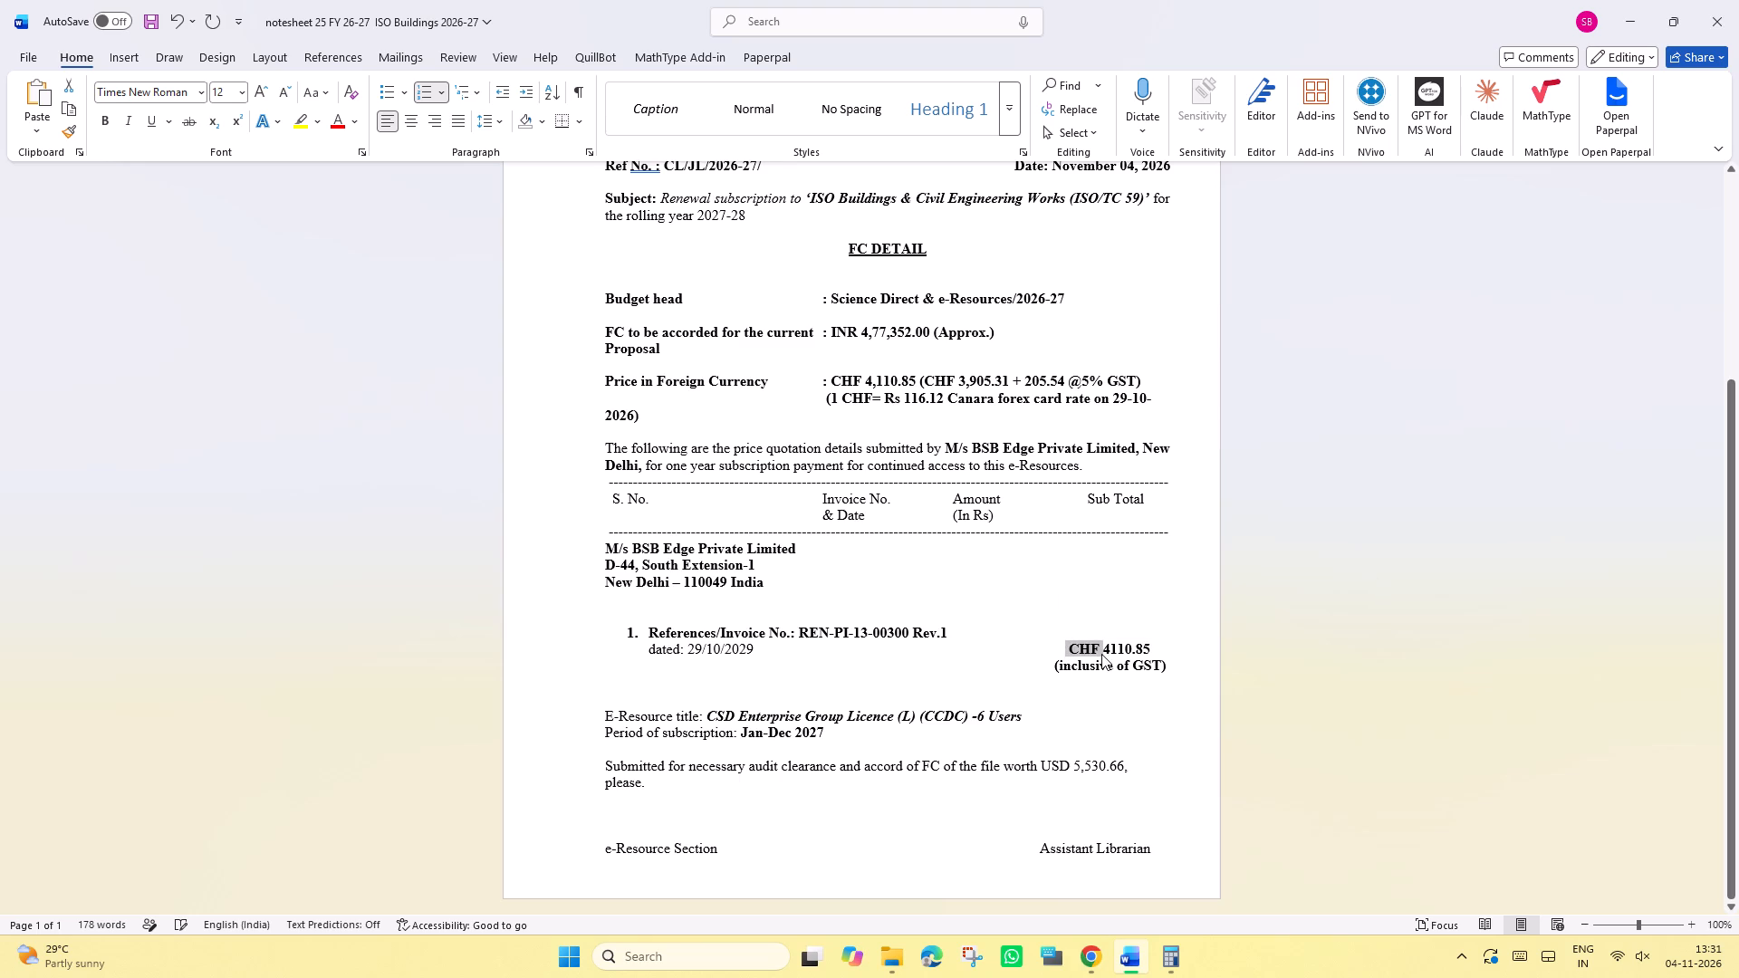
click(1115, 652)
Replace the E-Resource title with "ISO Buildings & Civil Engineering Works (ISO/TC 59)" copied from the subject line.
scroll(781, 582, up, 1)
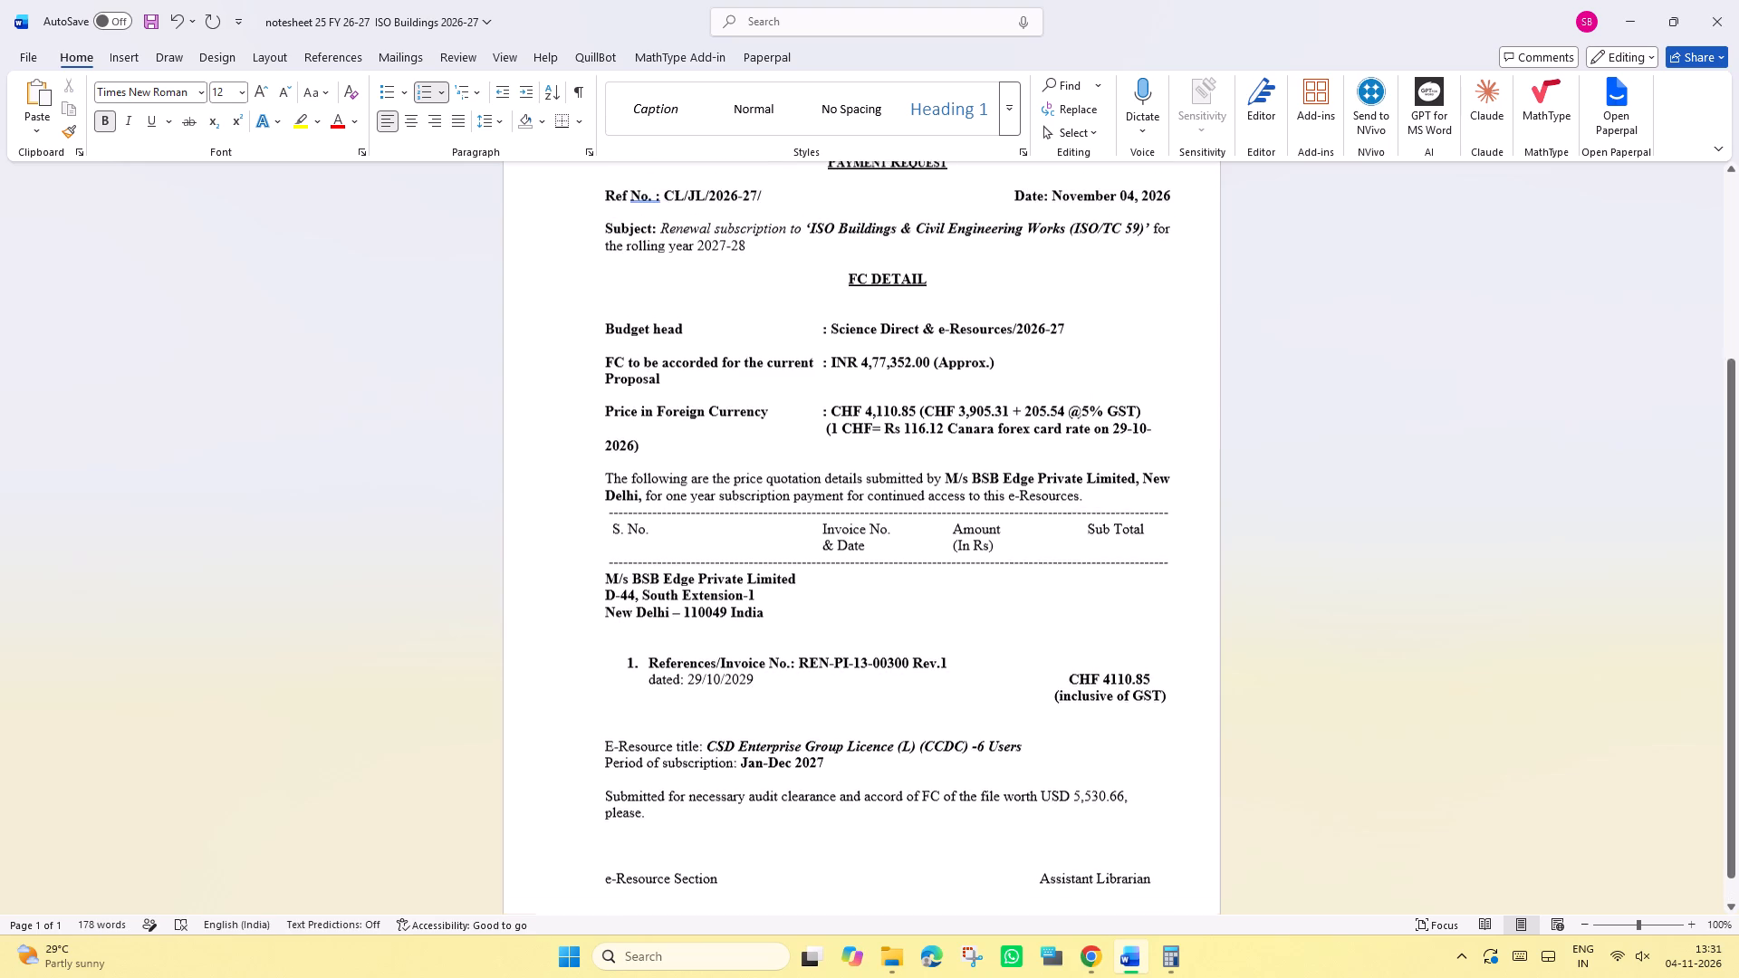
scroll(781, 582, up, 1)
drag(812, 284, 939, 289)
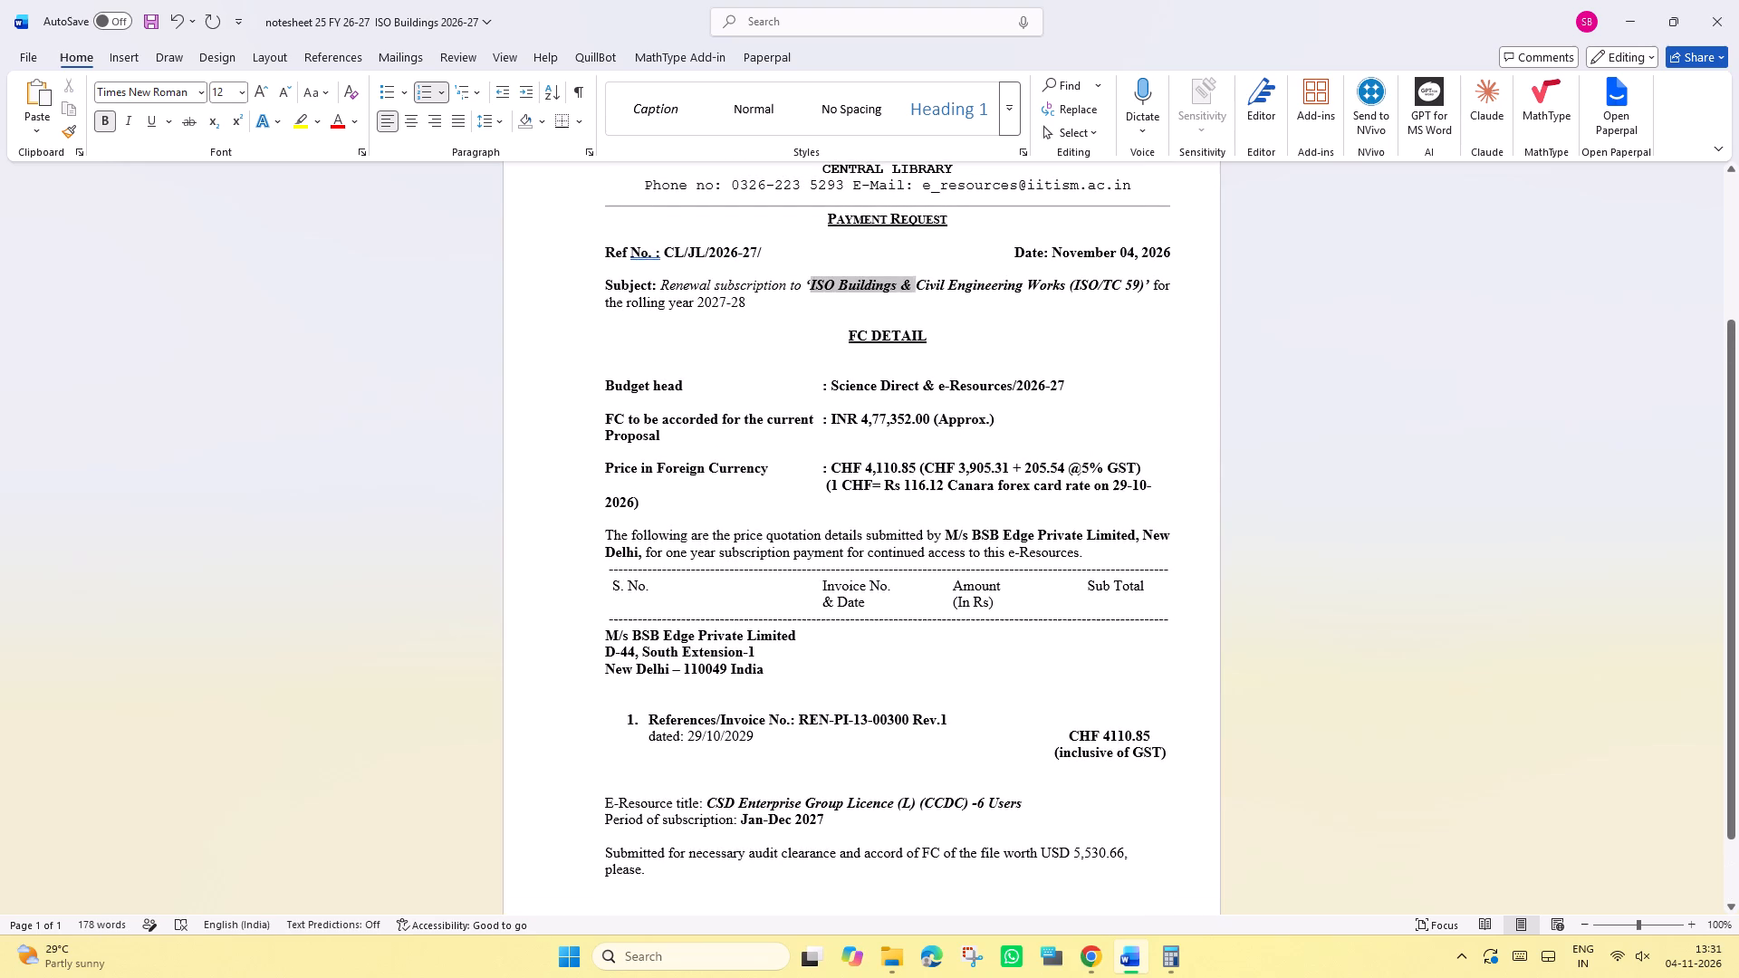
drag(939, 289, 1145, 285)
key(ctrl+c)
scroll(736, 596, down, 6)
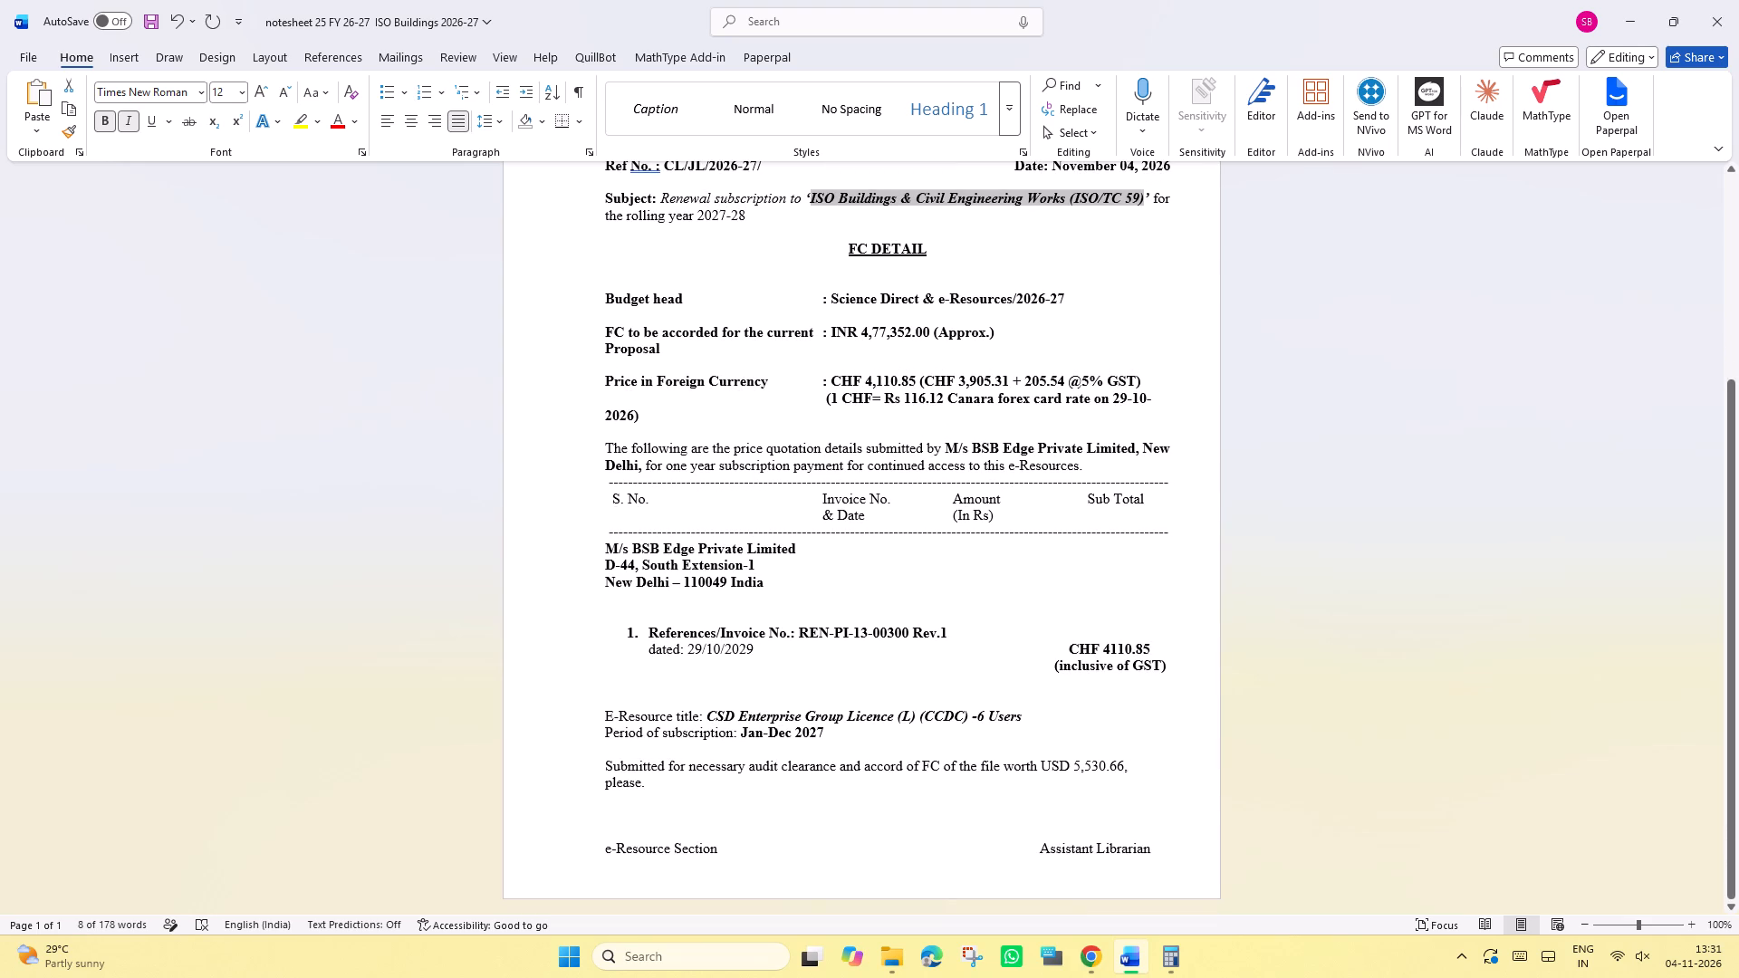
drag(709, 714, 1006, 714)
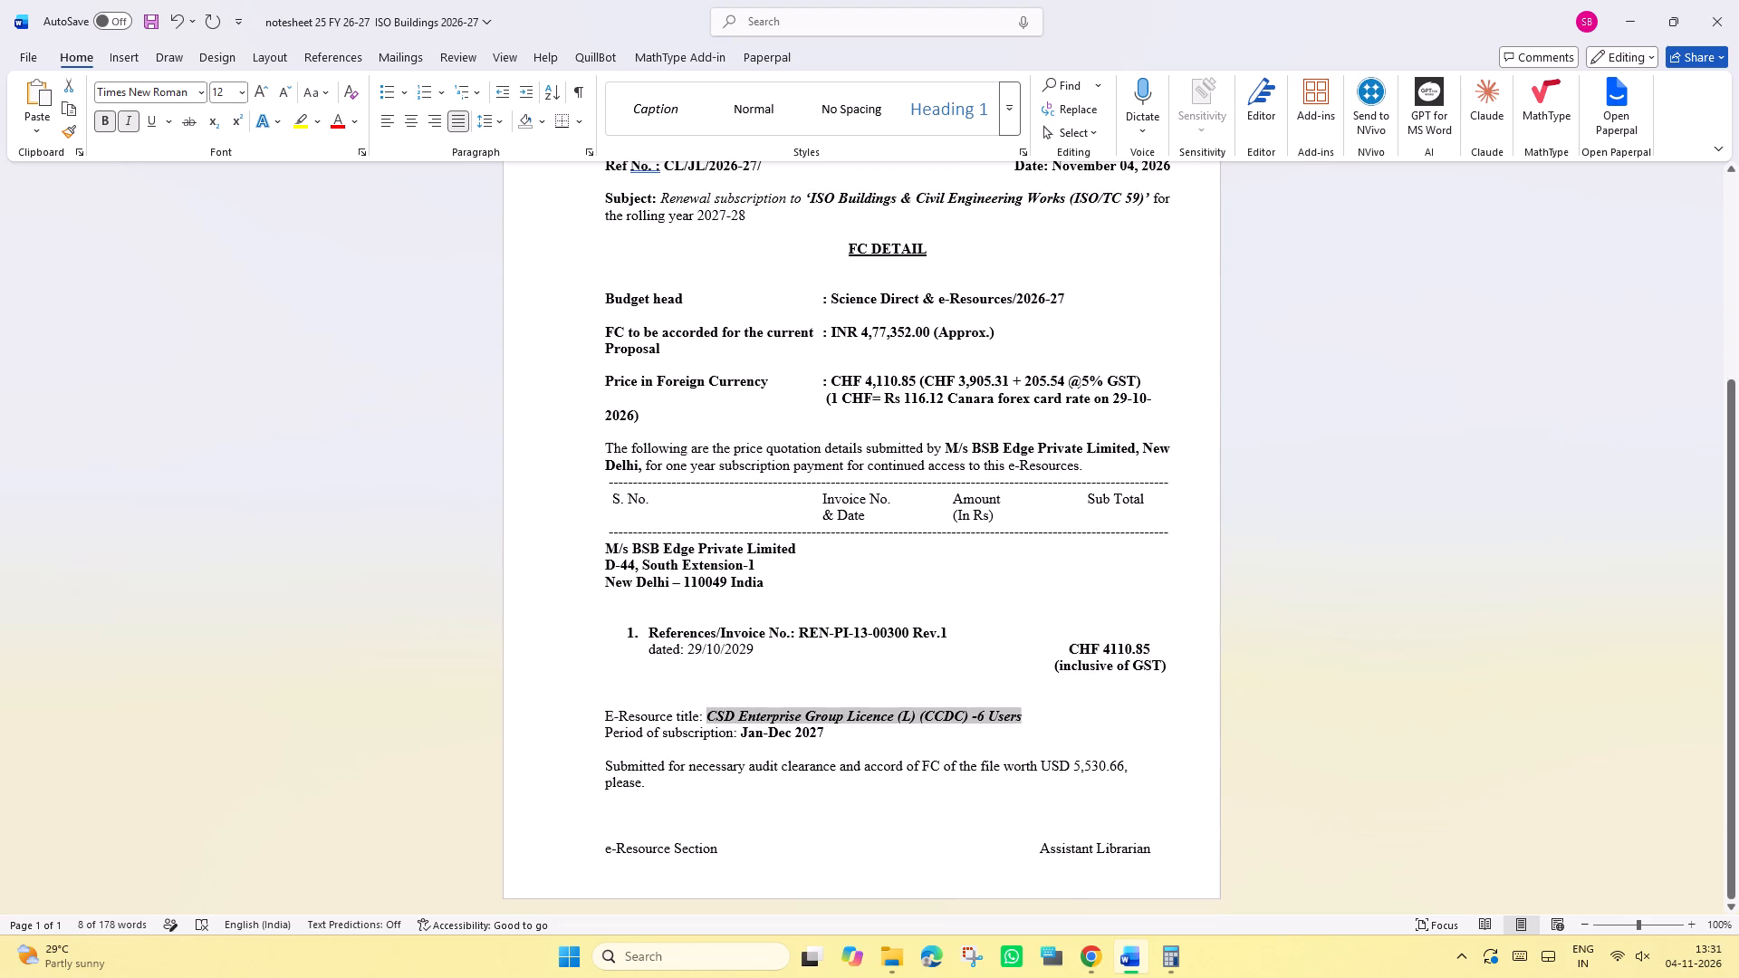
drag(1006, 714, 1008, 714)
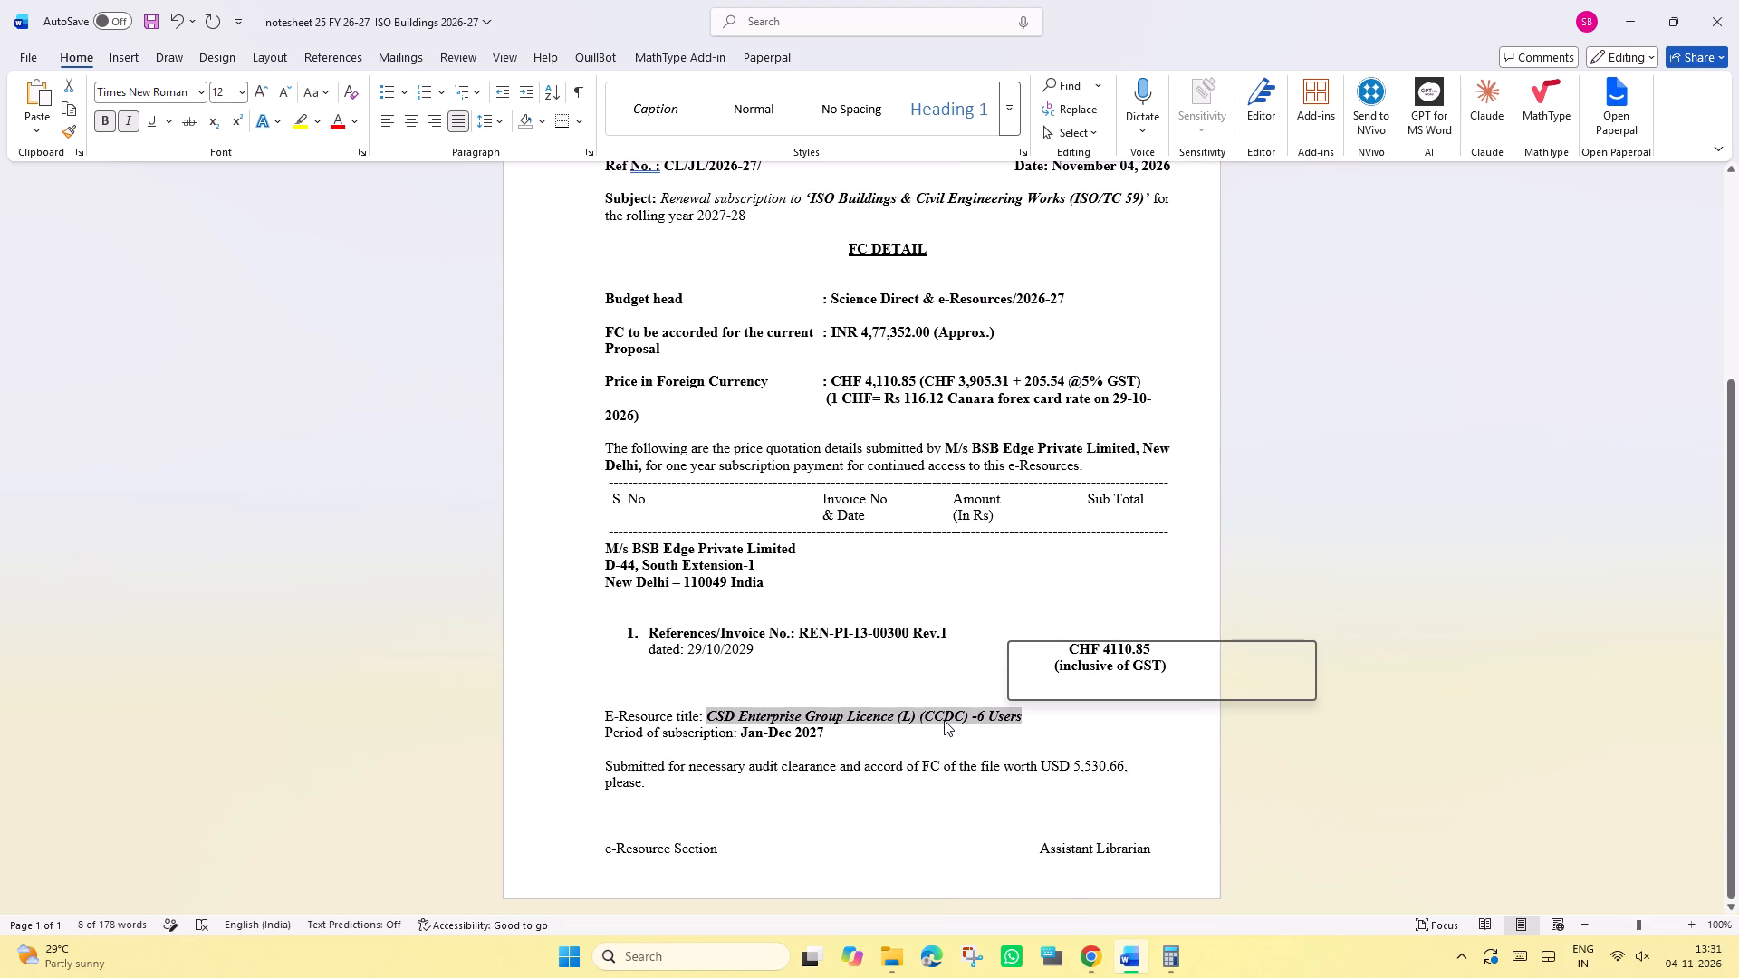
key(ctrl+v)
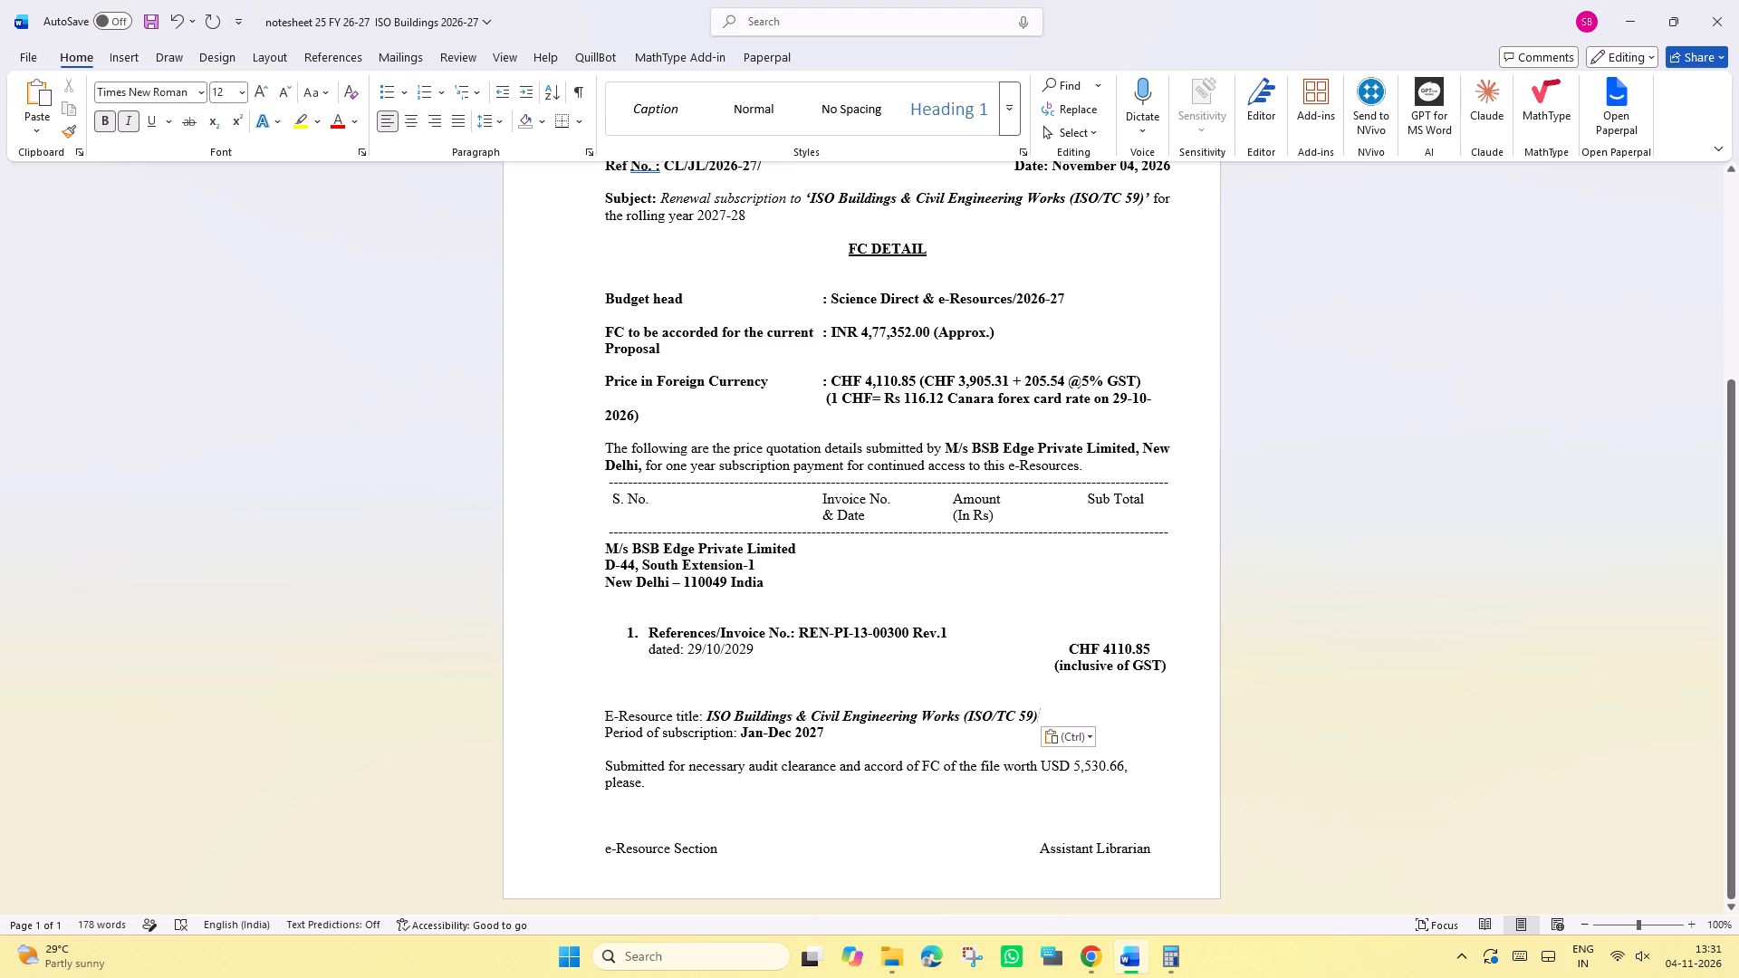
Change the start of the subscription period to 04 Jan 2027.
click(742, 731)
key(0)
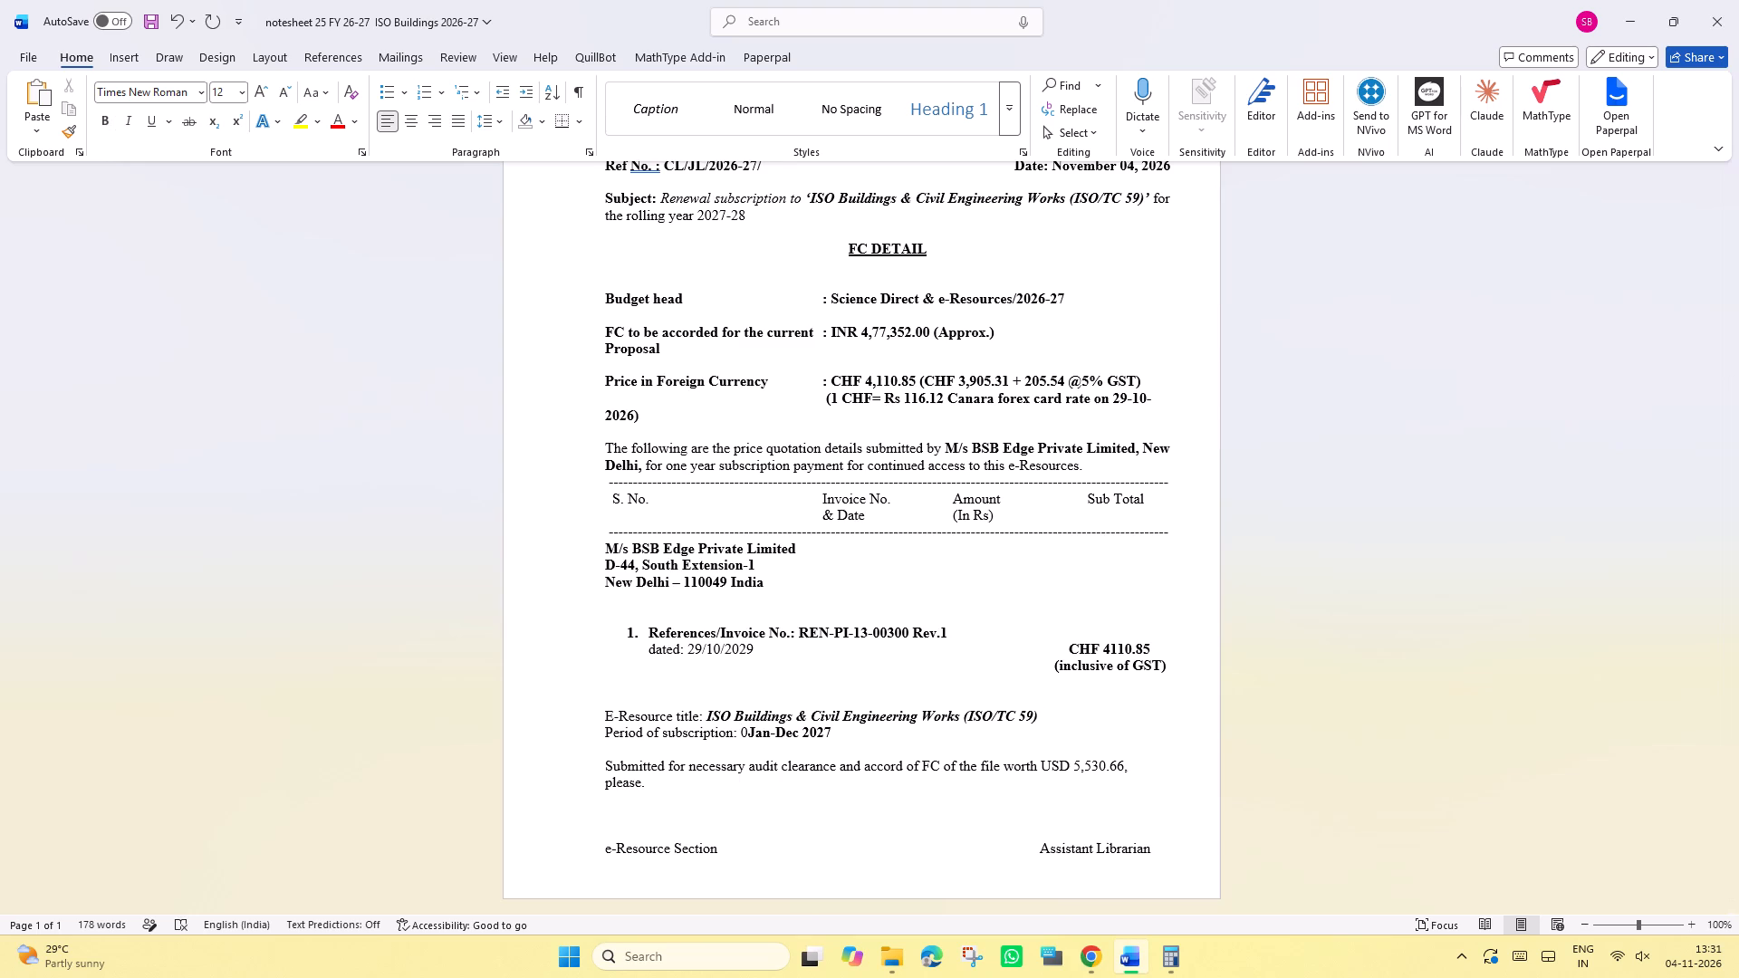
key(4)
key(space)
key(Right)
key(Right)
key(Right)
key(space)
text(202)
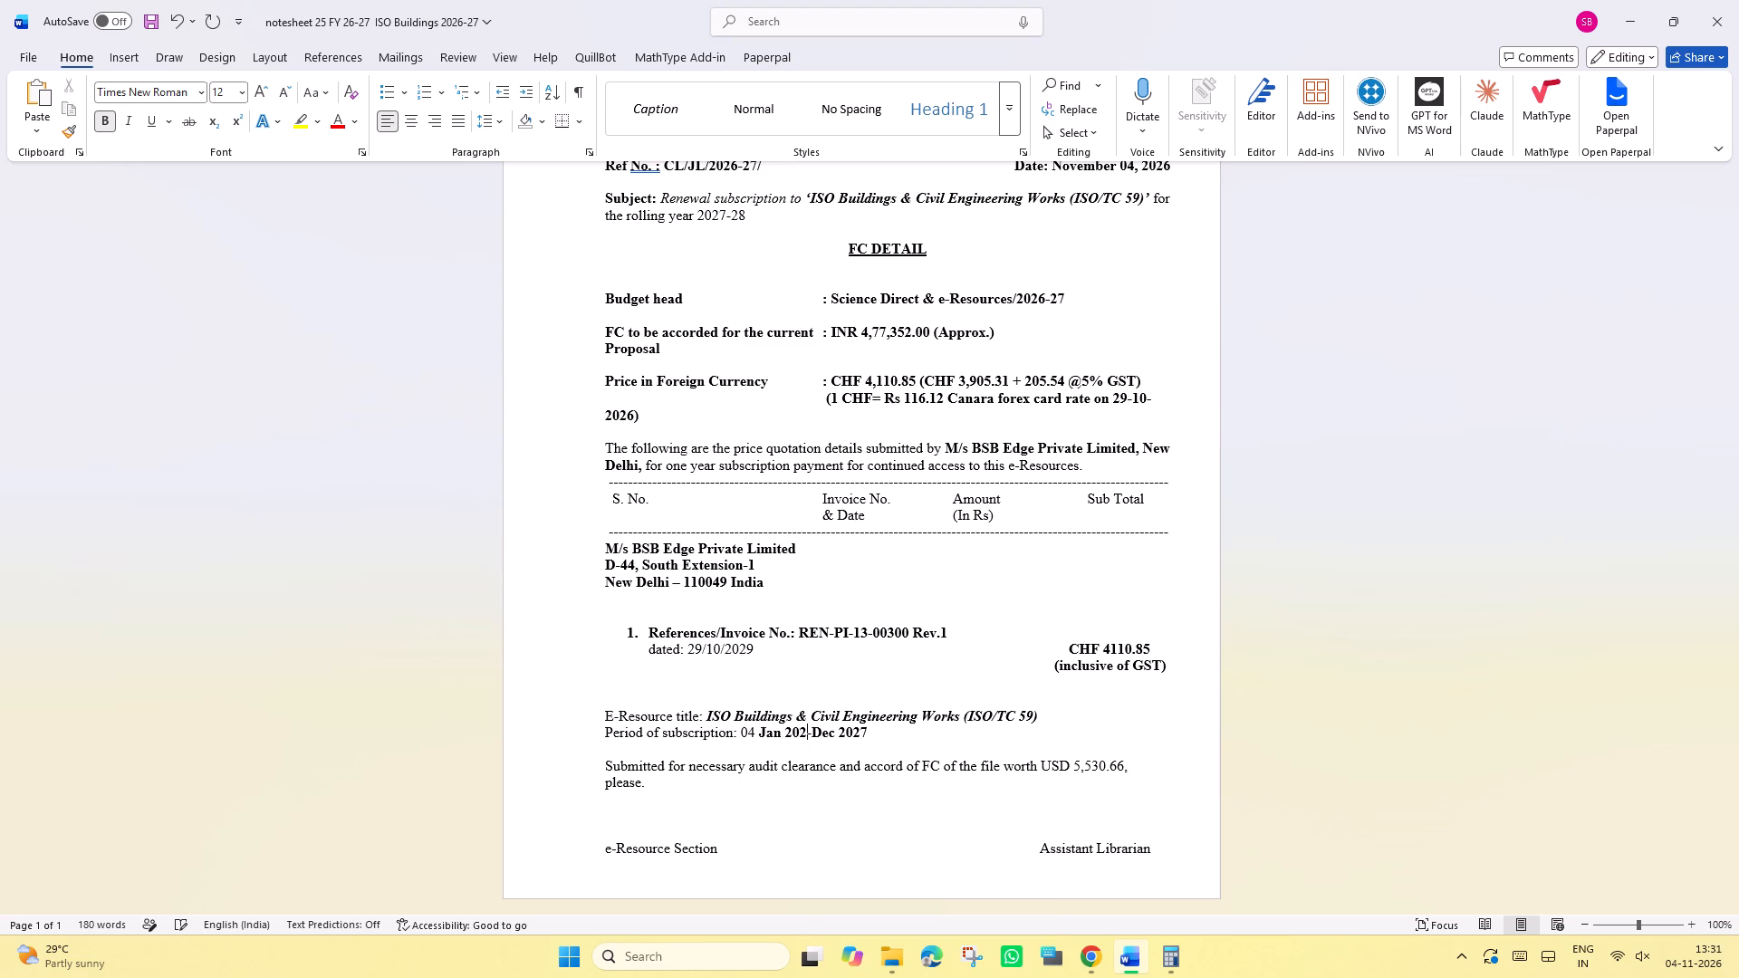
key(7)
Add the day 03 before Dec in the subscription period's end date, with a space after the hyphen.
key(Right)
key(Right)
key(Left)
text(03)
key(space)
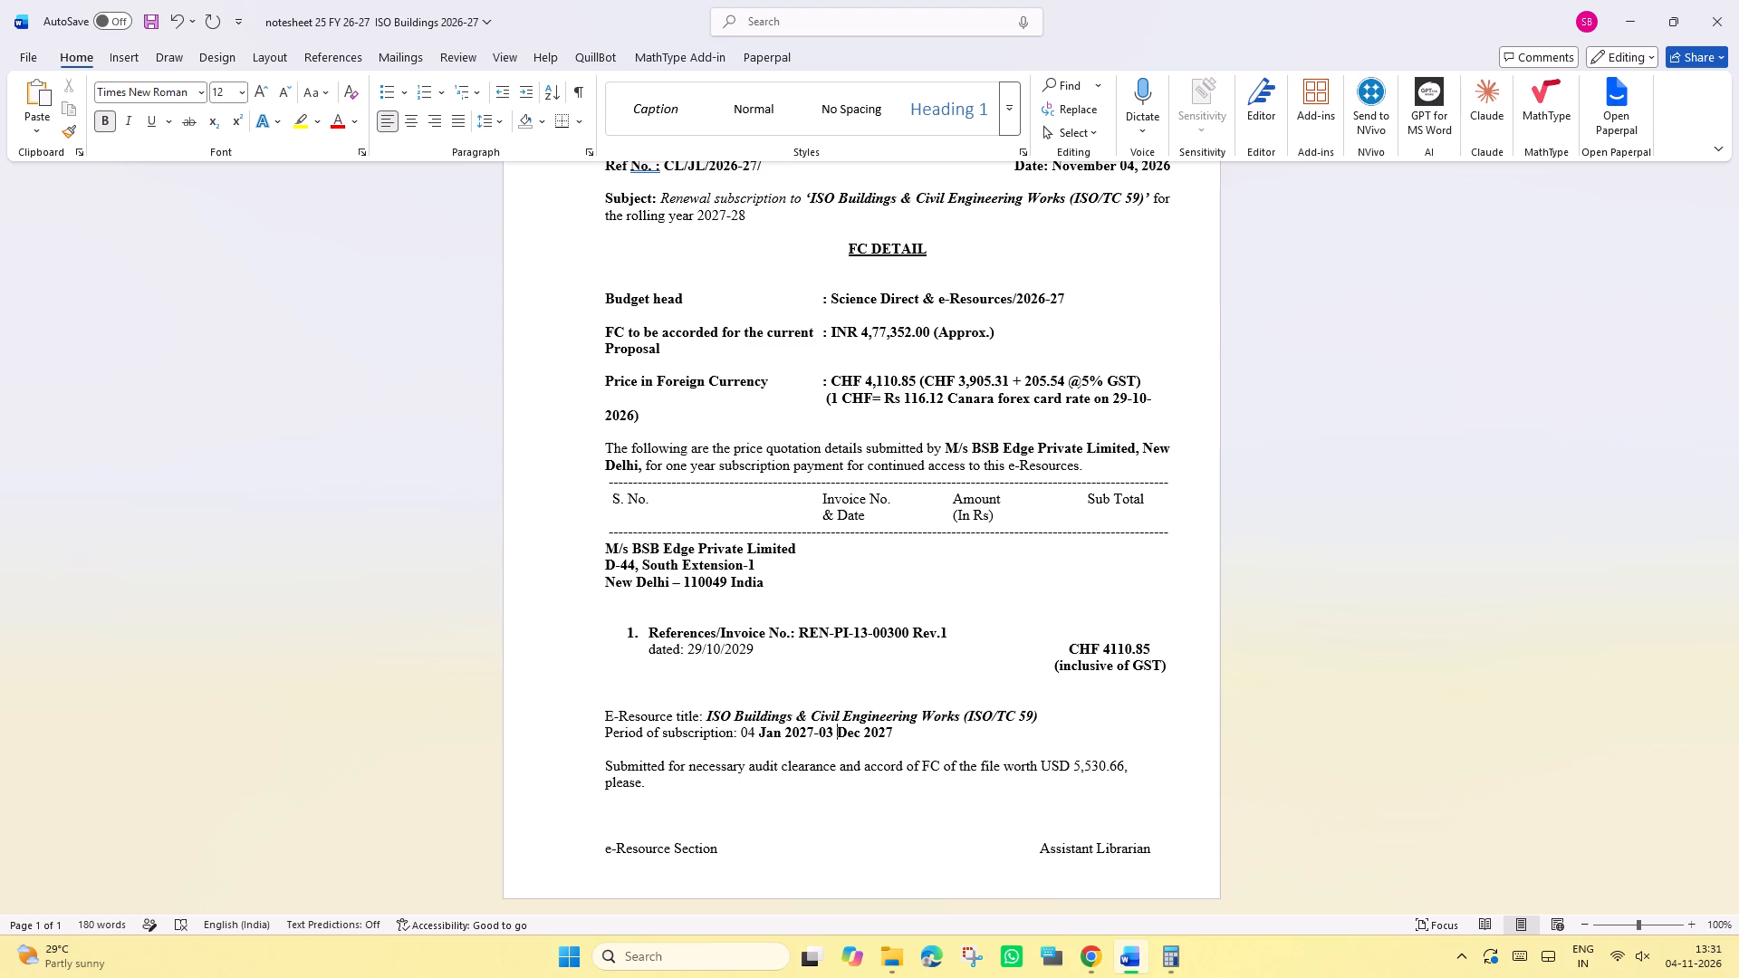
key(Left)
key(Left)
key(Left)
key(space)
key(Right)
Change the month and year of the subscription period's end date to Jan 2028.
key(Right)
key(Right)
key(Right)
key(Right)
key(Right)
key(BackSpace)
key(BackSpace)
key(BackSpace)
text(Jan)
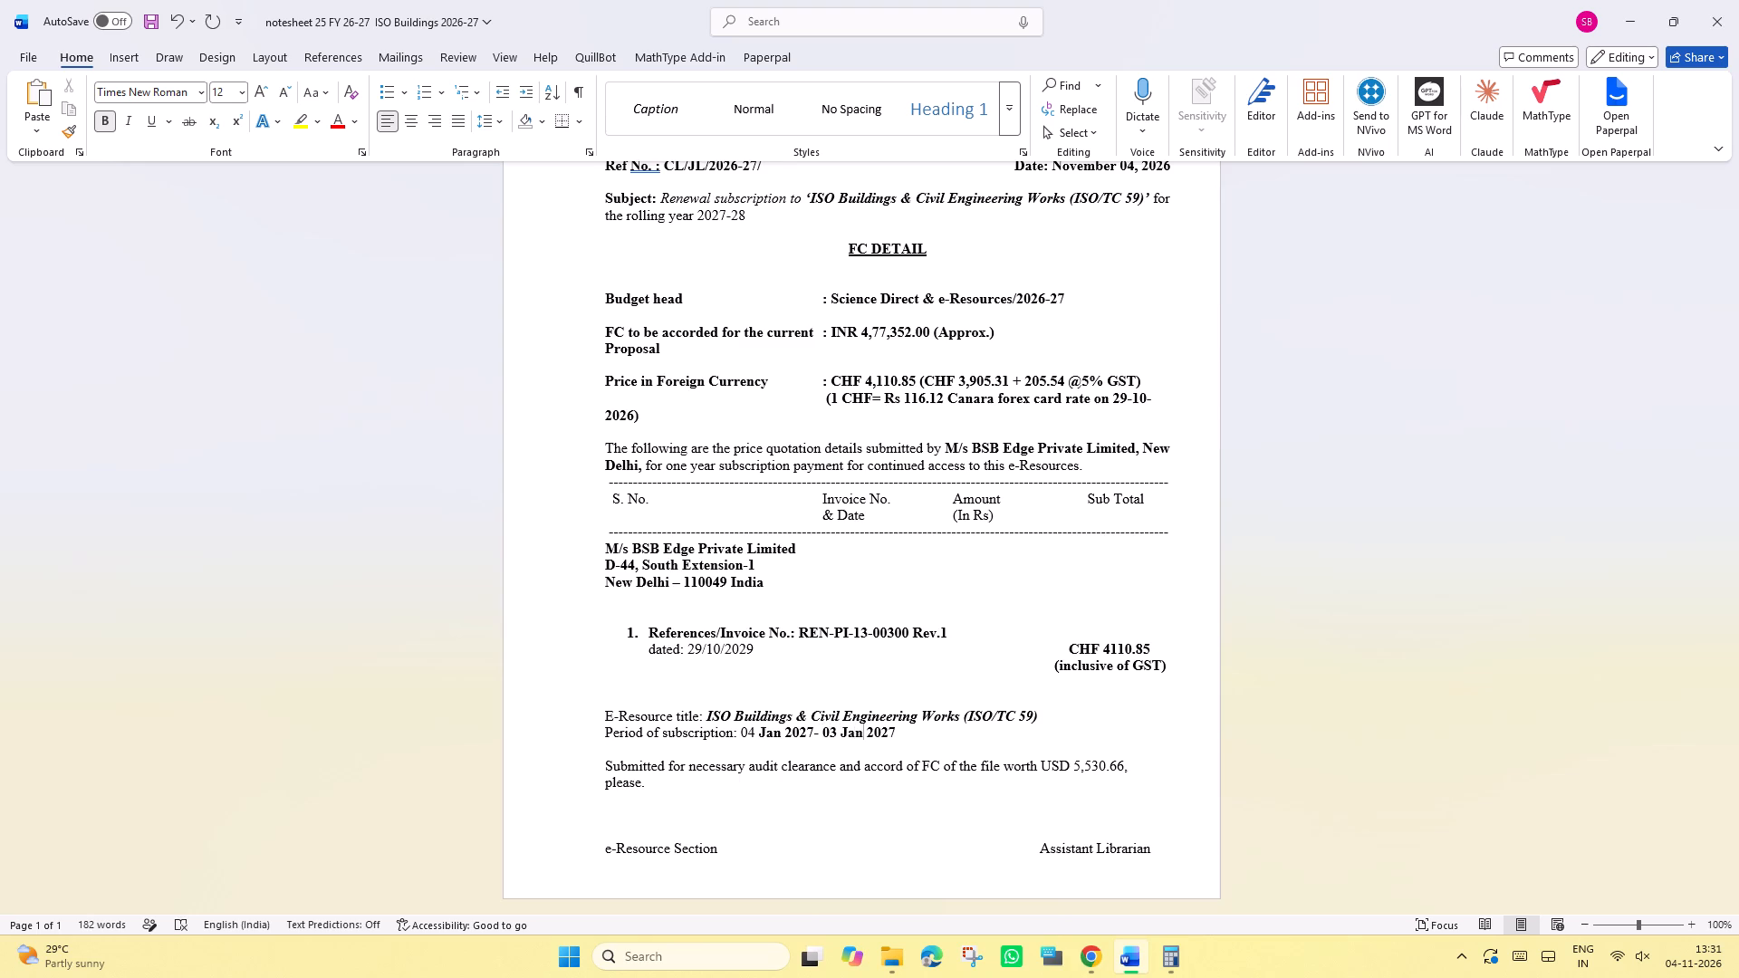
key(Right)
key(Right)
key(Right)
key(Right)
key(Right)
key(BackSpace)
key(8)
Replace the currency code USD with CHF in the closing "Submitted for necessary audit clearance" sentence.
scroll(860, 742, down, 2)
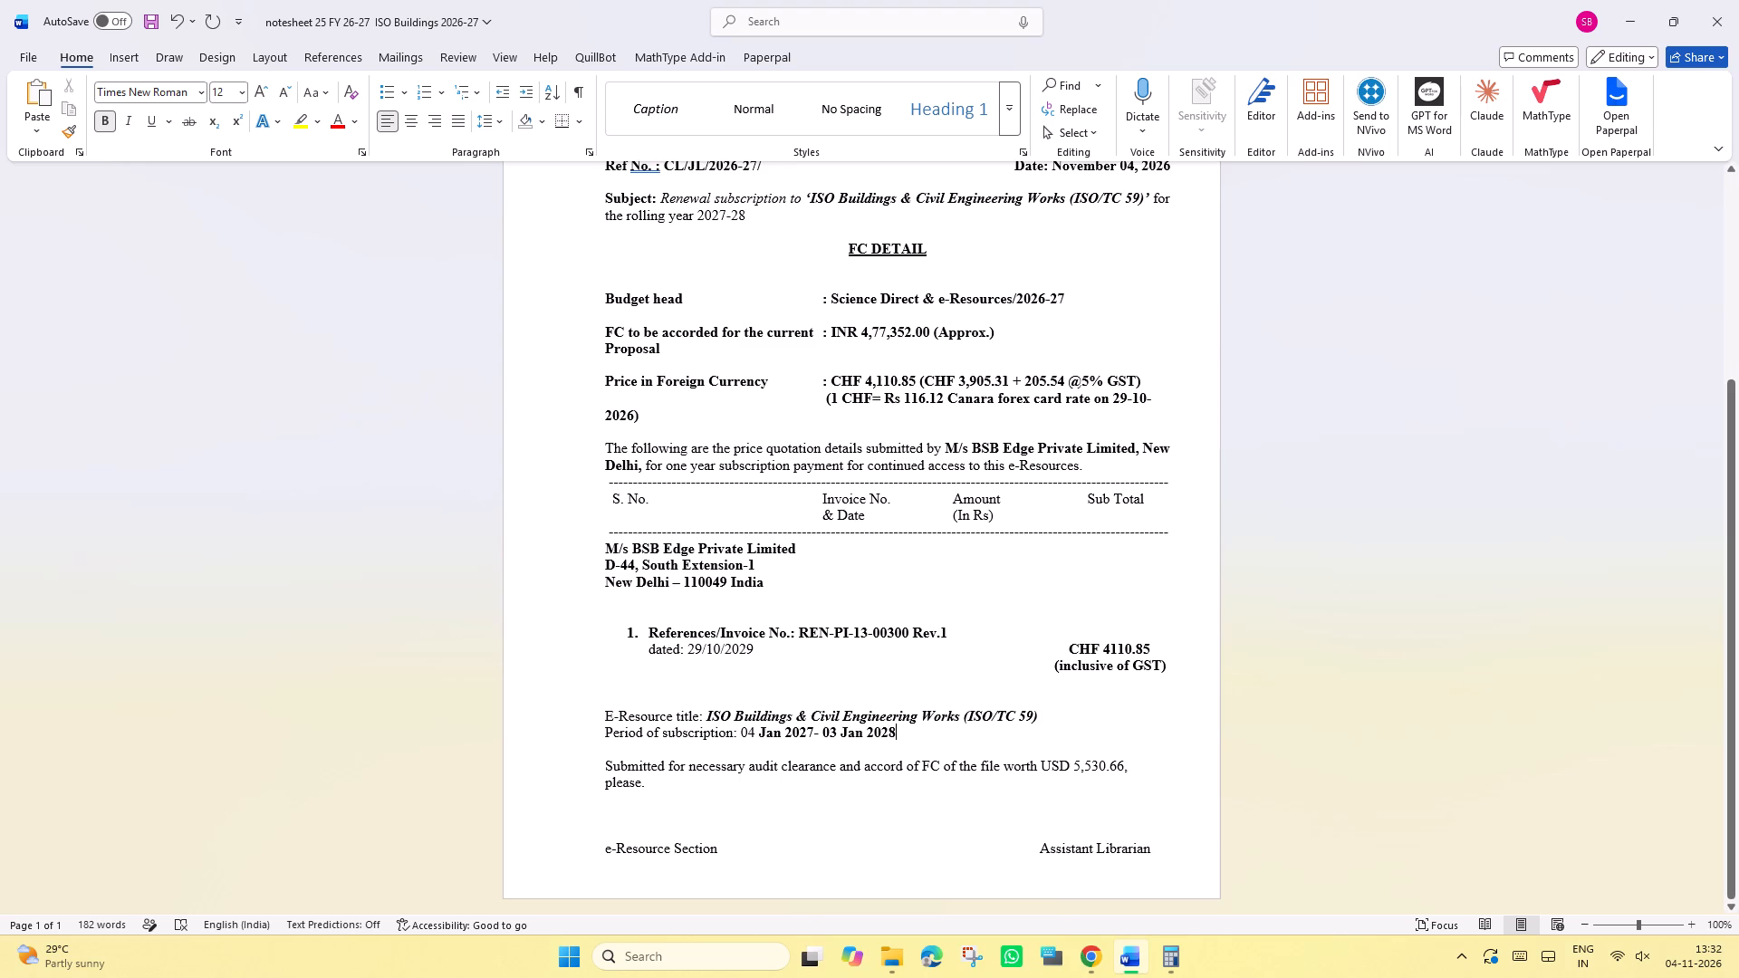
scroll(782, 758, down, 2)
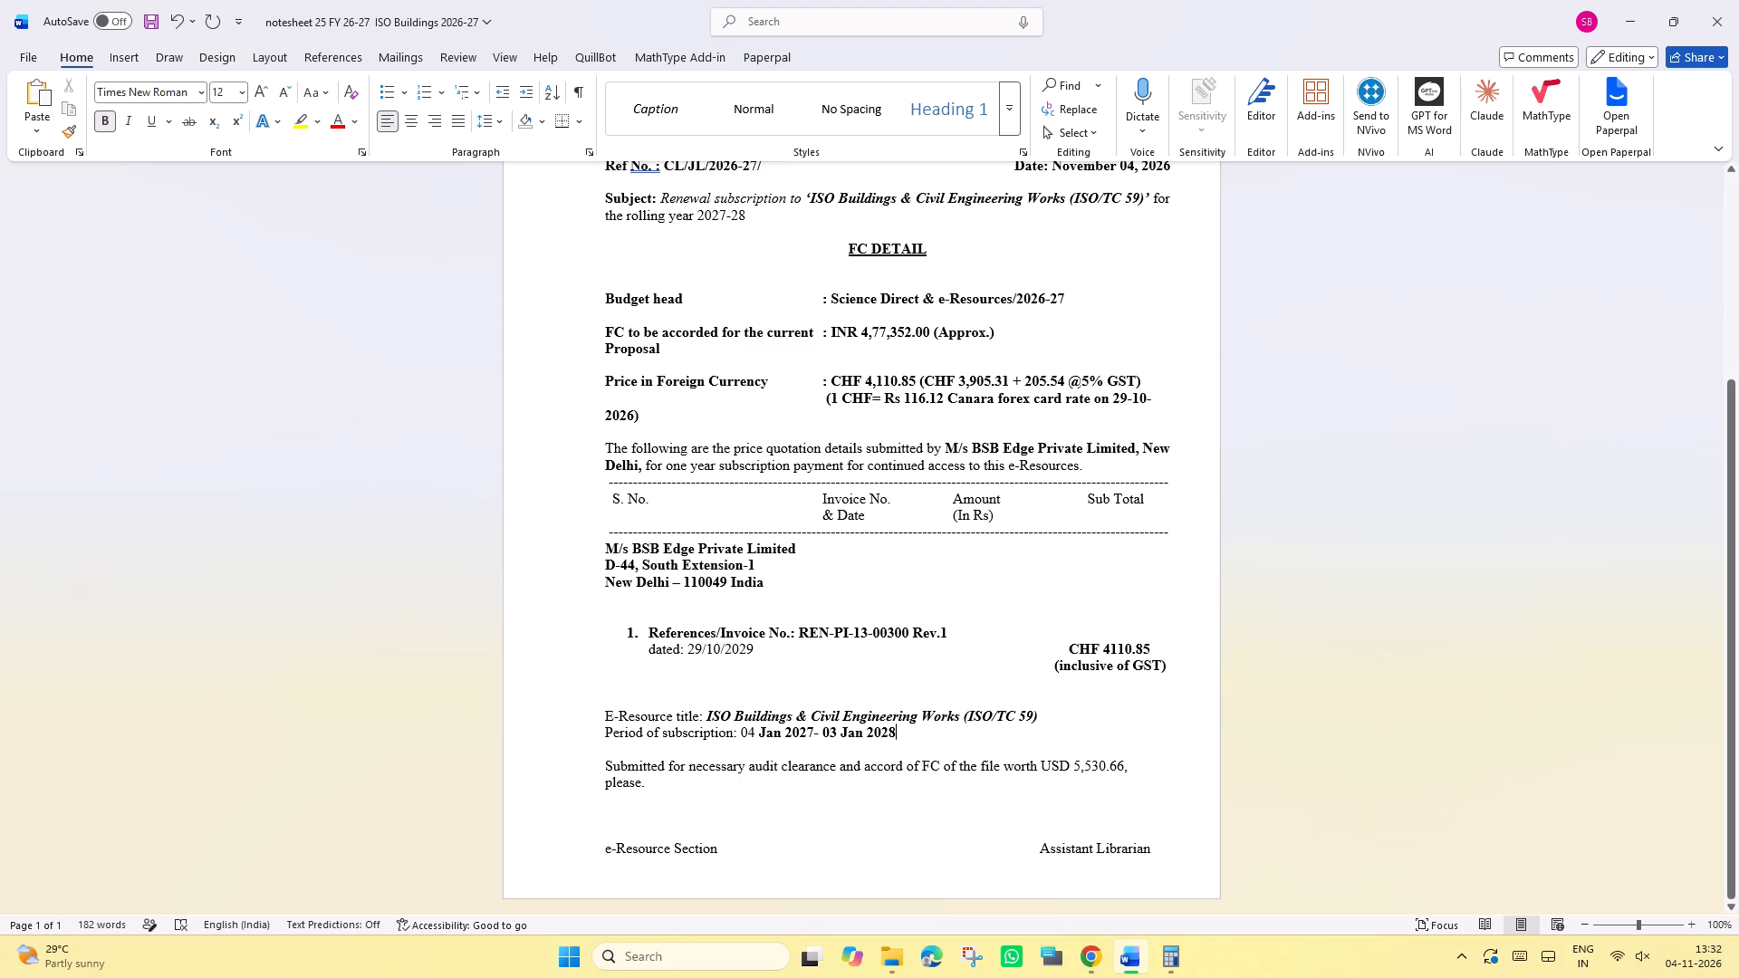
click(1067, 761)
key(BackSpace)
key(BackSpace)
key(BackSpace)
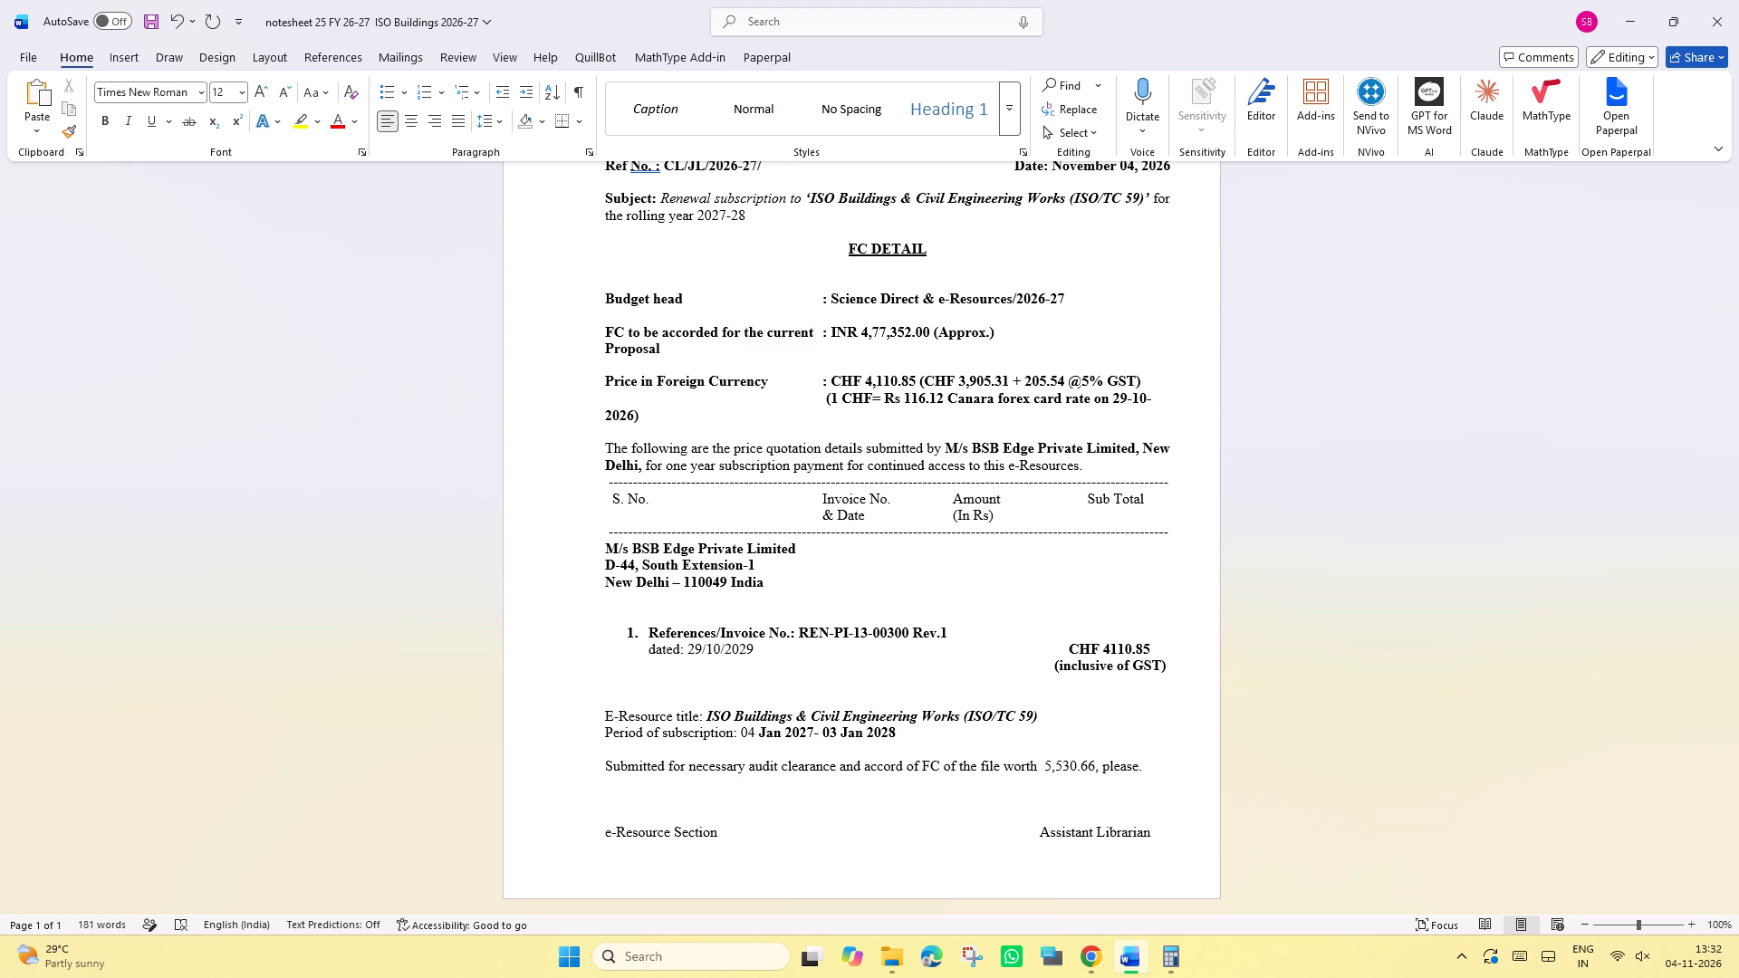
text(CHF)
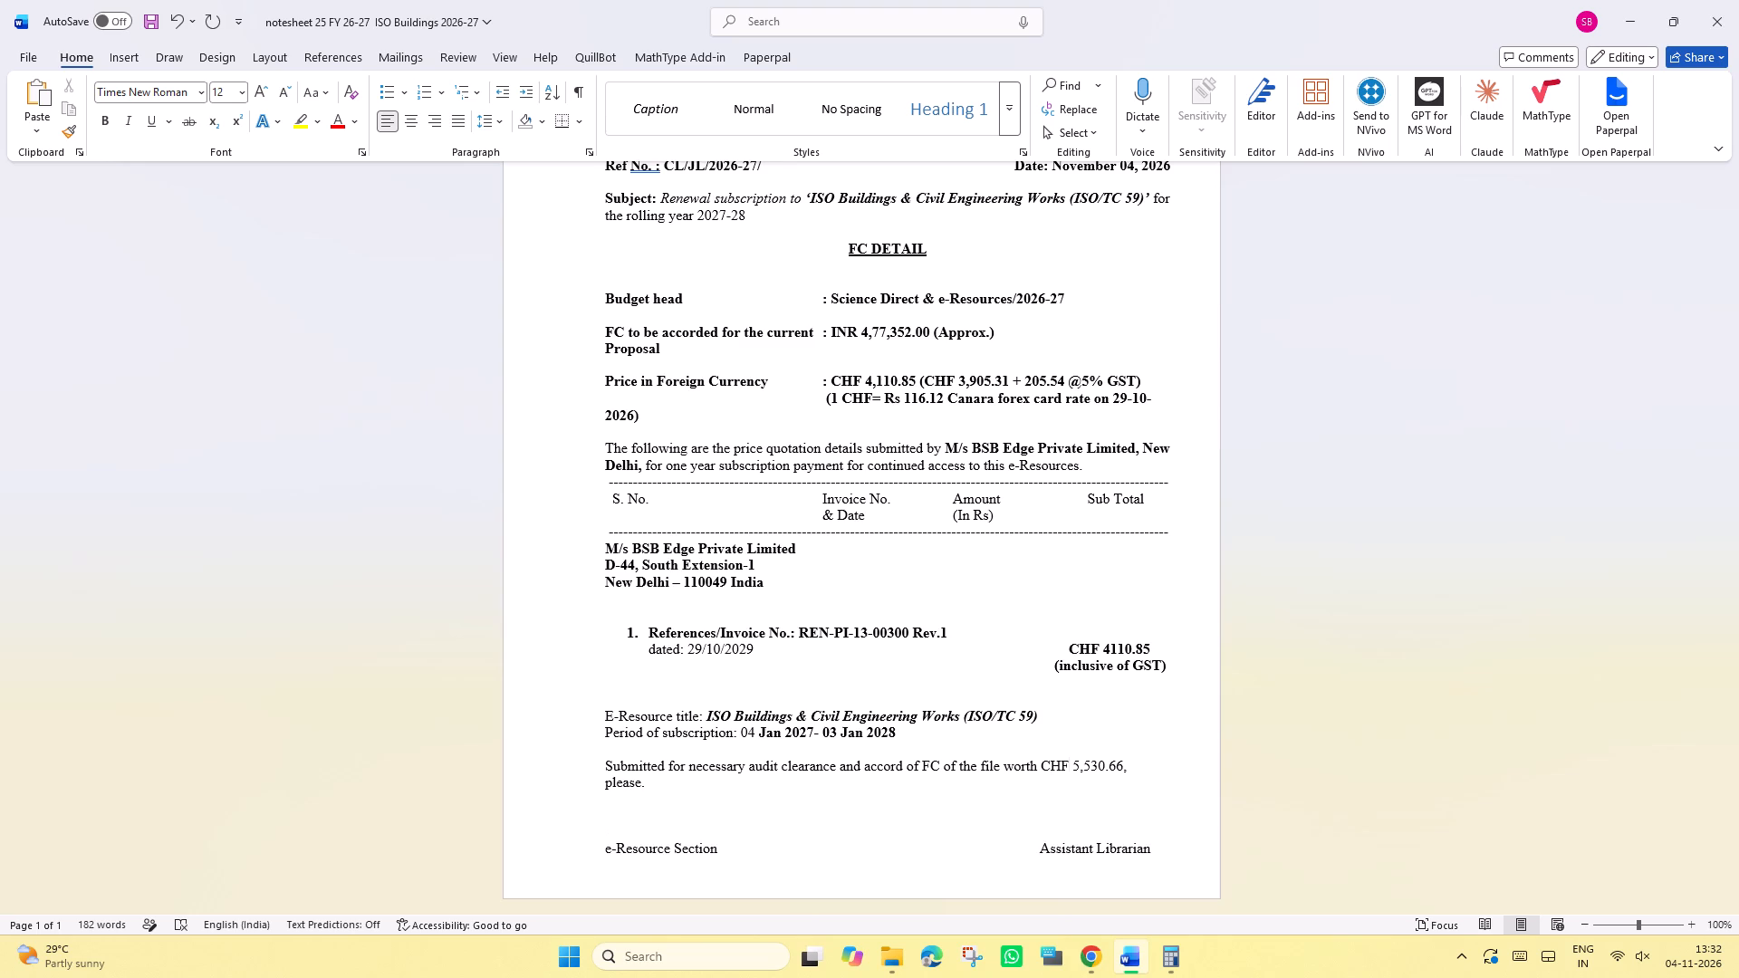
Replace the amount in the closing audit clearance sentence with 4110.85 and save the notesheet.
key(Right)
key(Right)
key(Right)
key(Right)
key(Right)
key(Right)
key(Right)
key(Right)
key(Right)
key(BackSpace)
key(BackSpace)
key(BackSpace)
key(BackSpace)
key(BackSpace)
key(BackSpace)
key(BackSpace)
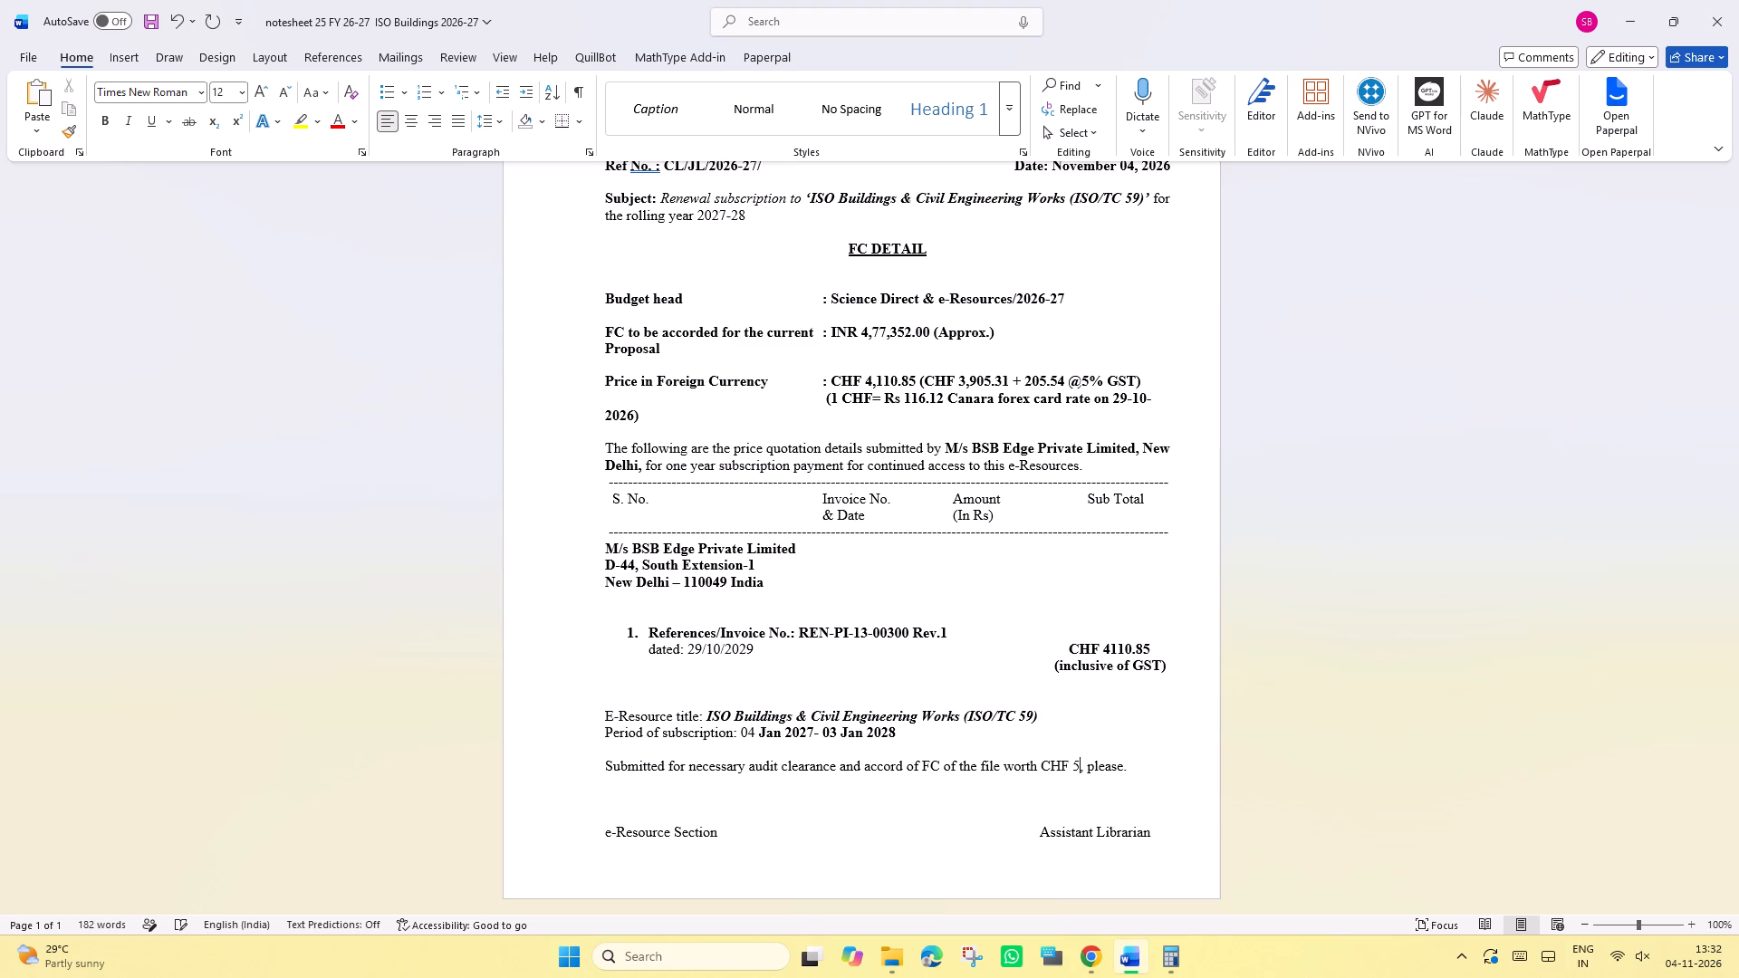
key(BackSpace)
text(4110.85)
key(ctrl+s)
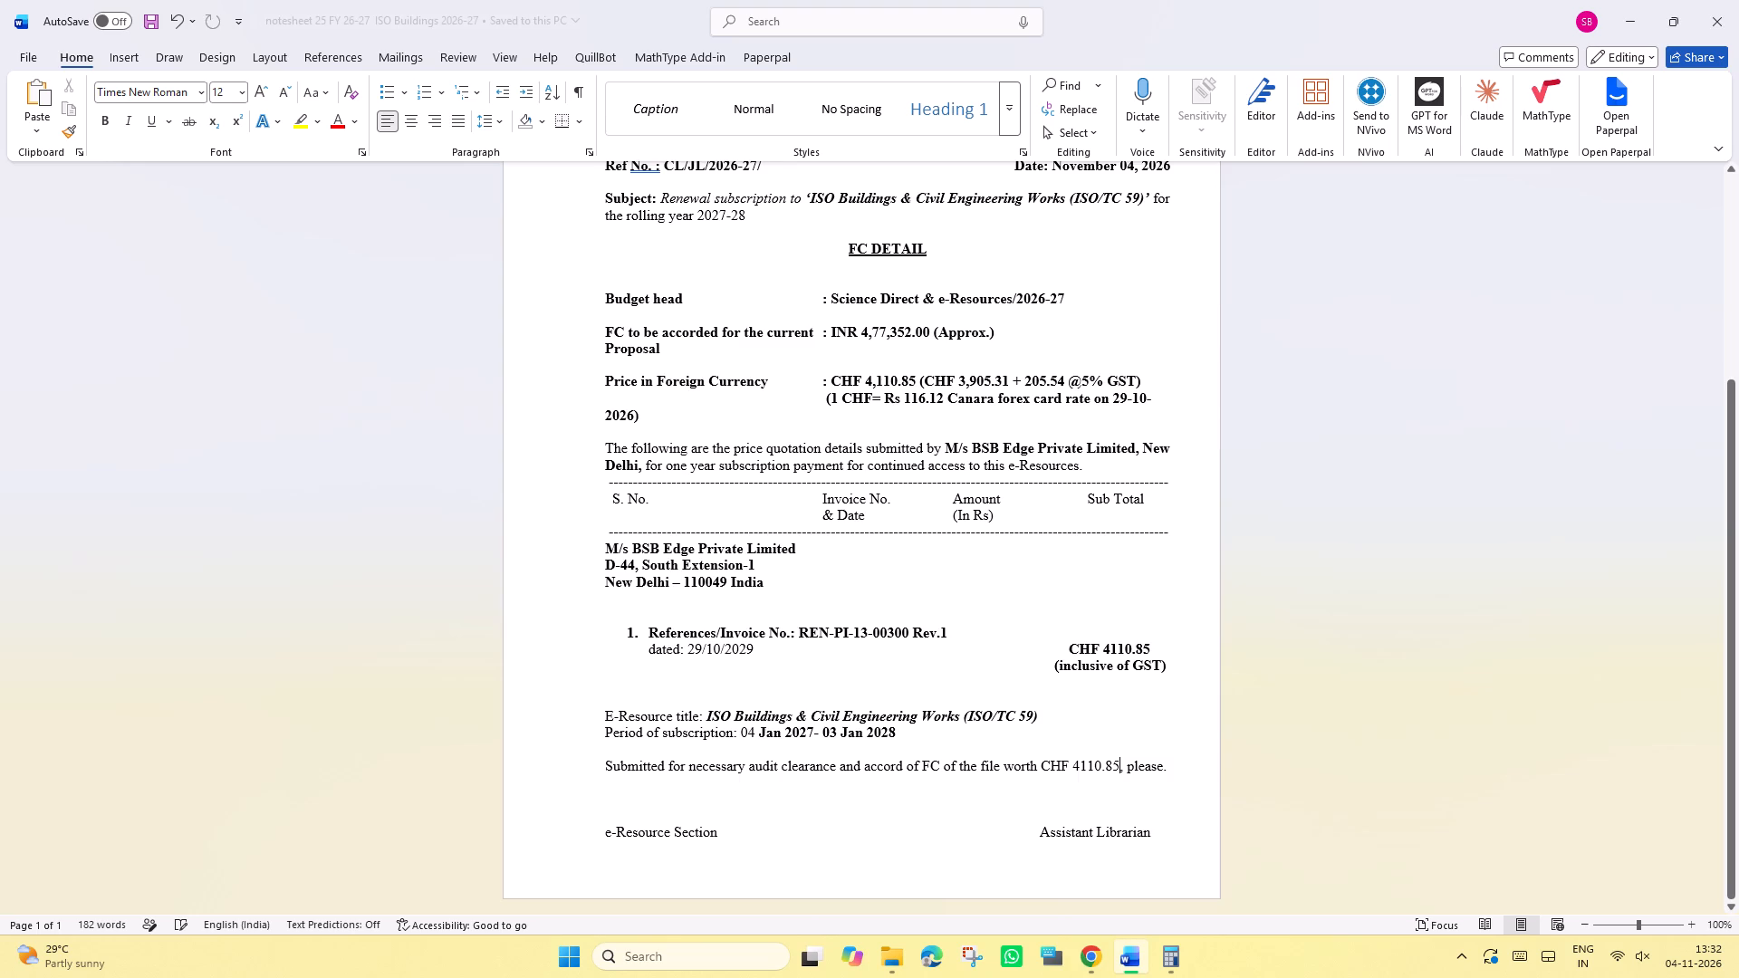
Make the day 04 at the start of the subscription period bold.
scroll(807, 628, up, 4)
scroll(713, 555, down, 3)
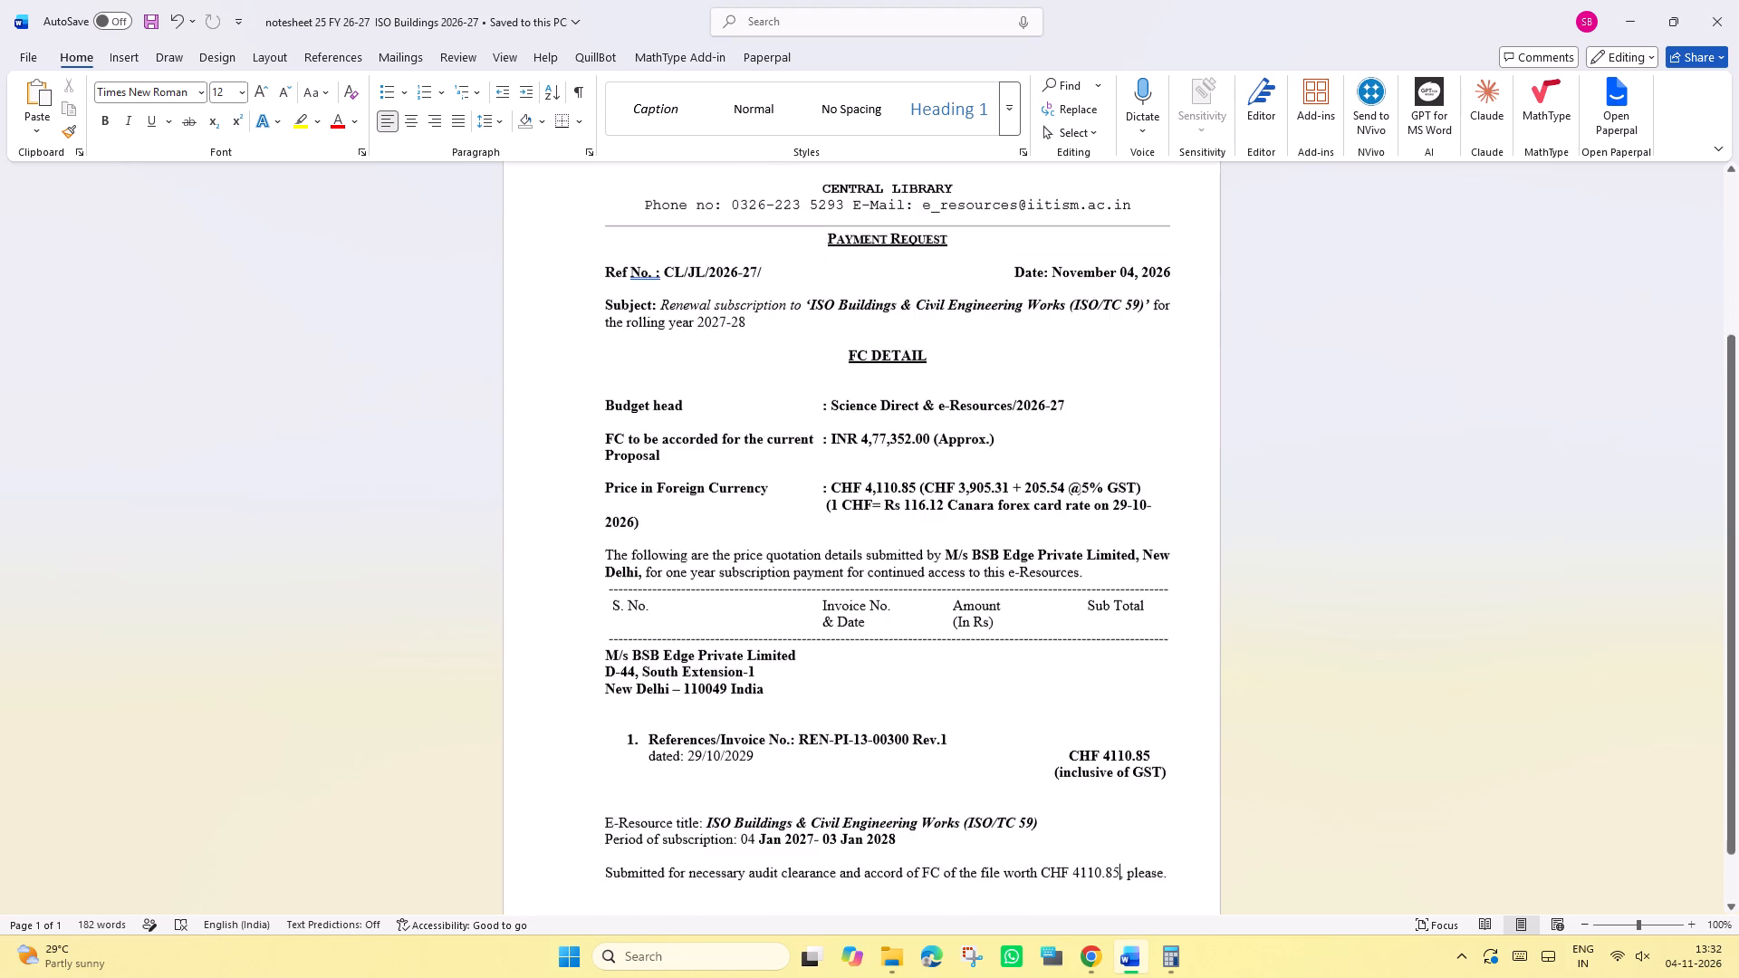
scroll(710, 549, down, 3)
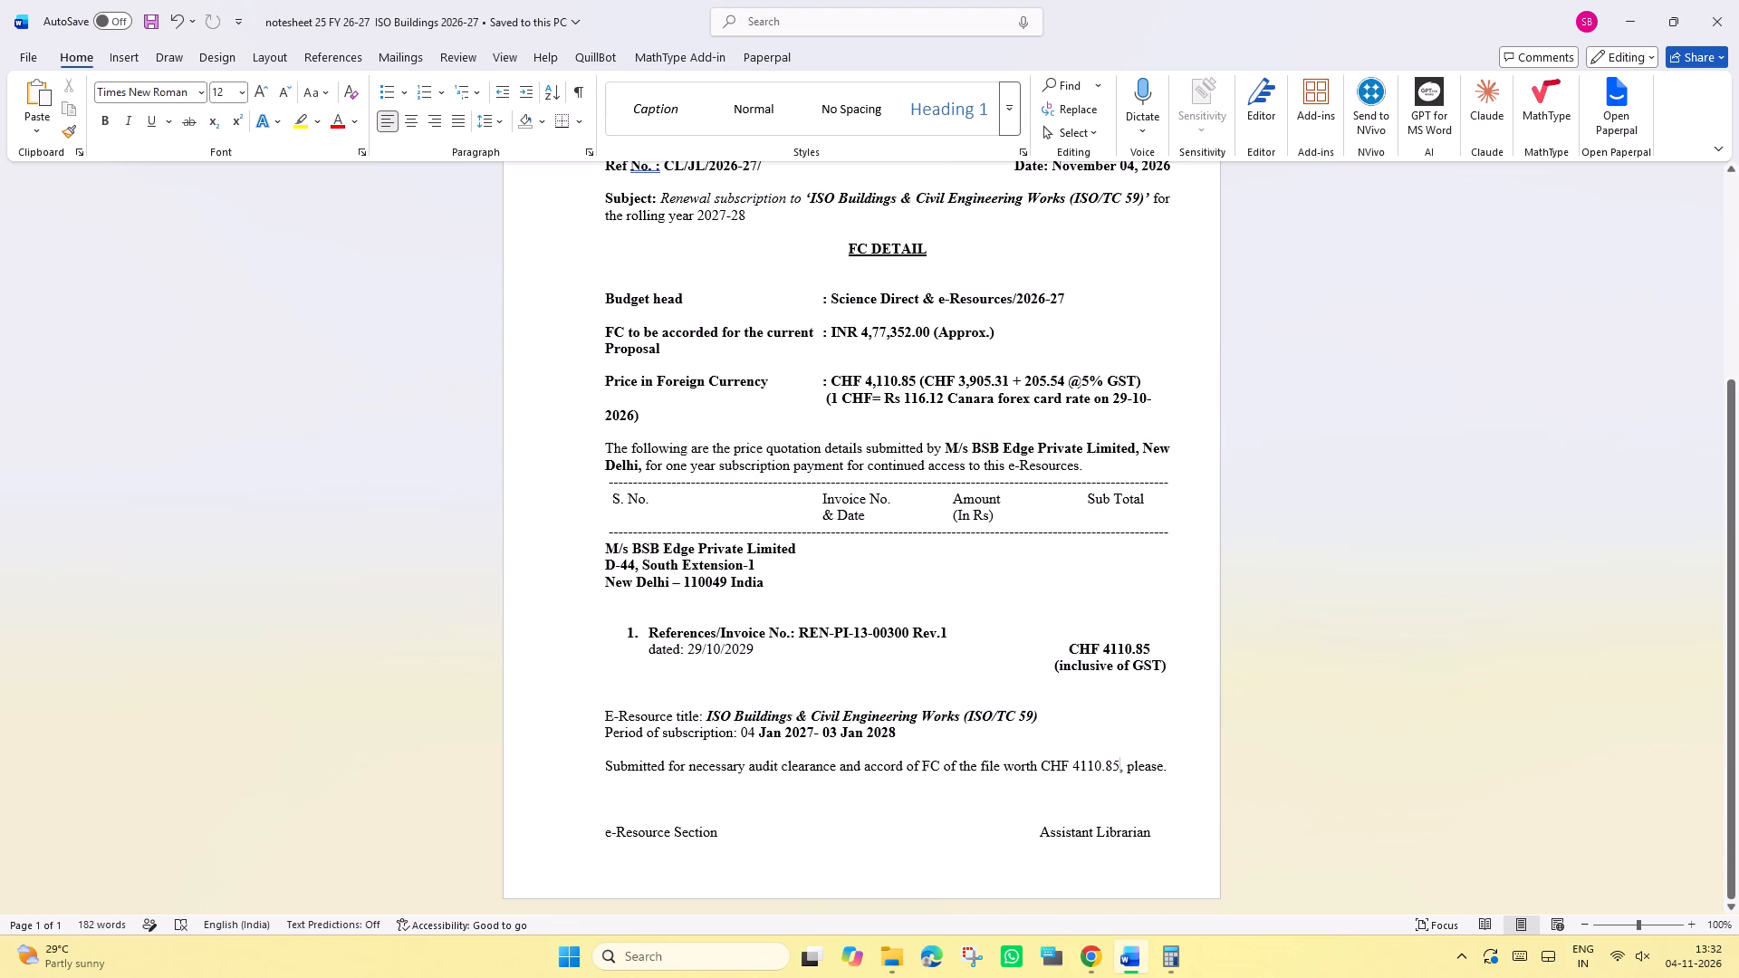
drag(743, 733, 754, 733)
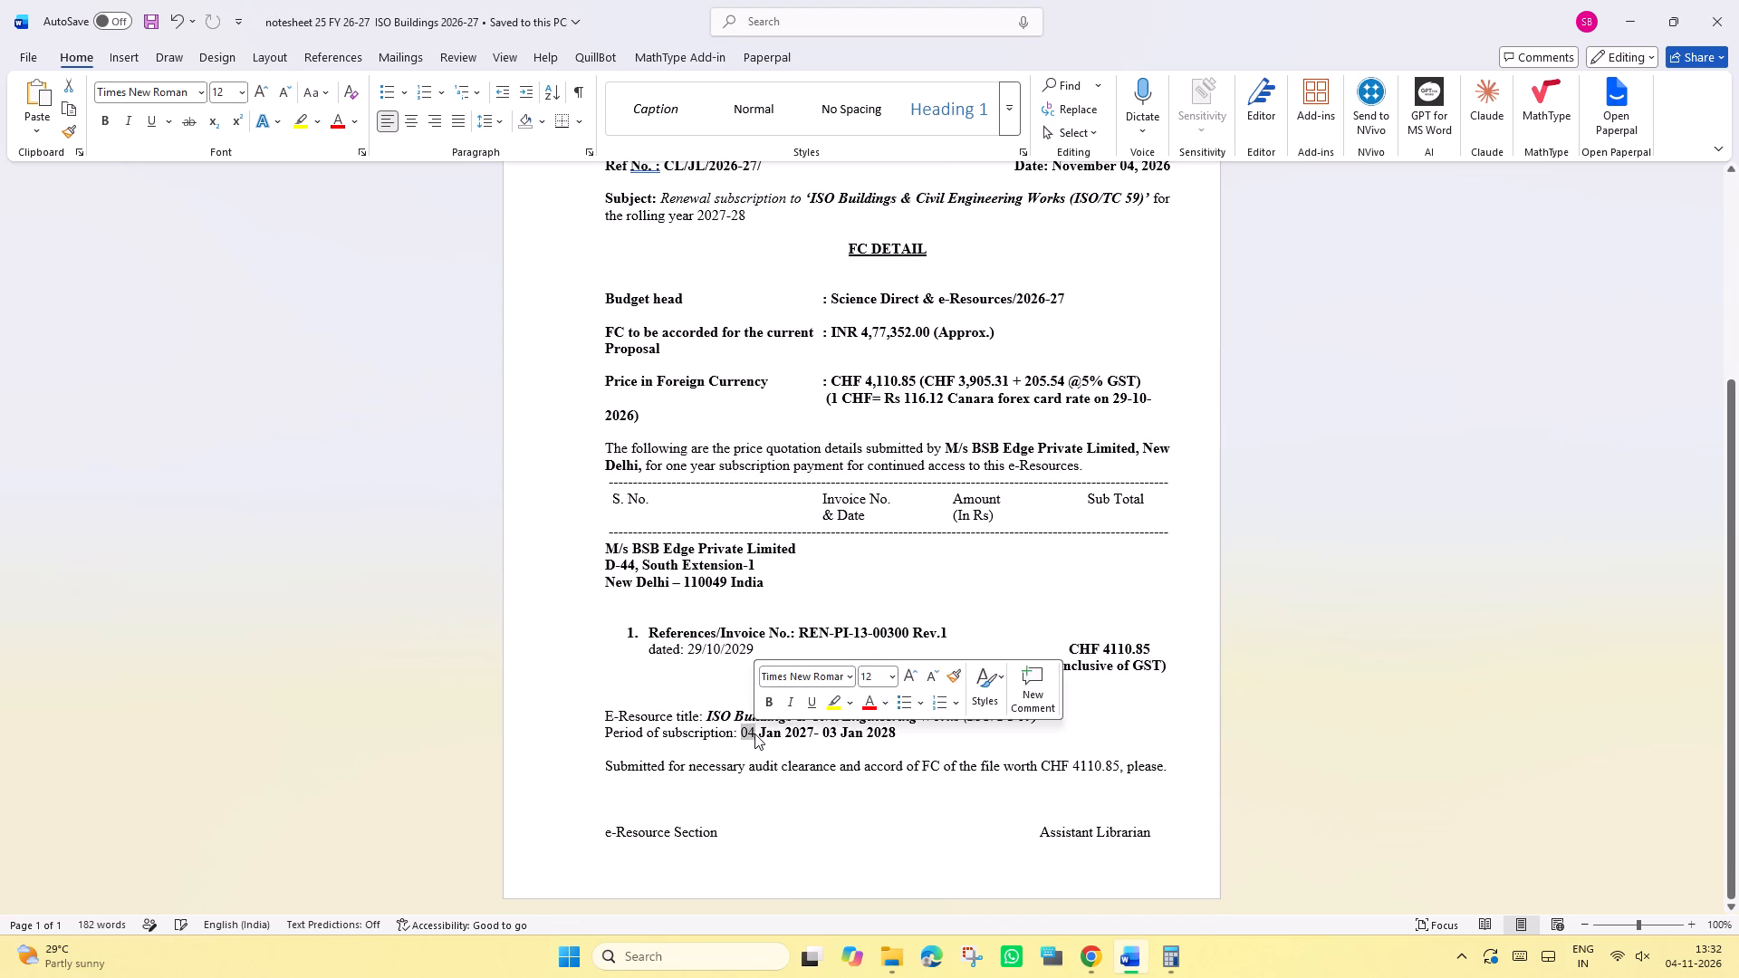
key(ctrl+b)
click(850, 733)
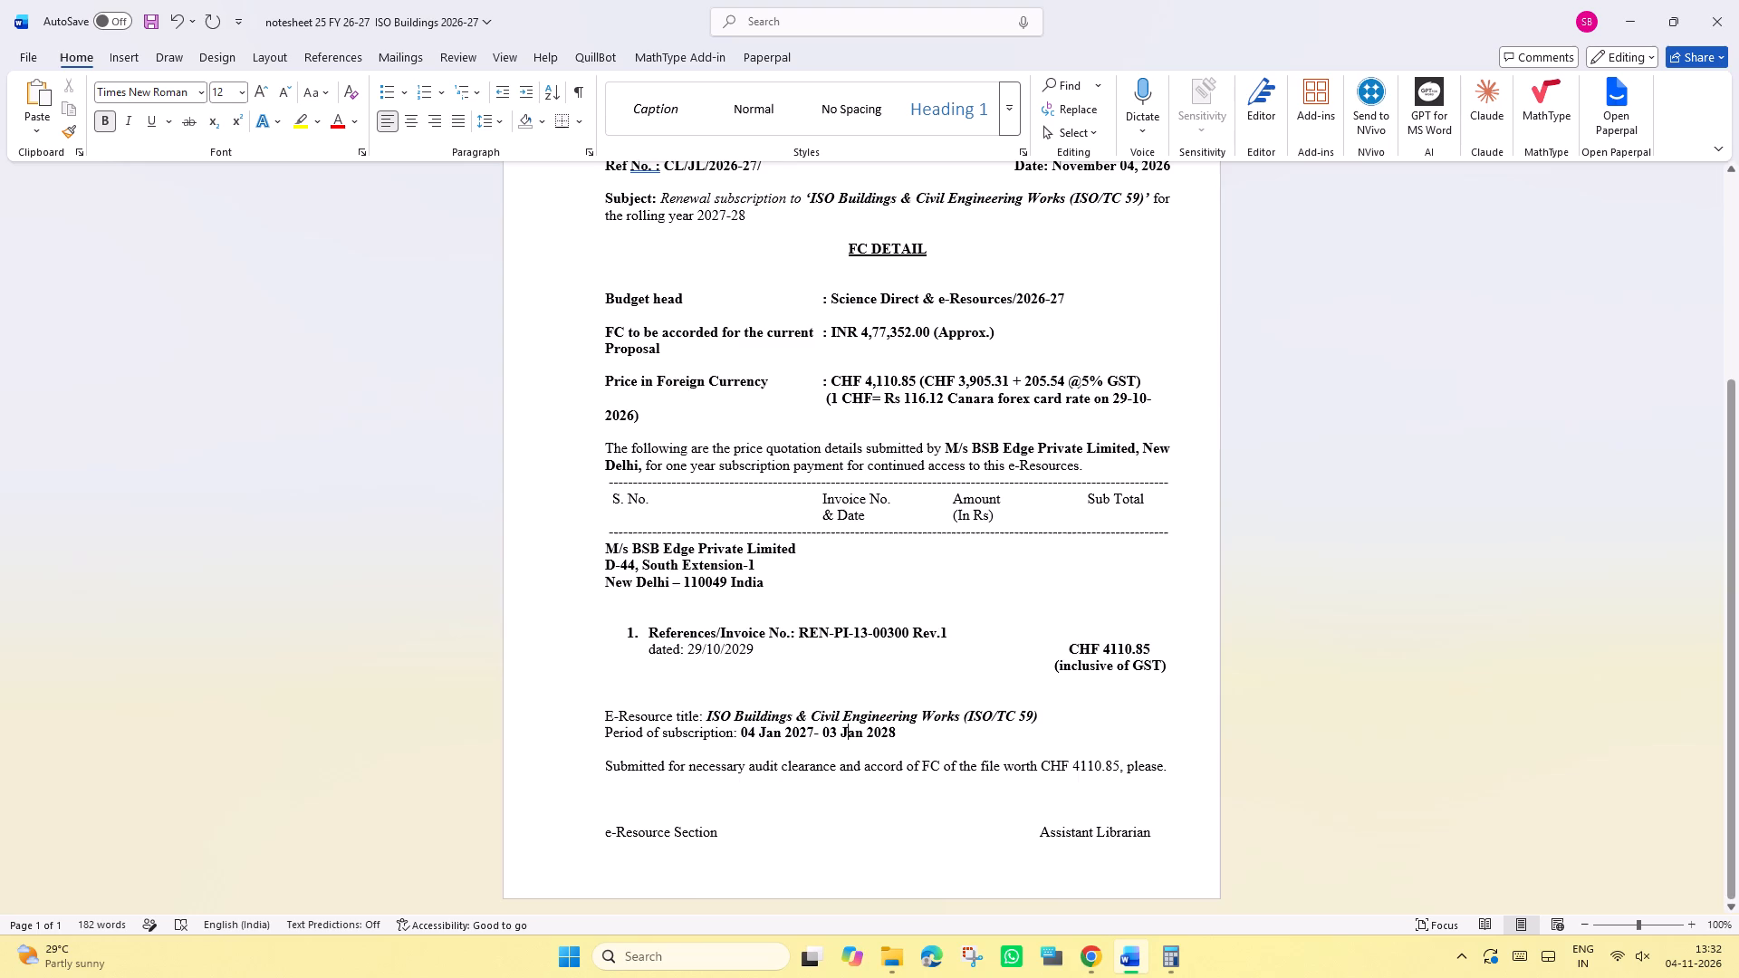
Change the month of the subscription period's start date to Feb.
click(783, 733)
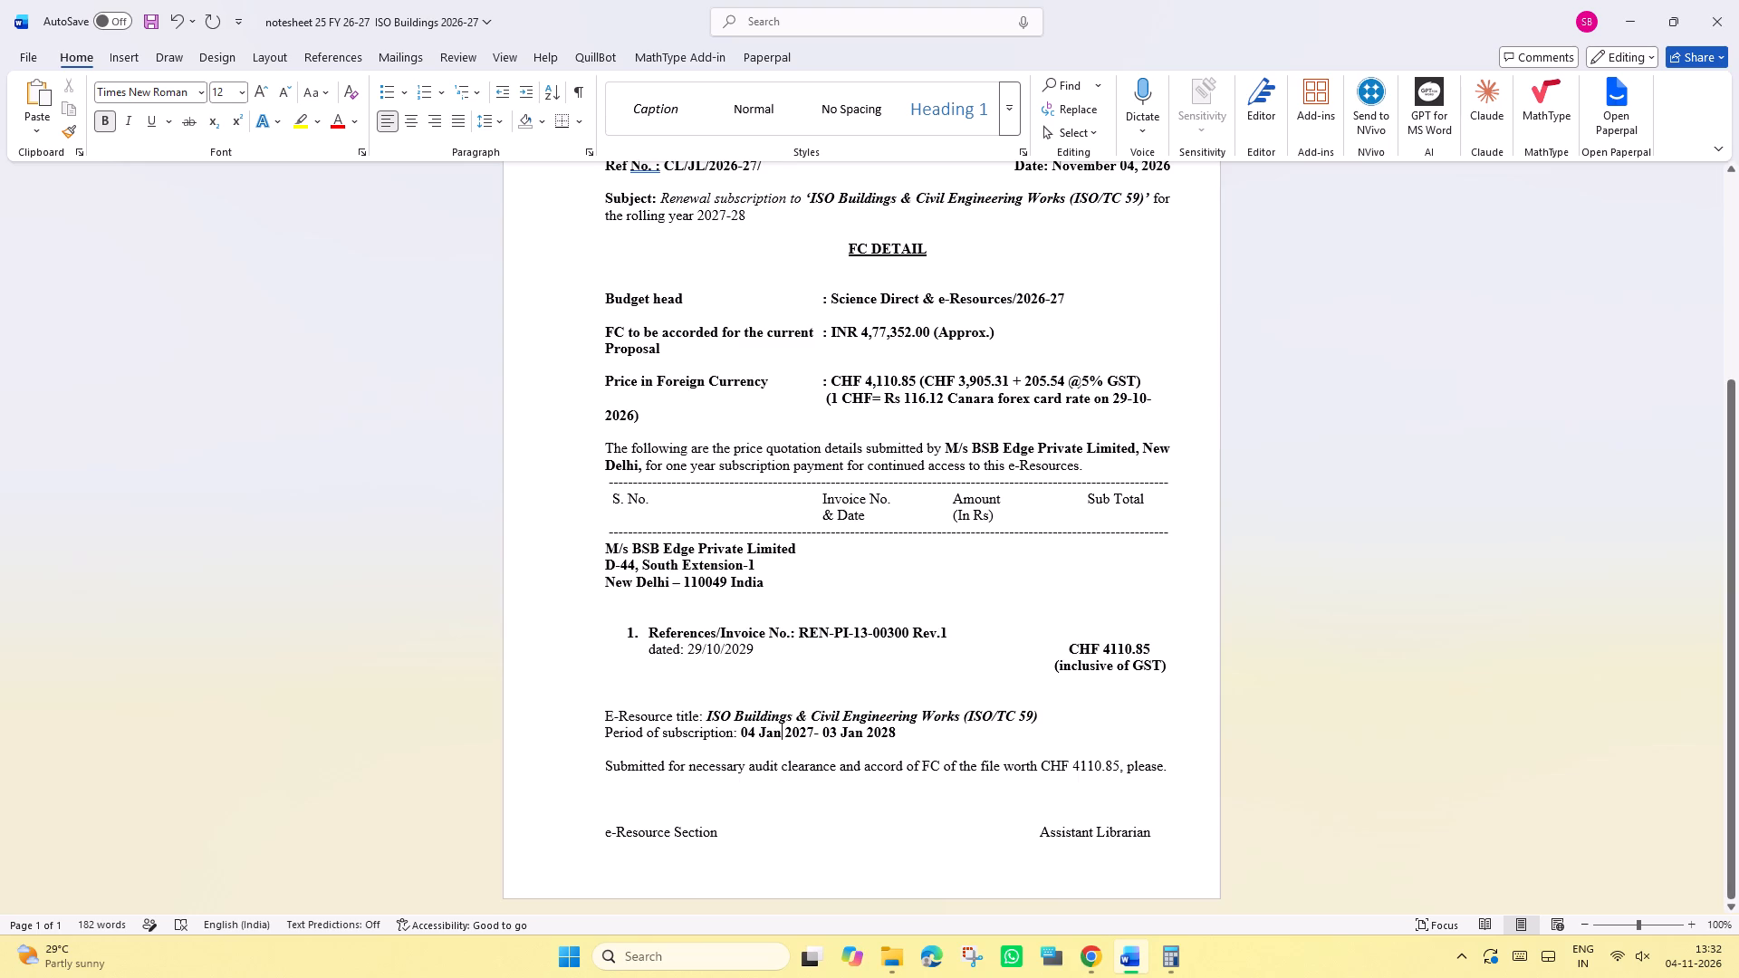
key(BackSpace)
key(BackSpace)
key(BackSpace)
text(Feb)
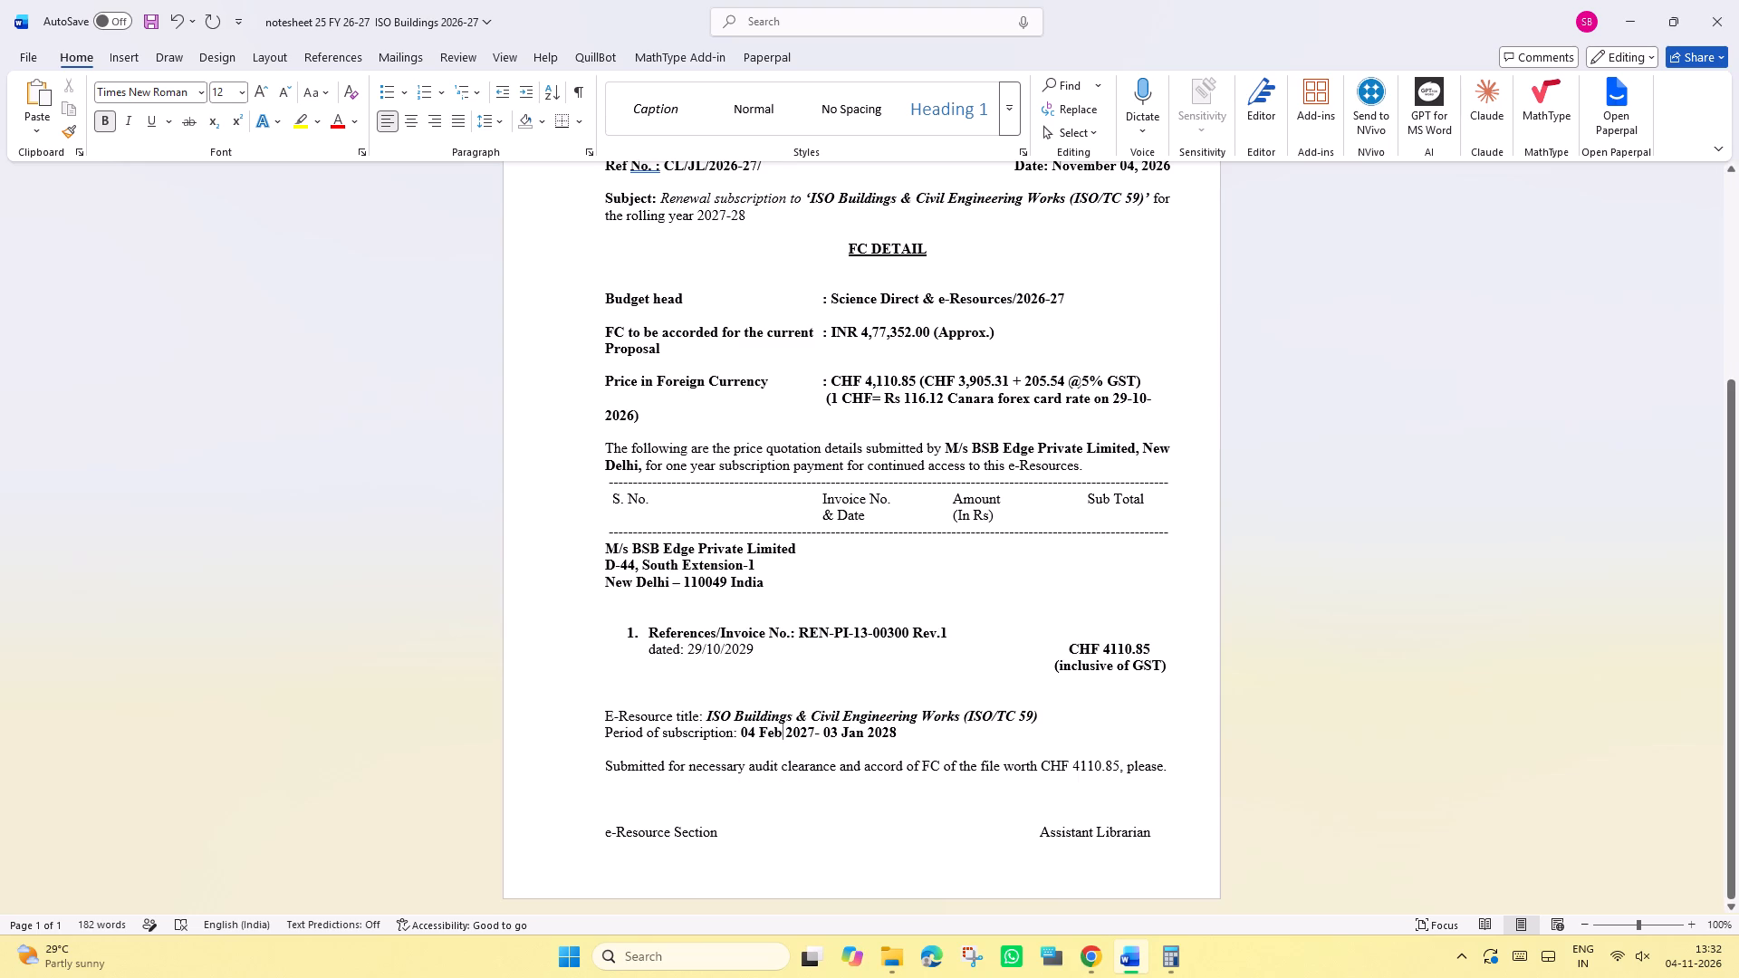
Change the month of the subscription period's end date to Feb and save the notesheet.
click(863, 734)
key(BackSpace)
key(BackSpace)
key(BackSpace)
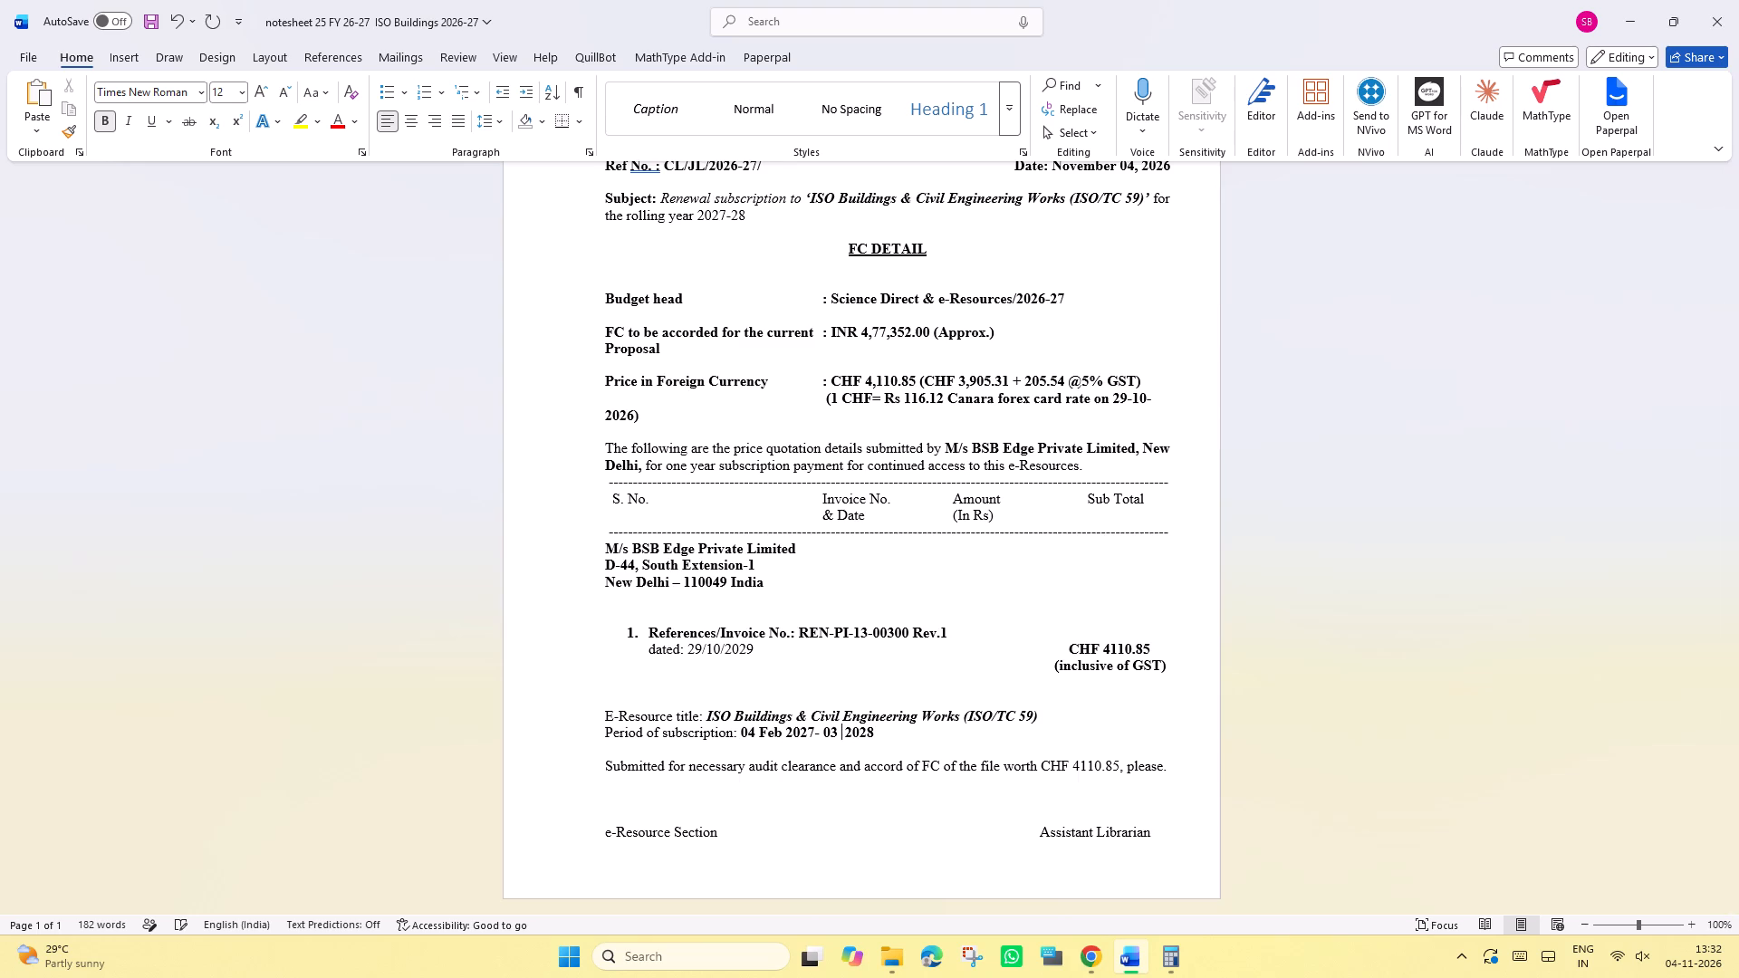
text(Feb)
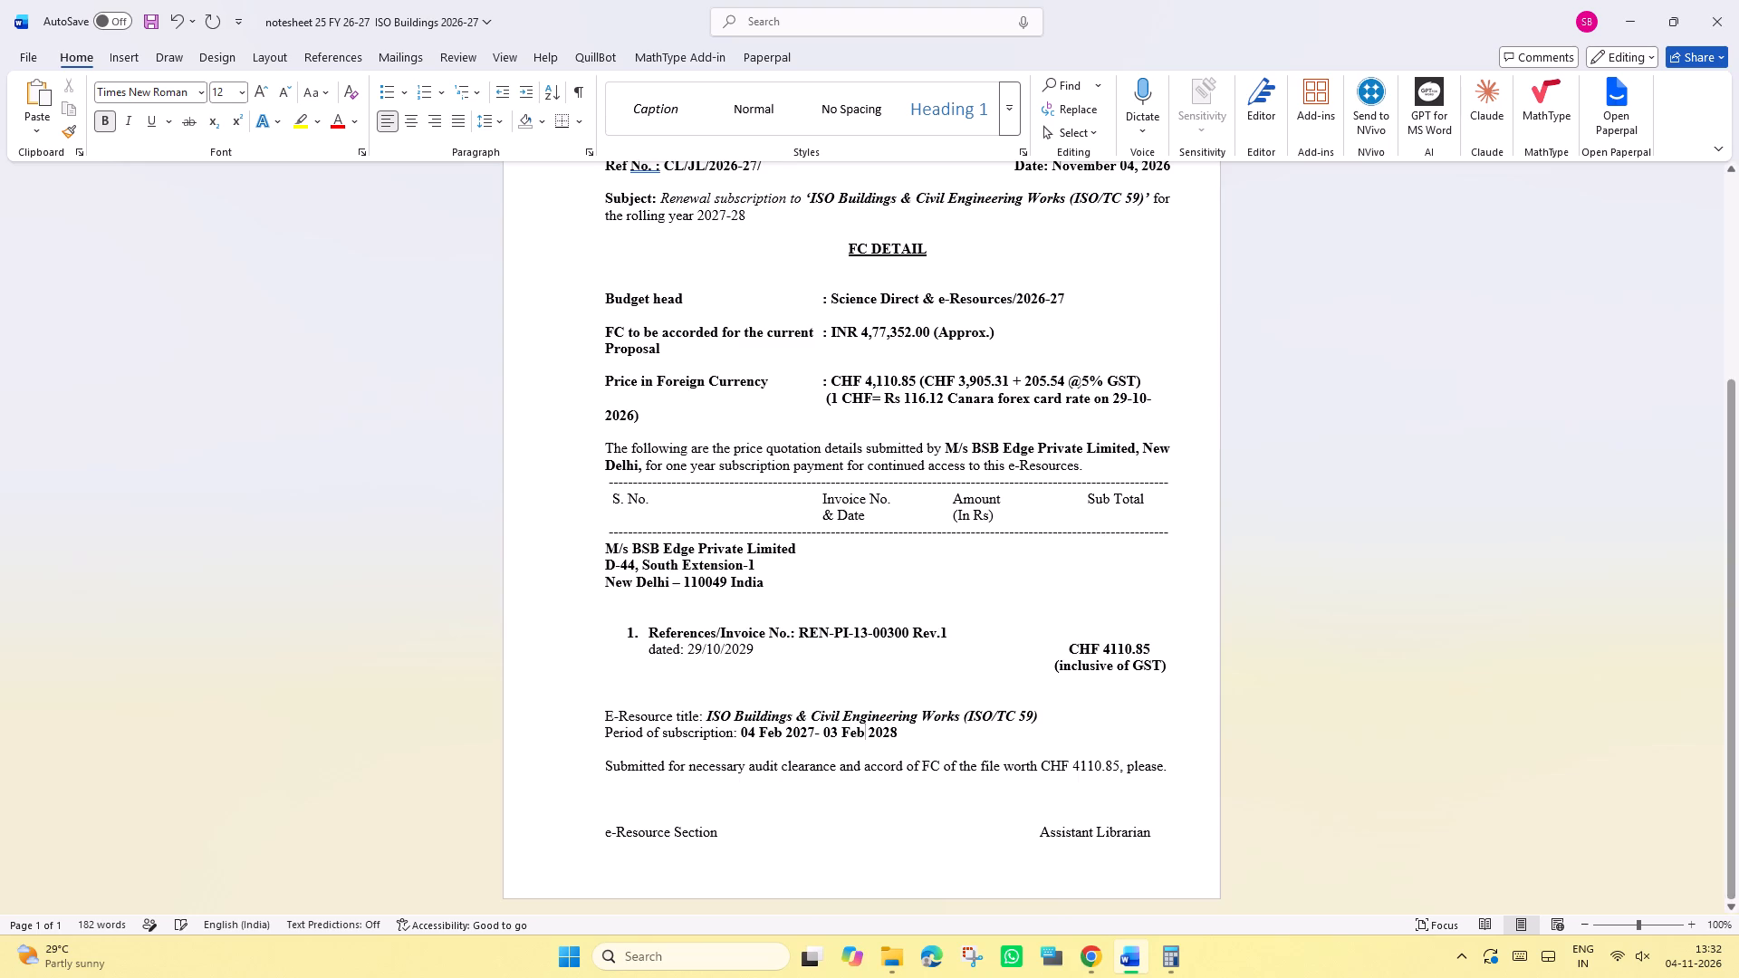
click(900, 735)
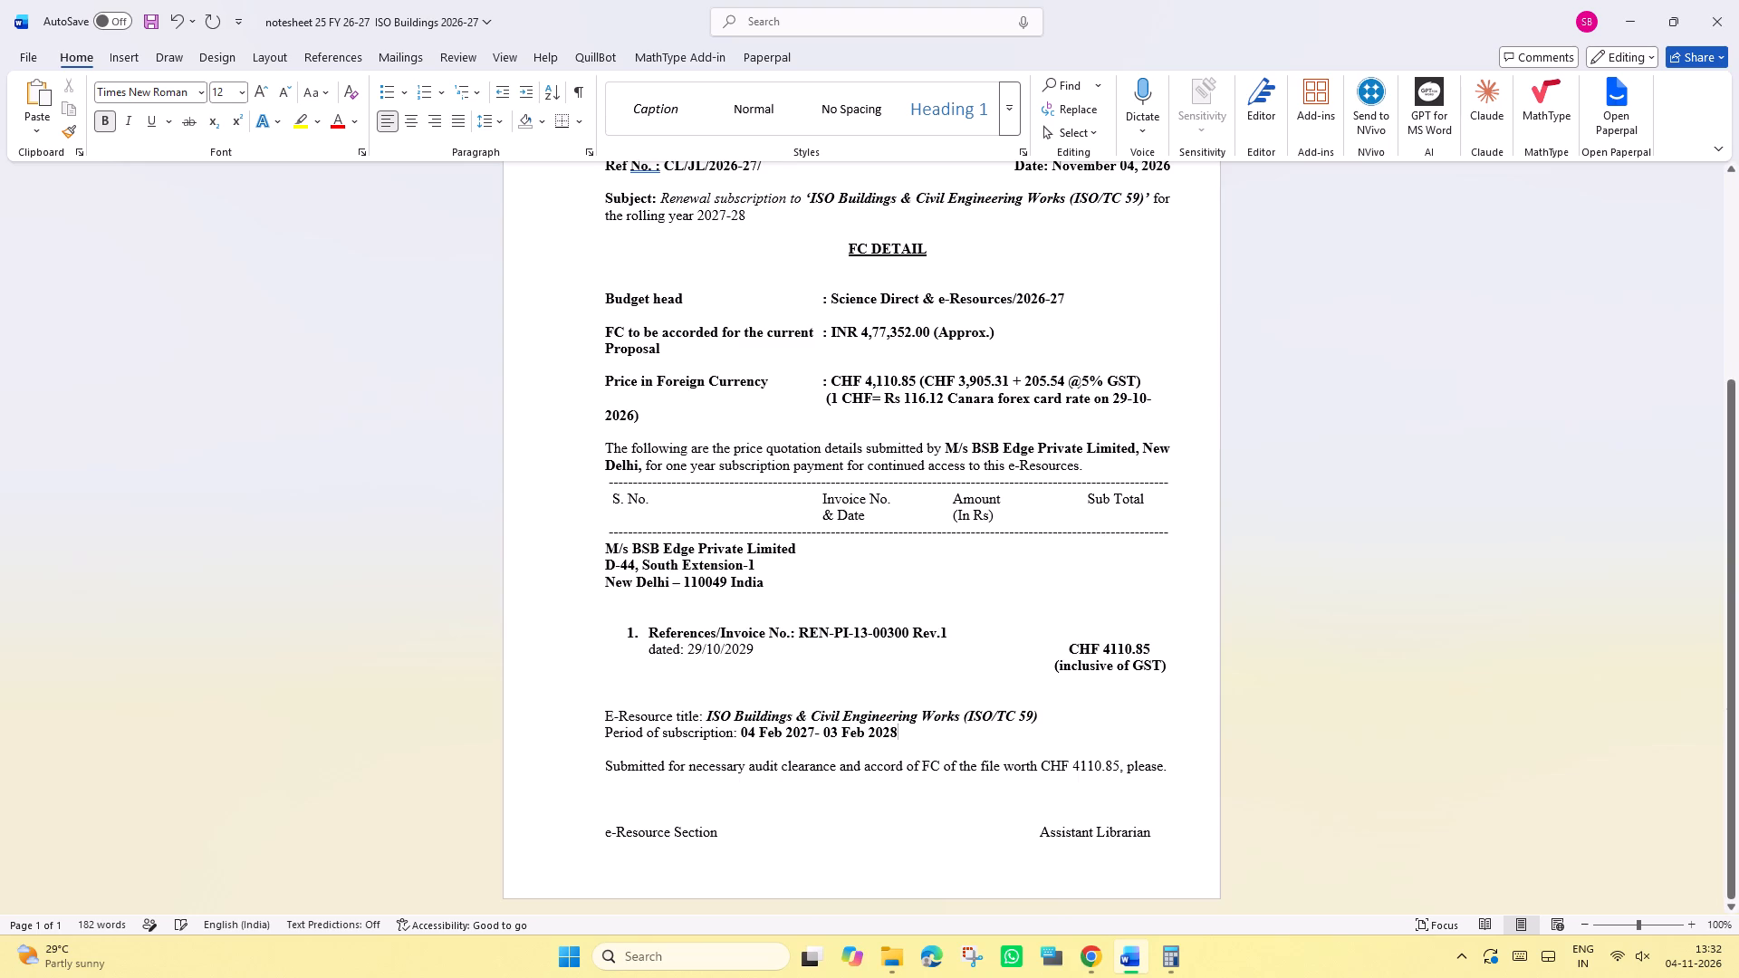
key(ctrl+s)
key(ctrl+s)
key(ctrl+s)
Look back over the notesheet up to its heading, save it and close the document.
scroll(974, 803, up, 3)
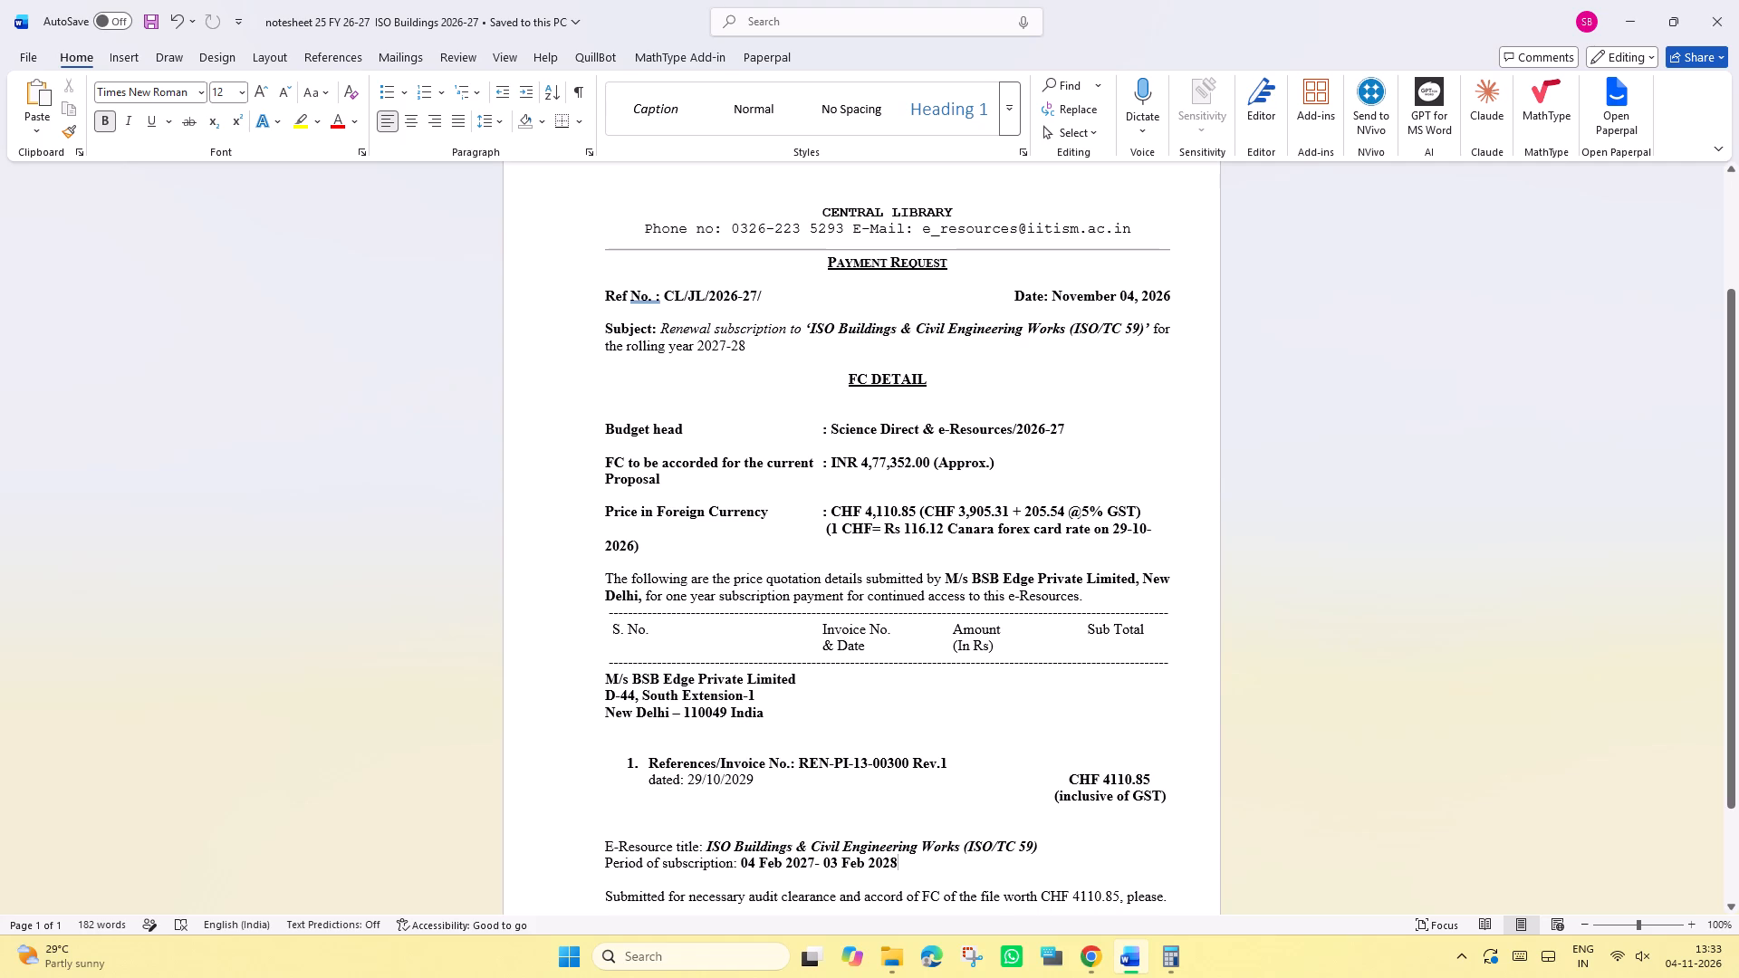
scroll(784, 609, up, 3)
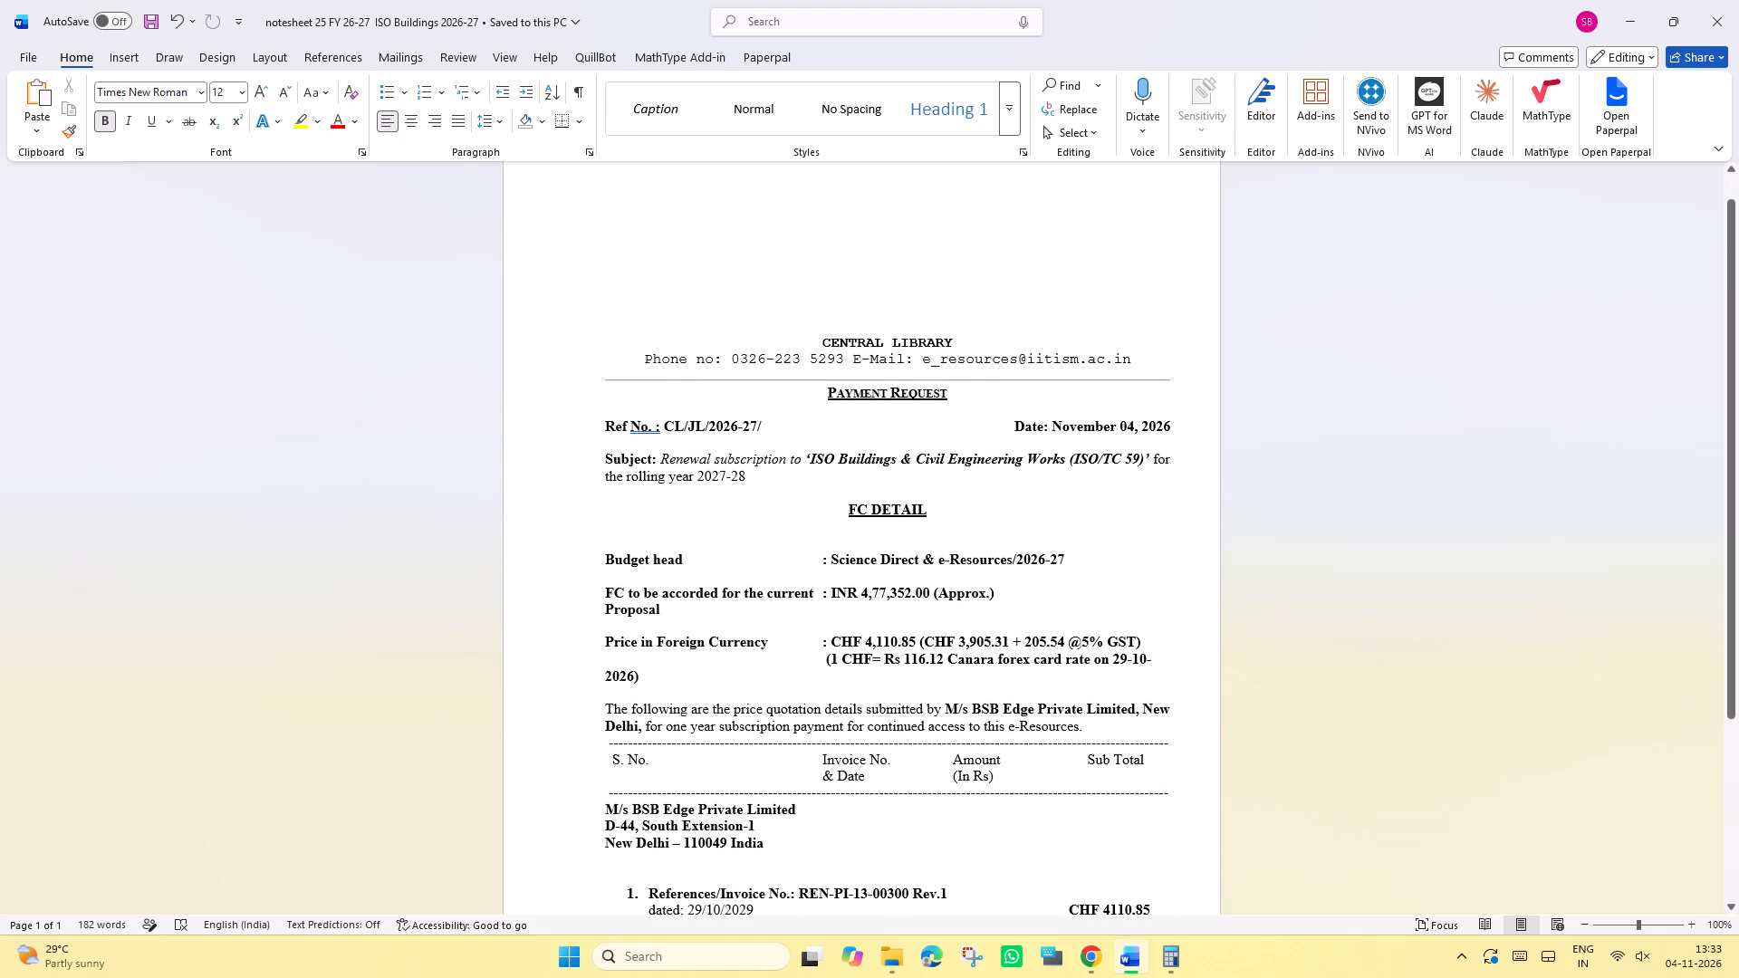
scroll(781, 595, up, 1)
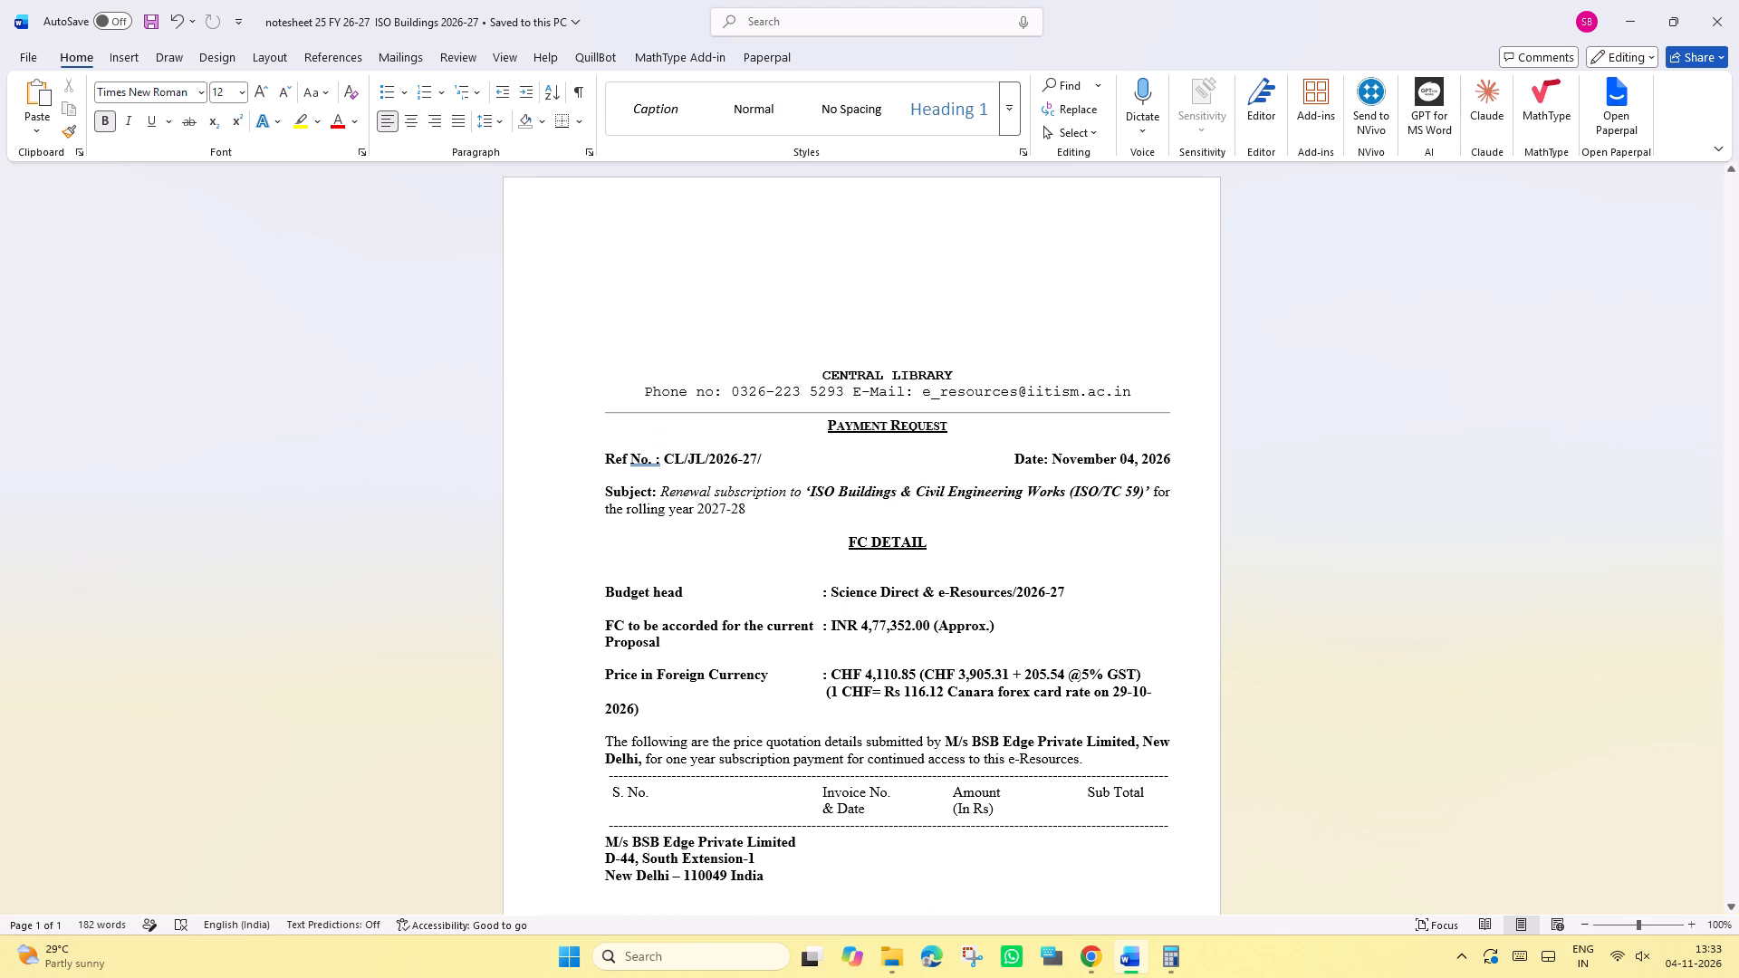
scroll(776, 595, up, 2)
key(ctrl+s)
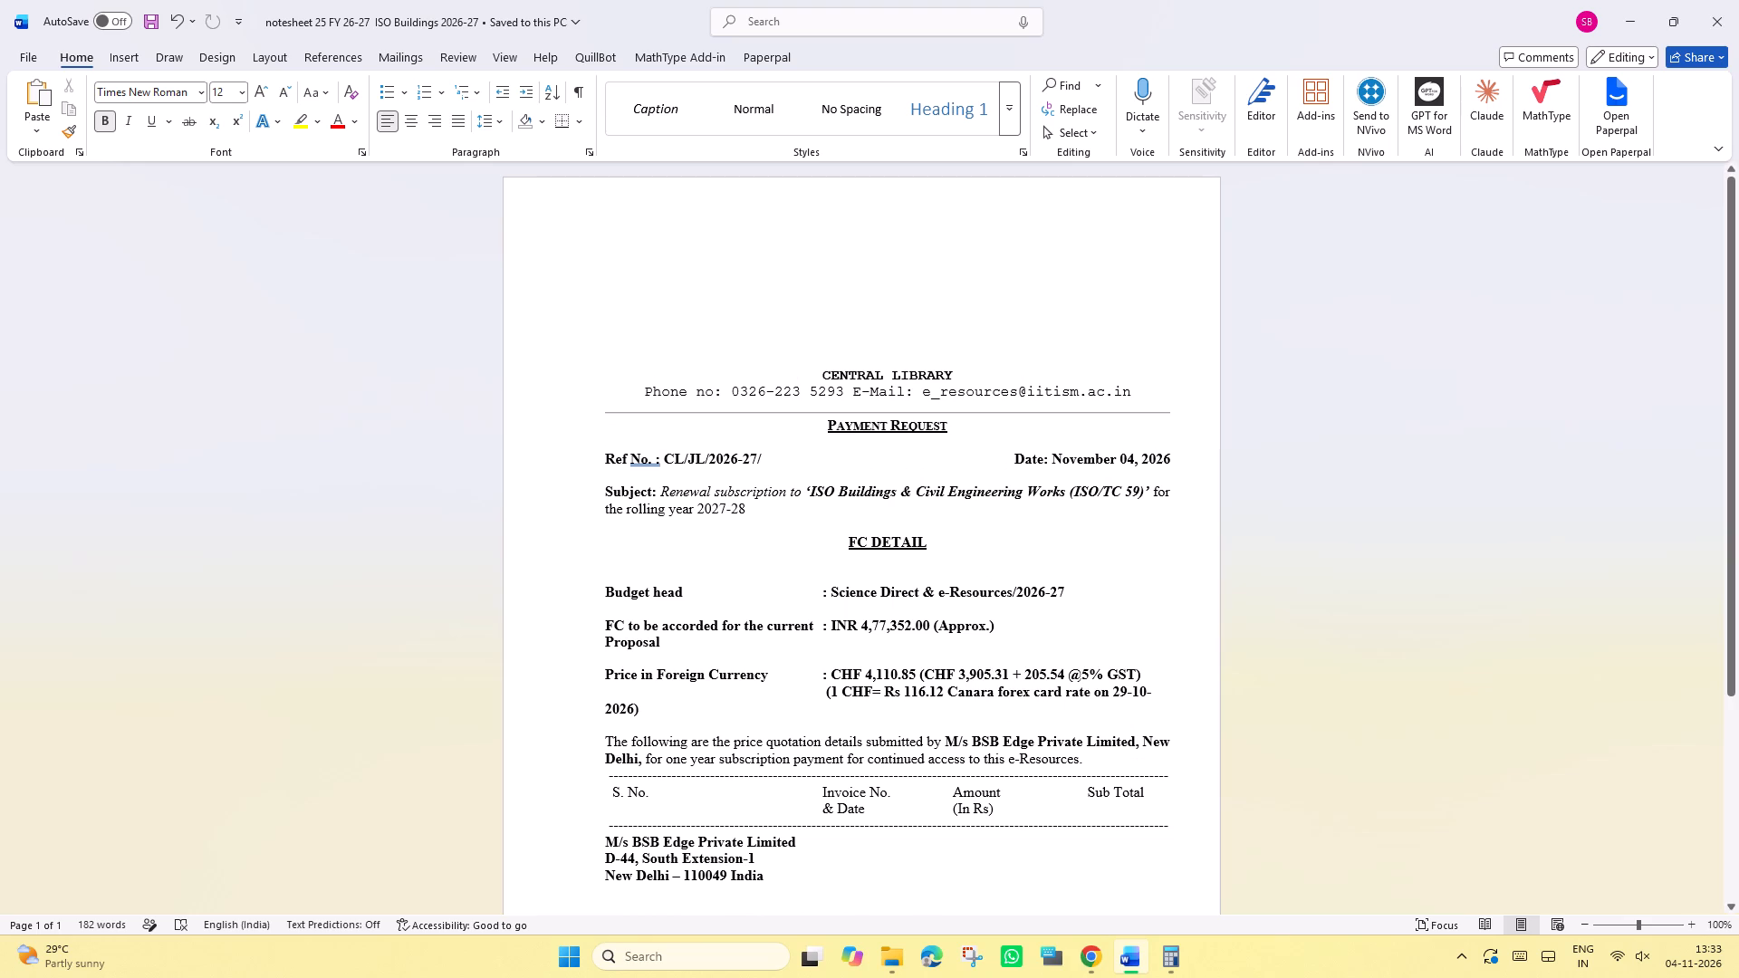
key(ctrl+s)
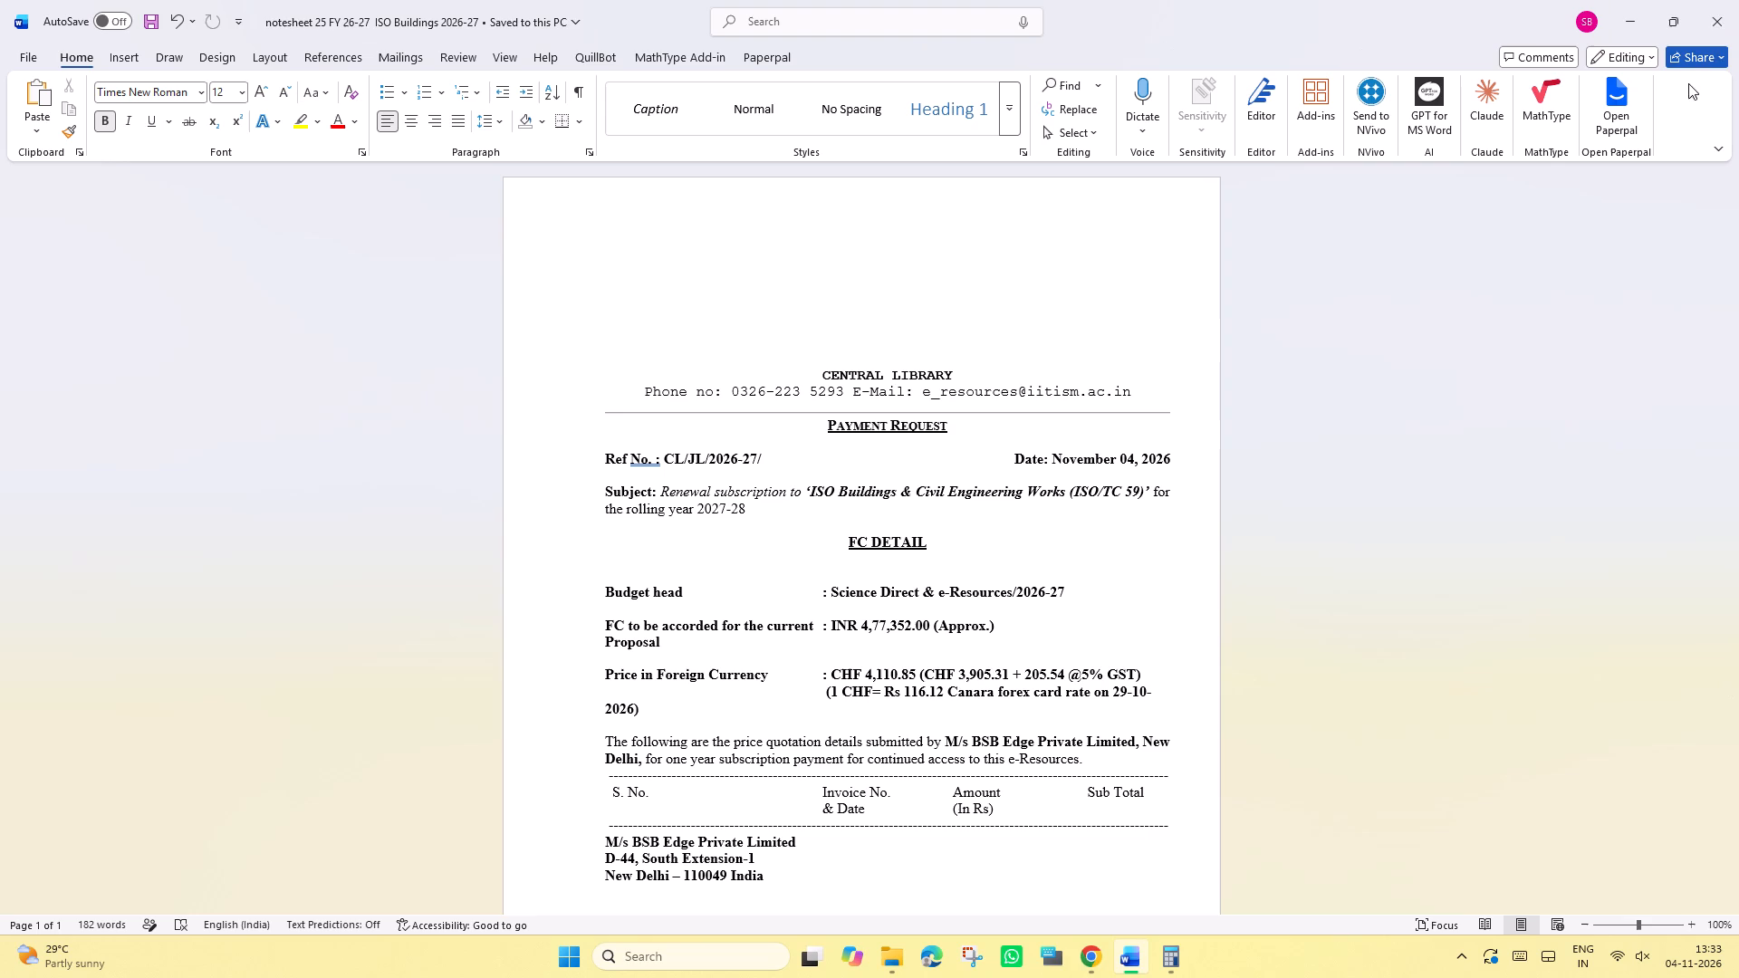
click(1727, 8)
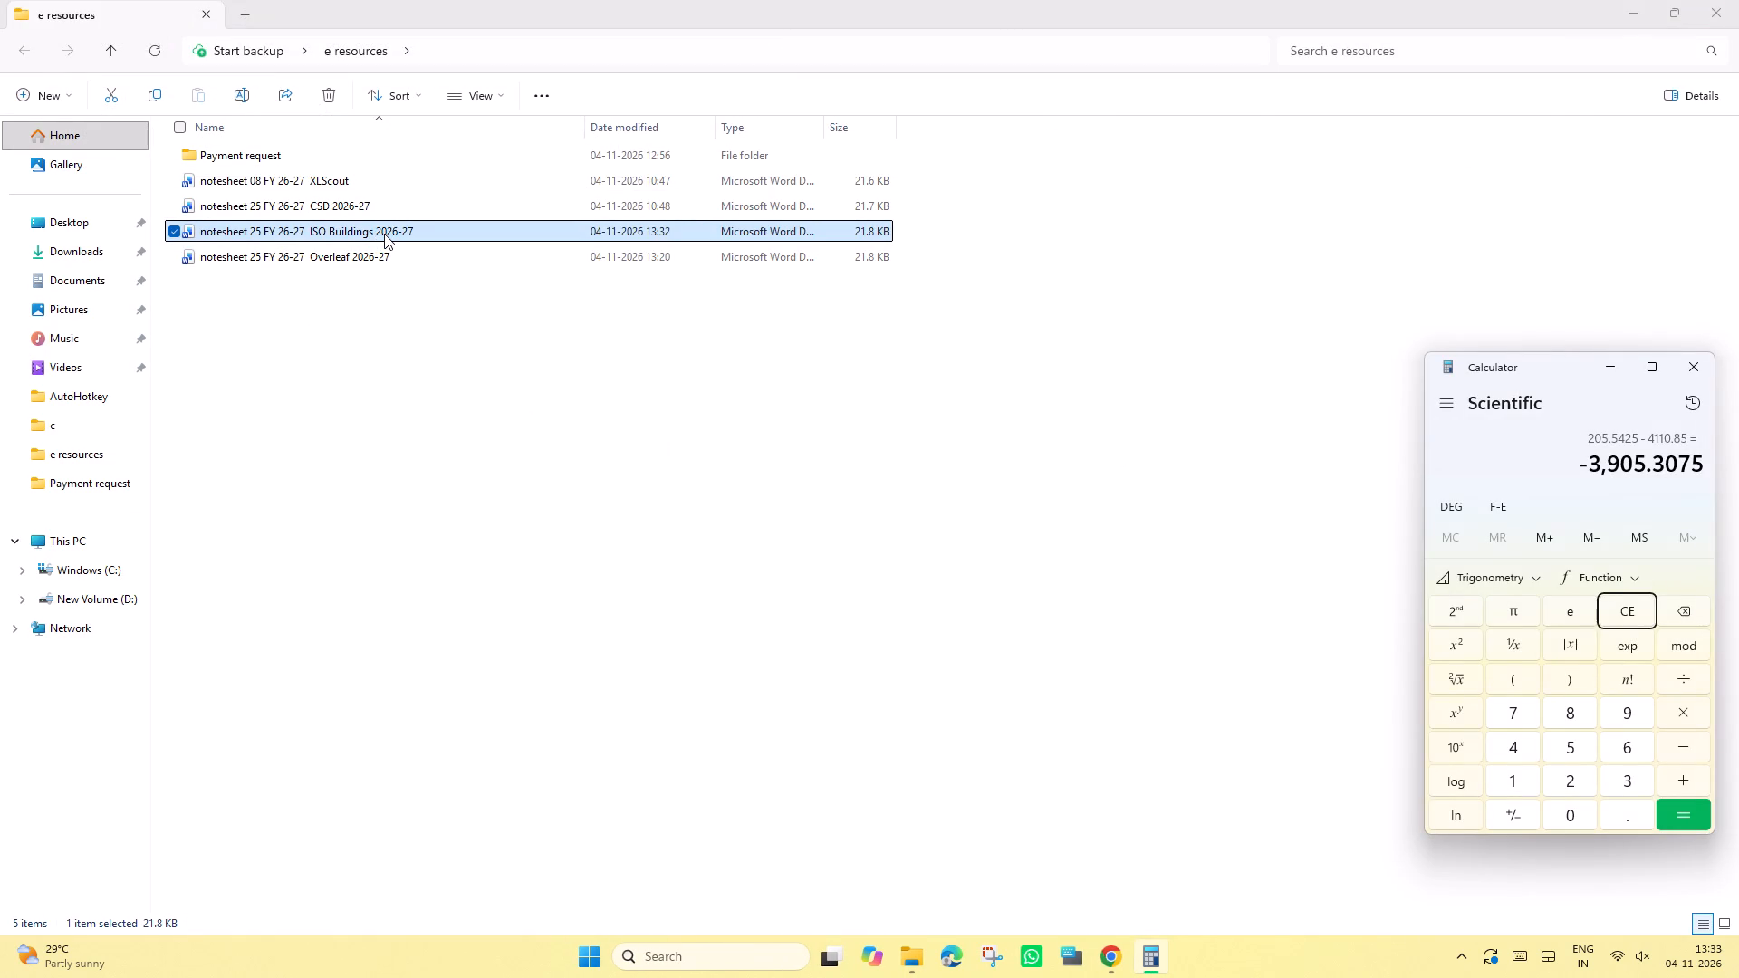
Move the "notesheet 25 FY 26-27 ISO Buildings 2026-27" file into the Payment request folder.
drag(384, 234, 391, 156)
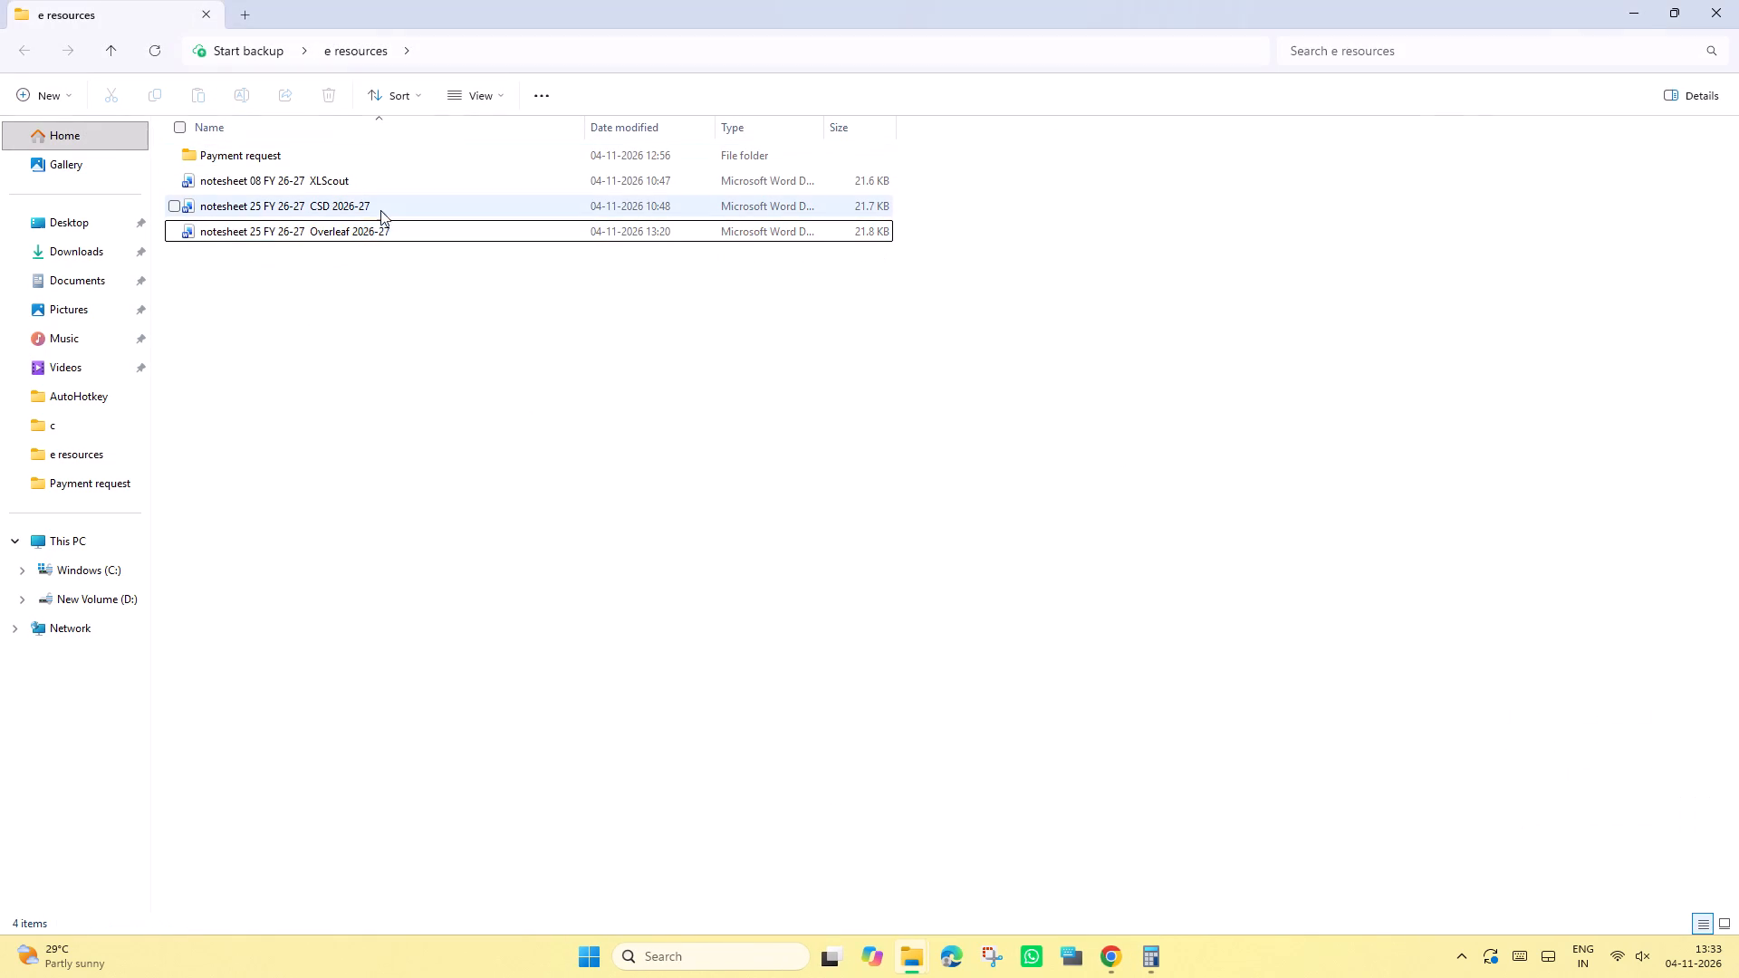
click(260, 370)
Open the Payment request folder and widen the Name column so the full file names fit.
double_click(295, 151)
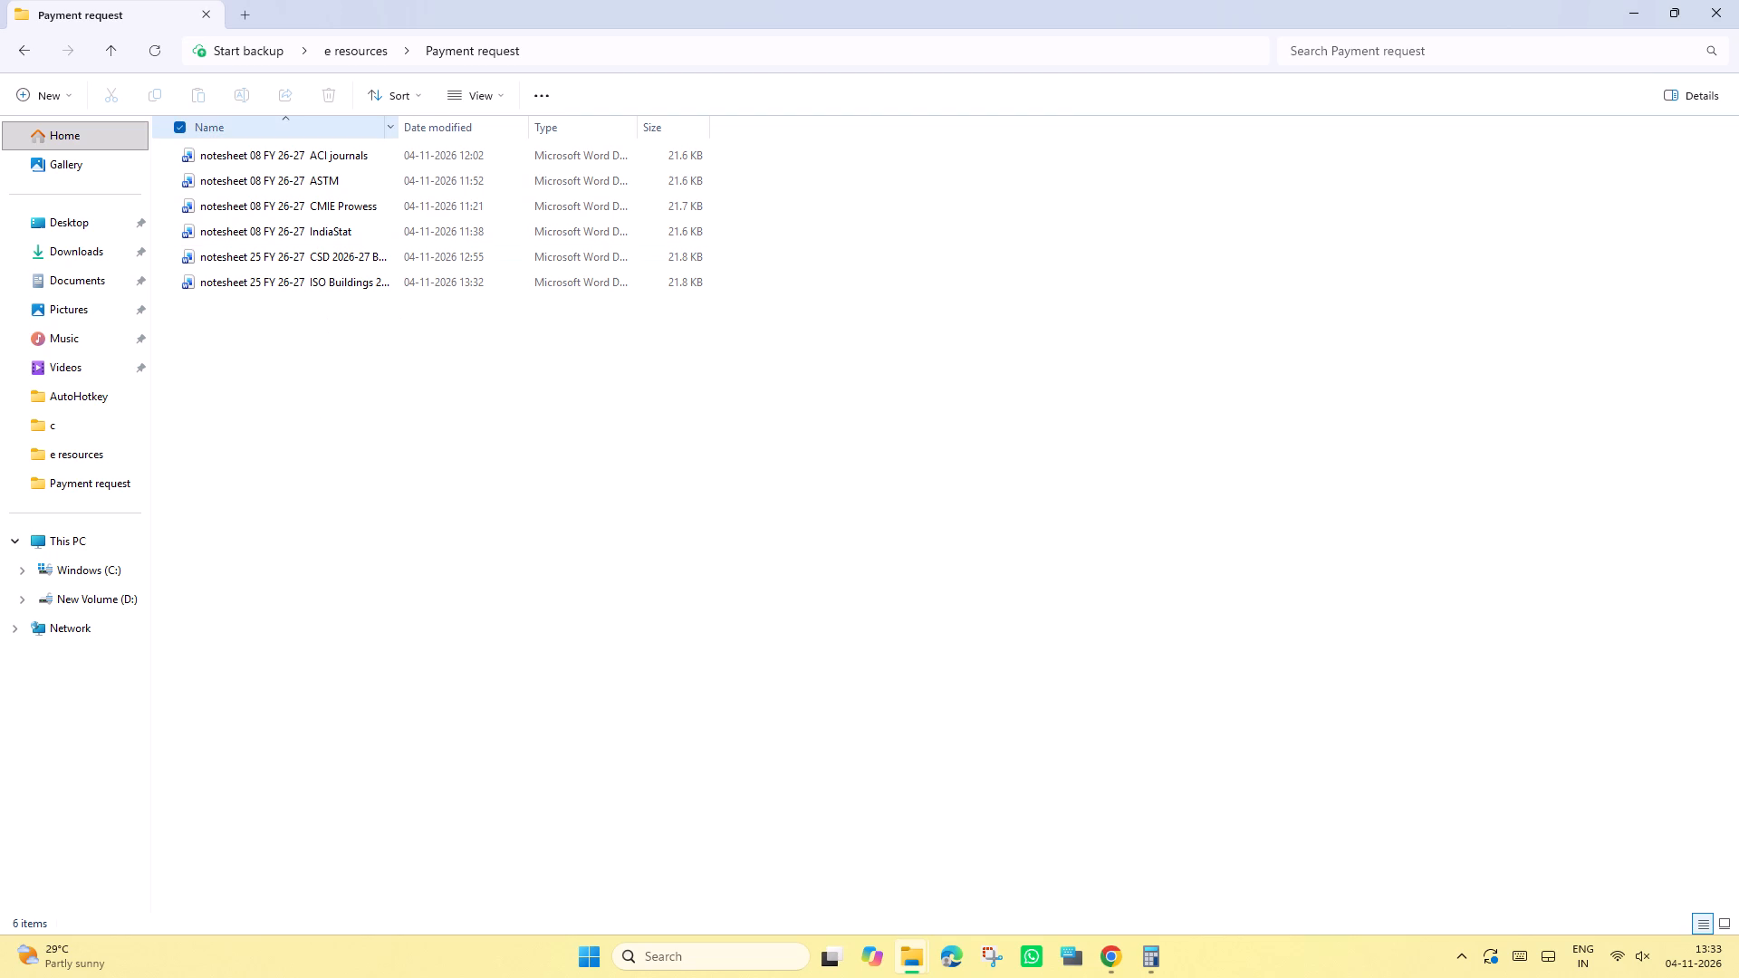
drag(402, 125, 769, 149)
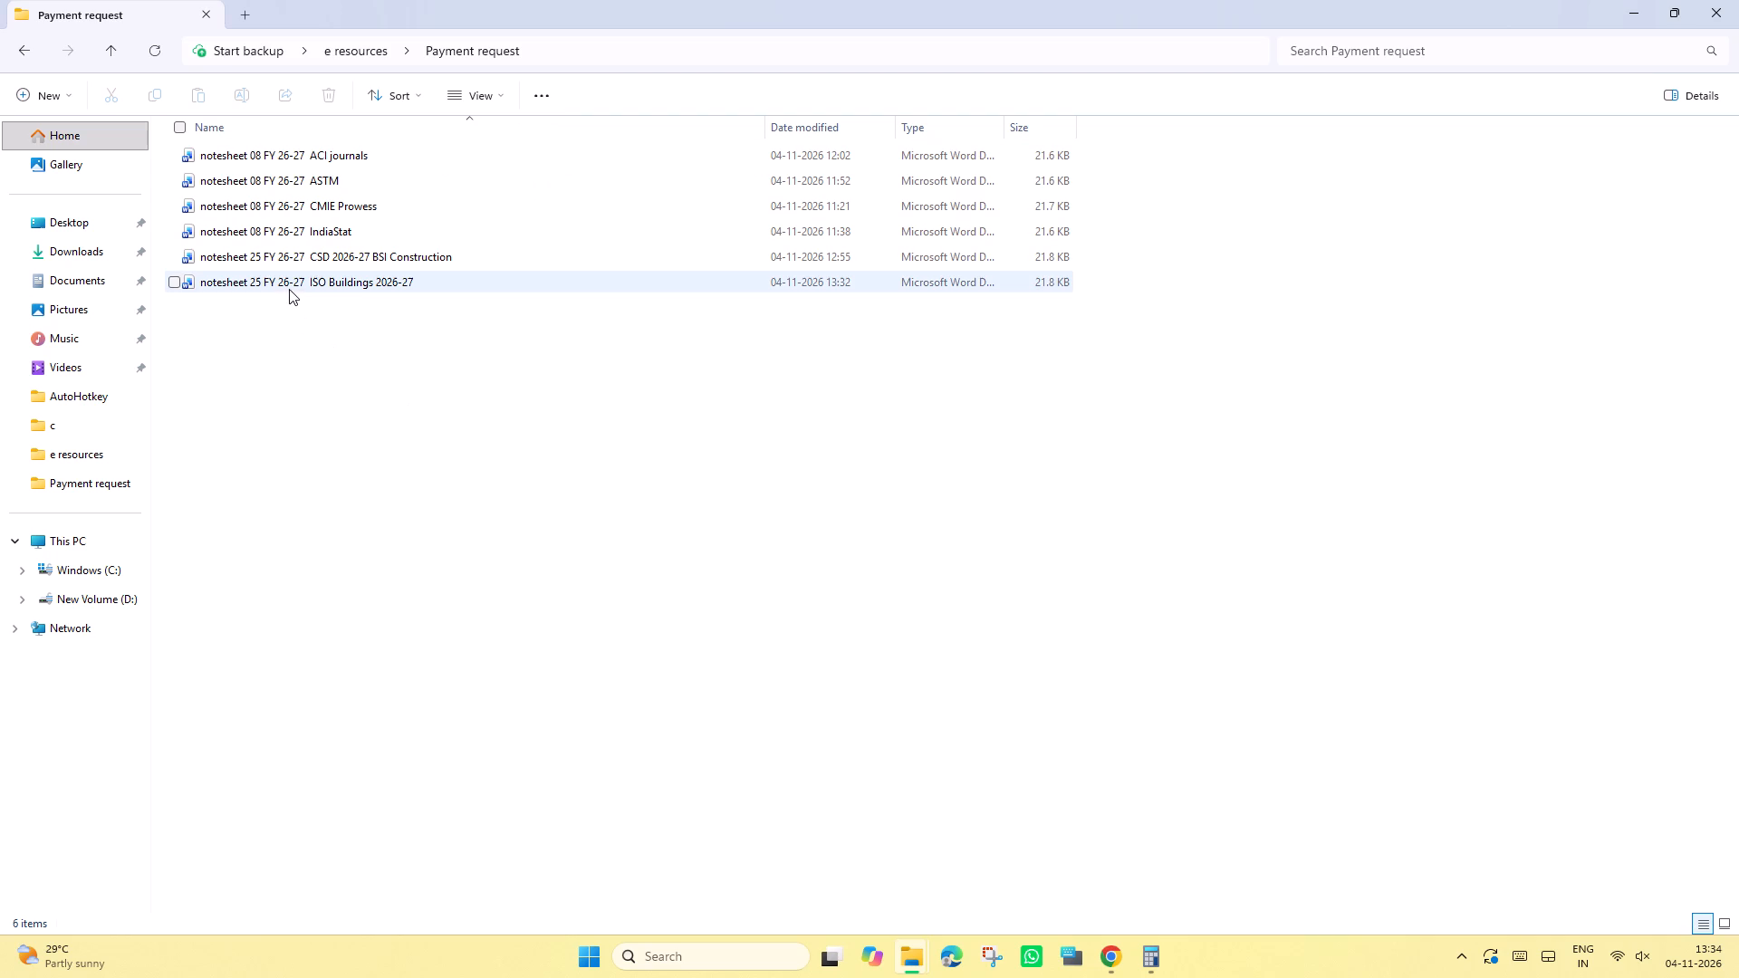
Rename the CSD BSI Construction notesheet file as "notesheet 01 FY 26-27 BSI Construction 2026-27".
click(374, 254)
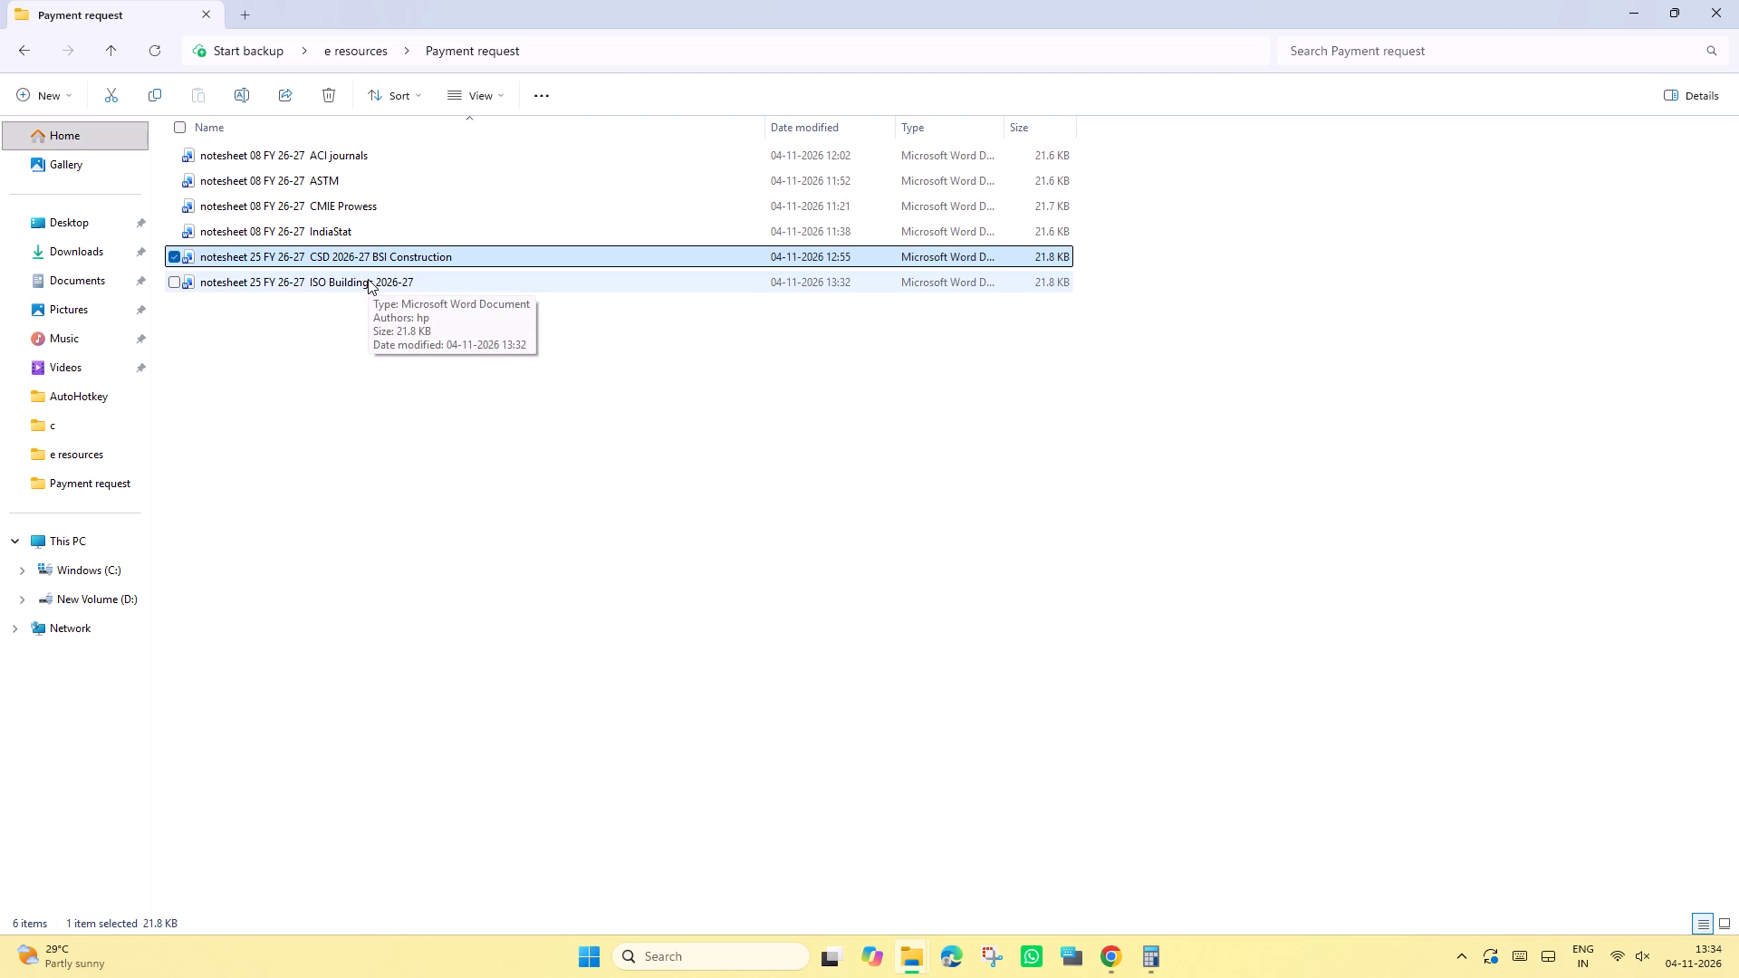
key(F2)
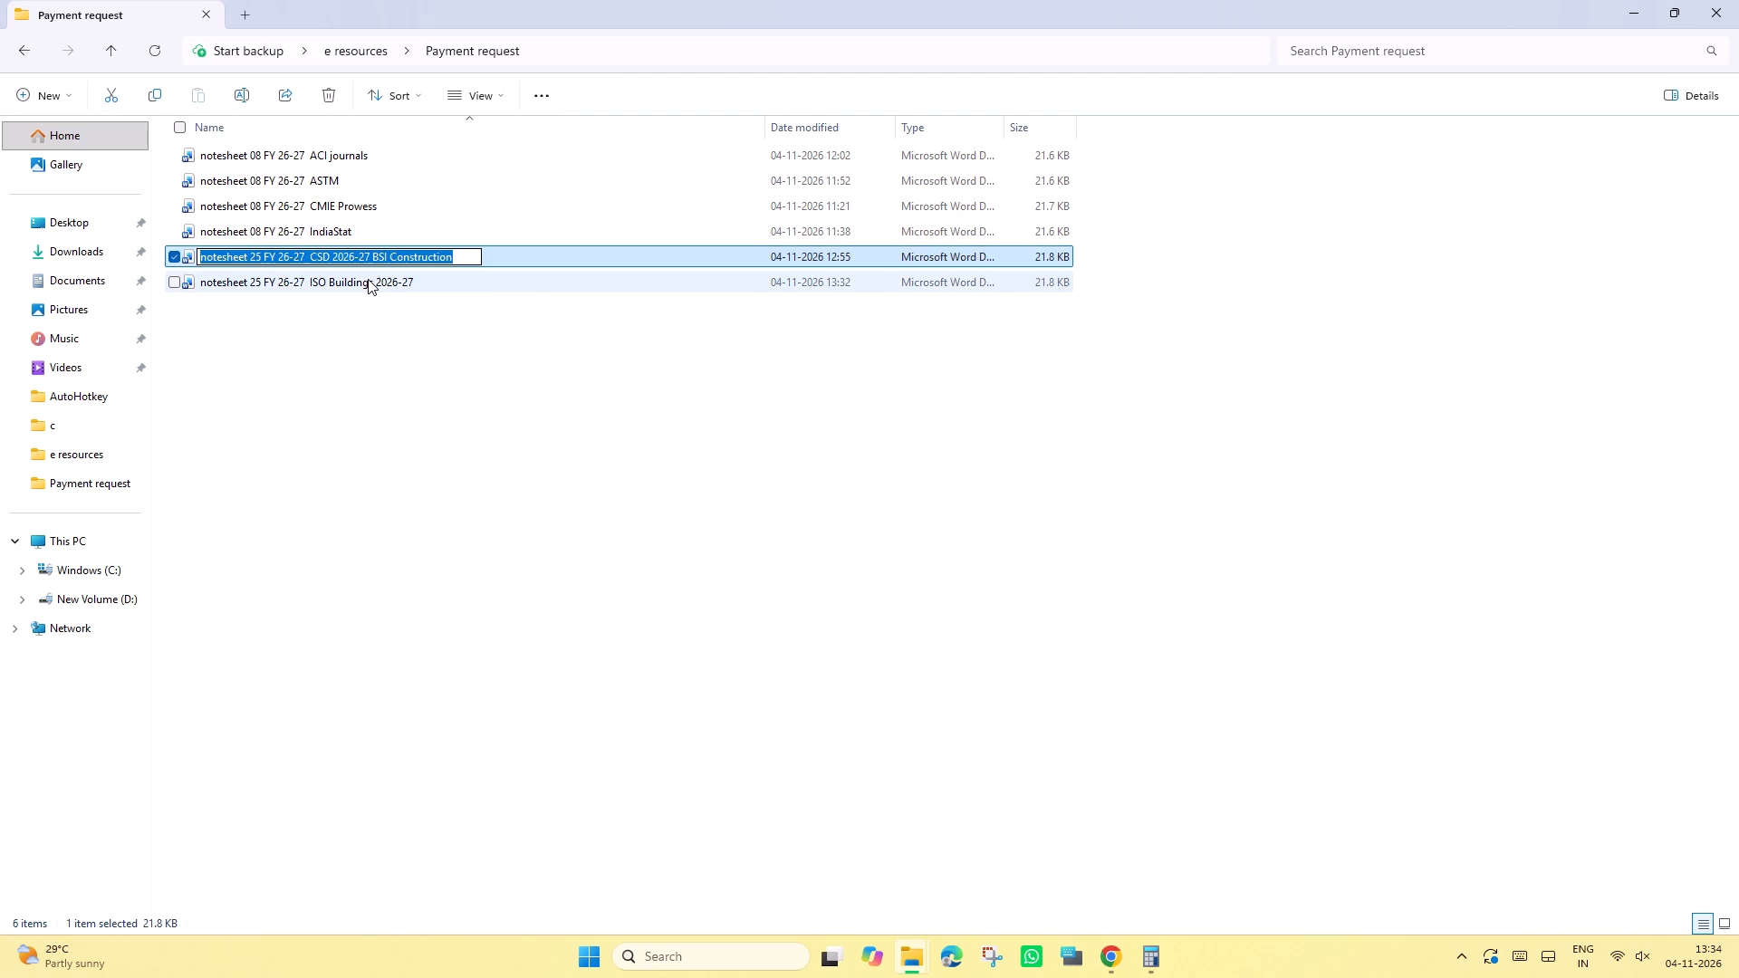
drag(459, 253, 442, 254)
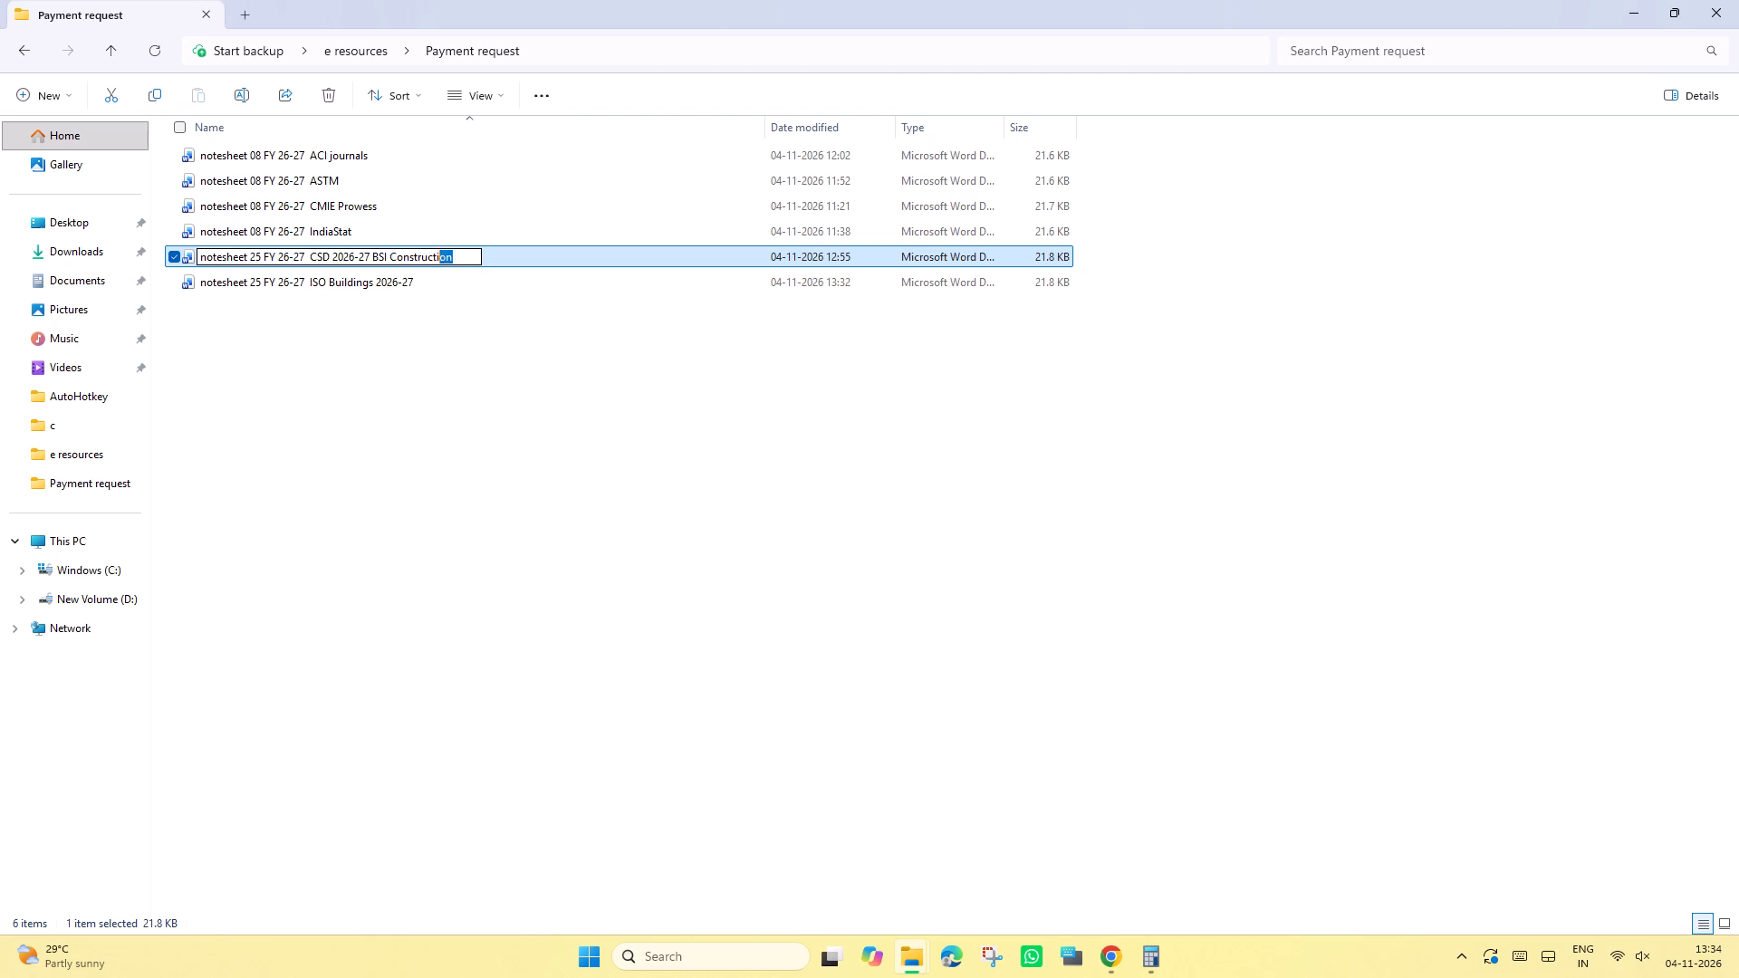
drag(442, 254, 373, 255)
key(ctrl+x)
drag(309, 254, 330, 254)
key(ctrl+v)
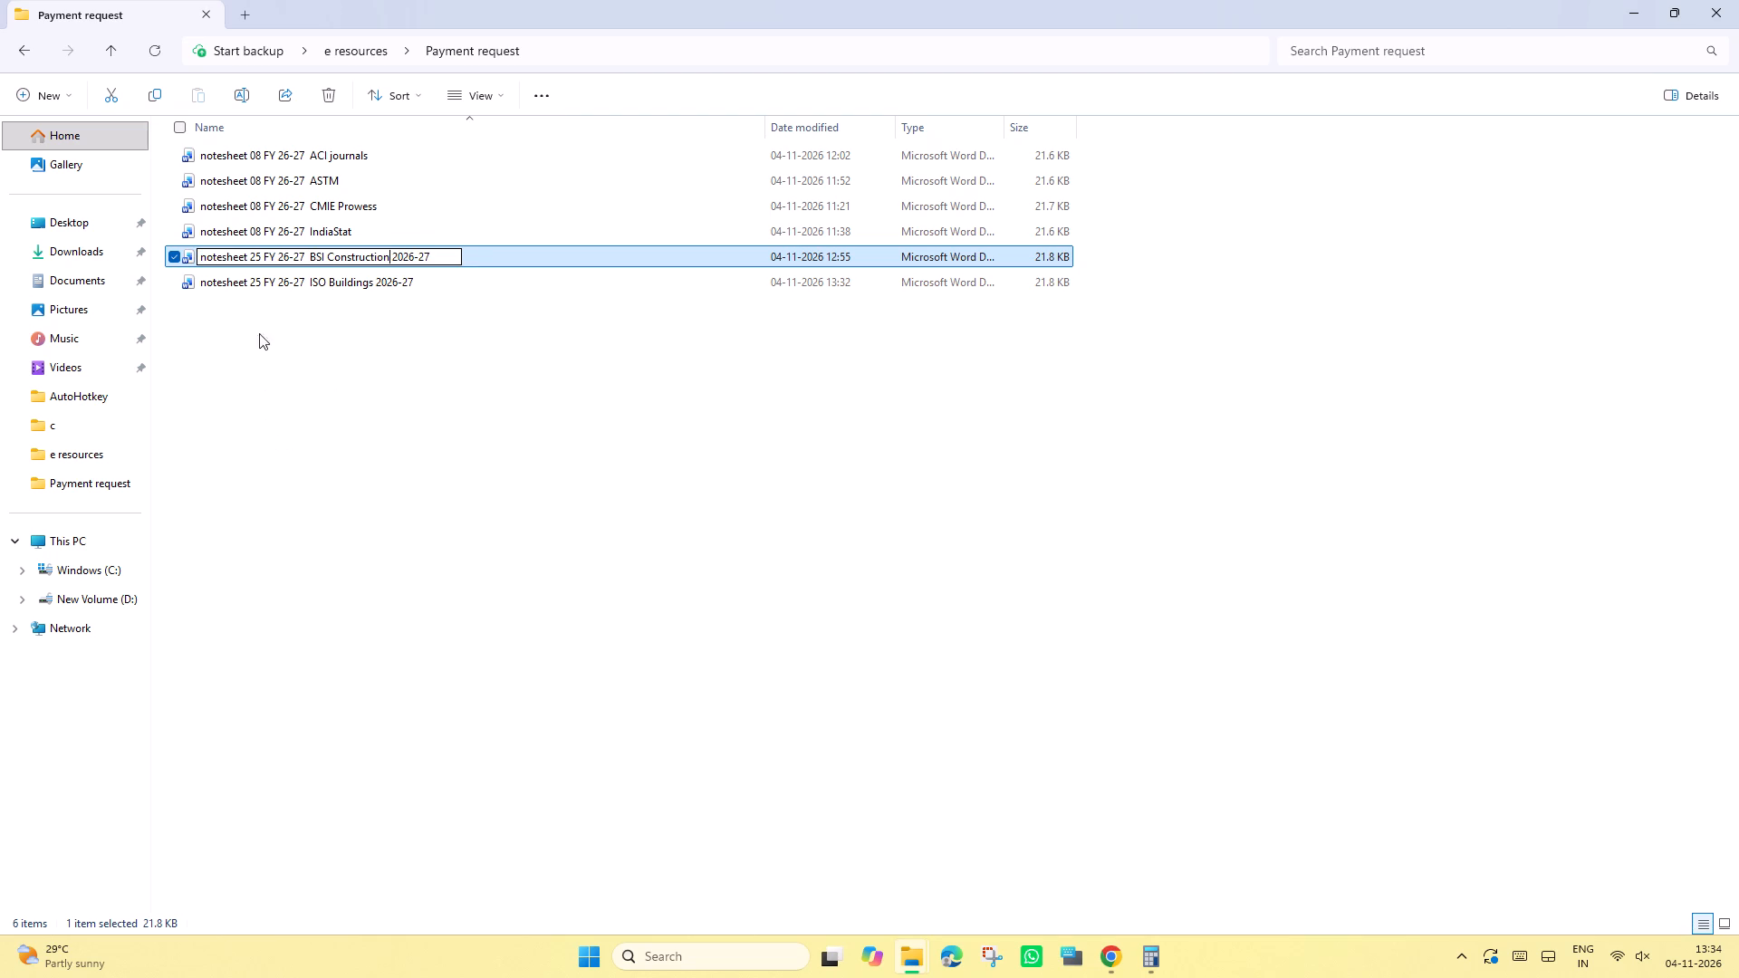
click(258, 253)
key(BackSpace)
key(BackSpace)
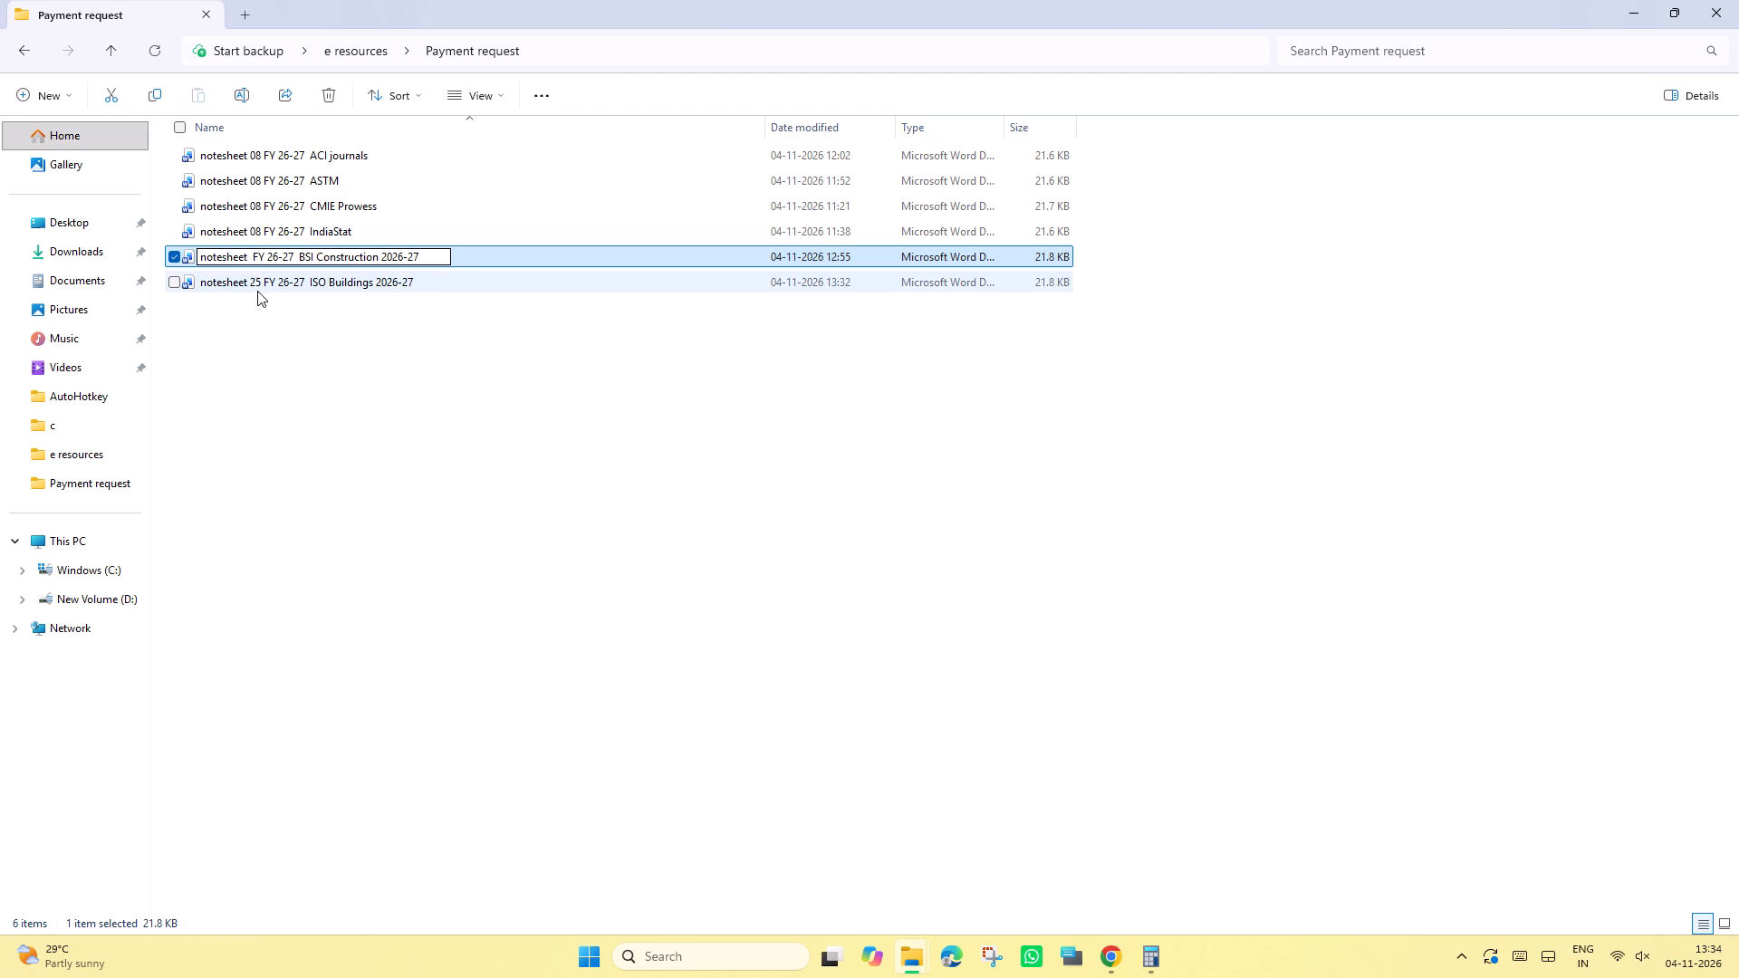
text(01)
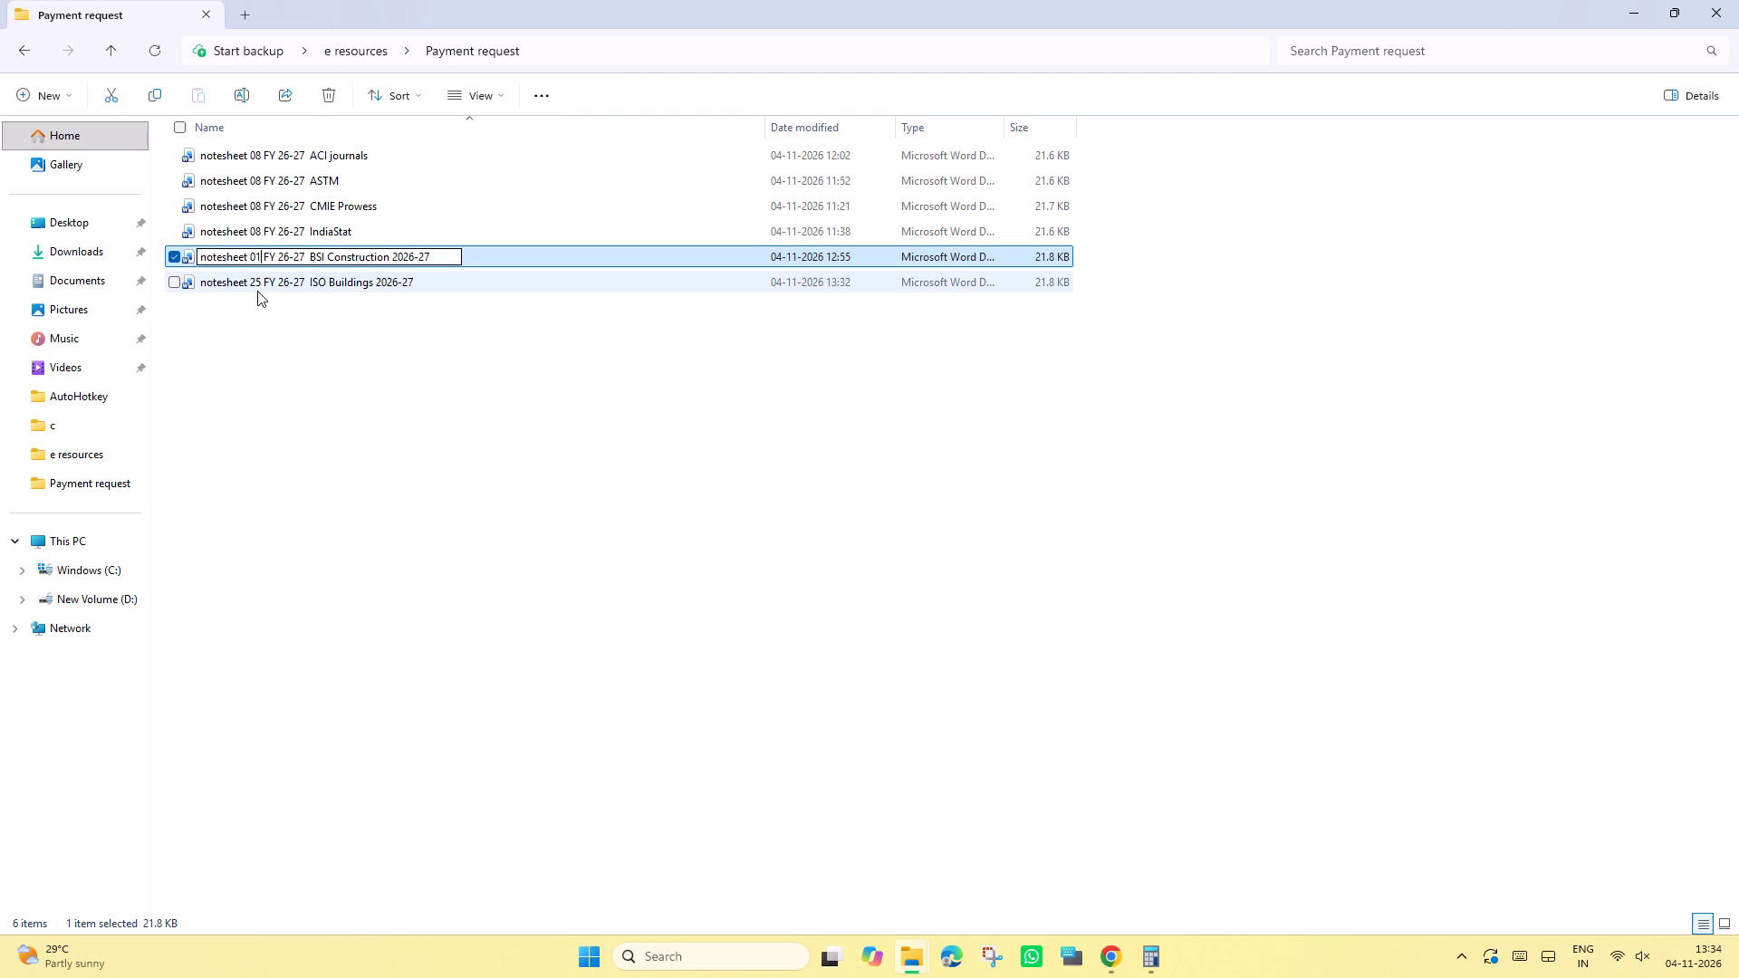
Change the notesheet number in the ISO Buildings file's name to 02.
click(257, 286)
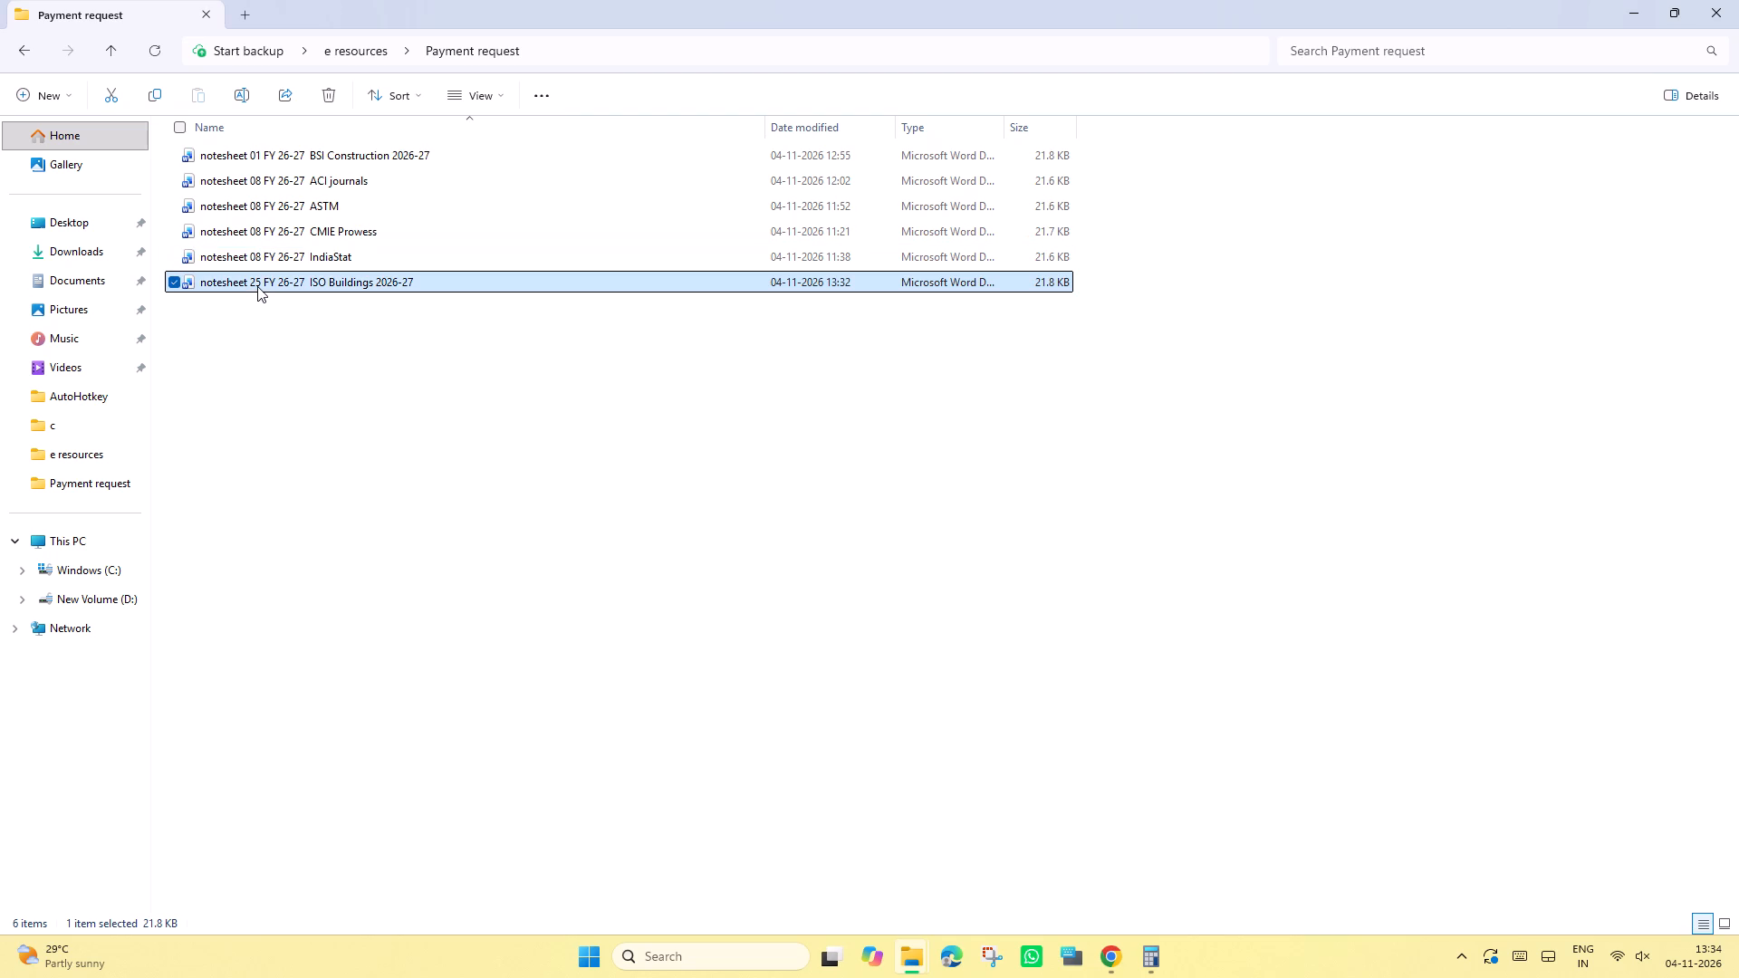
key(F2)
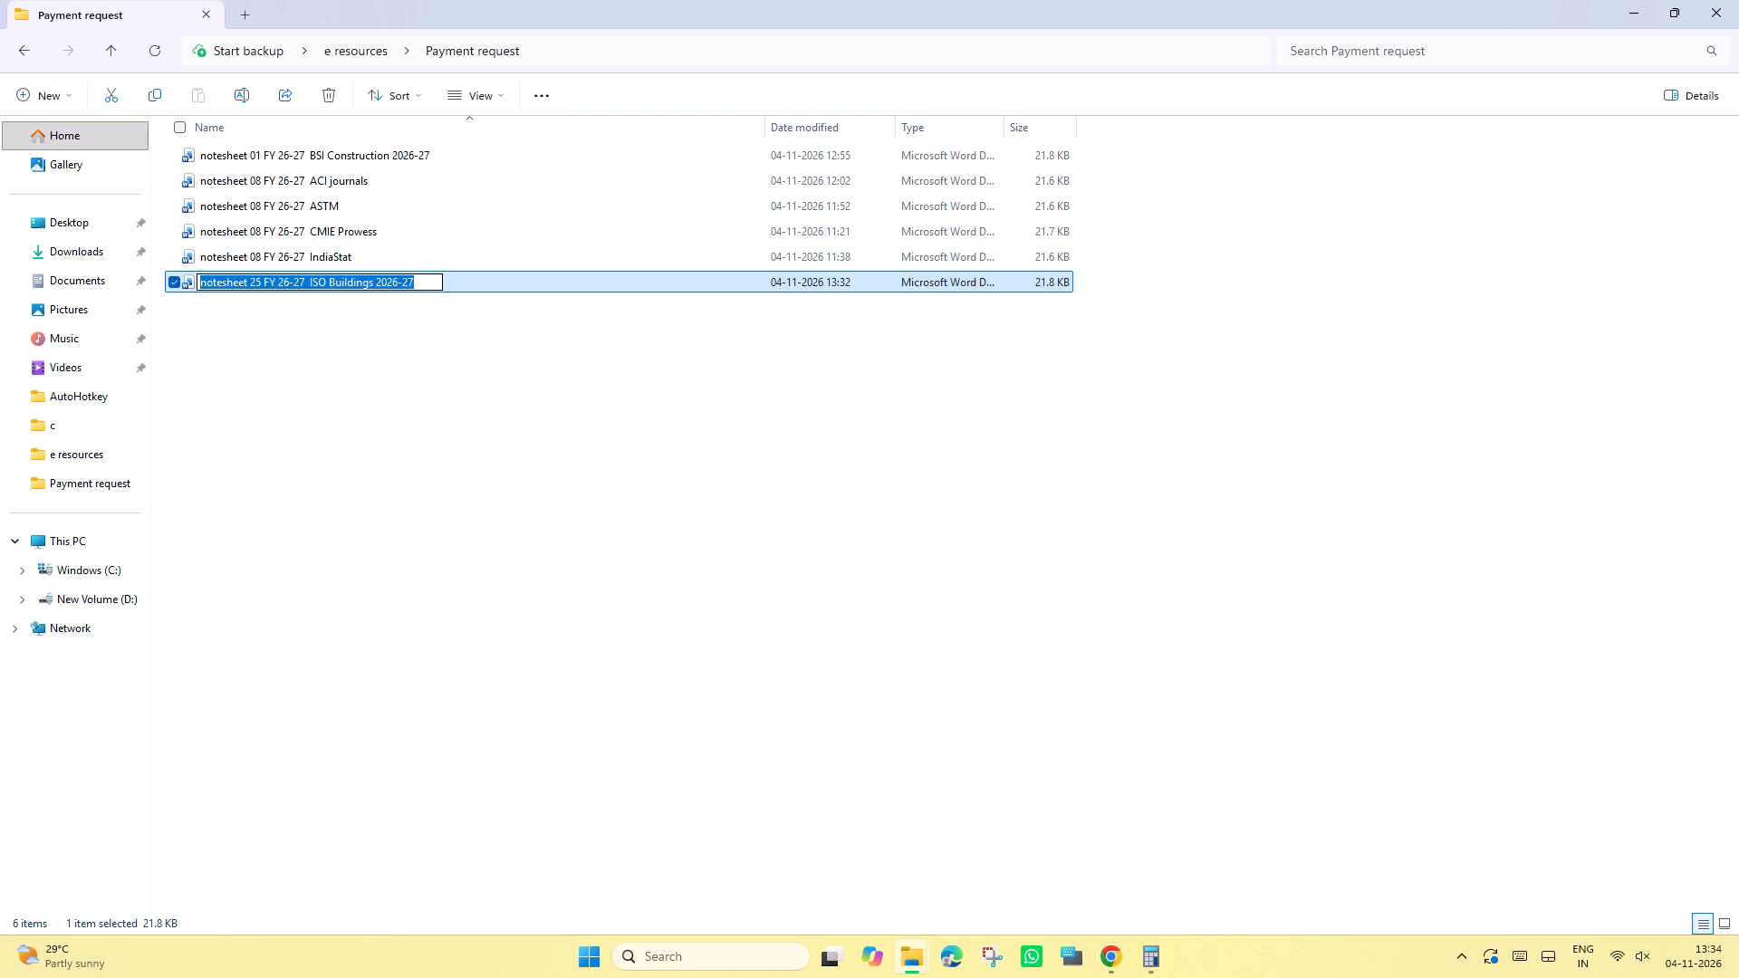
click(259, 280)
key(BackSpace)
key(BackSpace)
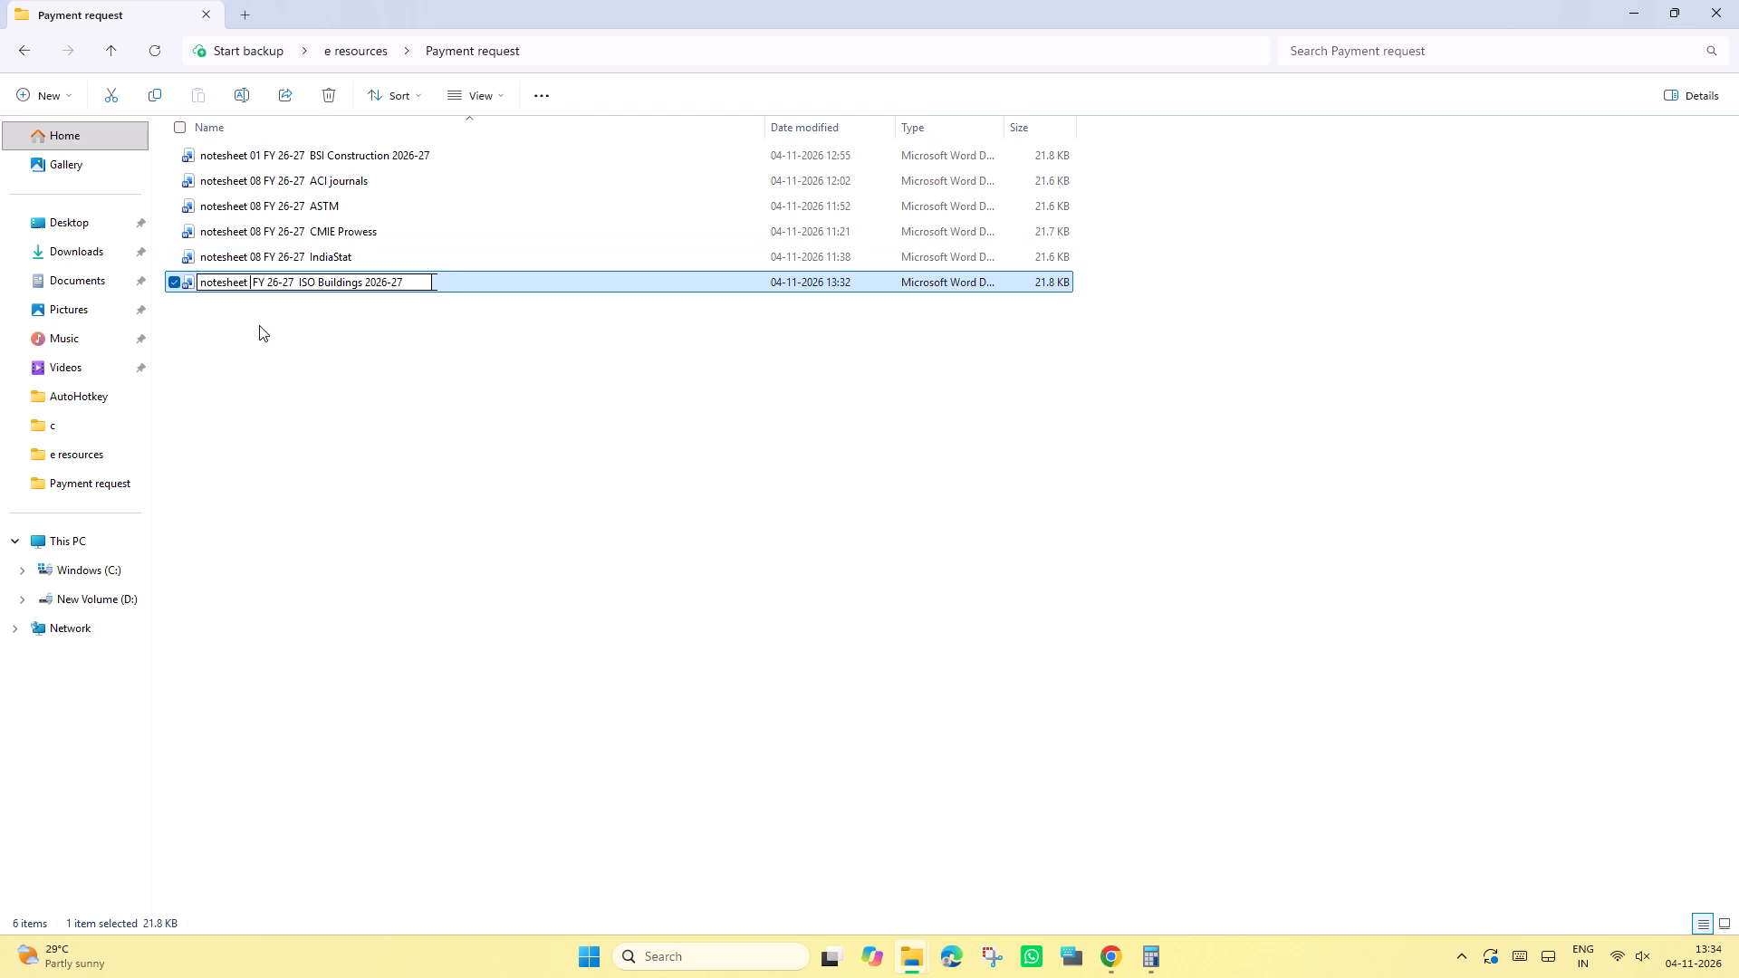
text(02)
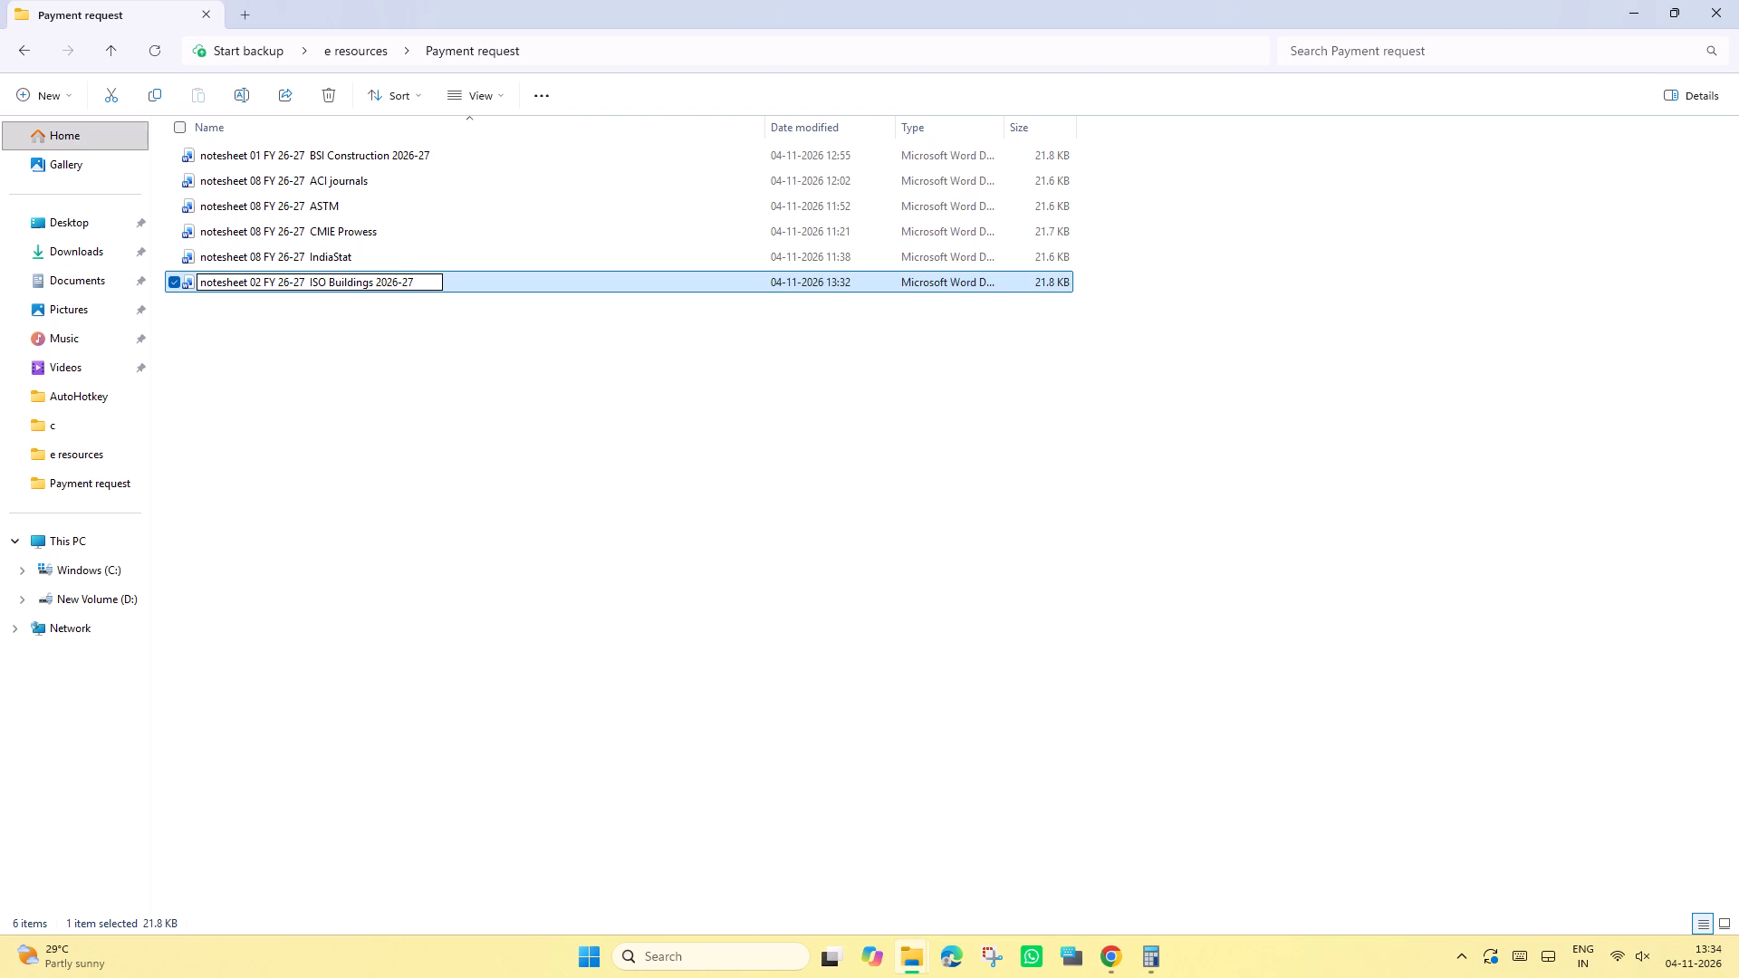
Remove the trailing 2026-27 from the ISO Buildings file name, leaving "notesheet 02 FY 26-27 ISO Buildings".
drag(309, 283, 419, 284)
drag(419, 284, 370, 285)
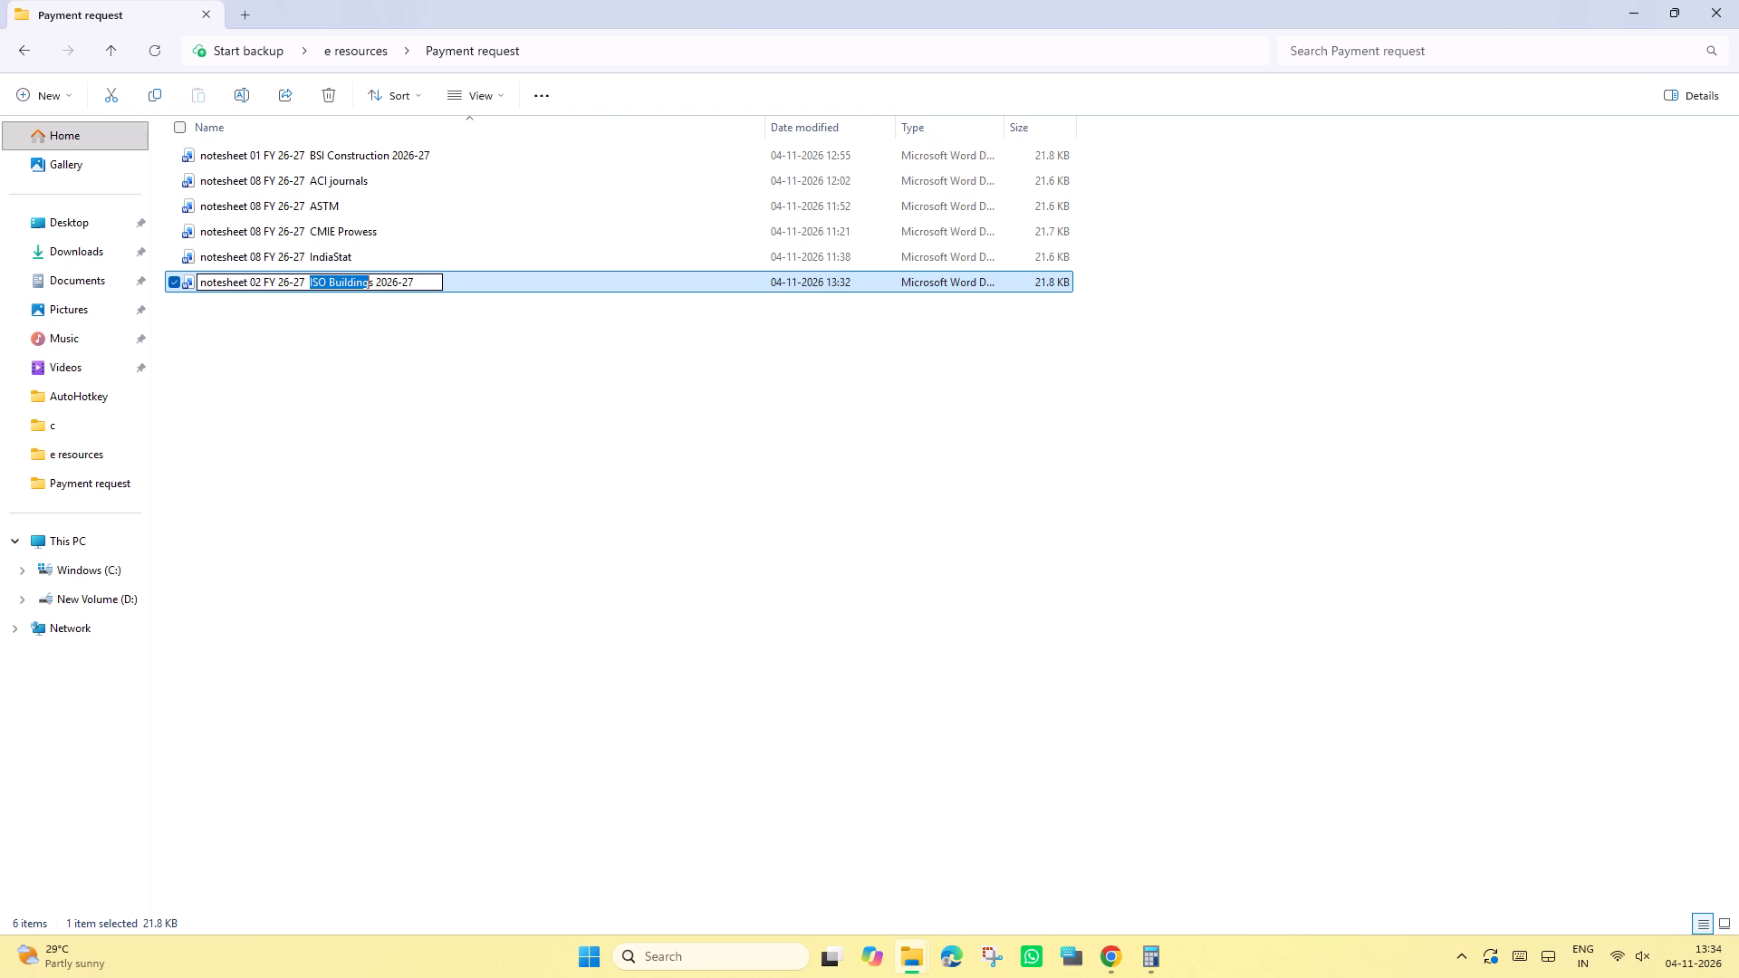
drag(370, 285, 373, 284)
click(420, 280)
key(BackSpace)
key(BackSpace)
key(BackSpace)
key(BackSpace)
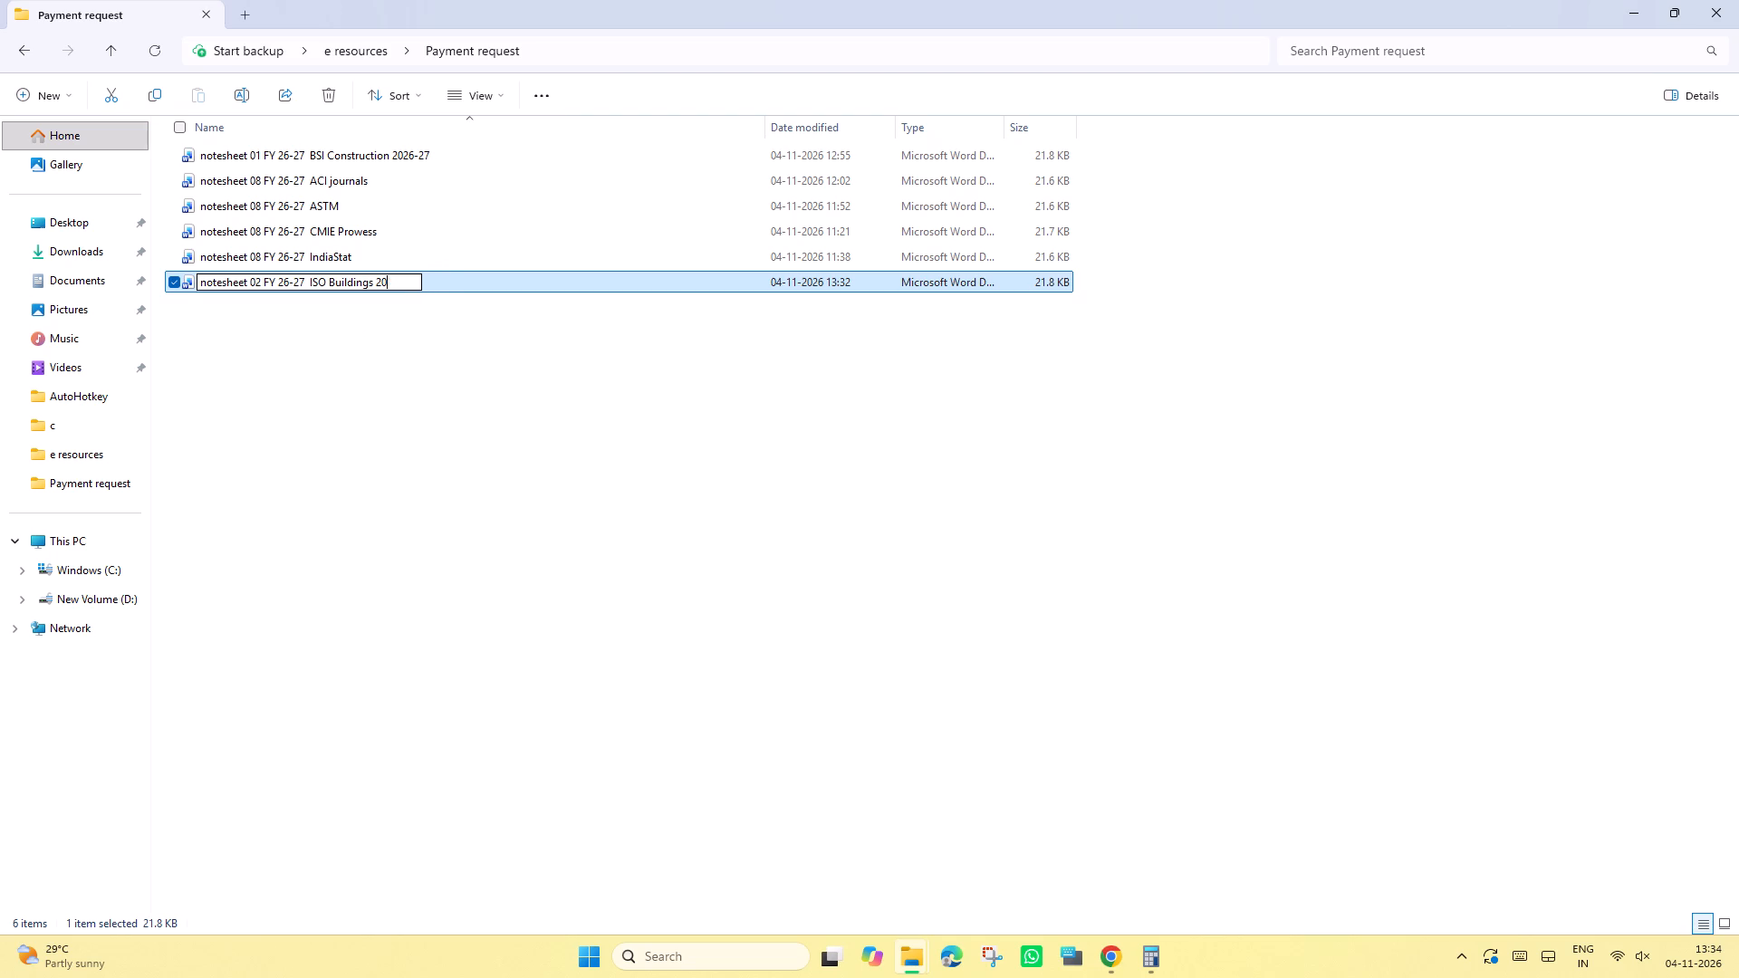
key(BackSpace)
key(BackSpace)
key(BackSpace)
key(BackSpace)
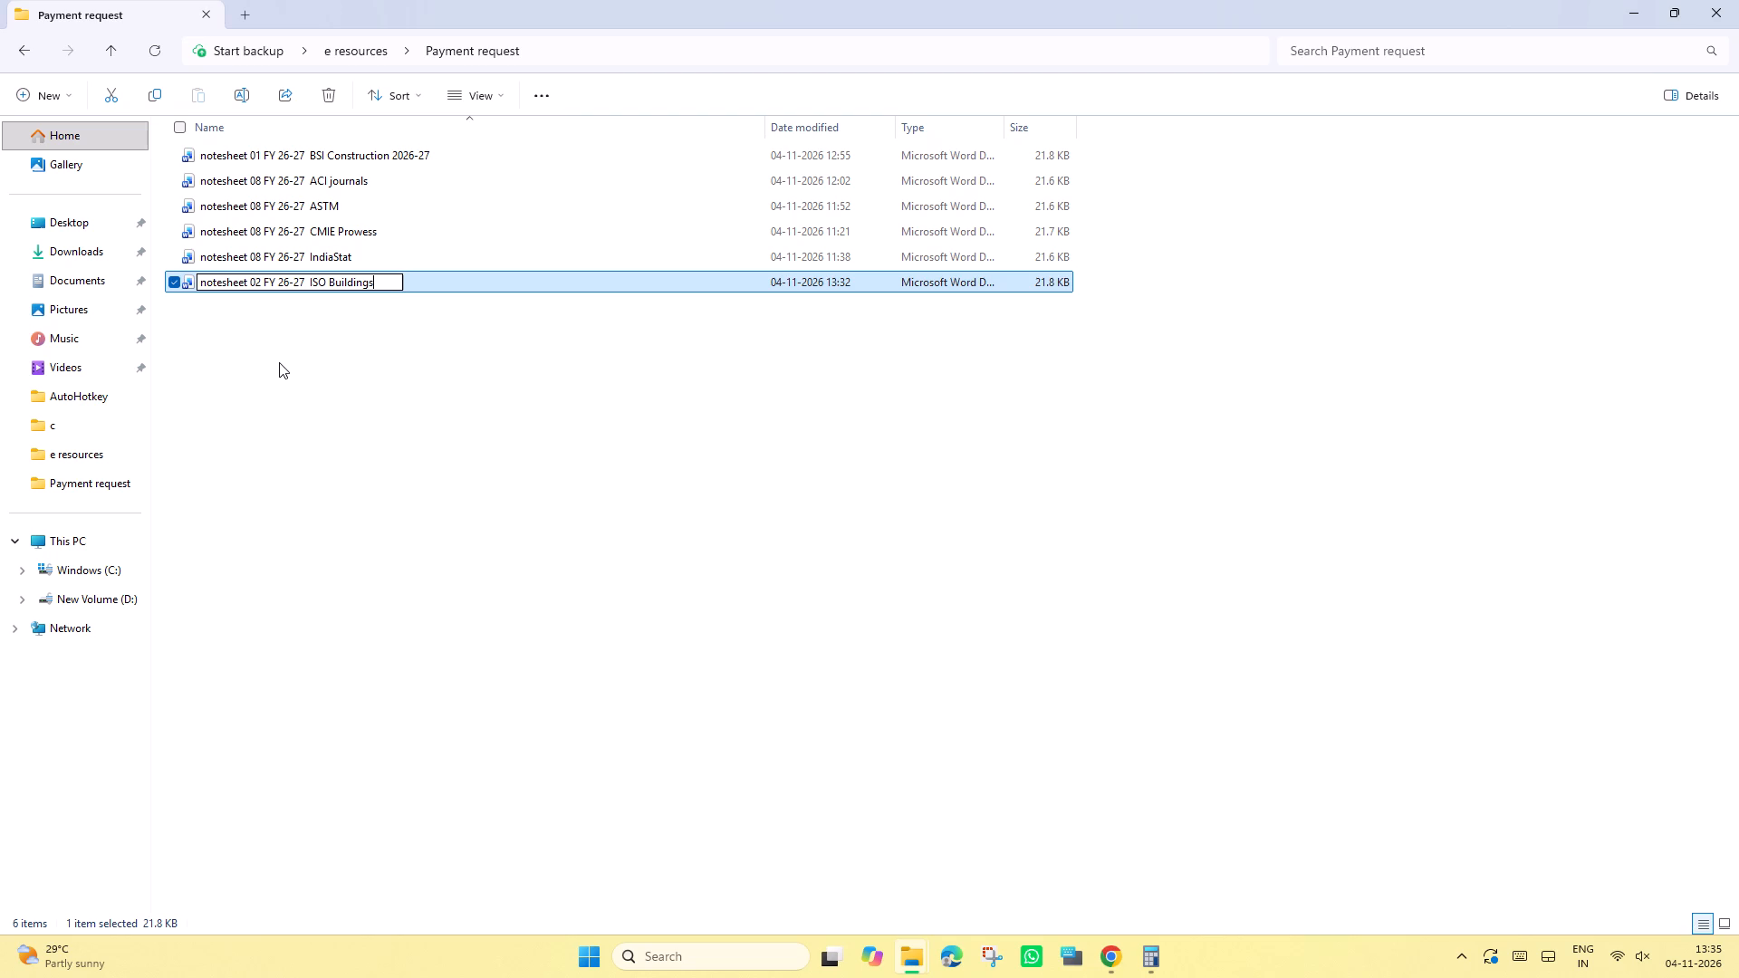
click(279, 362)
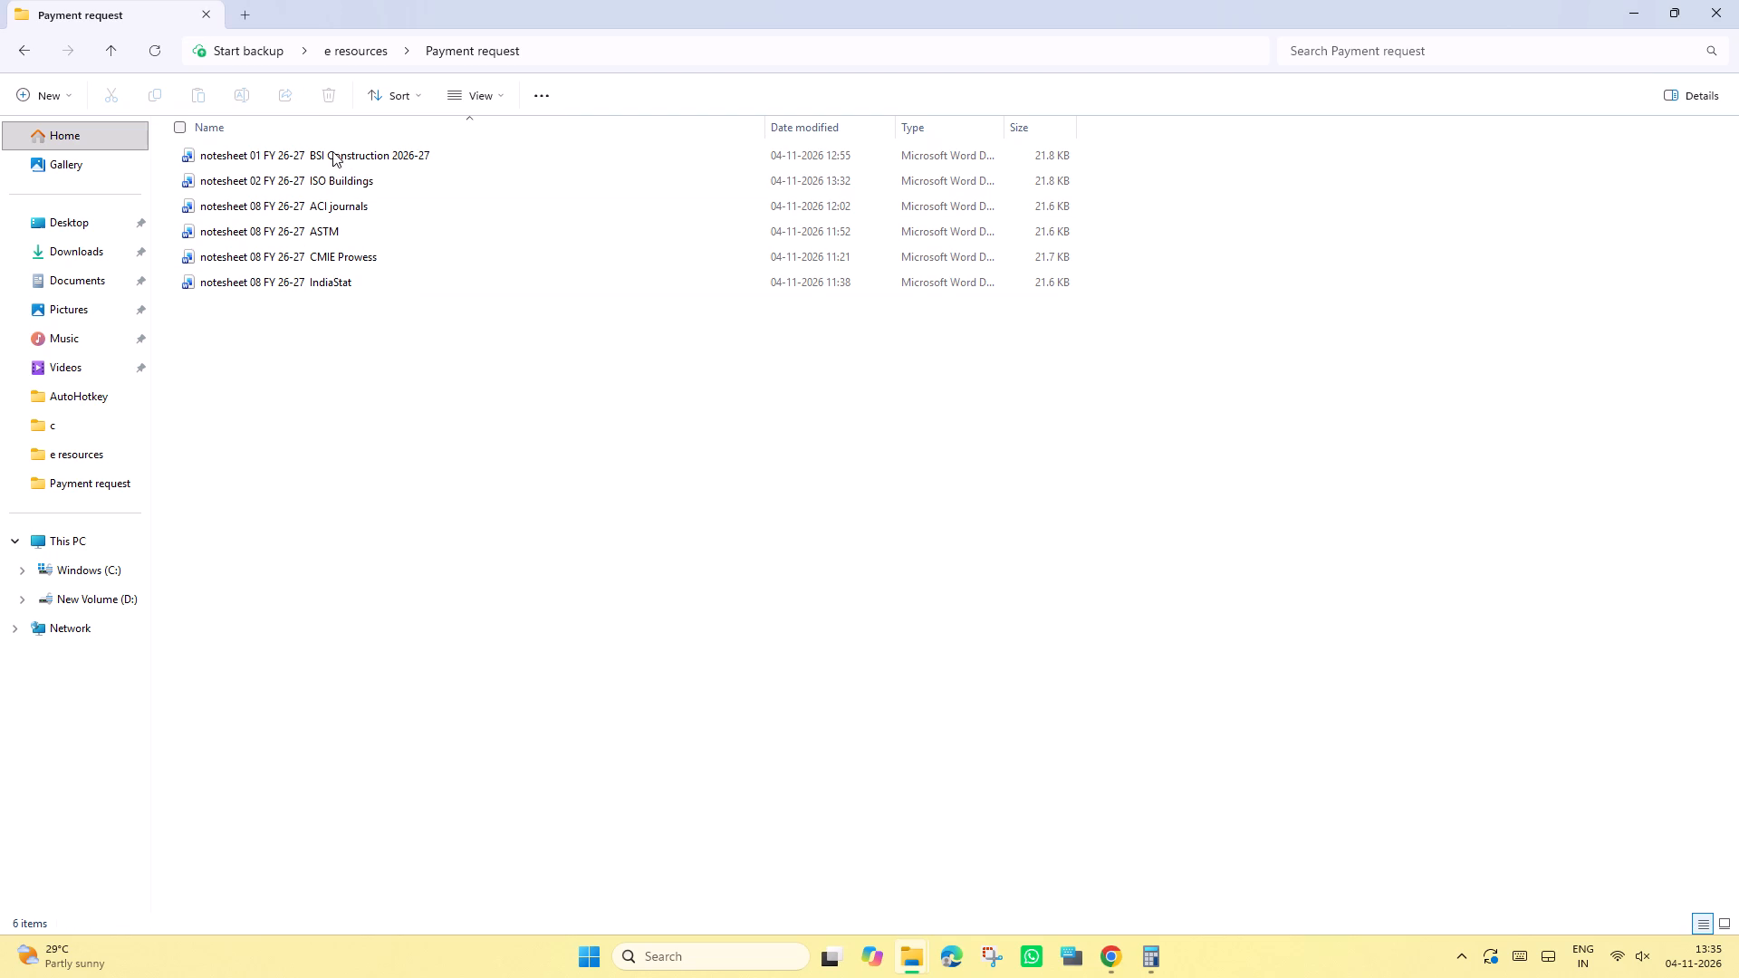
Remove the trailing 2026-27 from the BSI Construction file name, leaving "notesheet 01 FY 26-27 BSI Construction".
click(332, 150)
key(F2)
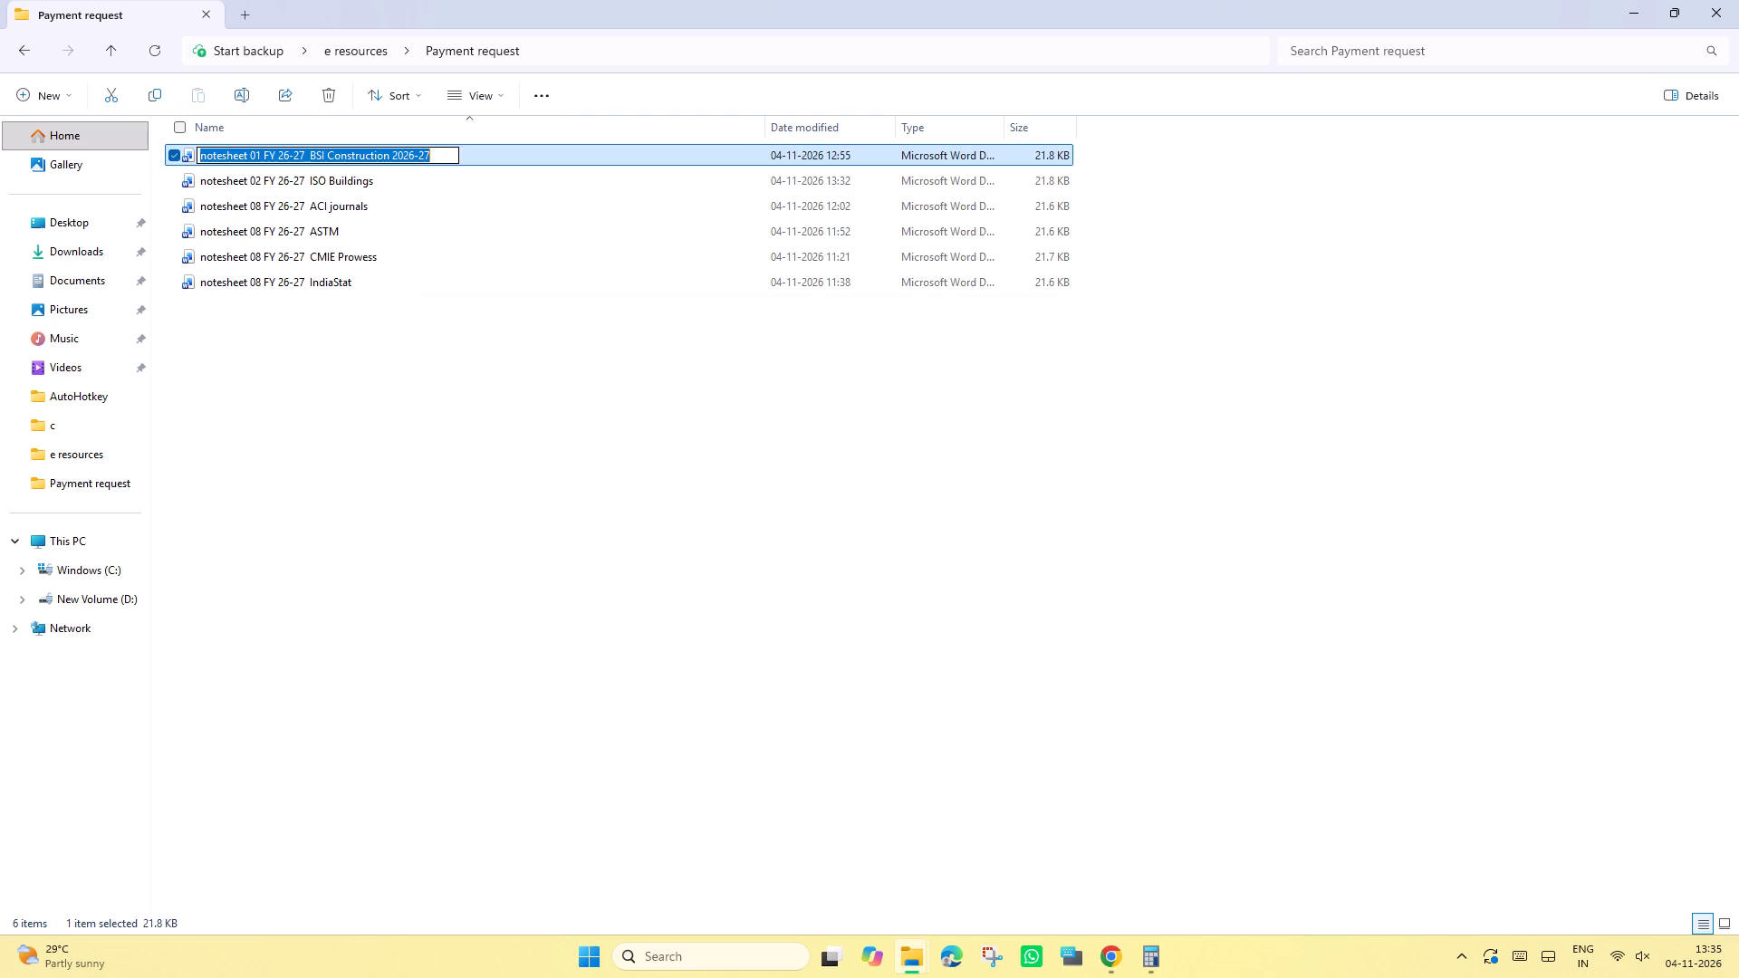
key(Right)
key(BackSpace)
key(BackSpace)
key(BackSpace)
key(BackSpace)
key(BackSpace)
key(BackSpace)
key(BackSpace)
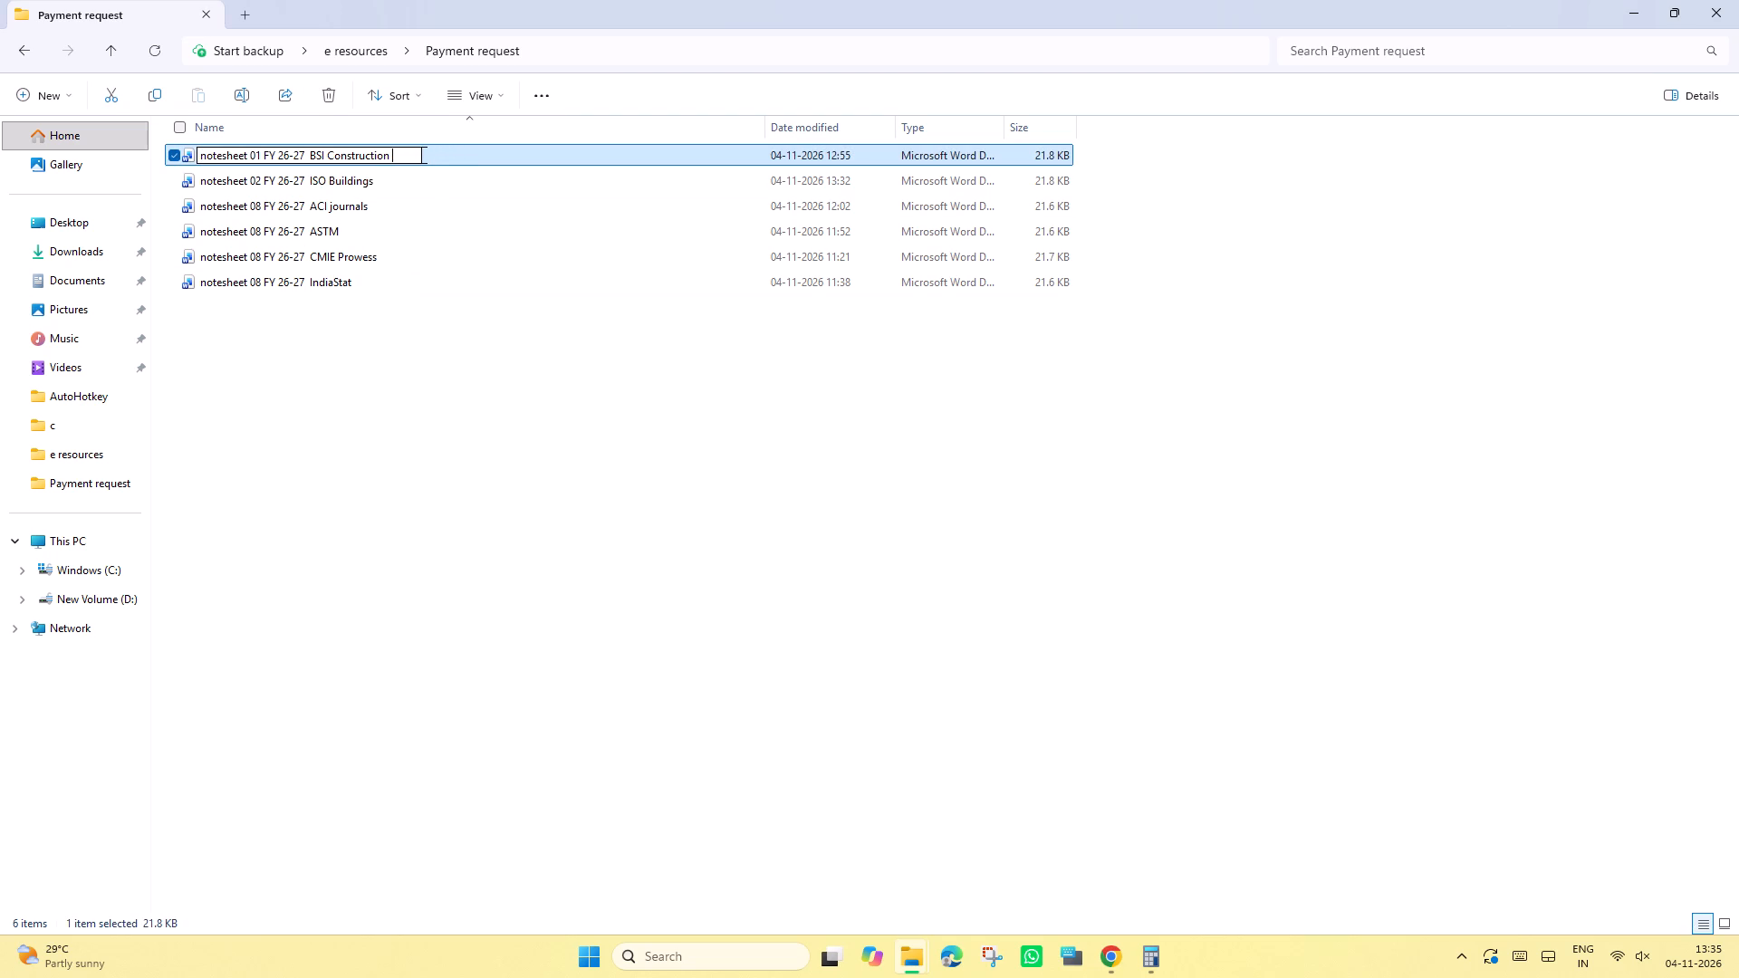
key(BackSpace)
click(274, 394)
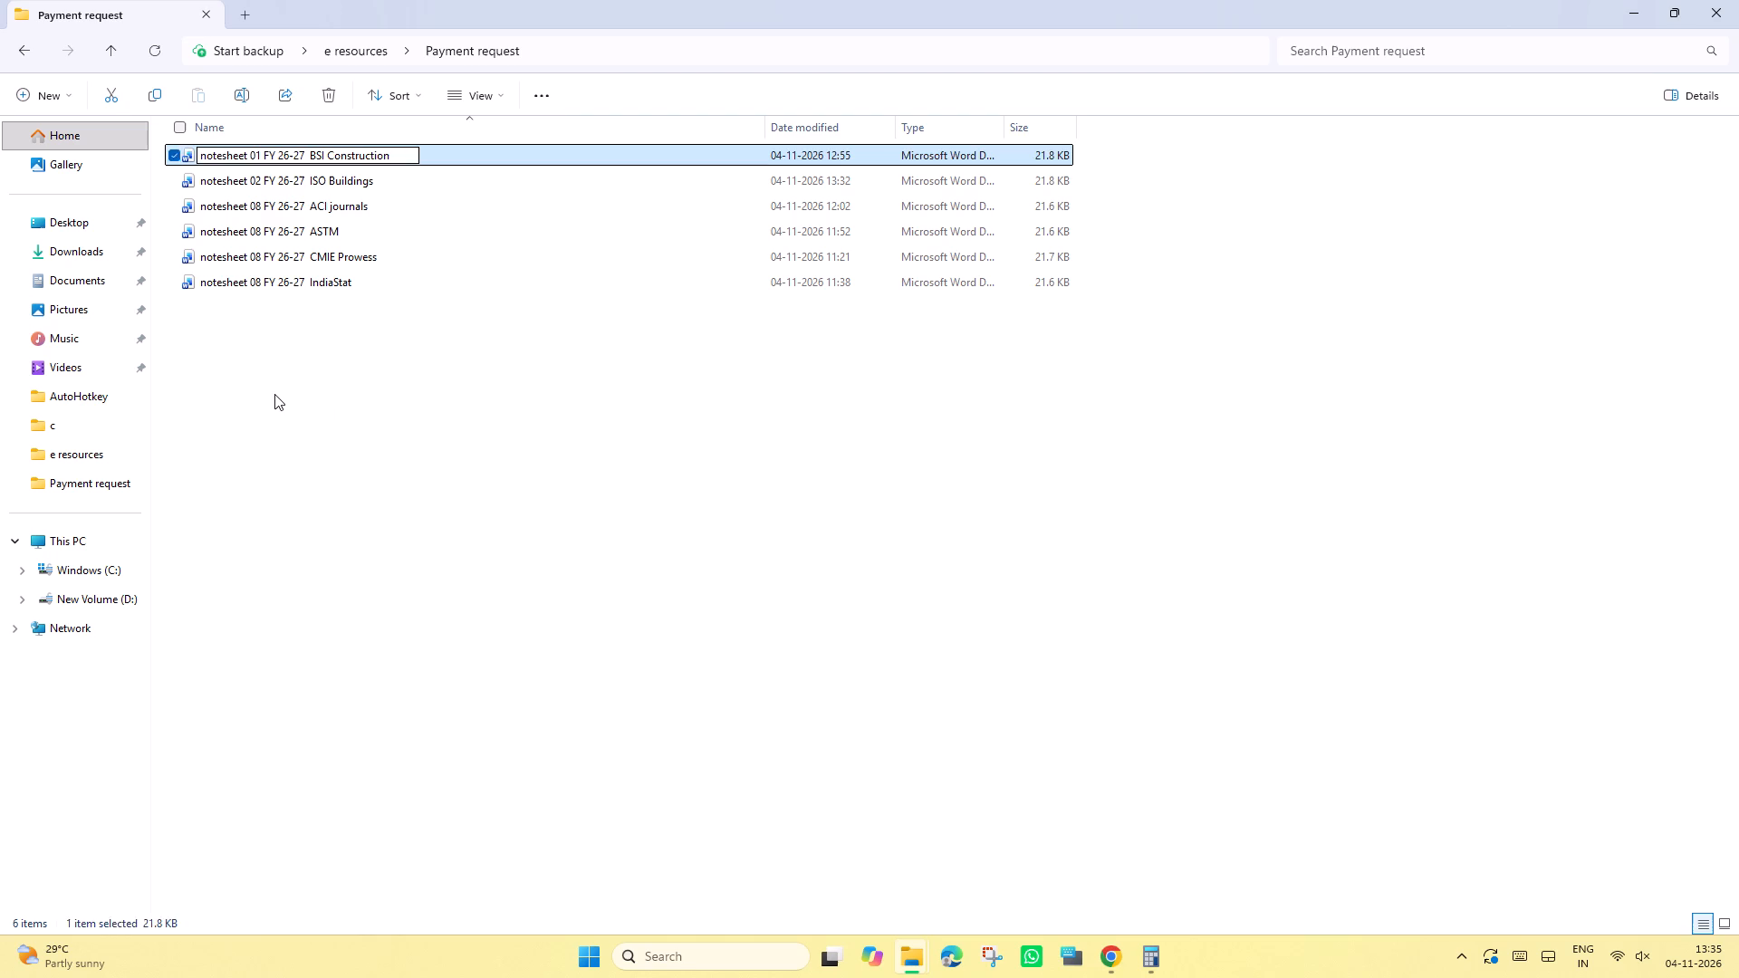
Rename the ACI journals notesheet file as "notesheet 03 FY 26-27 ACI journals".
click(298, 202)
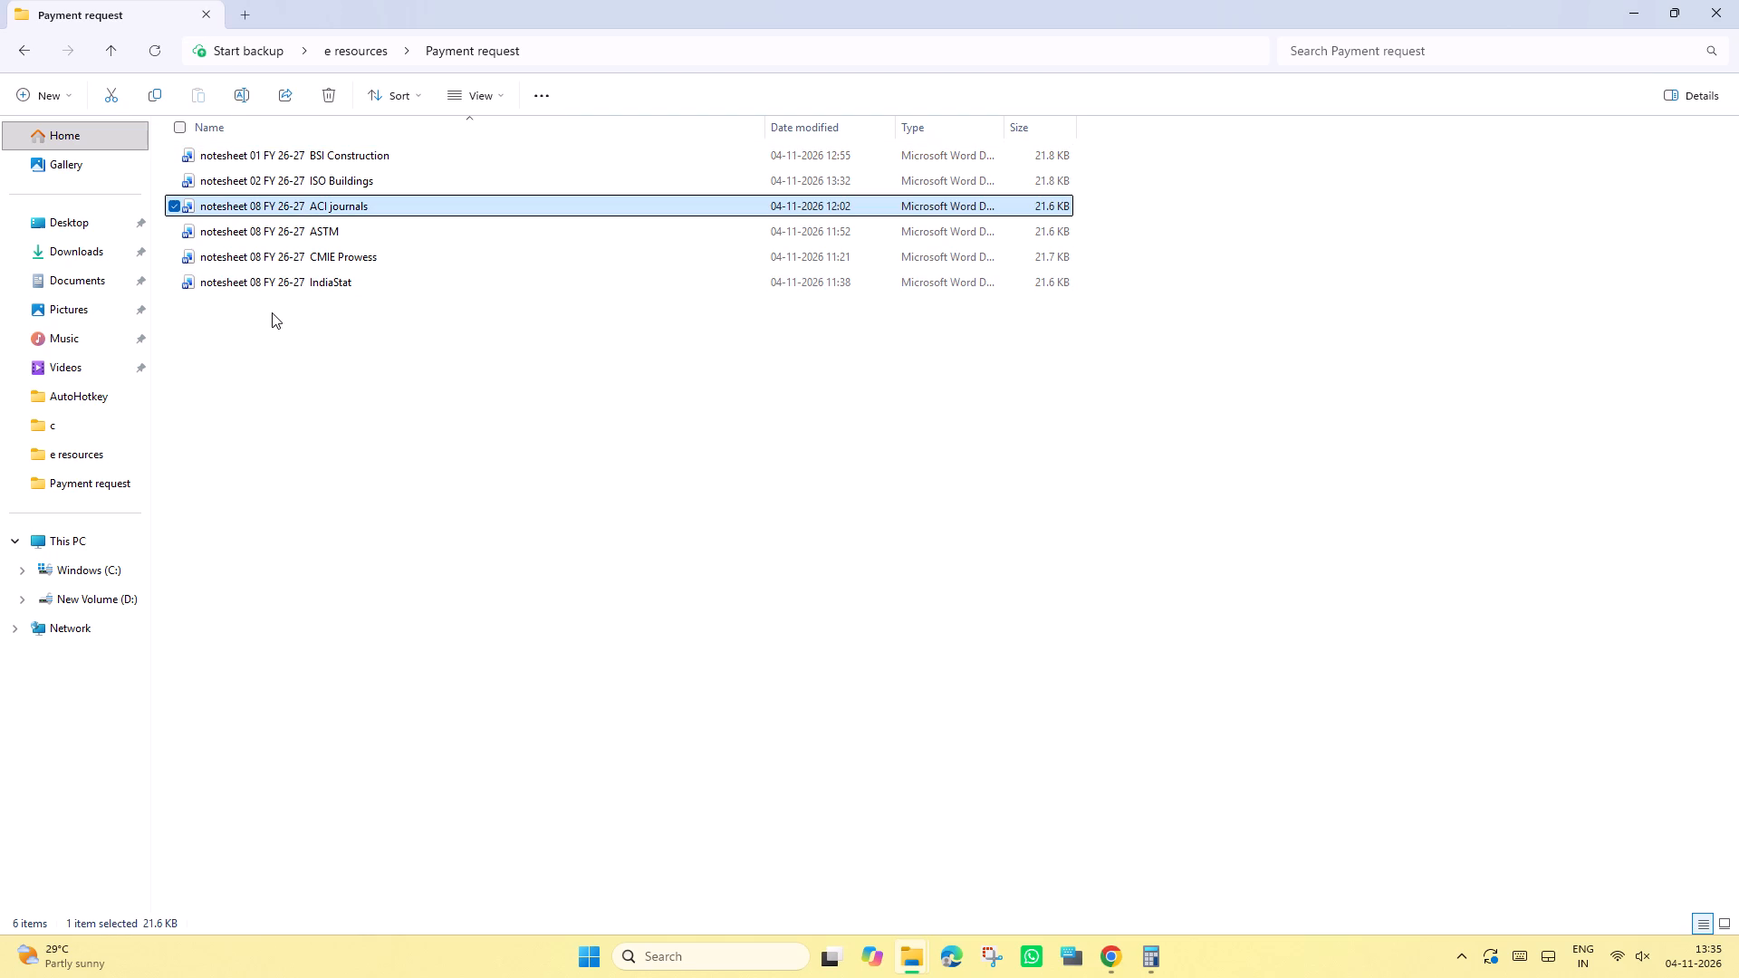
key(F2)
click(259, 205)
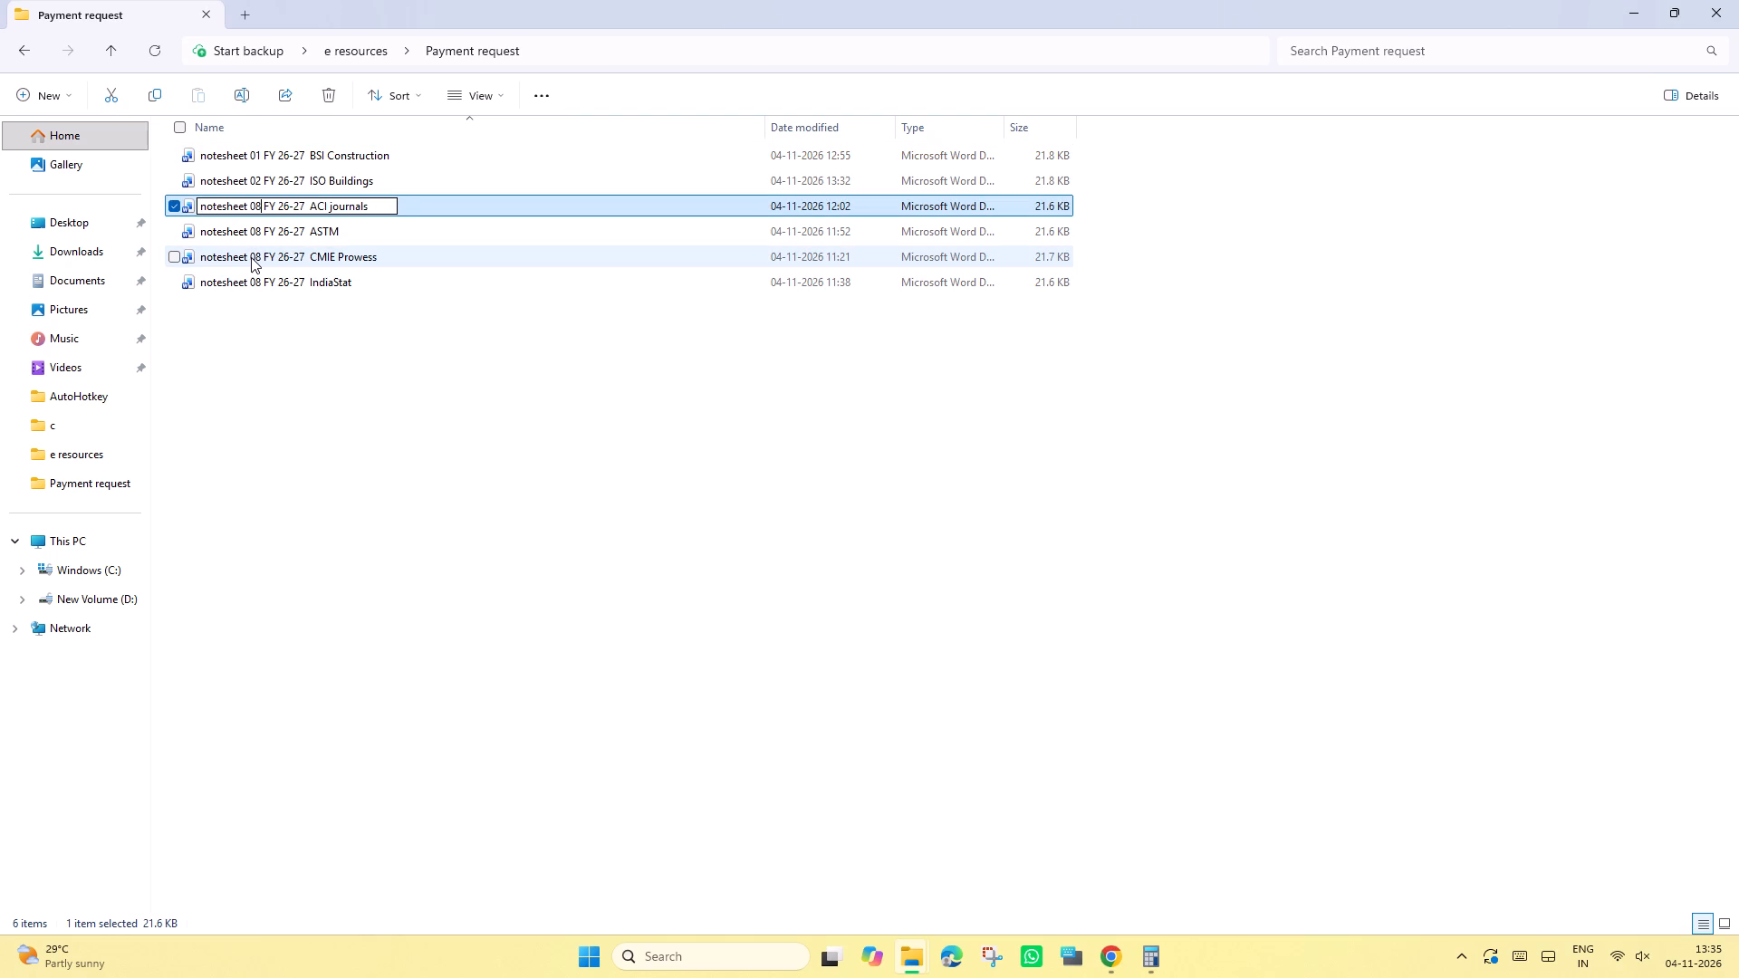
key(BackSpace)
key(3)
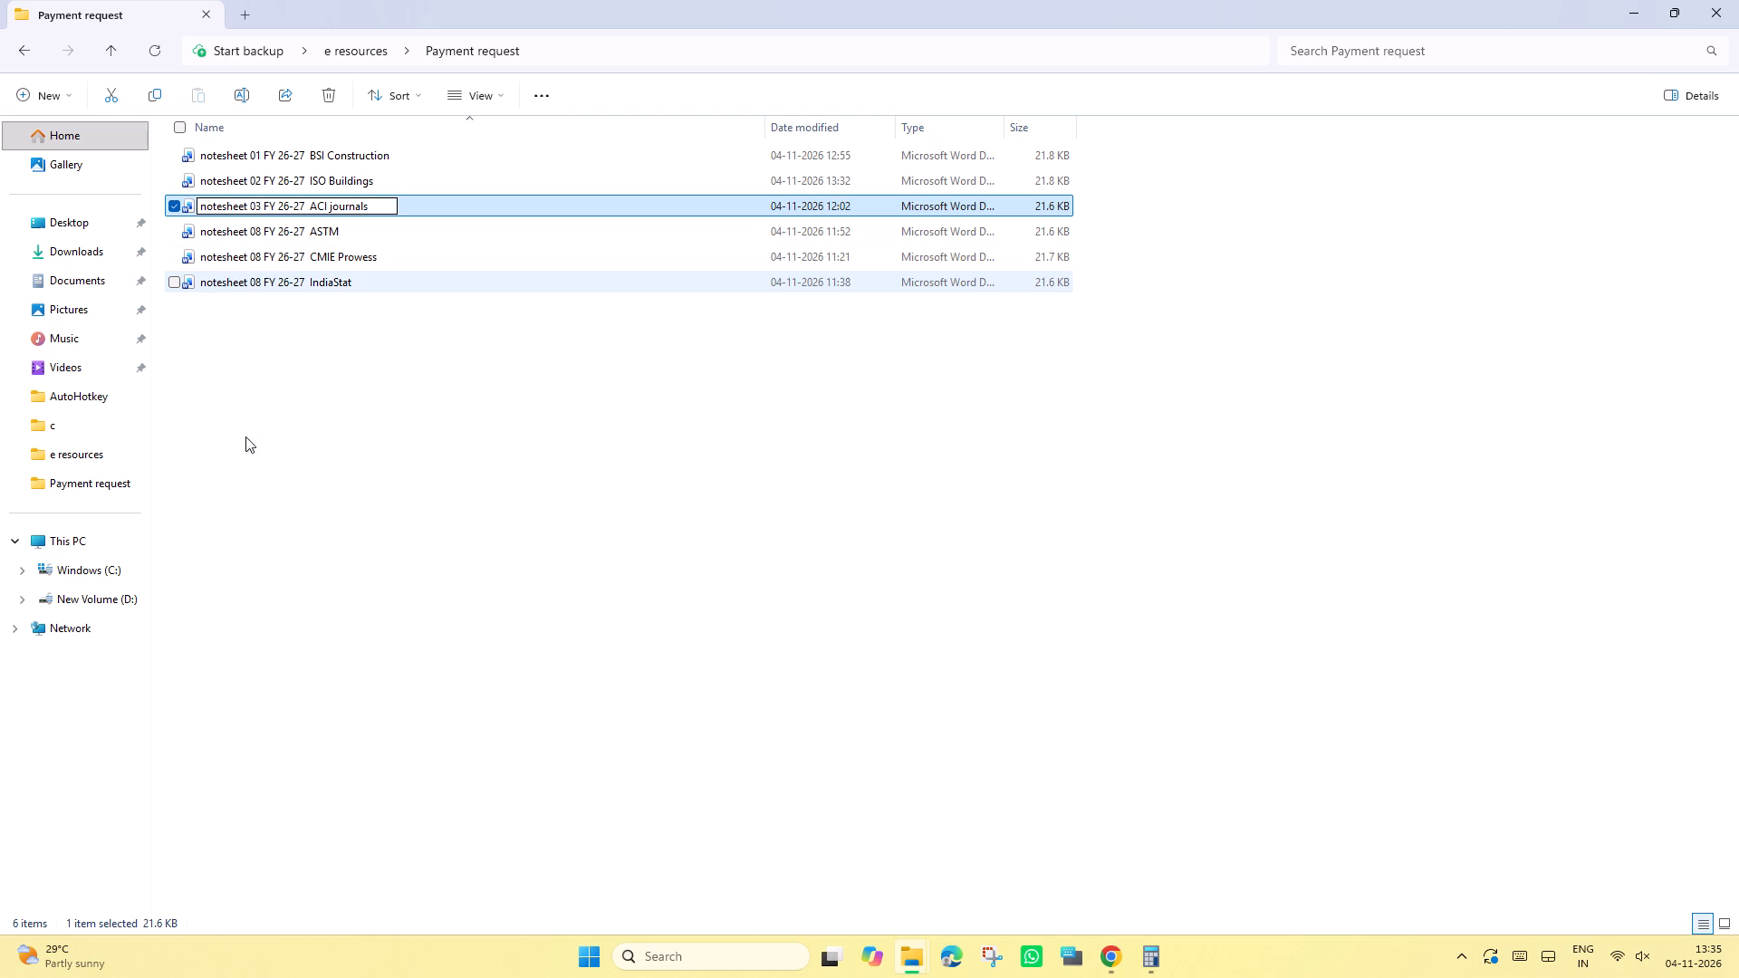
click(268, 418)
Open the ACI journals notesheet for editing and delete the final serial number from its Ref No., leaving CL/JL/2026-27/.
double_click(329, 206)
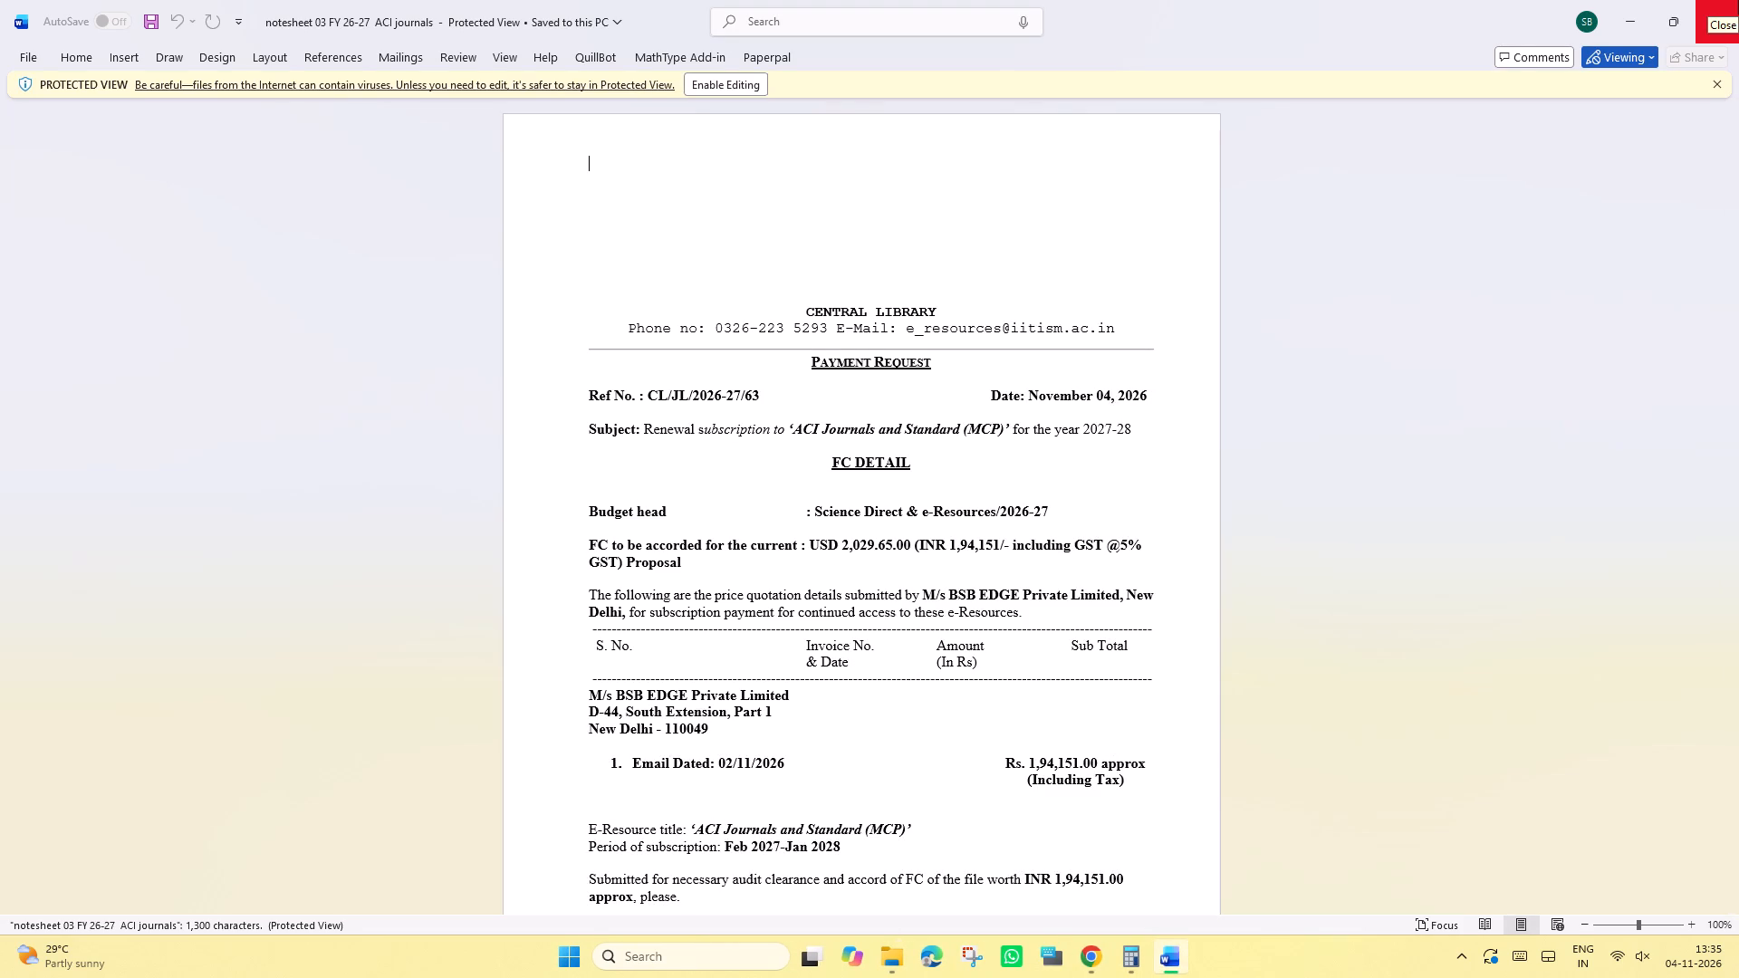
scroll(1043, 570, down, 3)
scroll(571, 628, down, 2)
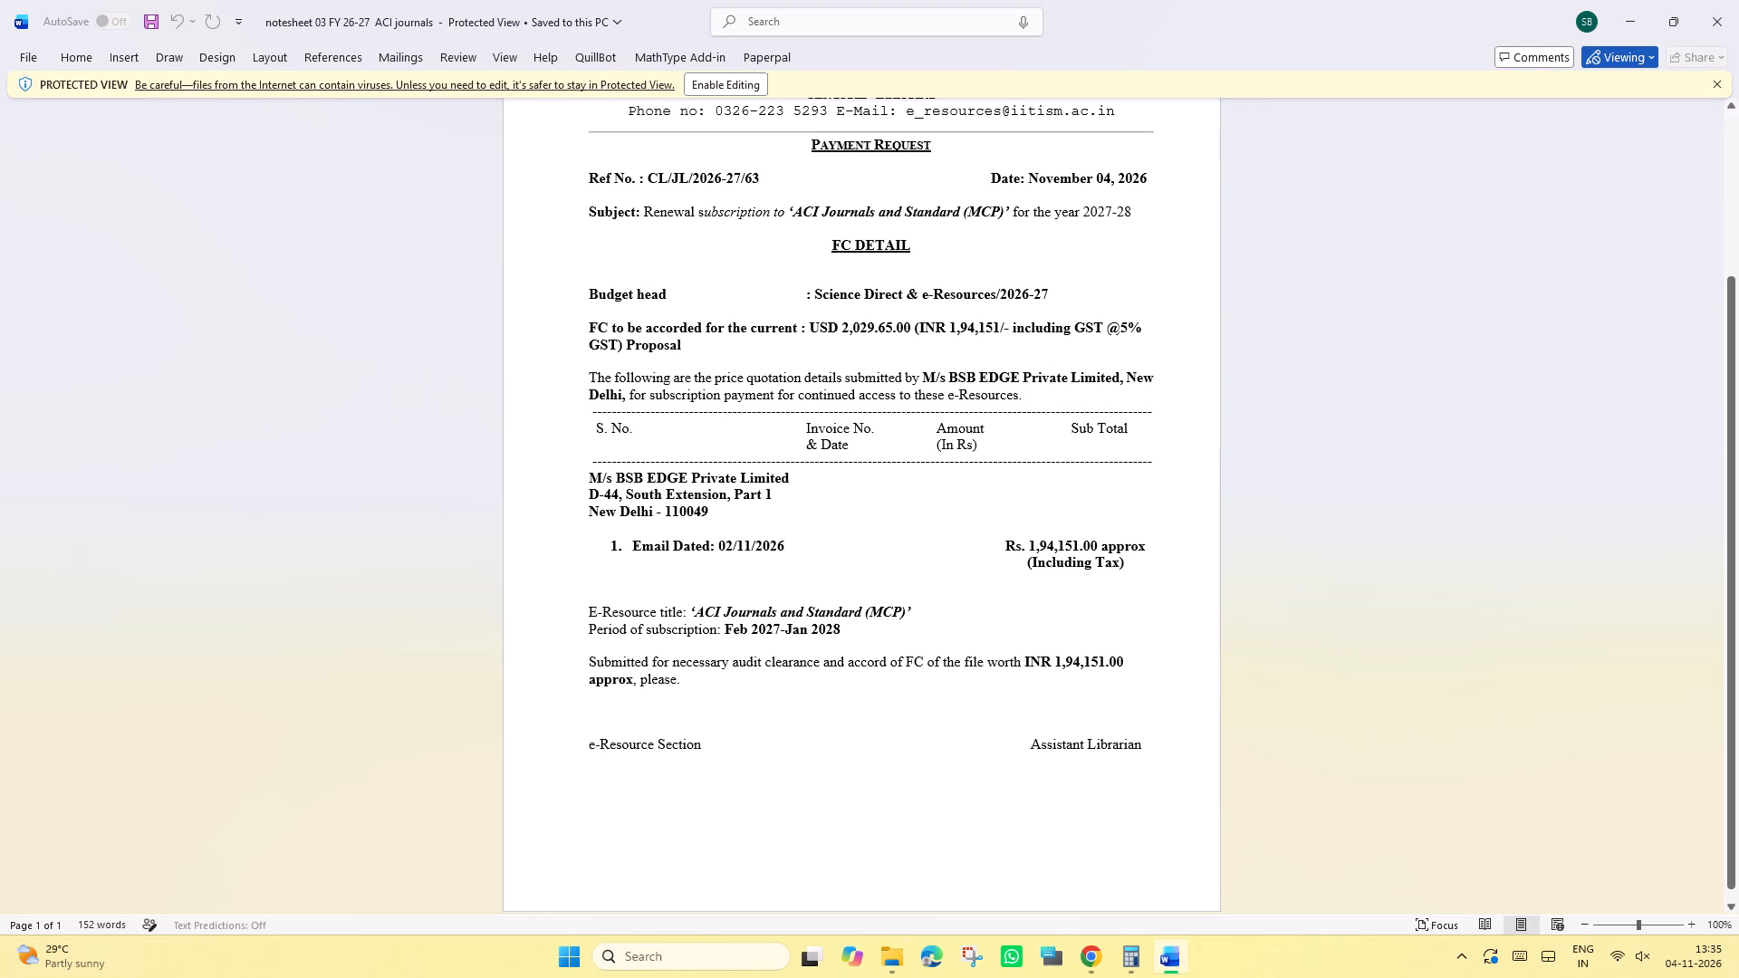
click(745, 79)
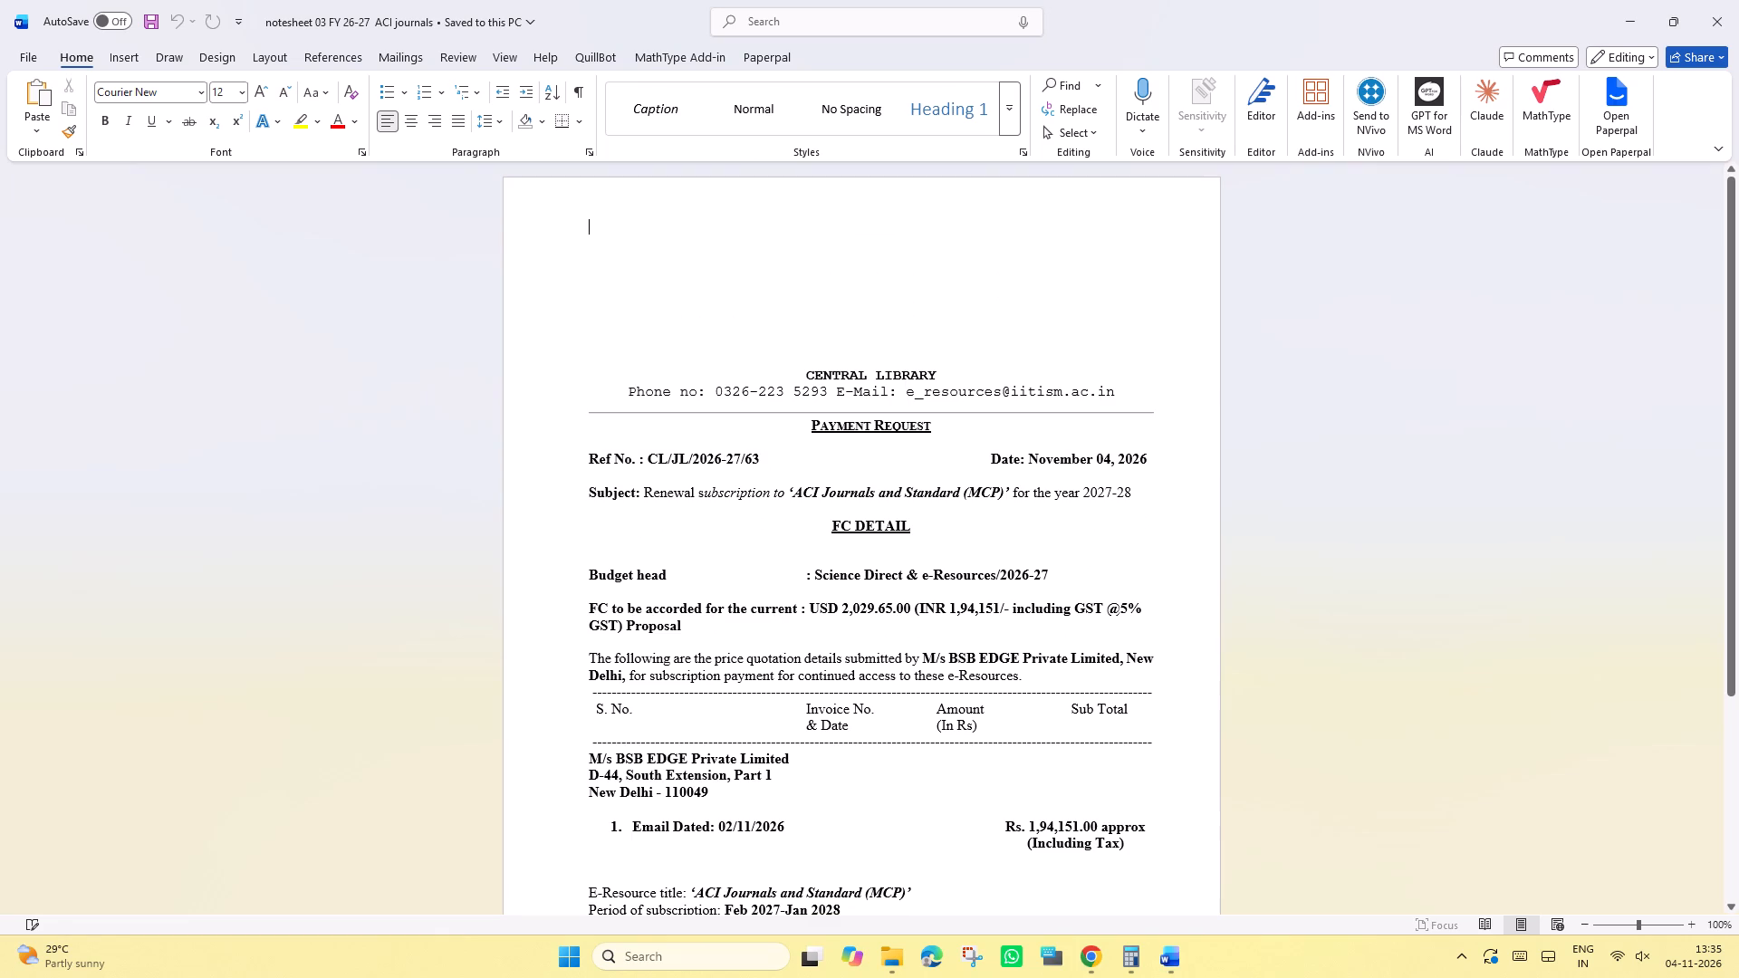
click(758, 454)
key(BackSpace)
key(BackSpace)
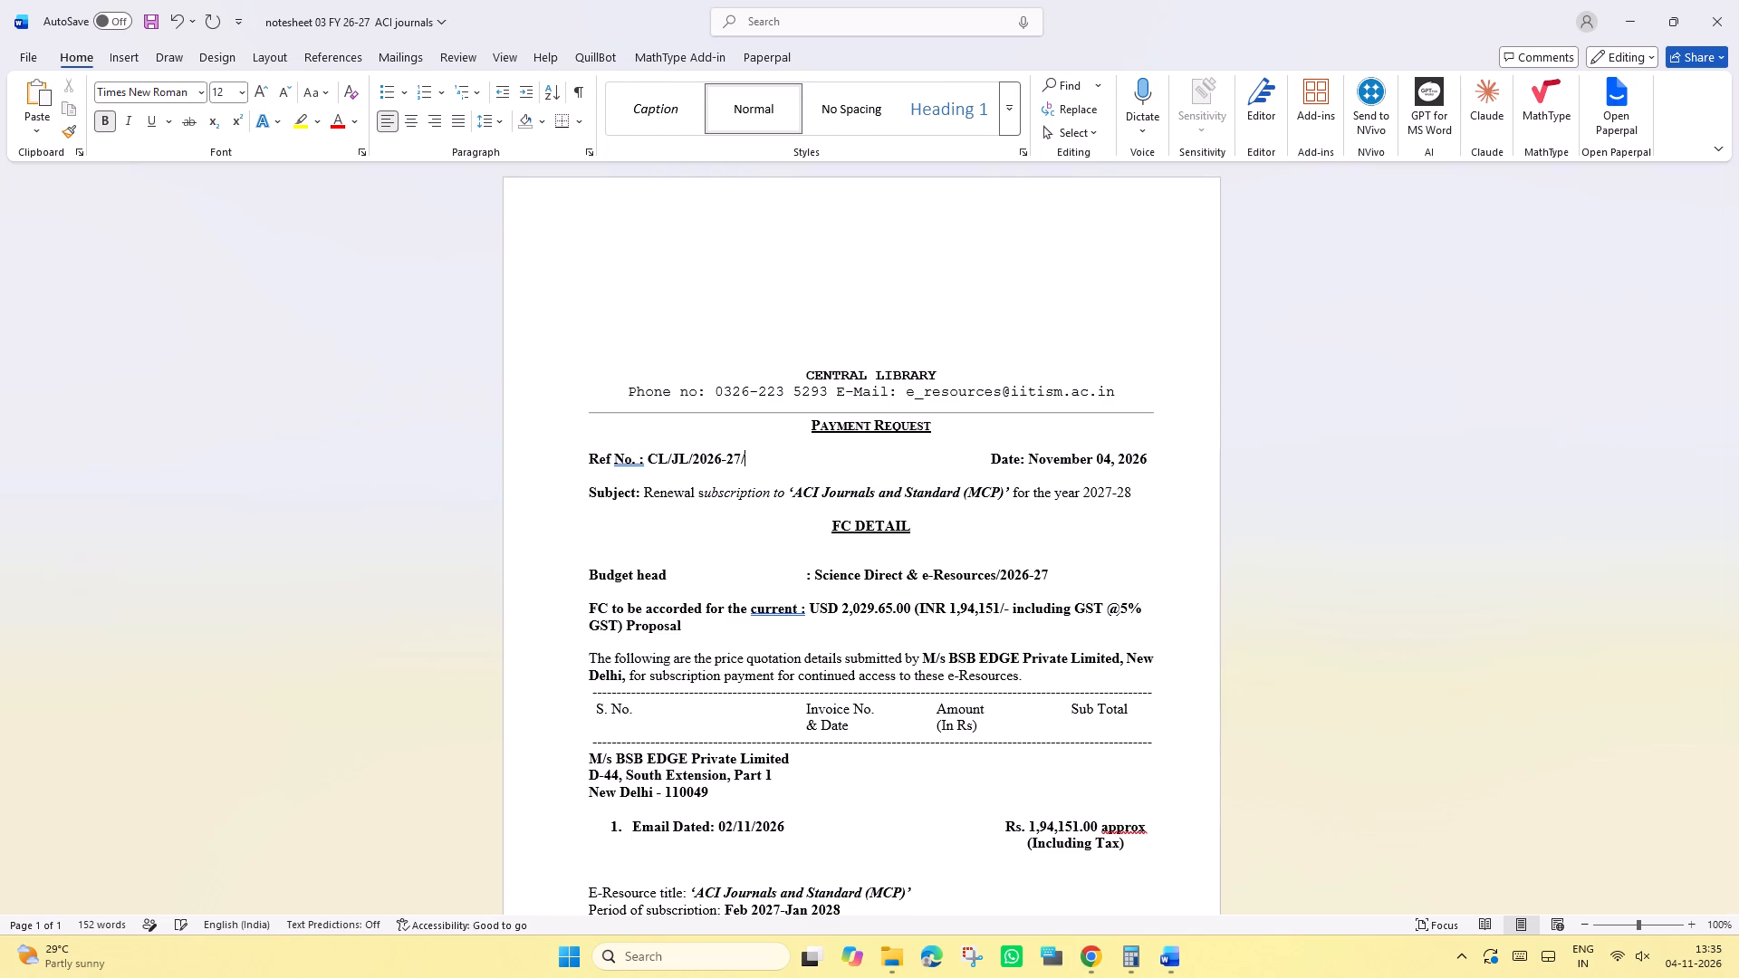
Look over the rest of the ACI journals notesheet, including the amounts, subscription period and signature line.
scroll(1167, 485, down, 3)
scroll(983, 532, down, 2)
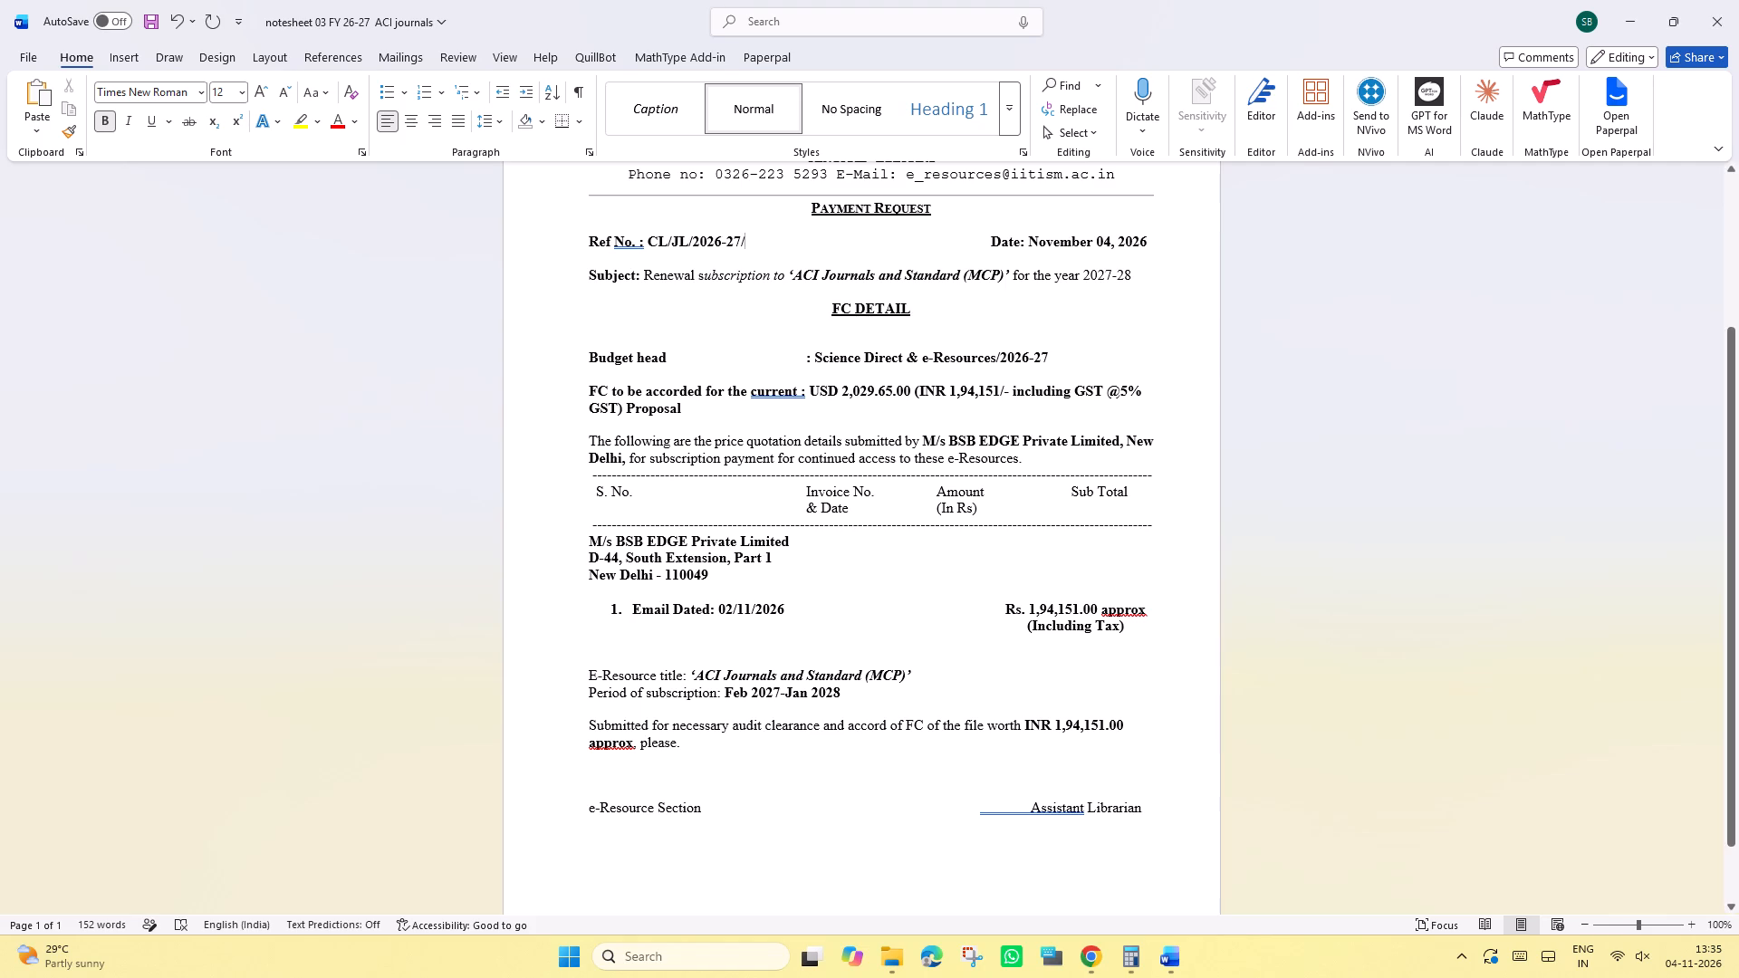
scroll(772, 622, down, 3)
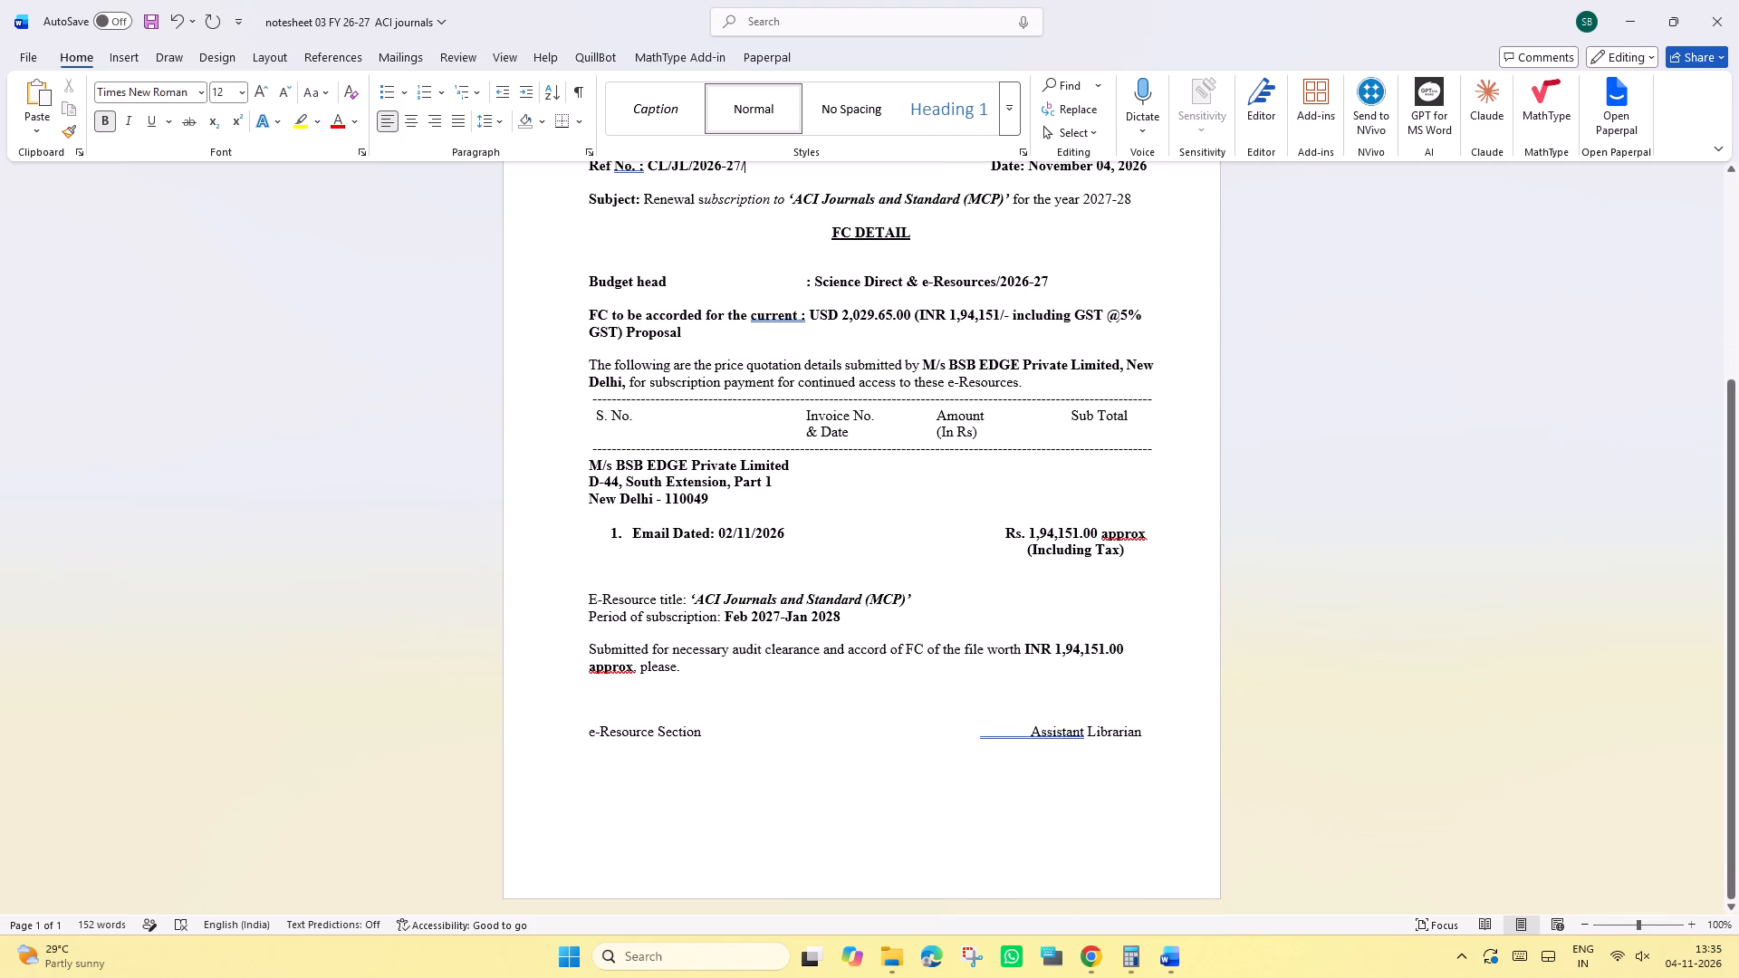
scroll(802, 566, up, 4)
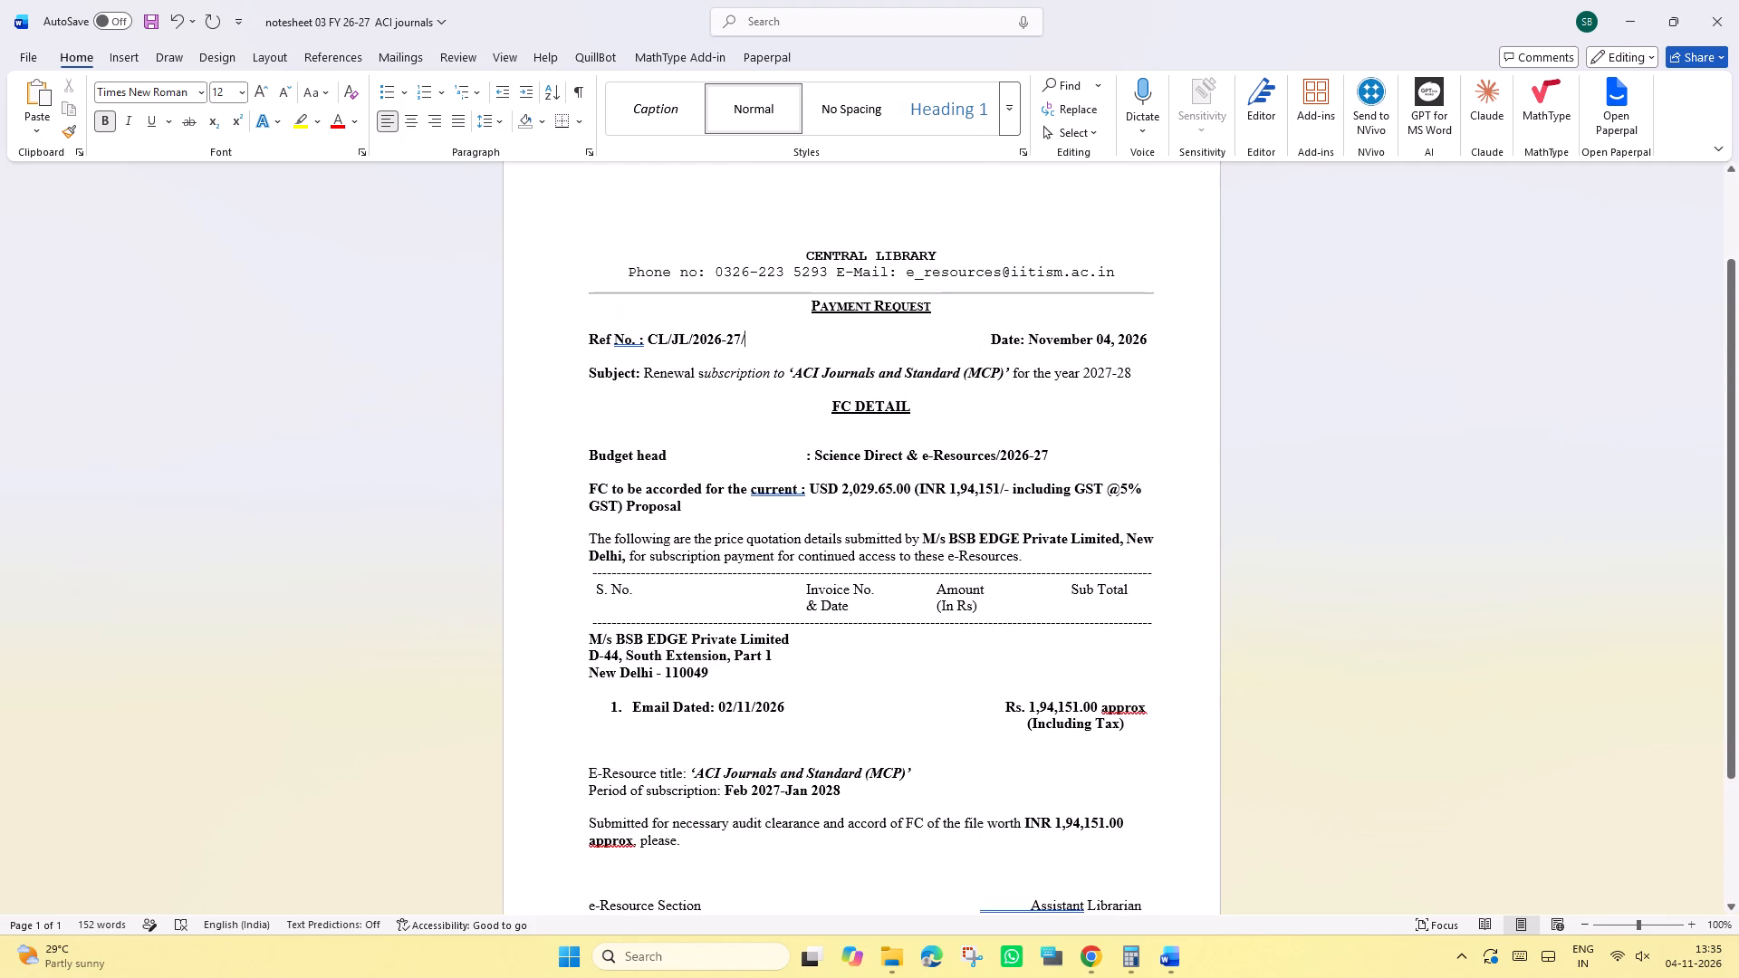
scroll(802, 566, down, 6)
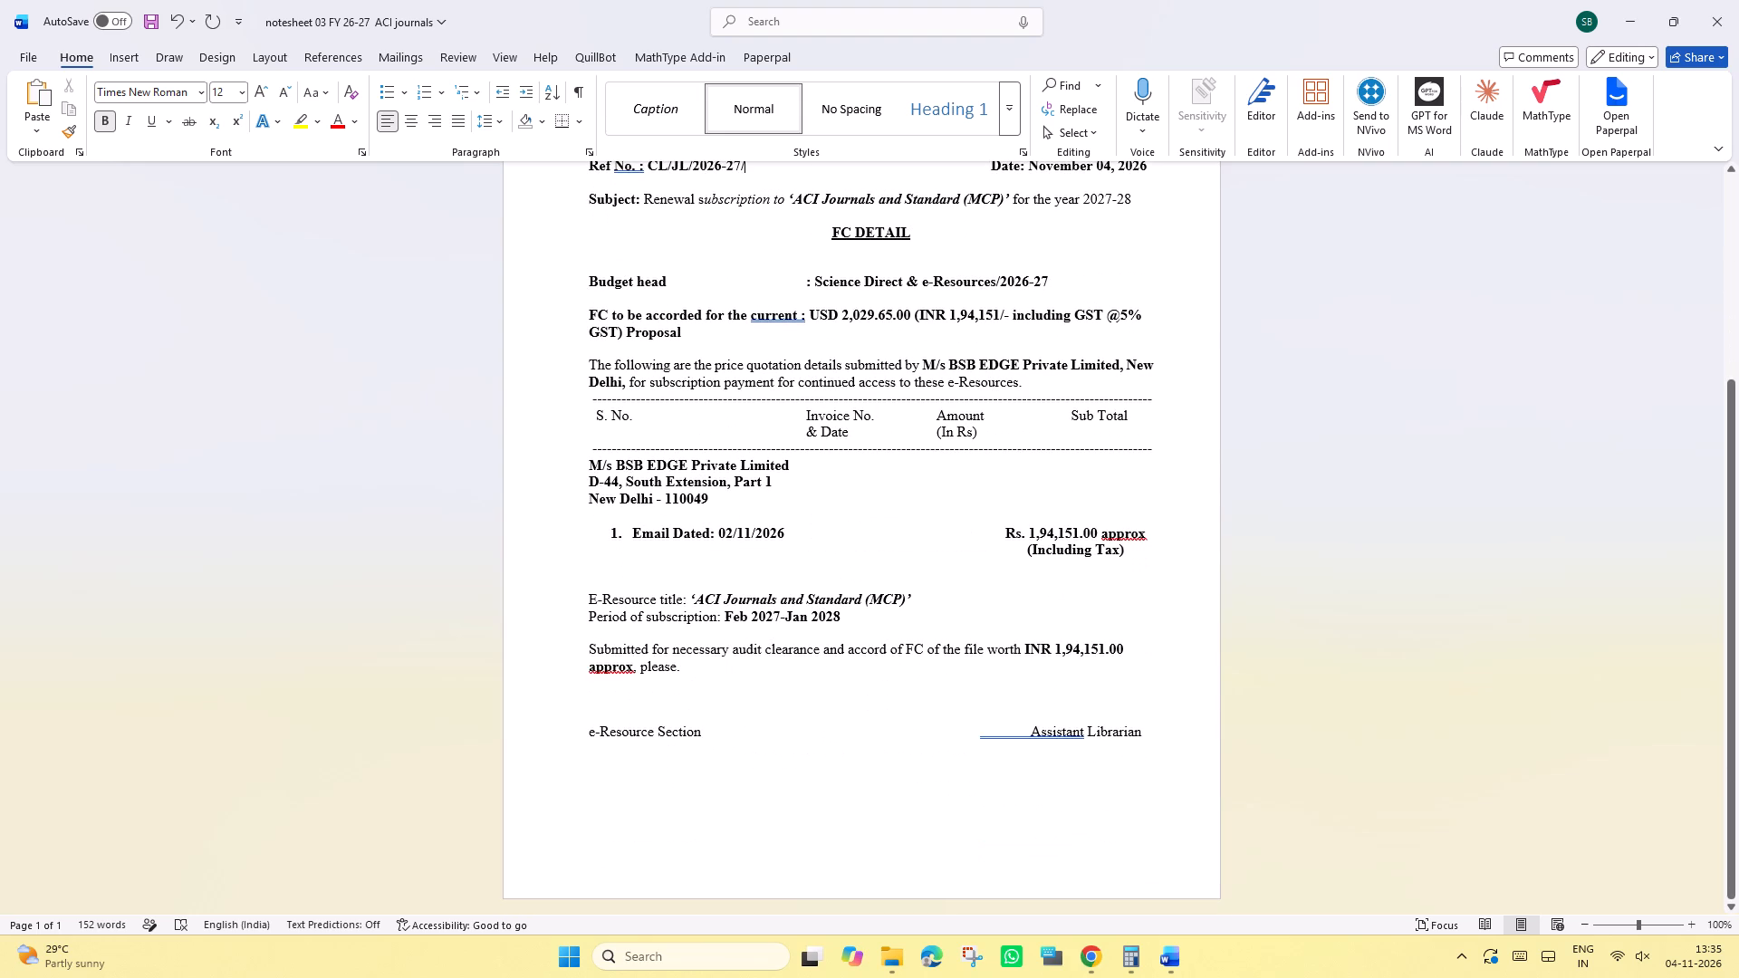
scroll(821, 633, down, 3)
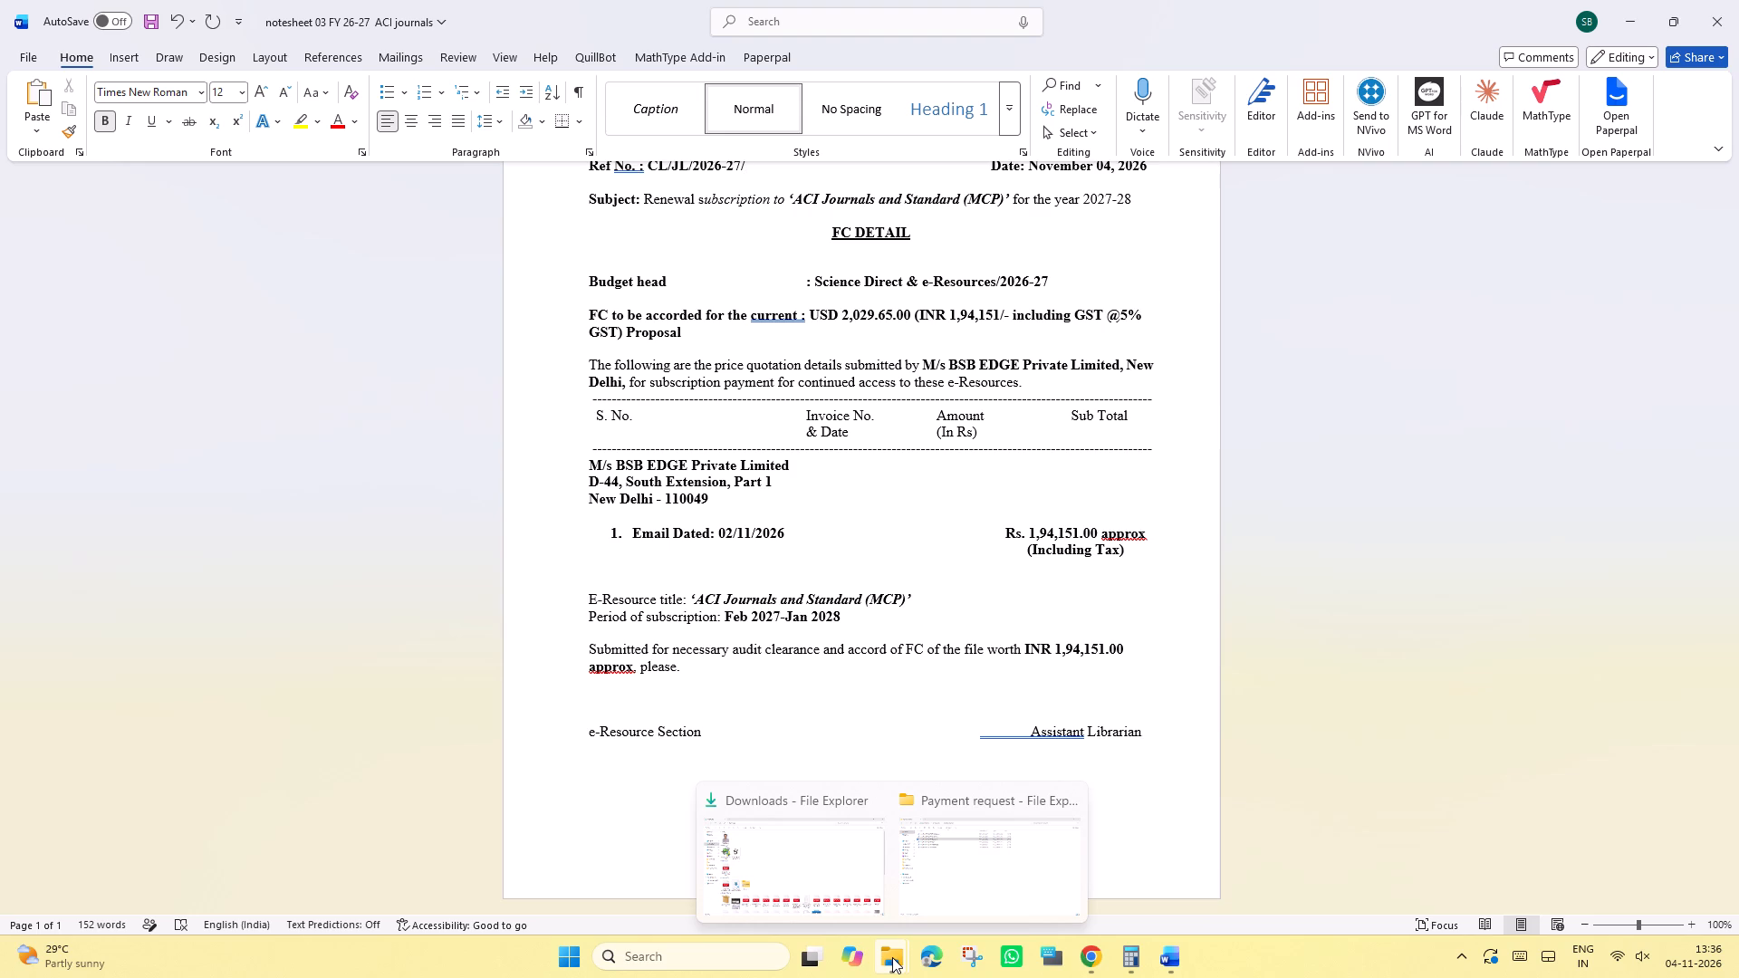
Switch to File Explorer and duplicate the "notesheet 25 FY 26-27 CSD 2026-27" file within the e resources folder.
click(955, 885)
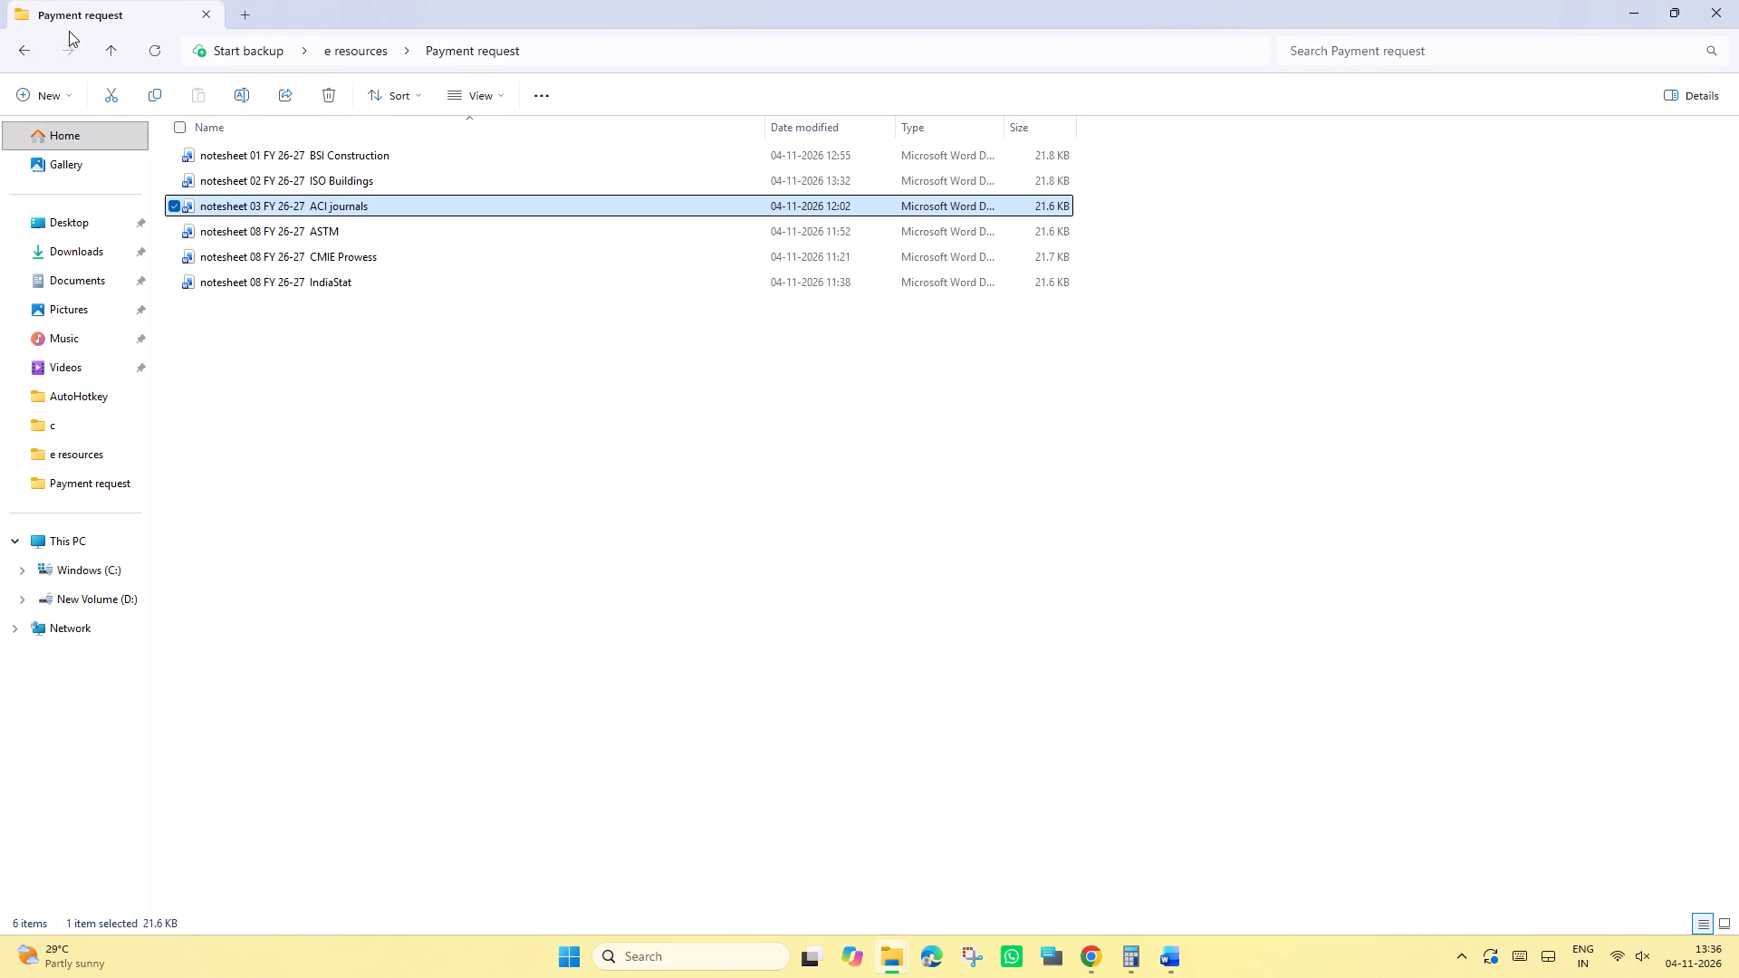
click(103, 48)
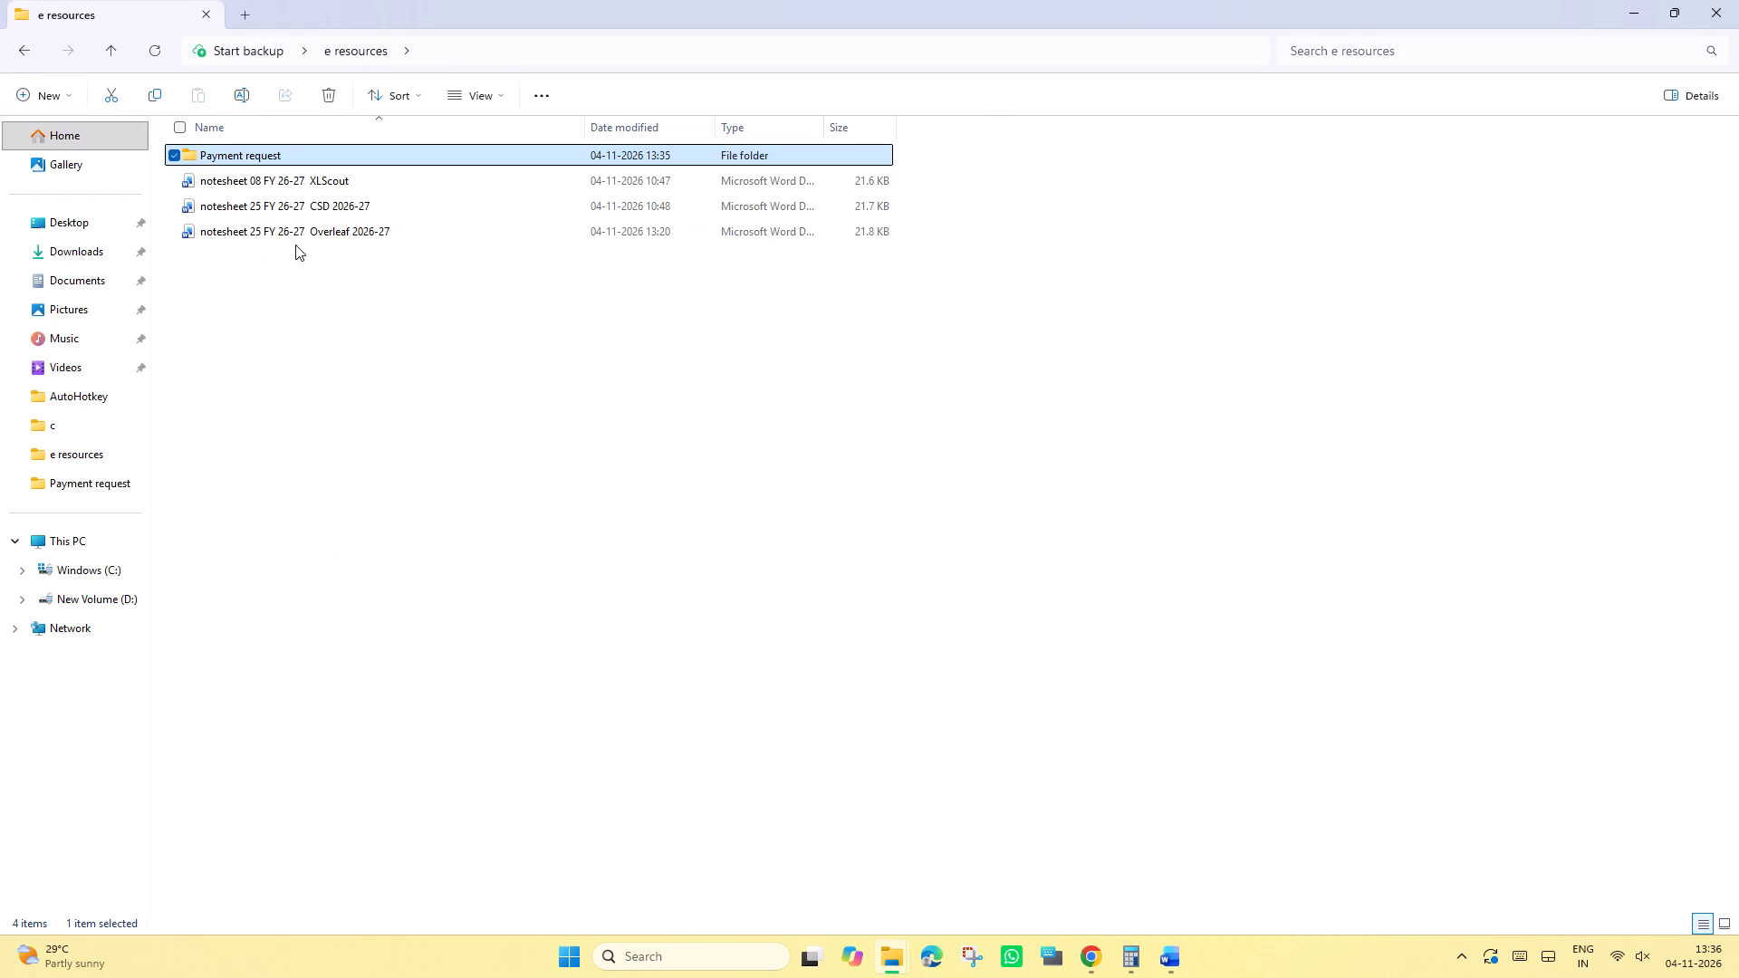
click(320, 205)
click(310, 233)
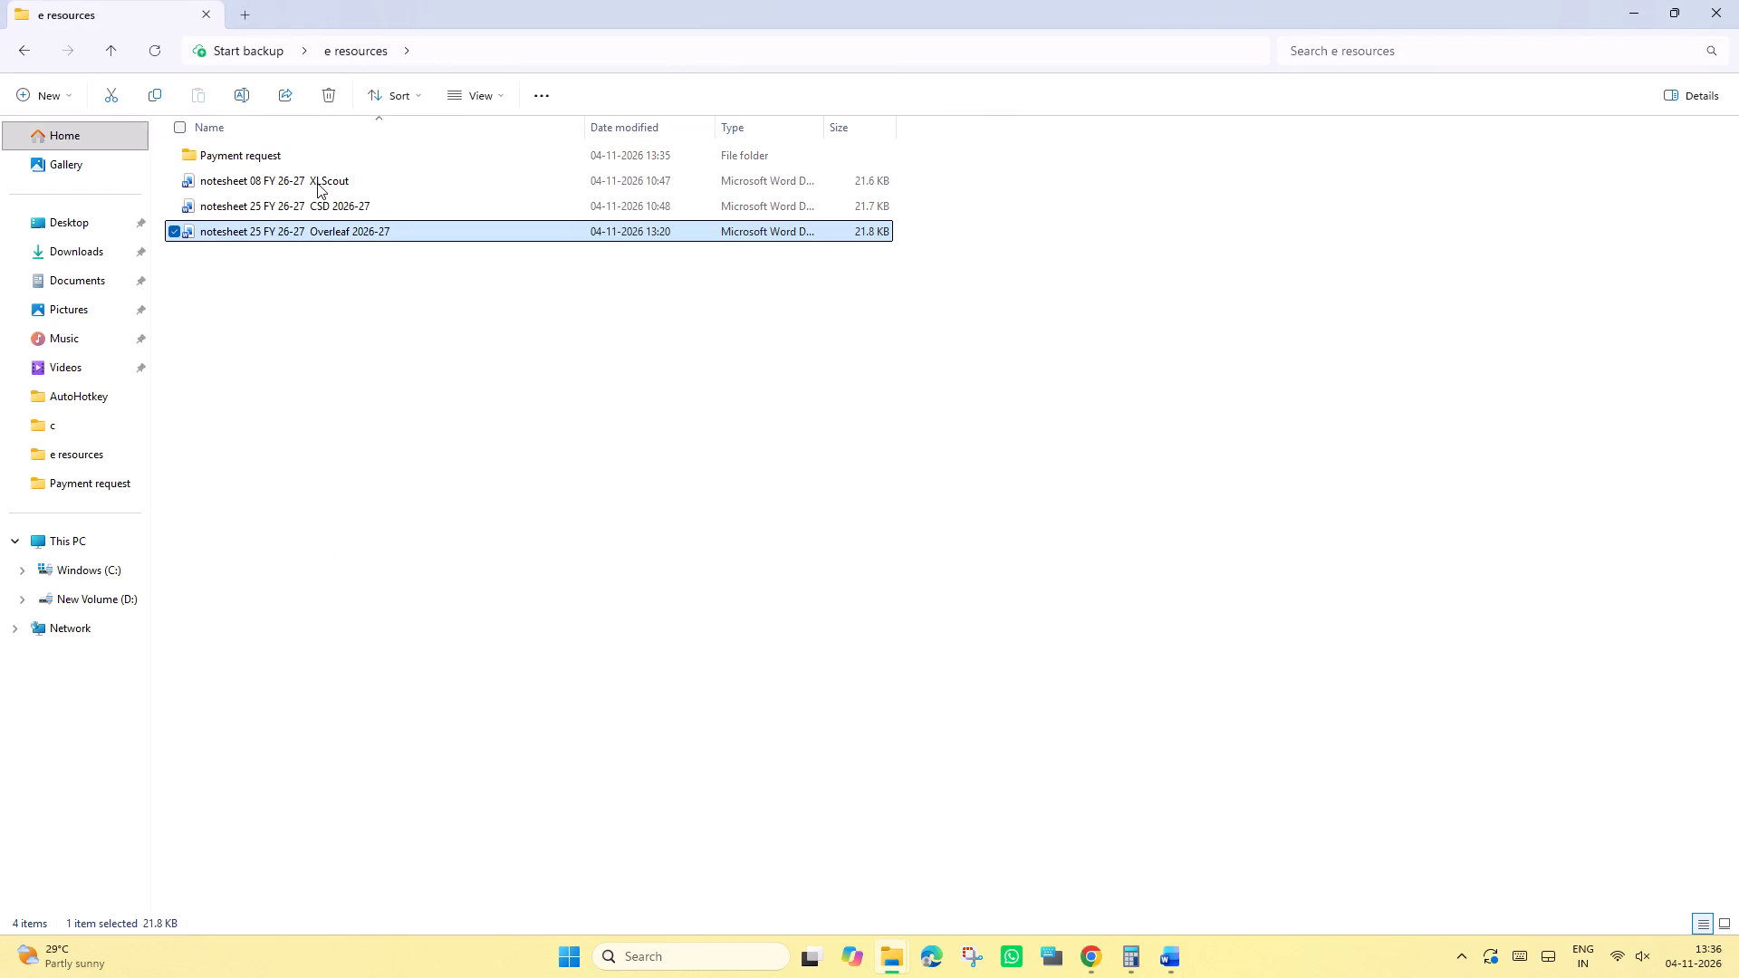
click(312, 208)
key(ctrl+c)
key(ctrl+v)
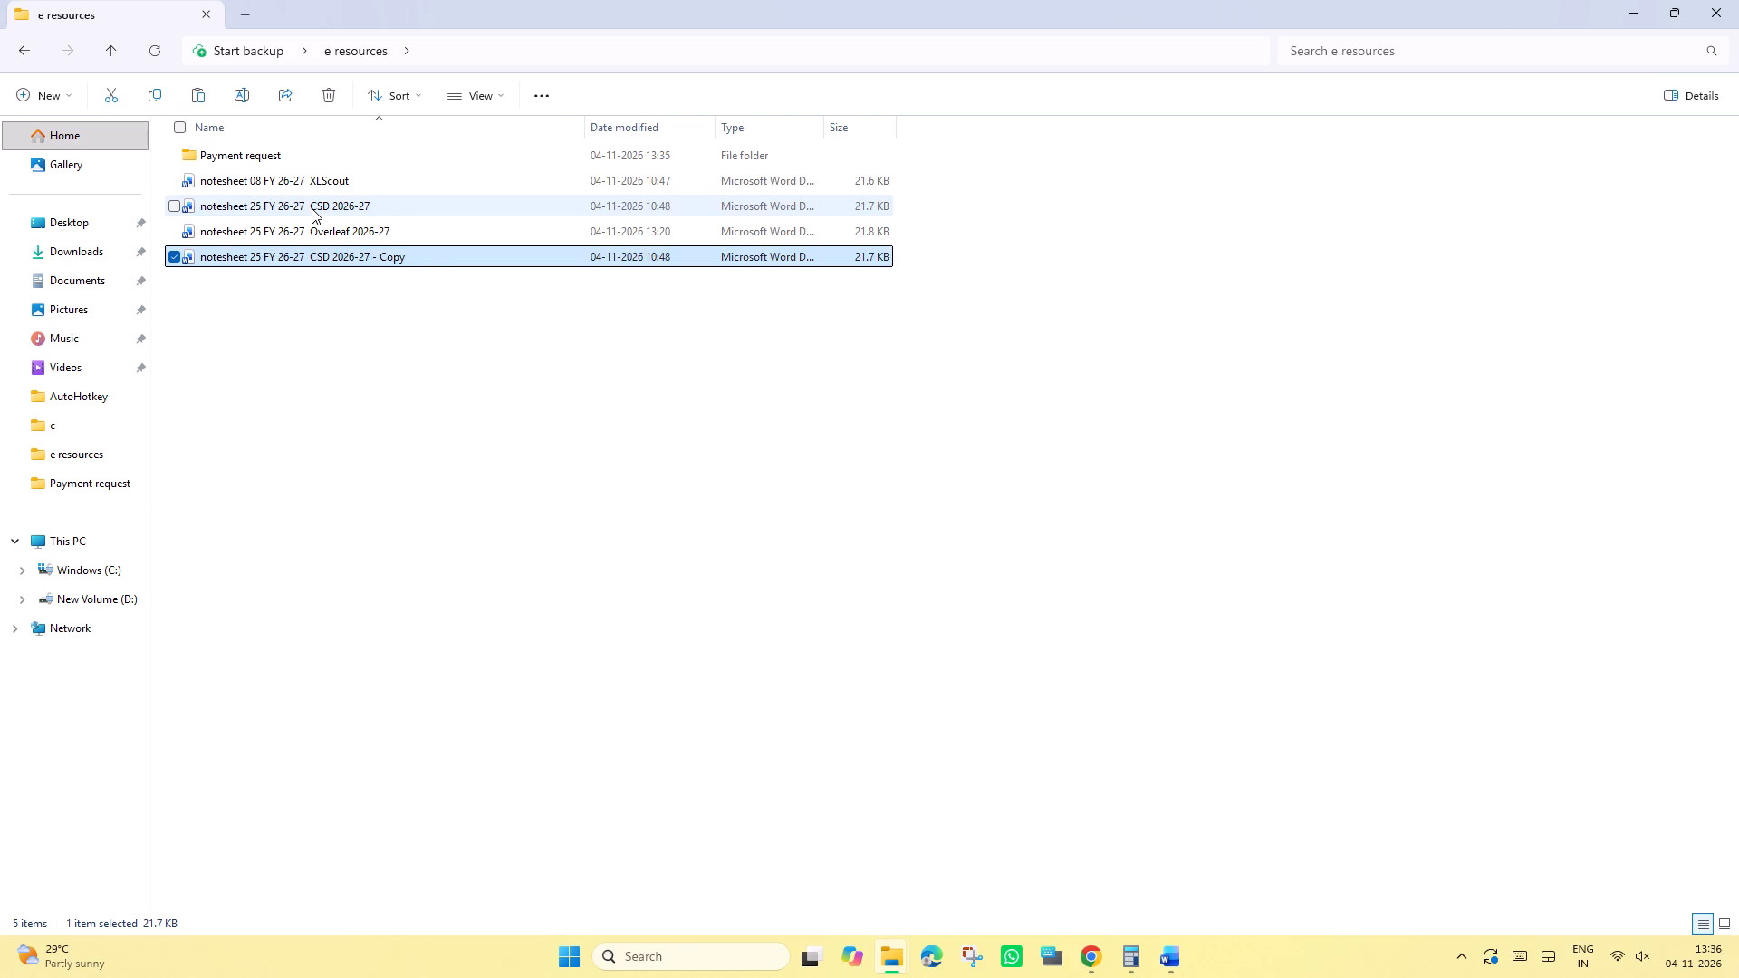
Rename the copied CSD notesheet file as "notesheet 25 FY 26-27 ACI 2026-27".
key(F2)
key(Right)
key(BackSpace)
key(BackSpace)
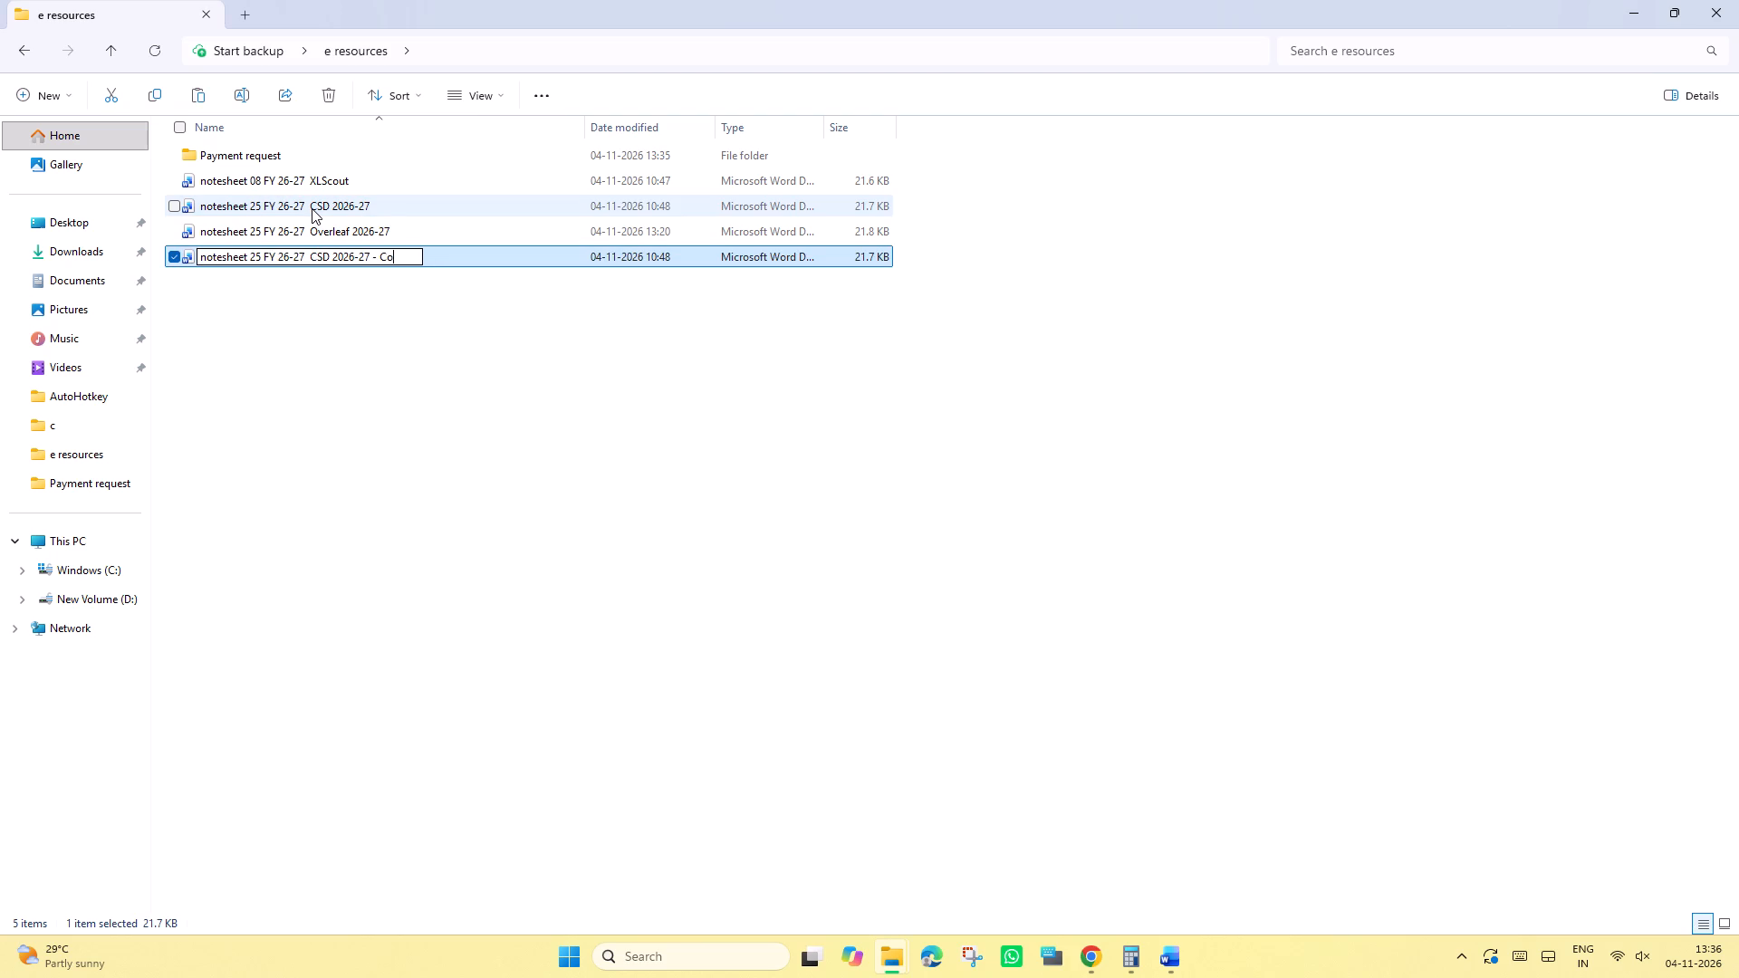
key(BackSpace)
key(BackSpace)
key(BackSpace)
key(BackSpace)
key(BackSpace)
key(Left)
key(Left)
key(Left)
key(Left)
key(Left)
key(Left)
key(Left)
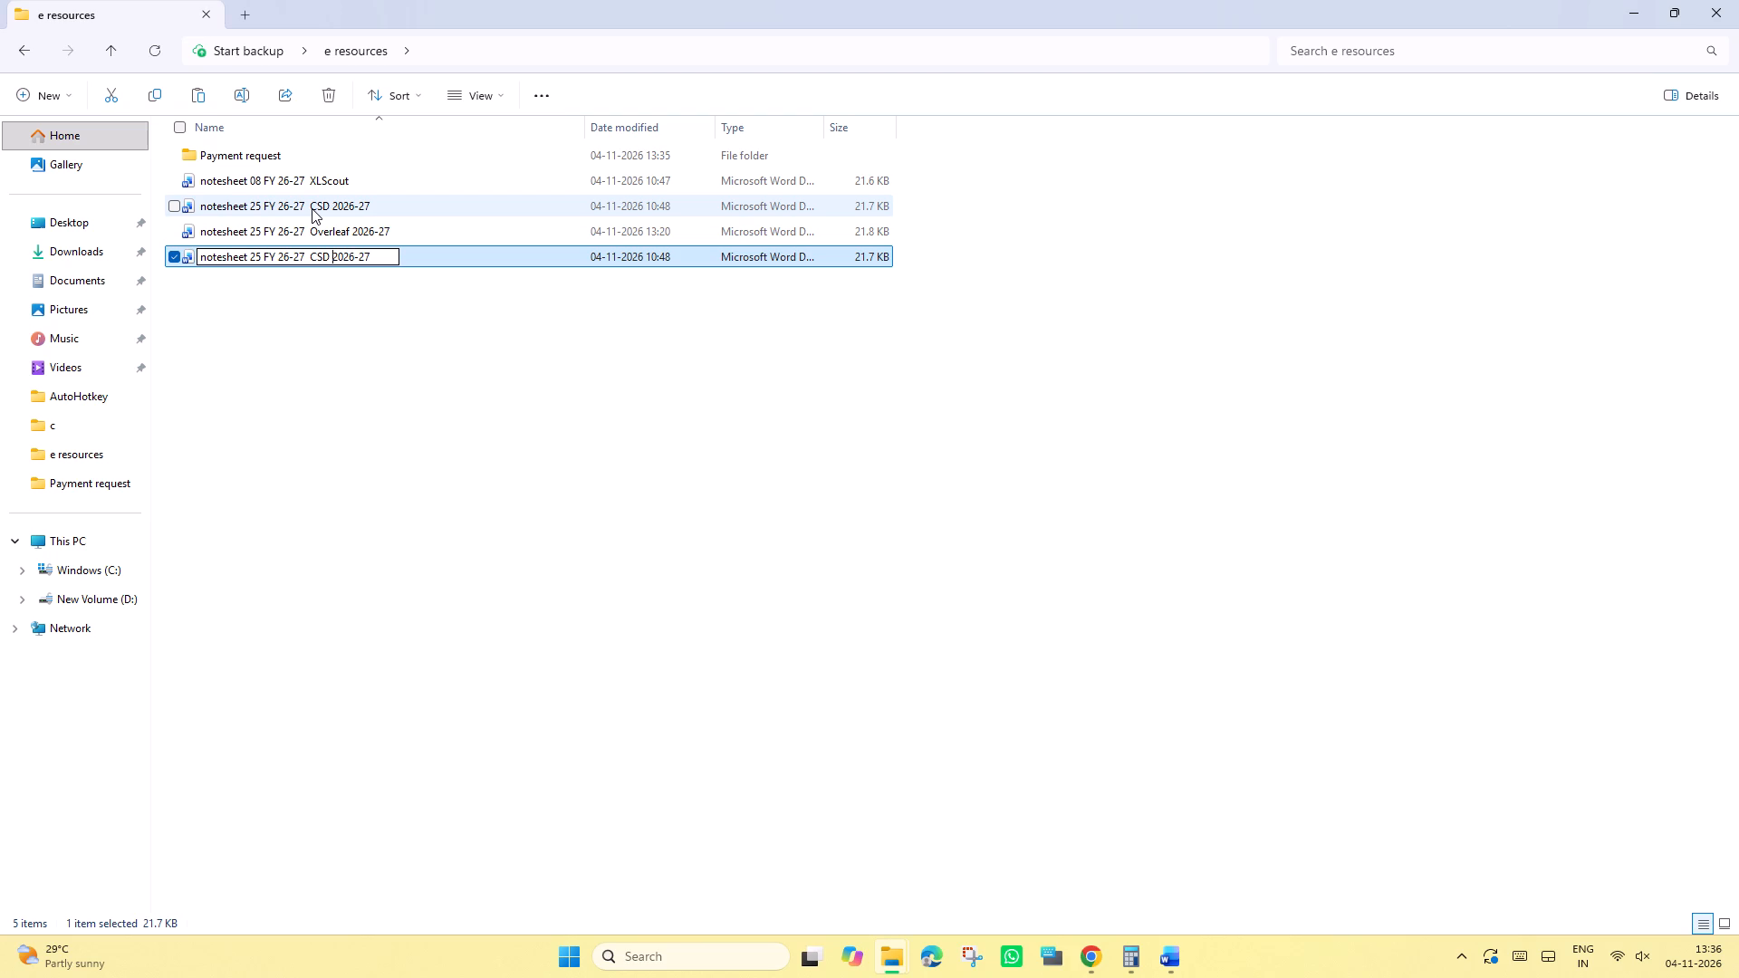
key(Left)
key(BackSpace)
key(BackSpace)
key(BackSpace)
text(ACI)
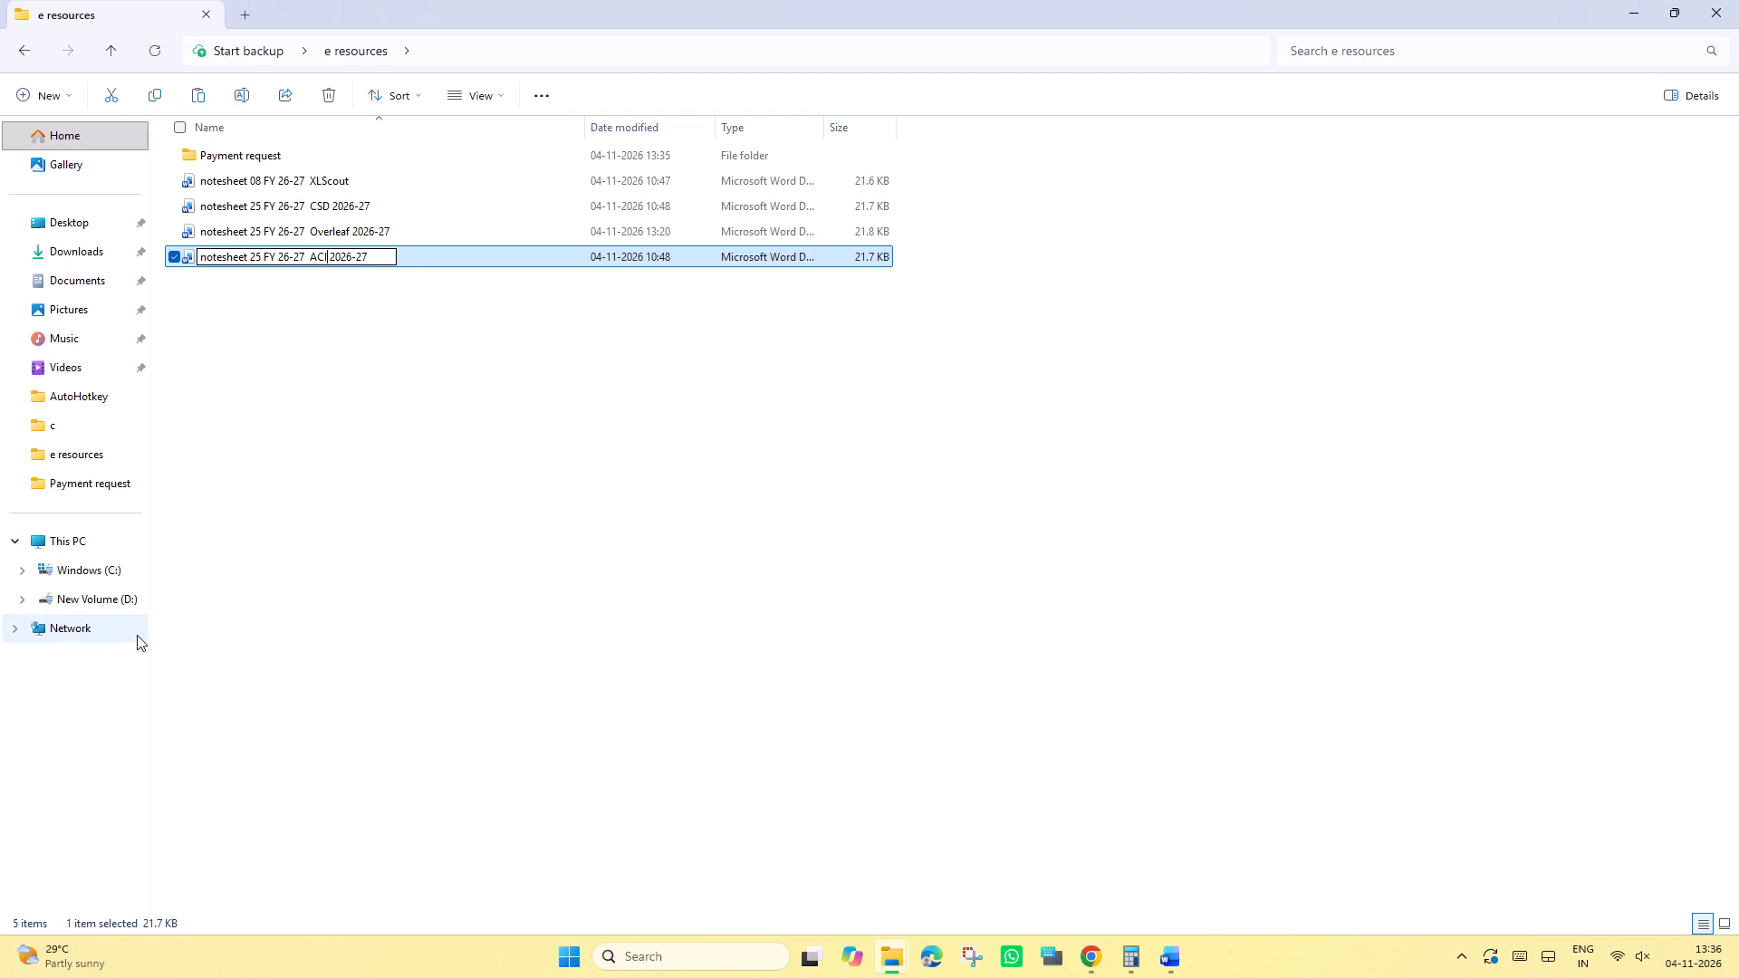
click(360, 377)
Open the "notesheet 25 FY 26-27 ACI 2026-27" file in Word and enable it for editing.
double_click(329, 252)
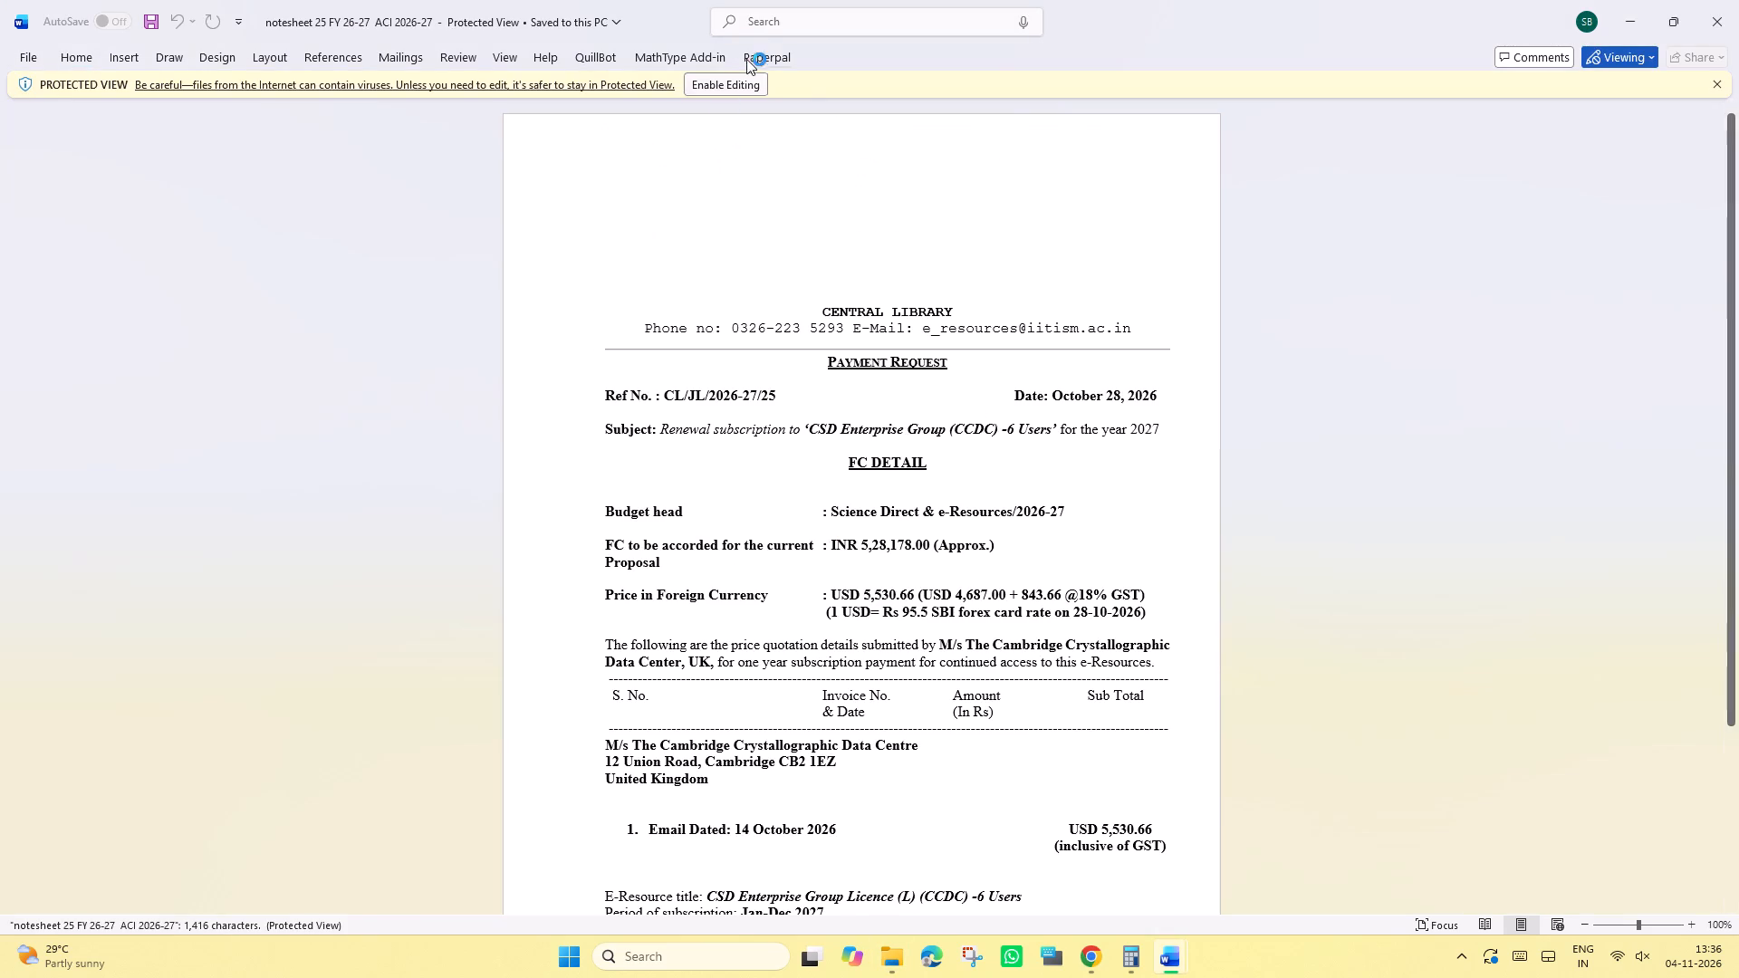
click(711, 81)
scroll(691, 579, down, 3)
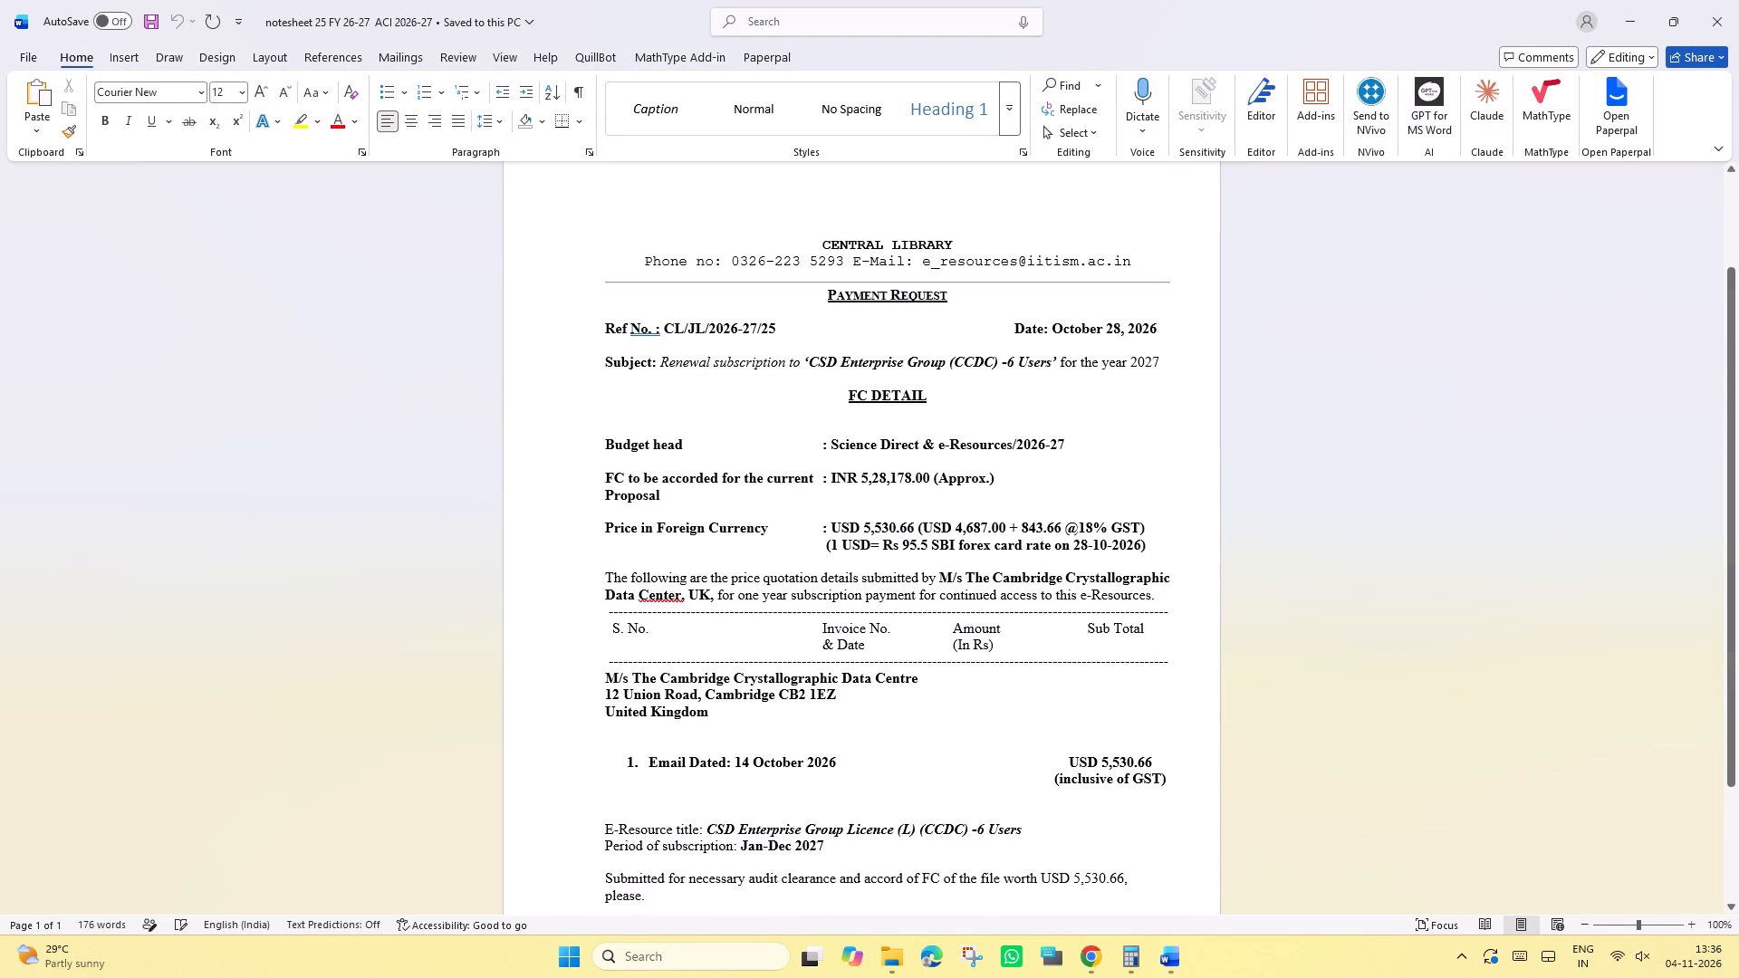
Replace the resource title in the new notesheet's subject line with "ACI Journals and Standard (MCP)" copied from the ACI journals notesheet.
key(alt+Tab)
scroll(758, 479, up, 4)
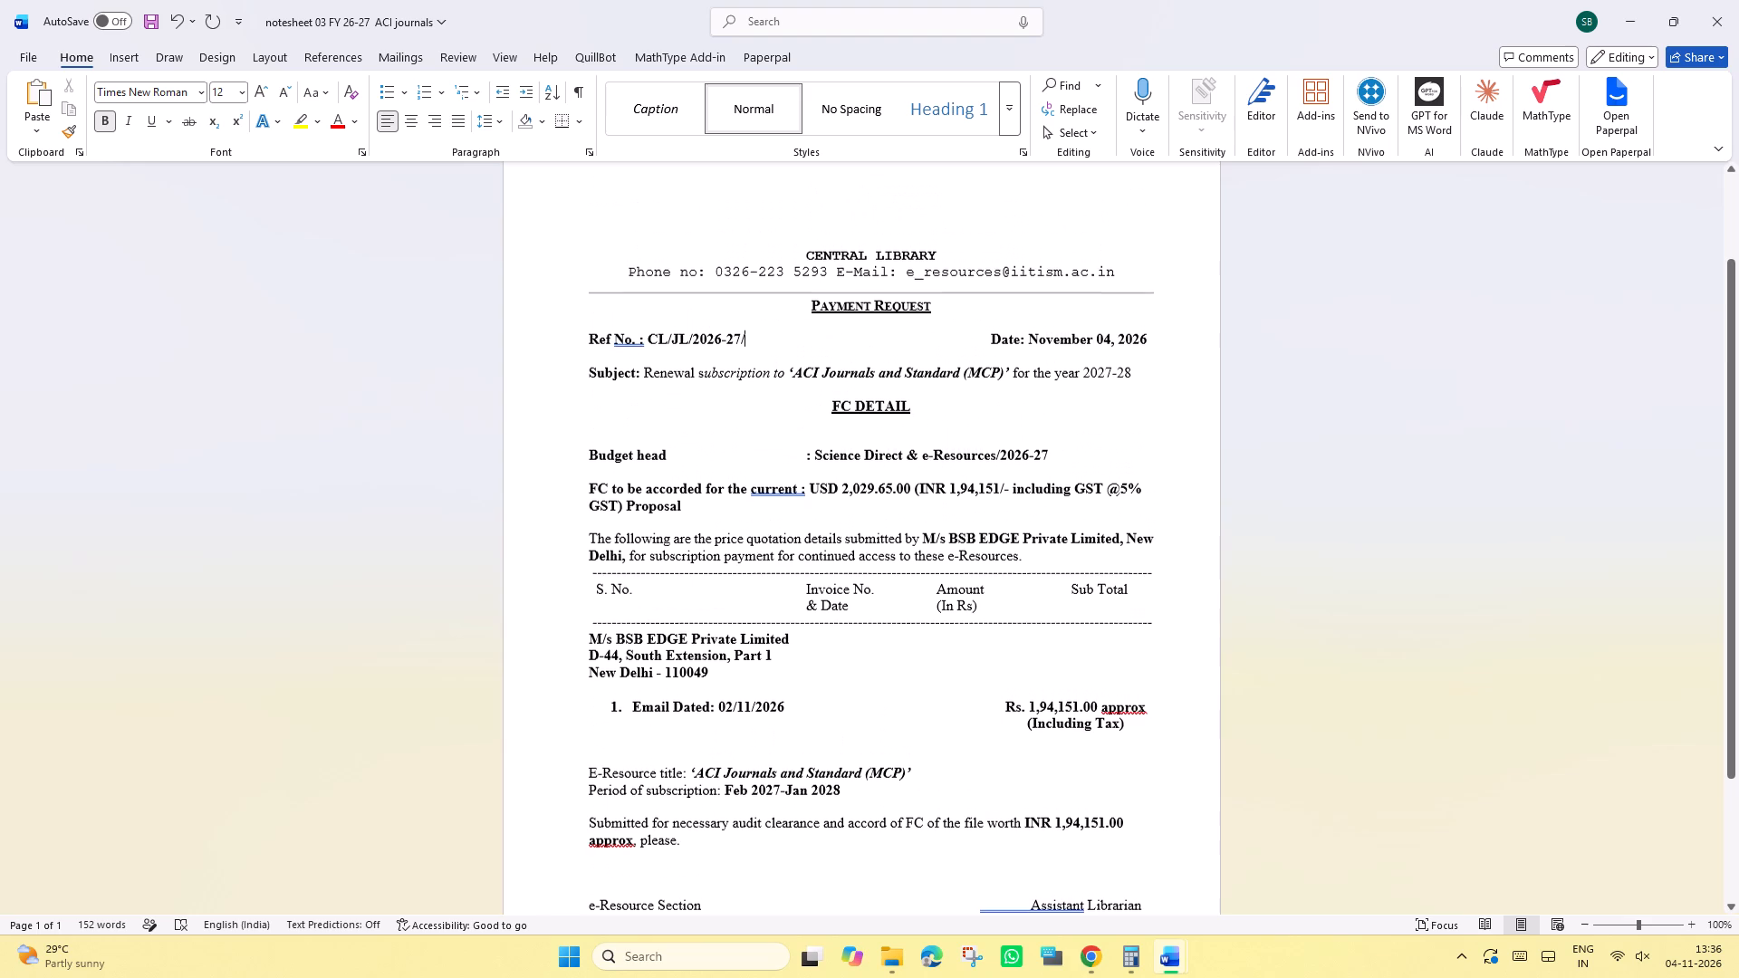
drag(798, 368, 1004, 369)
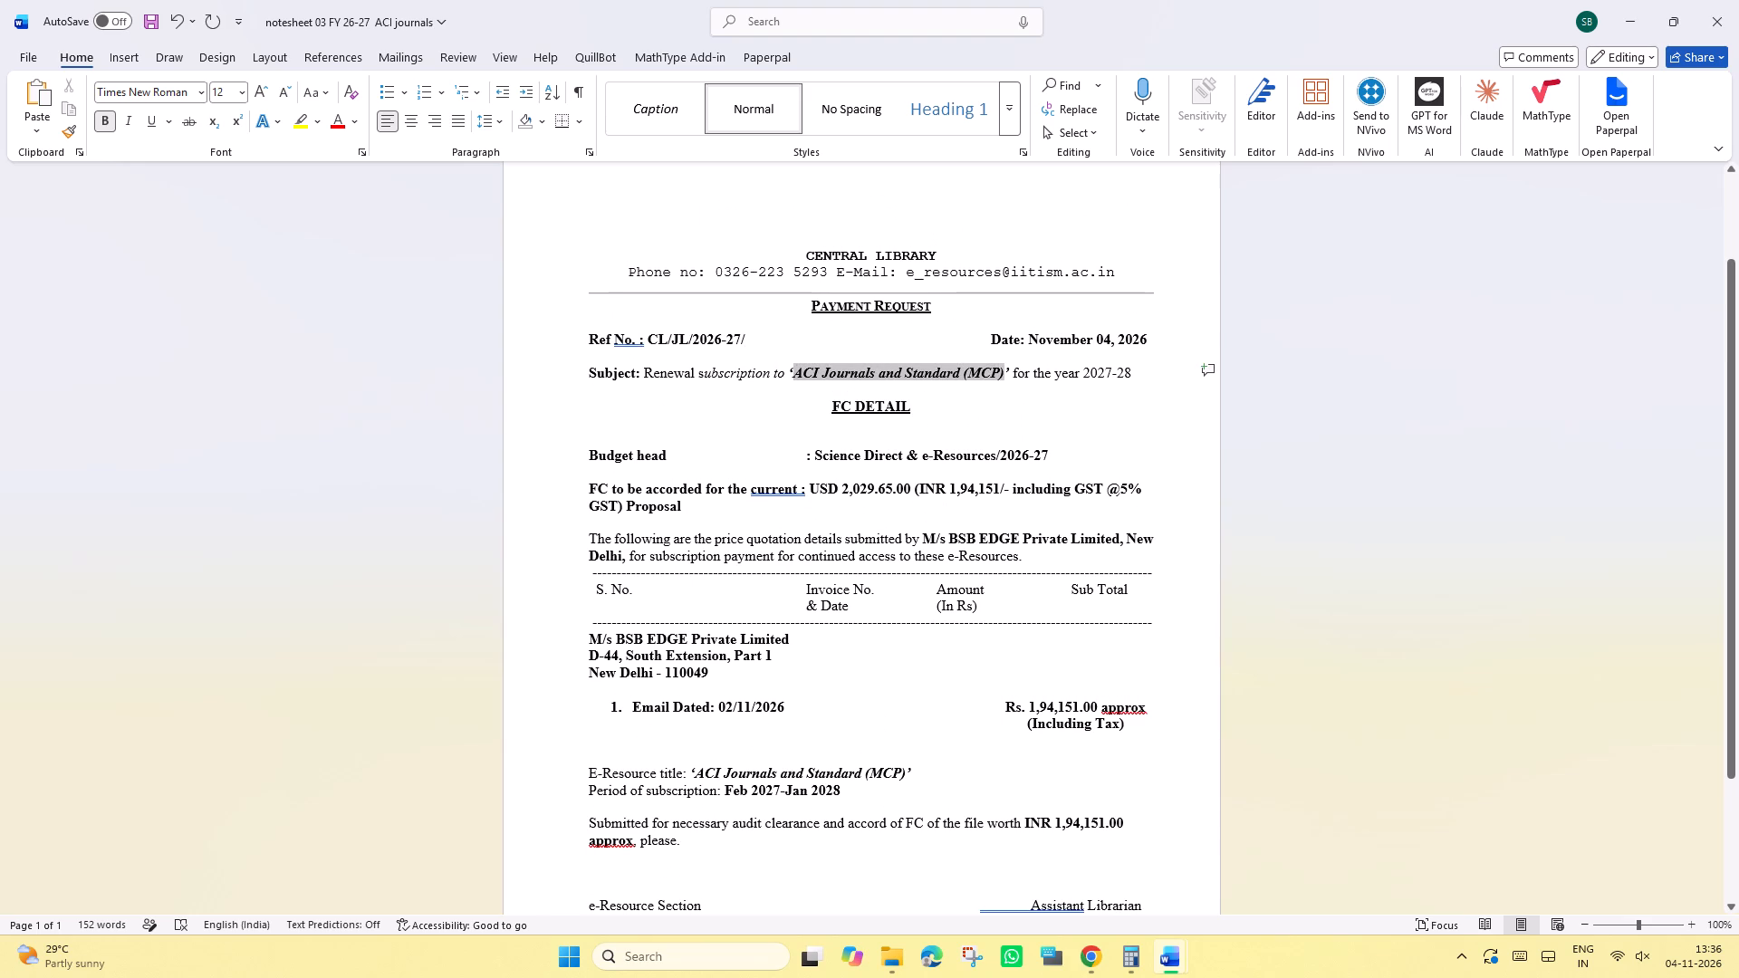
drag(1004, 369, 1007, 367)
key(ctrl+c)
key(alt+Tab)
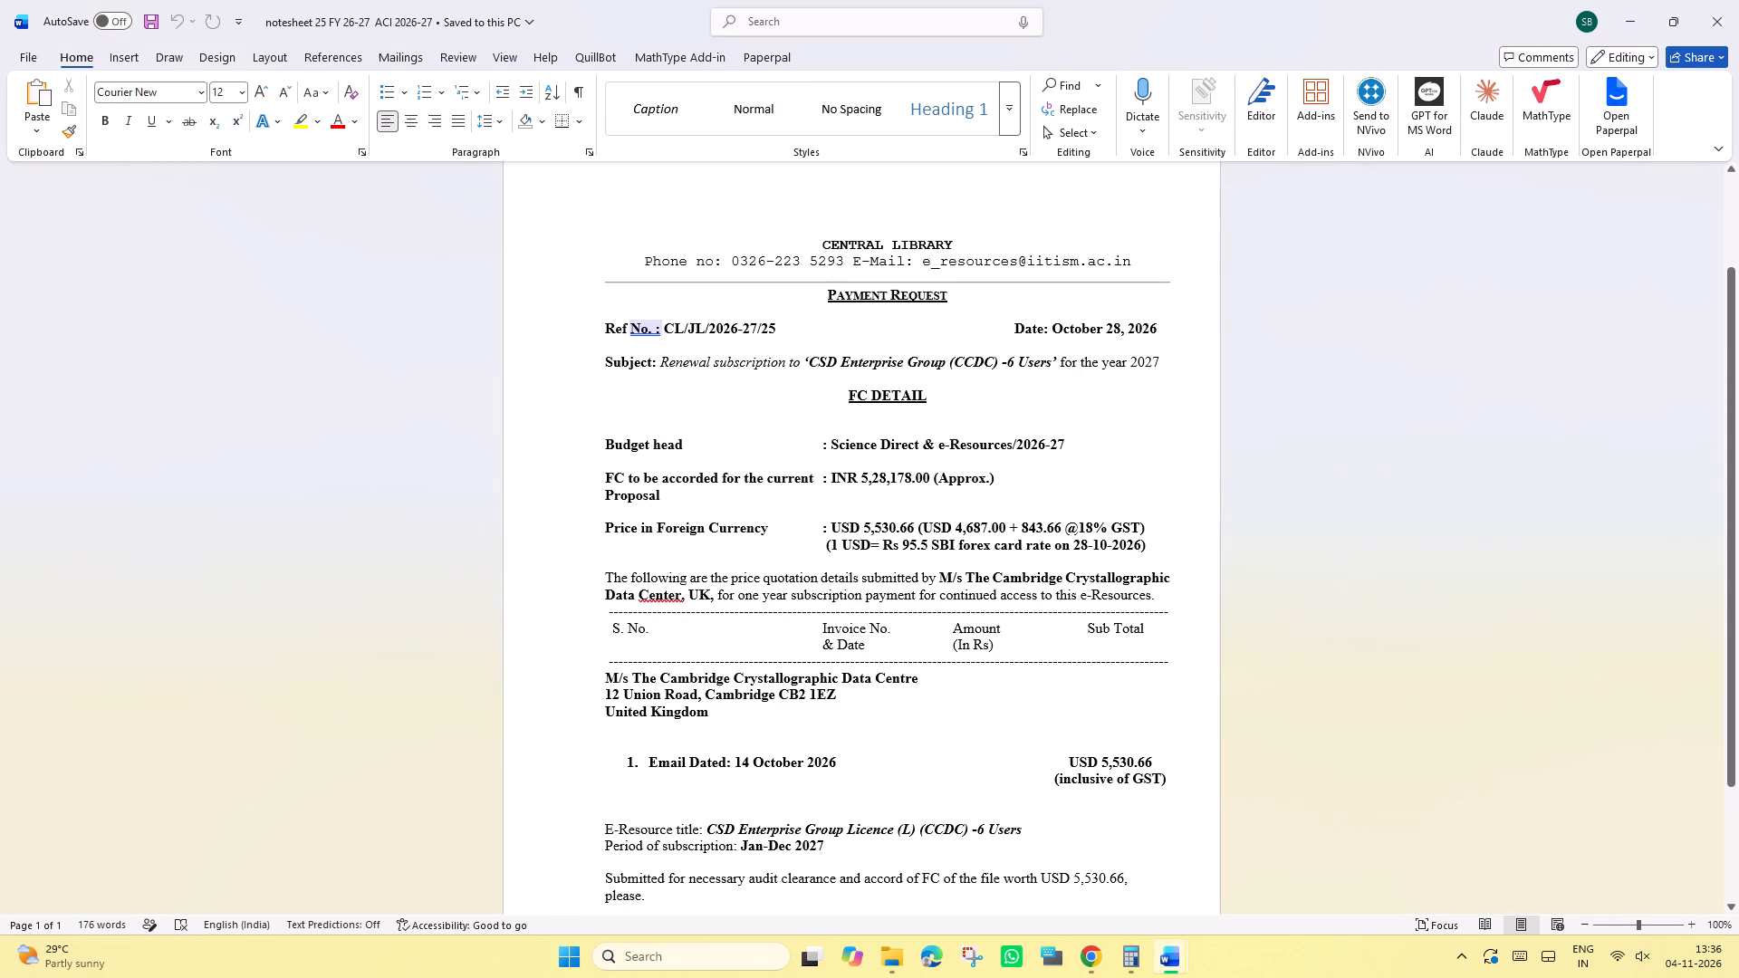
drag(812, 358, 996, 364)
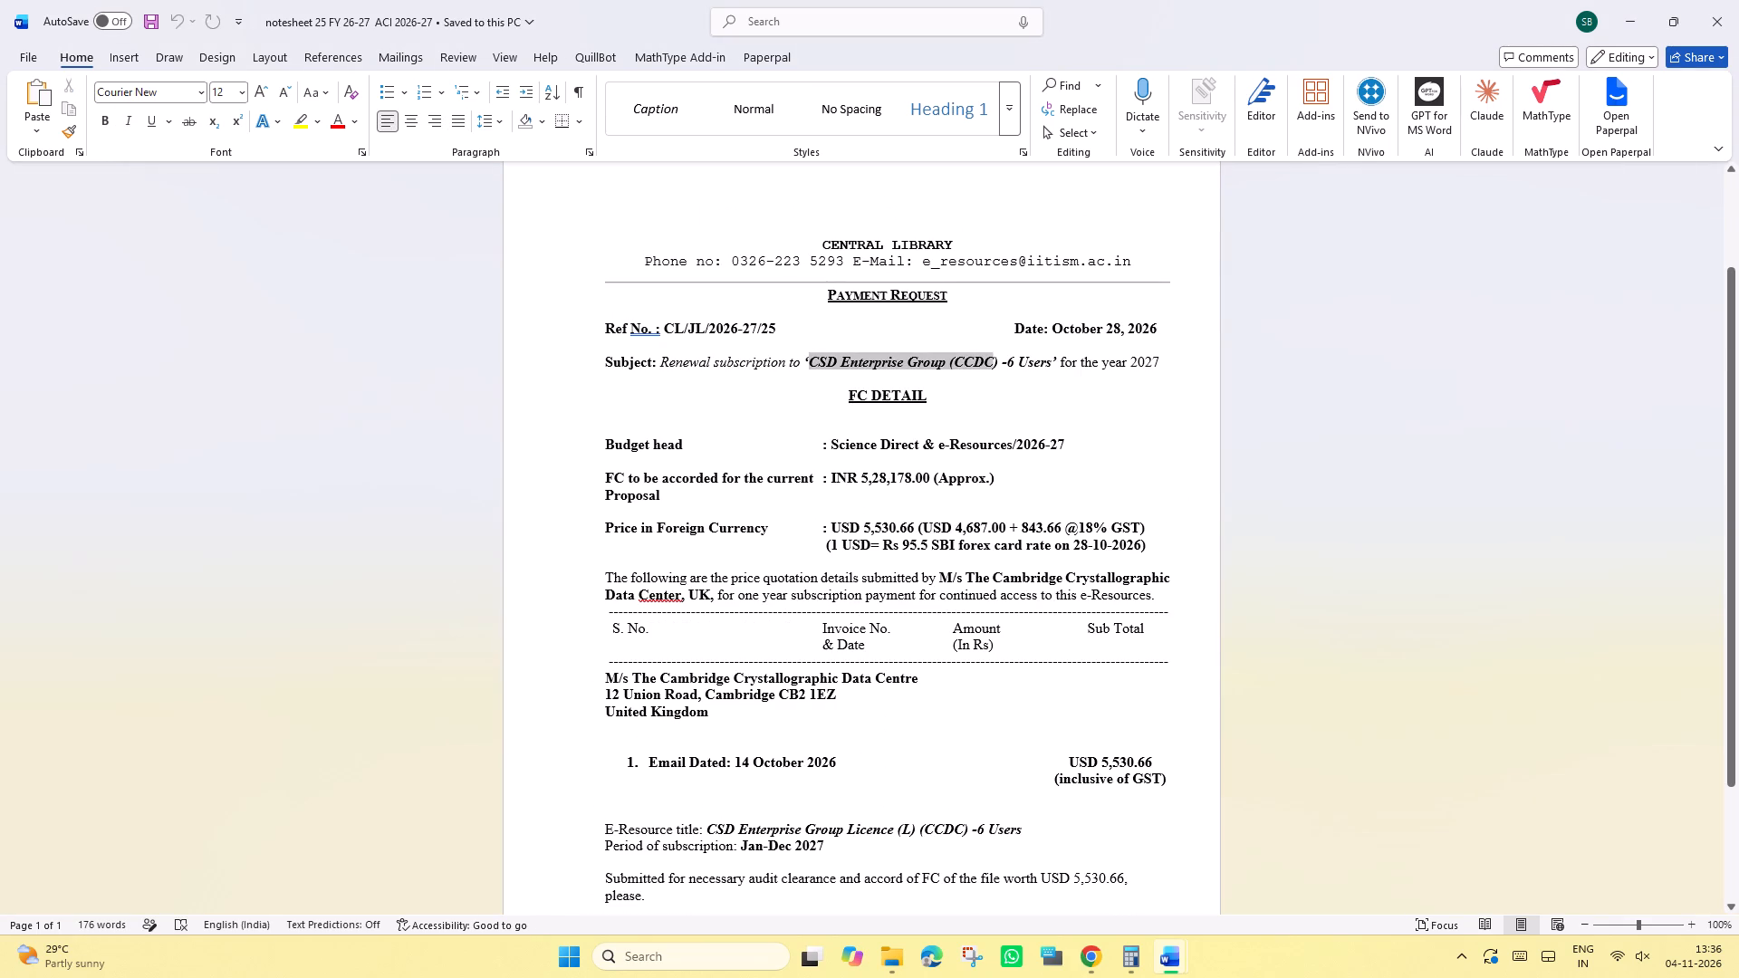
drag(996, 364, 1051, 361)
drag(1051, 361, 1055, 356)
key(ctrl+v)
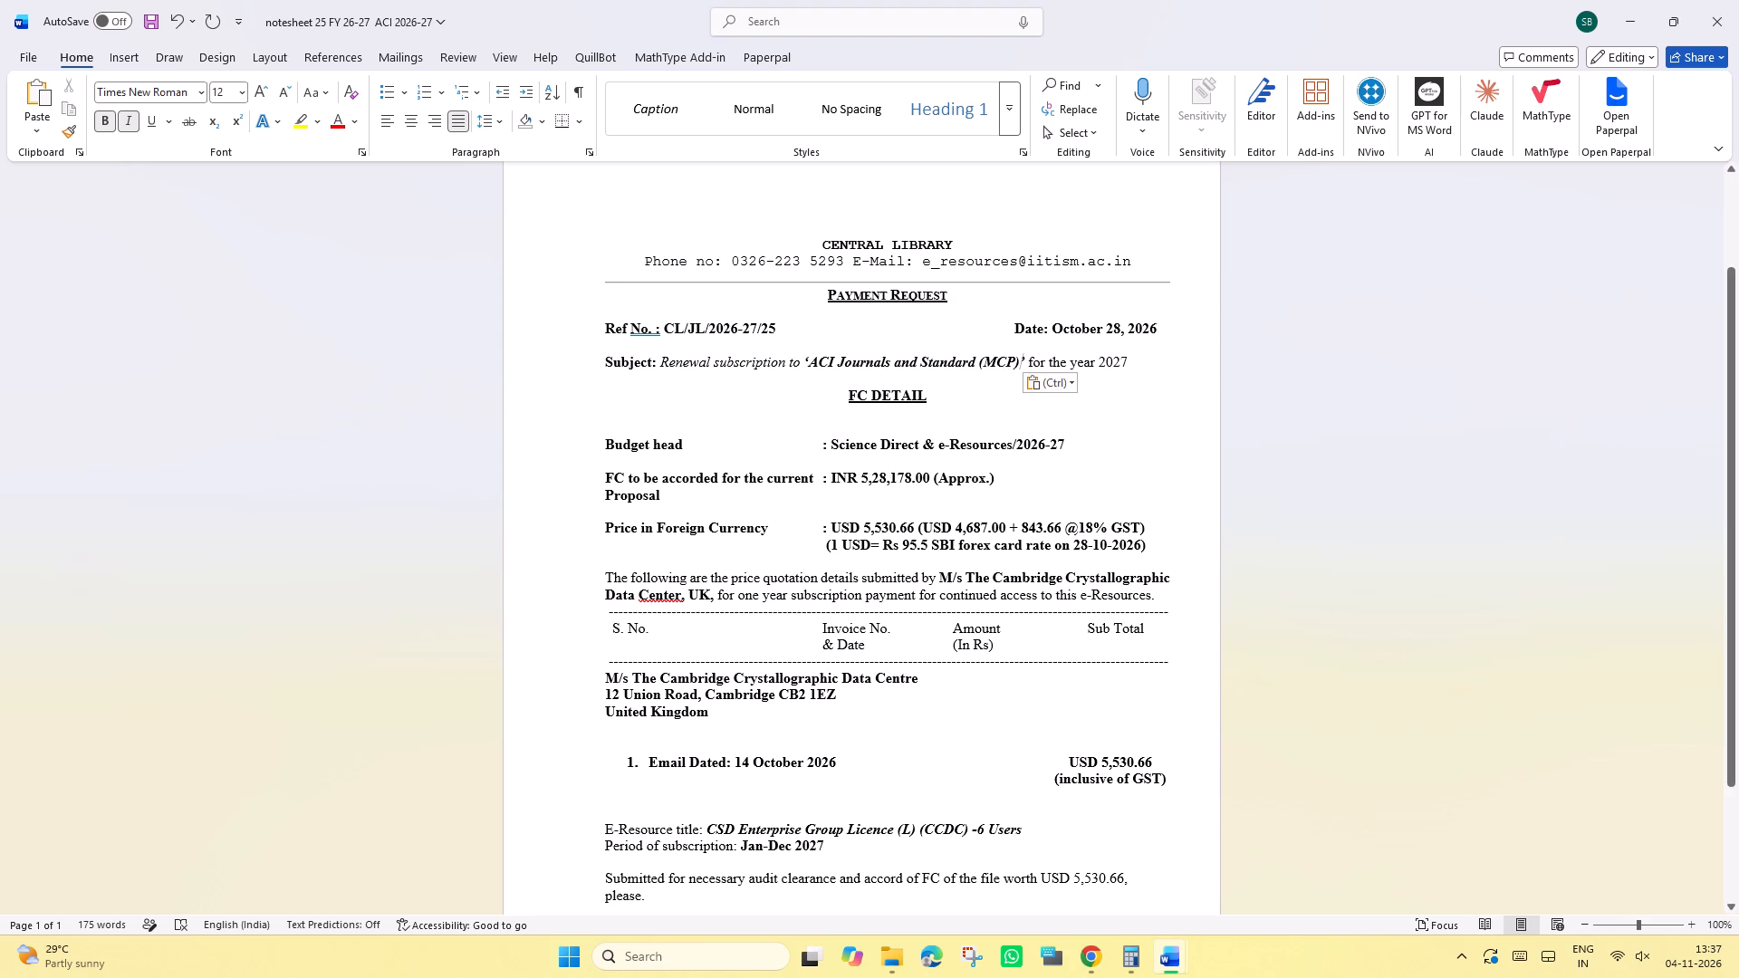
Set the new notesheet's FC to be accorded amount to INR 1,94,151.00, copied from the ACI journals notesheet, keeping single spacing before "(Approx.)".
scroll(899, 518, down, 3)
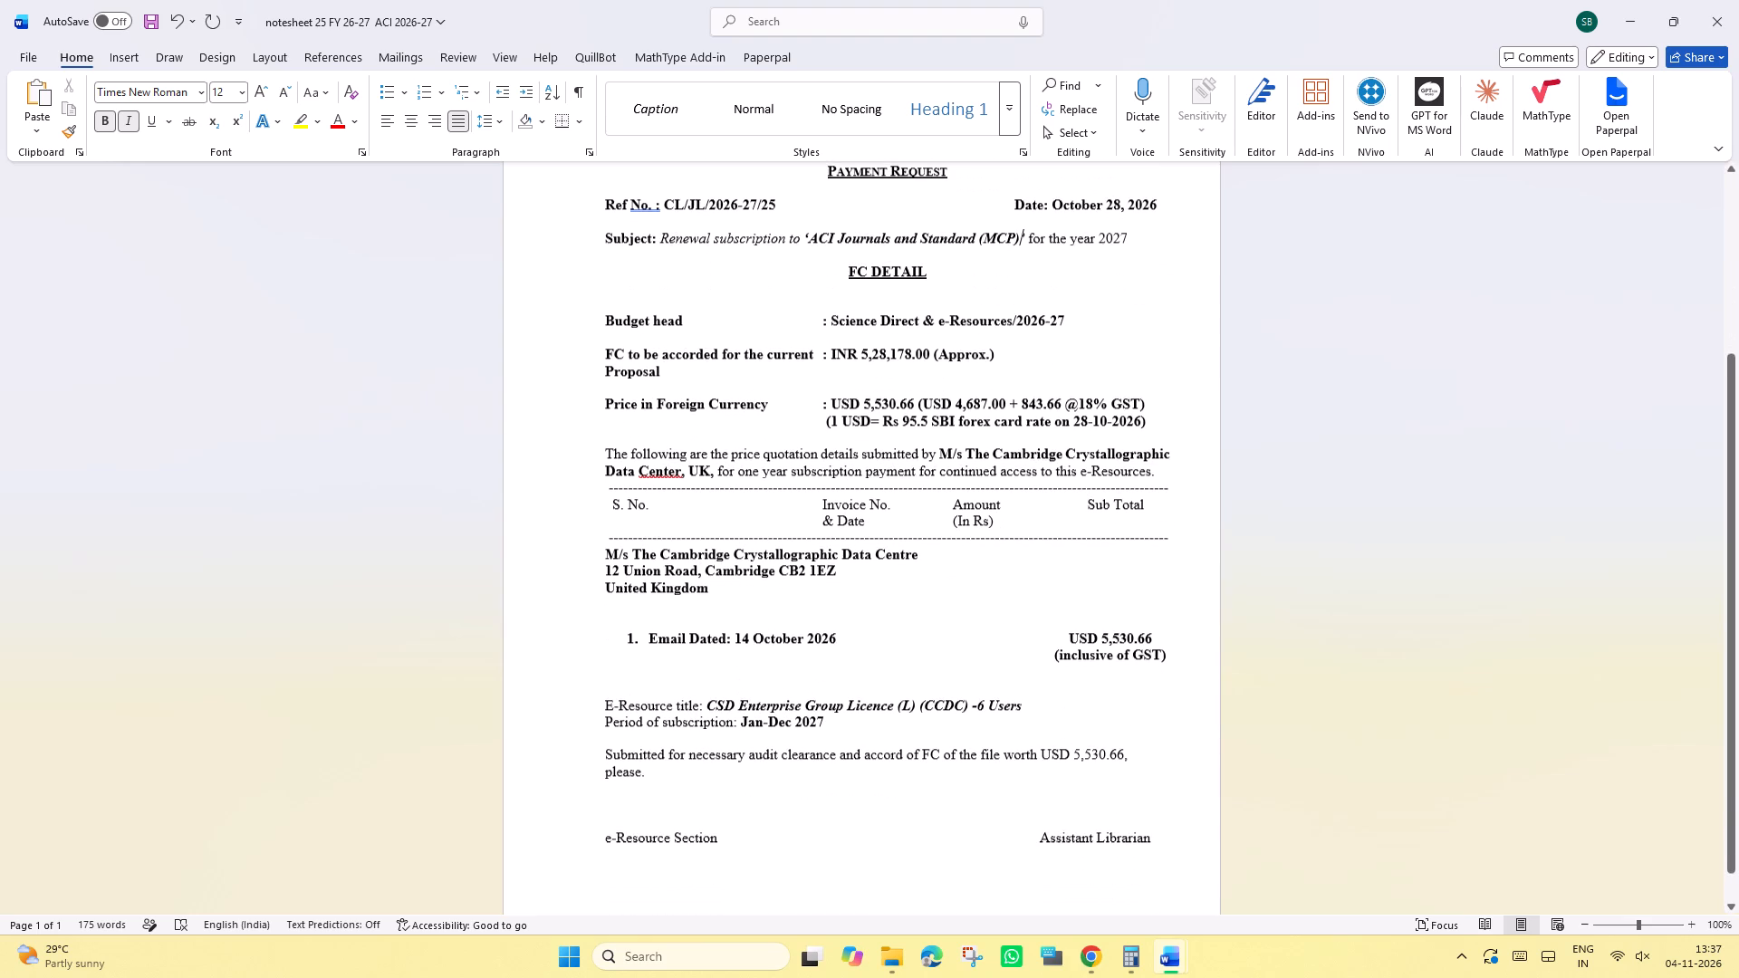
scroll(803, 473, up, 2)
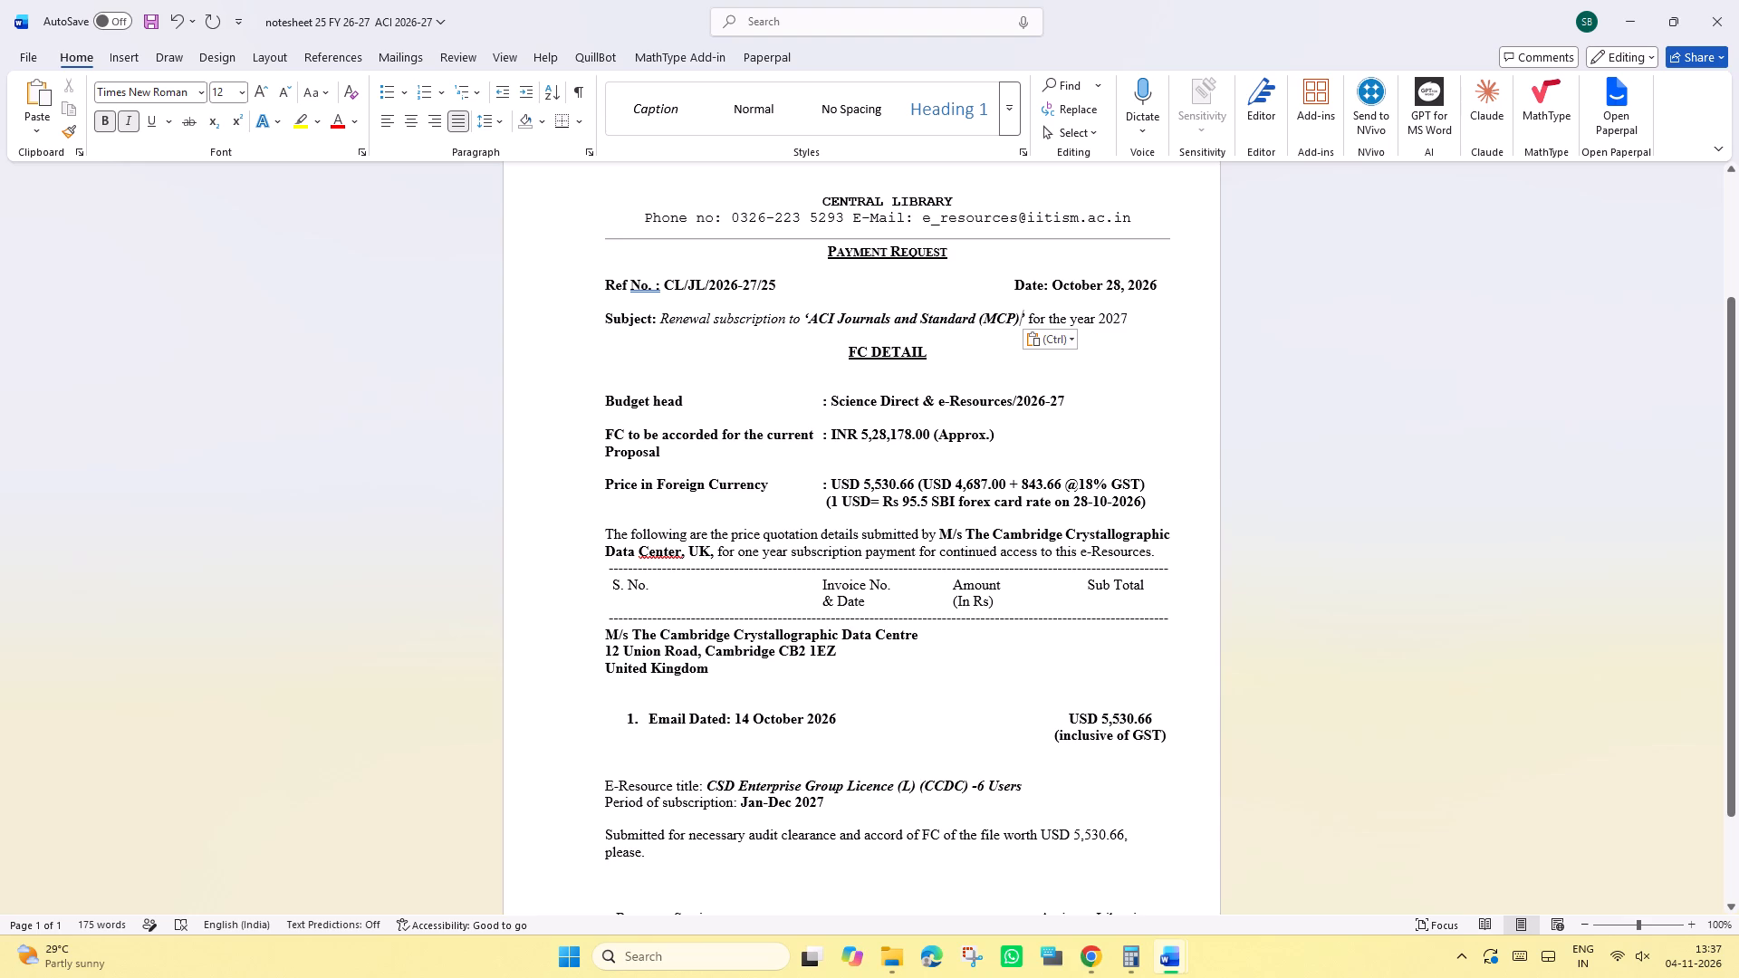
key(alt+Tab)
scroll(904, 499, down, 3)
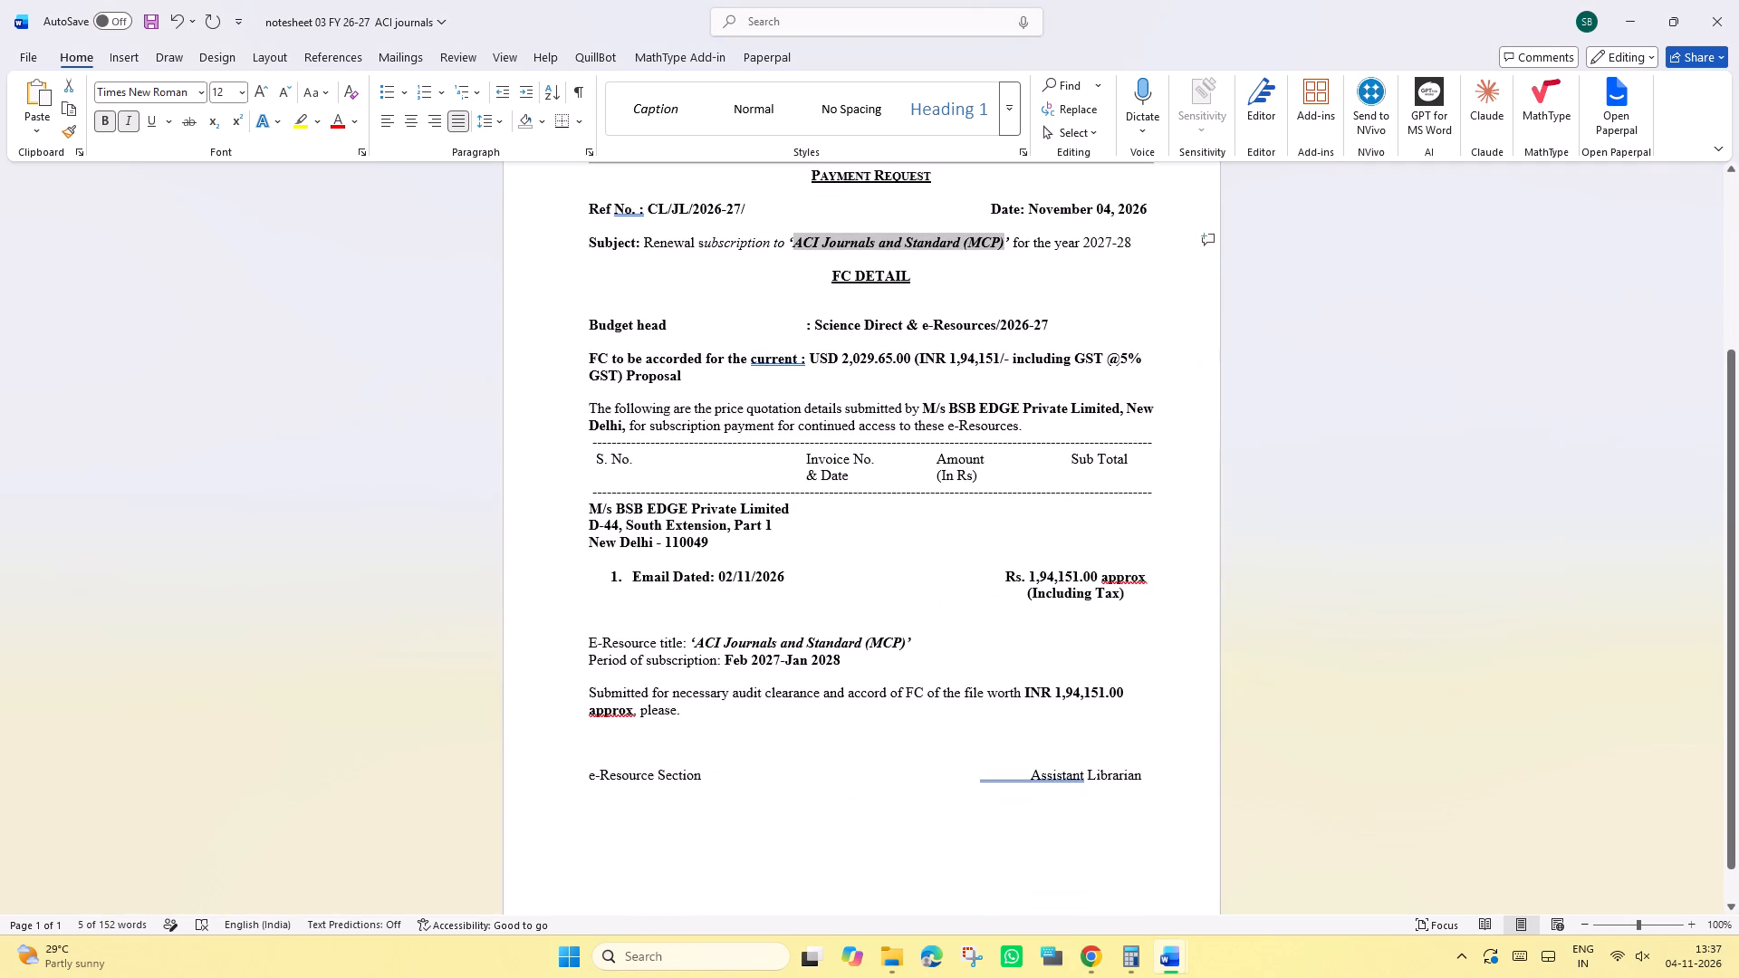
scroll(843, 467, down, 2)
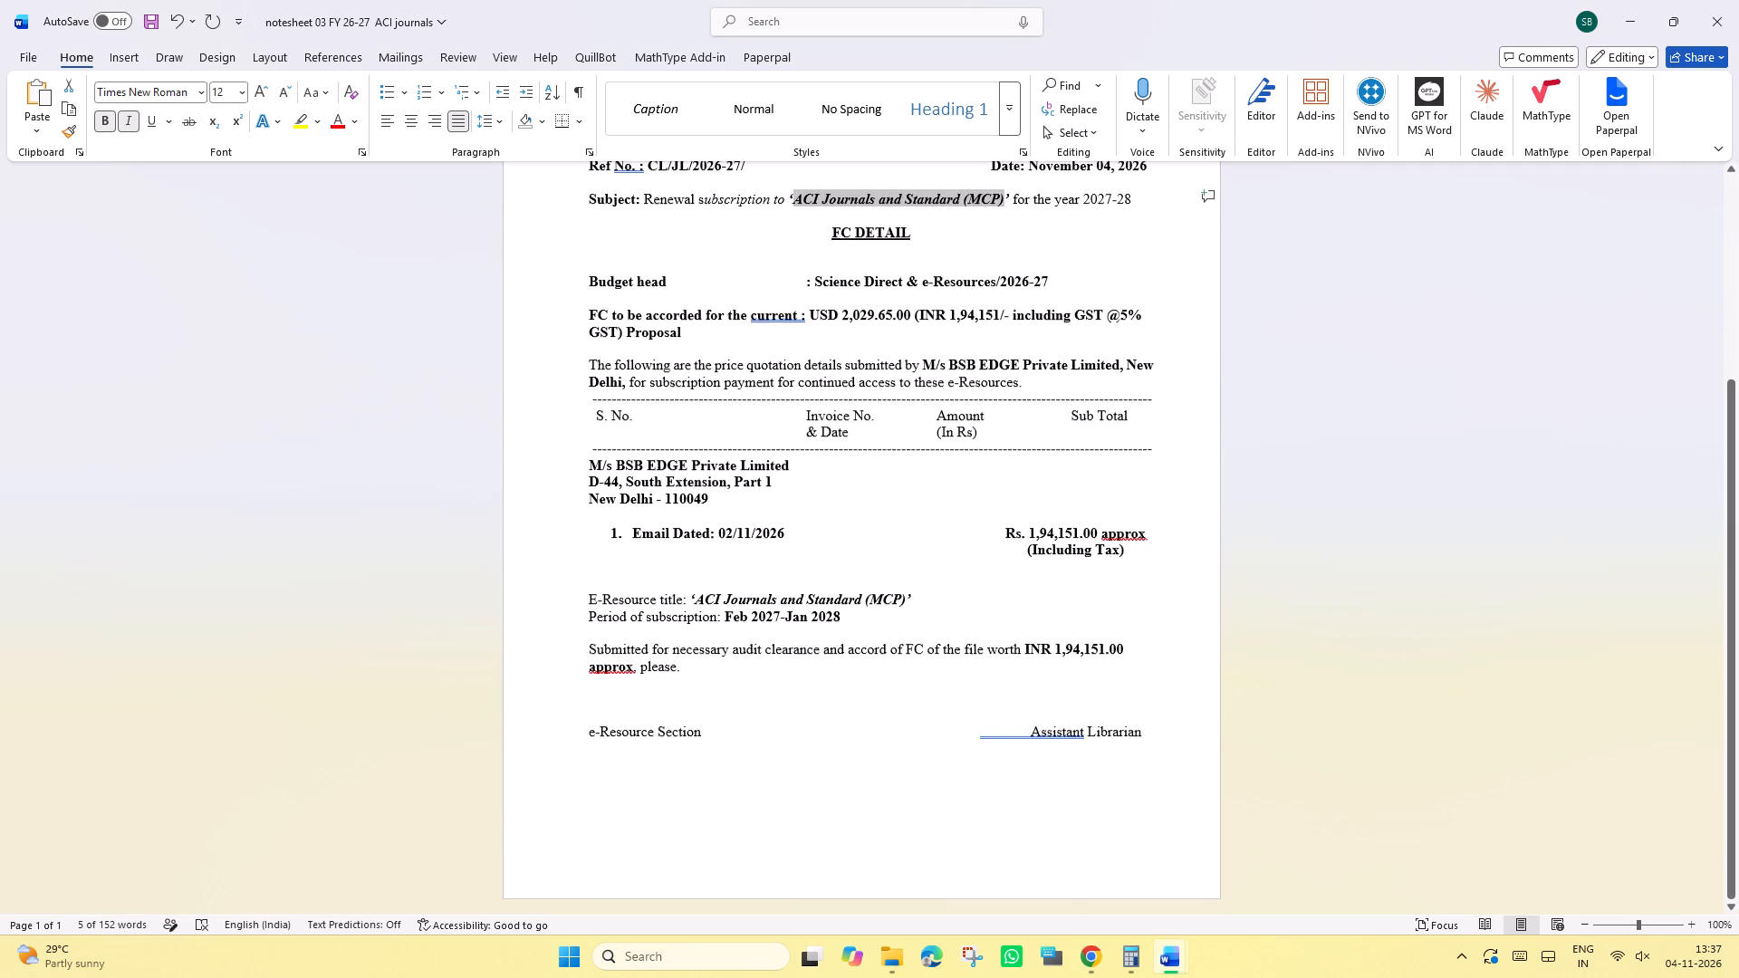
drag(1055, 648, 1106, 648)
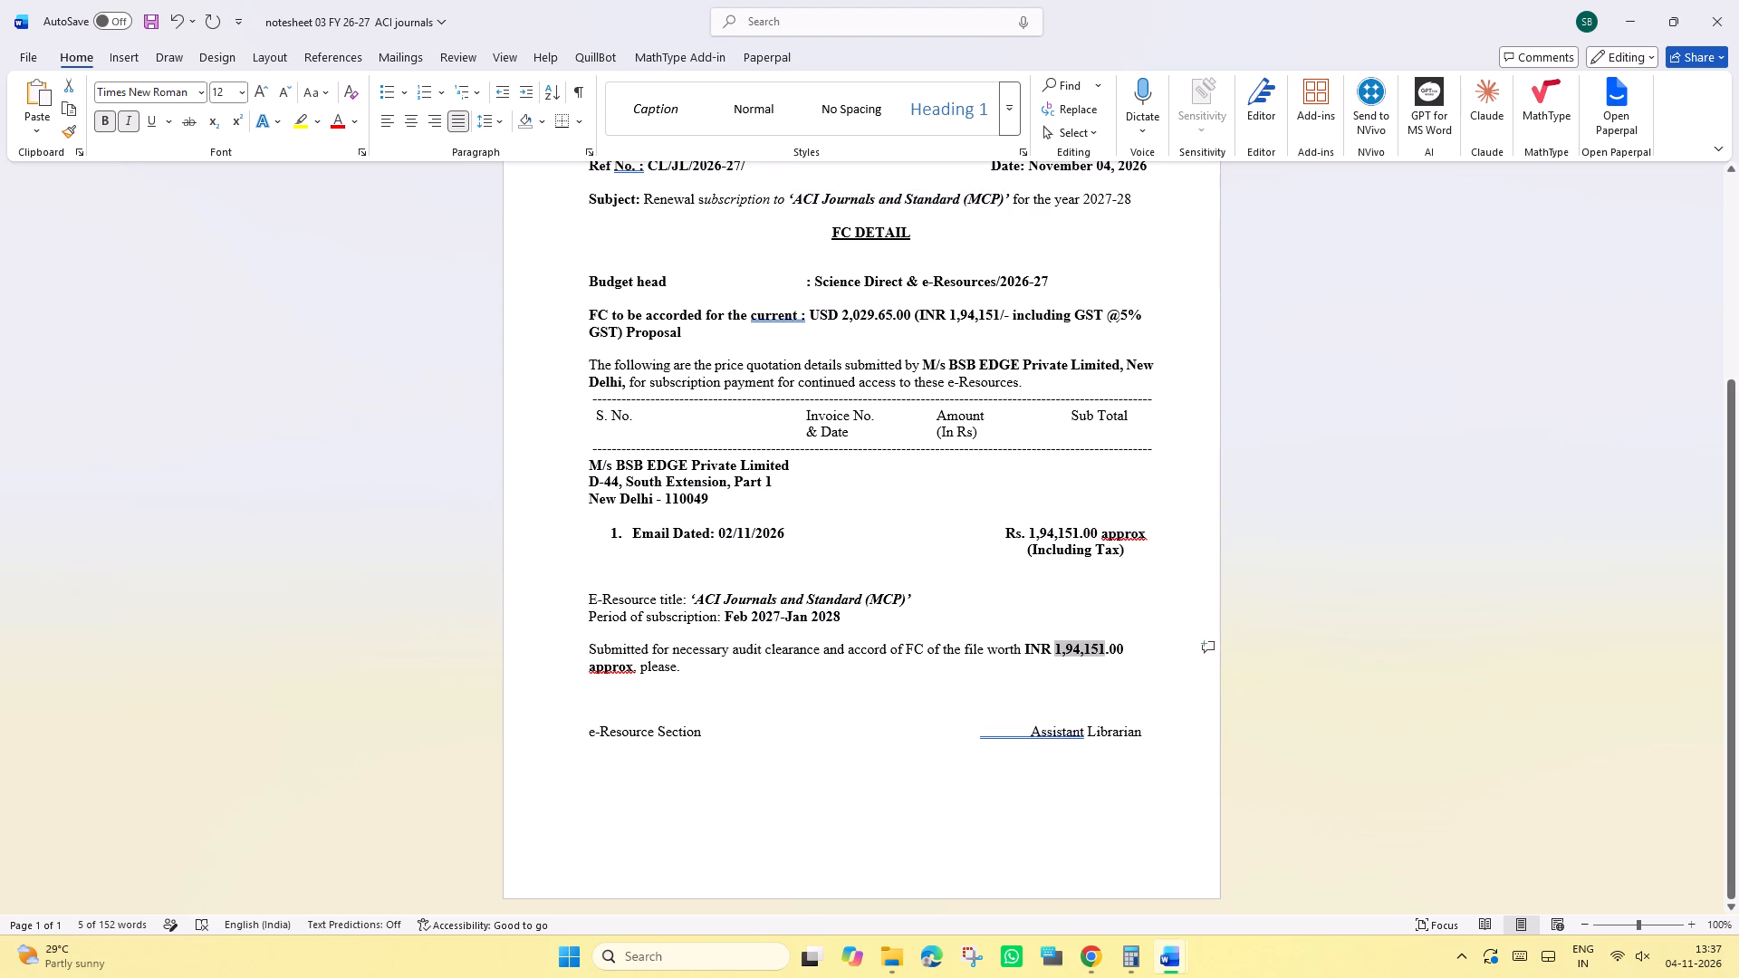
drag(1106, 648, 1119, 647)
key(ctrl+c)
key(alt+Tab)
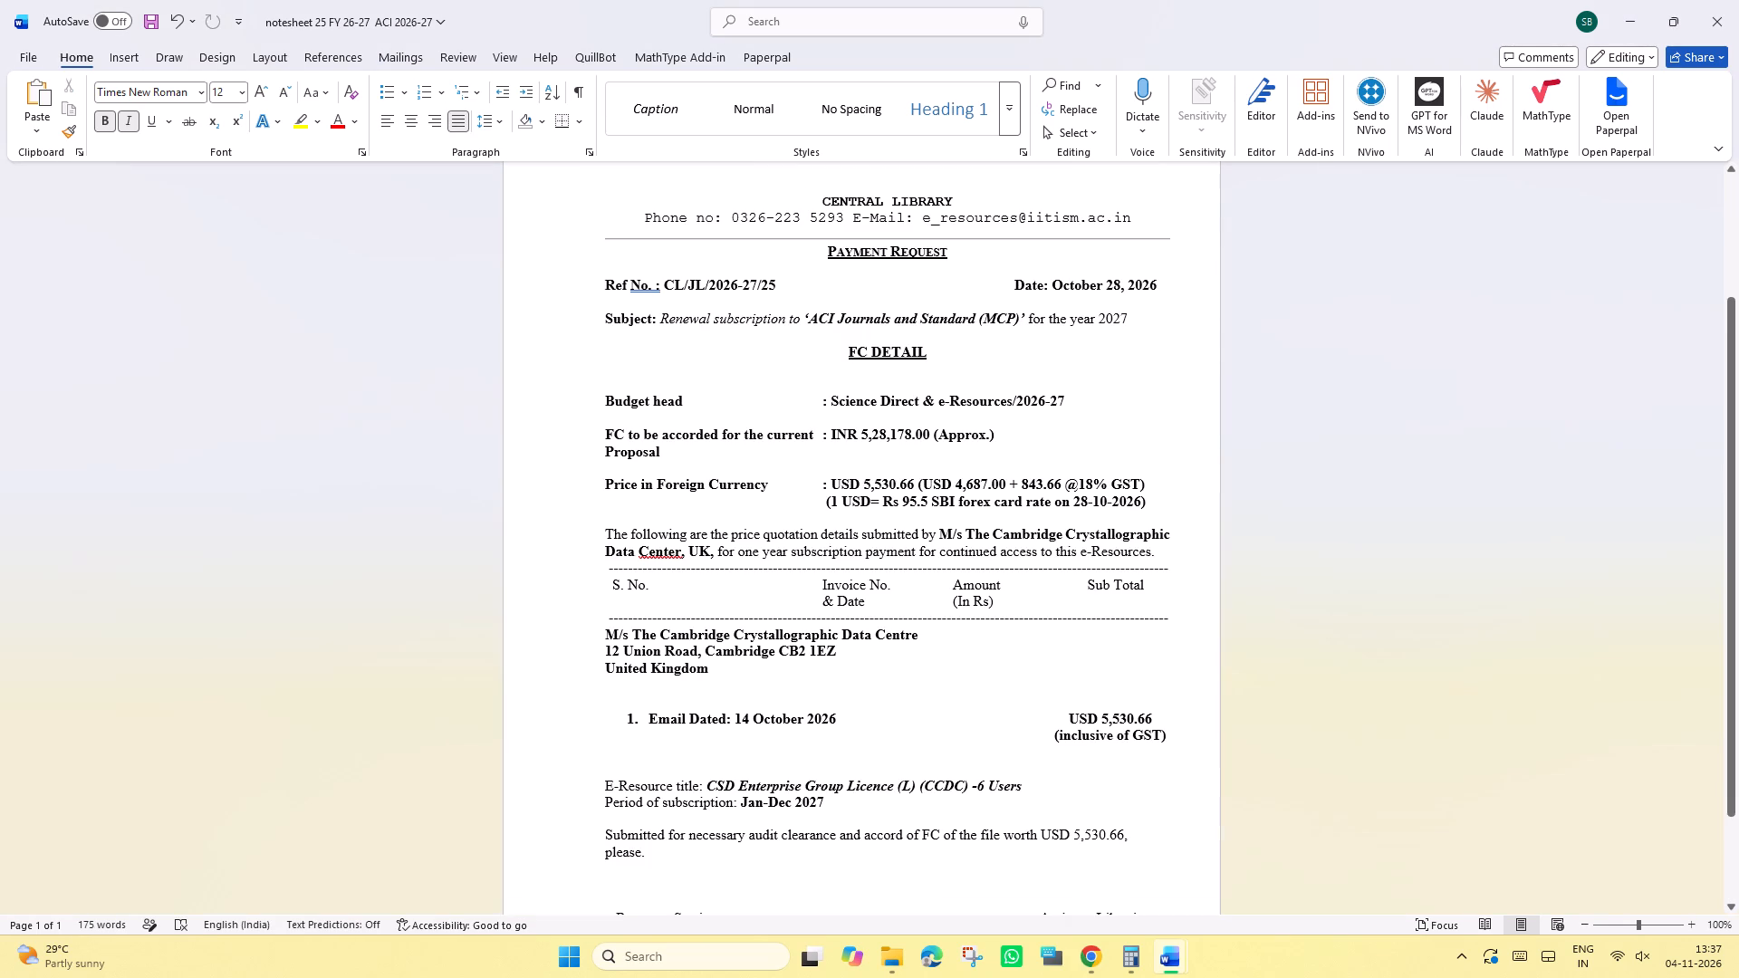
drag(861, 432, 925, 429)
drag(925, 429, 931, 427)
key(ctrl+v)
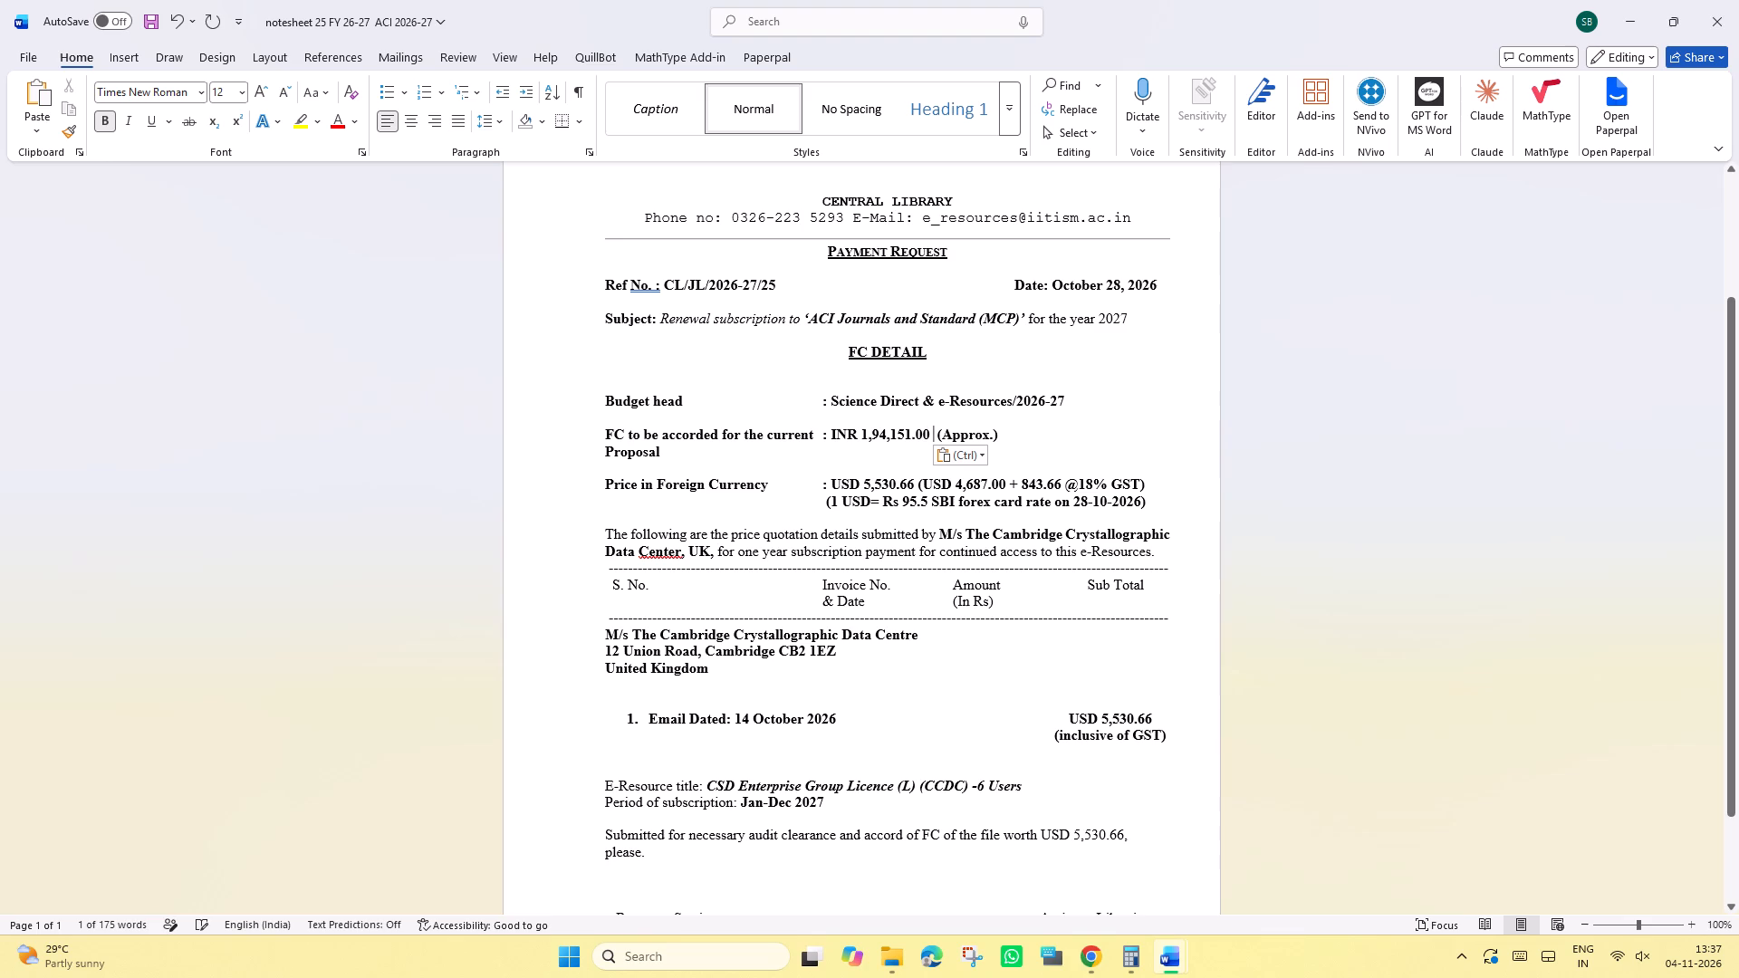
key(BackSpace)
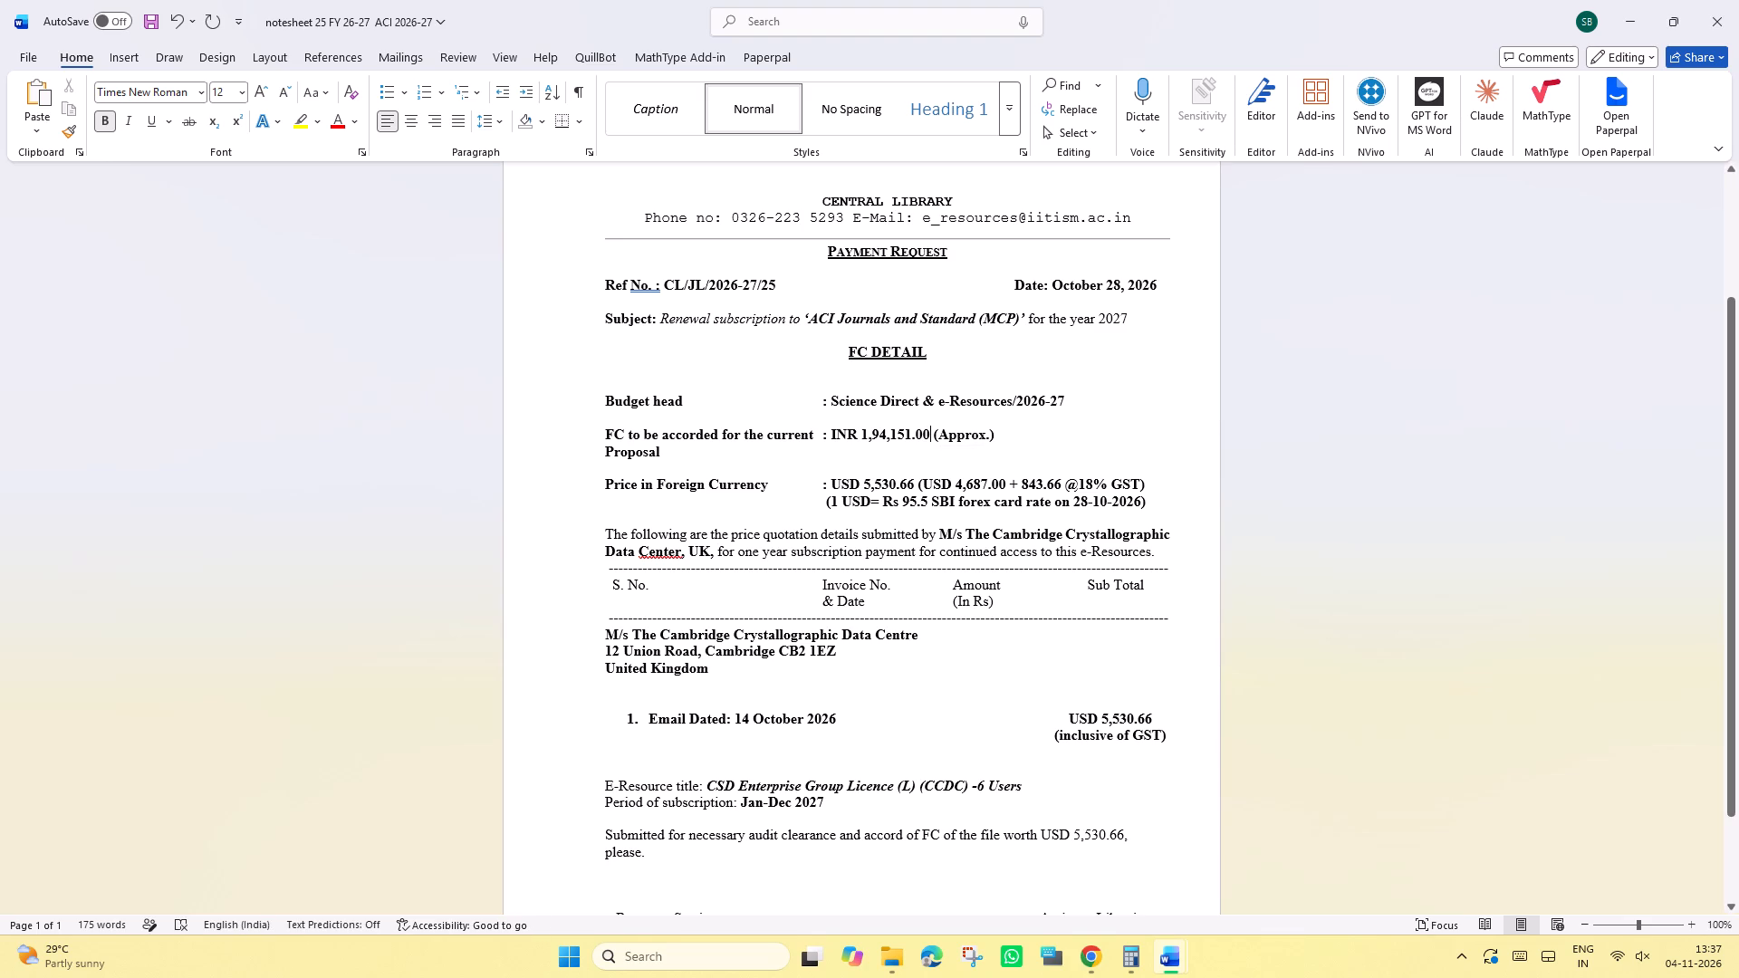
Set the total Price in Foreign Currency to USD 2,029.65 in the new notesheet, using the amount copied from the ACI journals notesheet.
scroll(953, 459, down, 1)
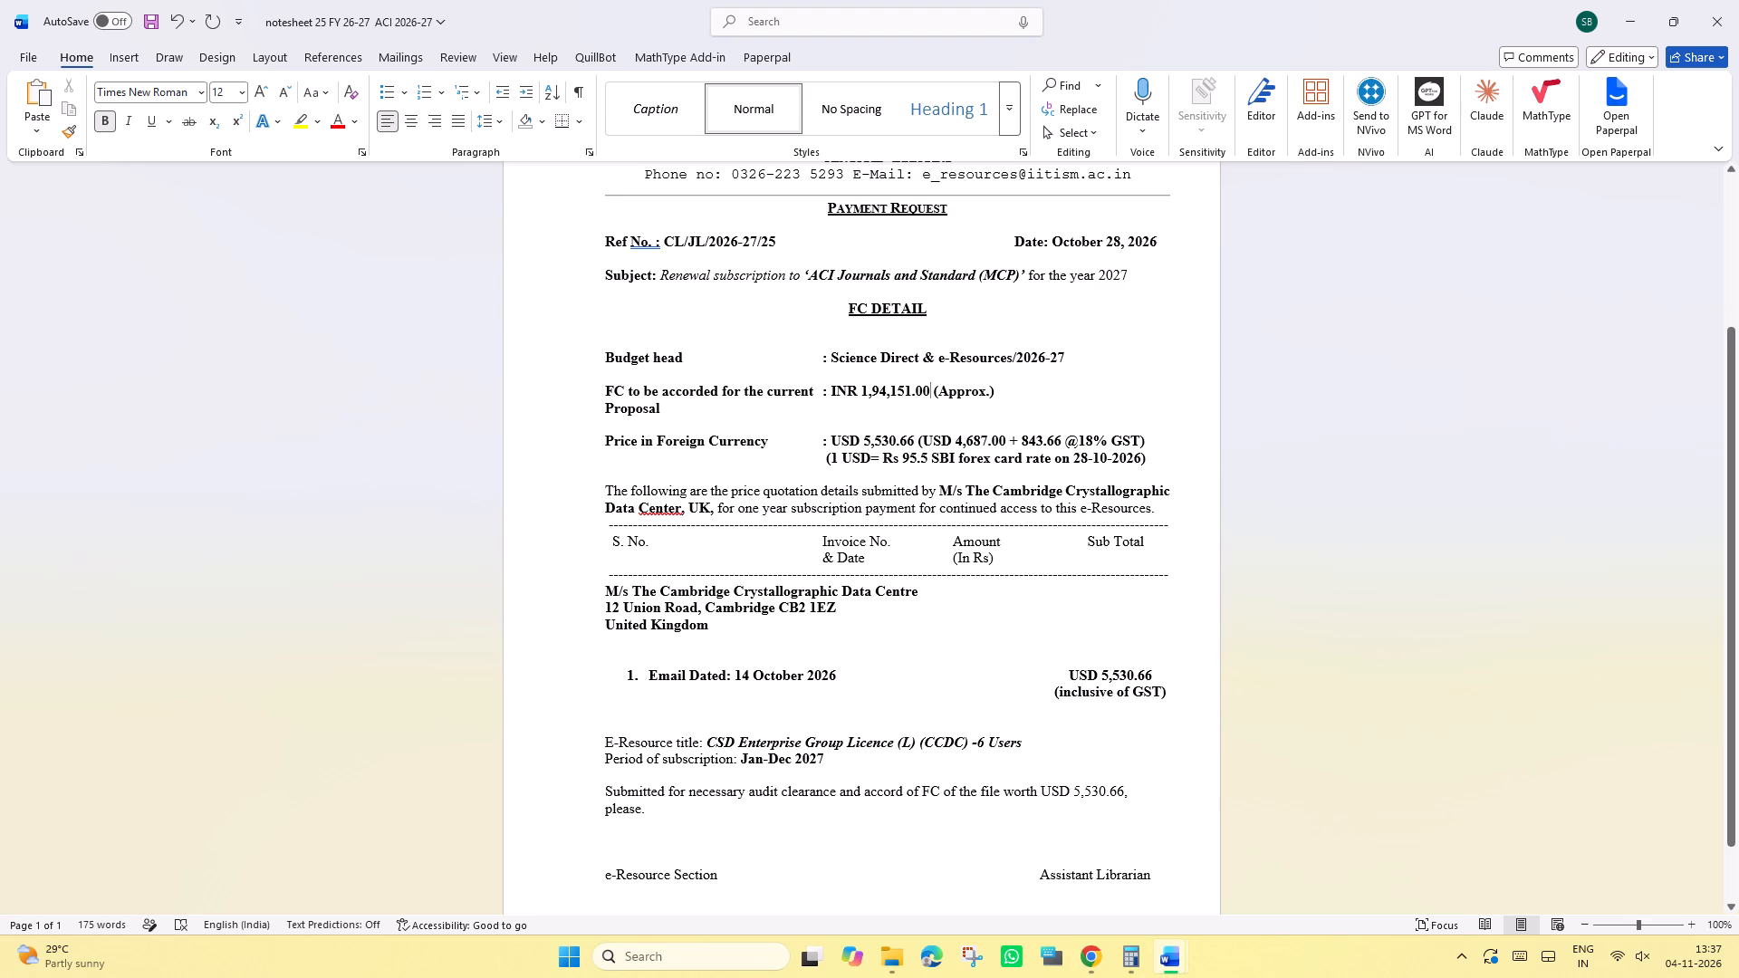
key(alt+Tab)
scroll(874, 475, up, 2)
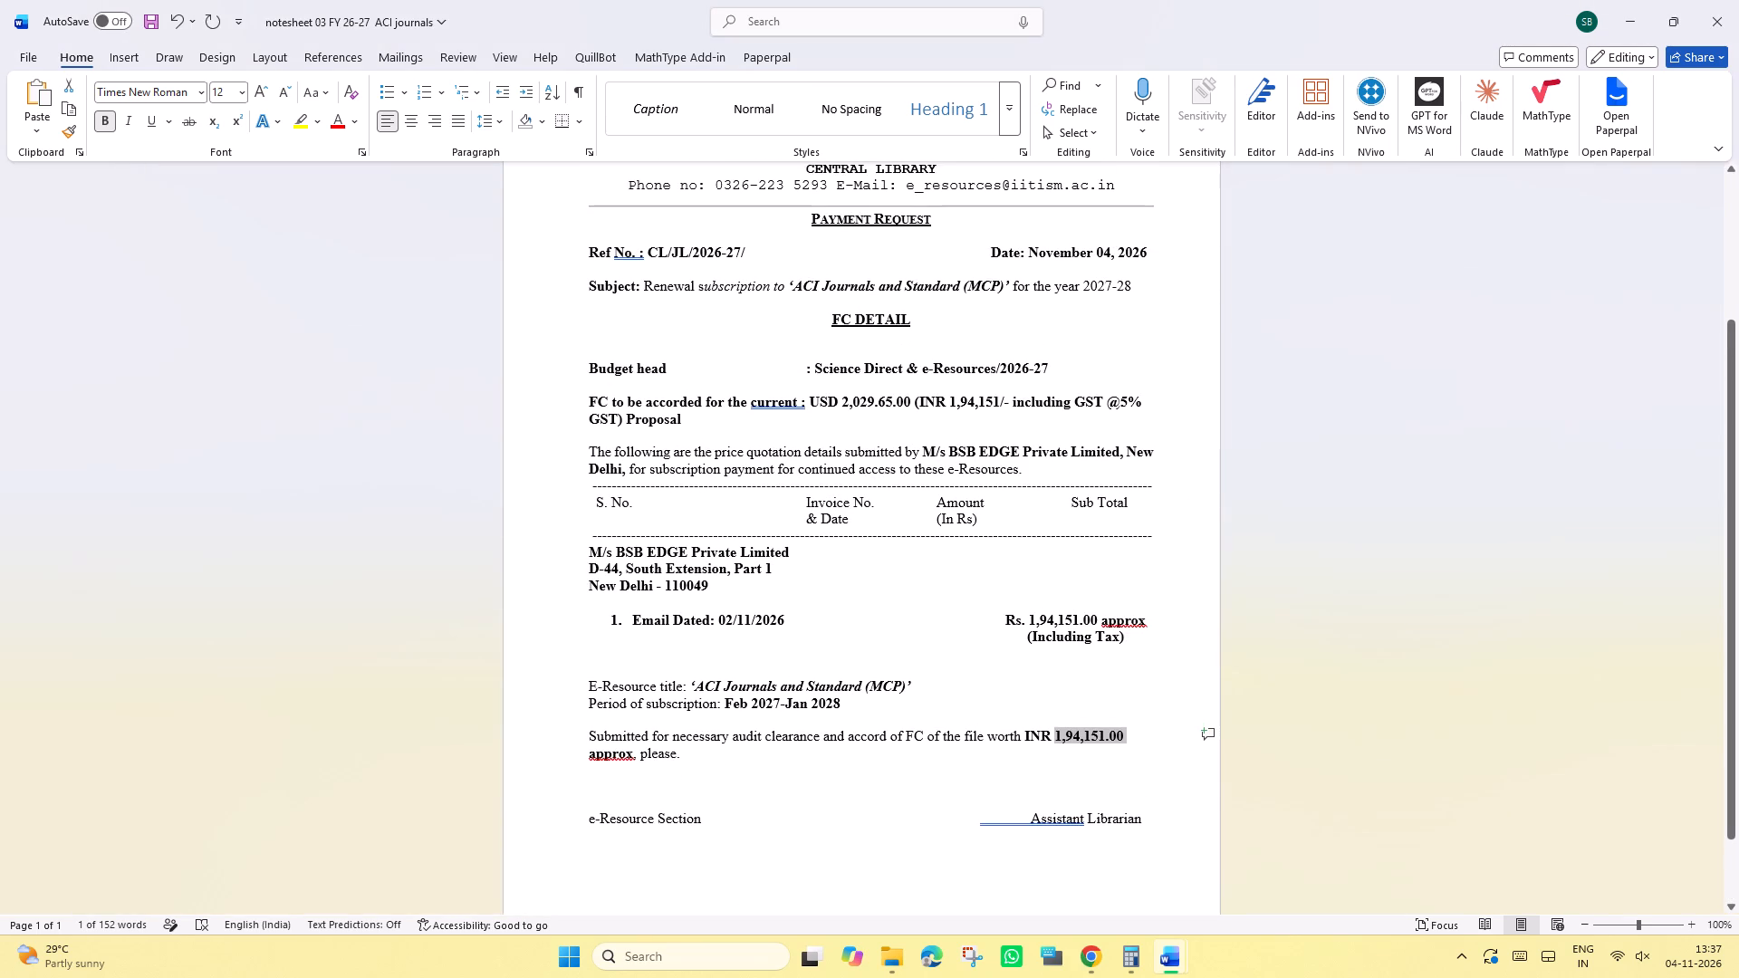
drag(841, 399, 887, 399)
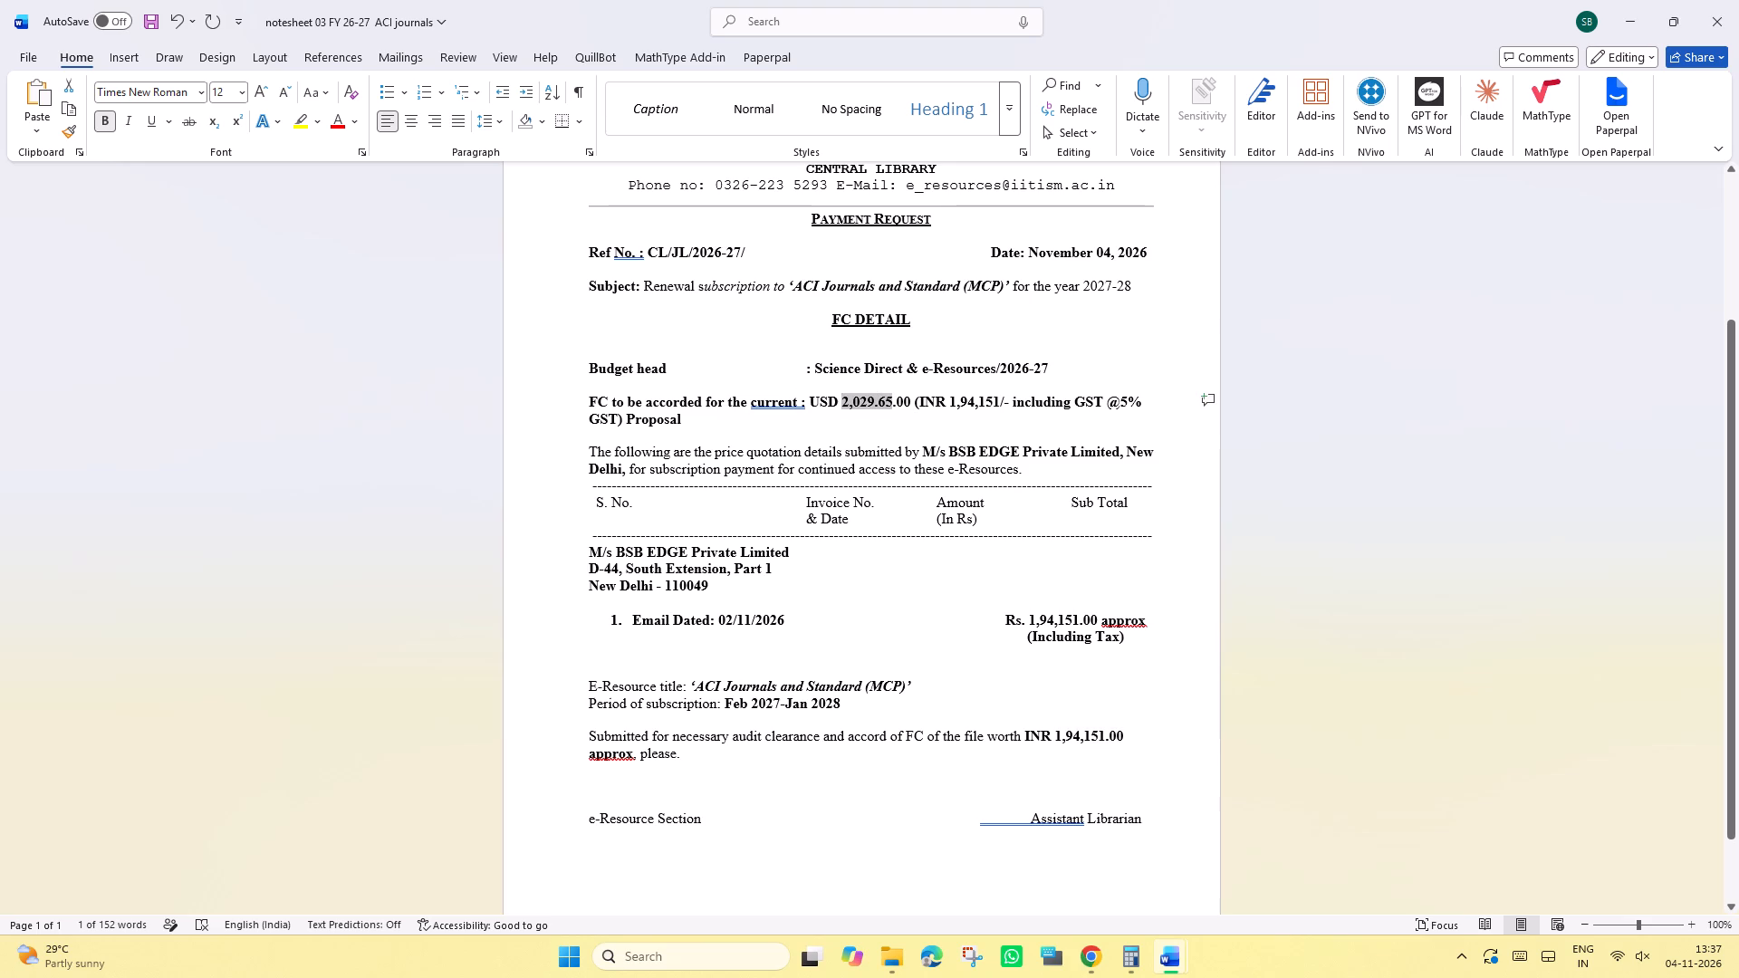
drag(887, 399, 907, 399)
key(ctrl+c)
key(alt+Tab)
drag(863, 443, 897, 442)
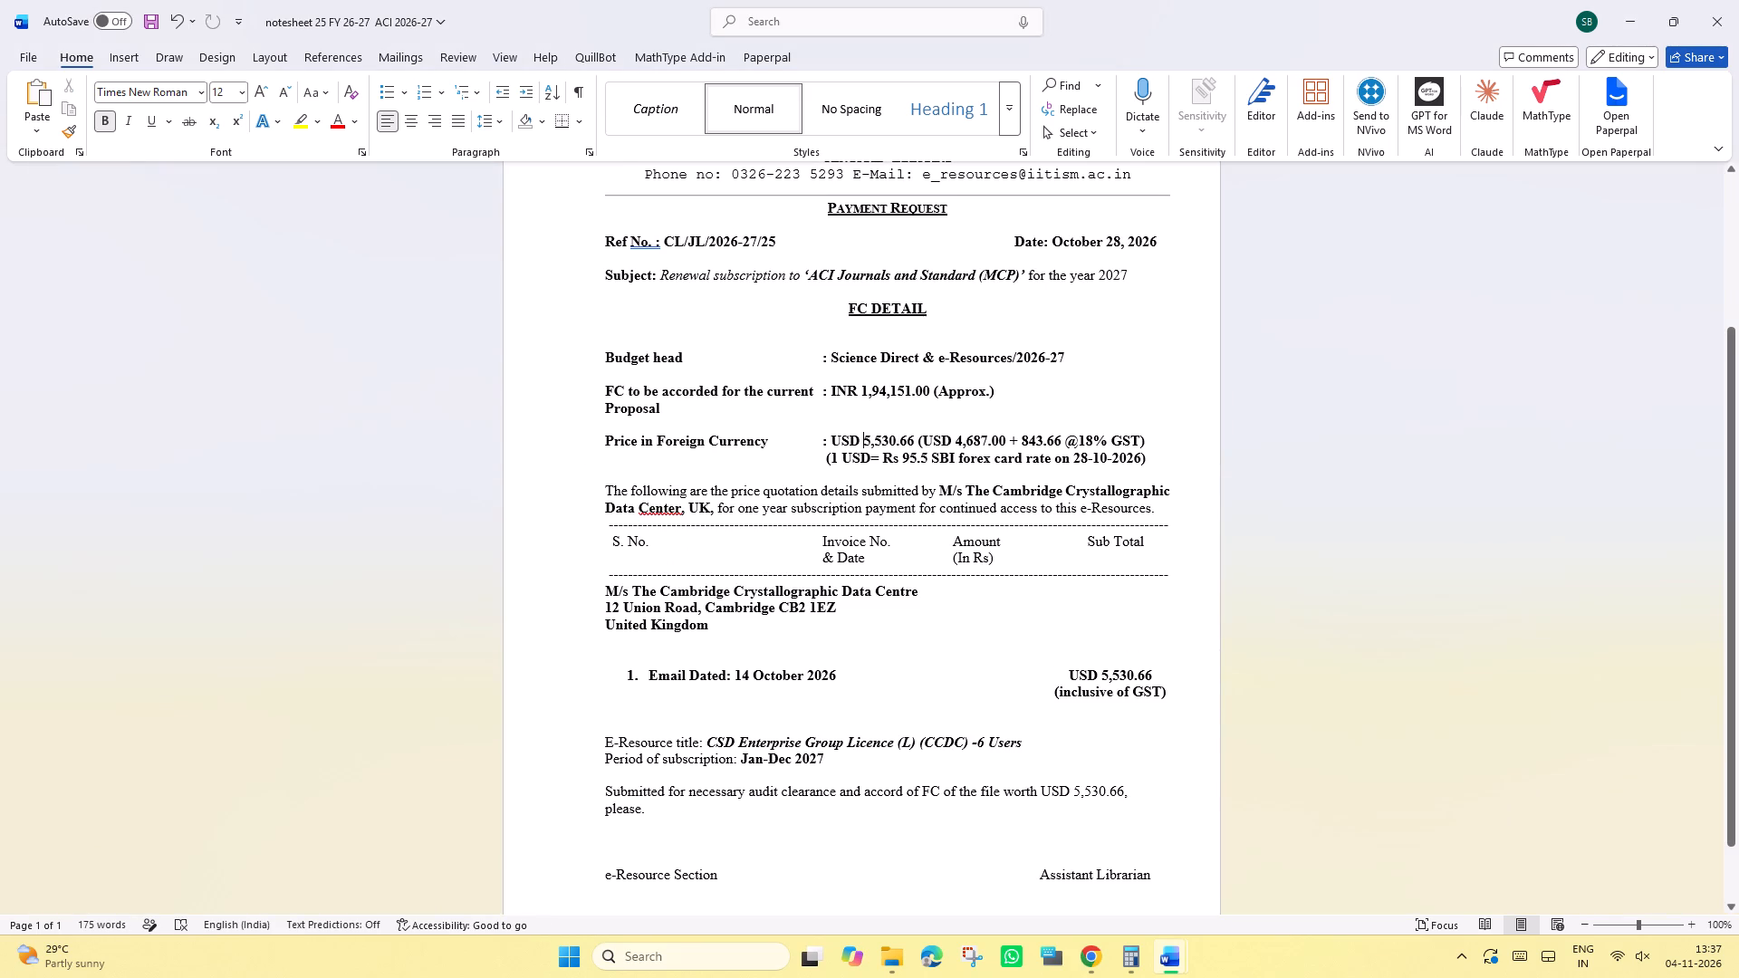
drag(897, 442, 912, 442)
key(ctrl+v)
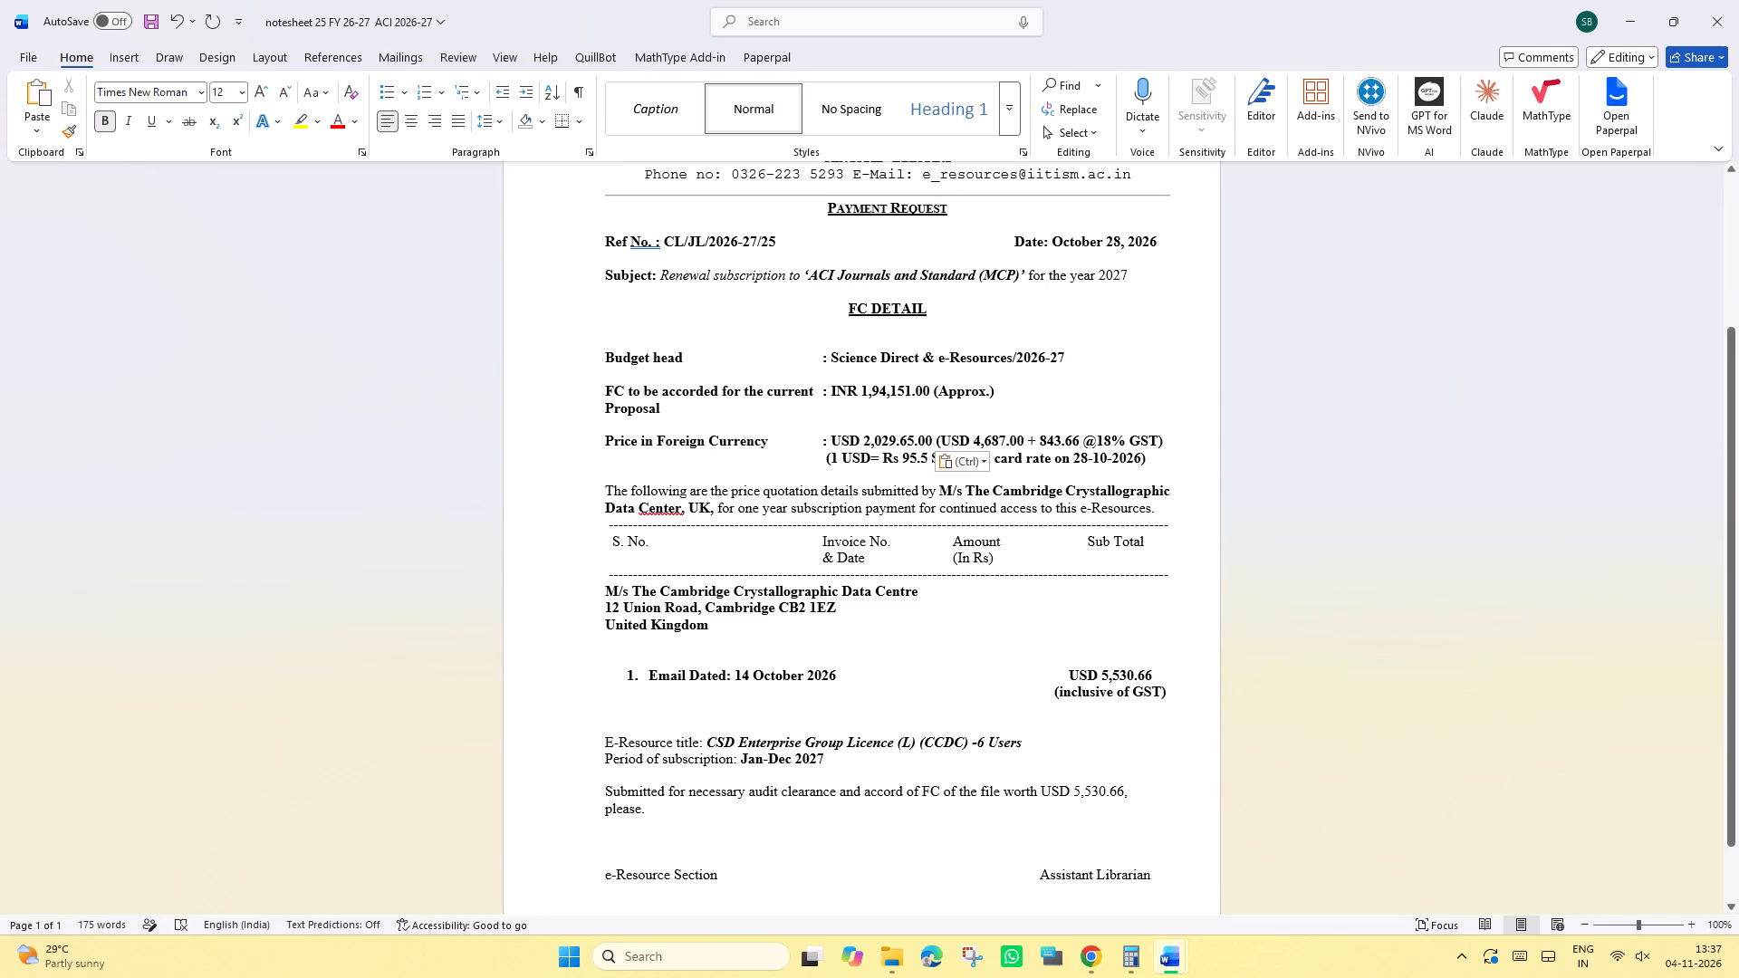
key(BackSpace)
key(BackSpace)
key(BackSpace)
key(BackSpace)
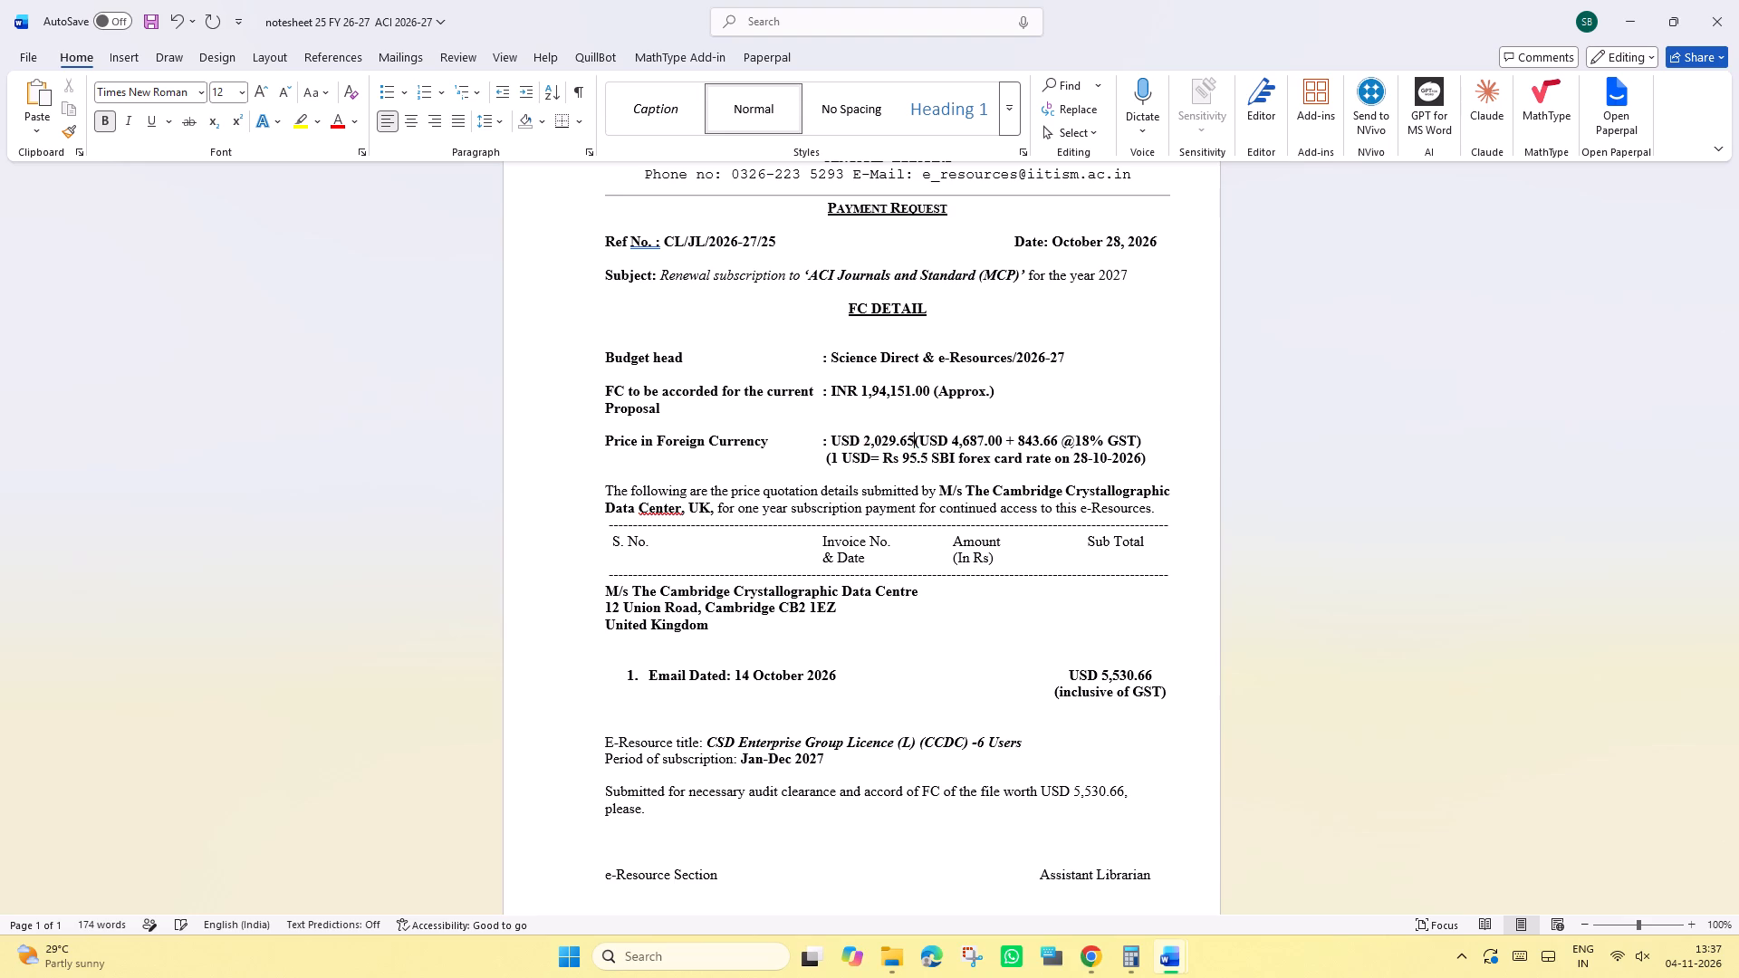
key(space)
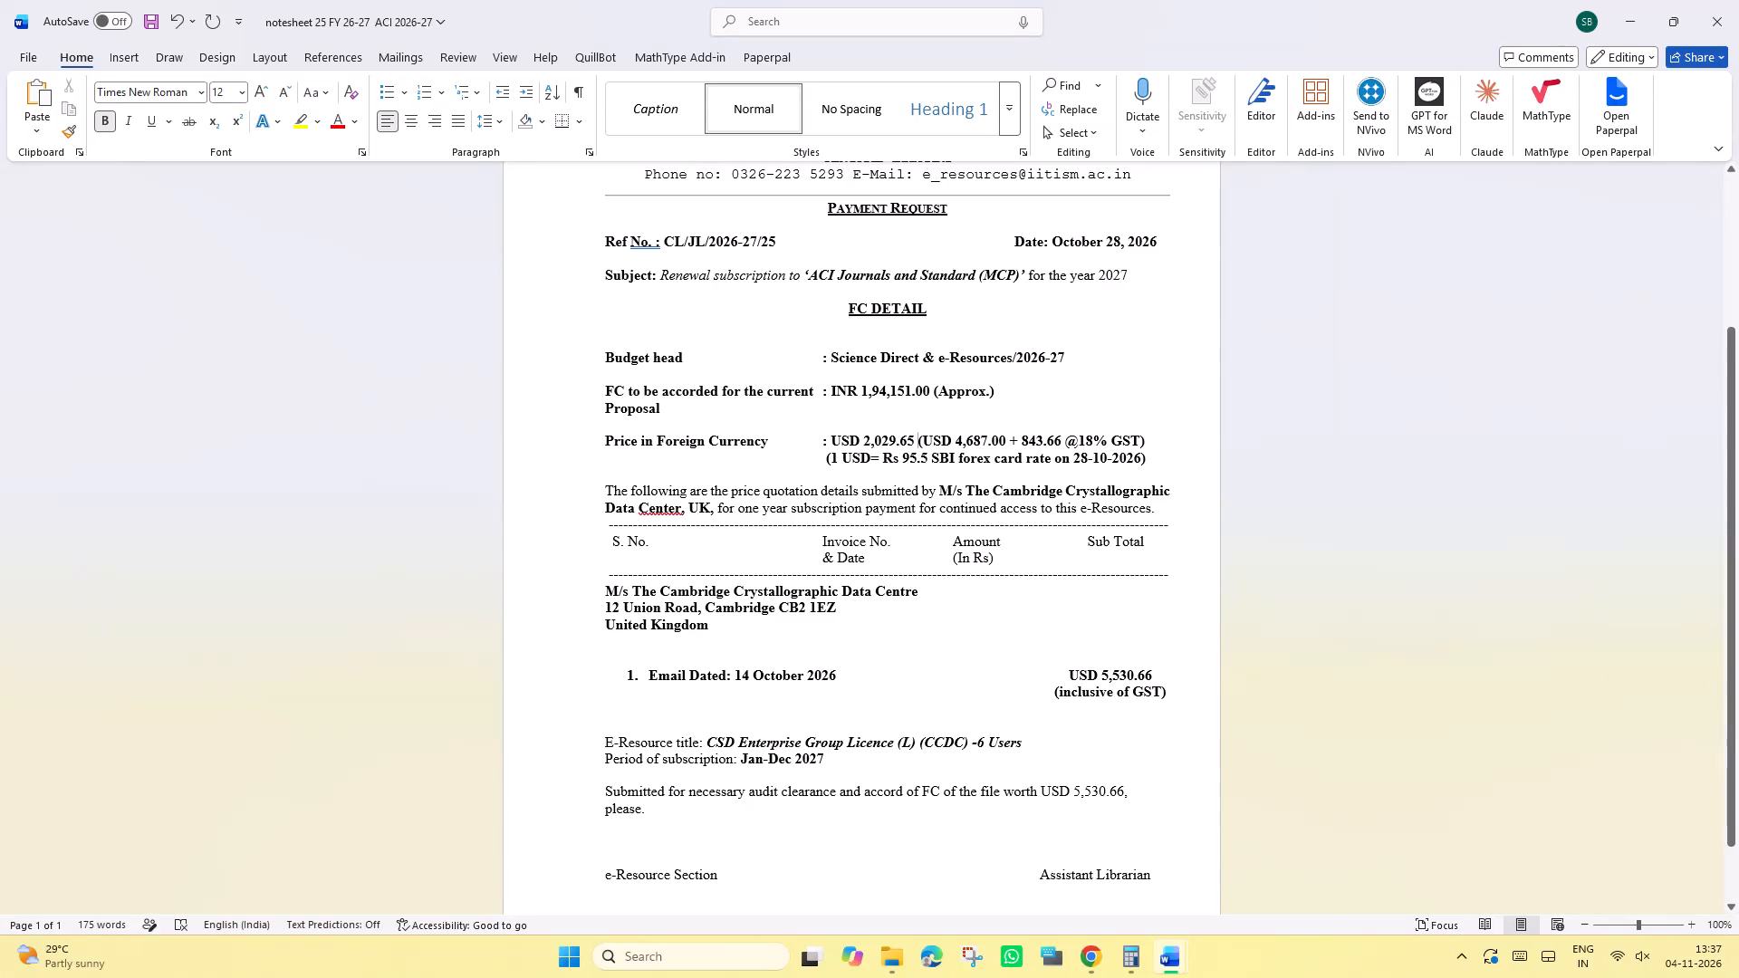
Check the GST rate in the ACI journals notesheet and switch to Calculator with its entry cleared.
key(alt+Tab)
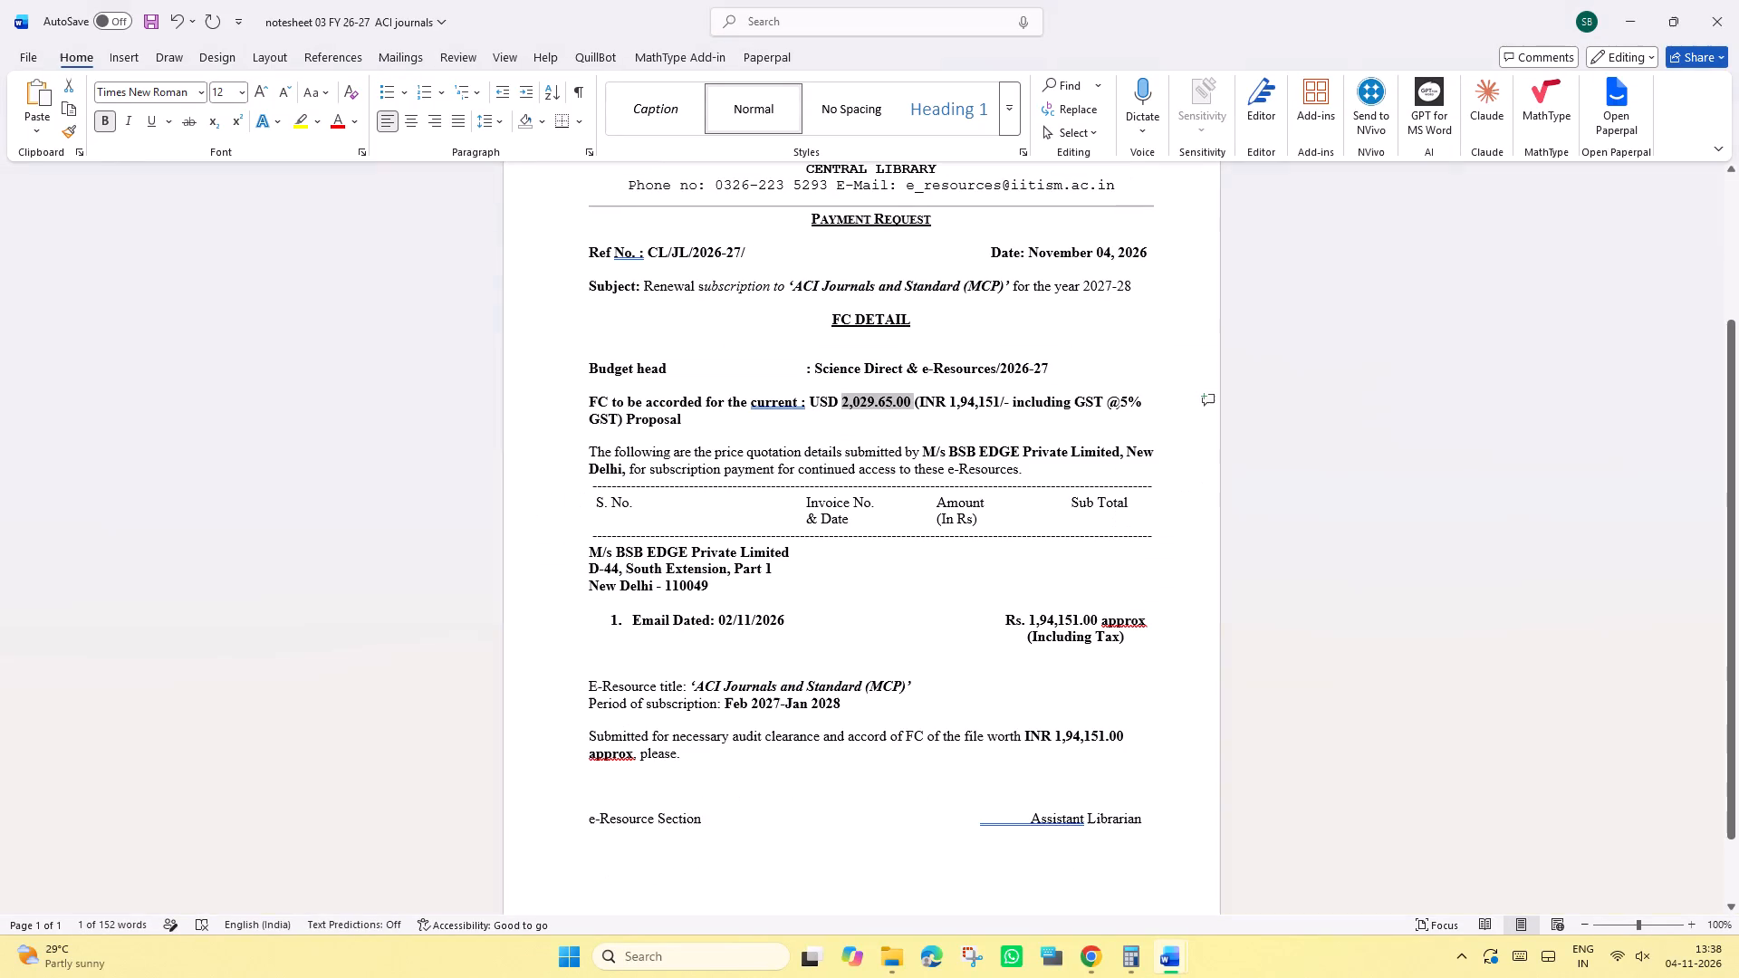
click(961, 398)
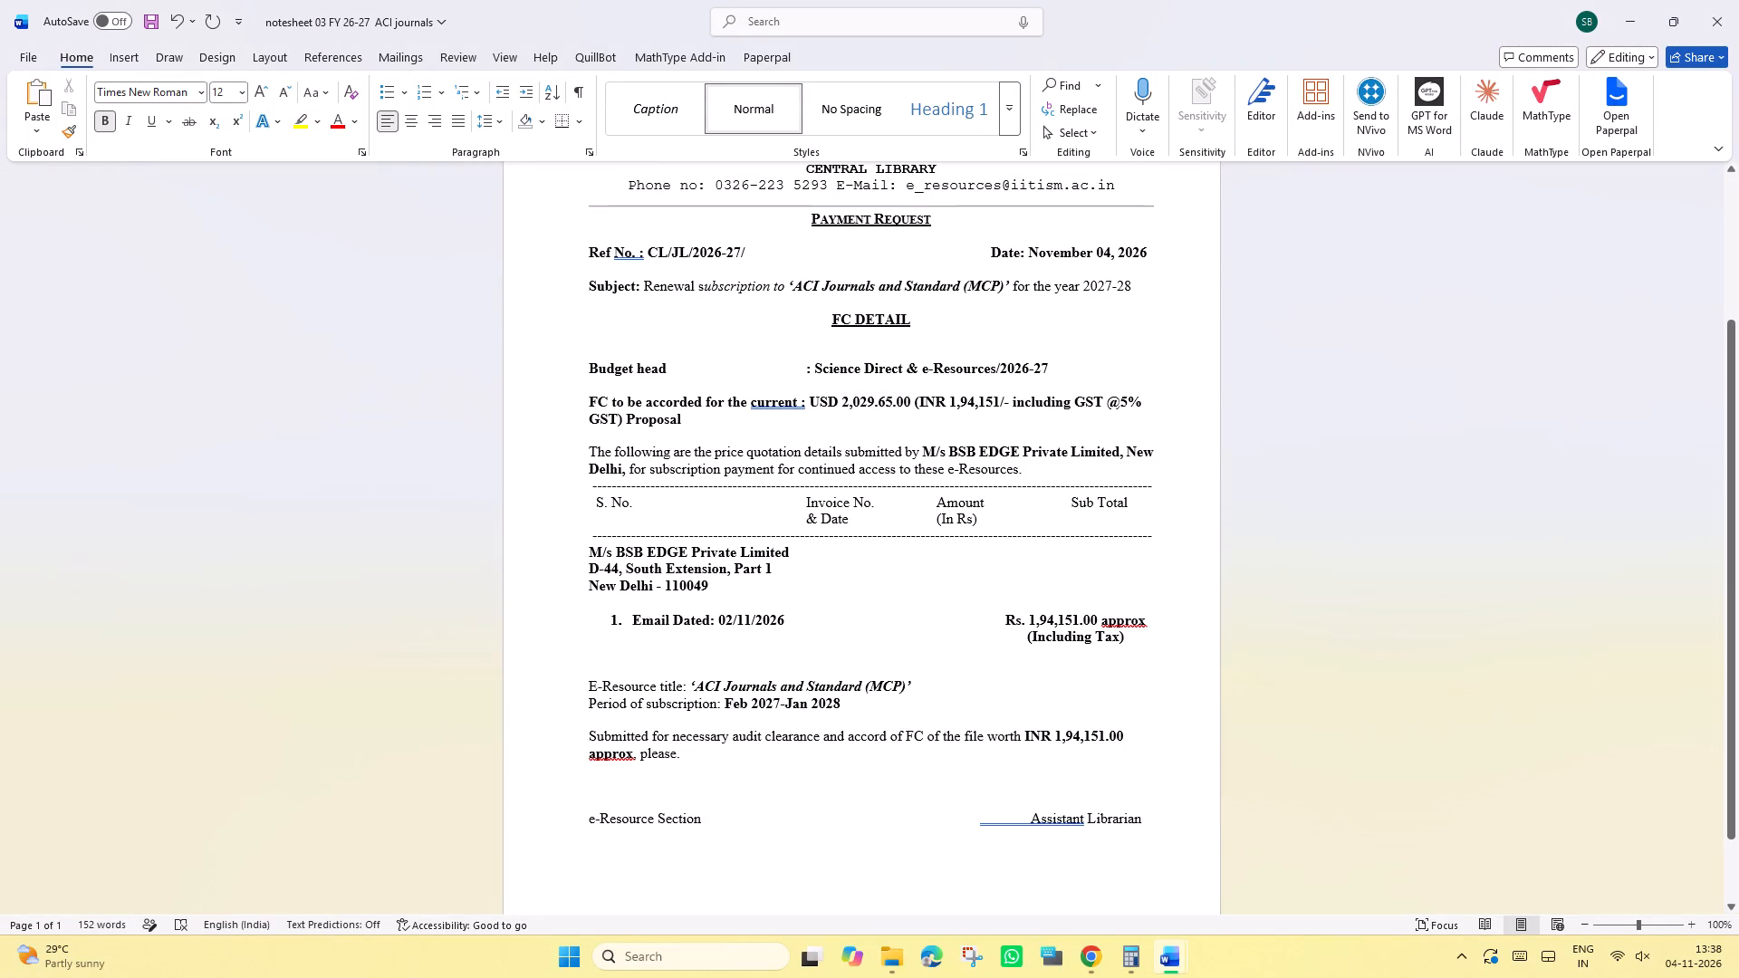
key(alt+Tab)
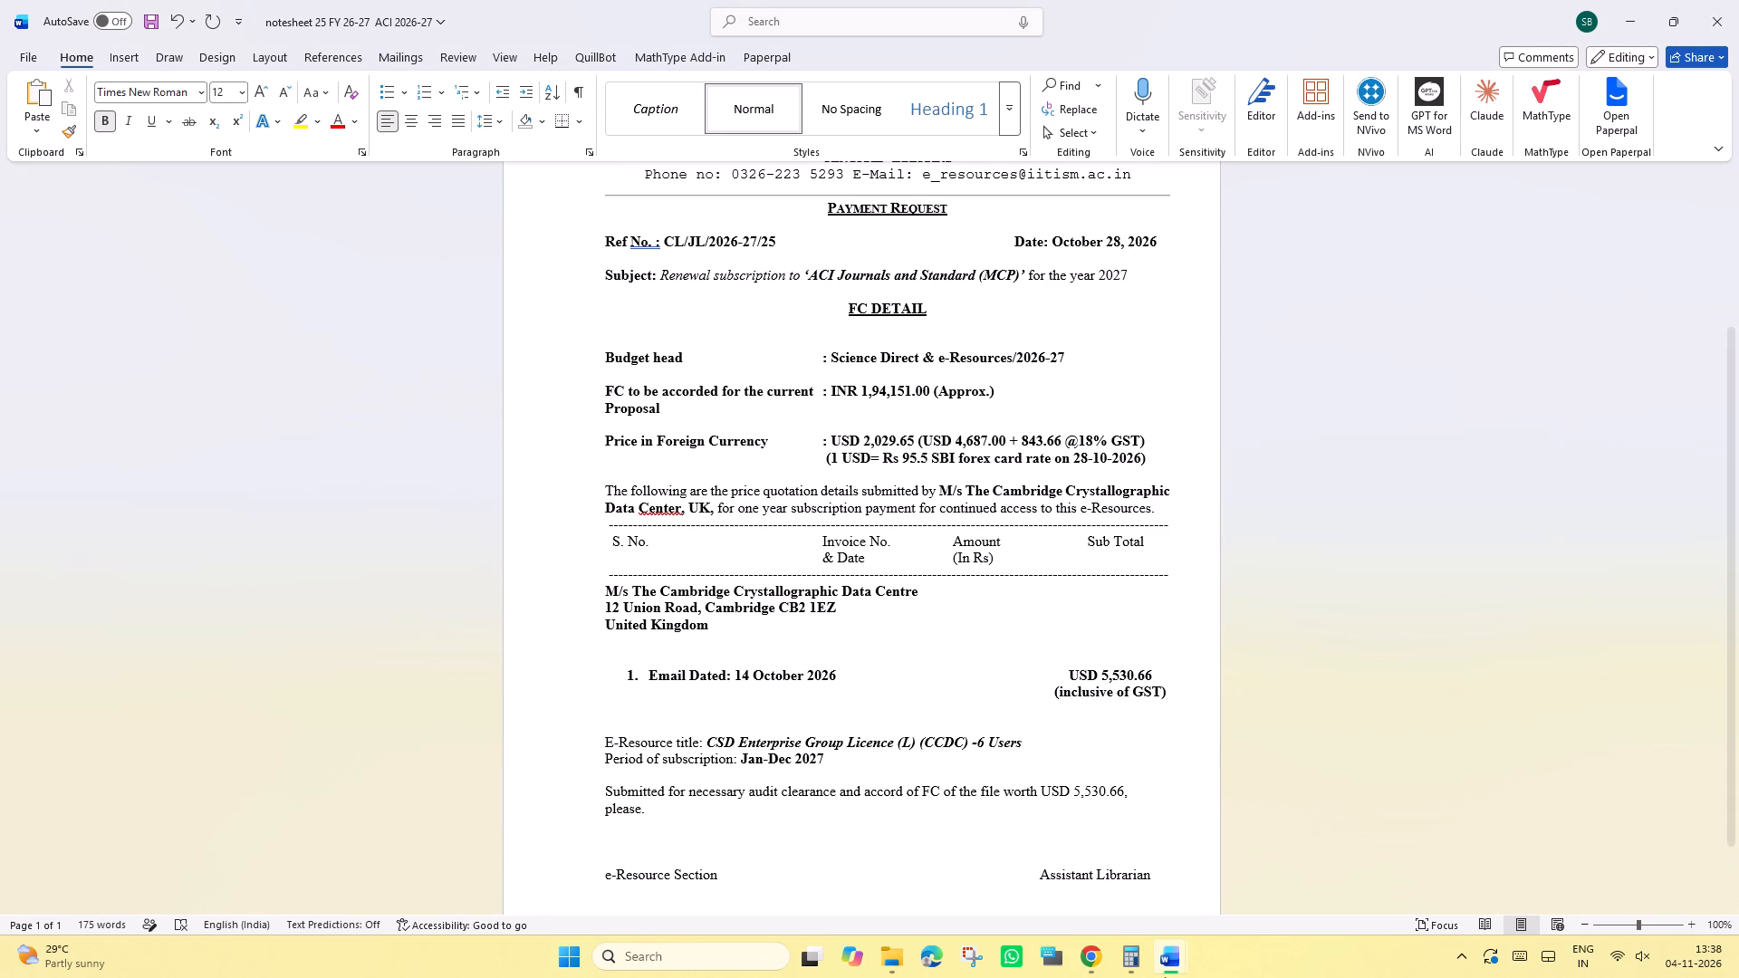
click(1126, 955)
click(1627, 617)
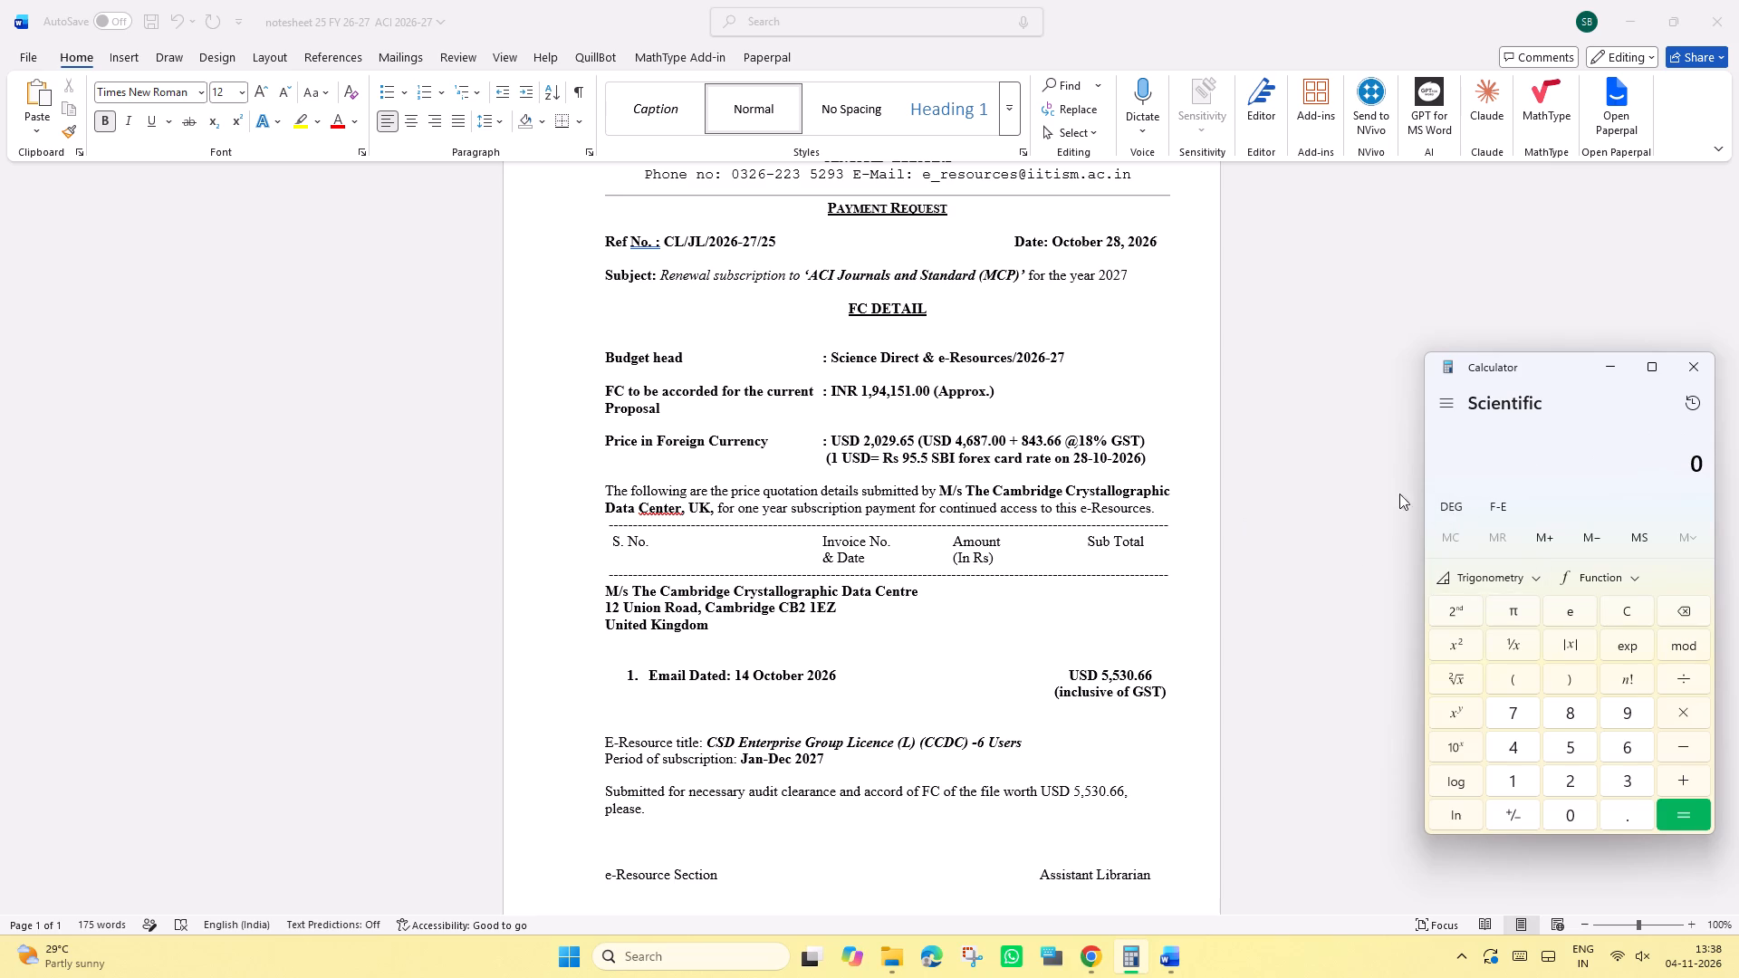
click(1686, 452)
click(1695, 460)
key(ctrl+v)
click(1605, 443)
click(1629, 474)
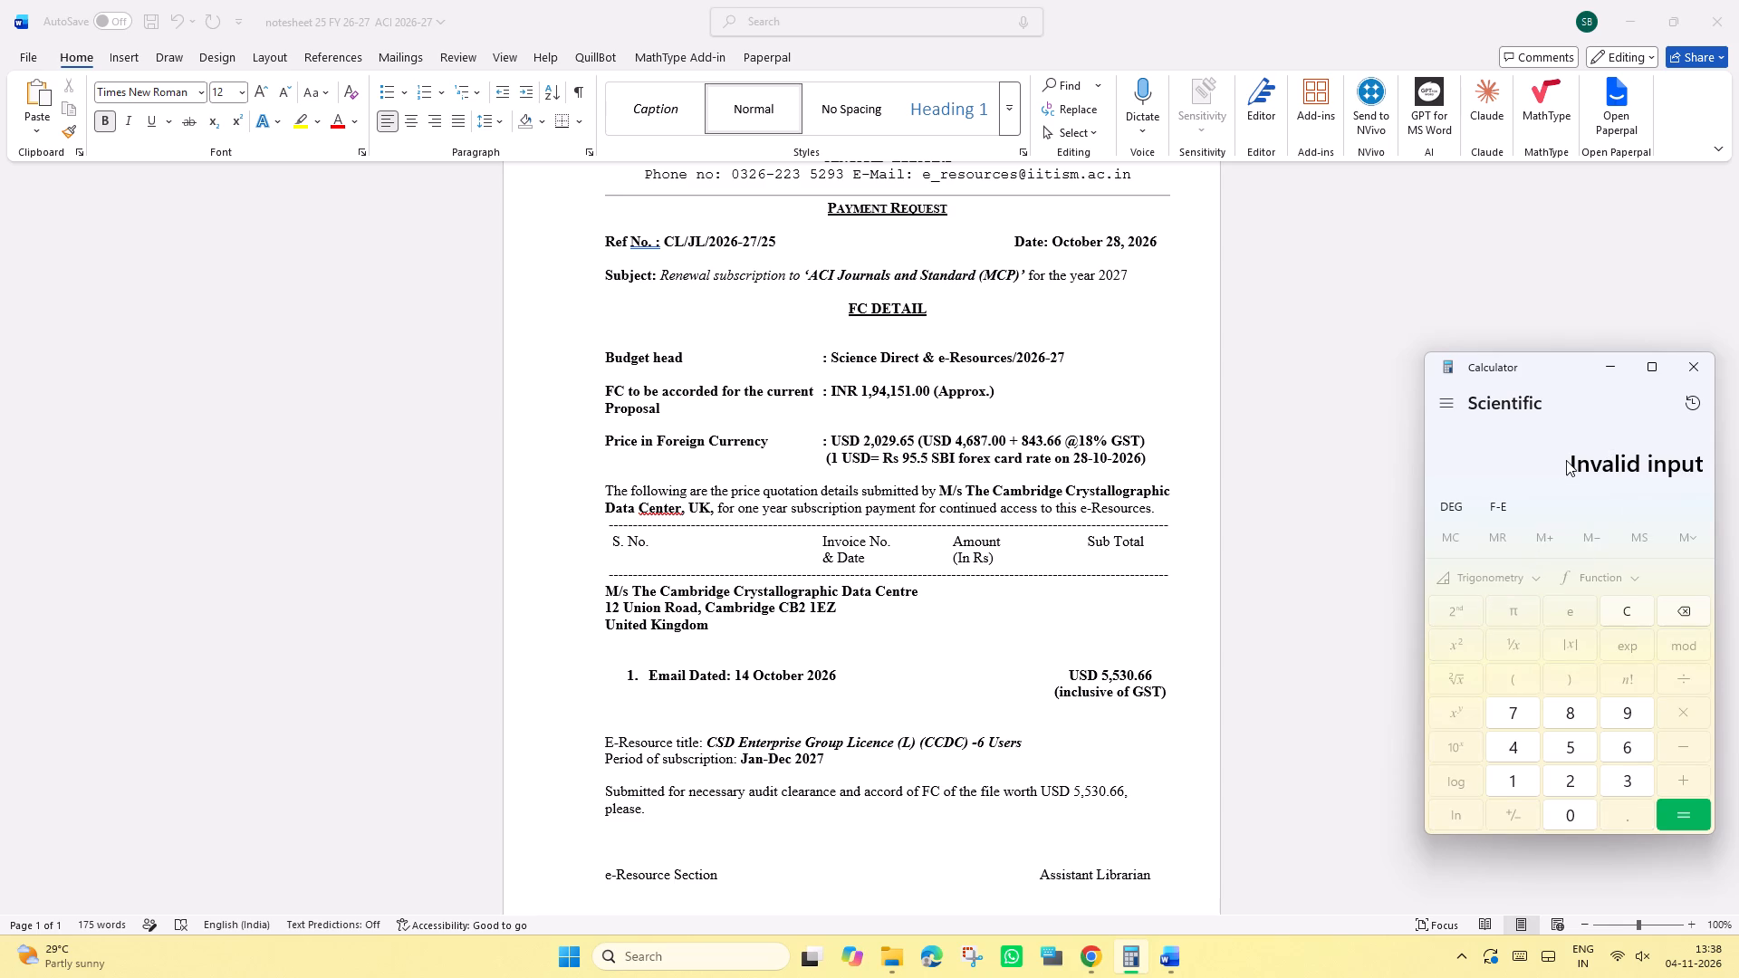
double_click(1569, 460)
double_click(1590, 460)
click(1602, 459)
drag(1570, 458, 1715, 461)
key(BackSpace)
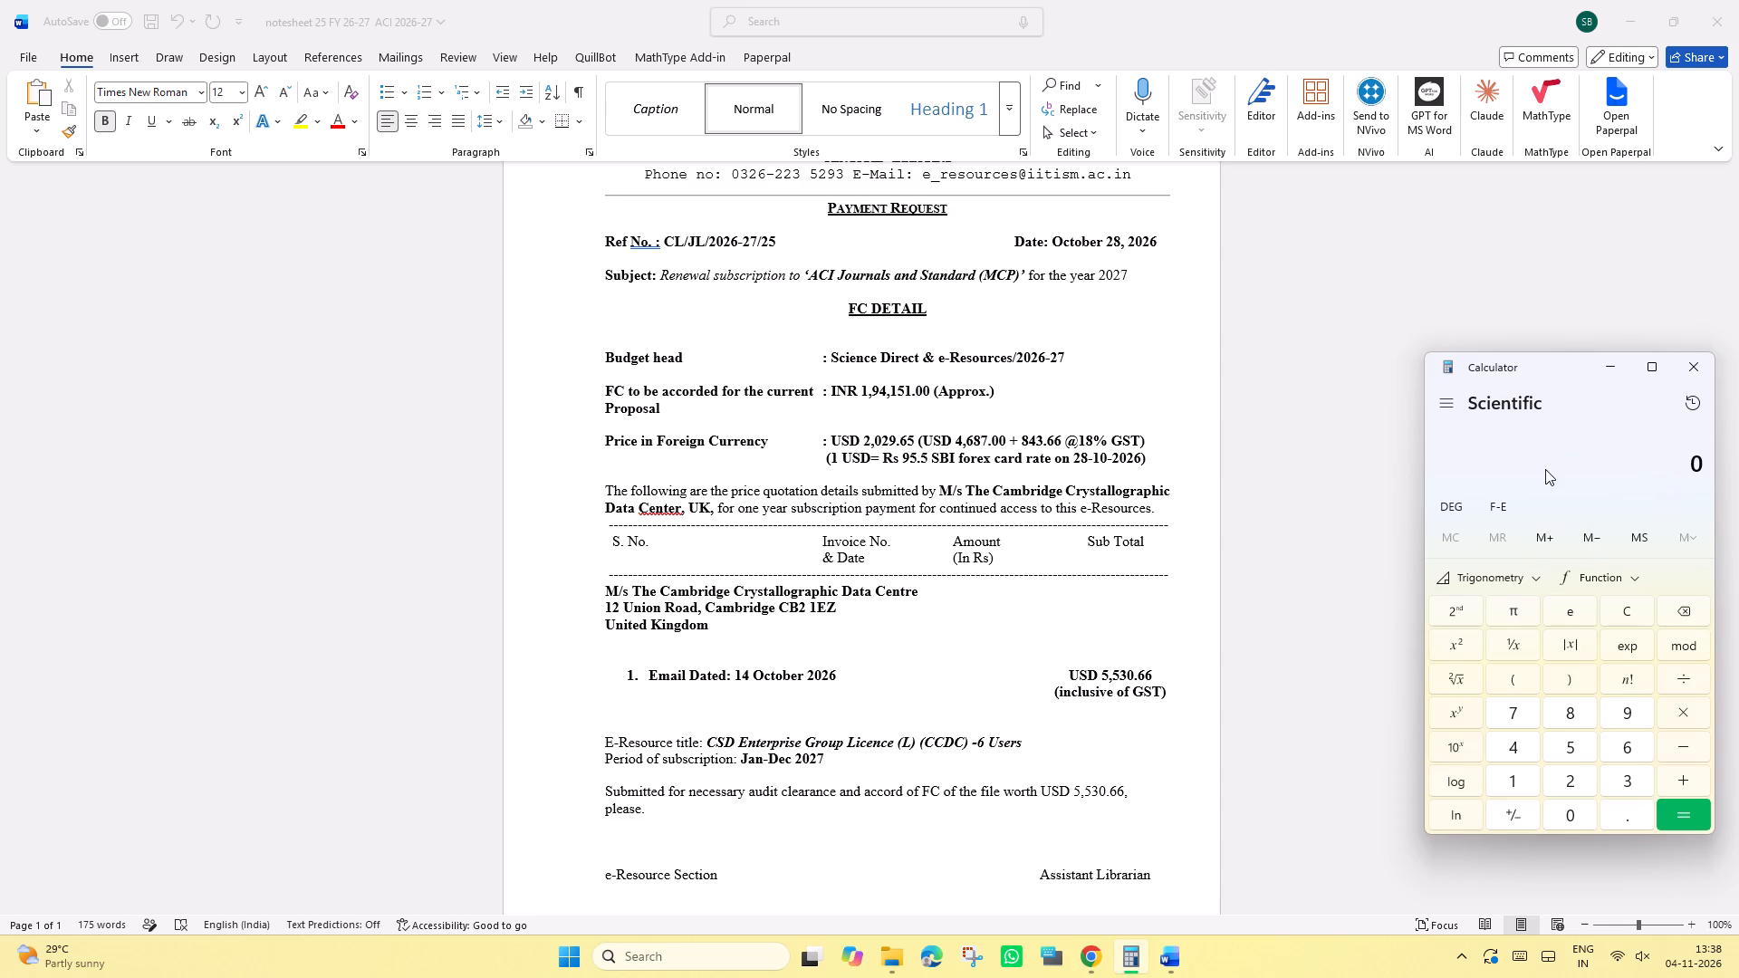
Calculate 2029.65 × 0.95 in Calculator for the pre-GST amount.
click(1637, 462)
text(20)
text(29.65)
key(asterisk)
text(.95)
key(Return)
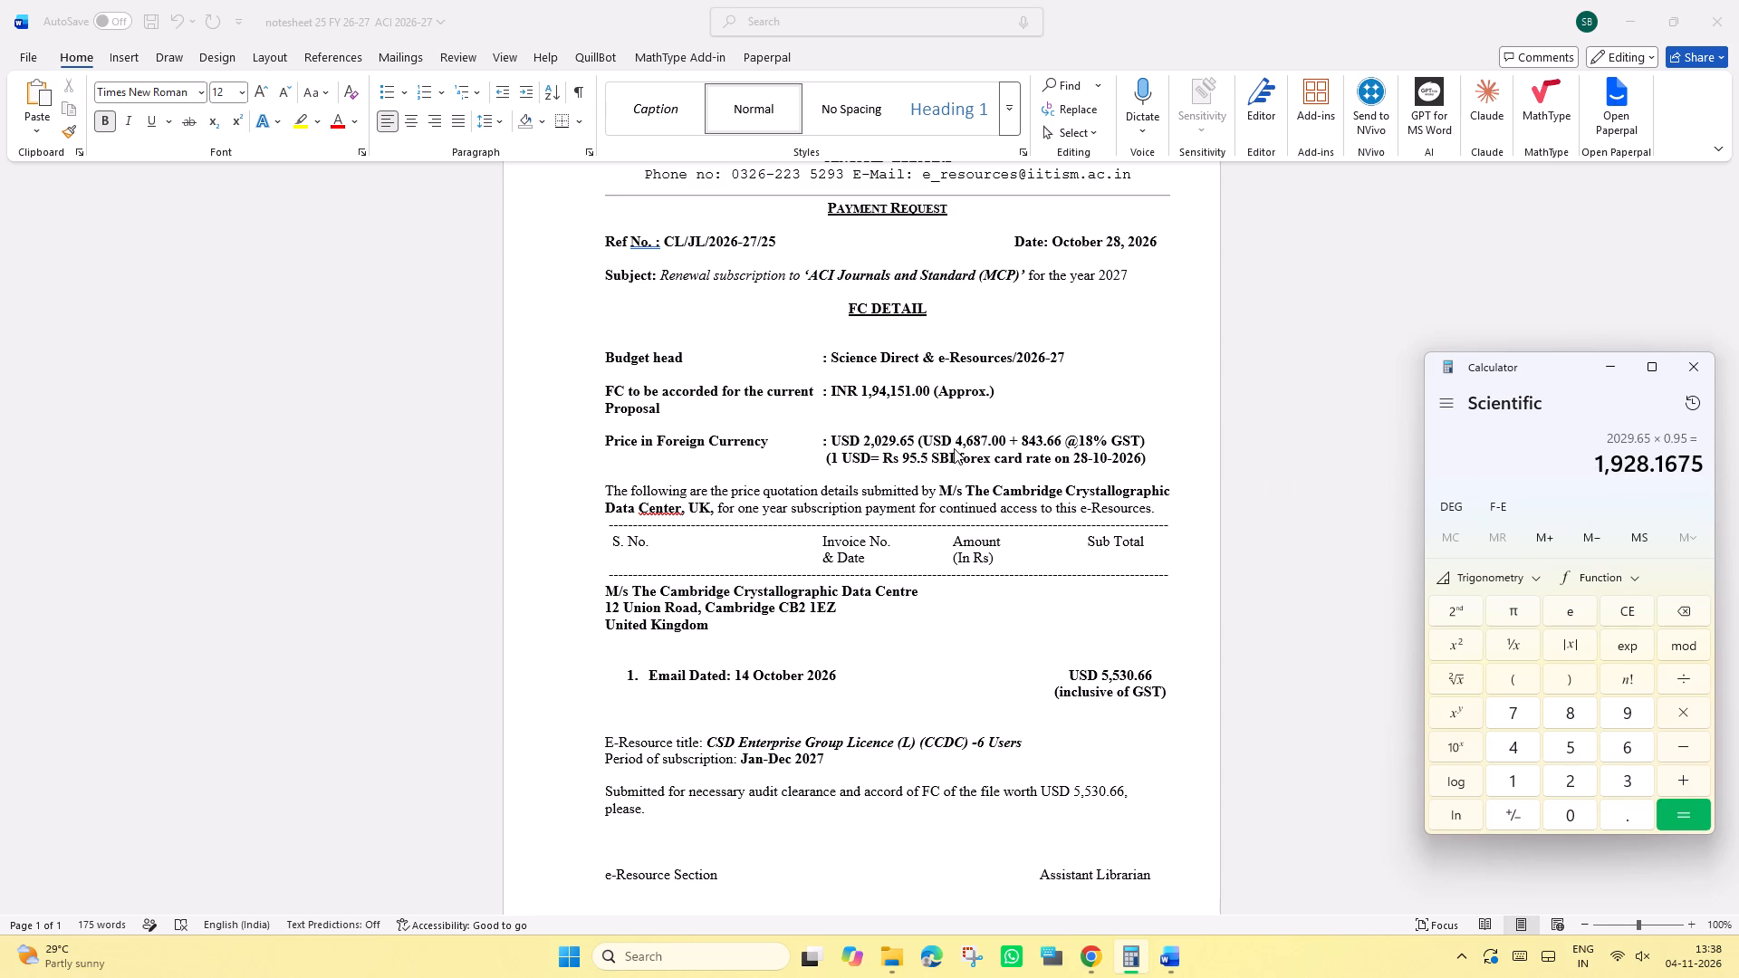
In the notesheet's Price in Foreign Currency breakdown, replace the whole-number part of the base USD amount with 1,928.17.
click(982, 438)
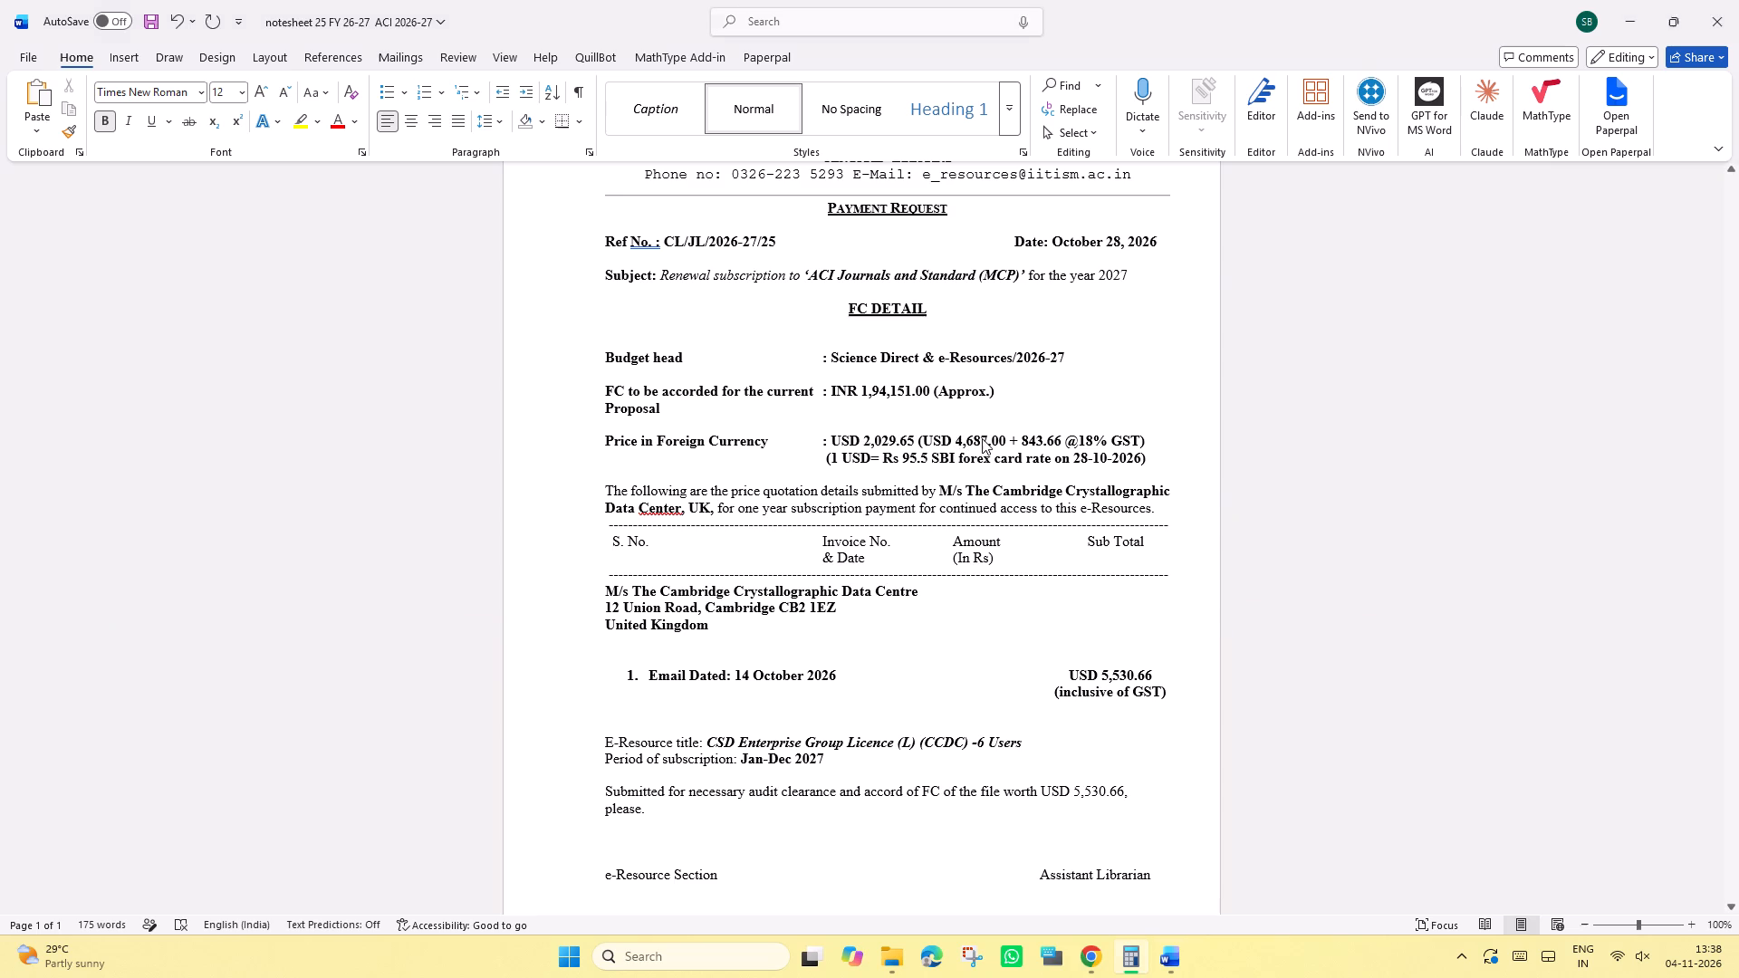
click(984, 438)
key(Right)
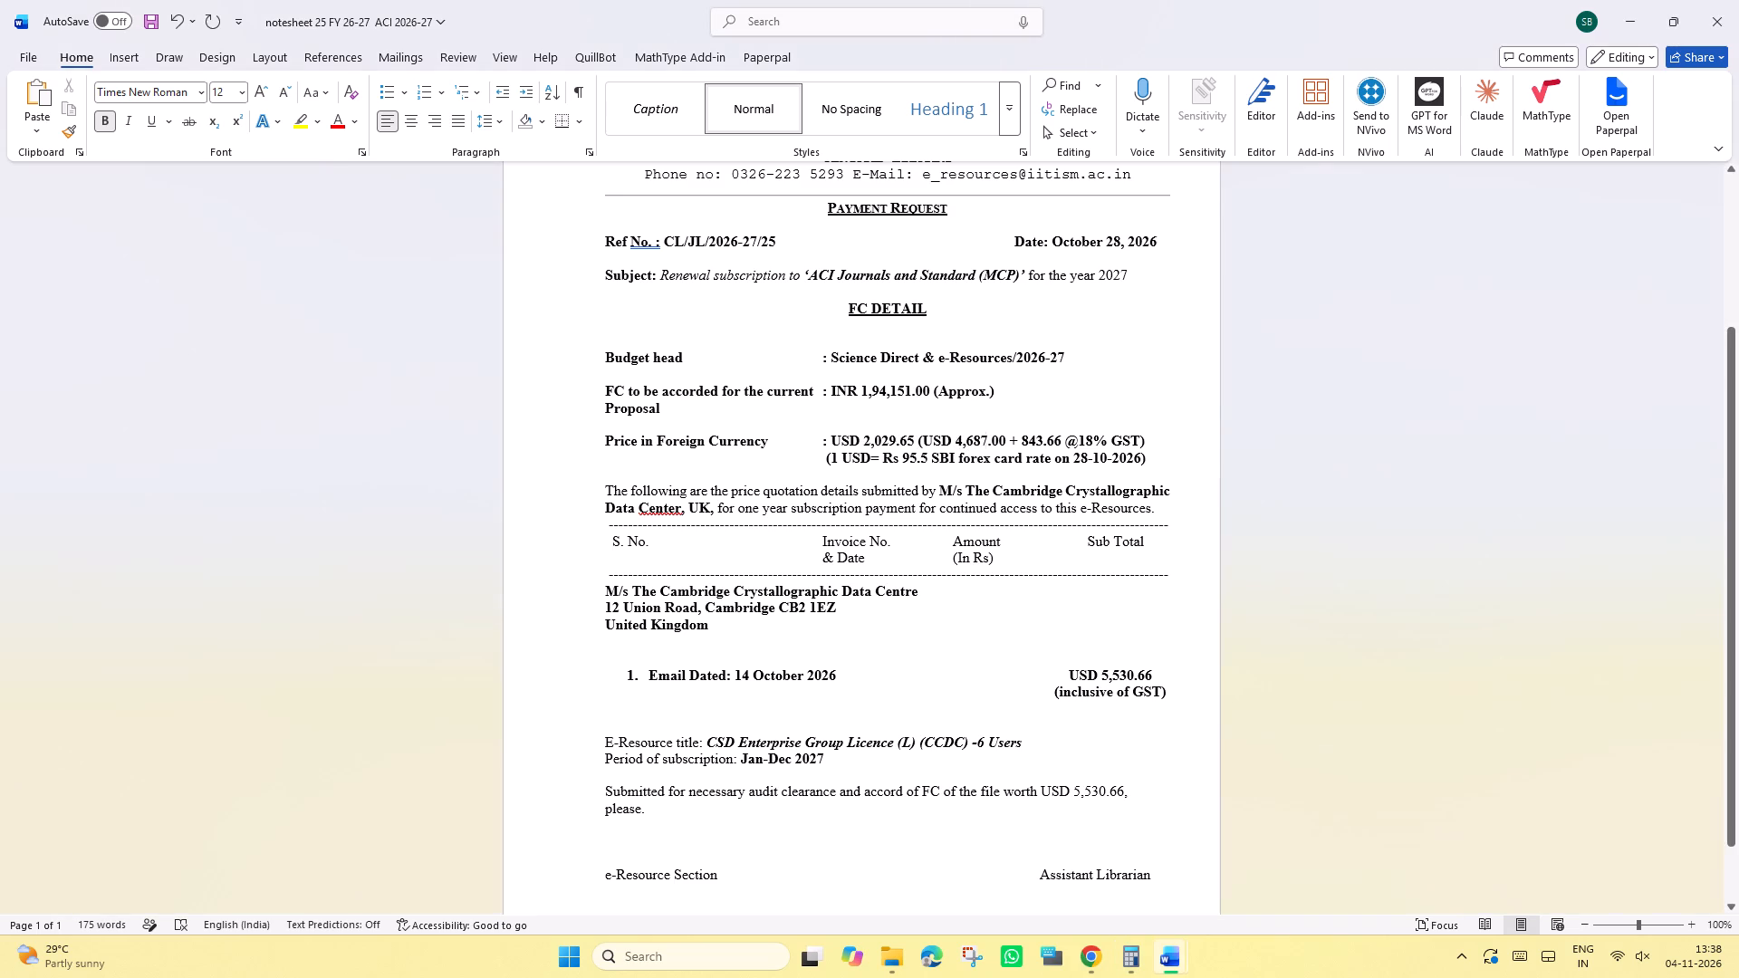
key(BackSpace)
key(BackSpace)
key(BackSpace)
key(BackSpace)
key(BackSpace)
text(1928.17)
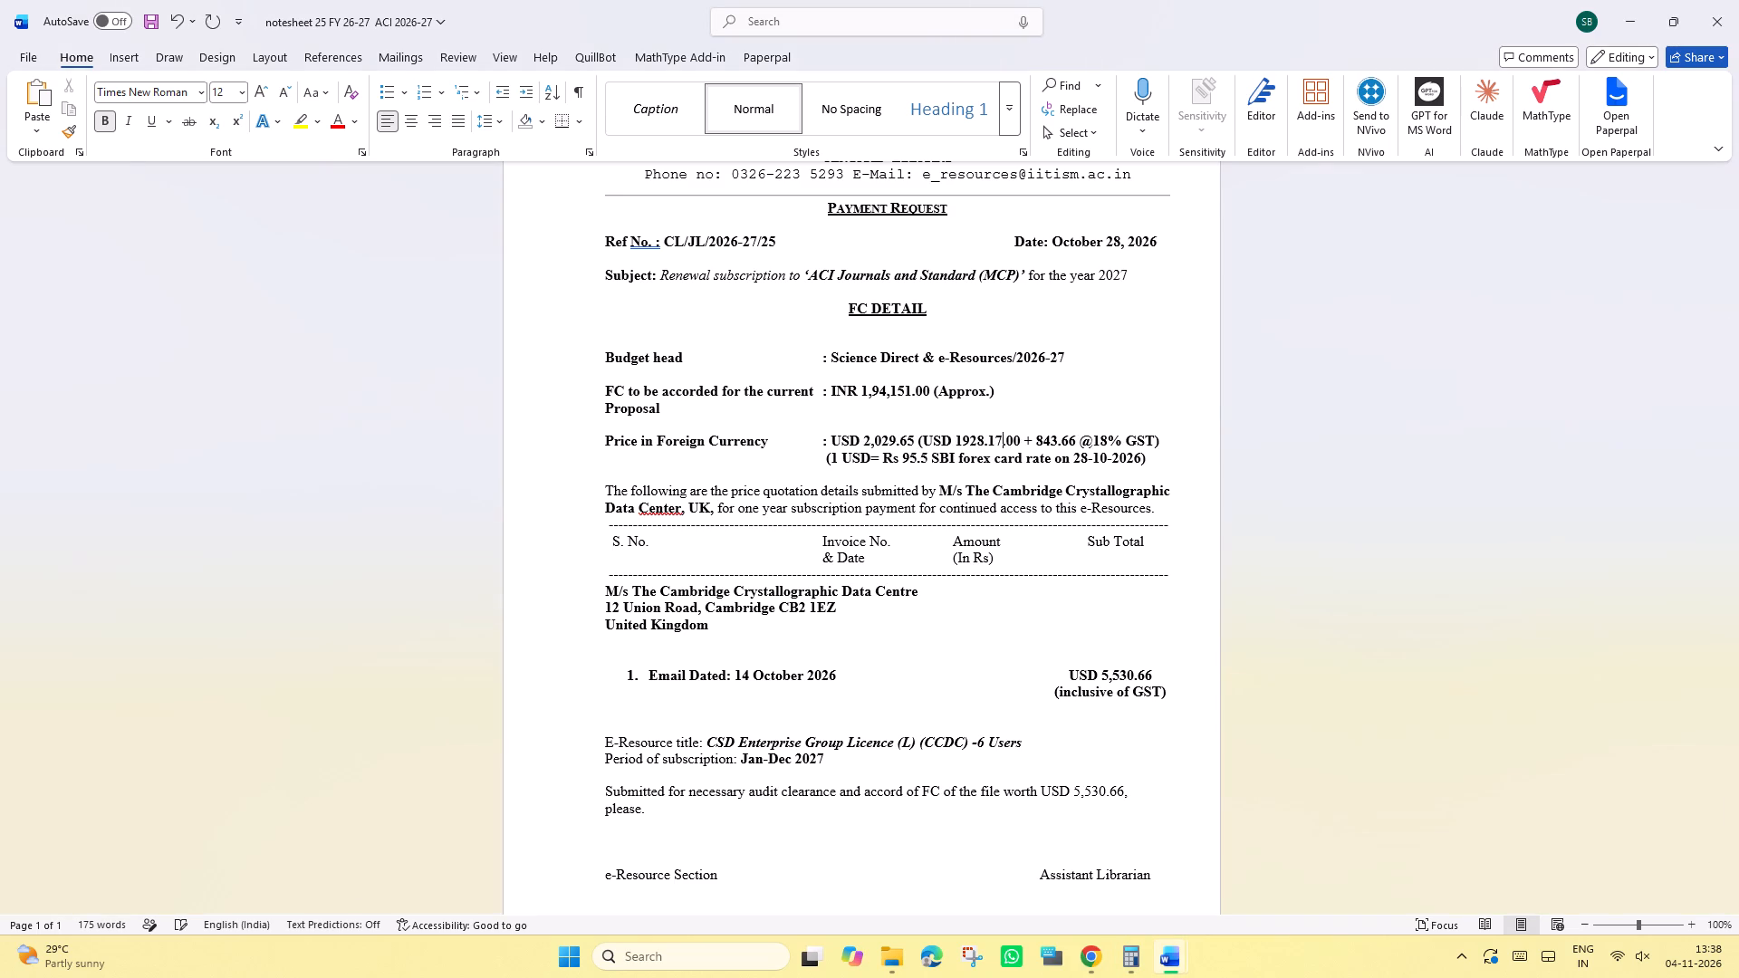
key(Left)
key(Left)
key(Left)
key(Left)
key(Left)
key(Left)
key(comma)
Subtract 2029.65 from the pre-GST result in Calculator to work out the GST portion.
key(alt+Tab)
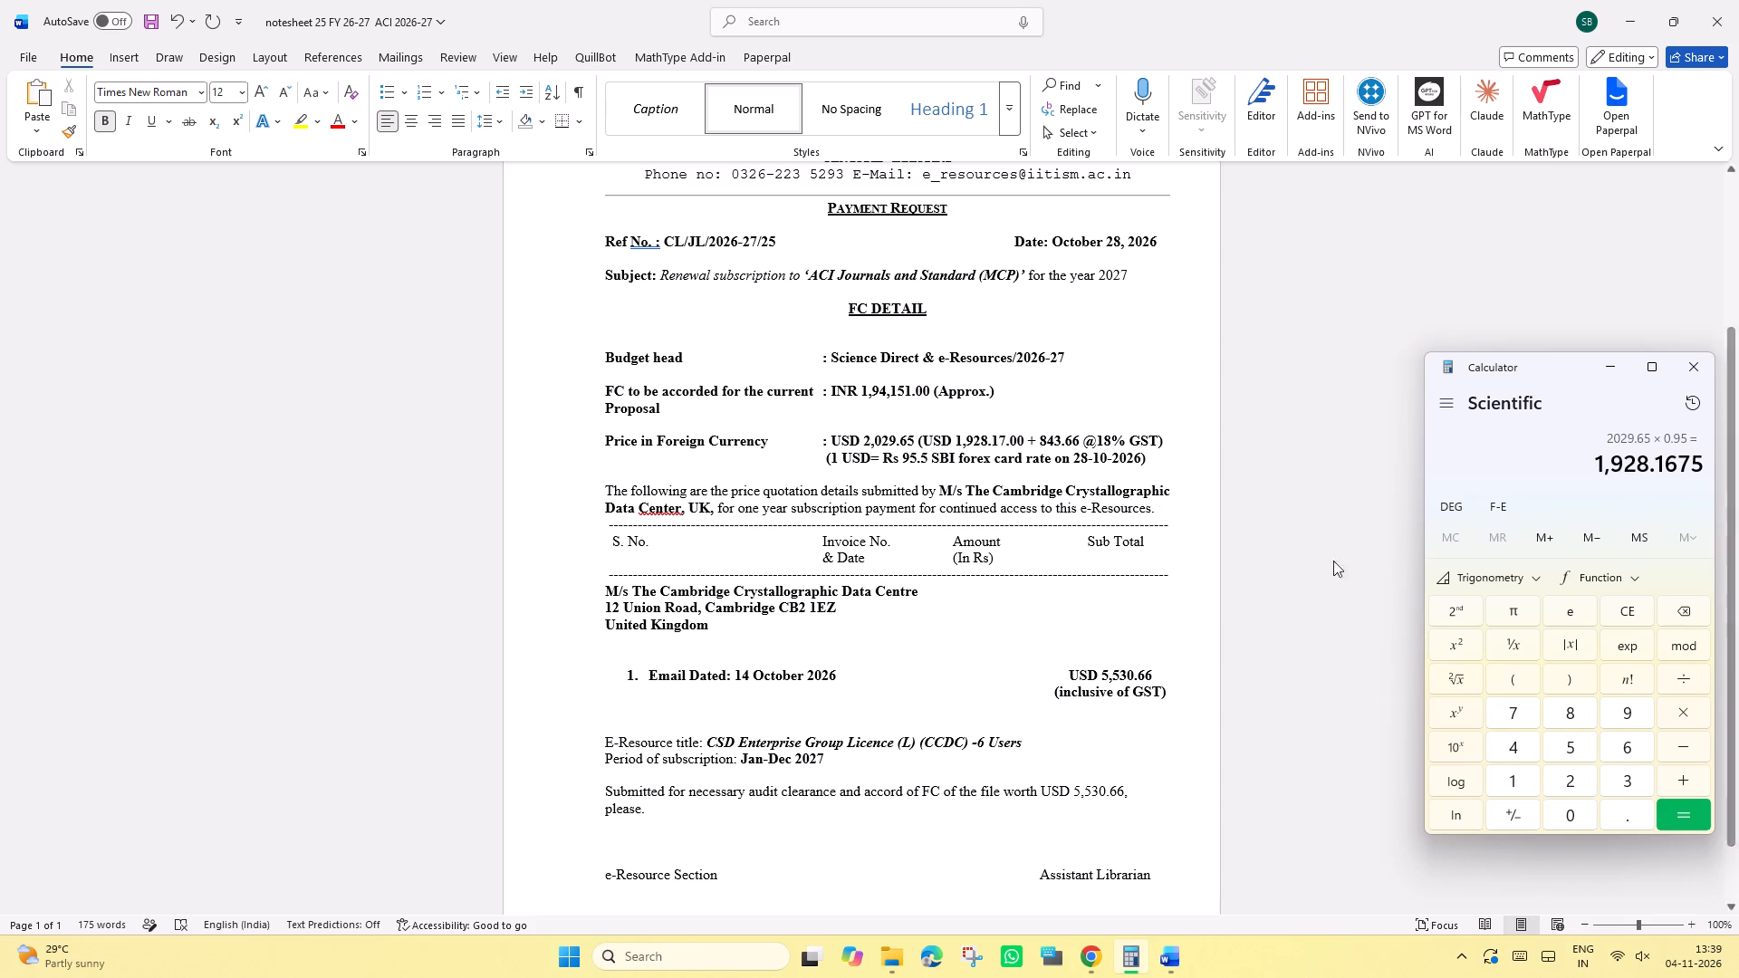
click(1675, 742)
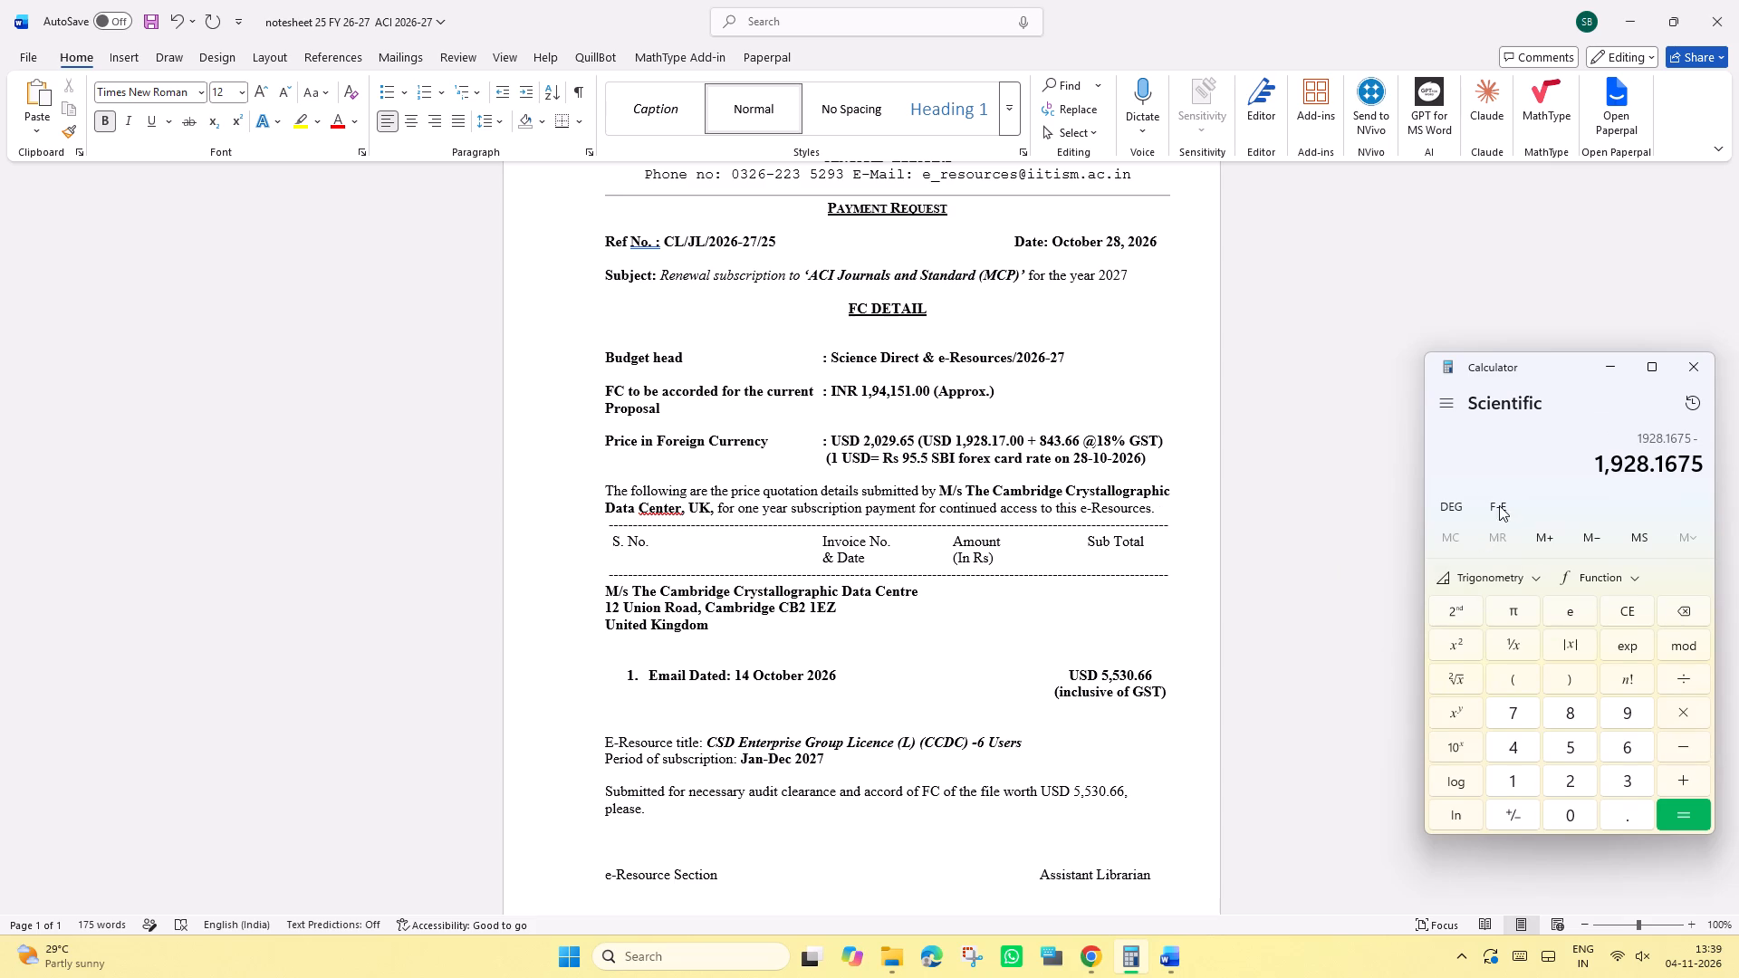
text(2029.65)
key(Return)
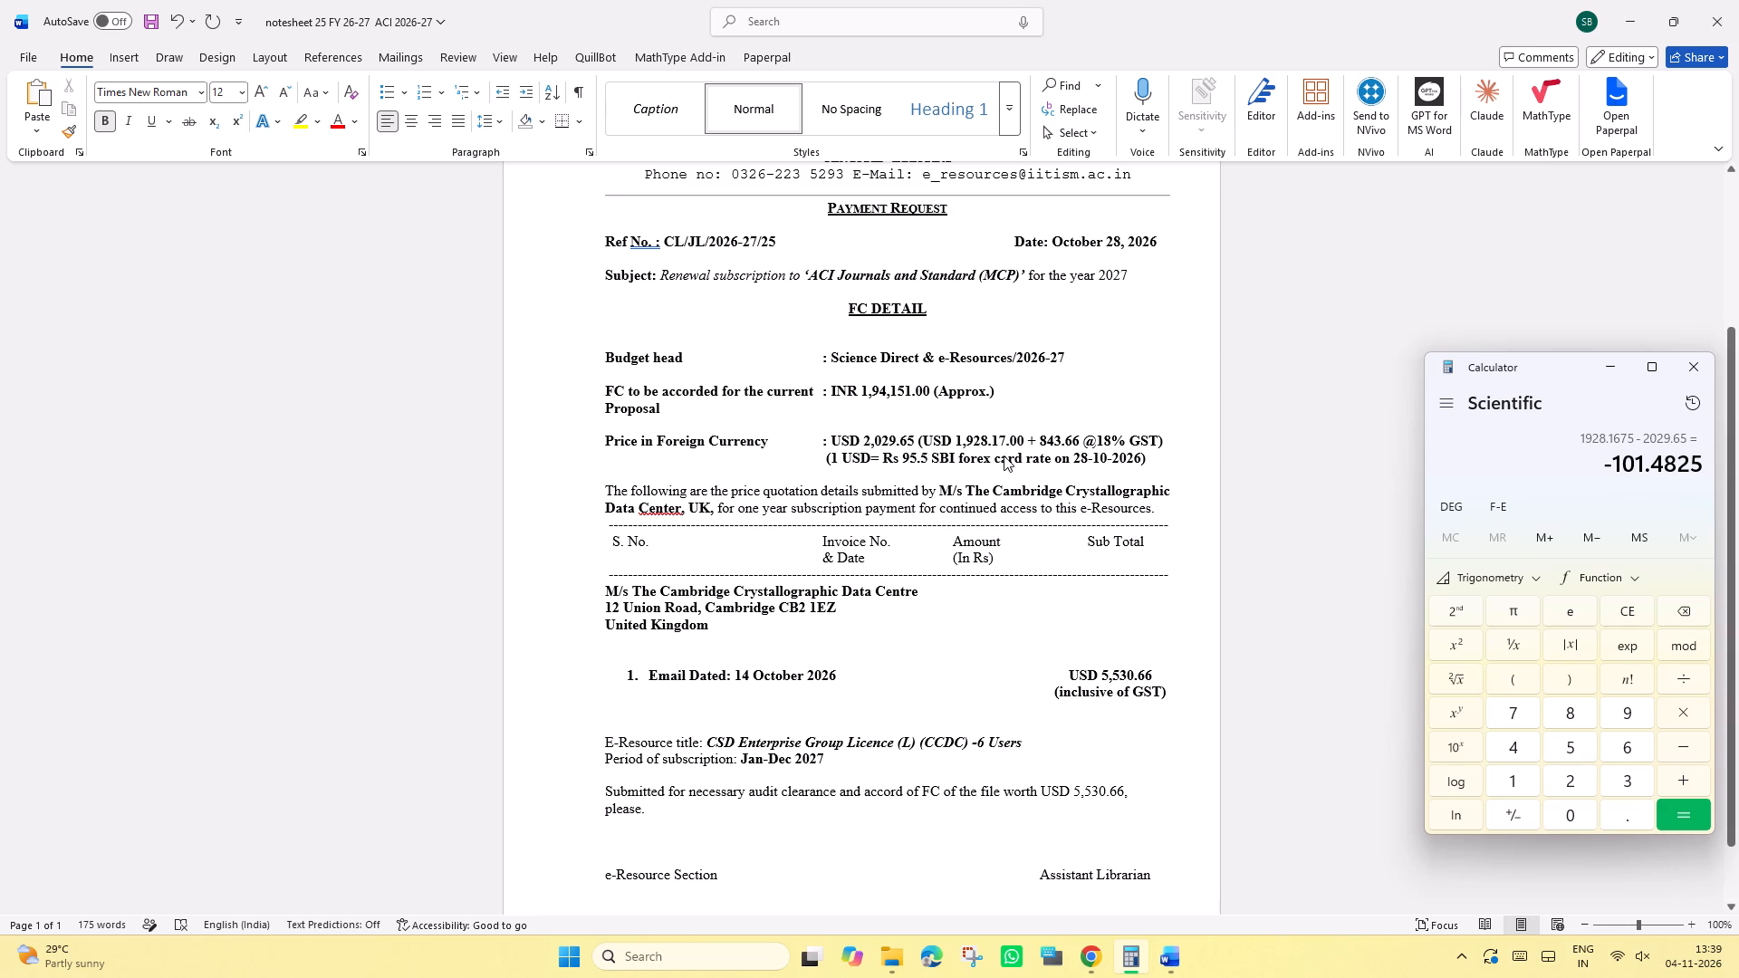
Set the GST amount in the notesheet's Price in Foreign Currency breakdown to 101.48.
double_click(1075, 442)
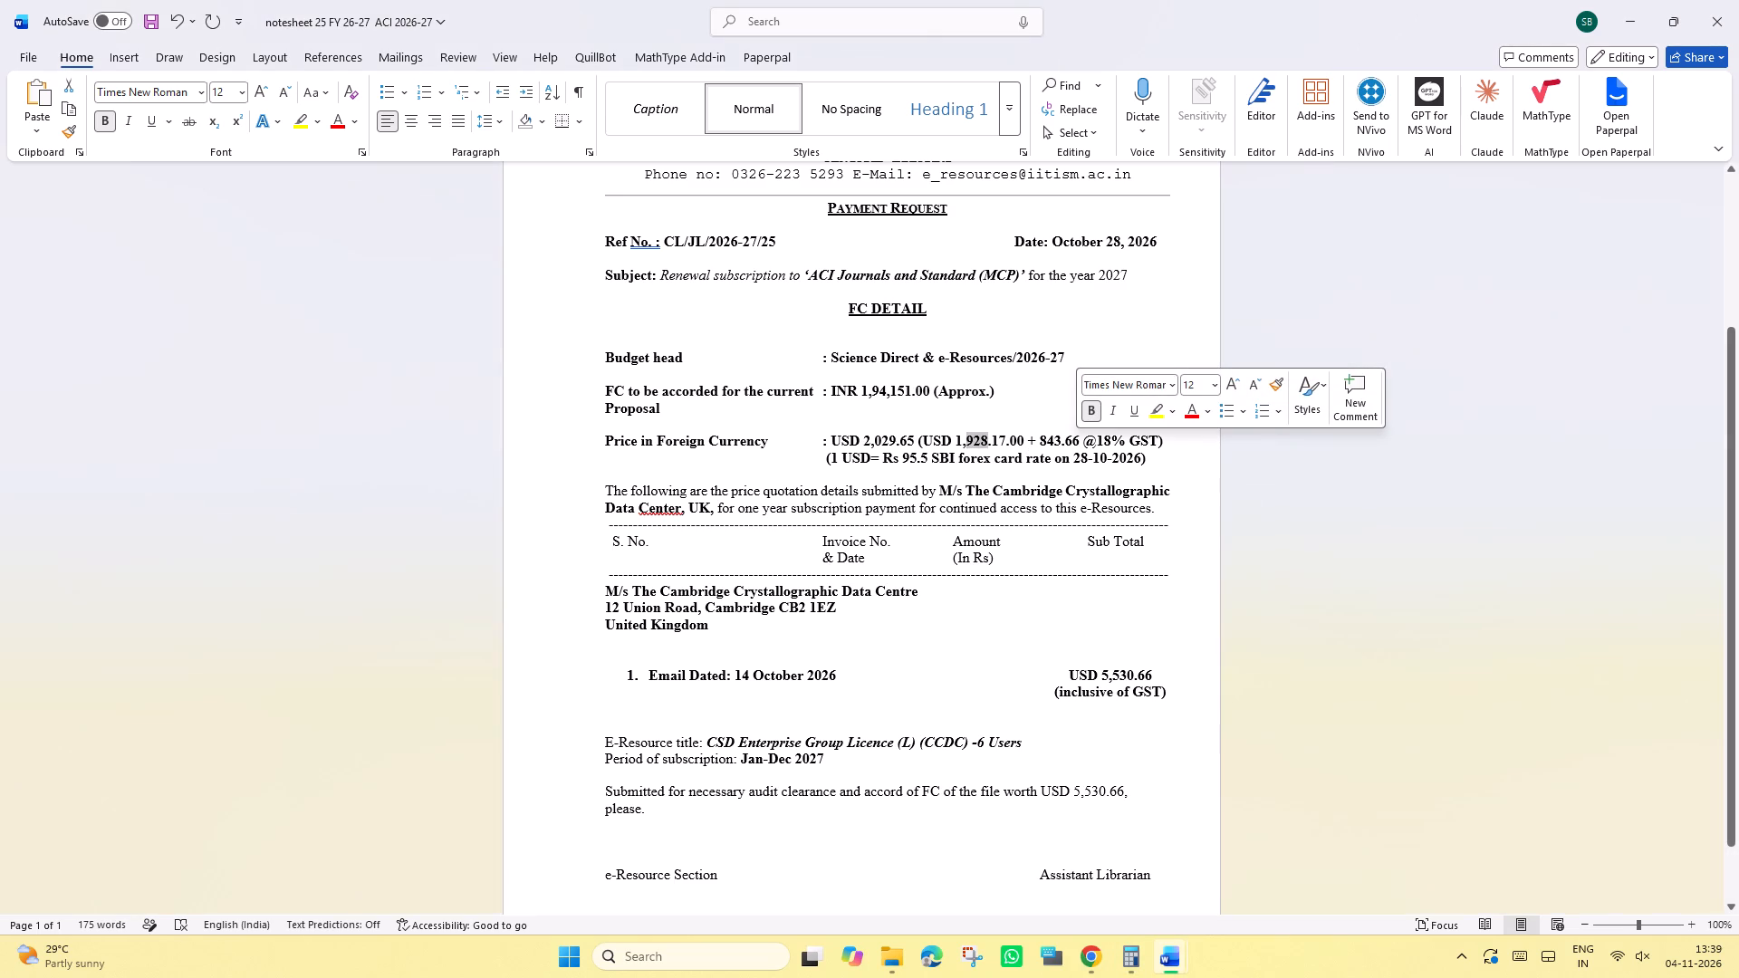
click(1076, 439)
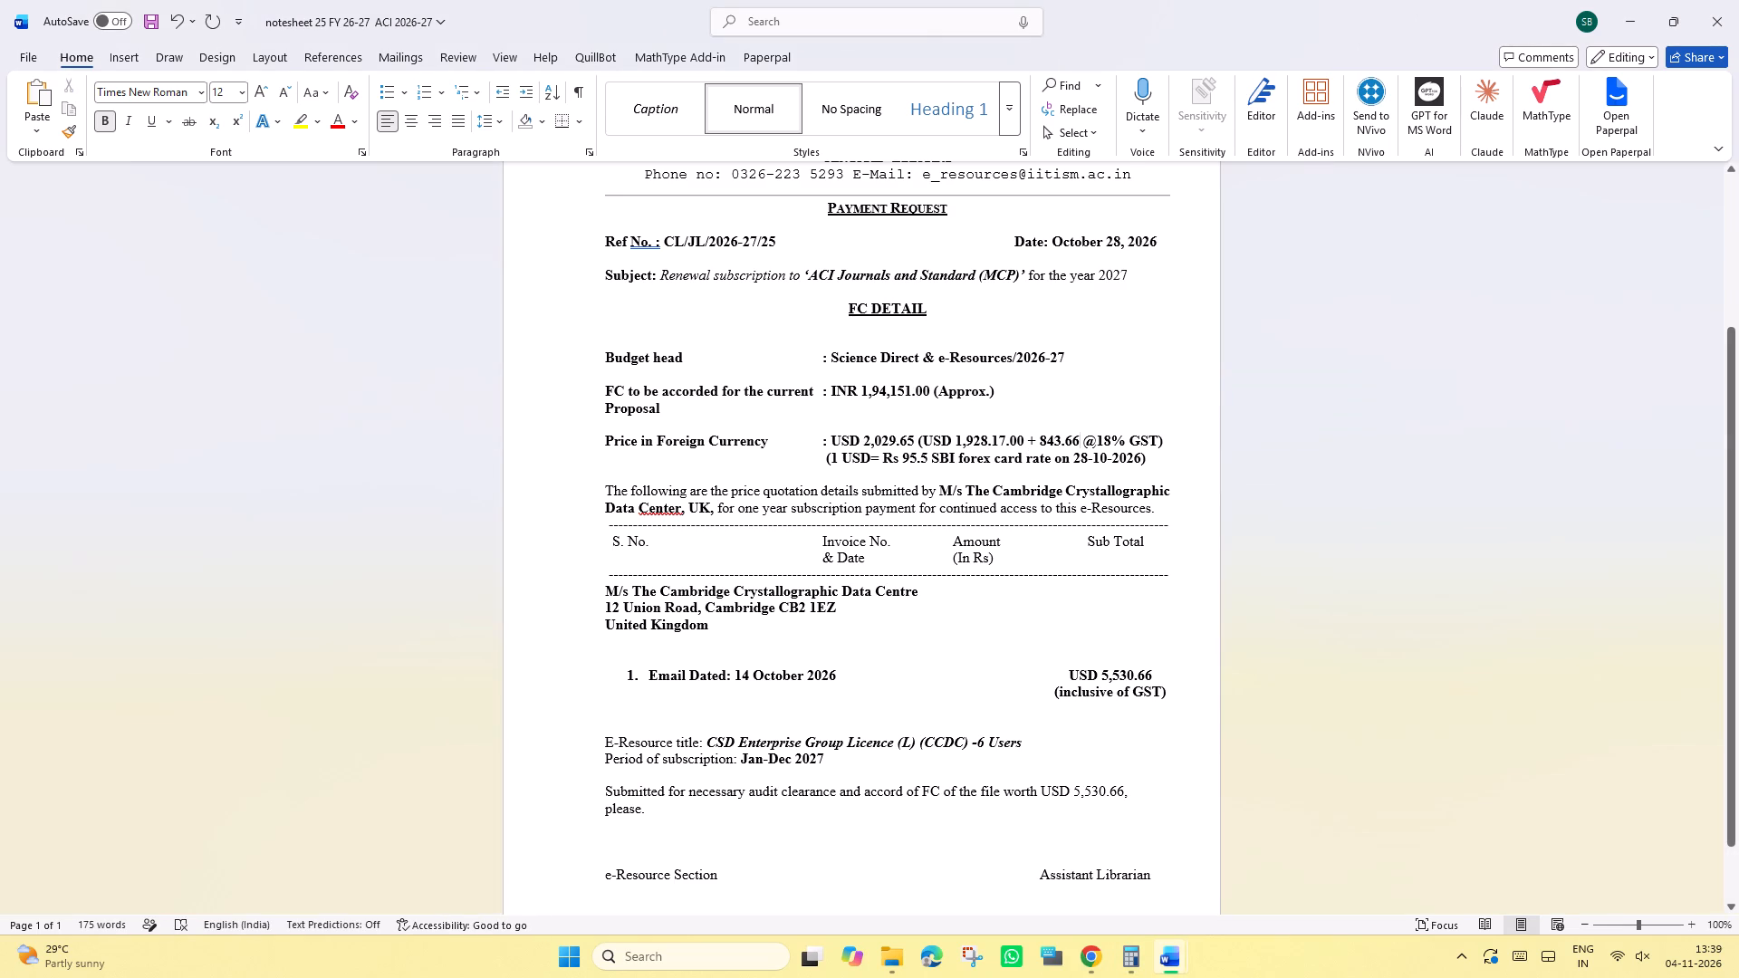
key(BackSpace)
key(BackSpace)
key(BackSpace)
key(BackSpace)
key(BackSpace)
key(BackSpace)
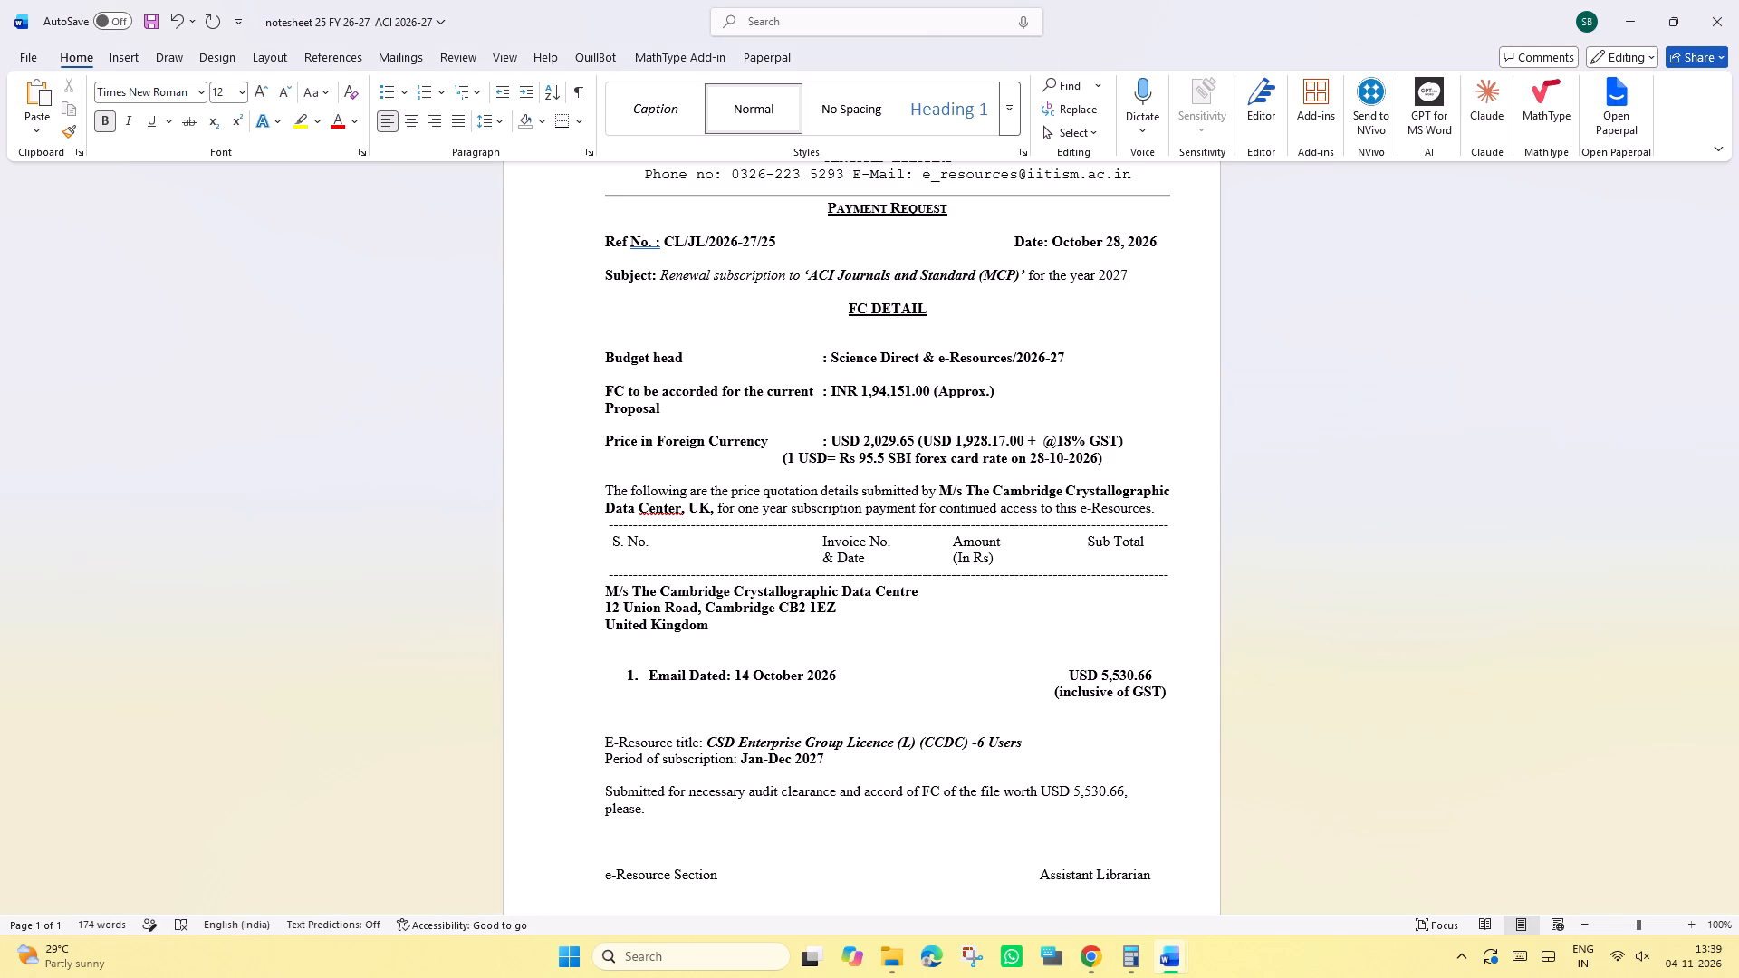
text(101.41)
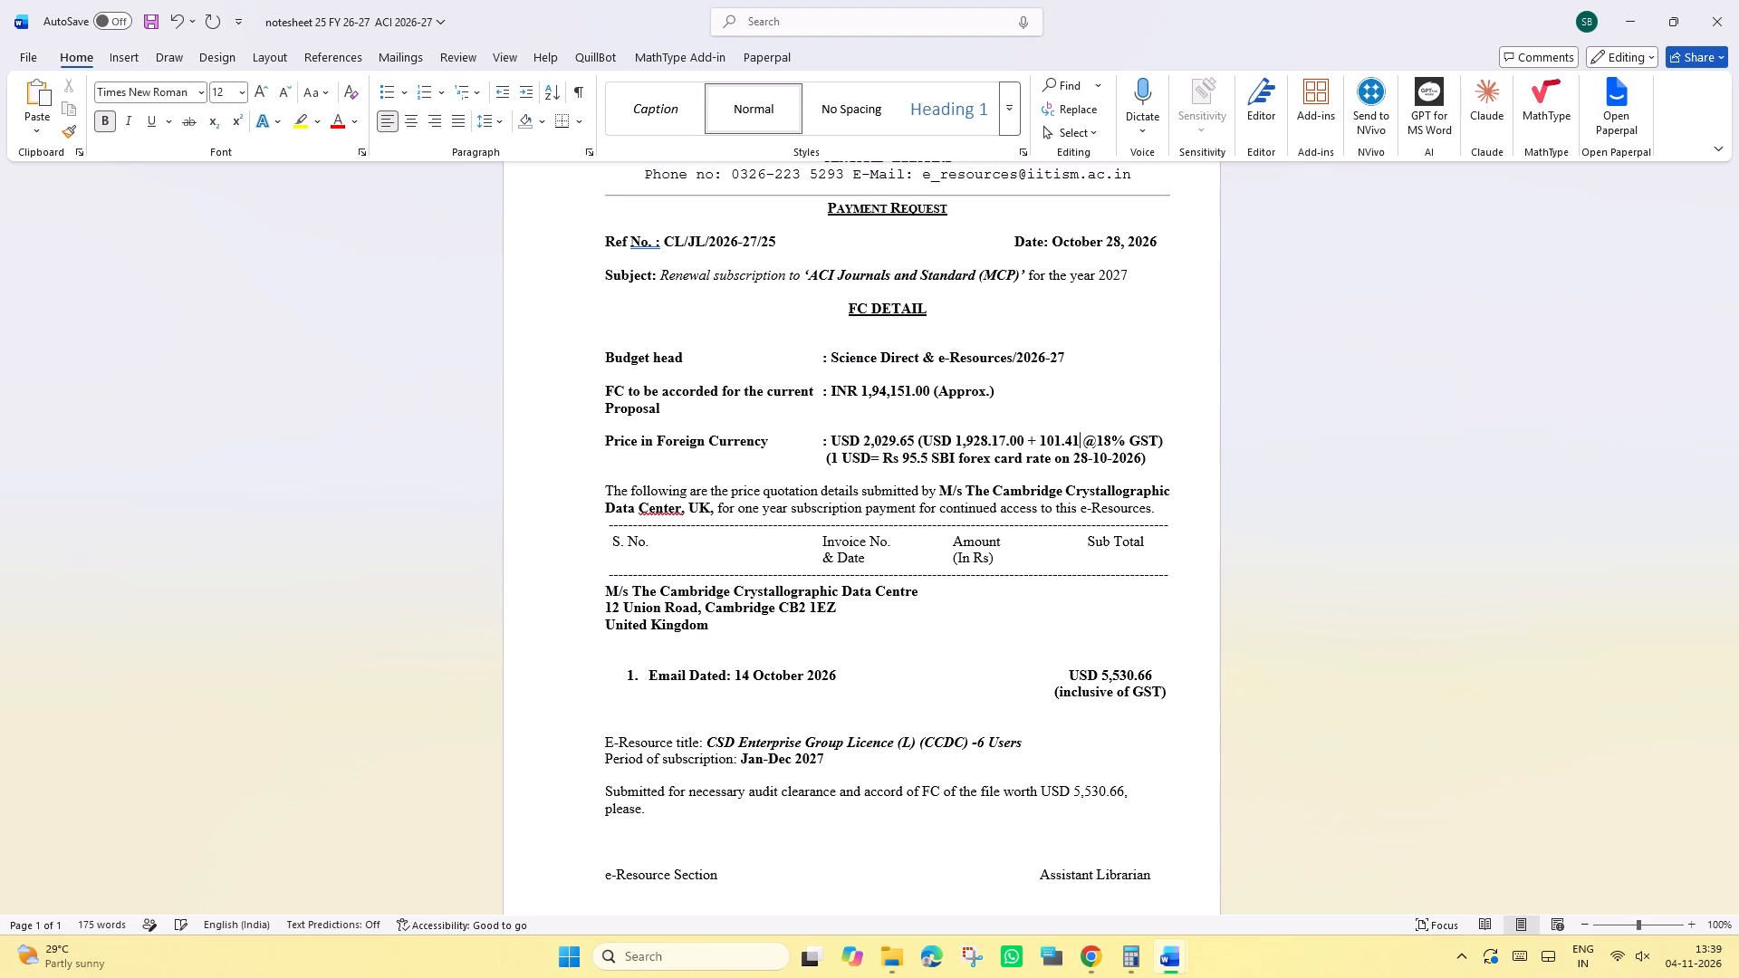
key(alt+Tab)
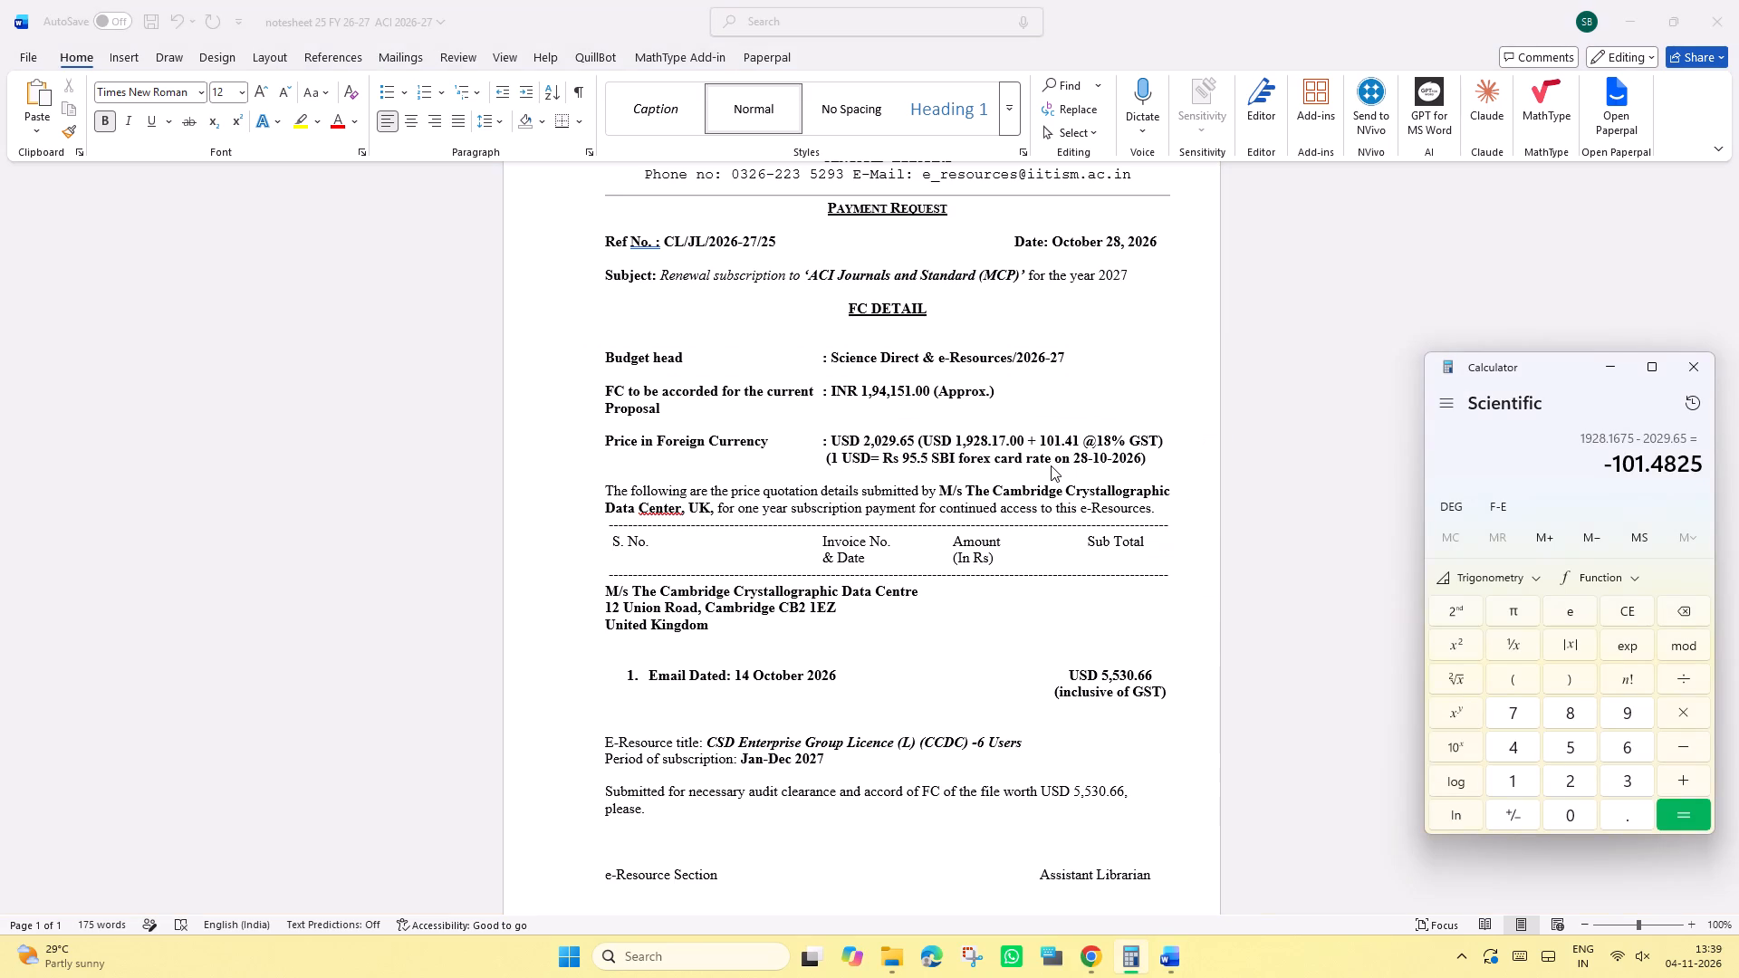
key(alt+Tab)
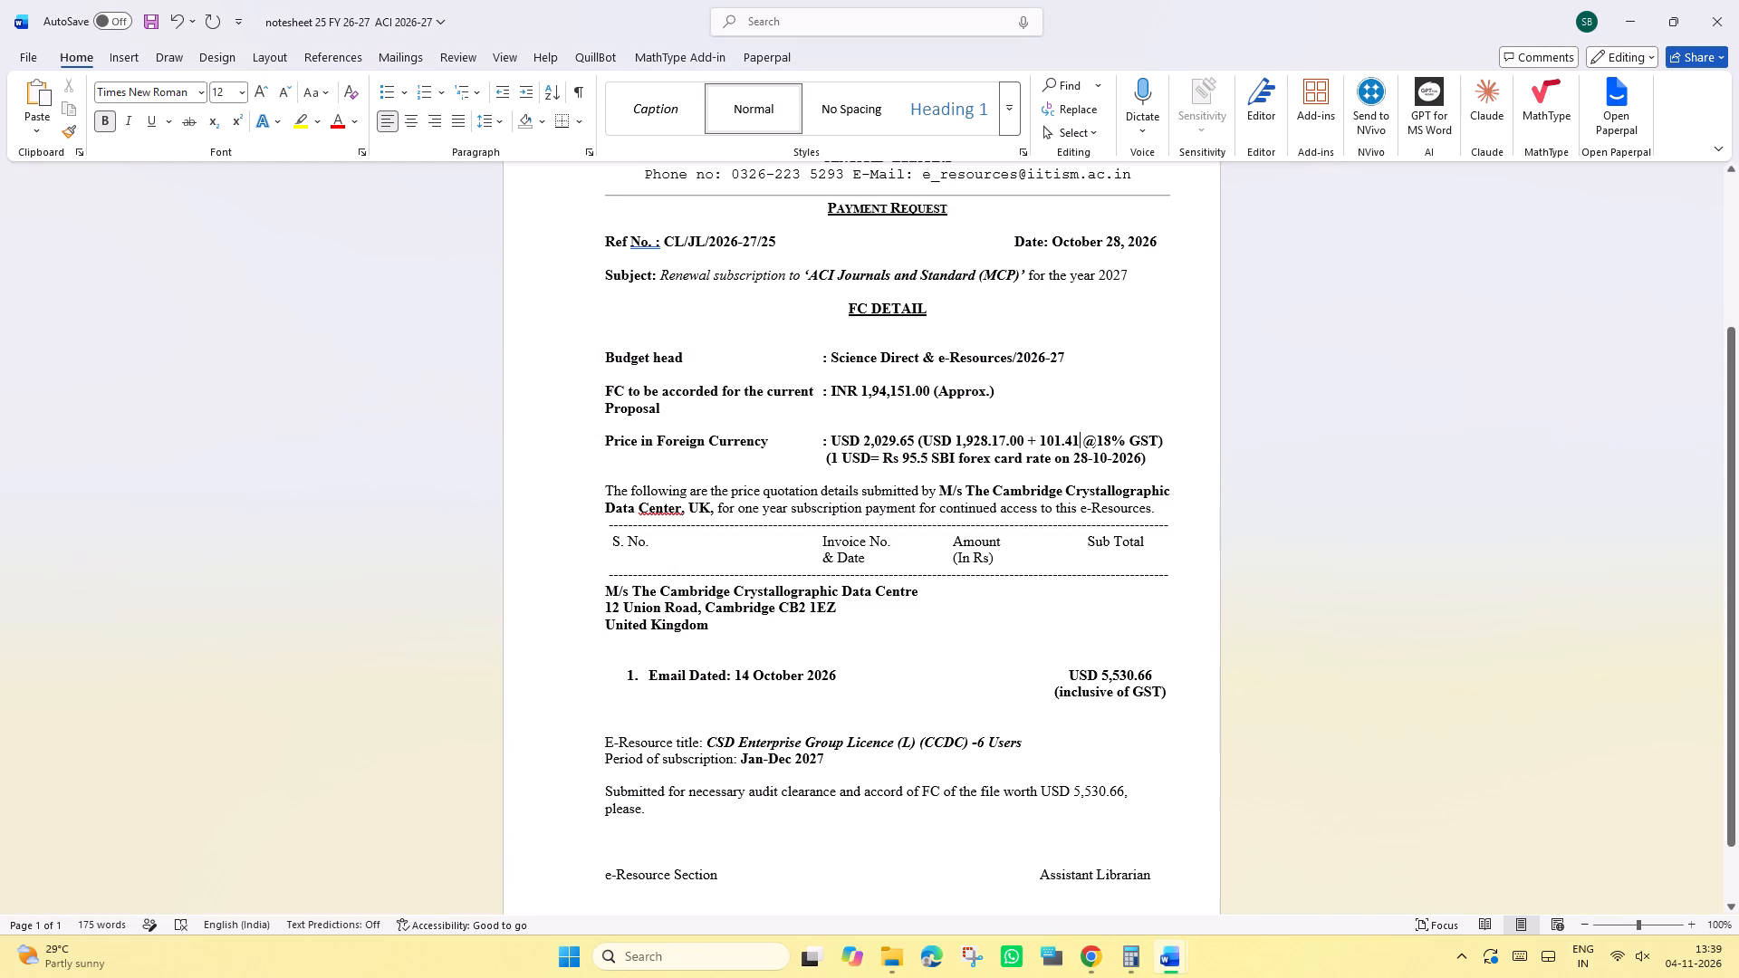
key(BackSpace)
key(8)
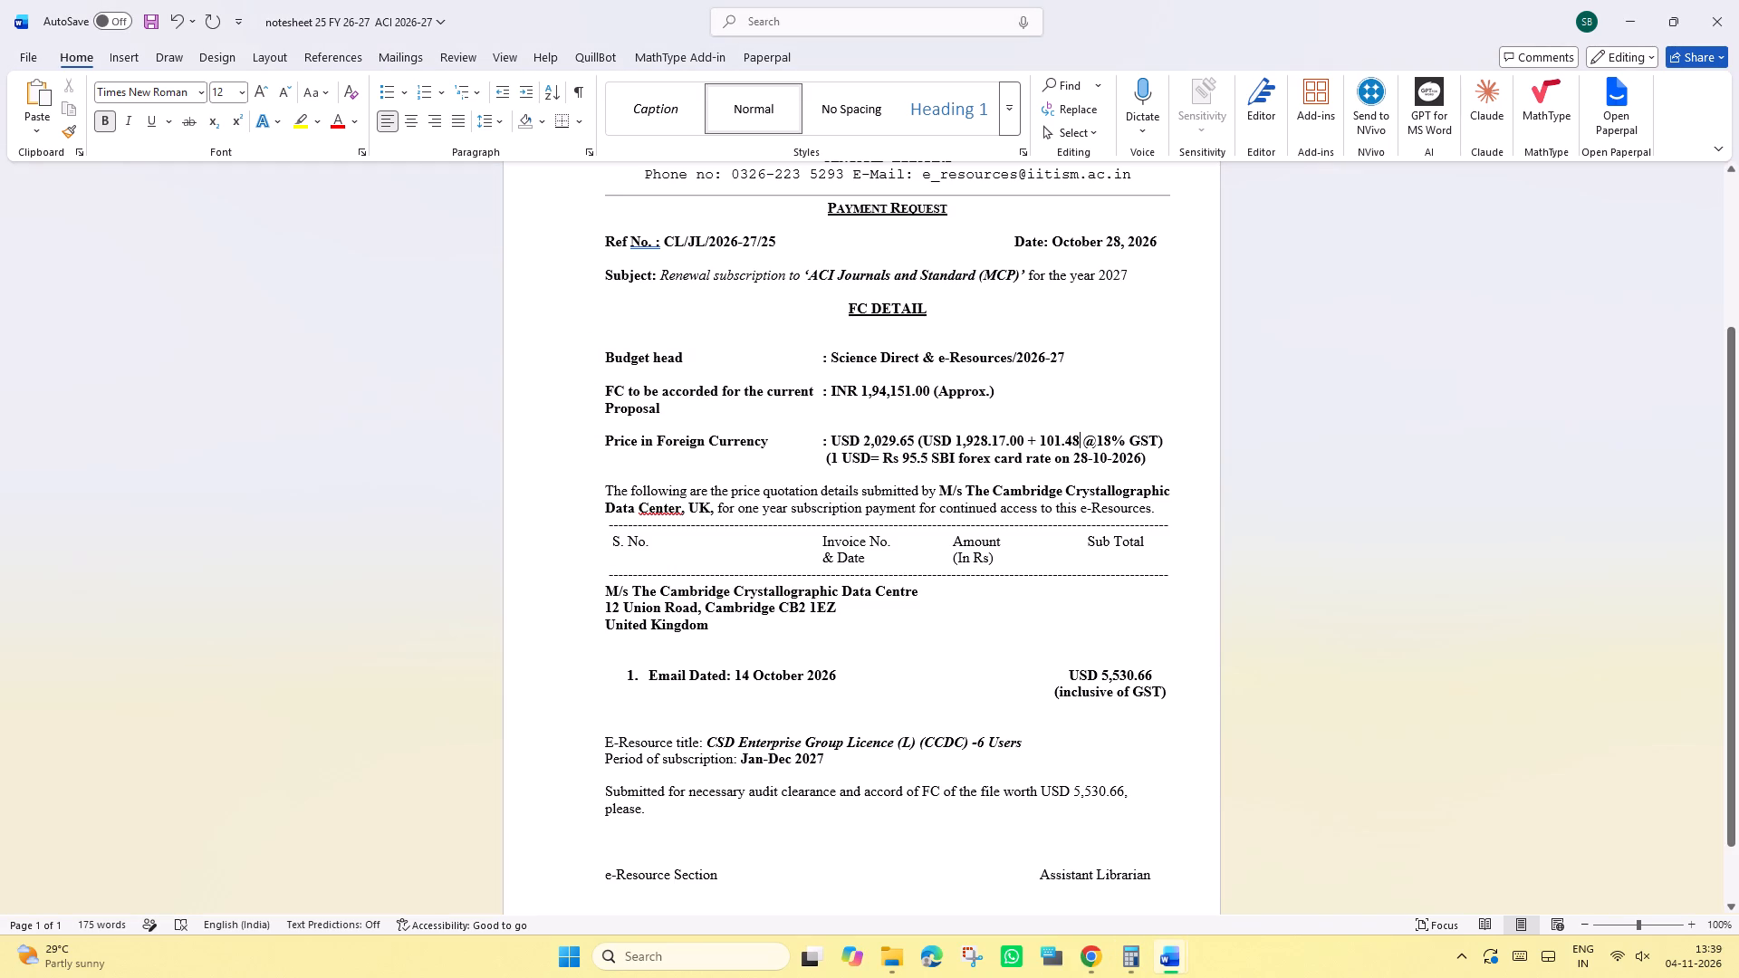
Set the GST rate in the Price in Foreign Currency breakdown to 5%.
click(1110, 443)
key(BackSpace)
key(BackSpace)
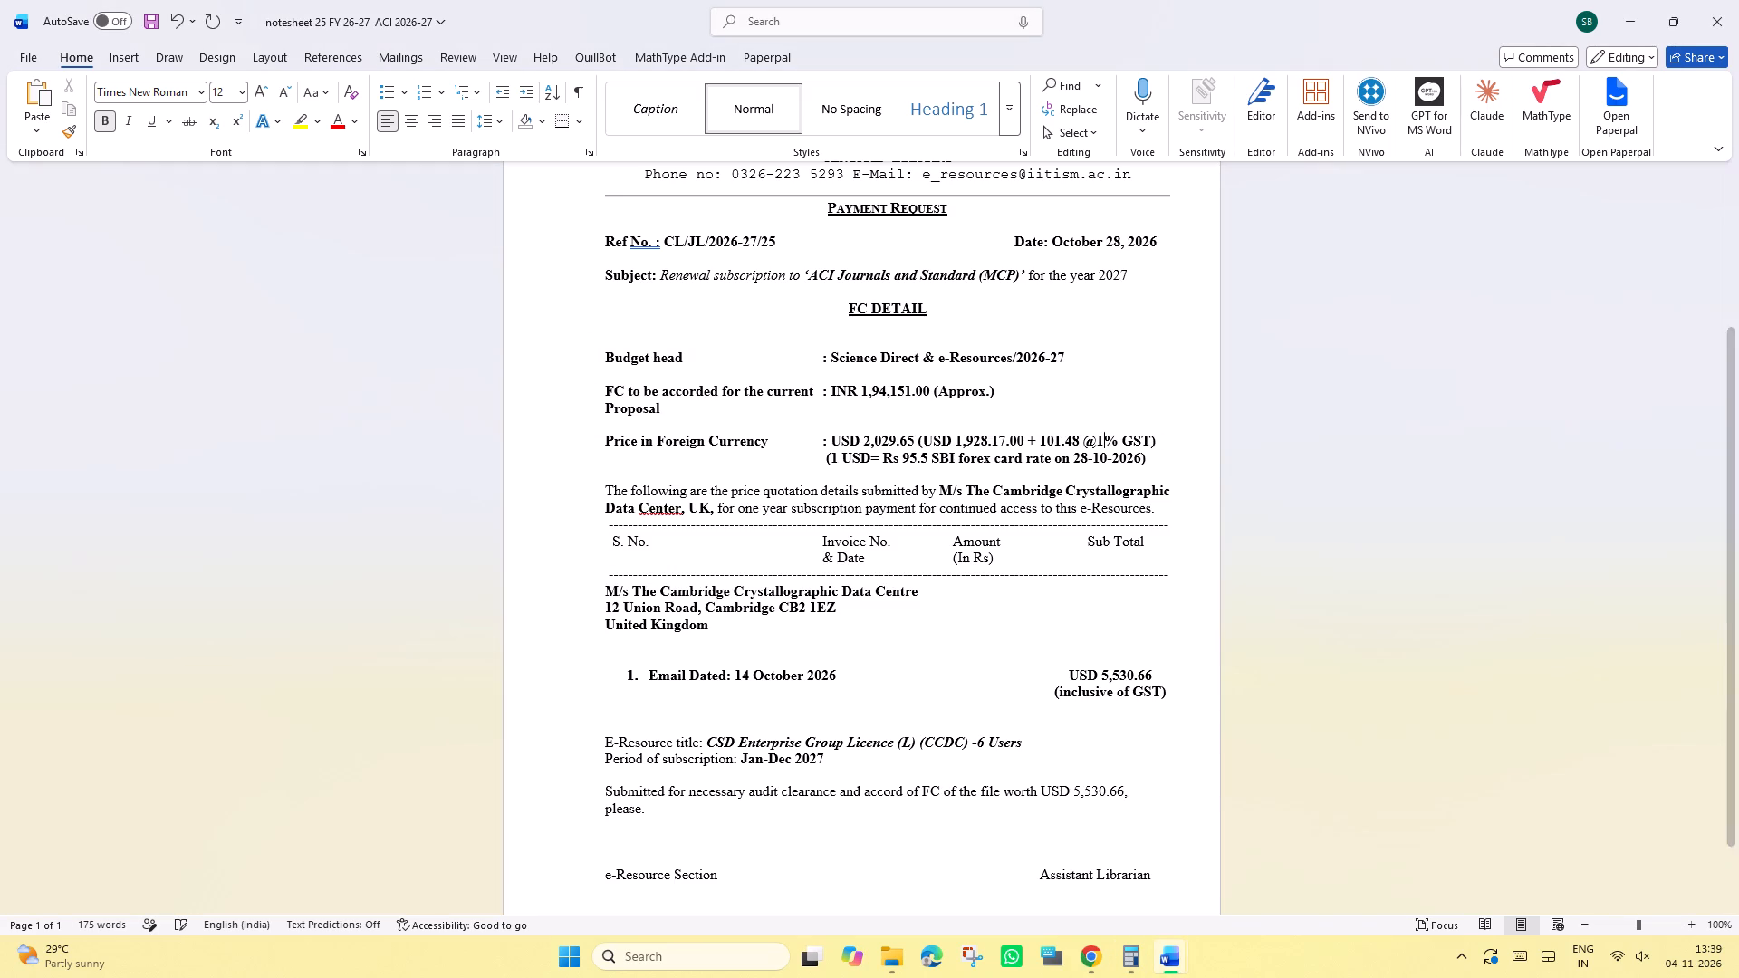
key(5)
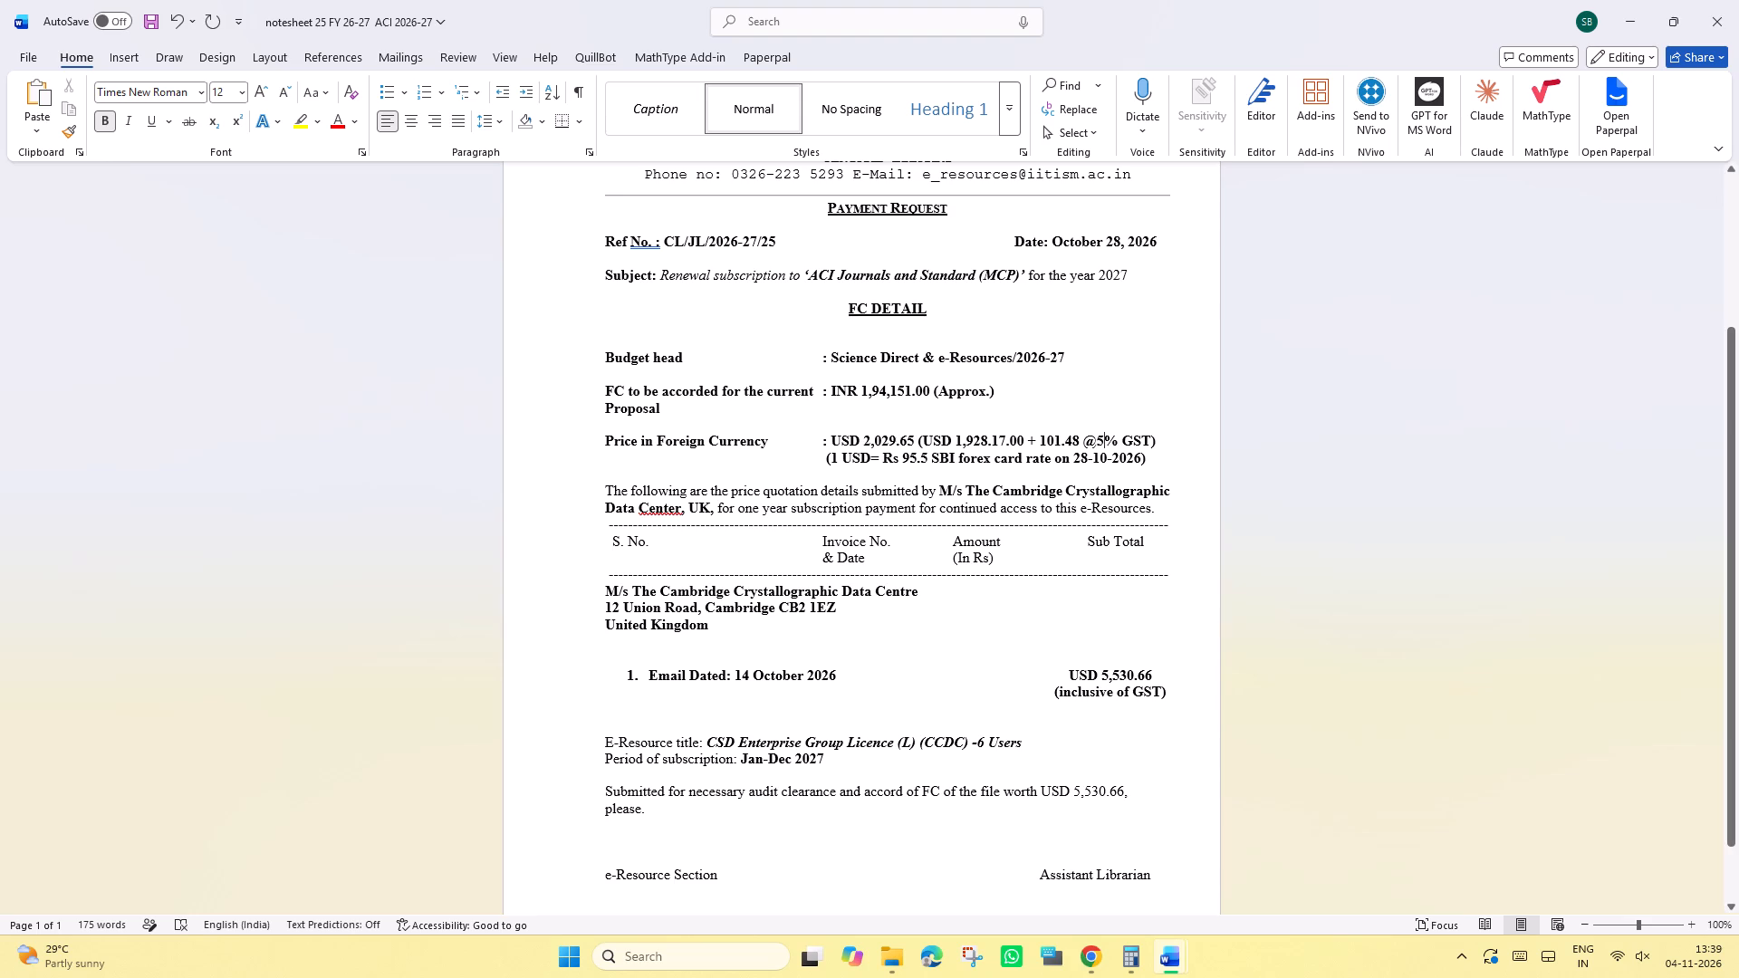
Set the exchange rate in the note under the foreign currency price to 1 USD = Rs 95.6575.
key(alt+Tab)
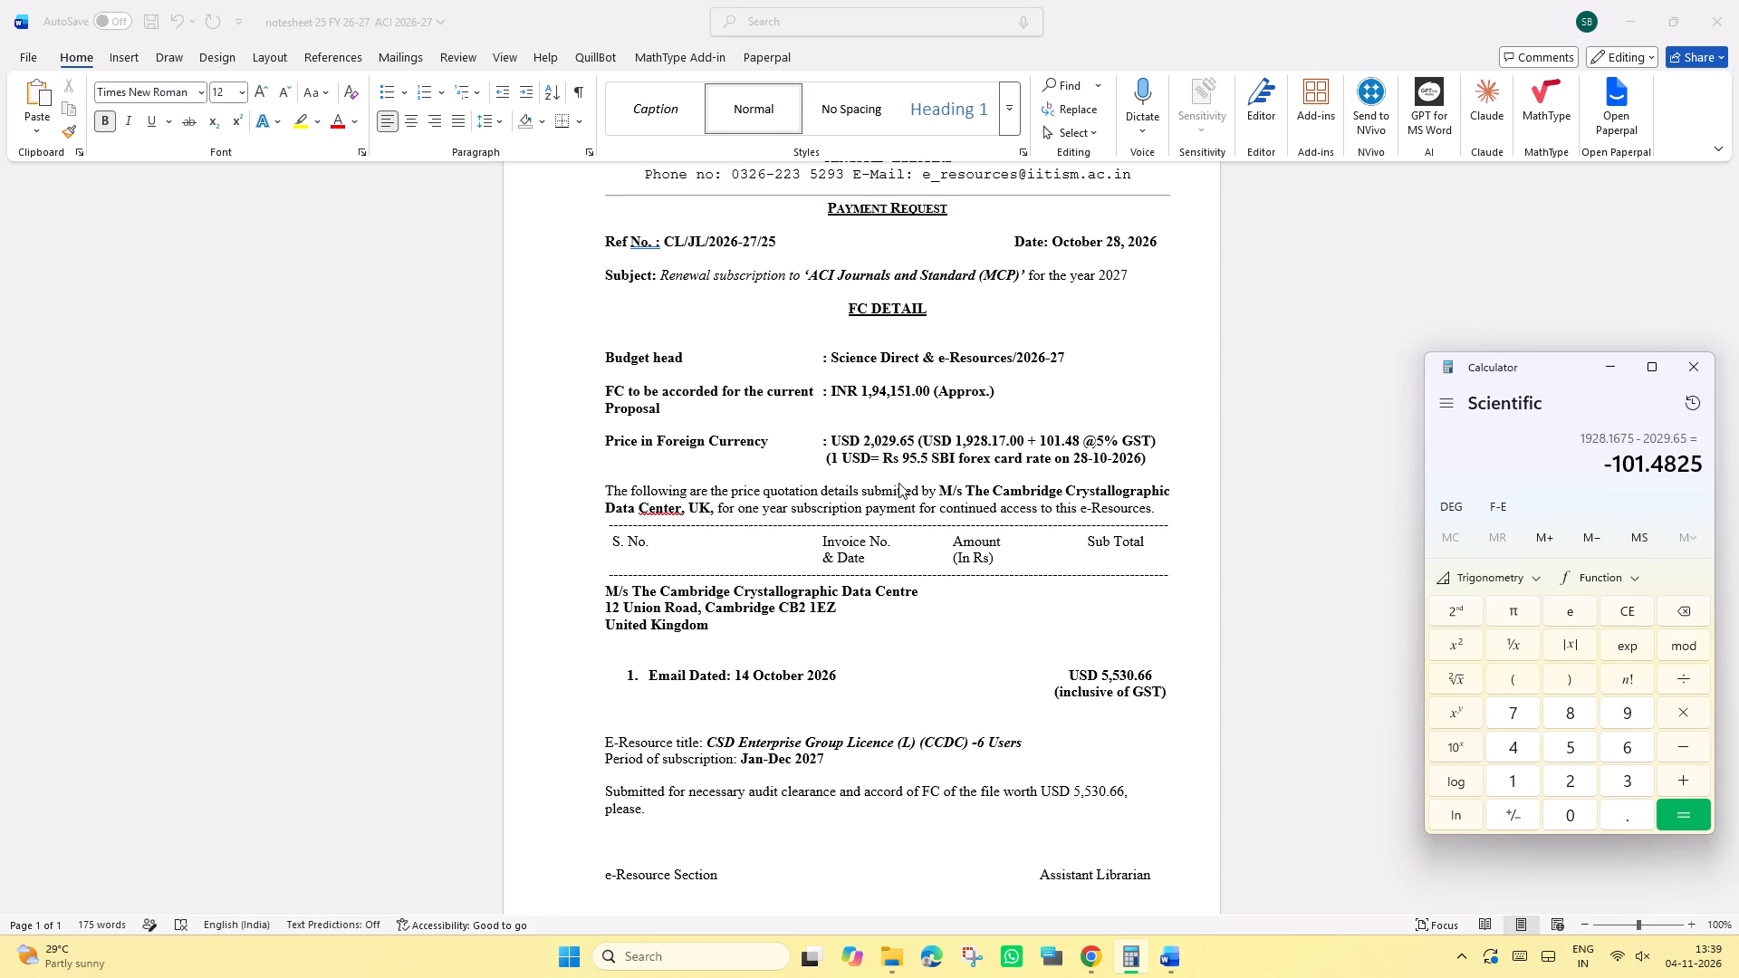
scroll(651, 691, down, 2)
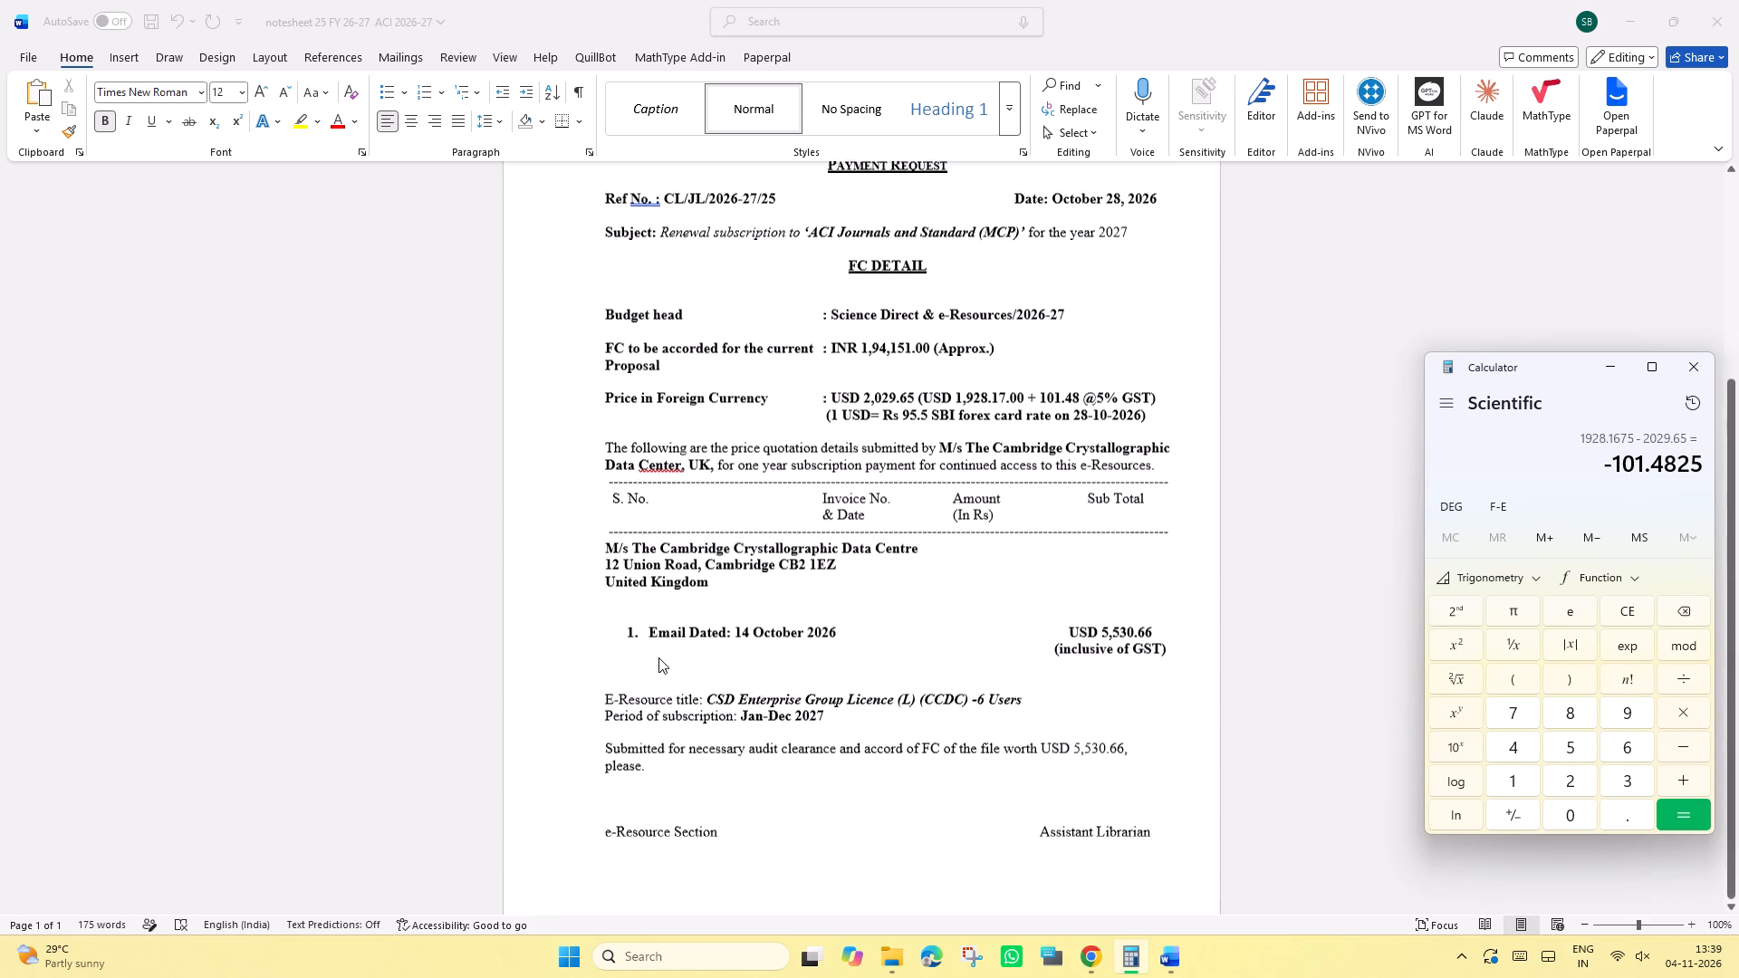
click(926, 378)
click(927, 379)
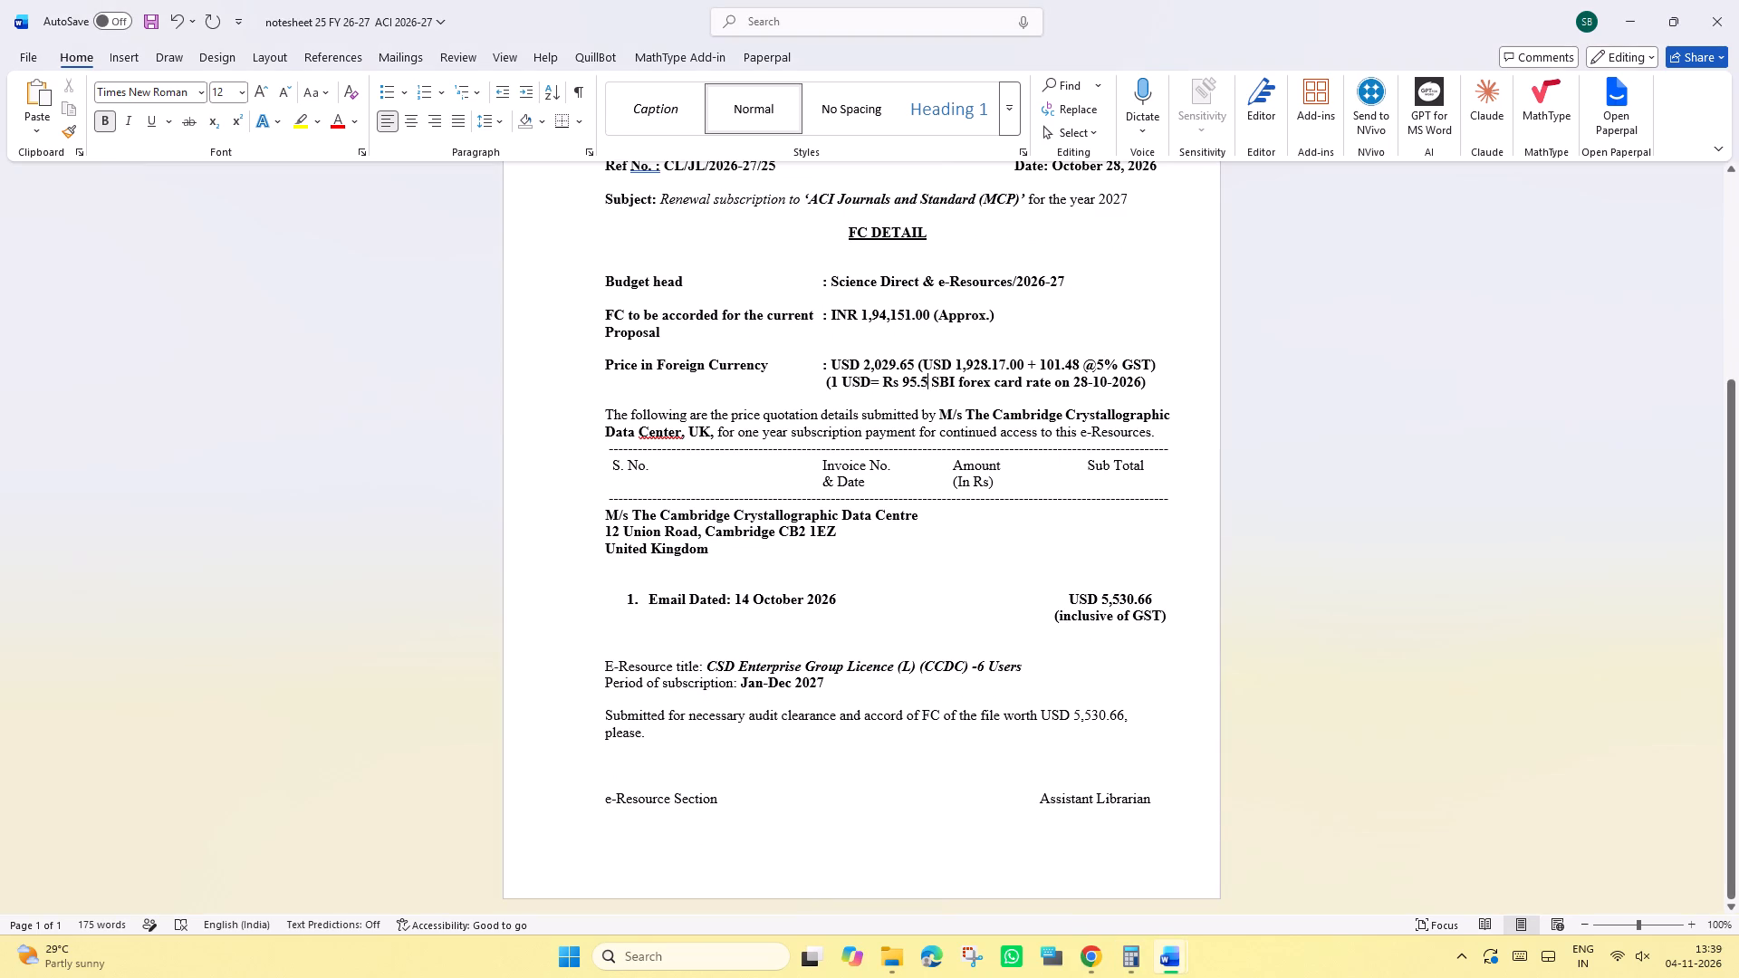
key(BackSpace)
key(BackSpace)
key(BackSpace)
key(BackSpace)
key(BackSpace)
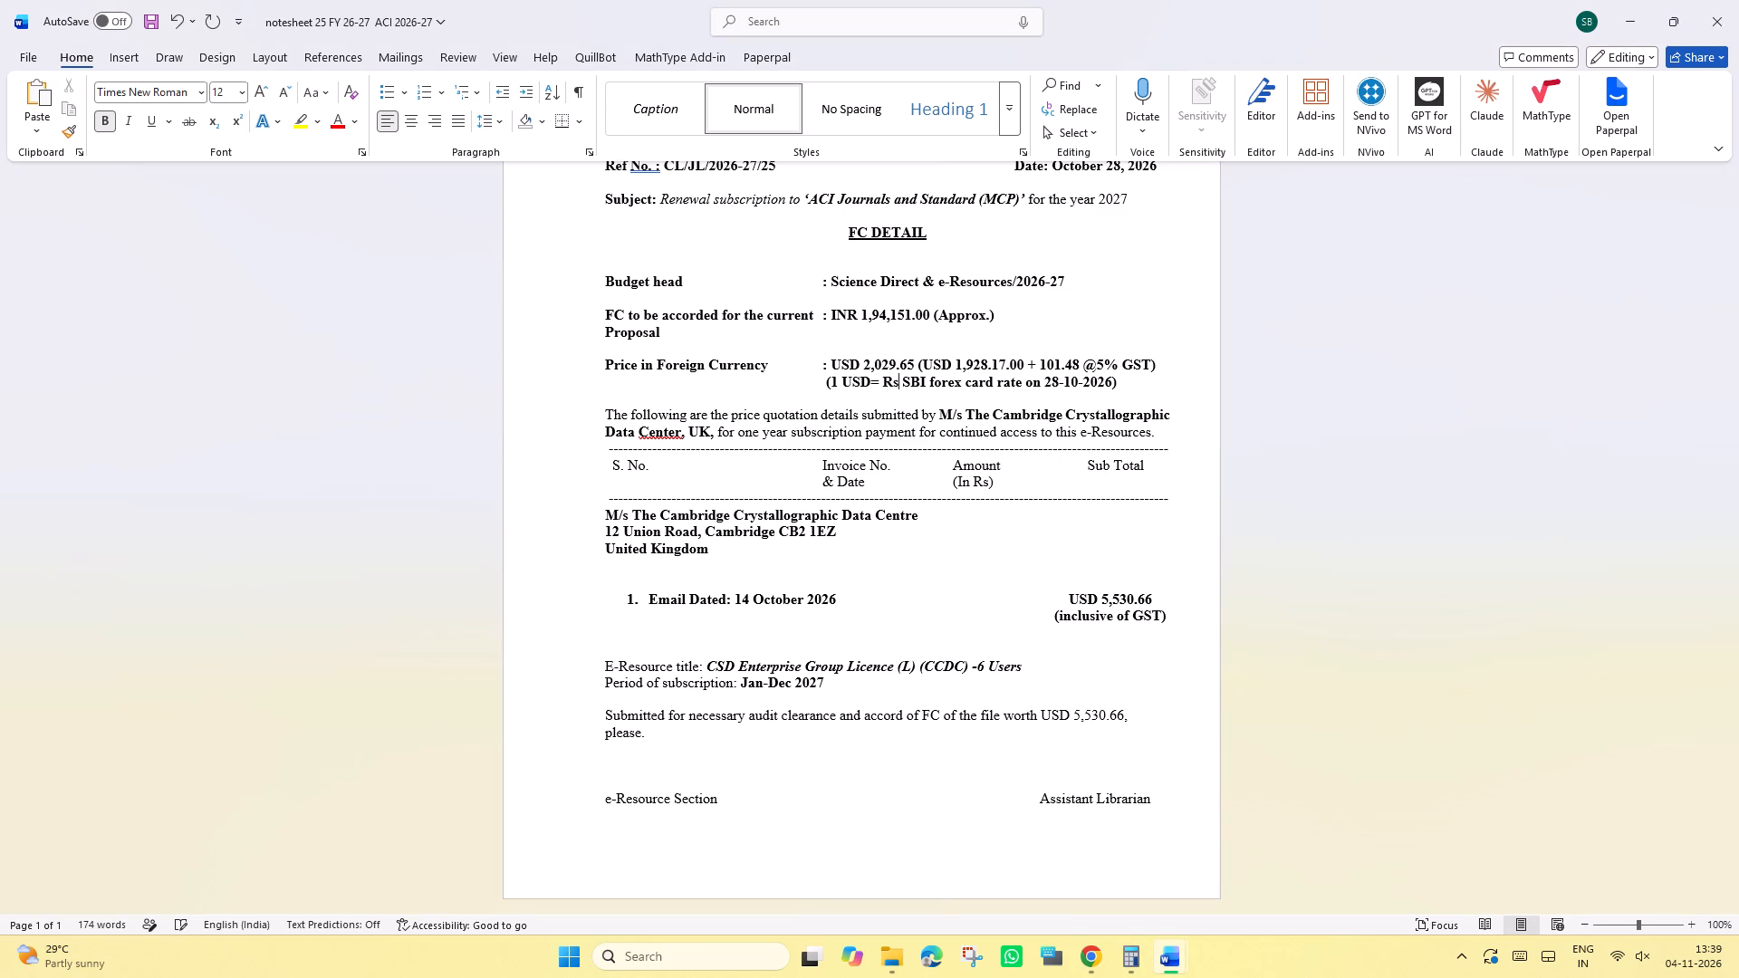
key(space)
text(95.)
text(6575)
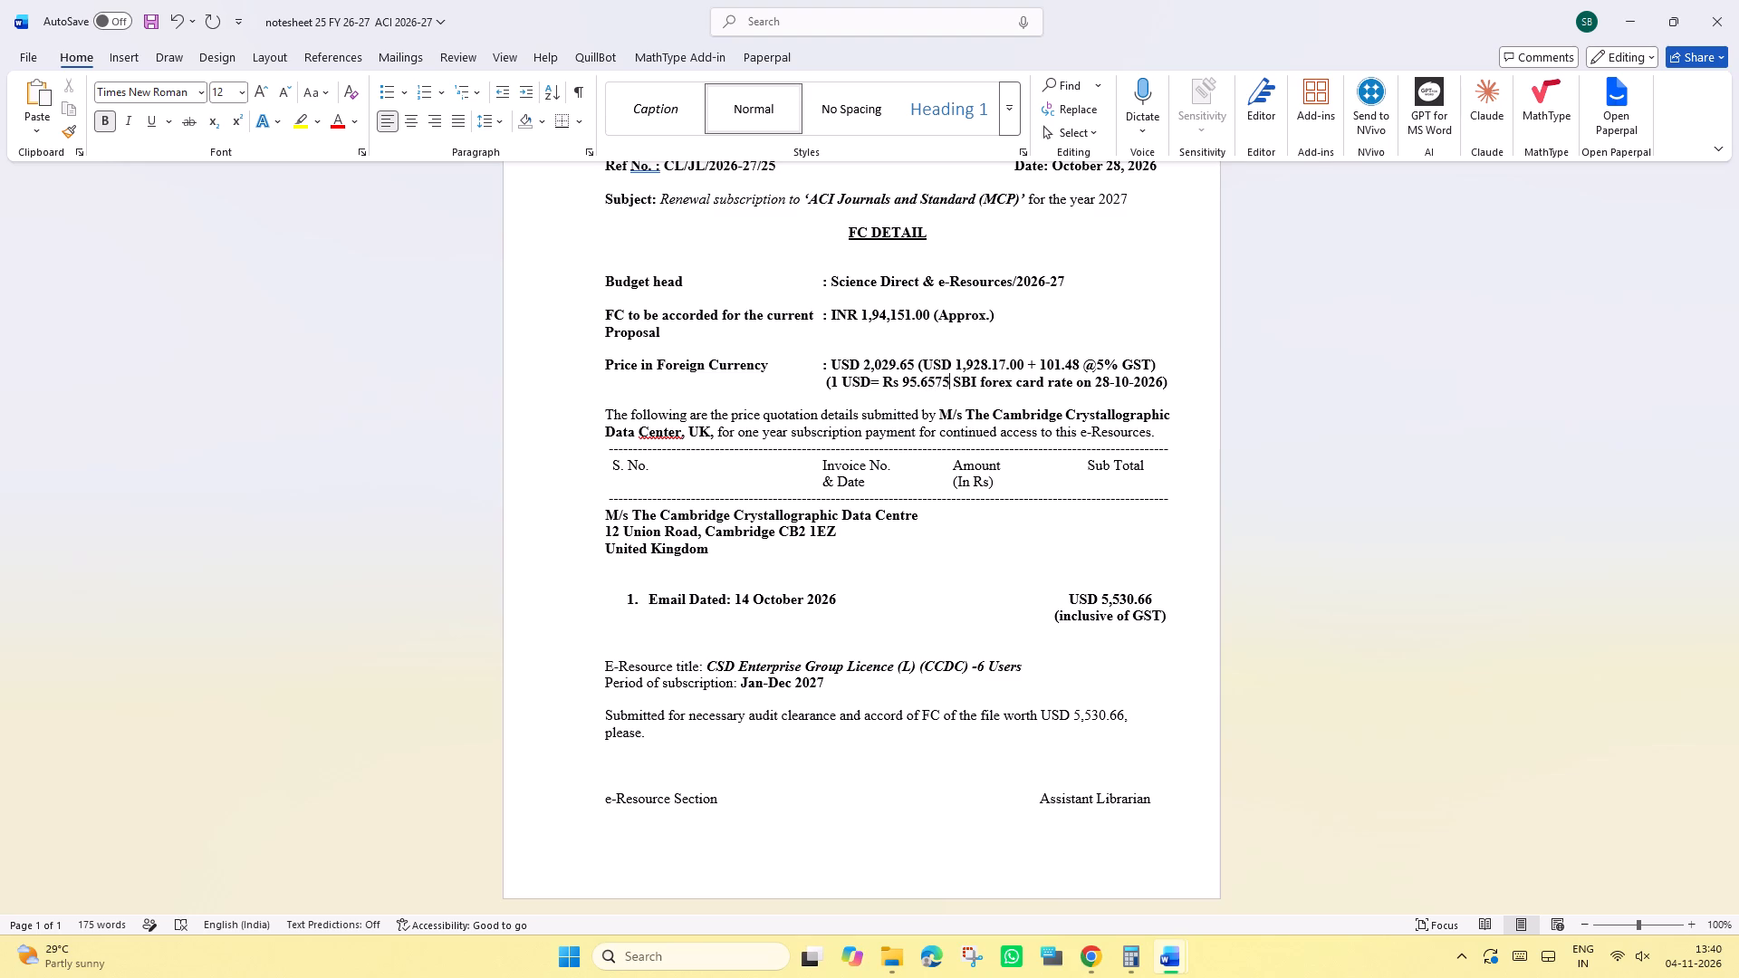
Replace the bank name SBI in the exchange-rate note with "Canara".
key(Right)
key(Right)
key(Right)
key(Right)
key(BackSpace)
key(BackSpace)
key(BackSpace)
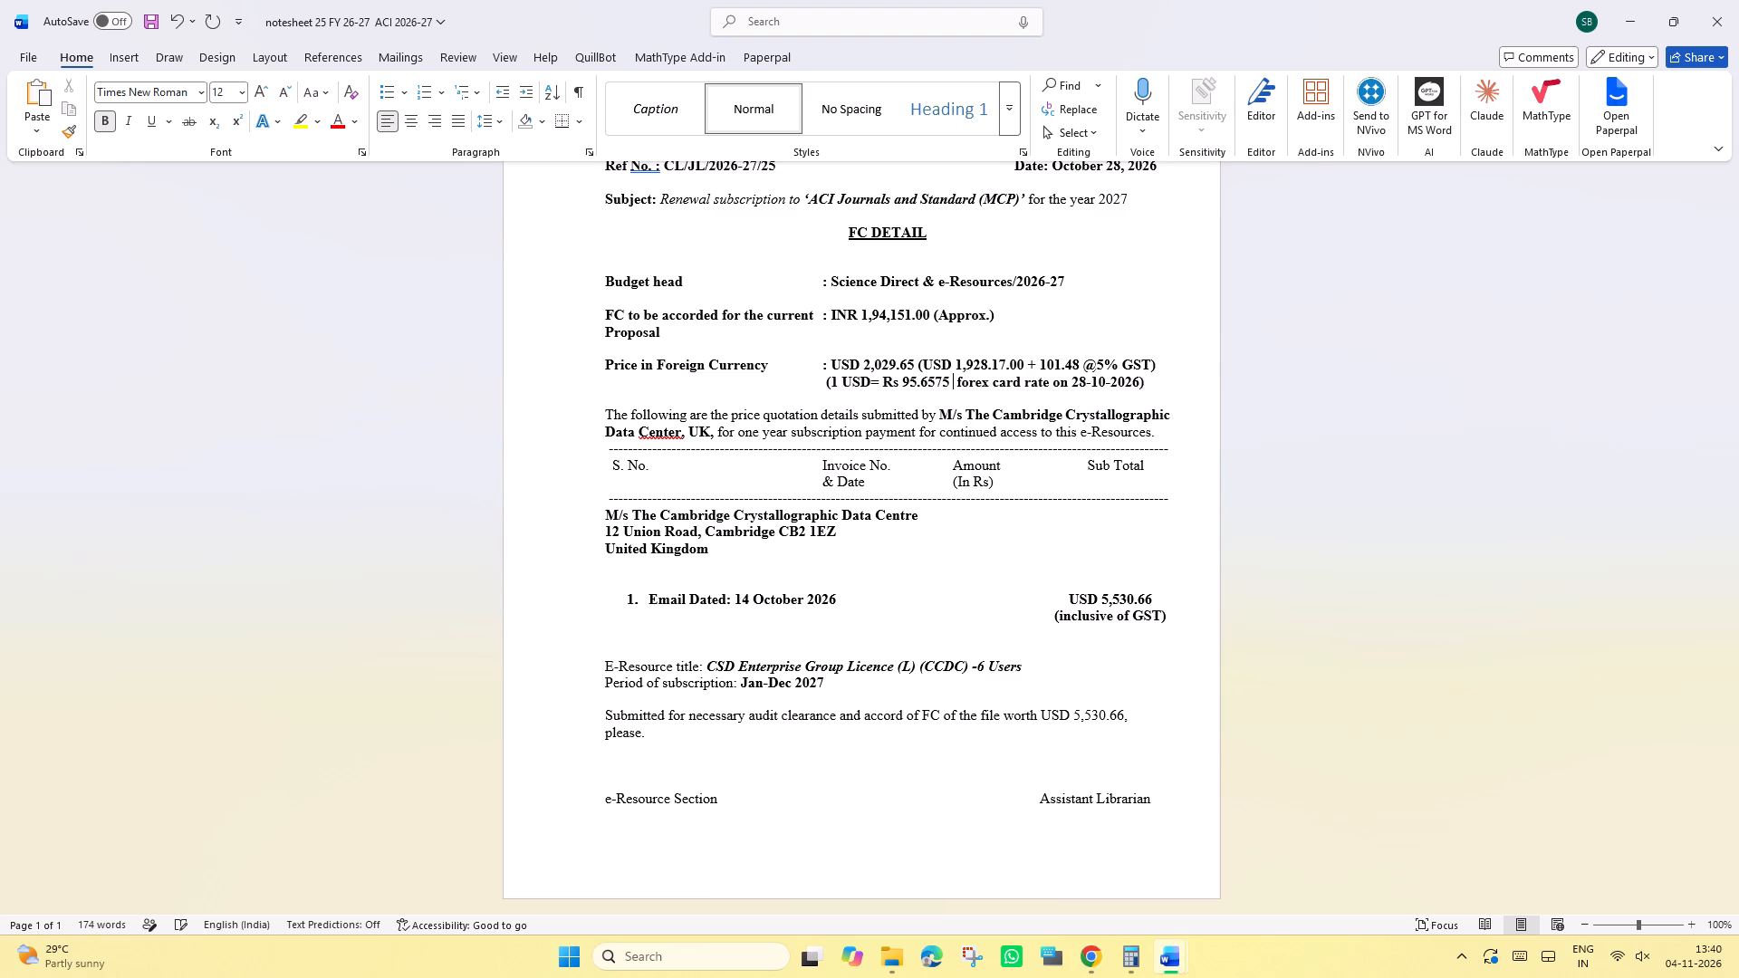
text(Canara)
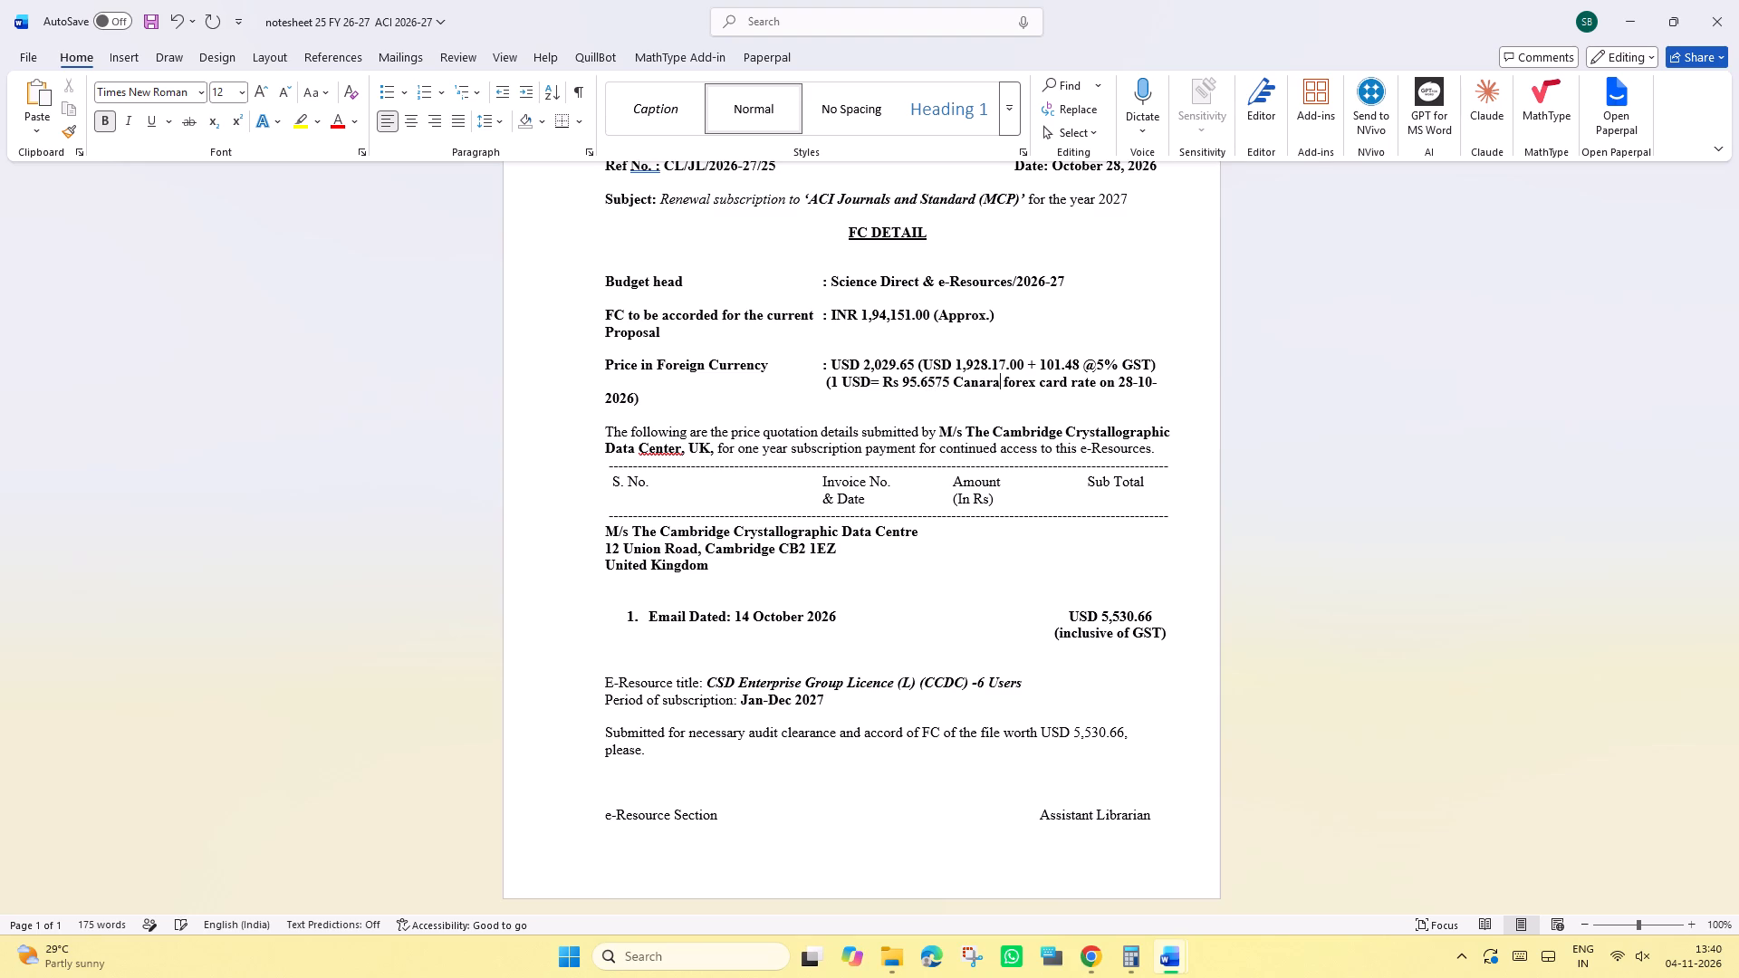
Change the forex card rate date in the exchange-rate note to 29-10-2026.
key(Right)
key(Right)
key(Right)
key(Right)
key(Right)
key(Right)
key(Right)
key(Right)
key(Right)
key(Right)
key(Right)
key(Right)
key(Right)
key(Right)
key(Right)
key(Right)
key(Right)
key(Right)
key(Right)
key(Right)
key(Right)
key(Right)
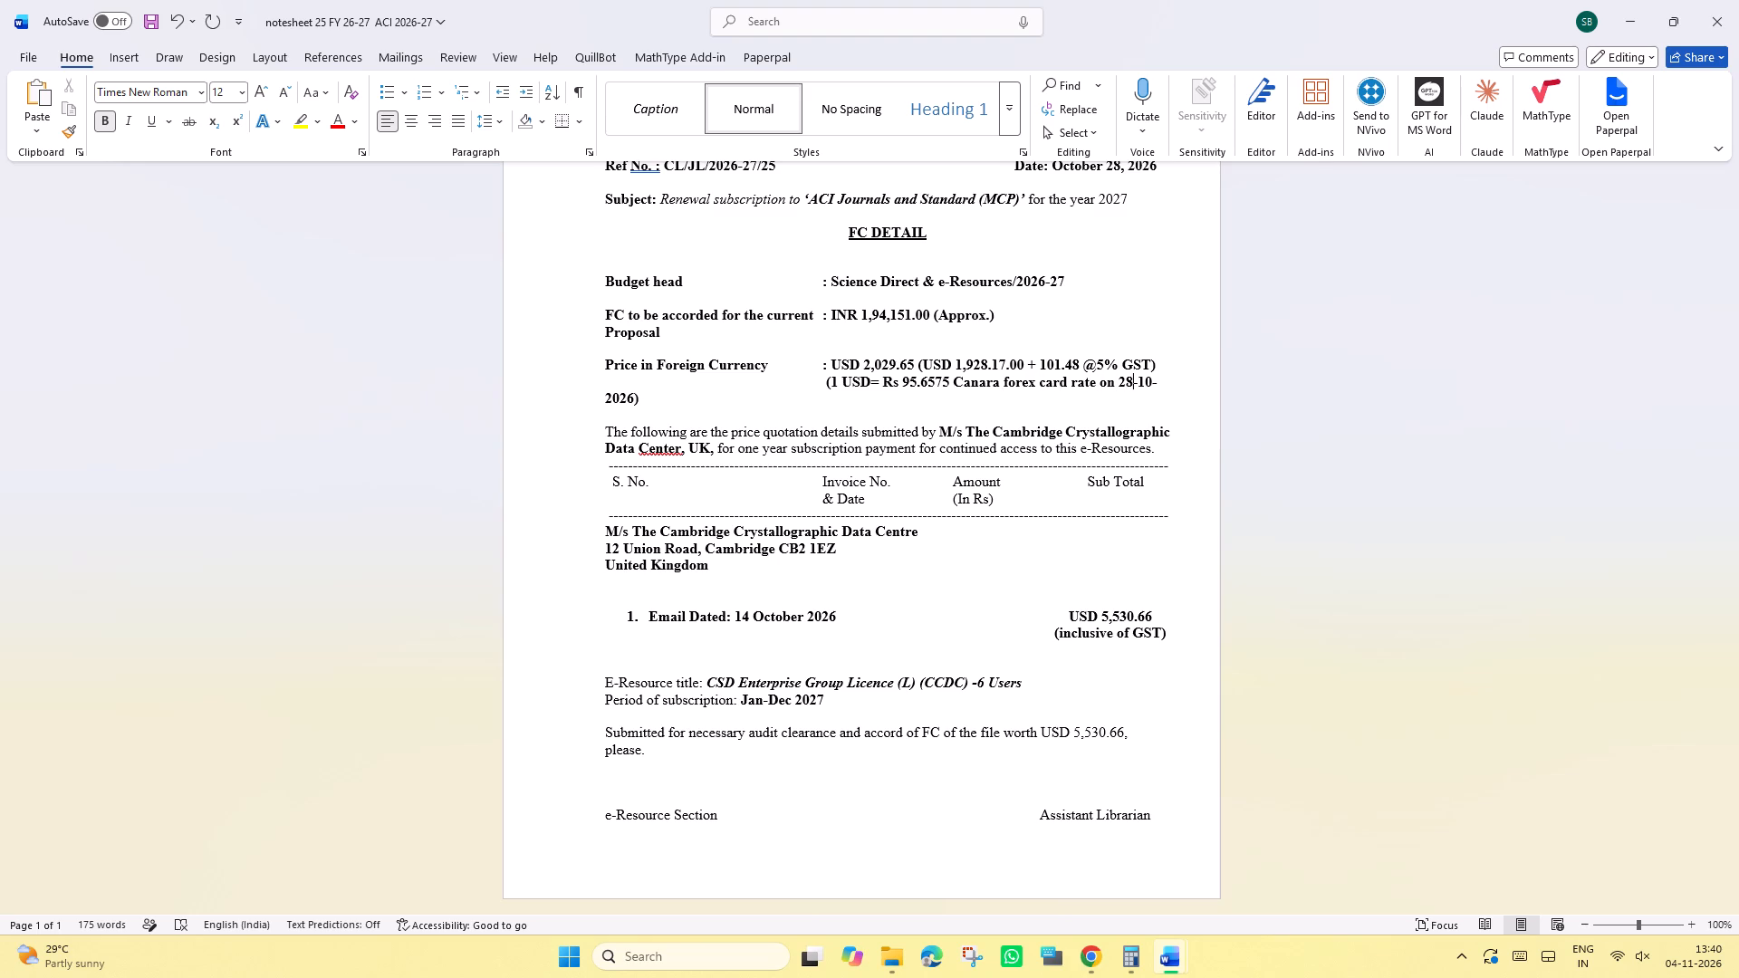
key(BackSpace)
key(9)
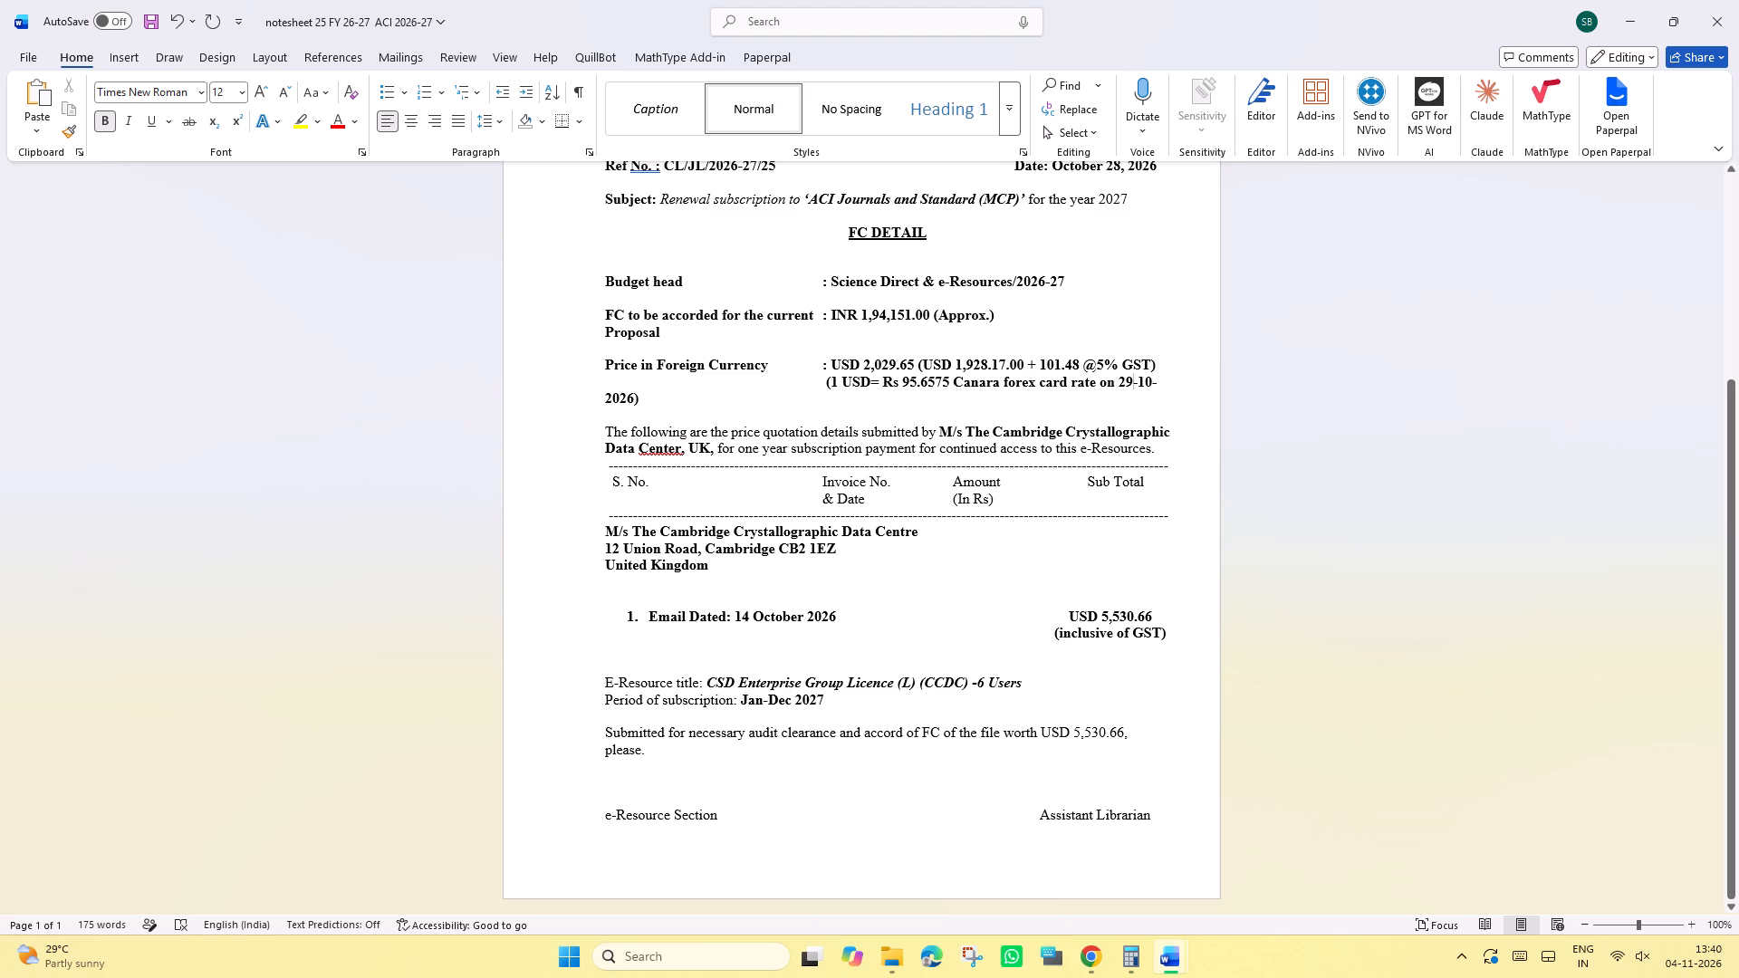
Replace the Cambridge Crystallographic Data Centre address block with the M/s BSB EDGE Private Limited block copied from the notesheet 03 ACI journals document.
scroll(946, 445, down, 3)
click(712, 566)
key(alt+Tab)
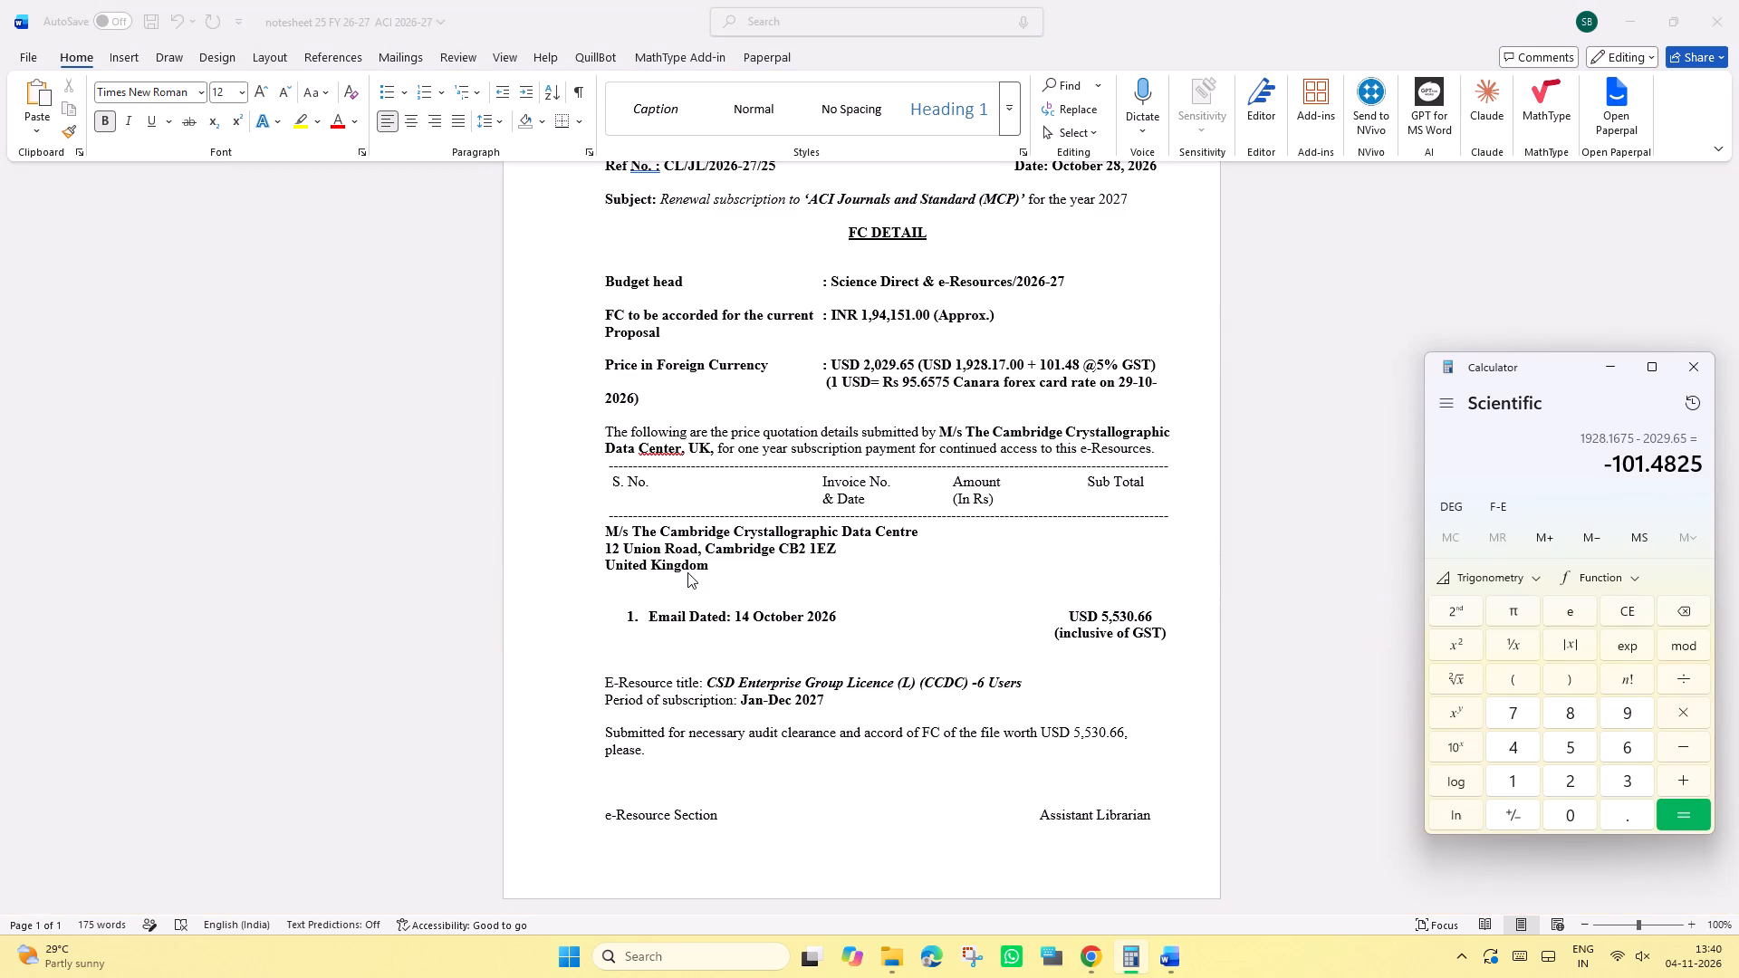
click(754, 557)
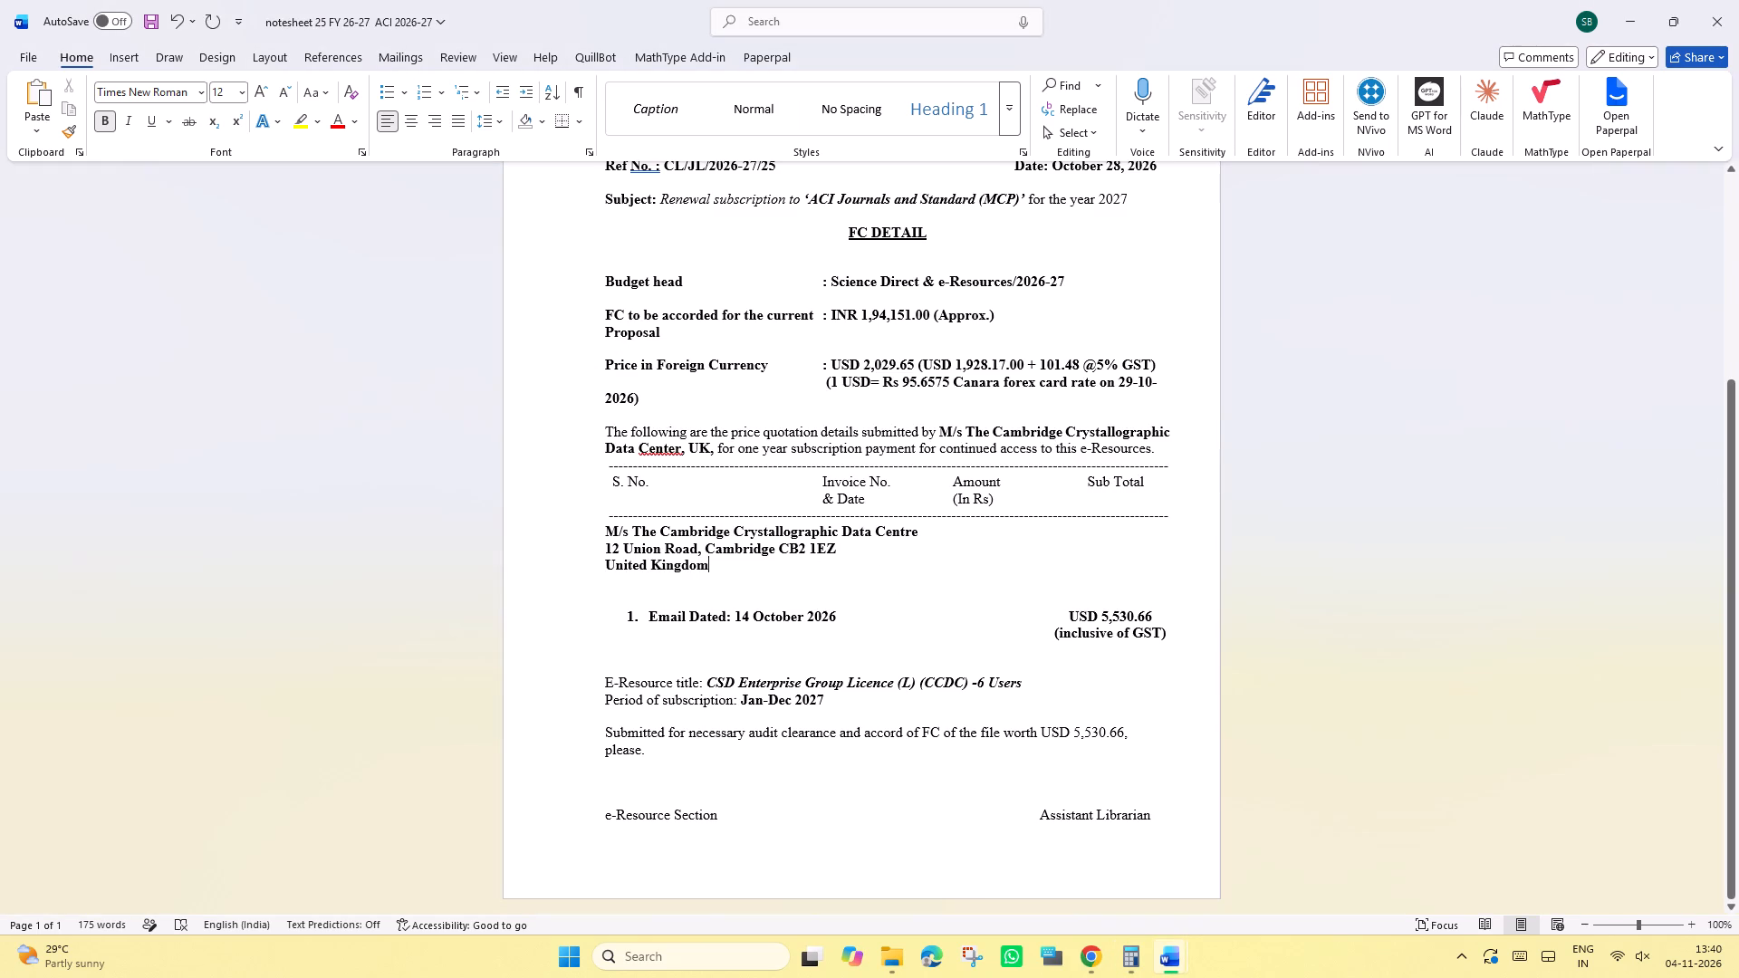
key(alt+Tab)
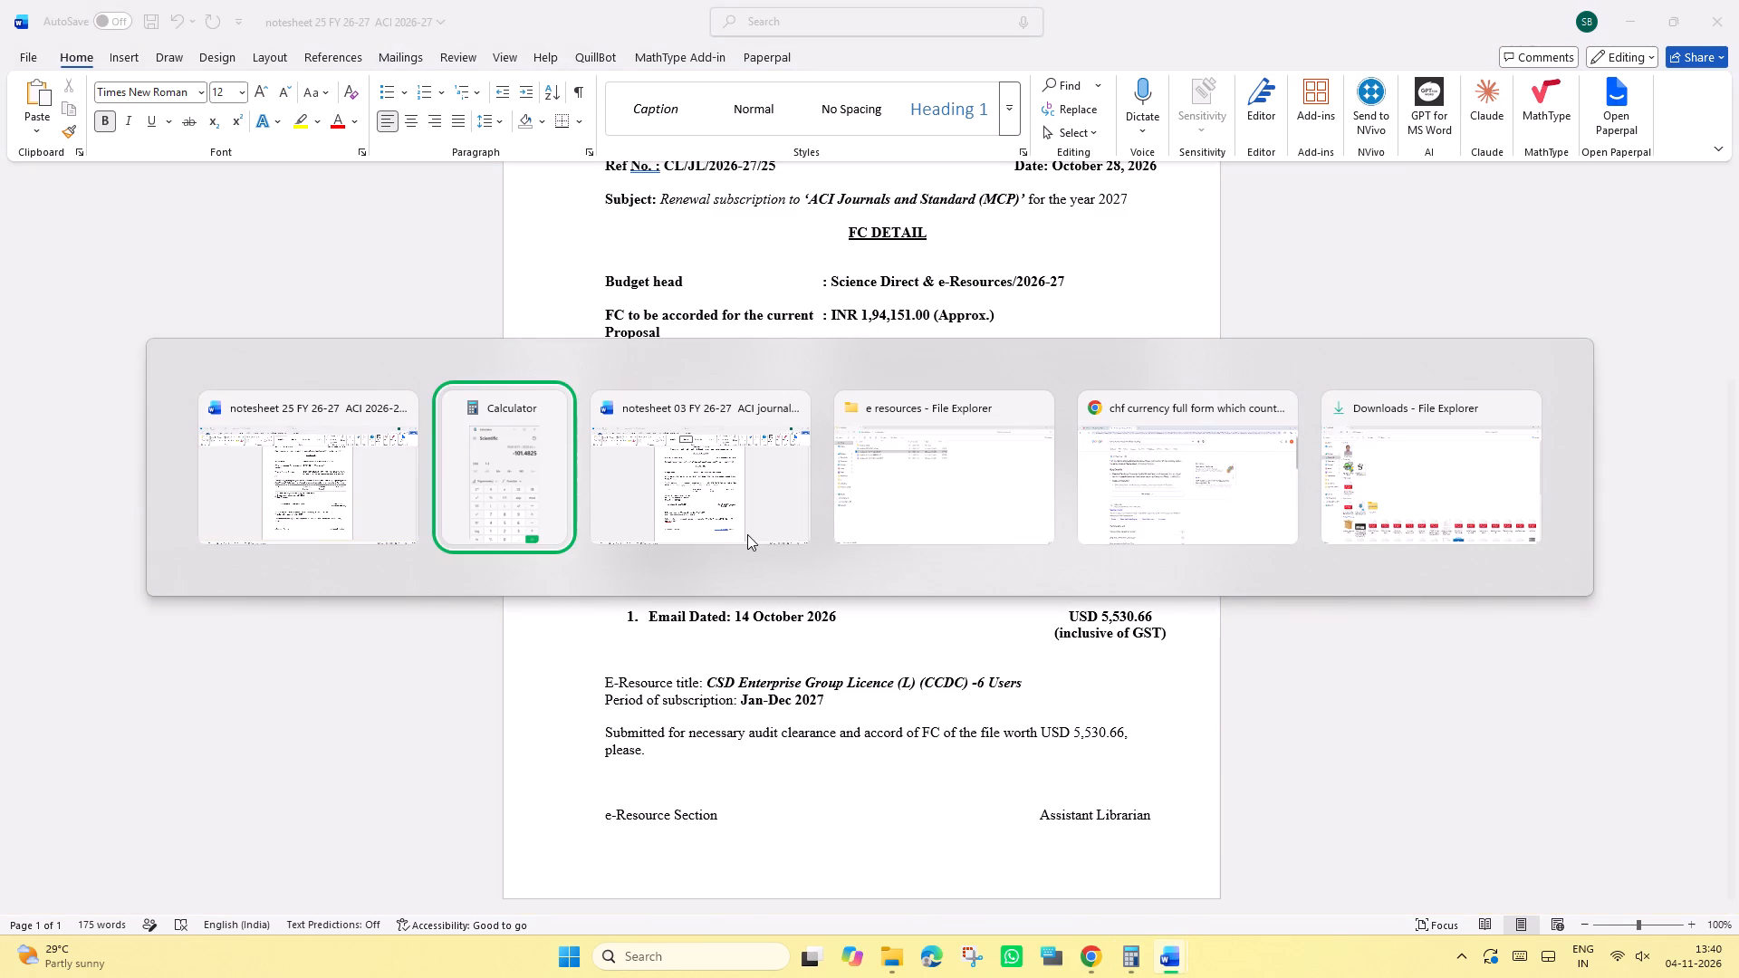
key(alt+Tab)
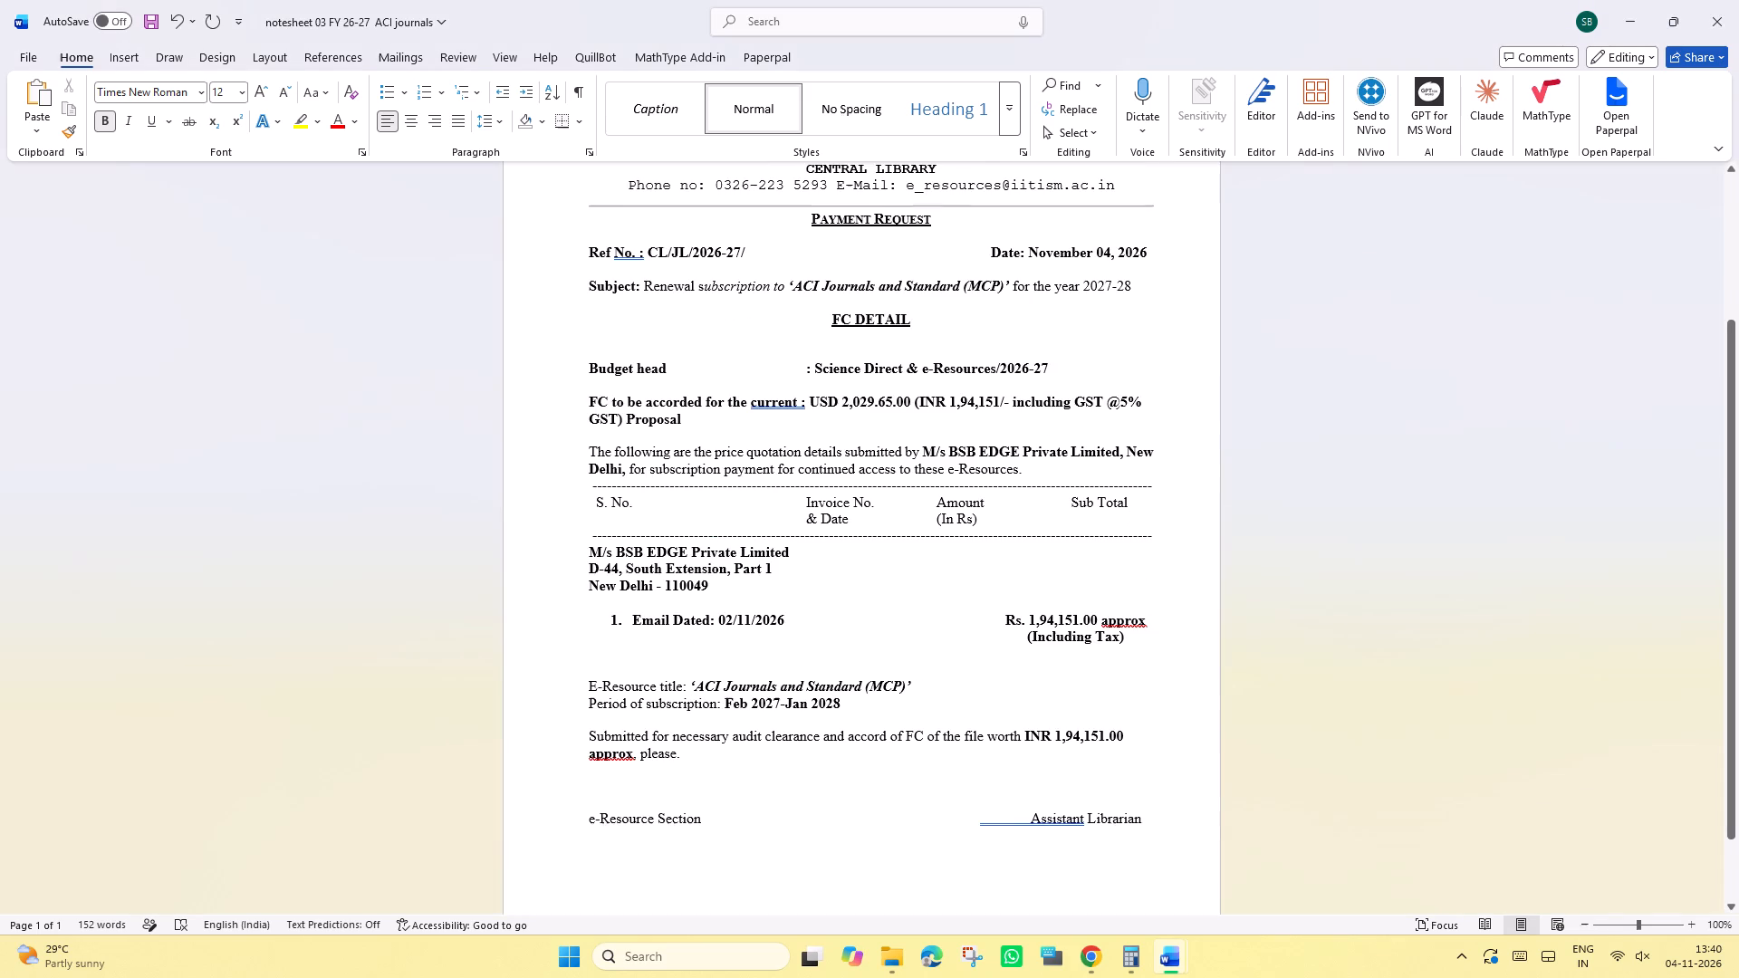
drag(589, 551, 697, 588)
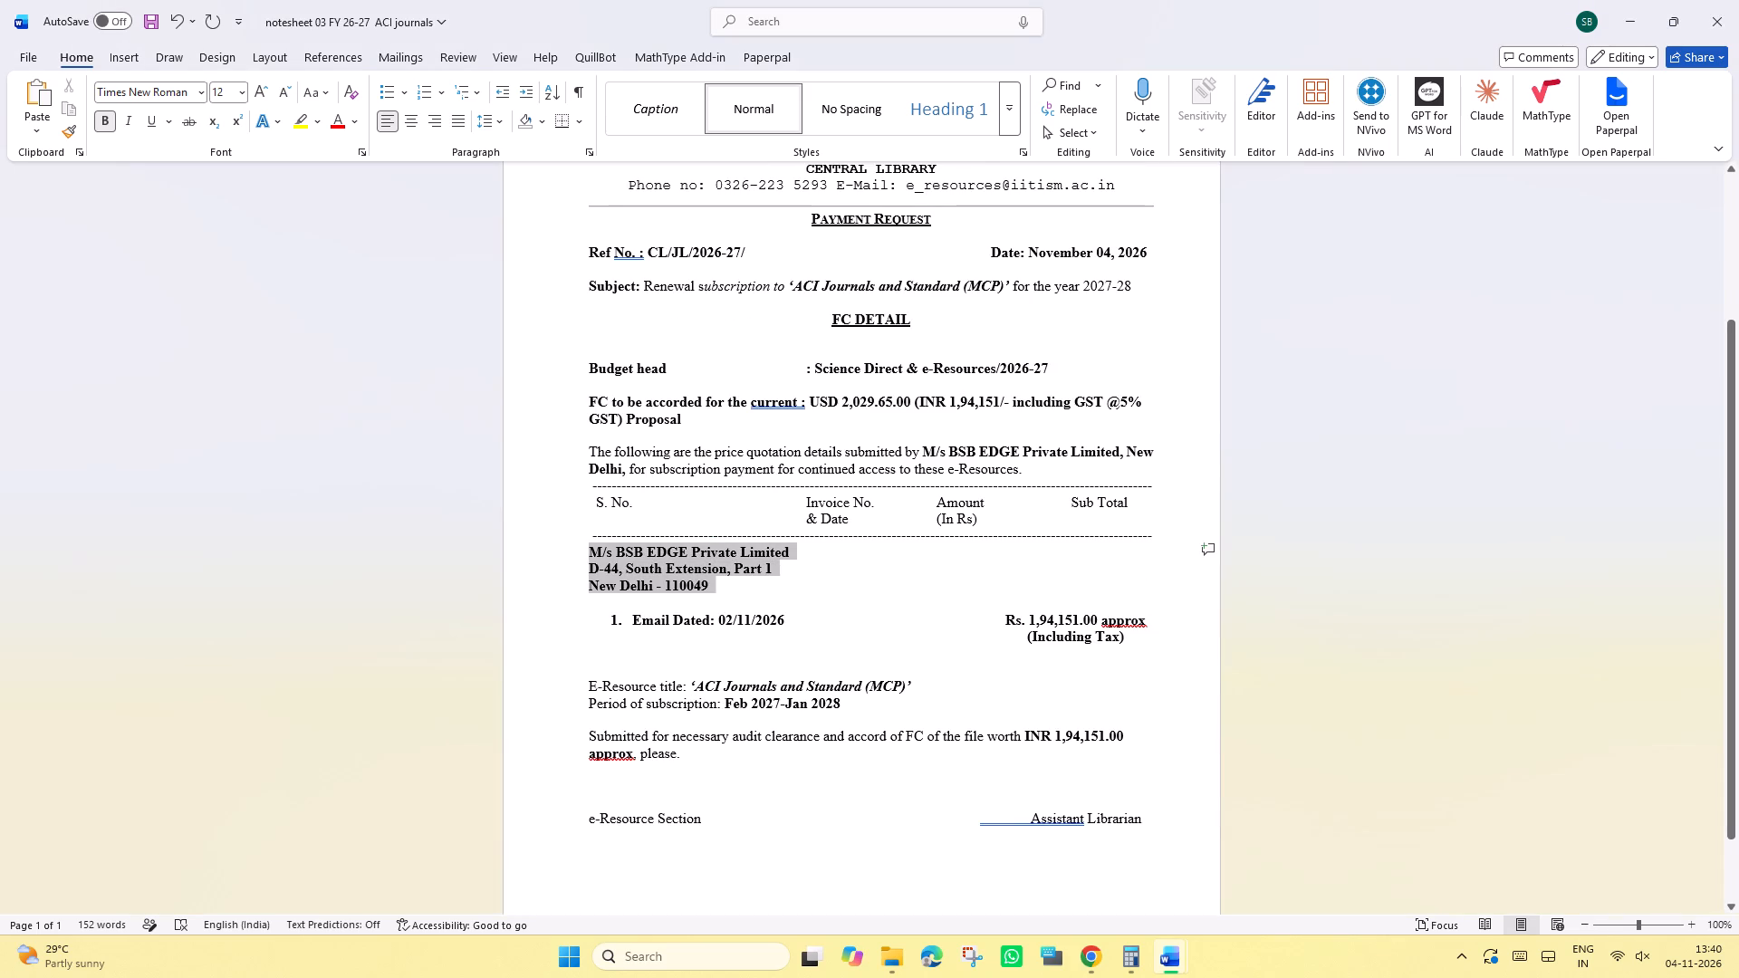
drag(697, 588, 698, 581)
key(ctrl+c)
key(alt+Tab)
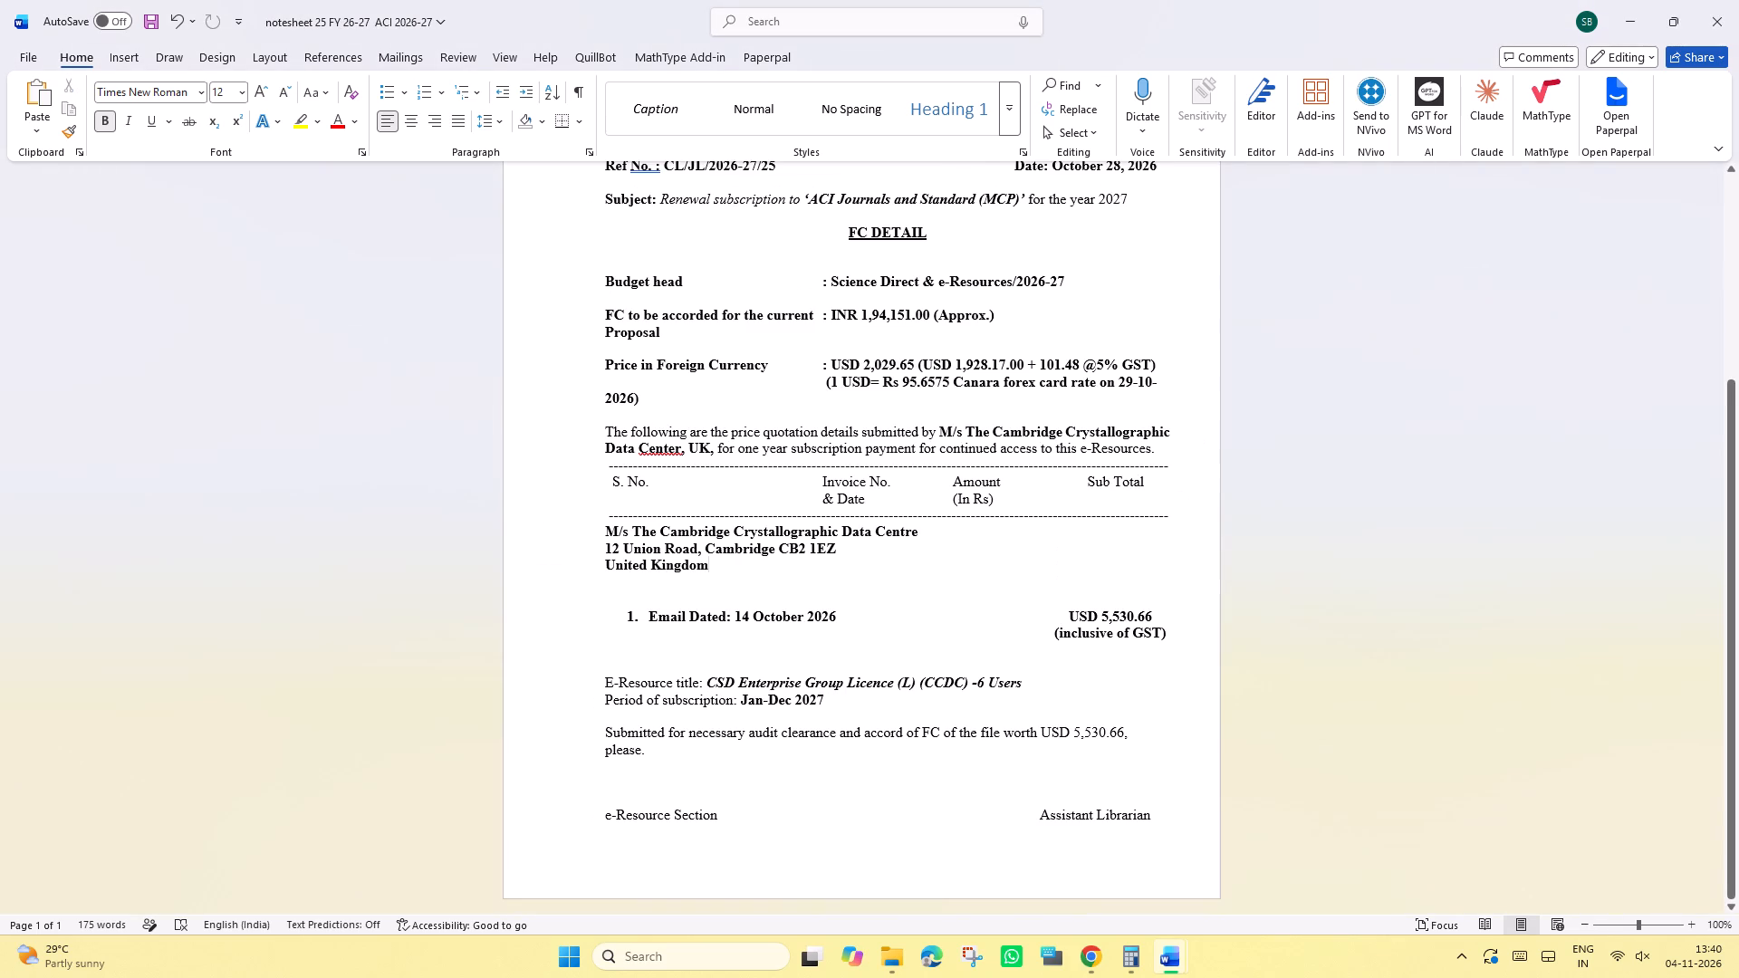
drag(714, 568, 611, 536)
key(ctrl+v)
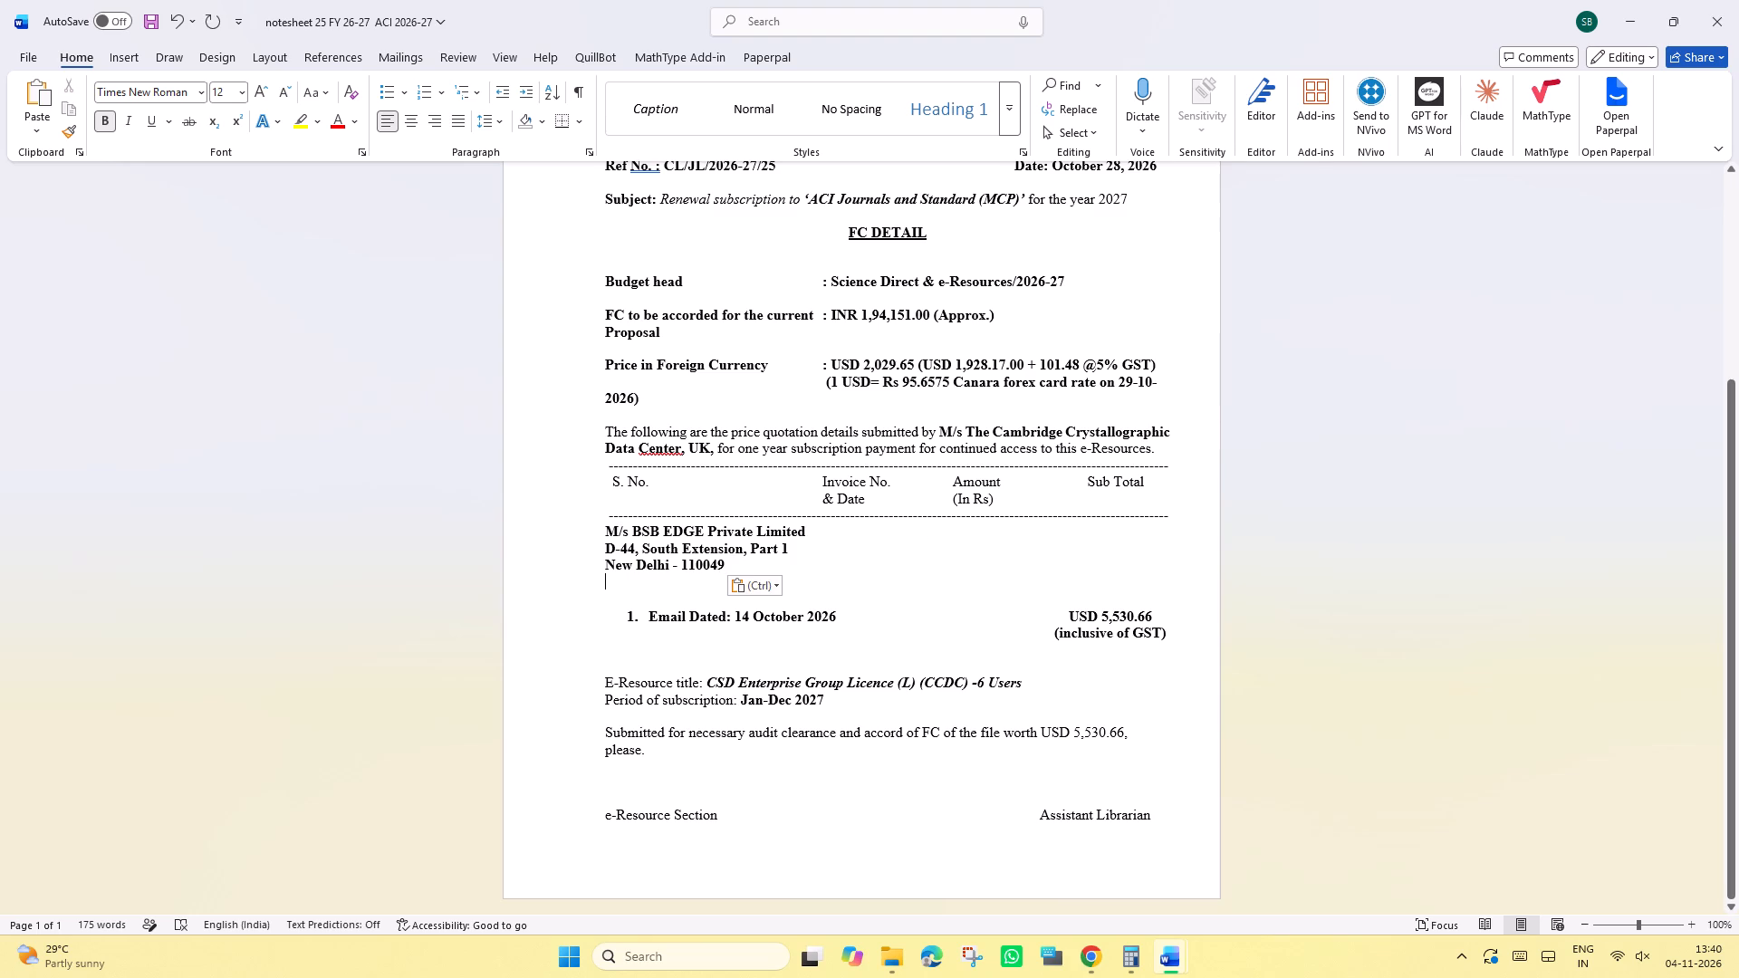
click(728, 561)
key(alt+Tab)
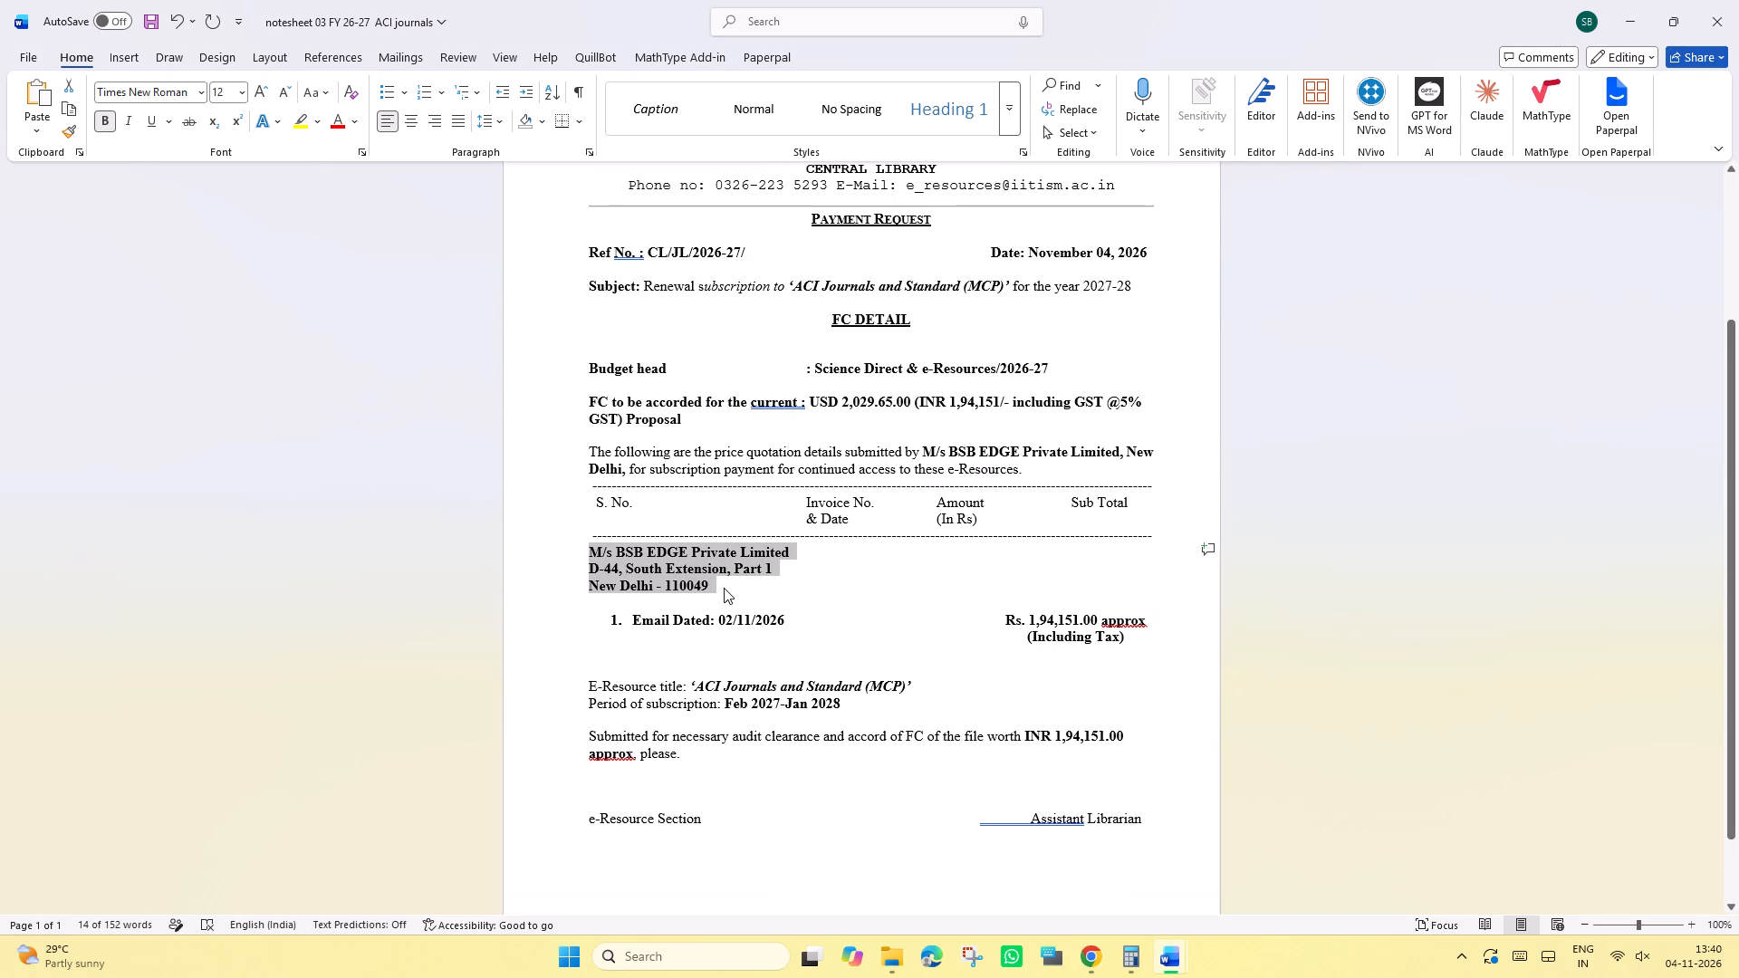
click(720, 583)
key(alt+Tab)
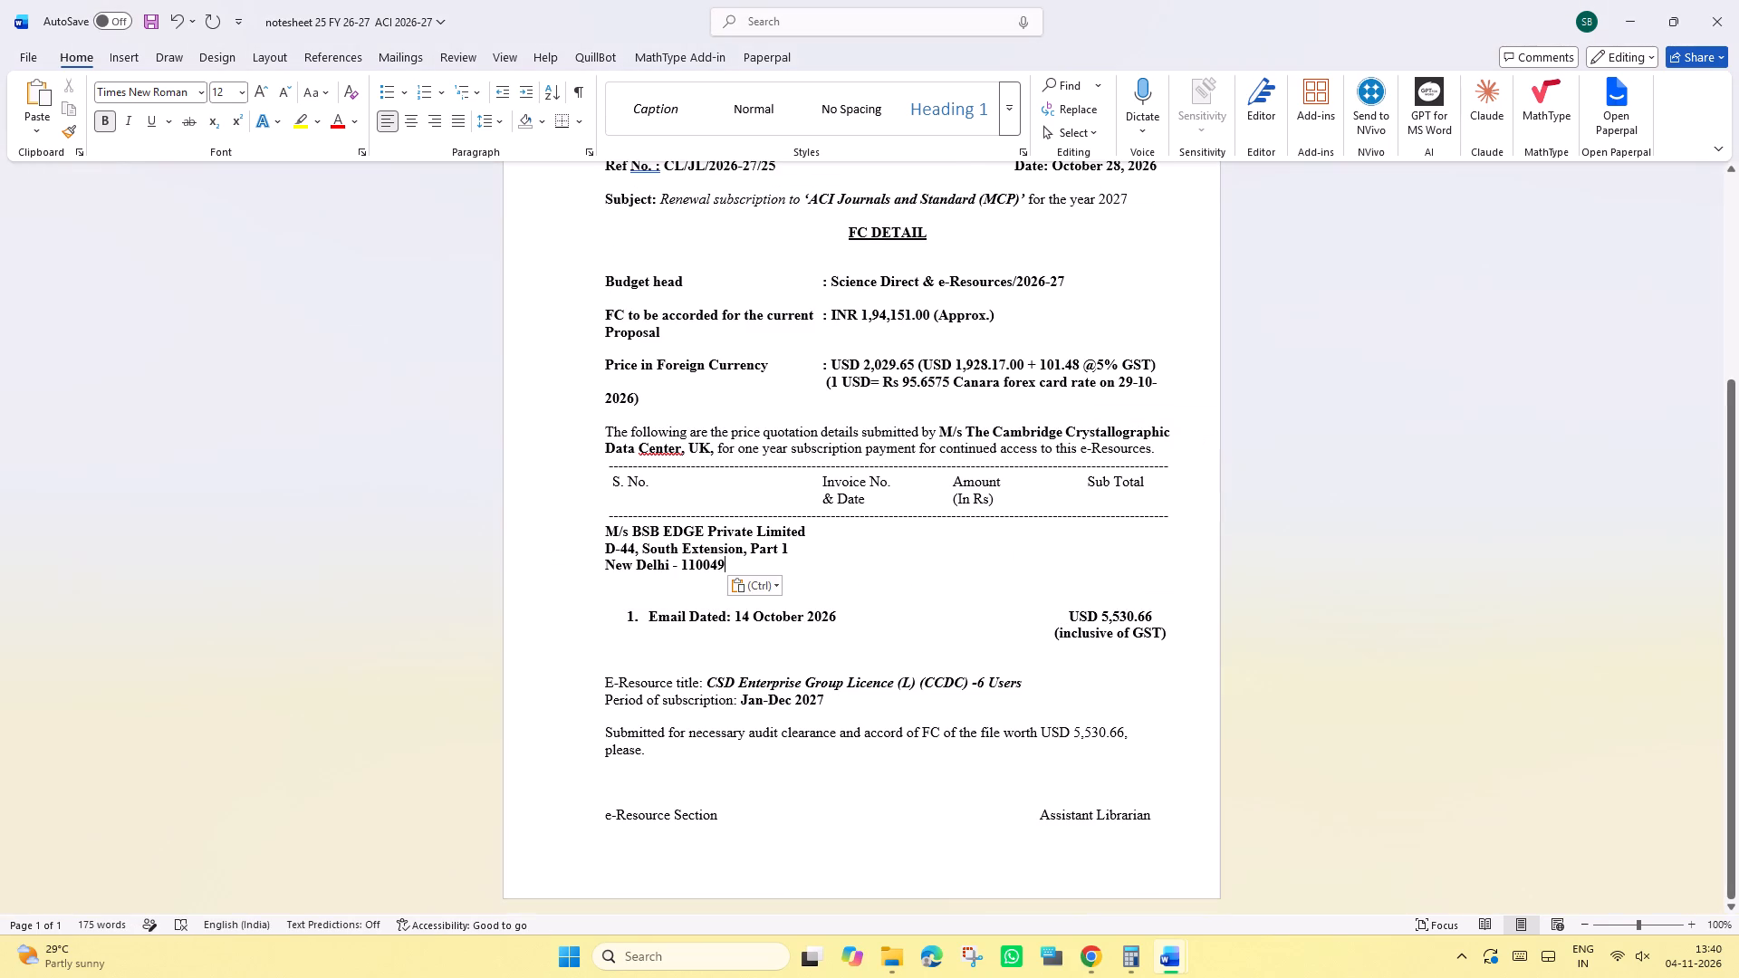
Replace the email date text in item 1 of the quotation list with the label "Reference/Invoice No.:".
drag(843, 614, 662, 617)
click(649, 610)
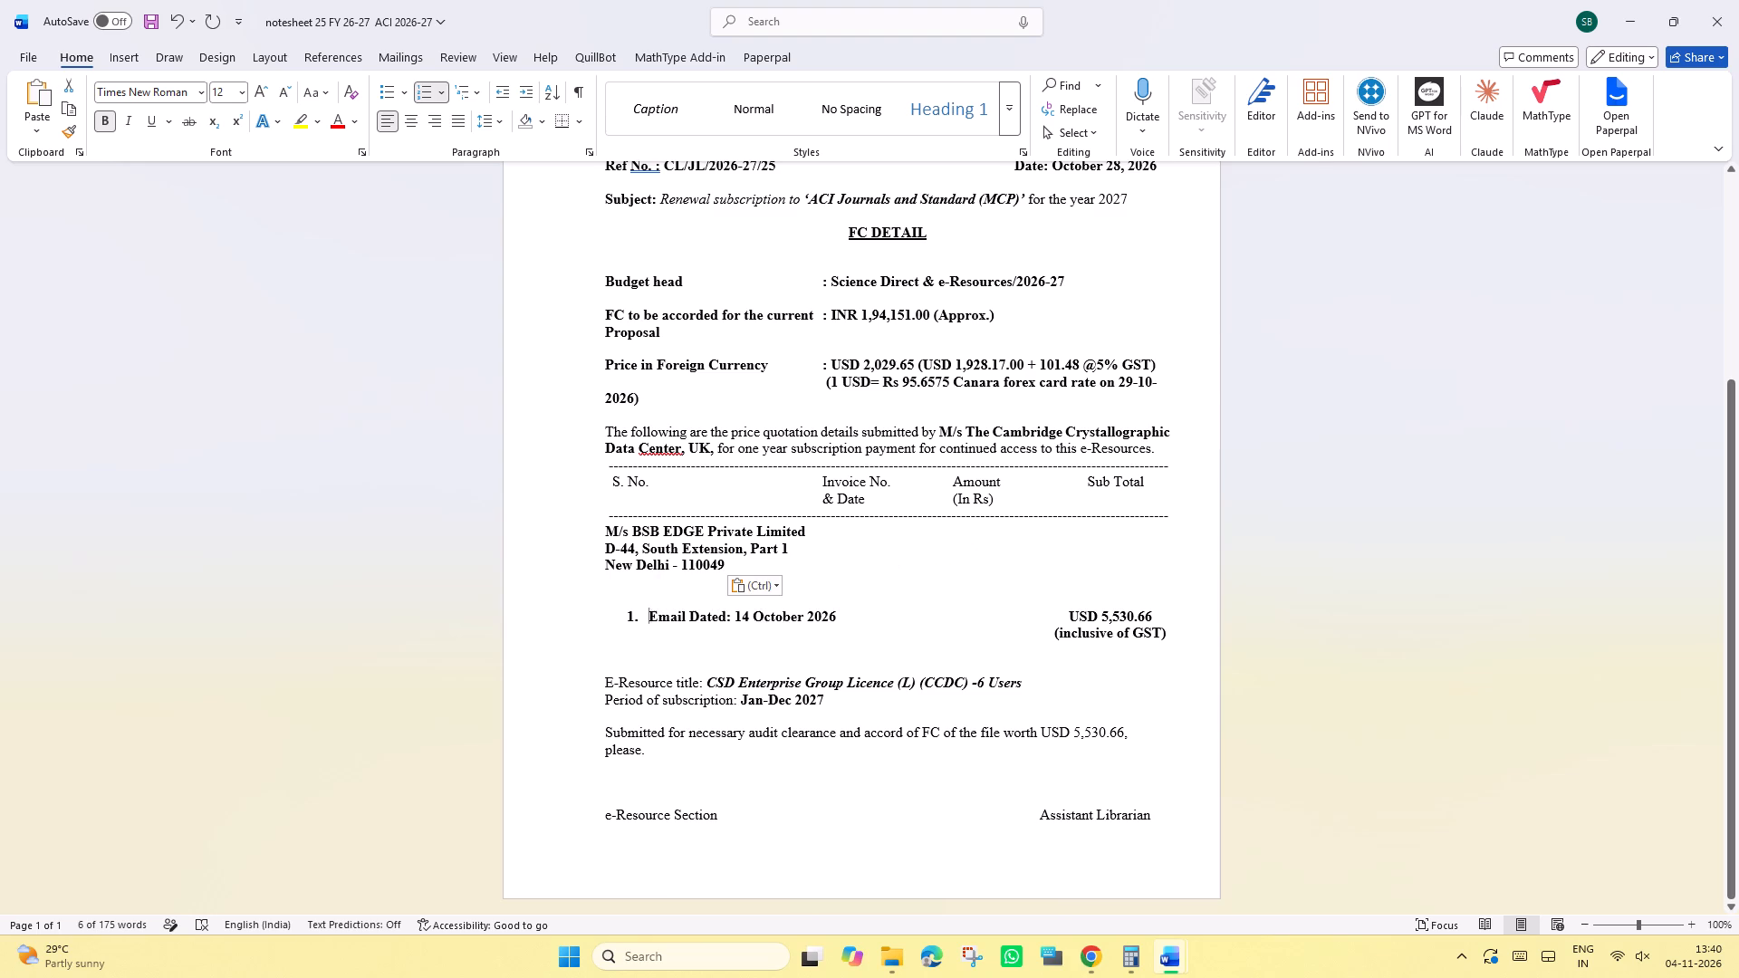
click(834, 611)
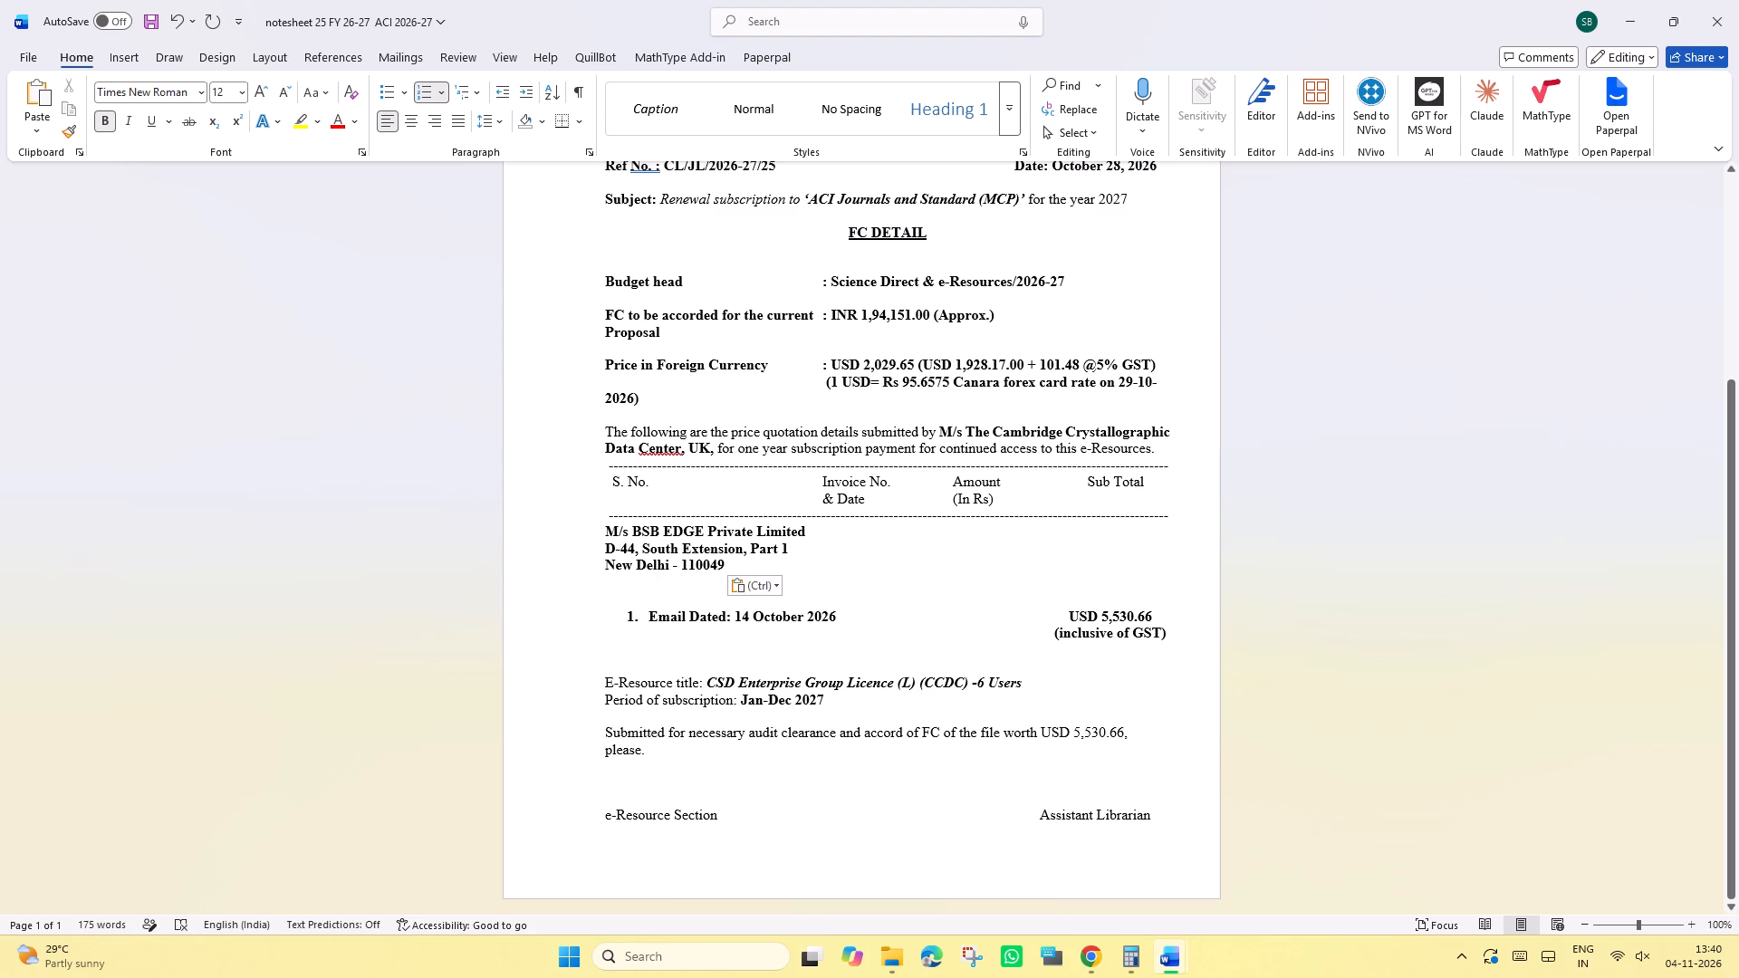
key(BackSpace)
key(BackSpace)
key(BackSpace)
key(BackSpace)
key(BackSpace)
key(BackSpace)
key(BackSpace)
key(BackSpace)
key(BackSpace)
key(BackSpace)
key(BackSpace)
key(BackSpace)
key(BackSpace)
key(BackSpace)
key(BackSpace)
key(BackSpace)
key(BackSpace)
key(BackSpace)
key(BackSpace)
key(BackSpace)
key(BackSpace)
key(BackSpace)
key(BackSpace)
key(BackSpace)
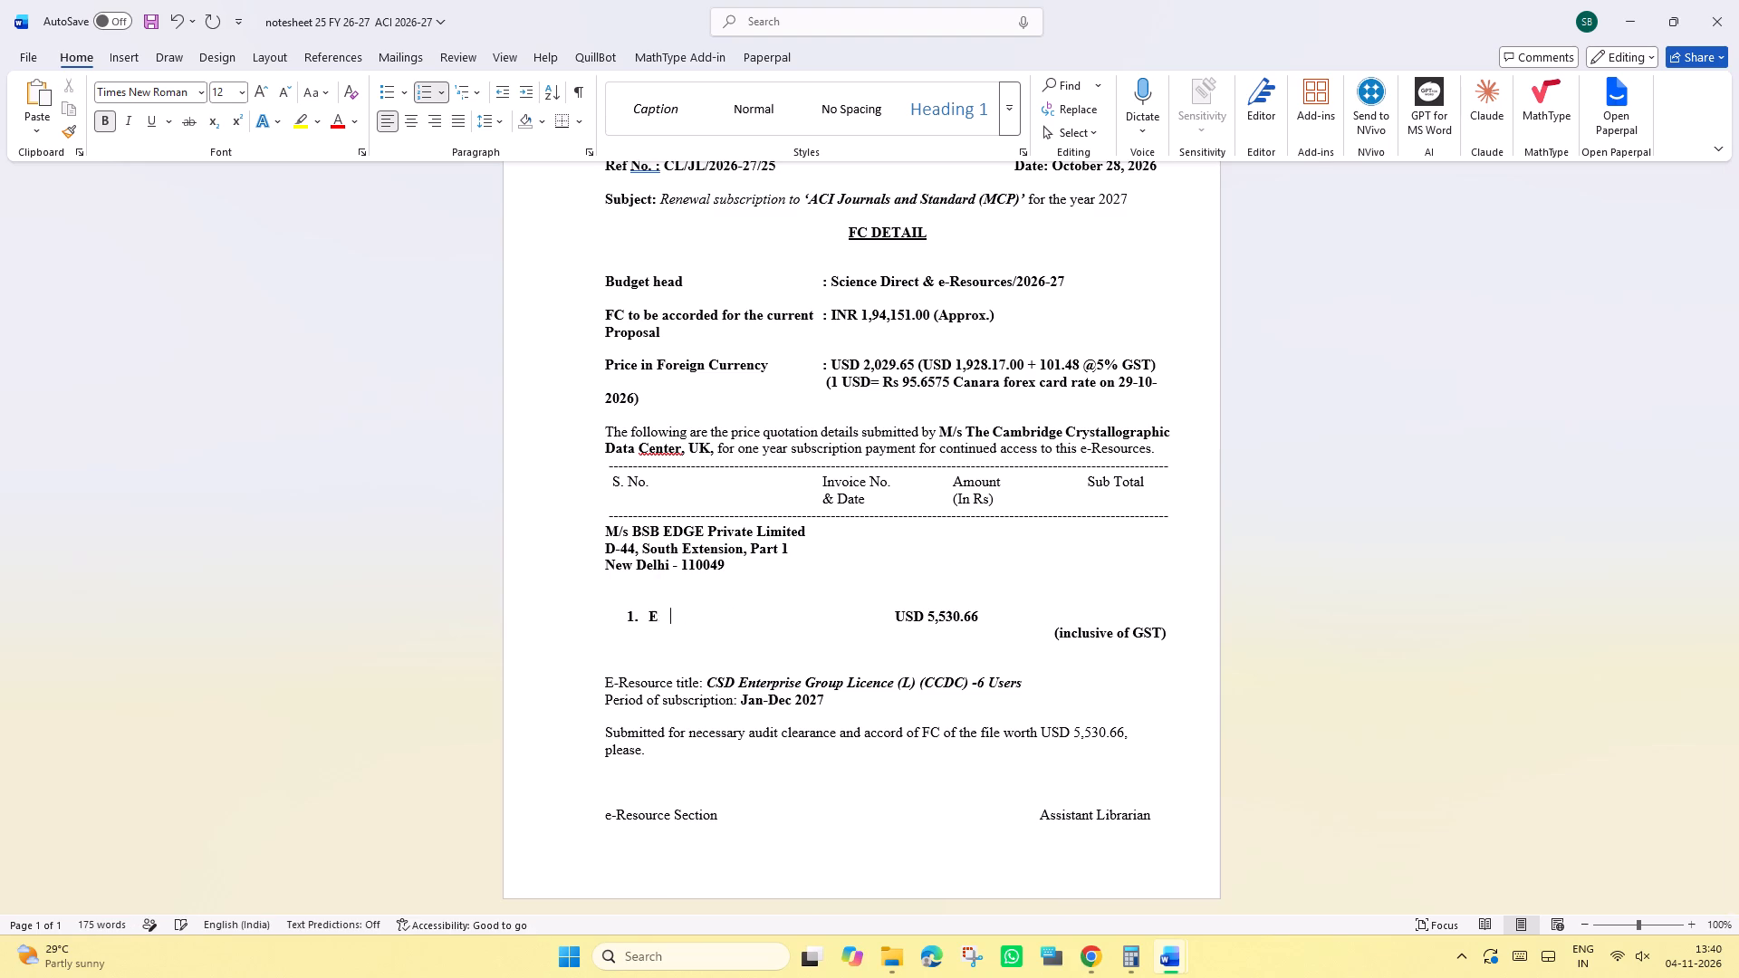
key(BackSpace)
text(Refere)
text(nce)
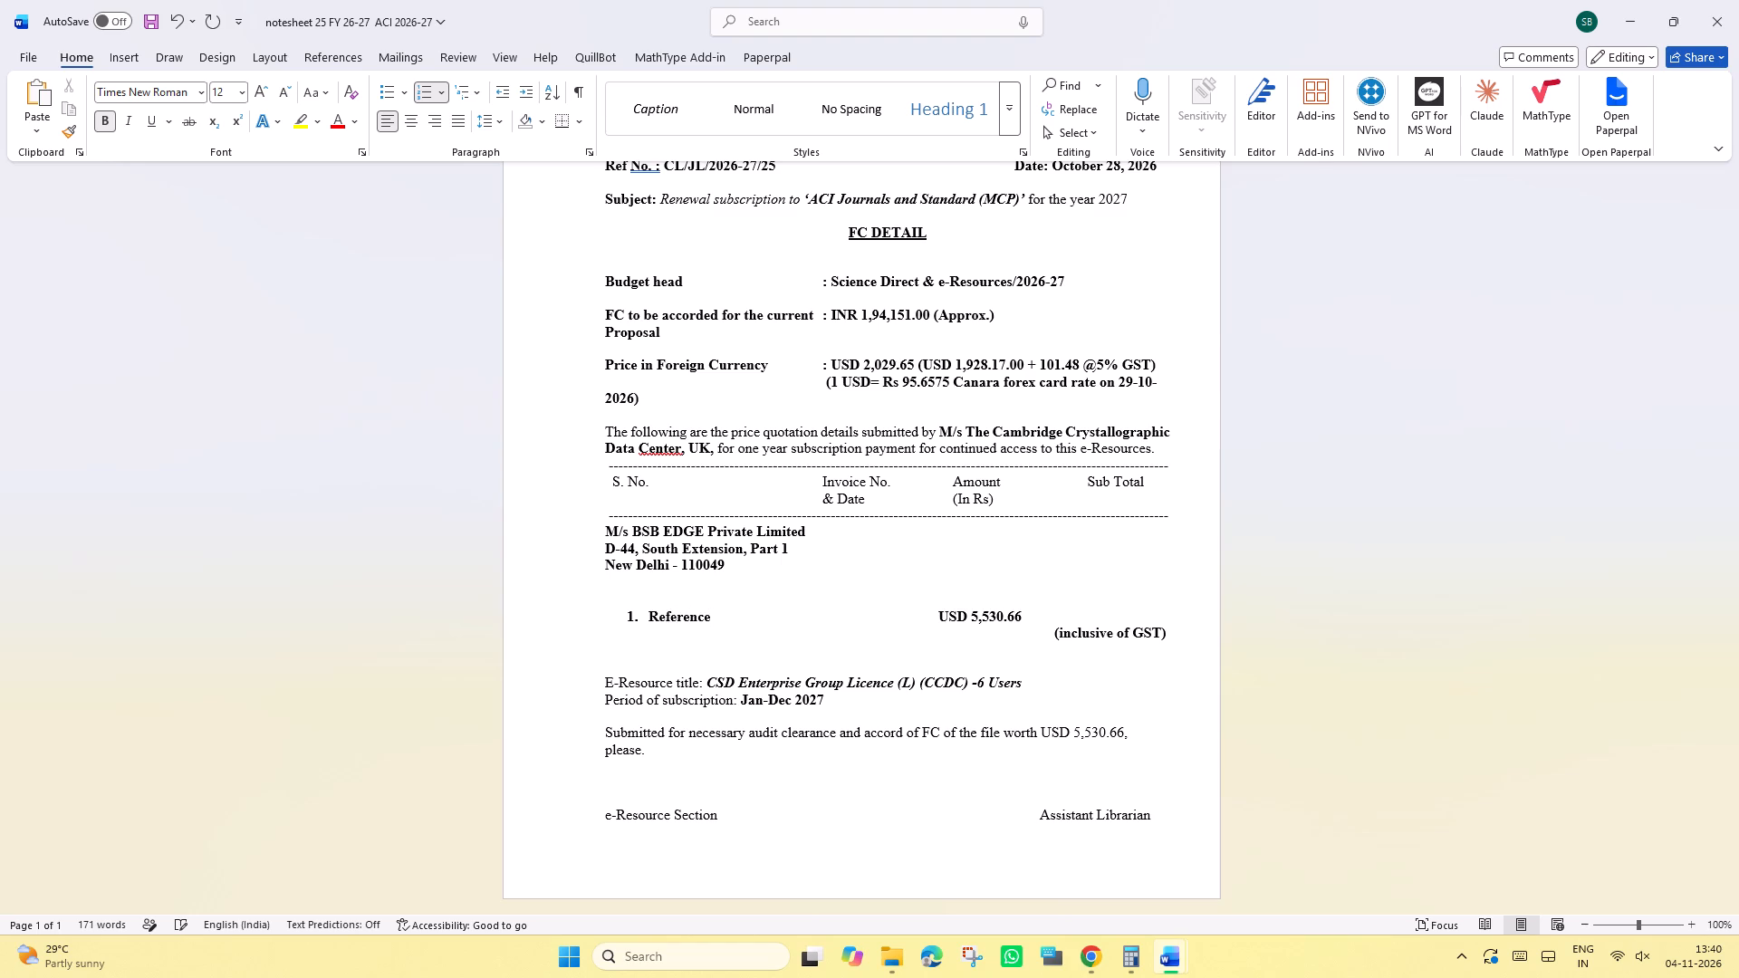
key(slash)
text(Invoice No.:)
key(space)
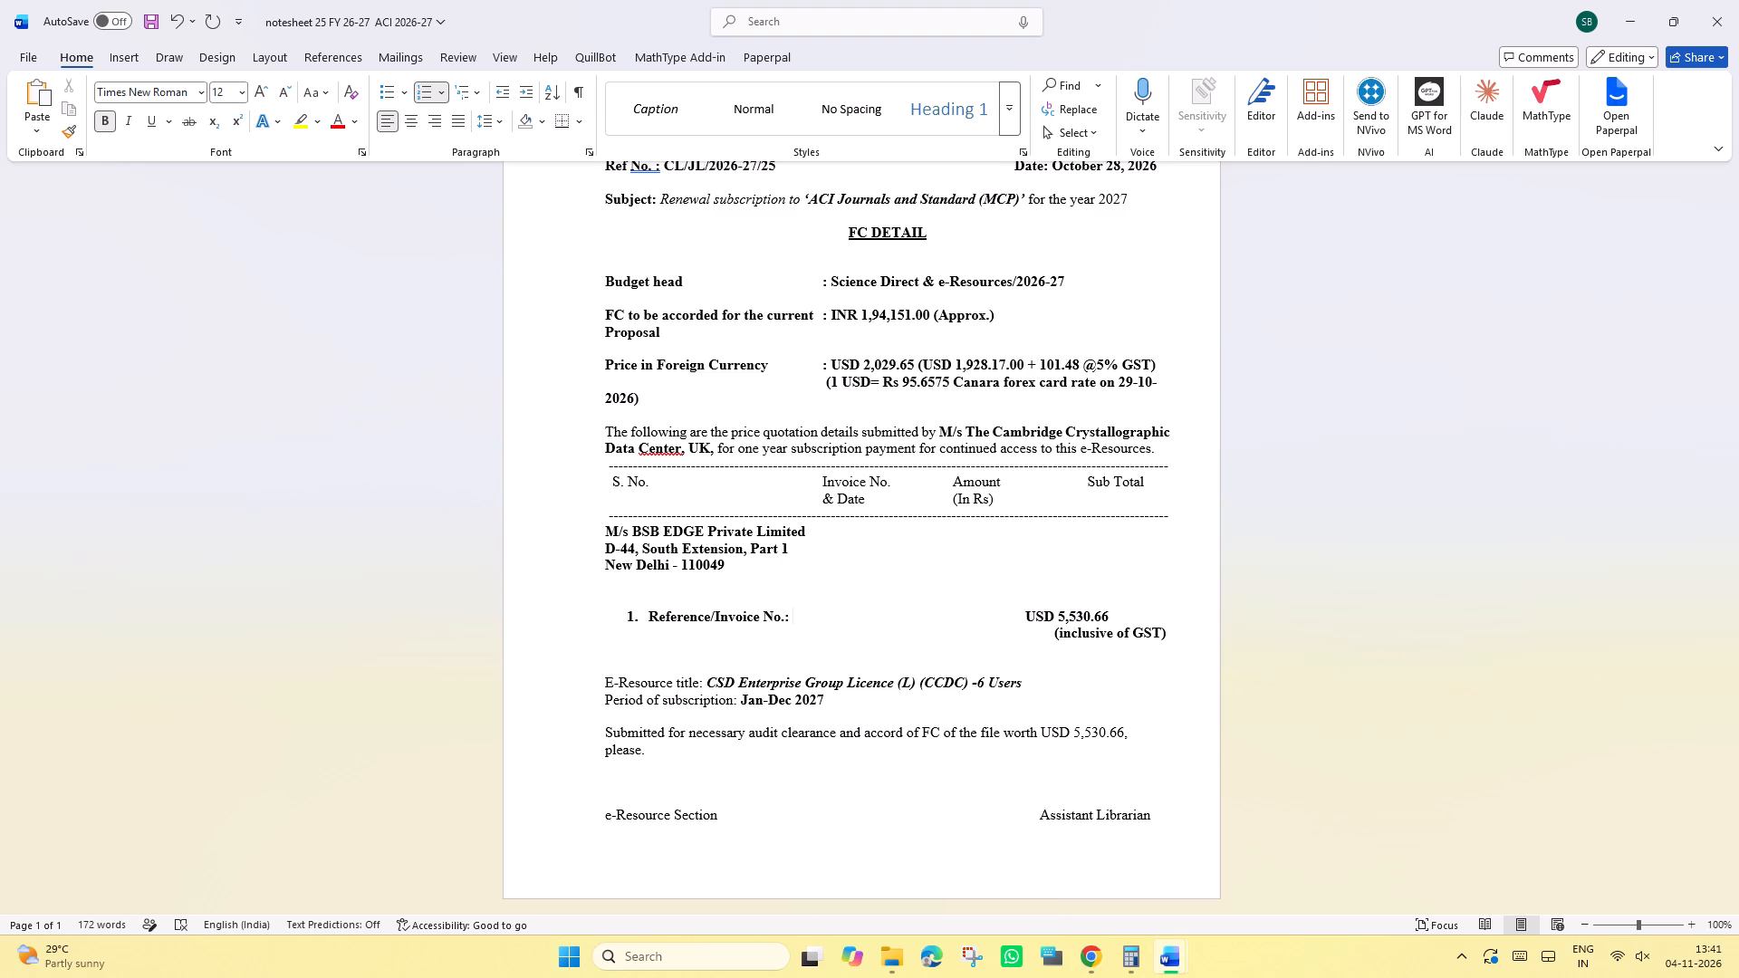
Enter REN-PI-13-00301 as the reference/invoice number in item 1.
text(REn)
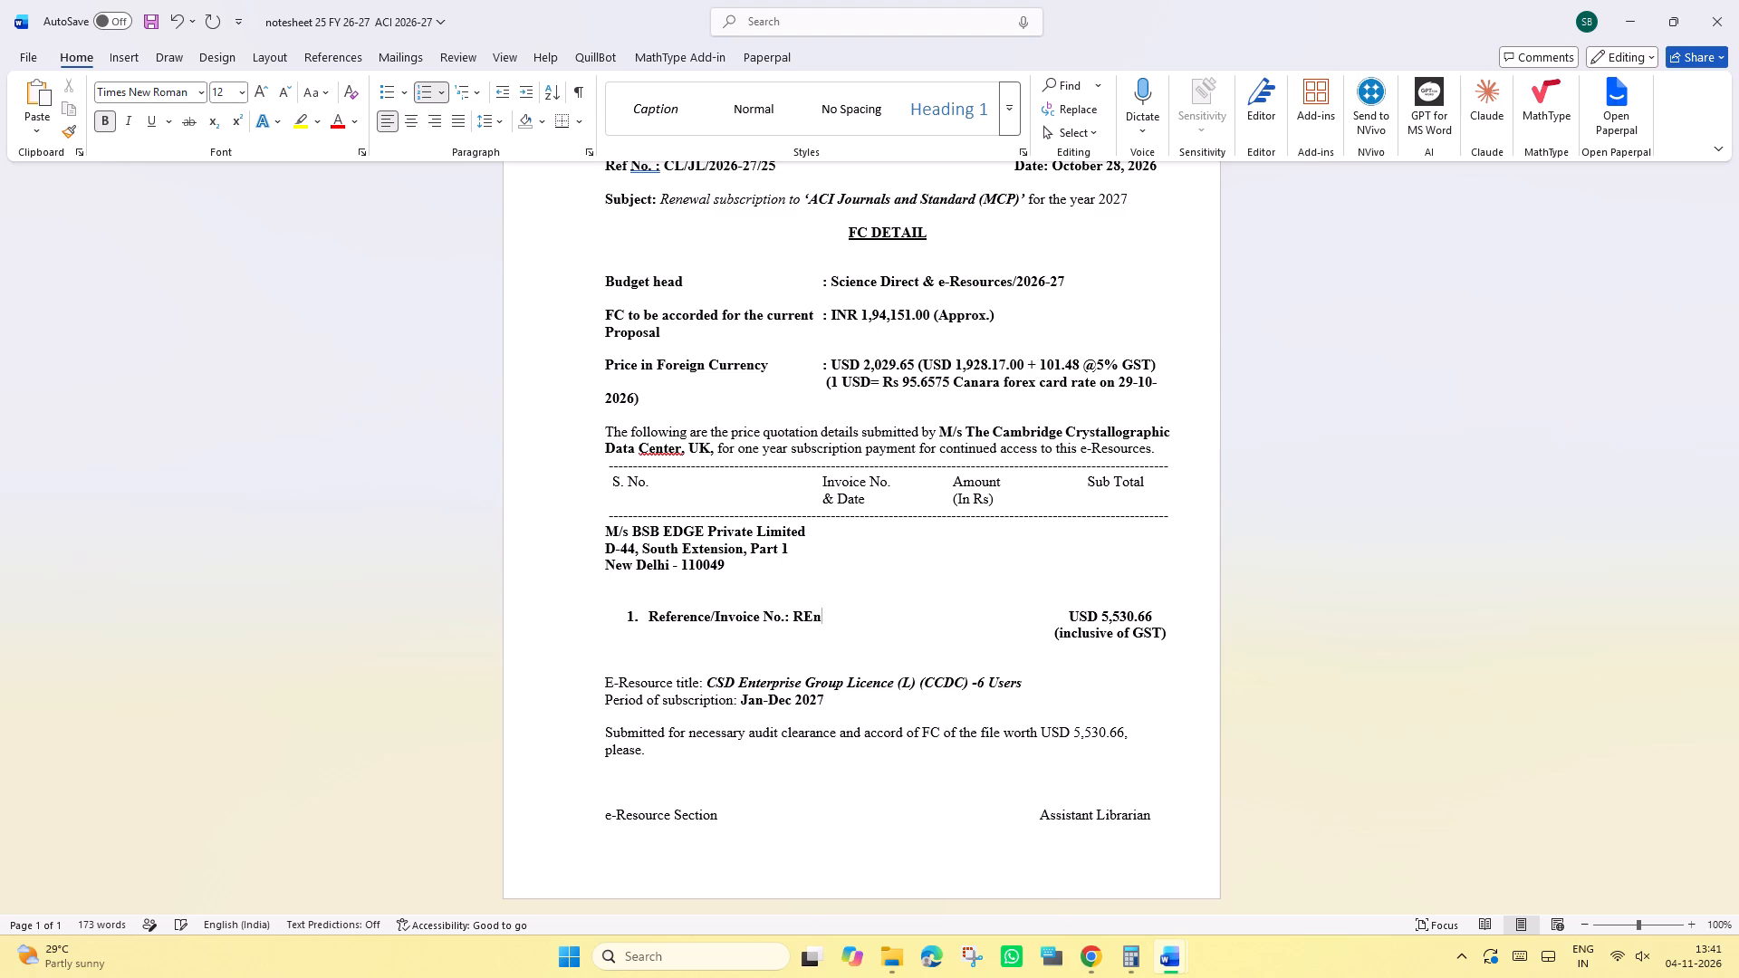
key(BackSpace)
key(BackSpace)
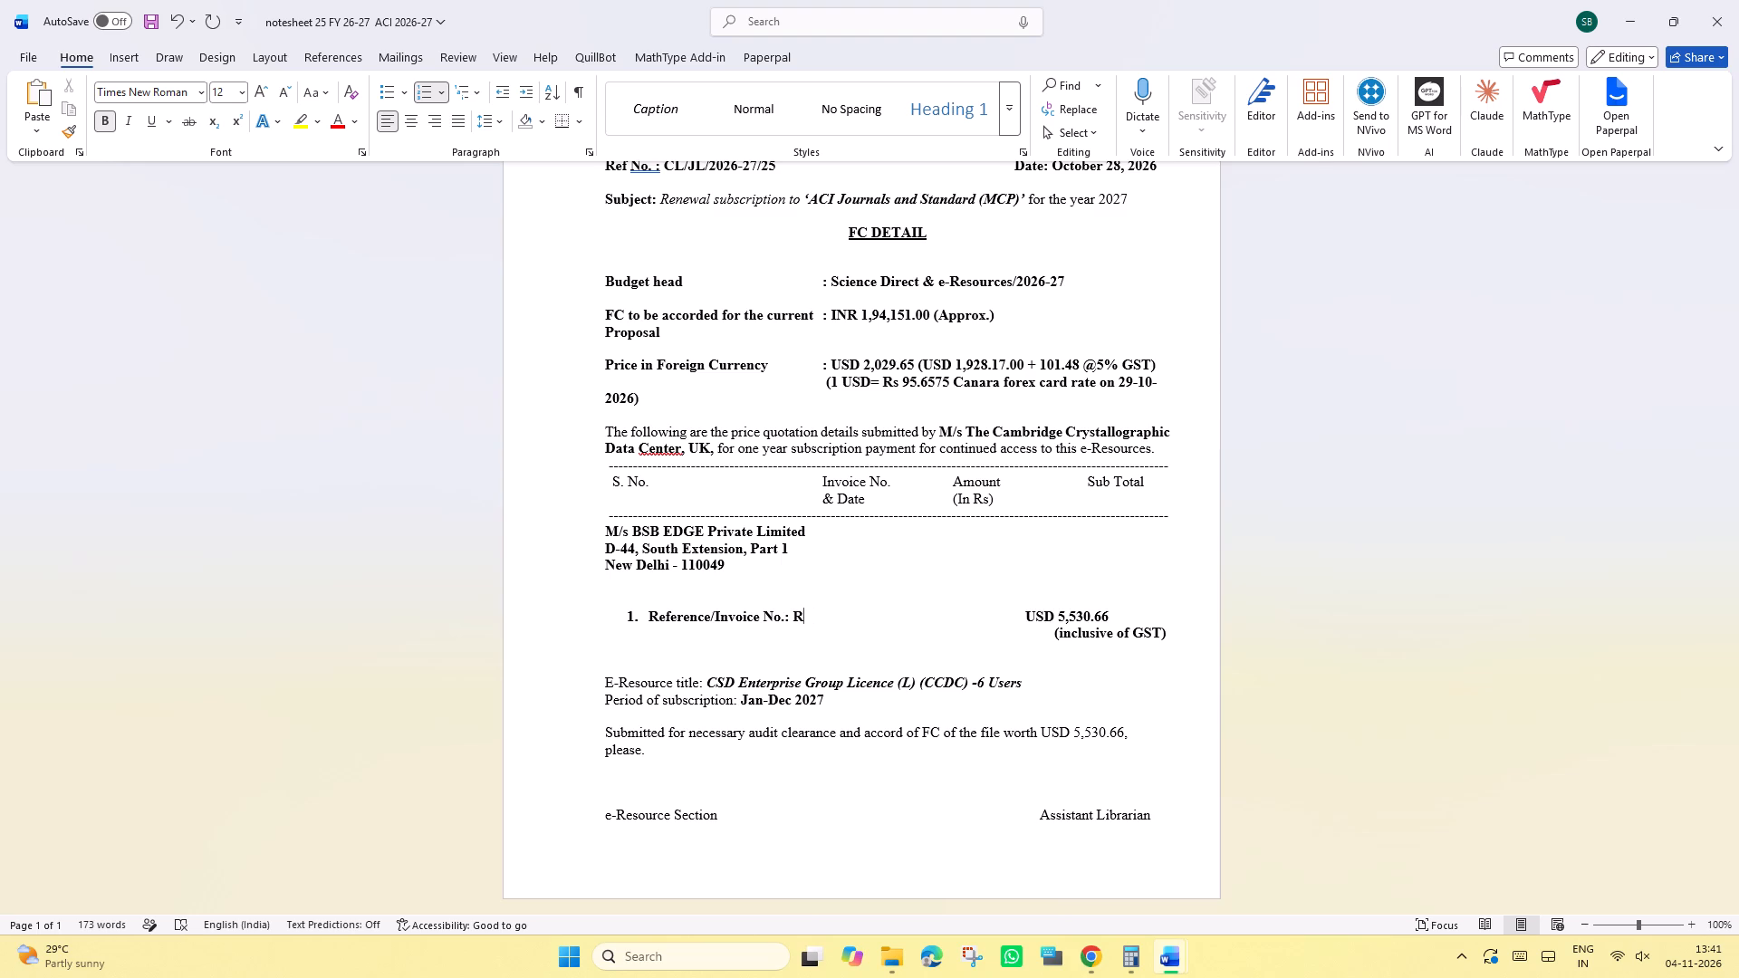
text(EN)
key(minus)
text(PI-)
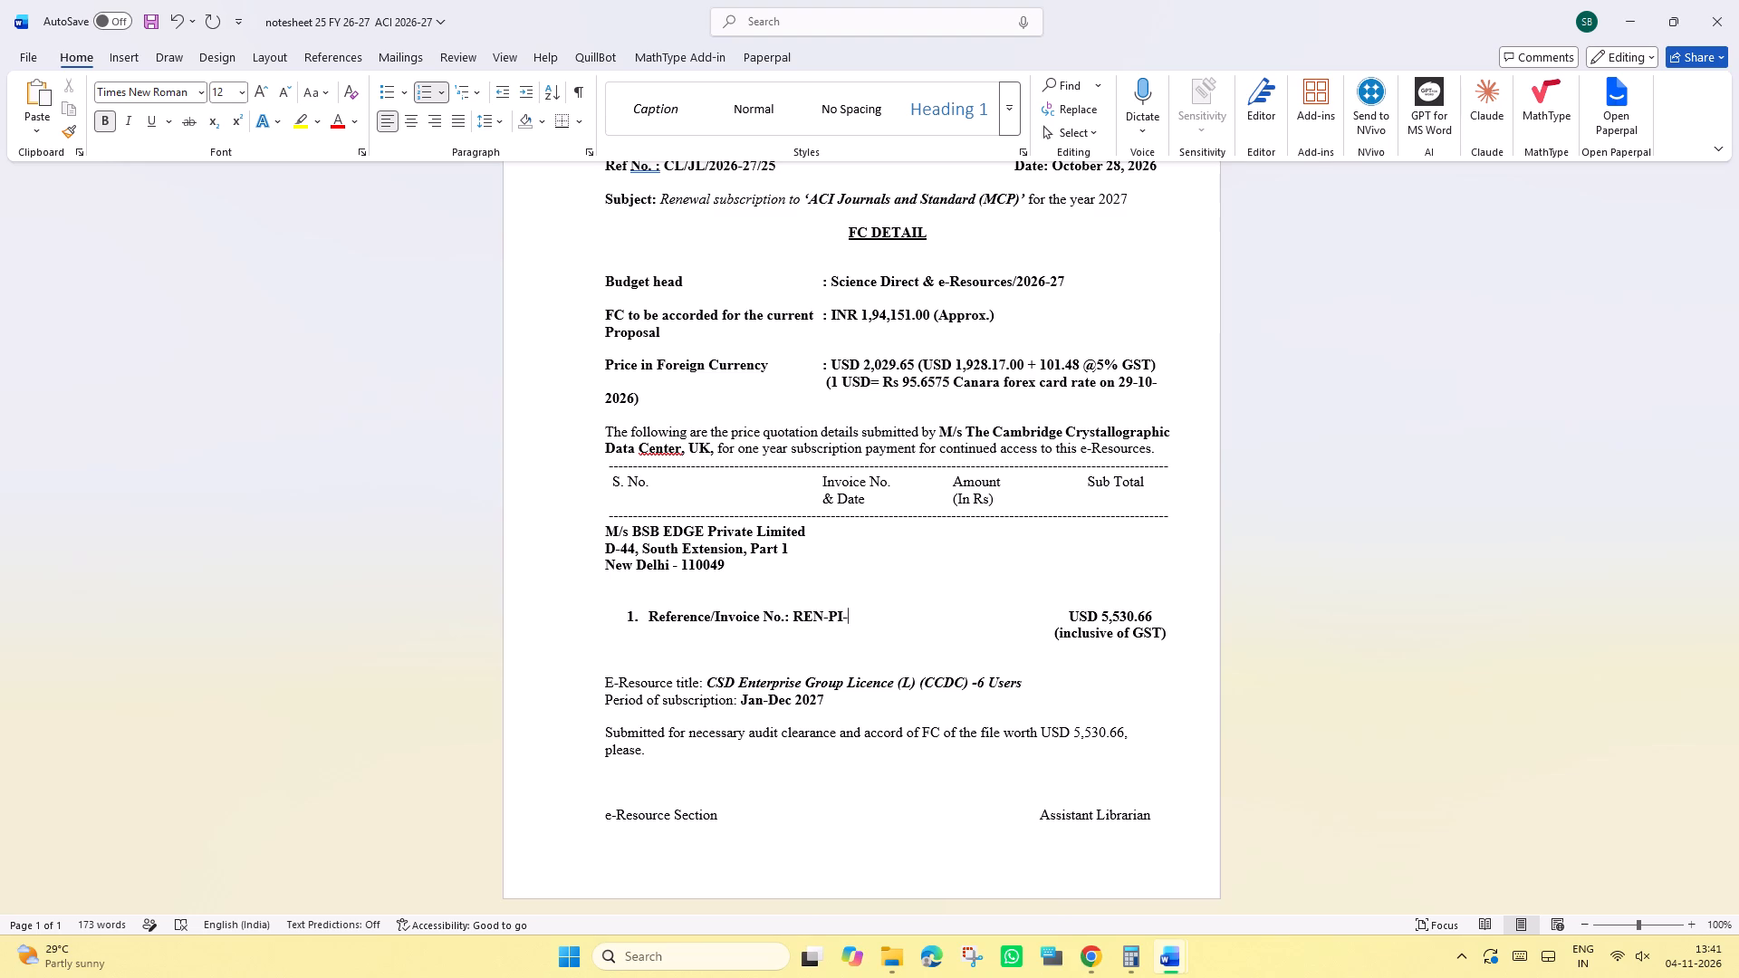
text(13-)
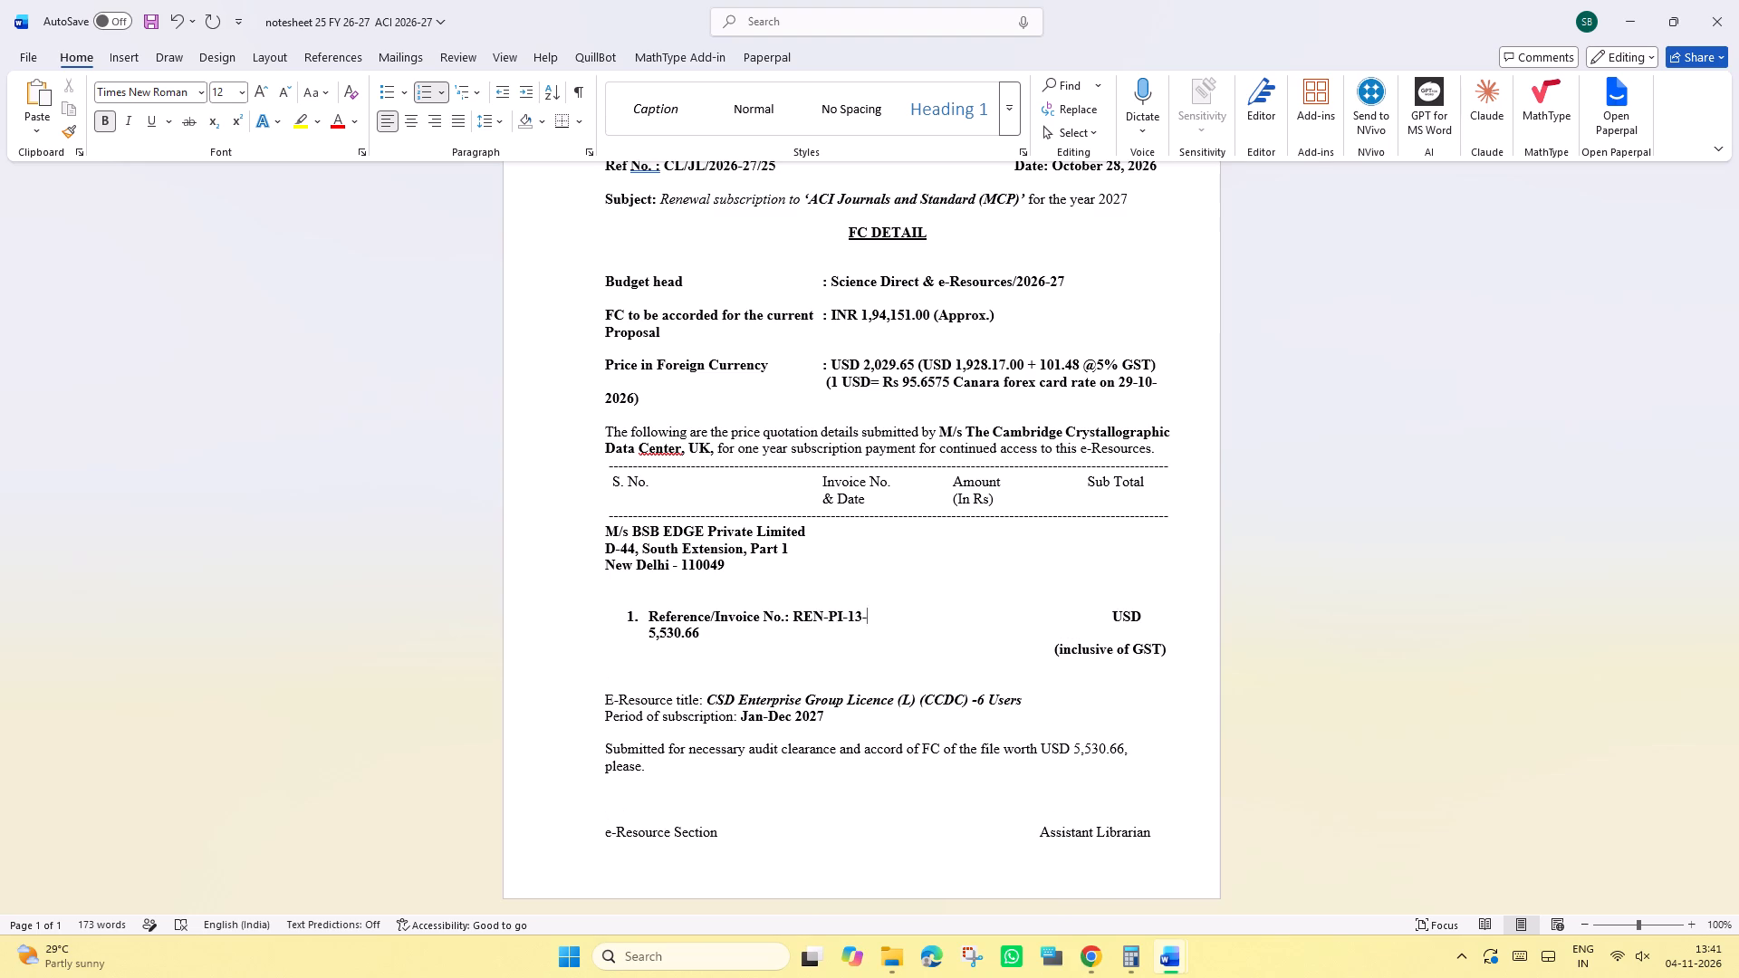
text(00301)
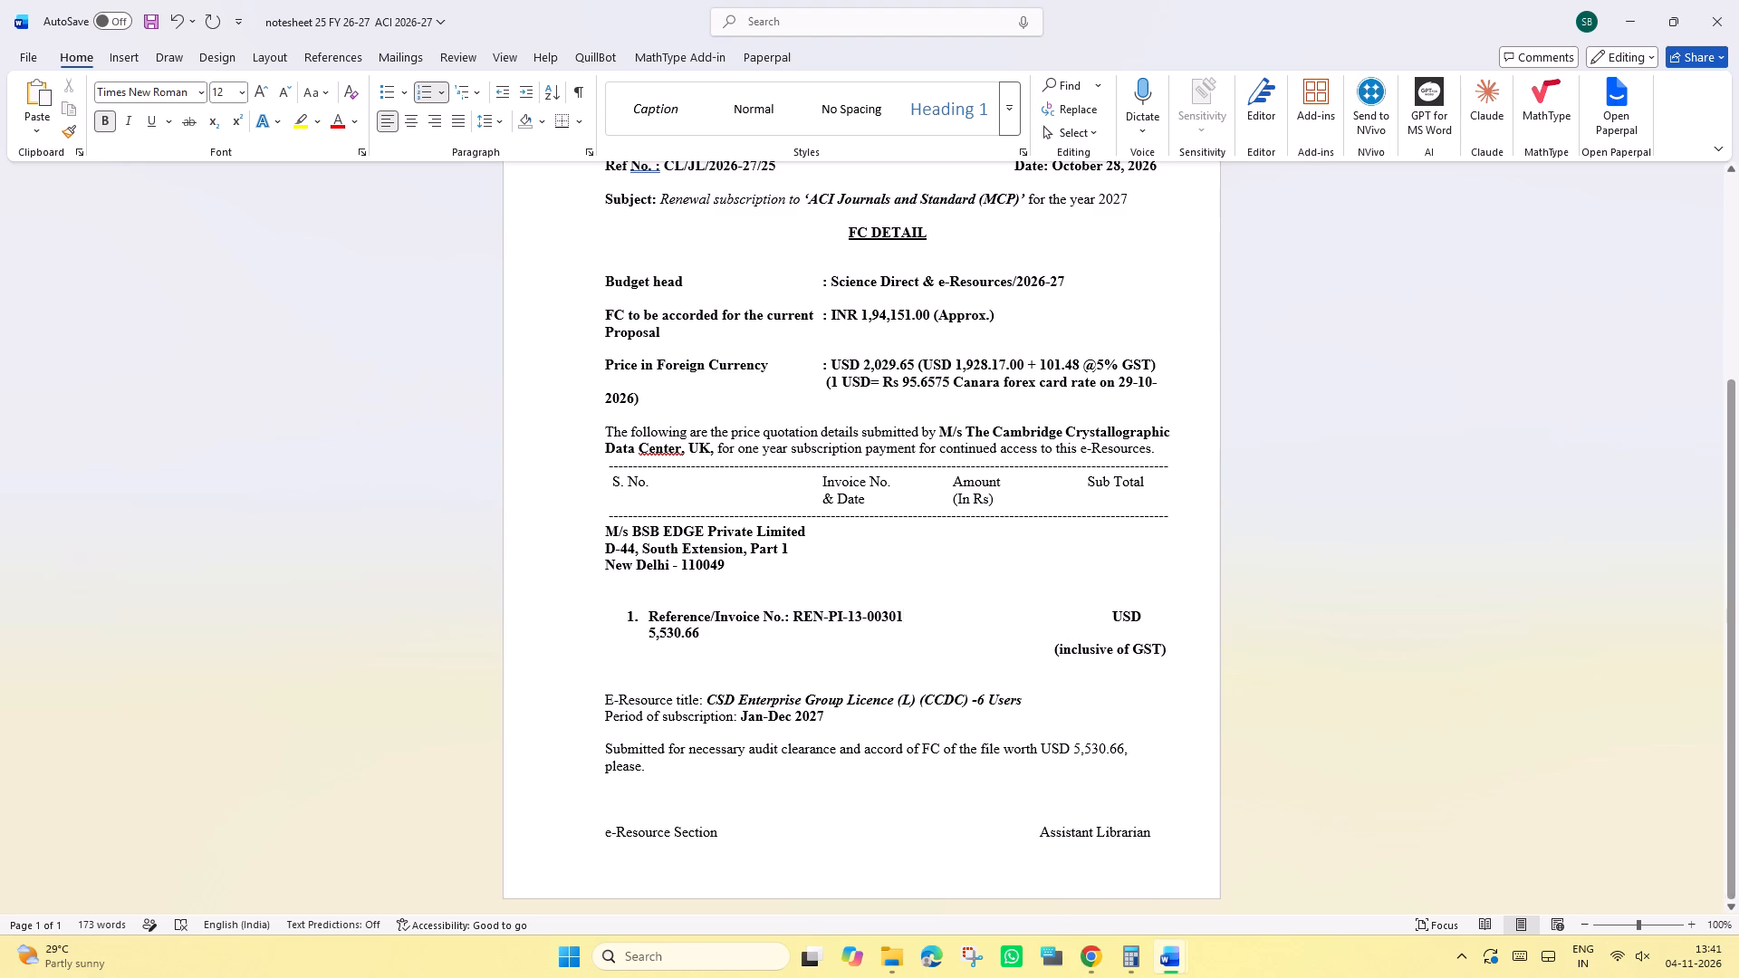
Append "Rev.1" in bold to the invoice number in item 1, removing the surplus spaces after the number.
click(644, 630)
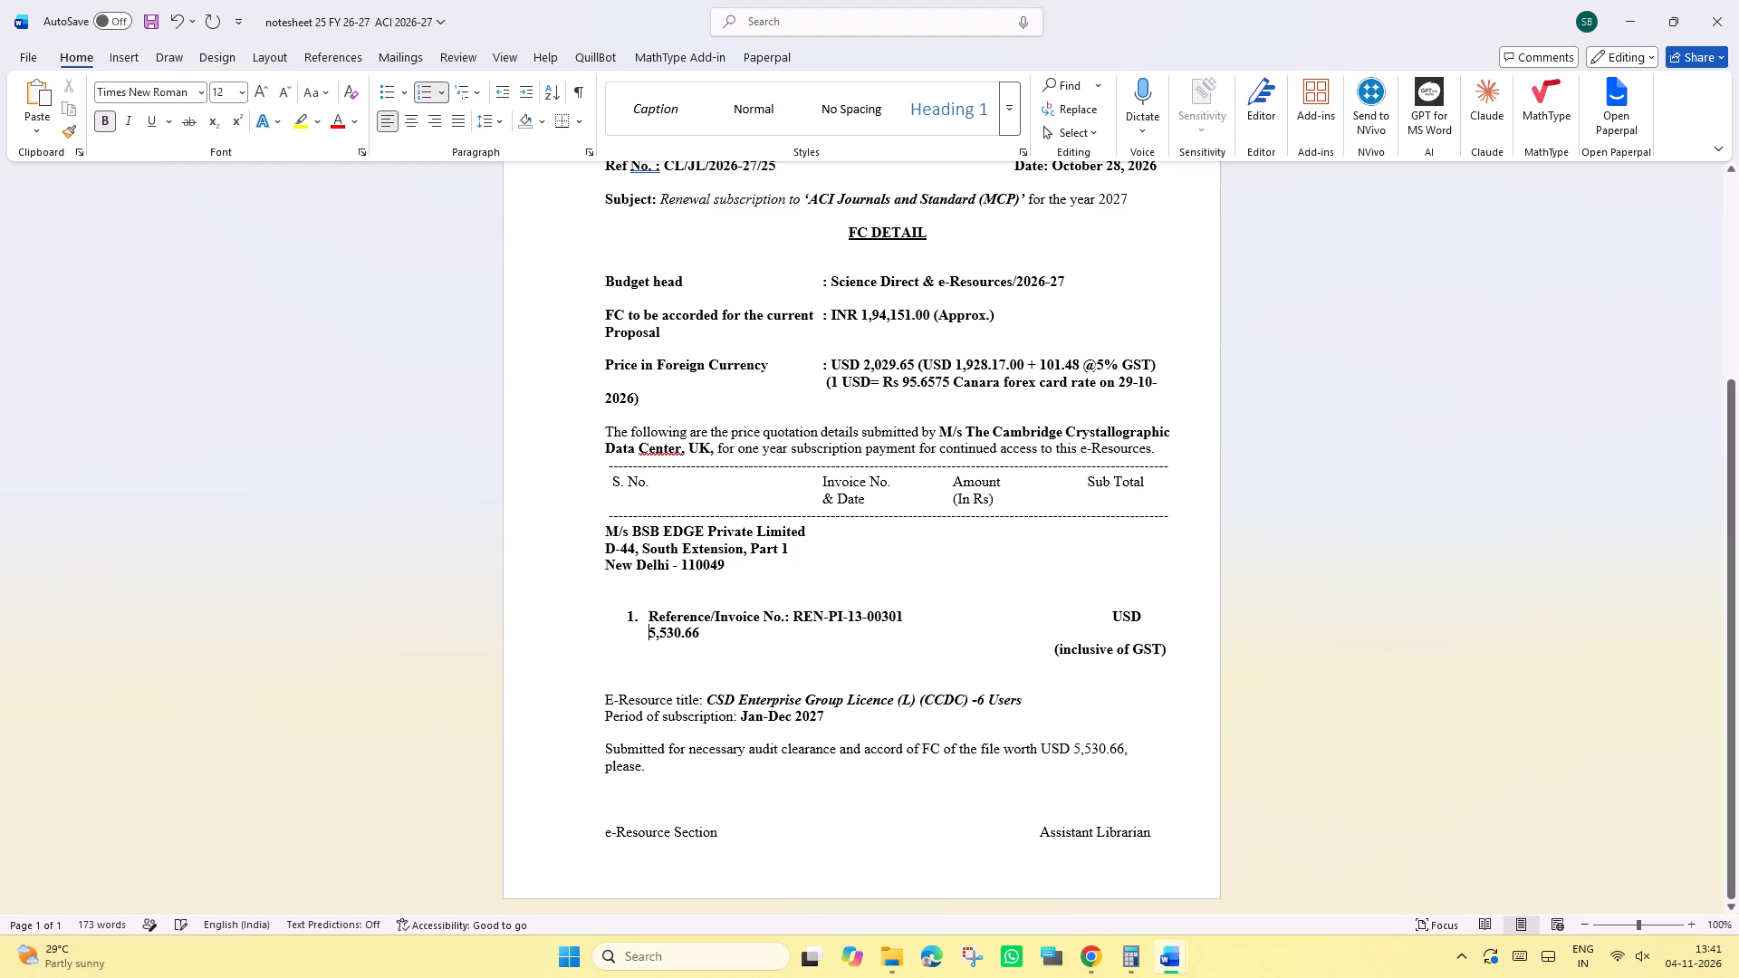
click(927, 610)
key(BackSpace)
key(BackSpace)
key(space)
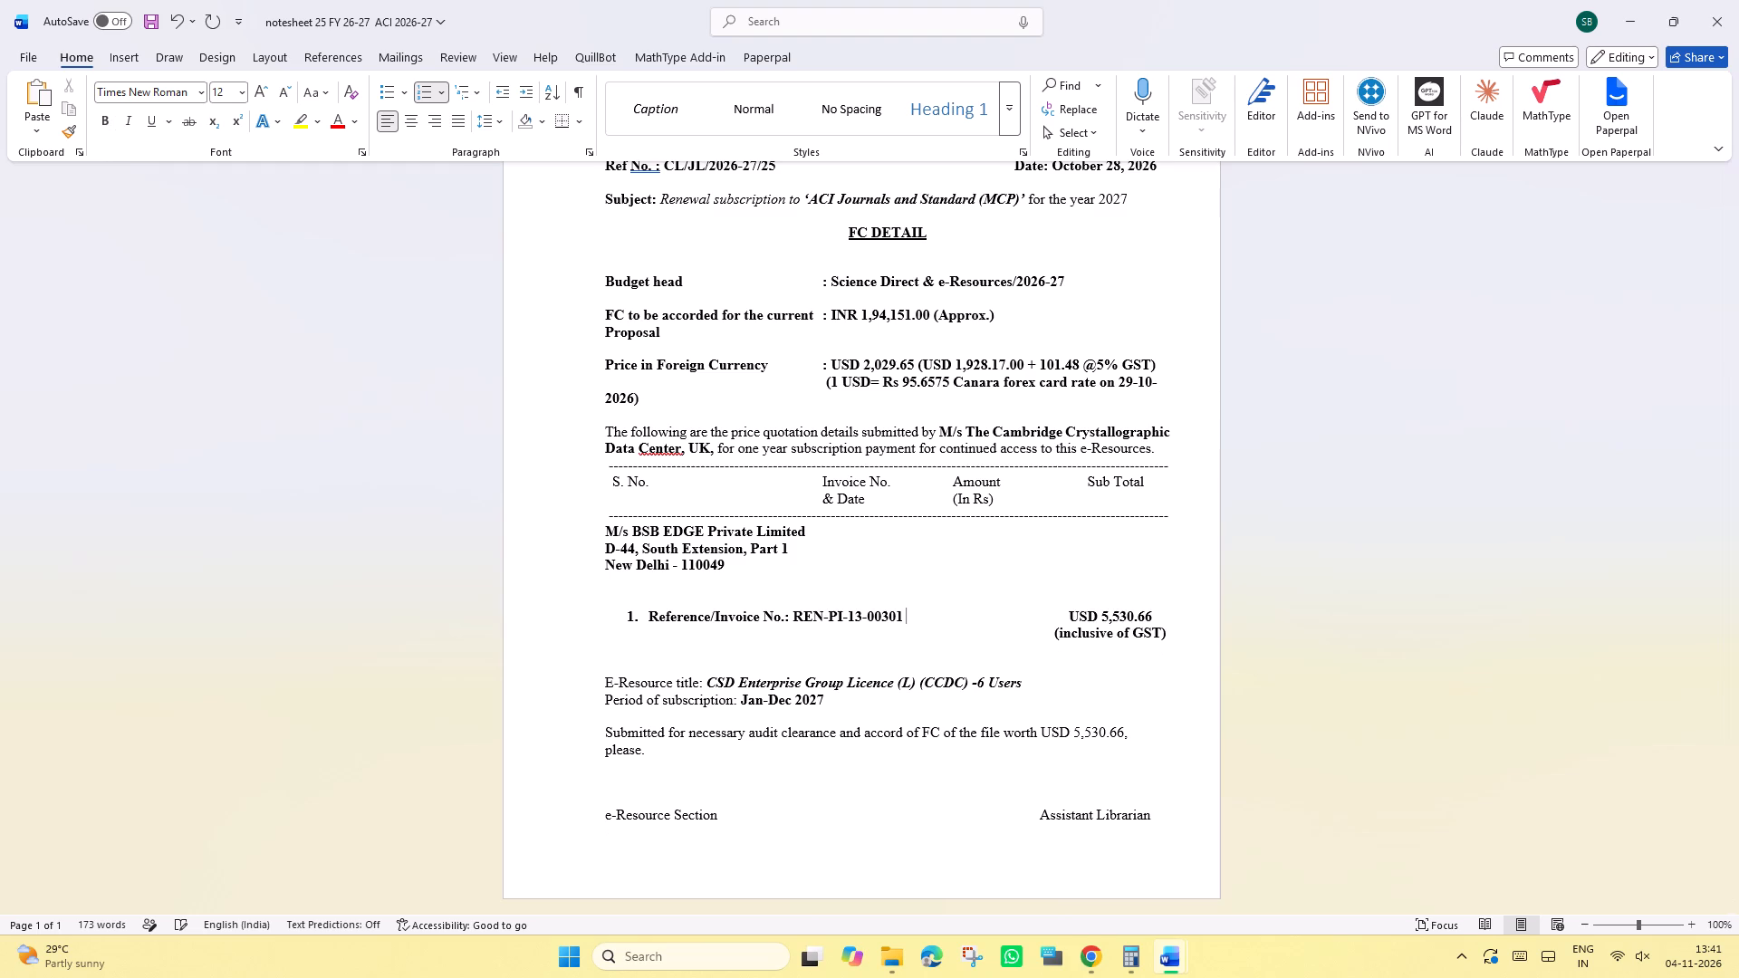
text(rev)
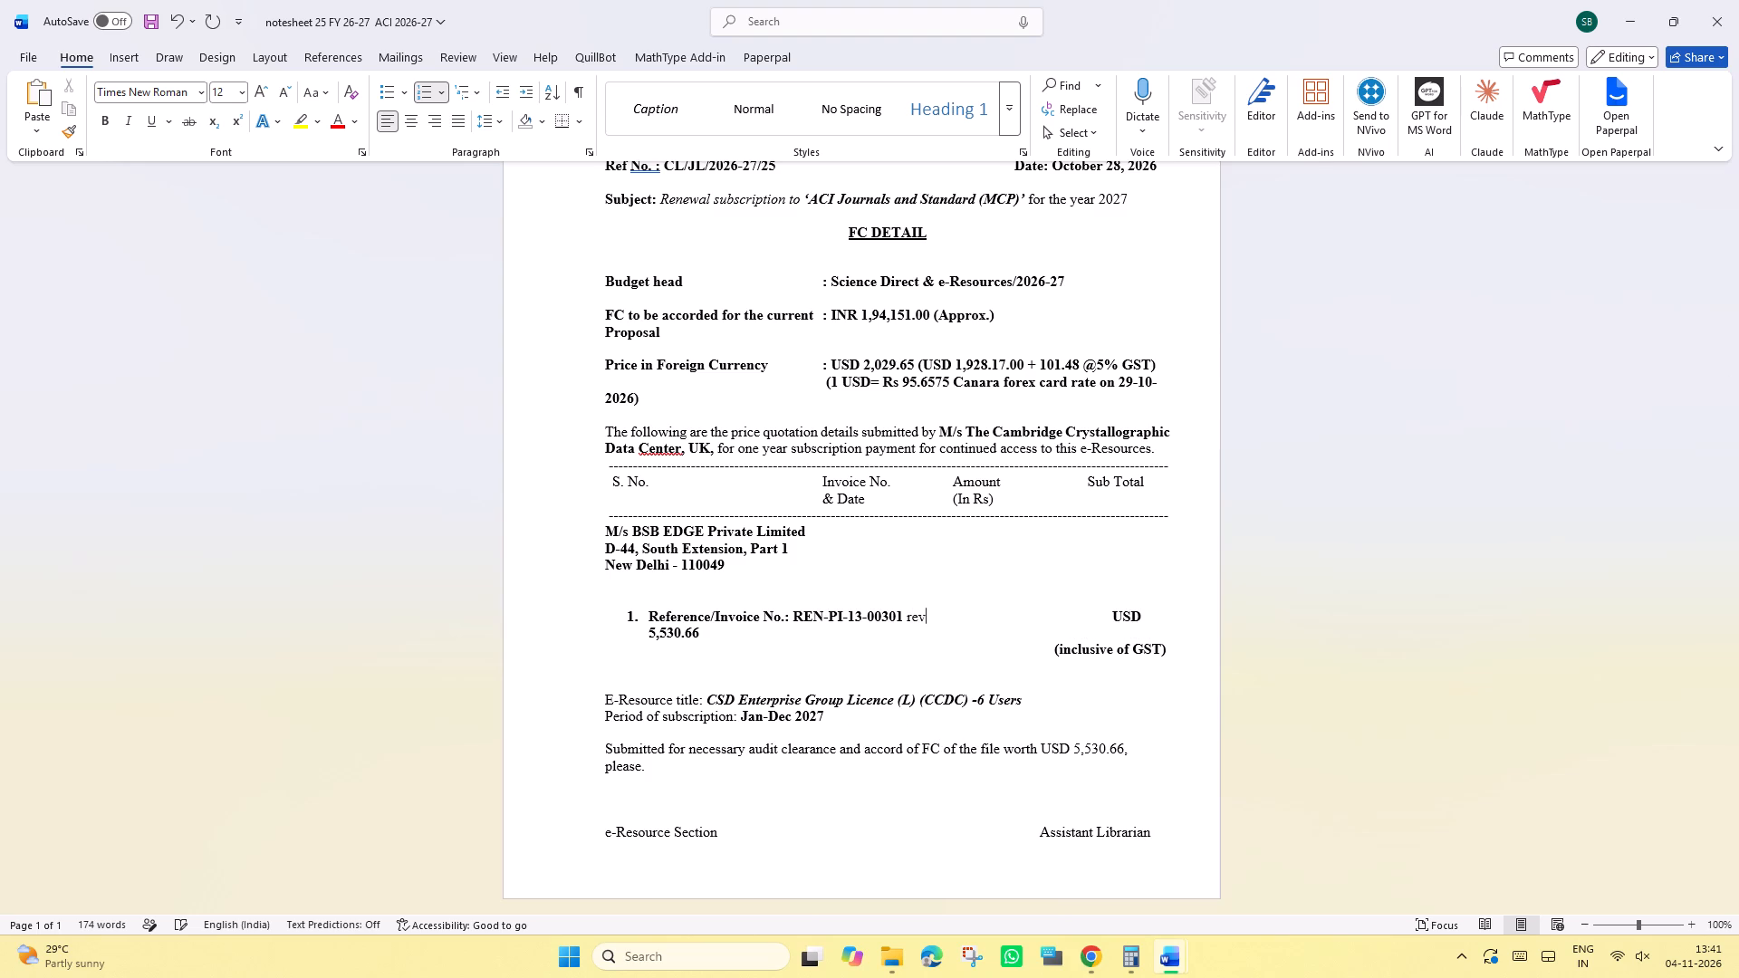
key(BackSpace)
key(BackSpace)
key(BackSpace)
key(BackSpace)
key(BackSpace)
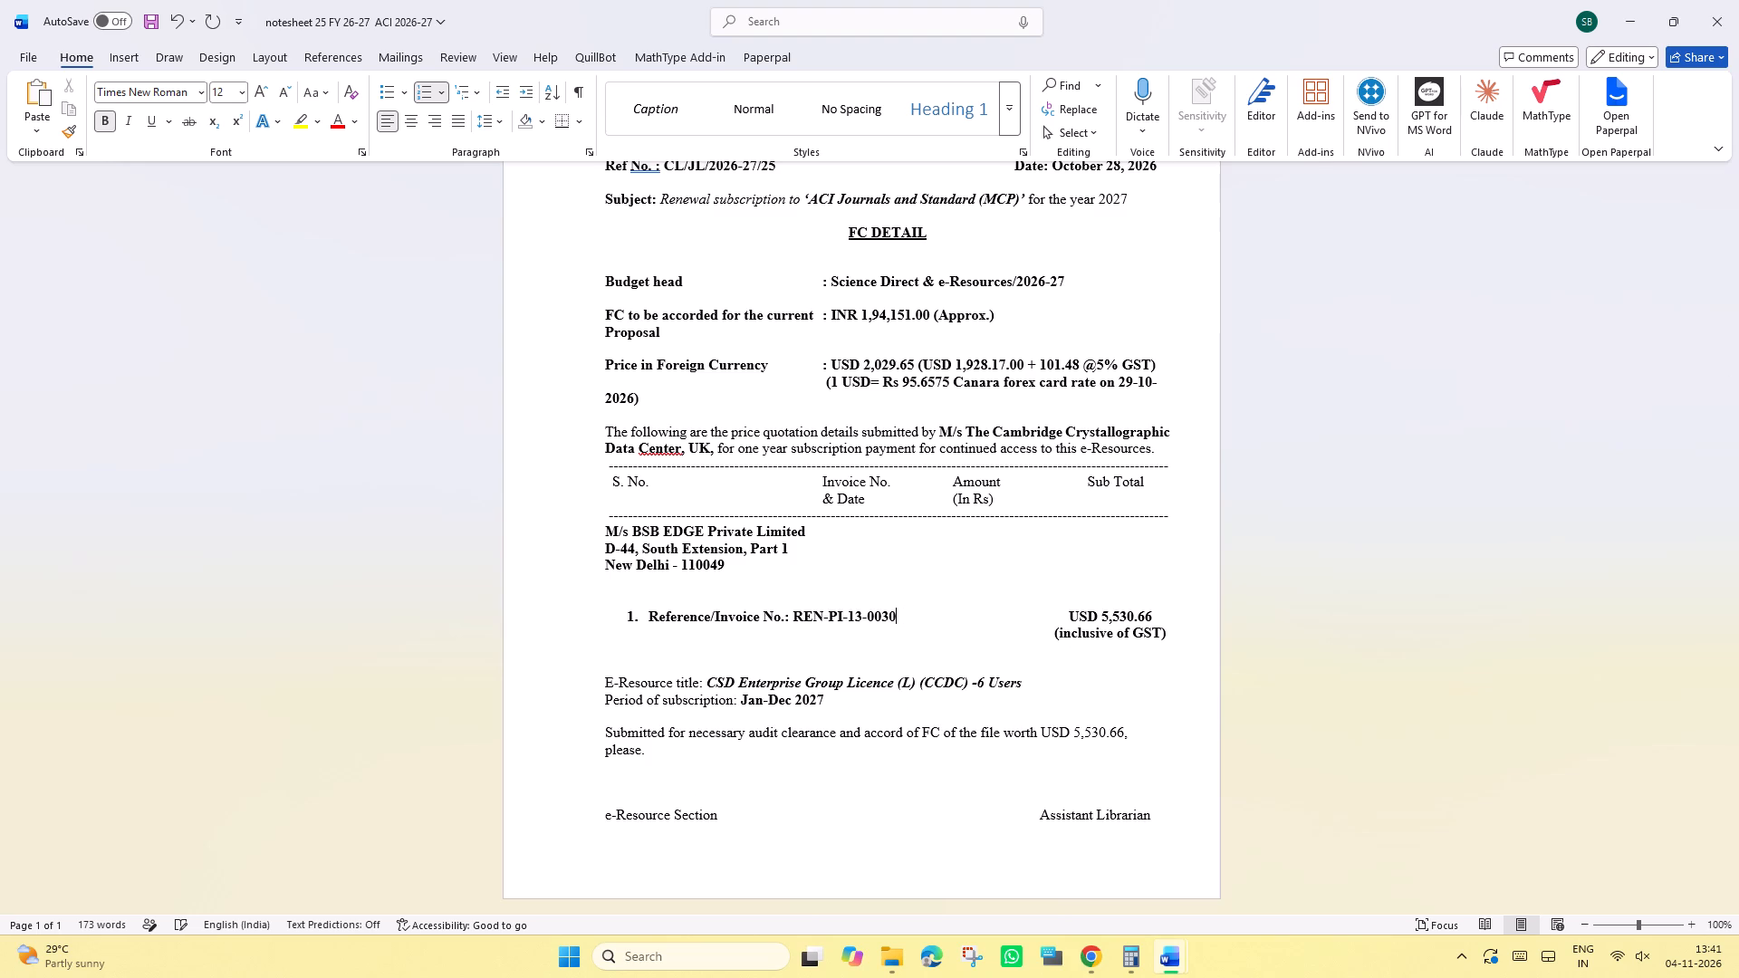
text(1)
key(space)
text(Rev)
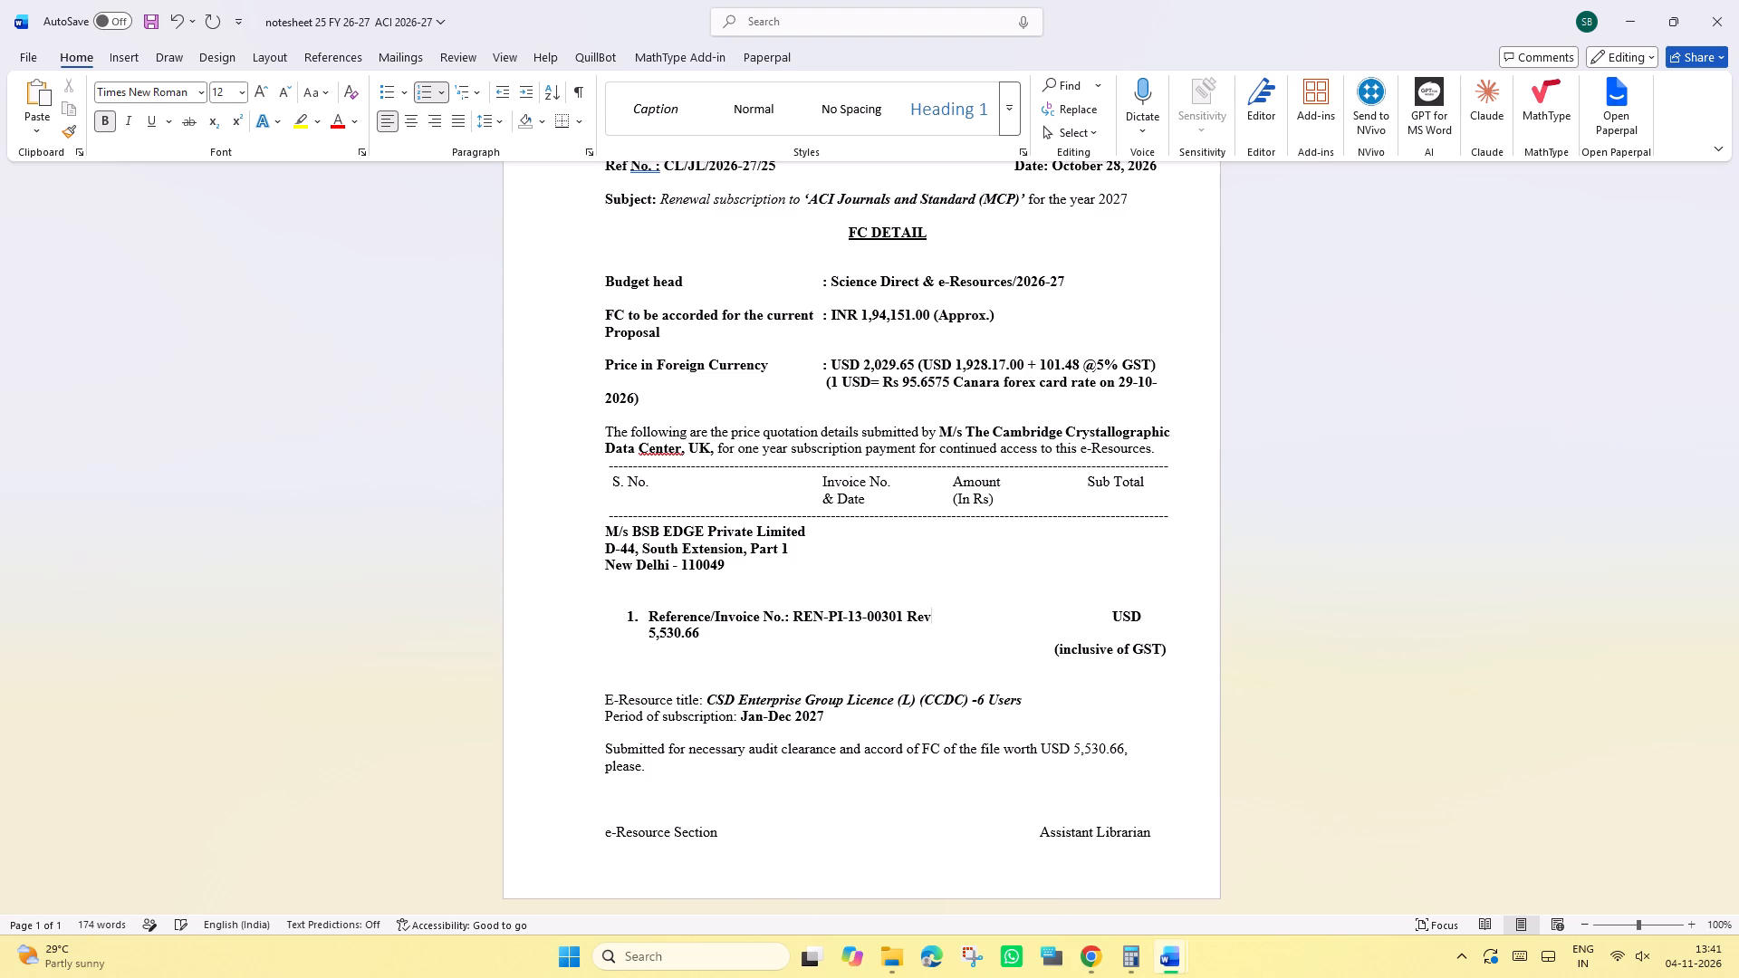
text(.1)
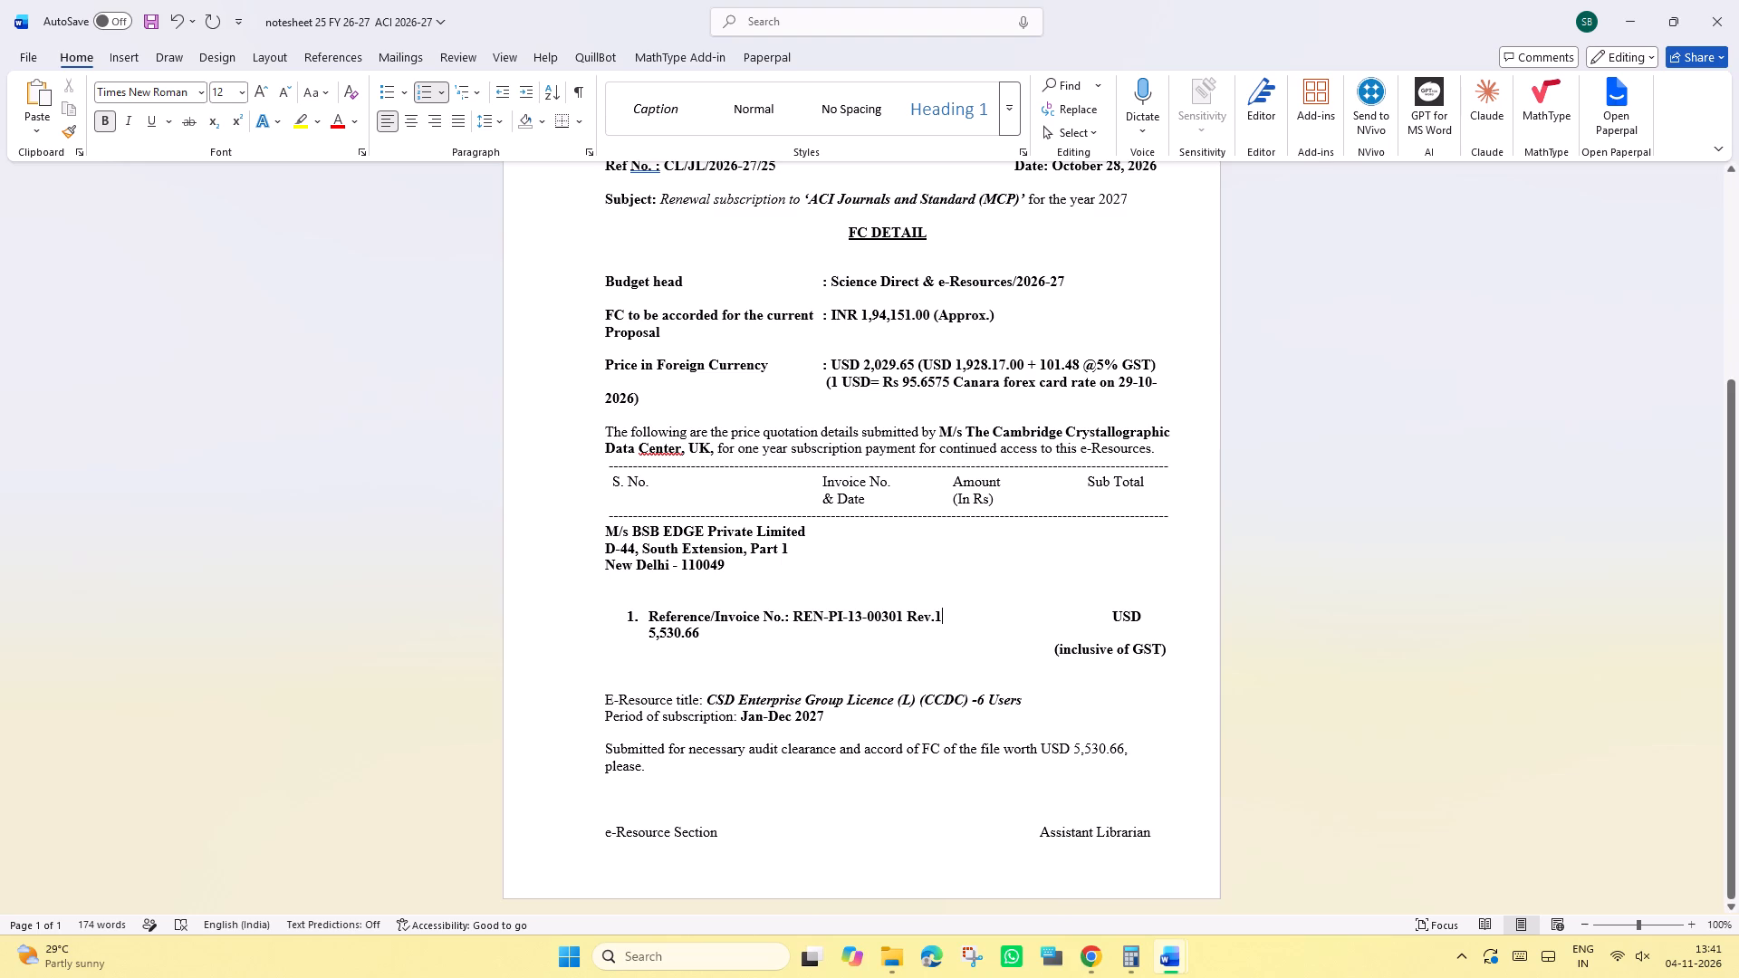
Push item 1's USD amount onto the line below the invoice number and put "dated: 29/10/2026" before it.
key(space)
key(space)
key(space)
key(space)
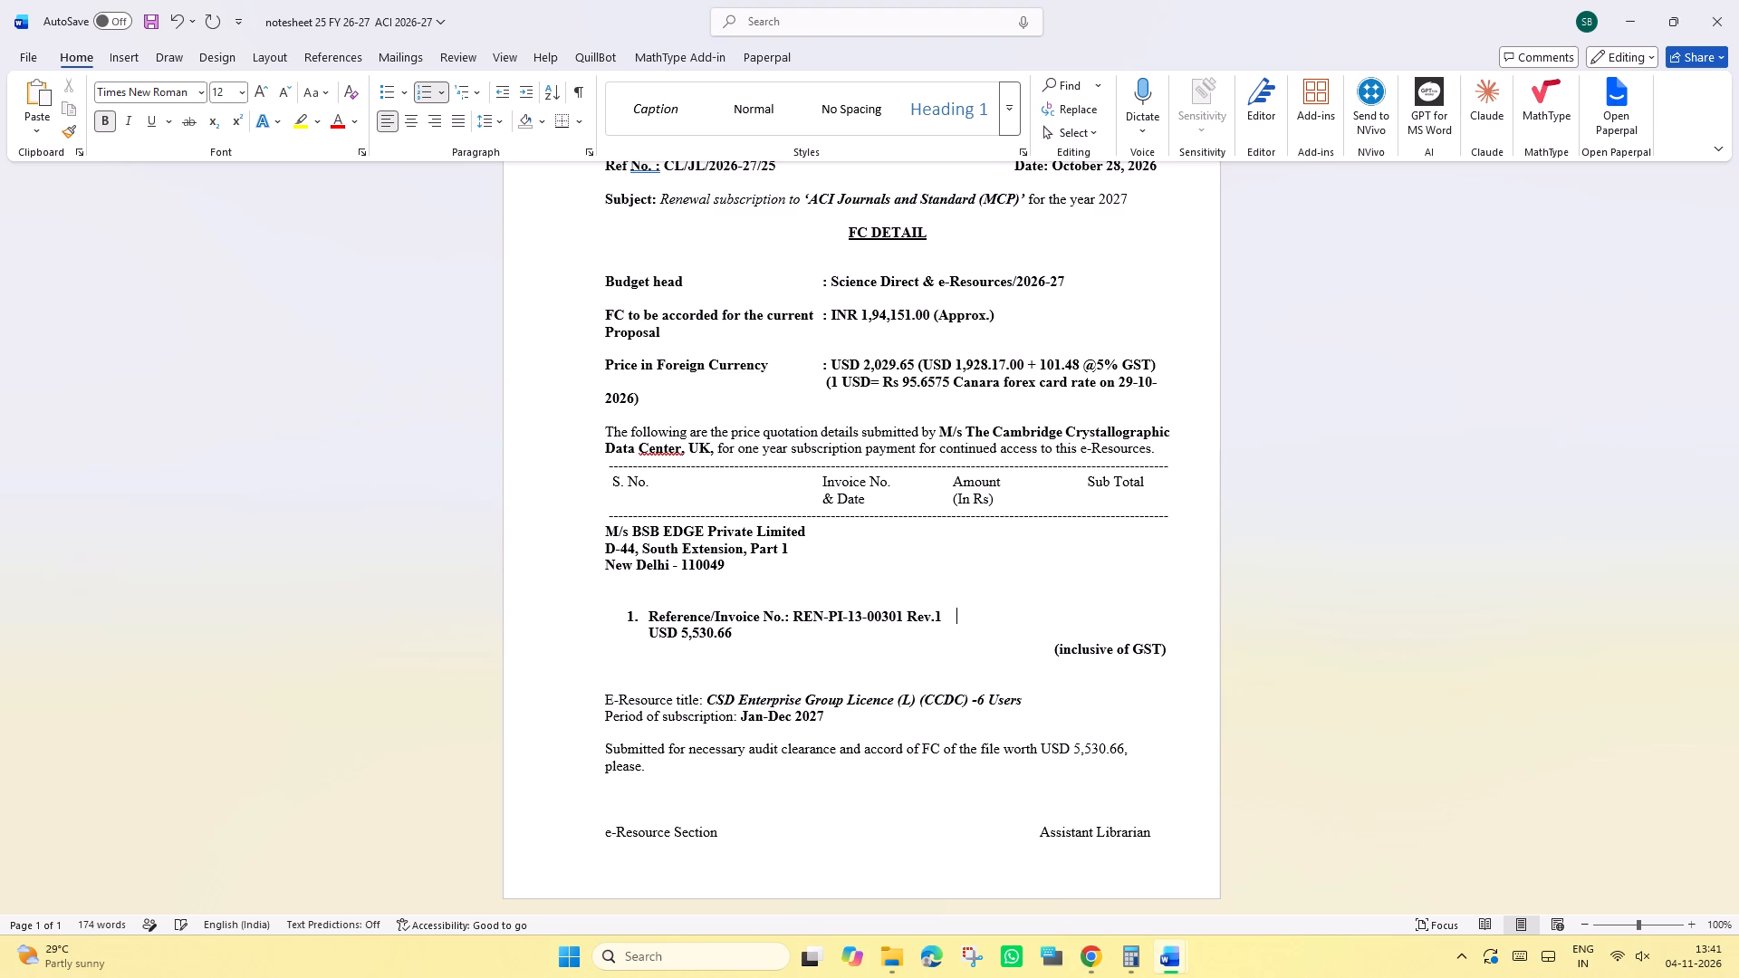
key(space)
click(649, 631)
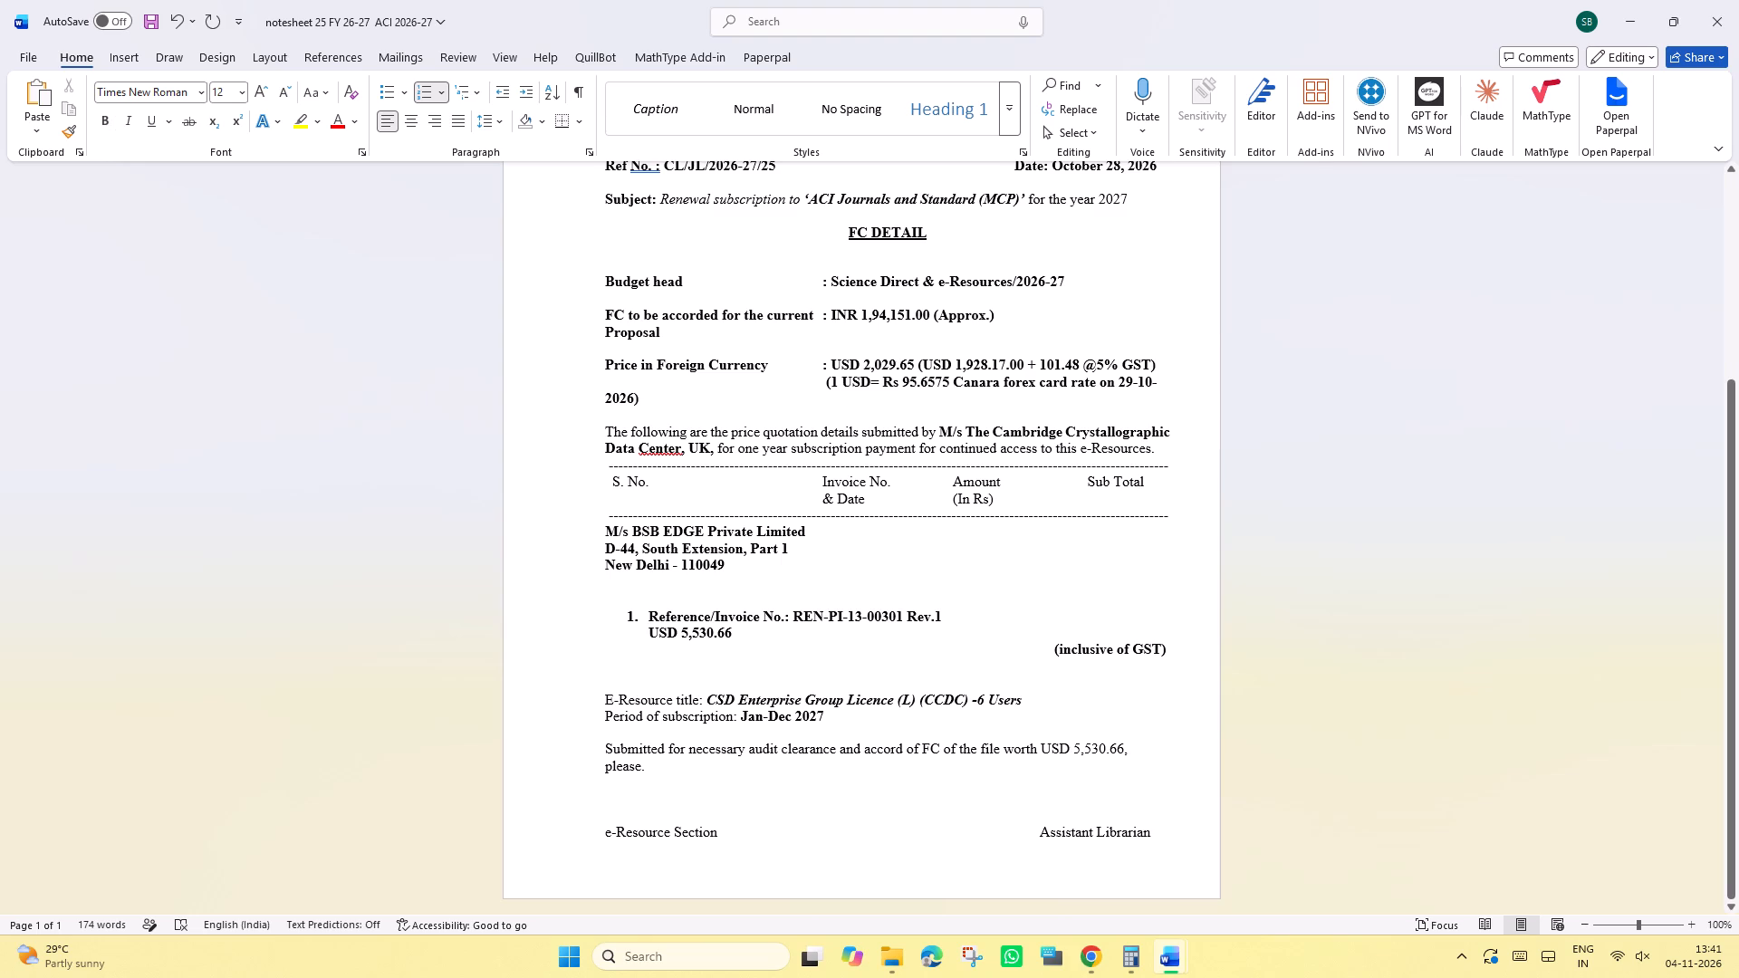
text(dated)
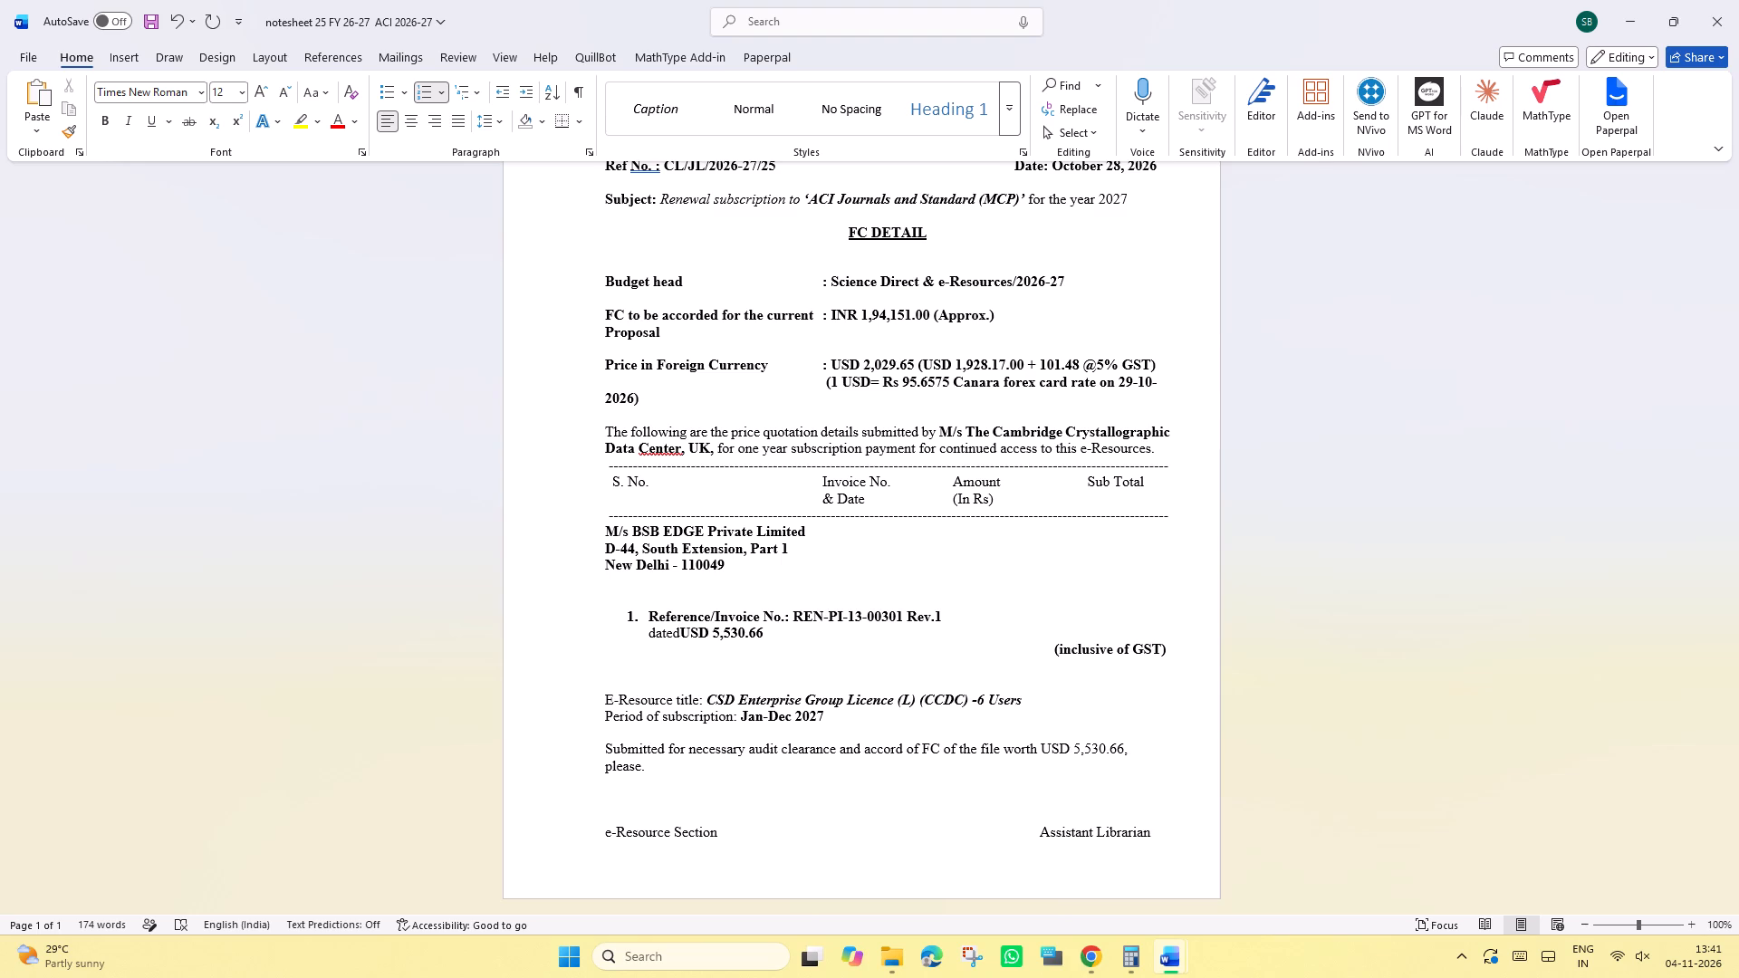
text(:)
key(space)
text(29)
text(/10)
text(/2026)
Space item 1's USD amount away from the invoice date so it lines up above "(inclusive of GST)".
key(space)
key(space)
key(space)
key(space)
key(space)
key(space)
key(space)
key(space)
key(space)
key(space)
key(space)
key(space)
key(space)
key(space)
key(space)
key(space)
key(space)
key(space)
key(space)
key(space)
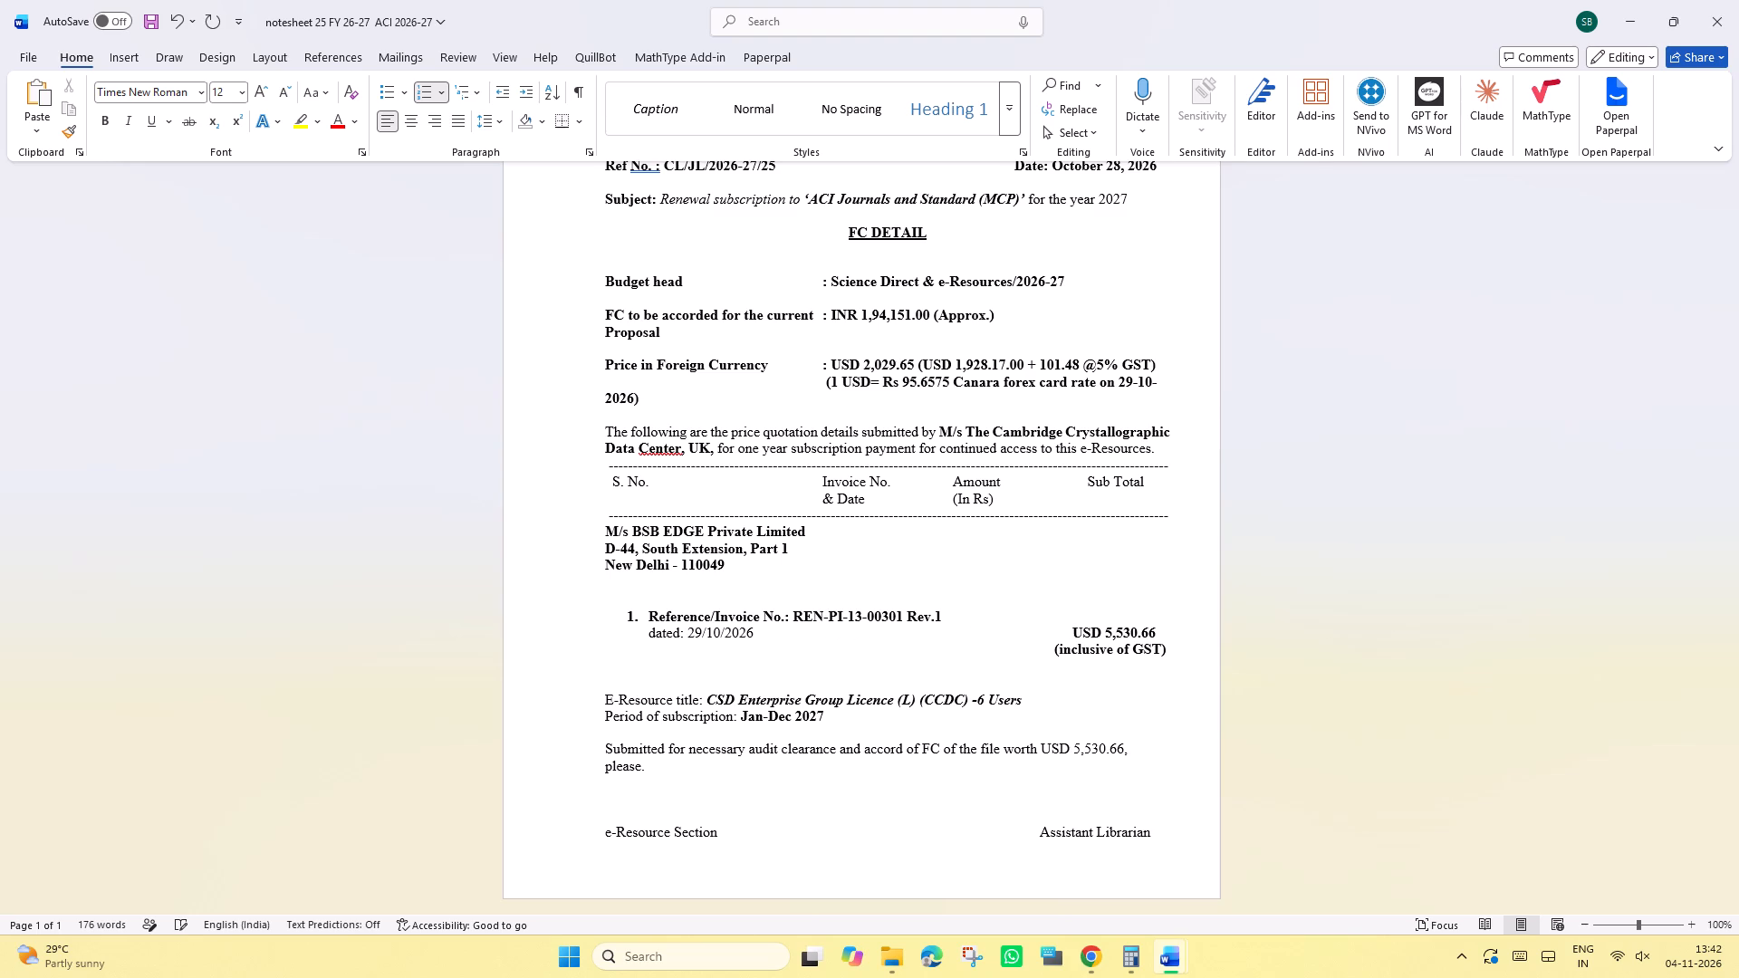
Change the amount in item 1 of the quotation list to USD 2029.65.
click(1154, 629)
key(BackSpace)
key(BackSpace)
key(BackSpace)
key(BackSpace)
key(BackSpace)
key(BackSpace)
key(BackSpace)
key(BackSpace)
text(2029)
text(.65)
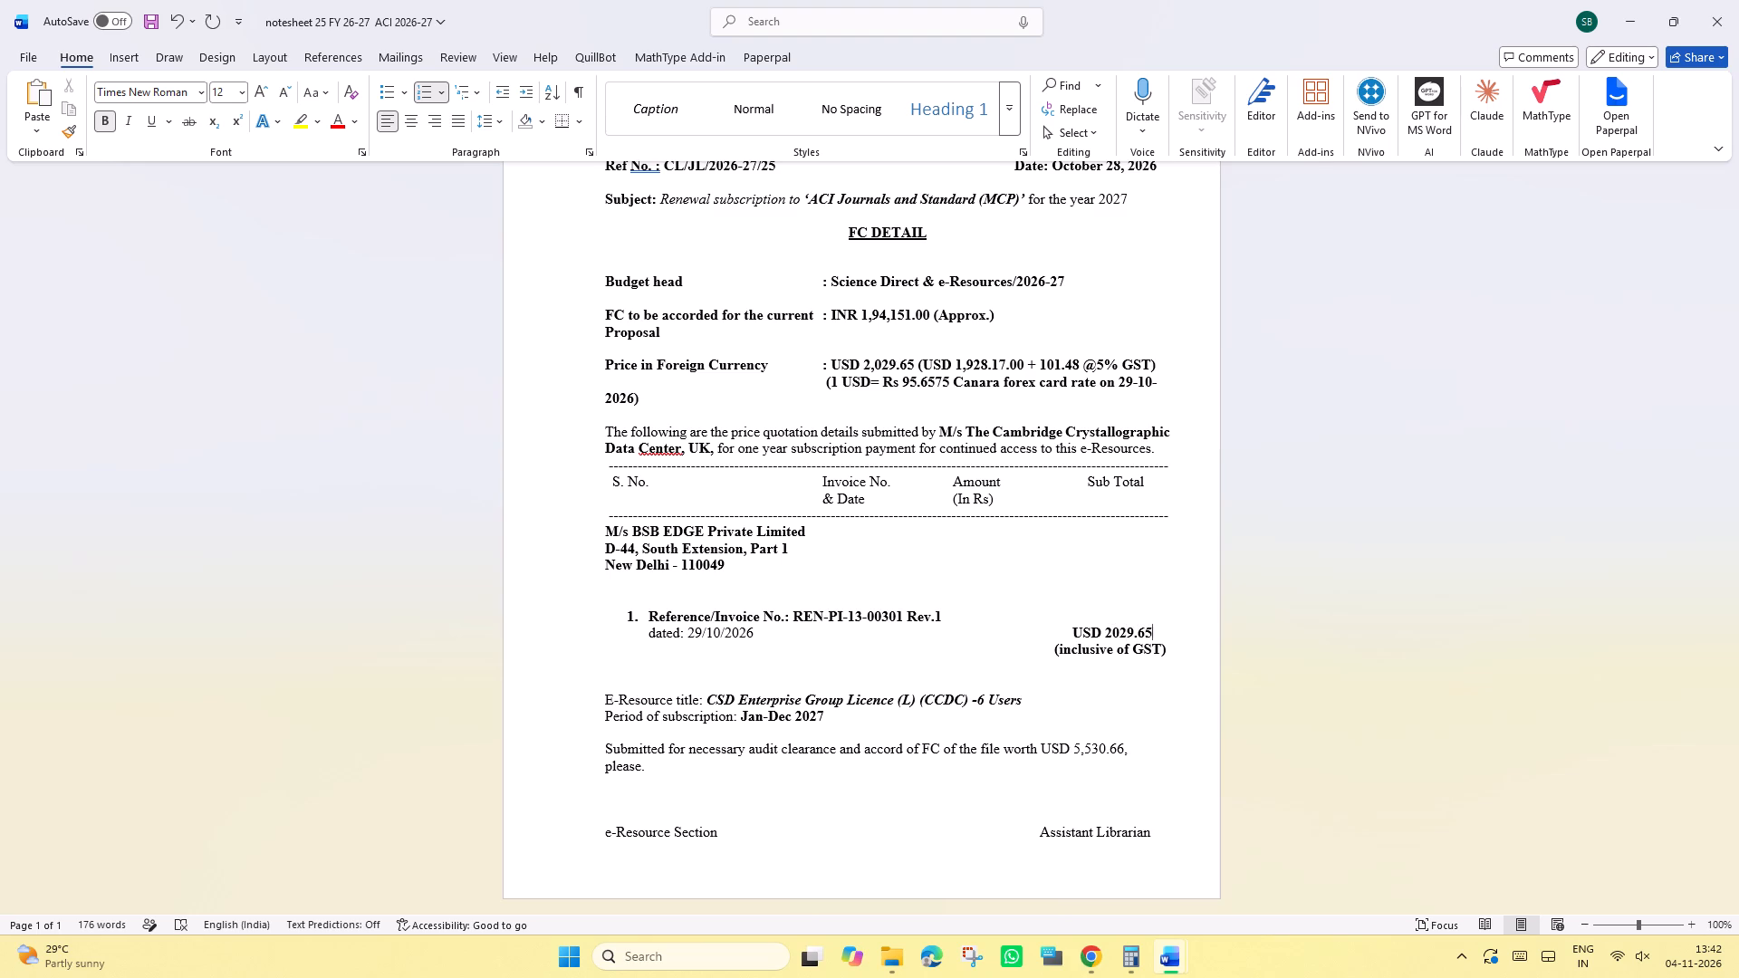
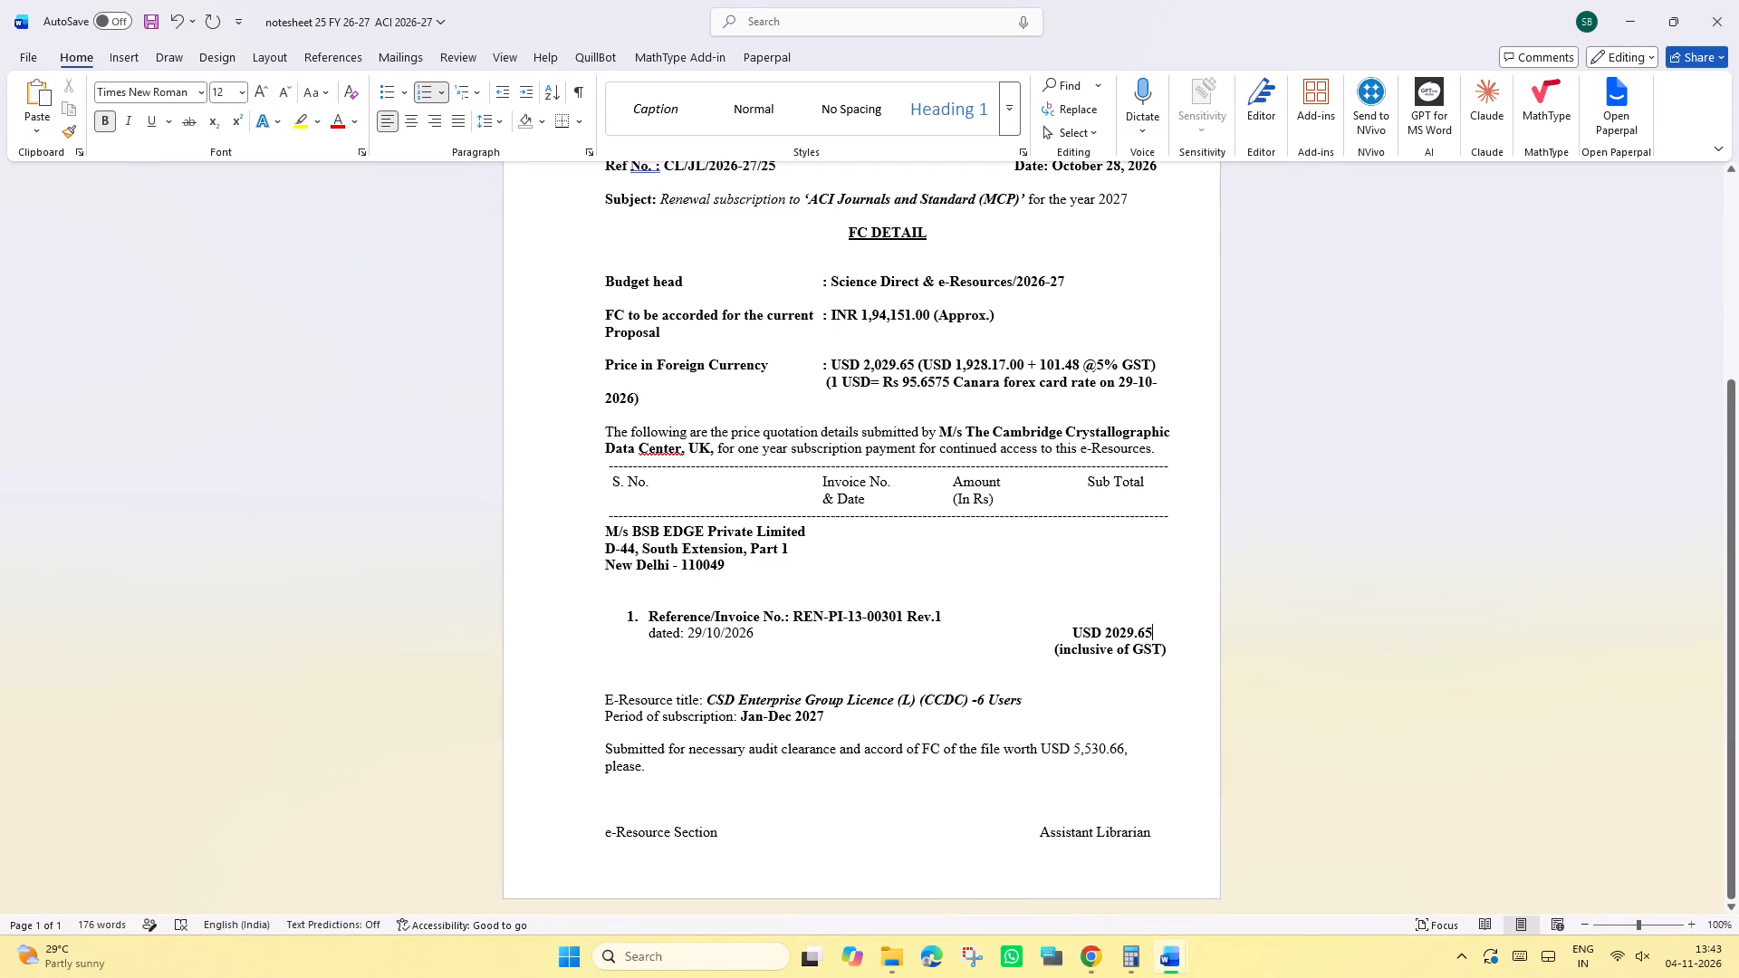
Change the file worth in the closing "Submitted for necessary audit clearance" sentence to USD 2,029.65.
click(1122, 743)
key(BackSpace)
key(BackSpace)
key(BackSpace)
key(BackSpace)
key(BackSpace)
key(BackSpace)
key(BackSpace)
key(BackSpace)
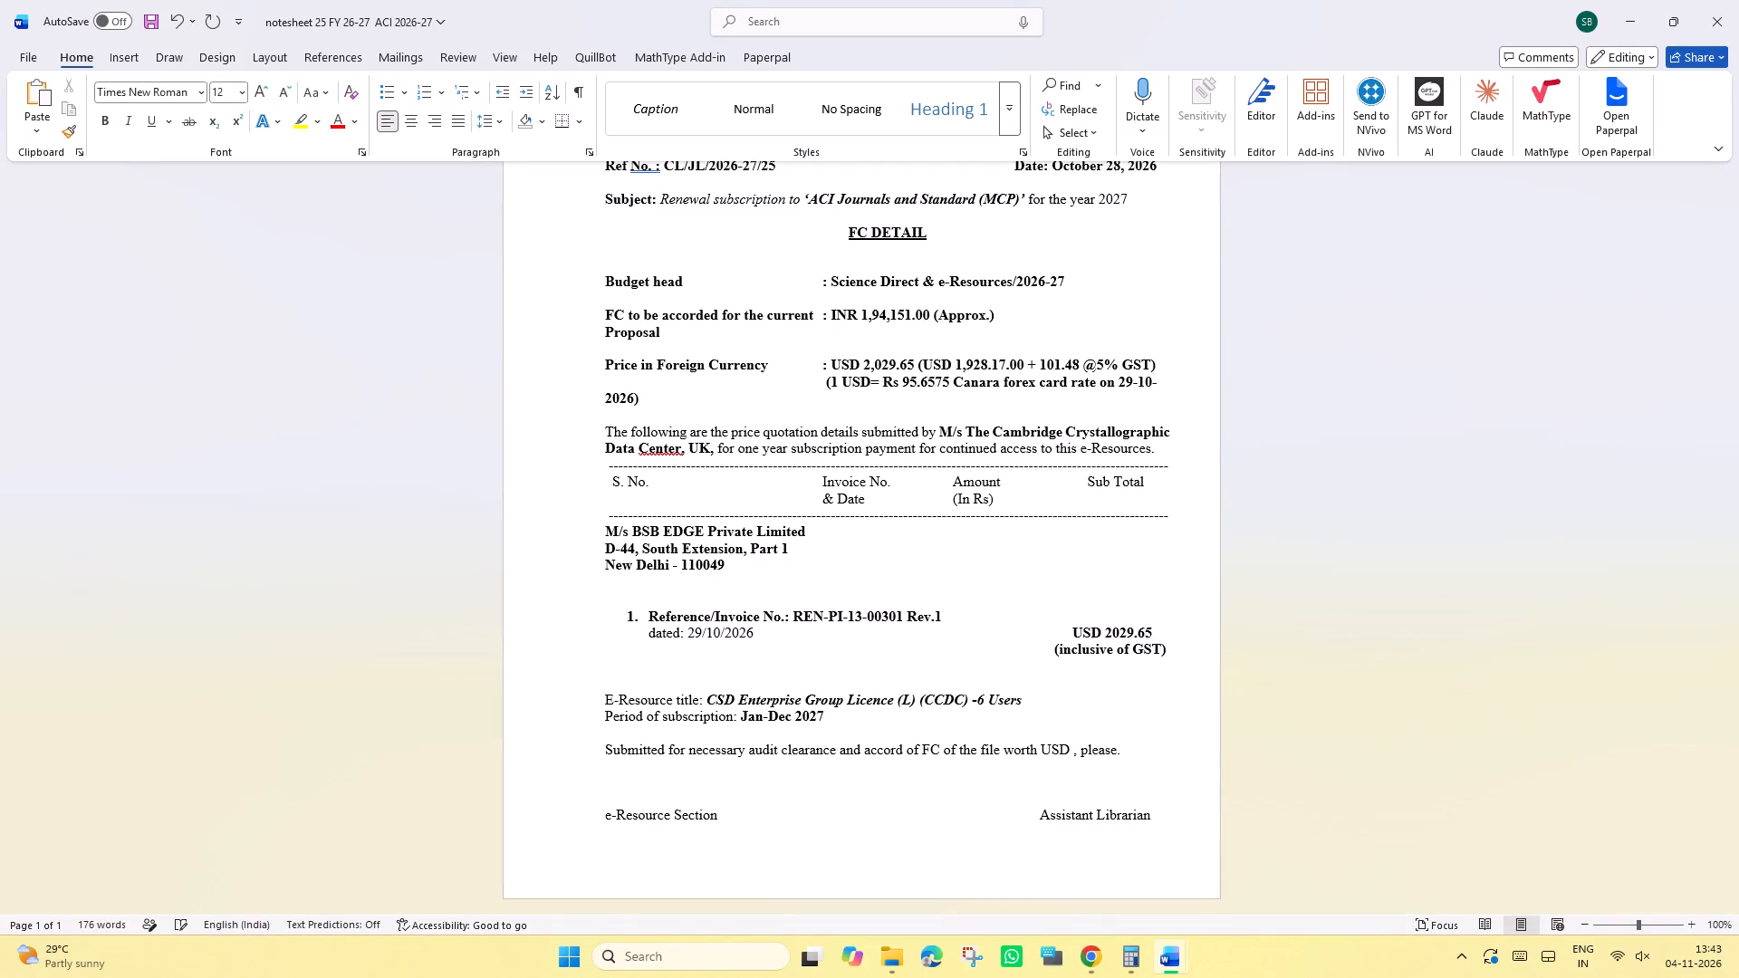
text(2029)
text(.65)
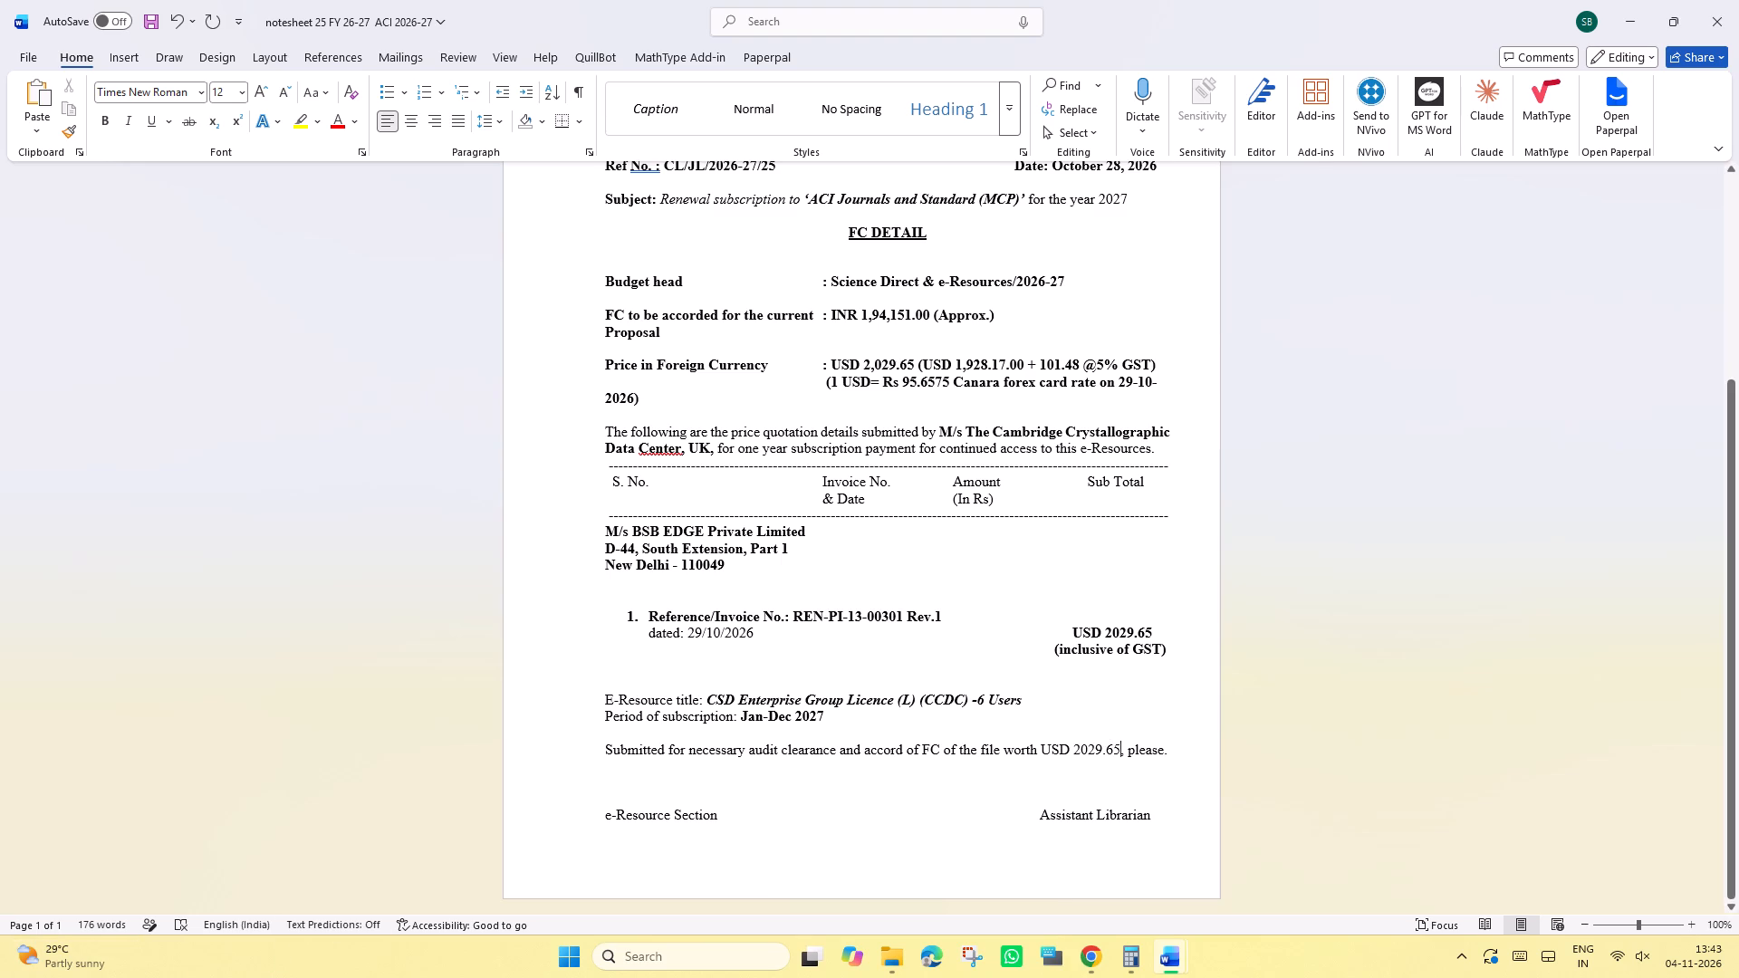
click(1081, 745)
key(comma)
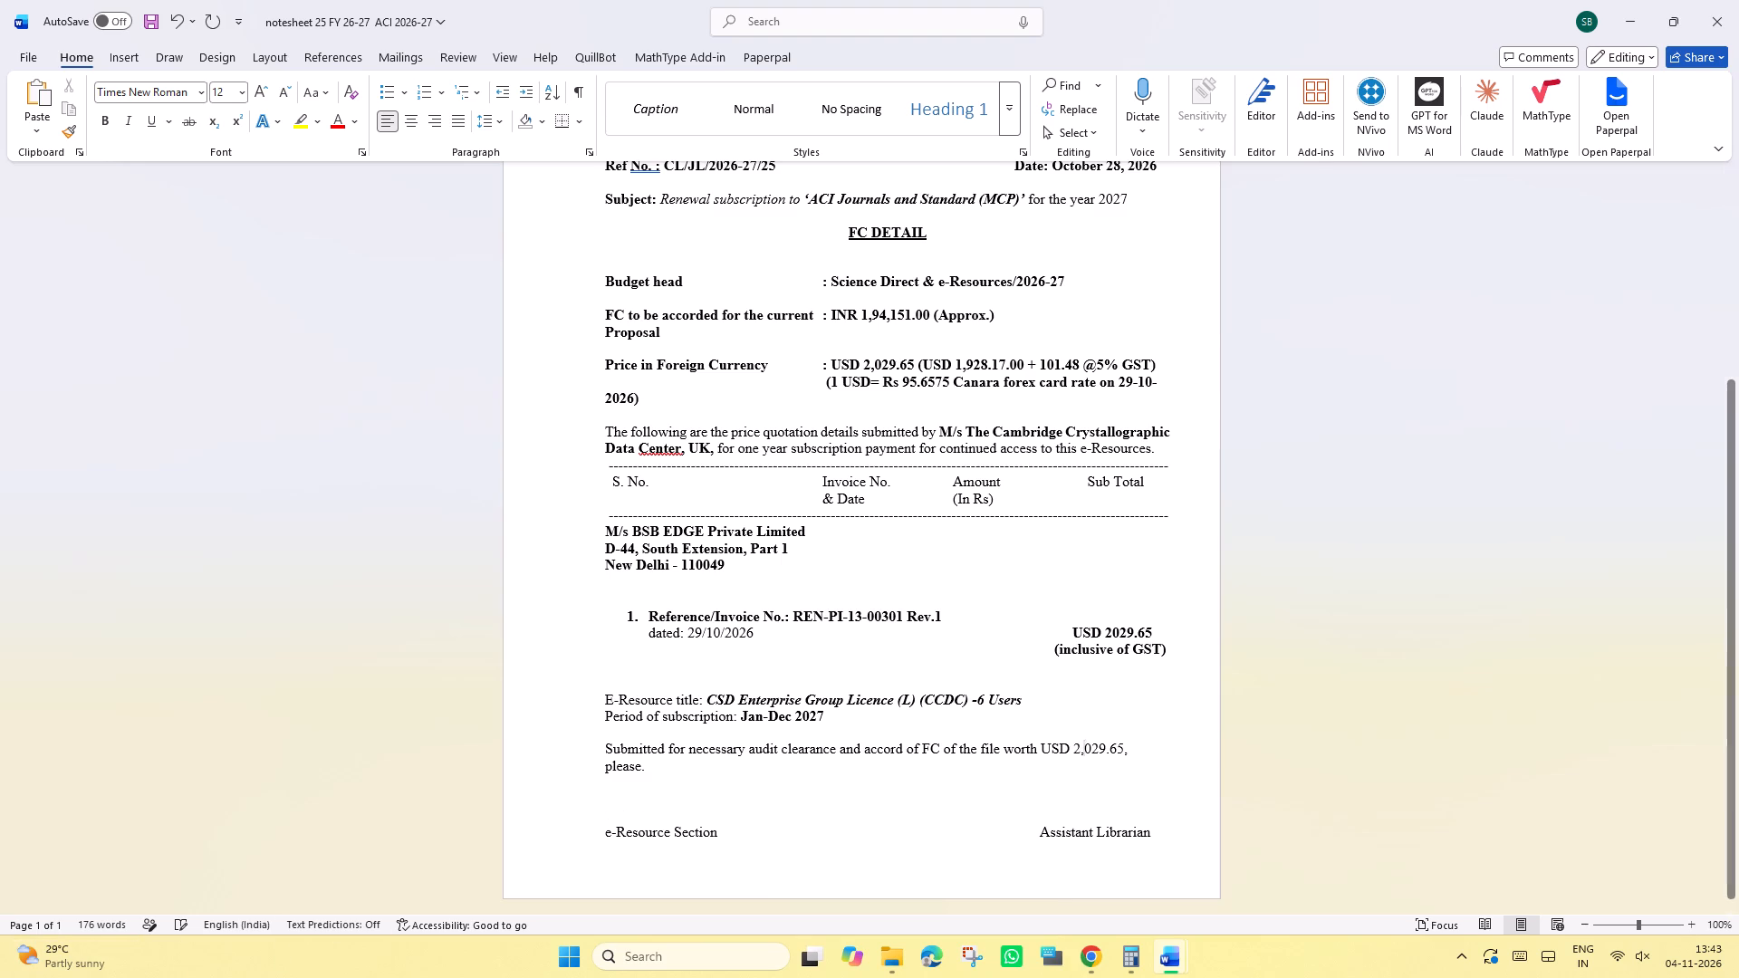
Add the thousands comma to item 1's amount so it reads USD 2,029.65.
click(1110, 627)
key(comma)
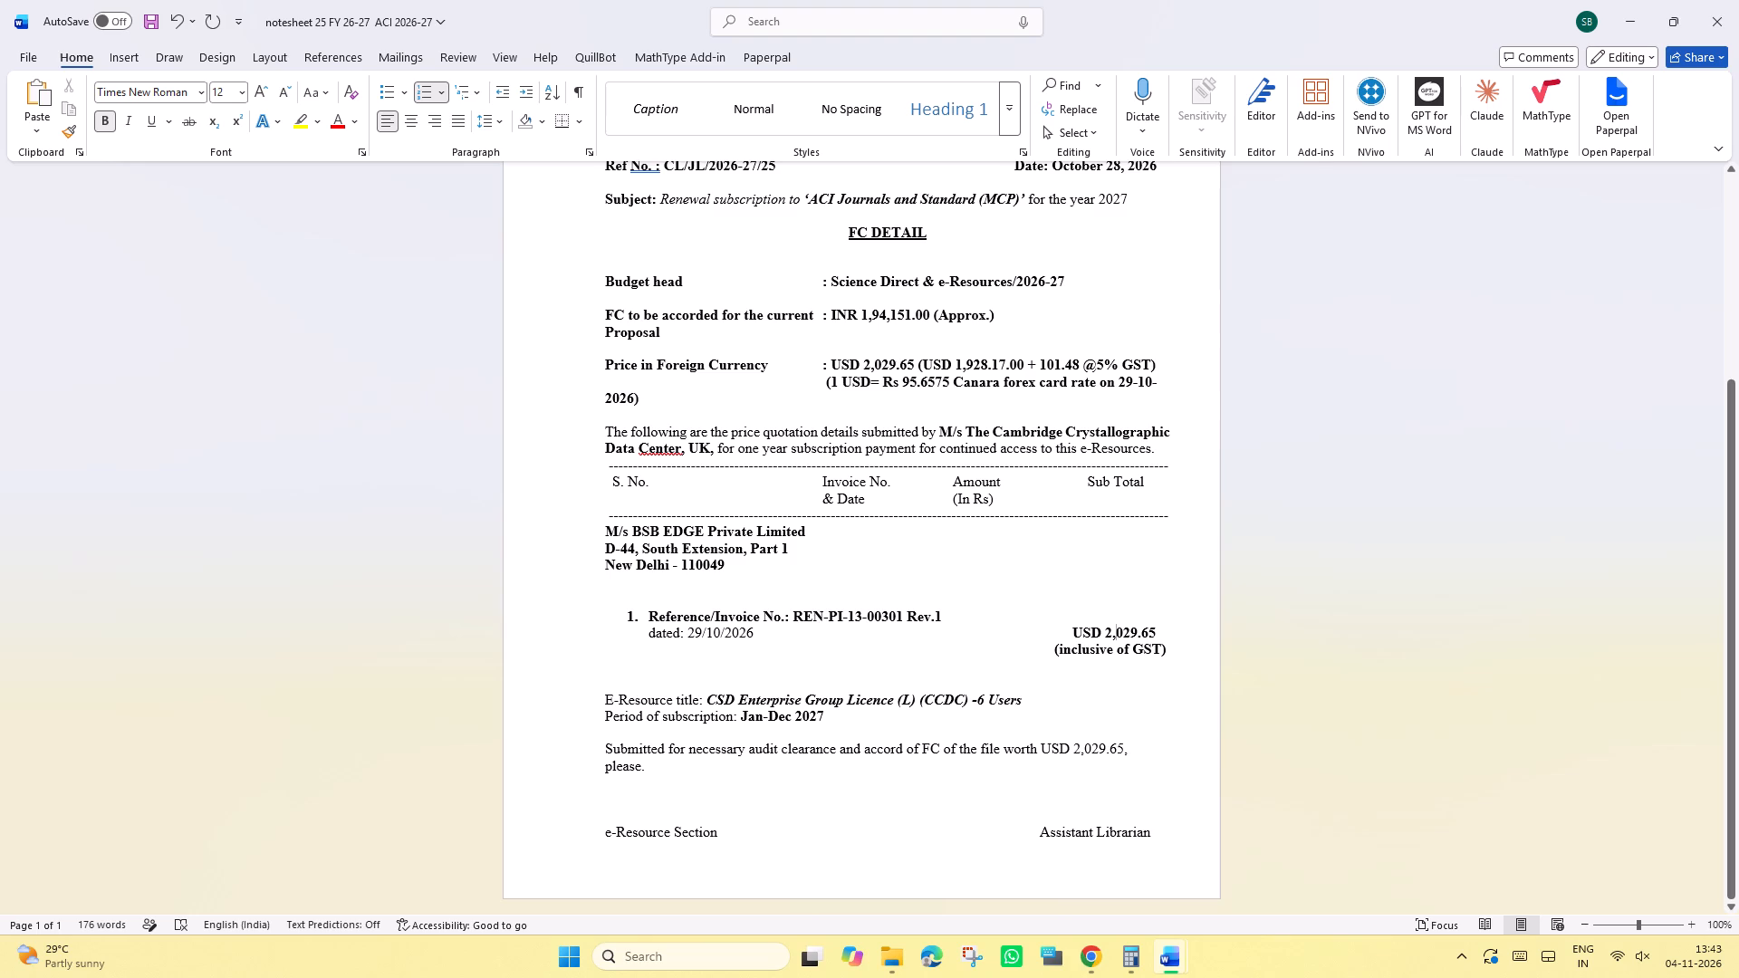
Replace the CSD e-resource title with "ACI Journals and Standard (MCP)" copied from the ACI journals notesheet 03.
click(764, 712)
key(alt+Tab)
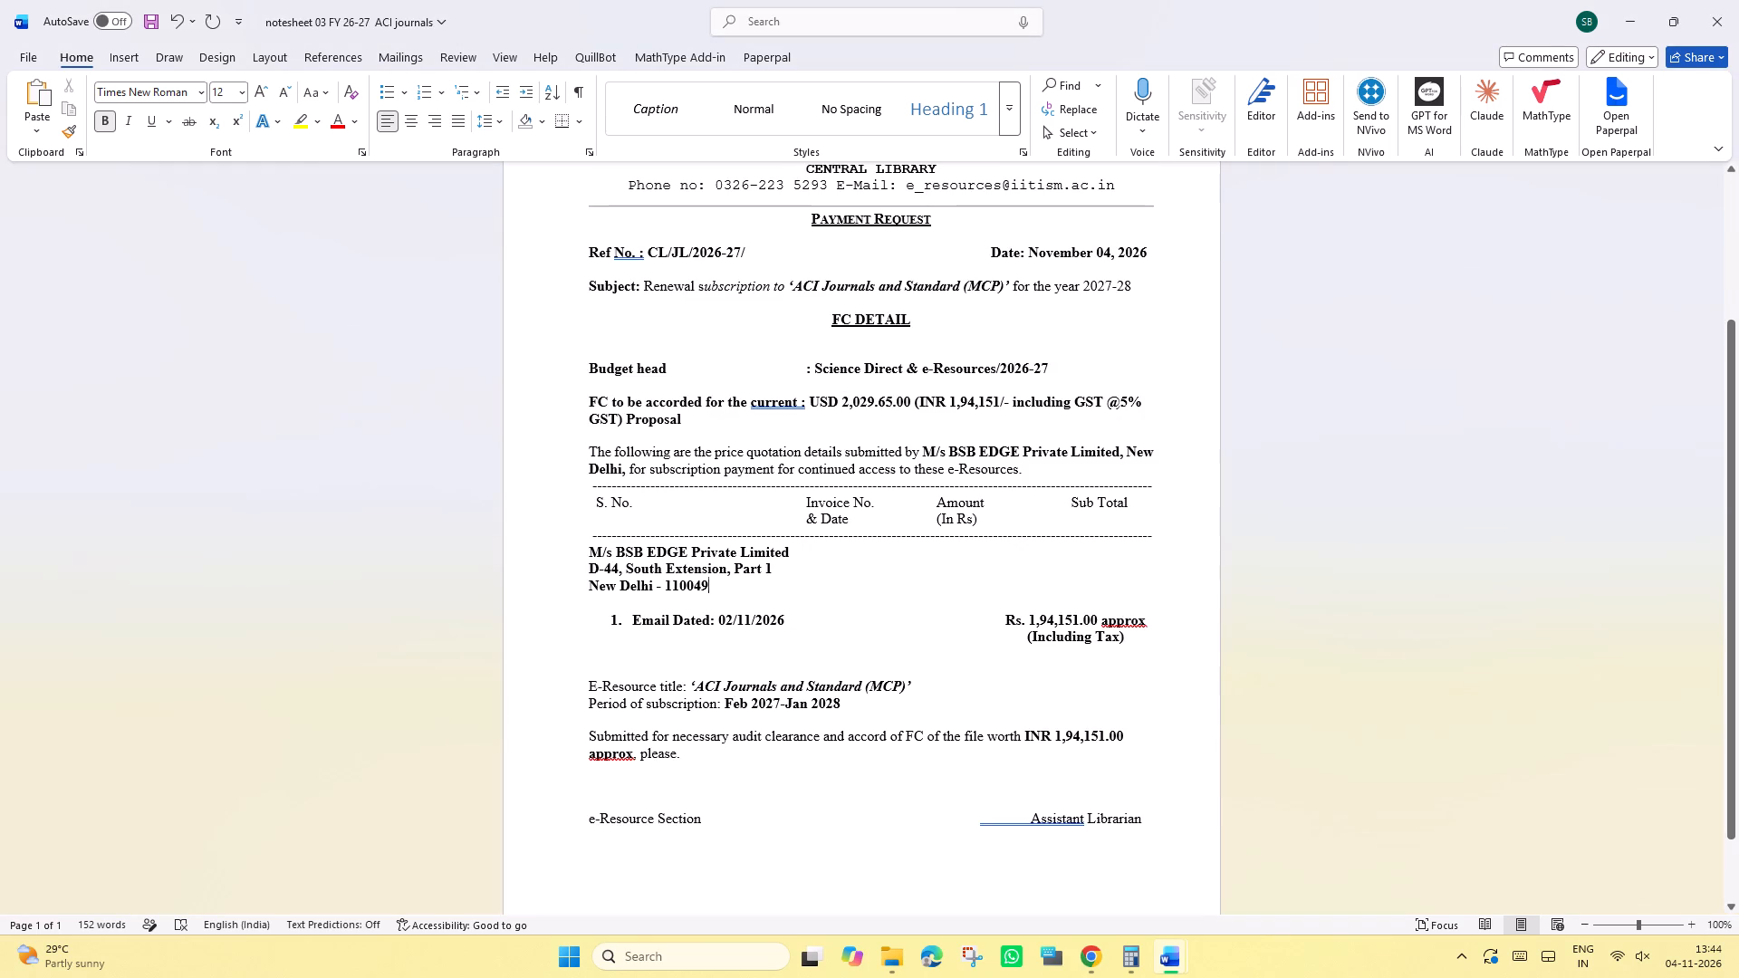
drag(697, 685, 905, 684)
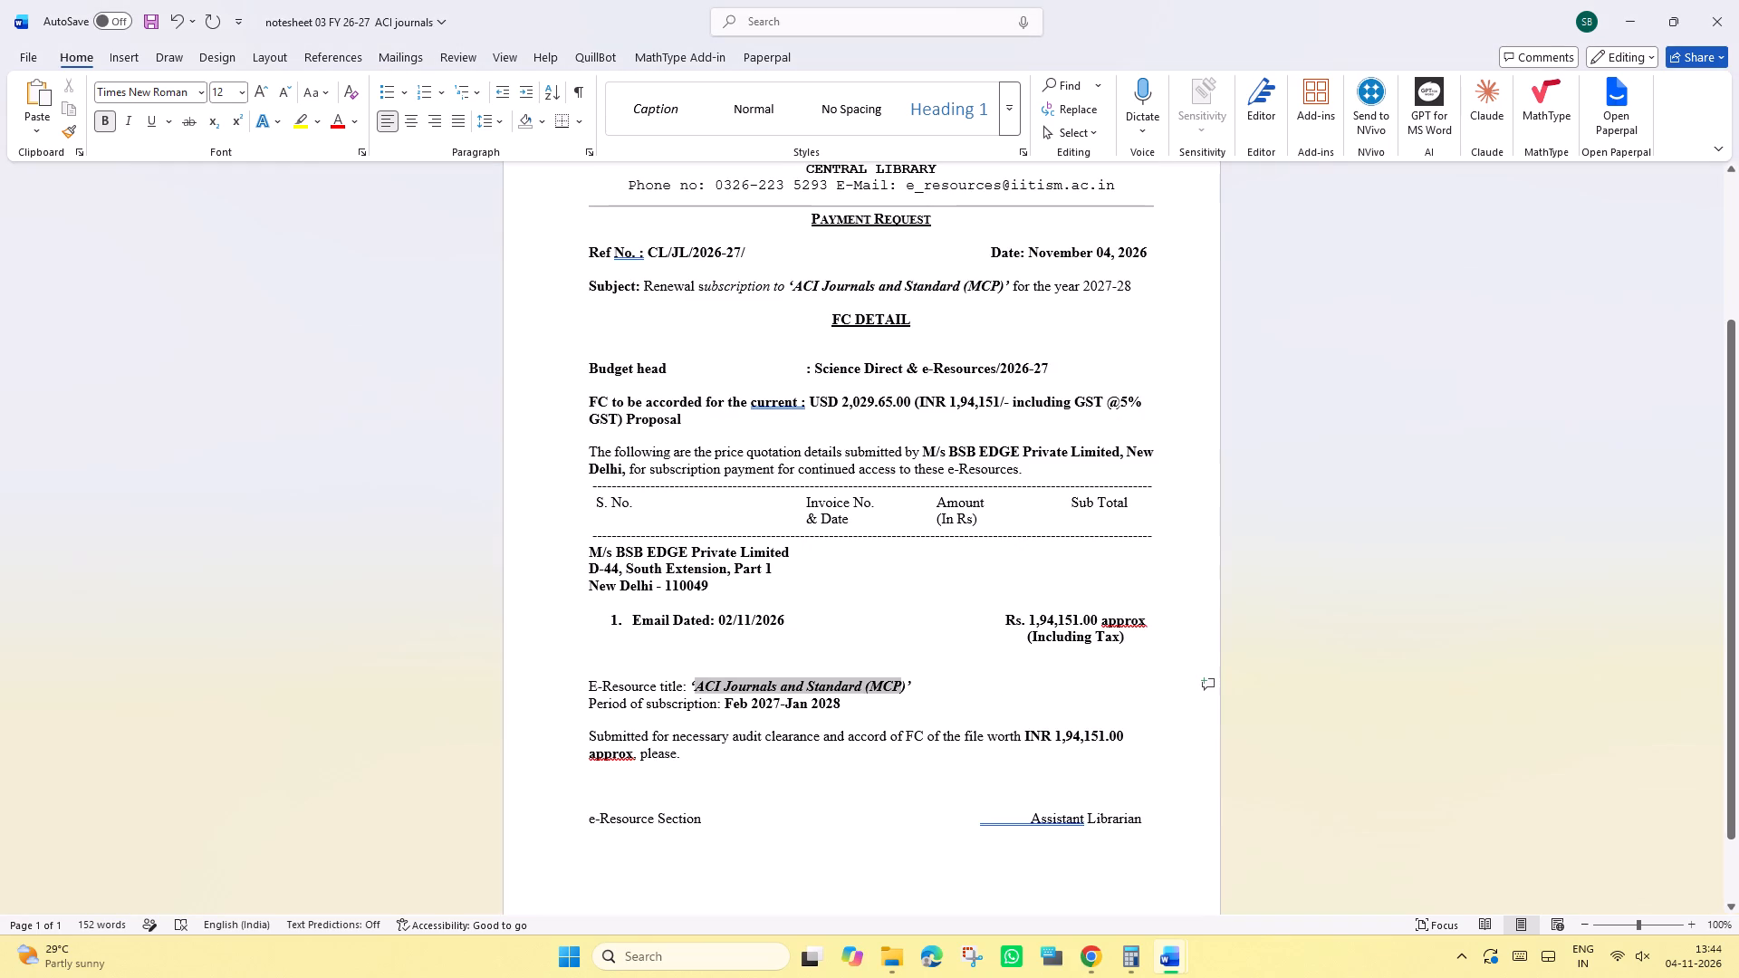
drag(905, 684, 908, 682)
key(ctrl+c)
key(alt+Tab)
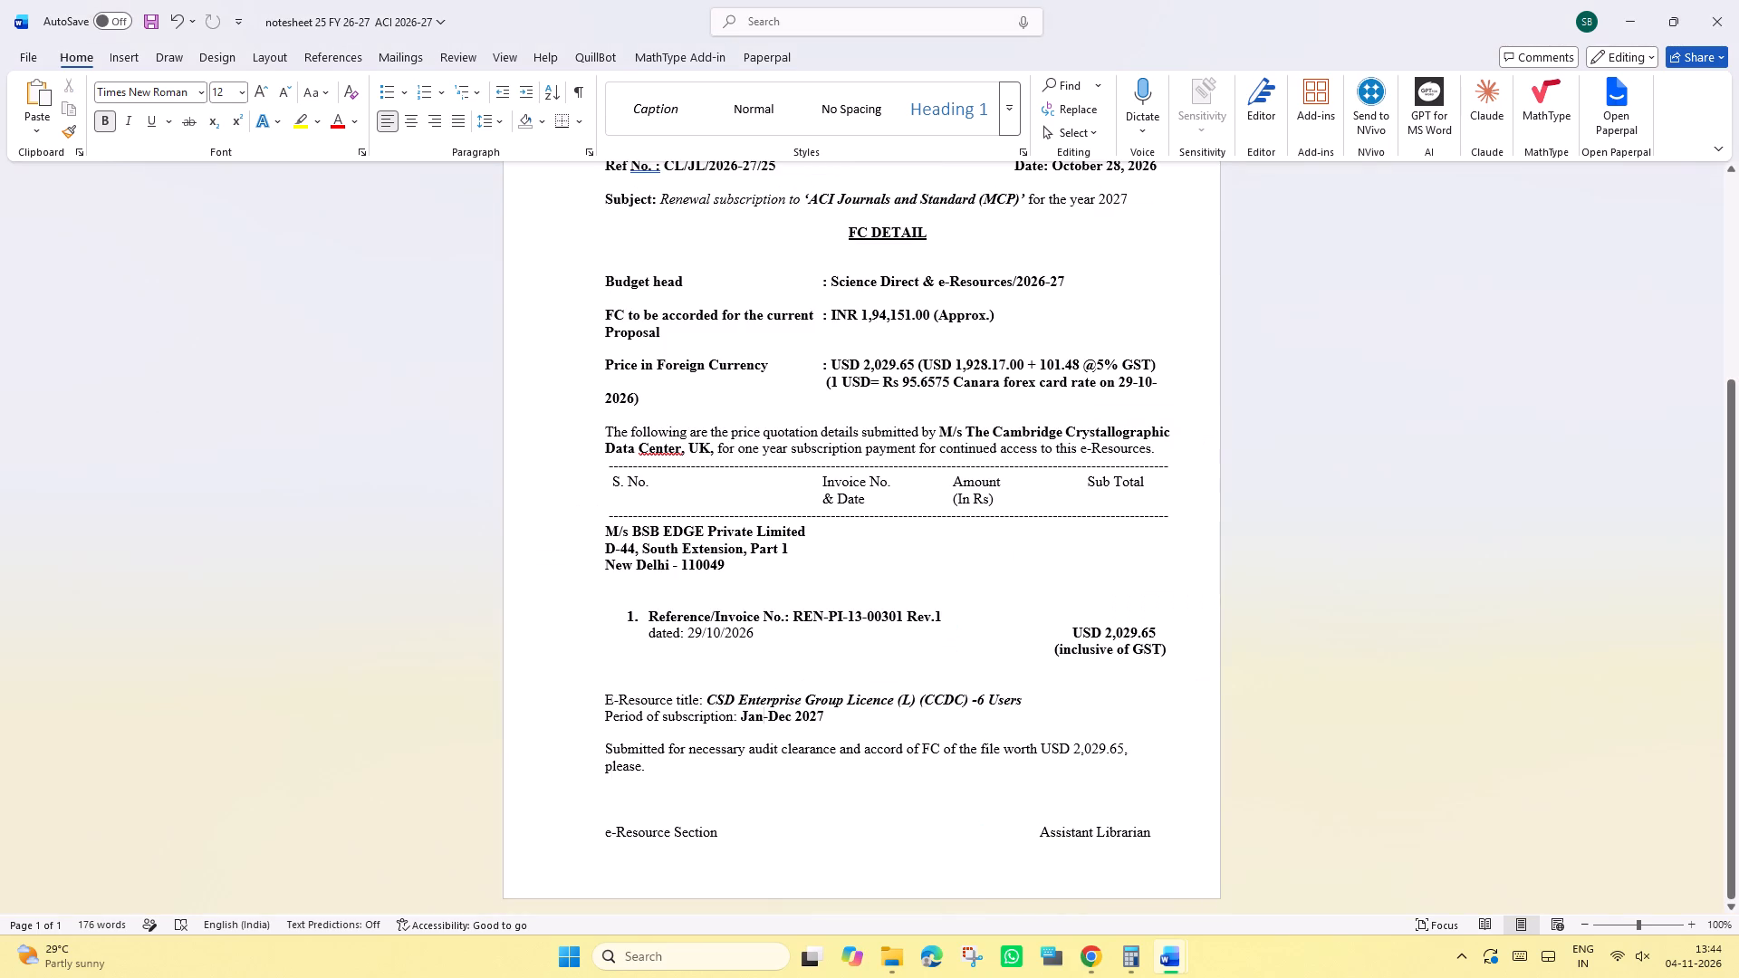
drag(708, 693, 1022, 698)
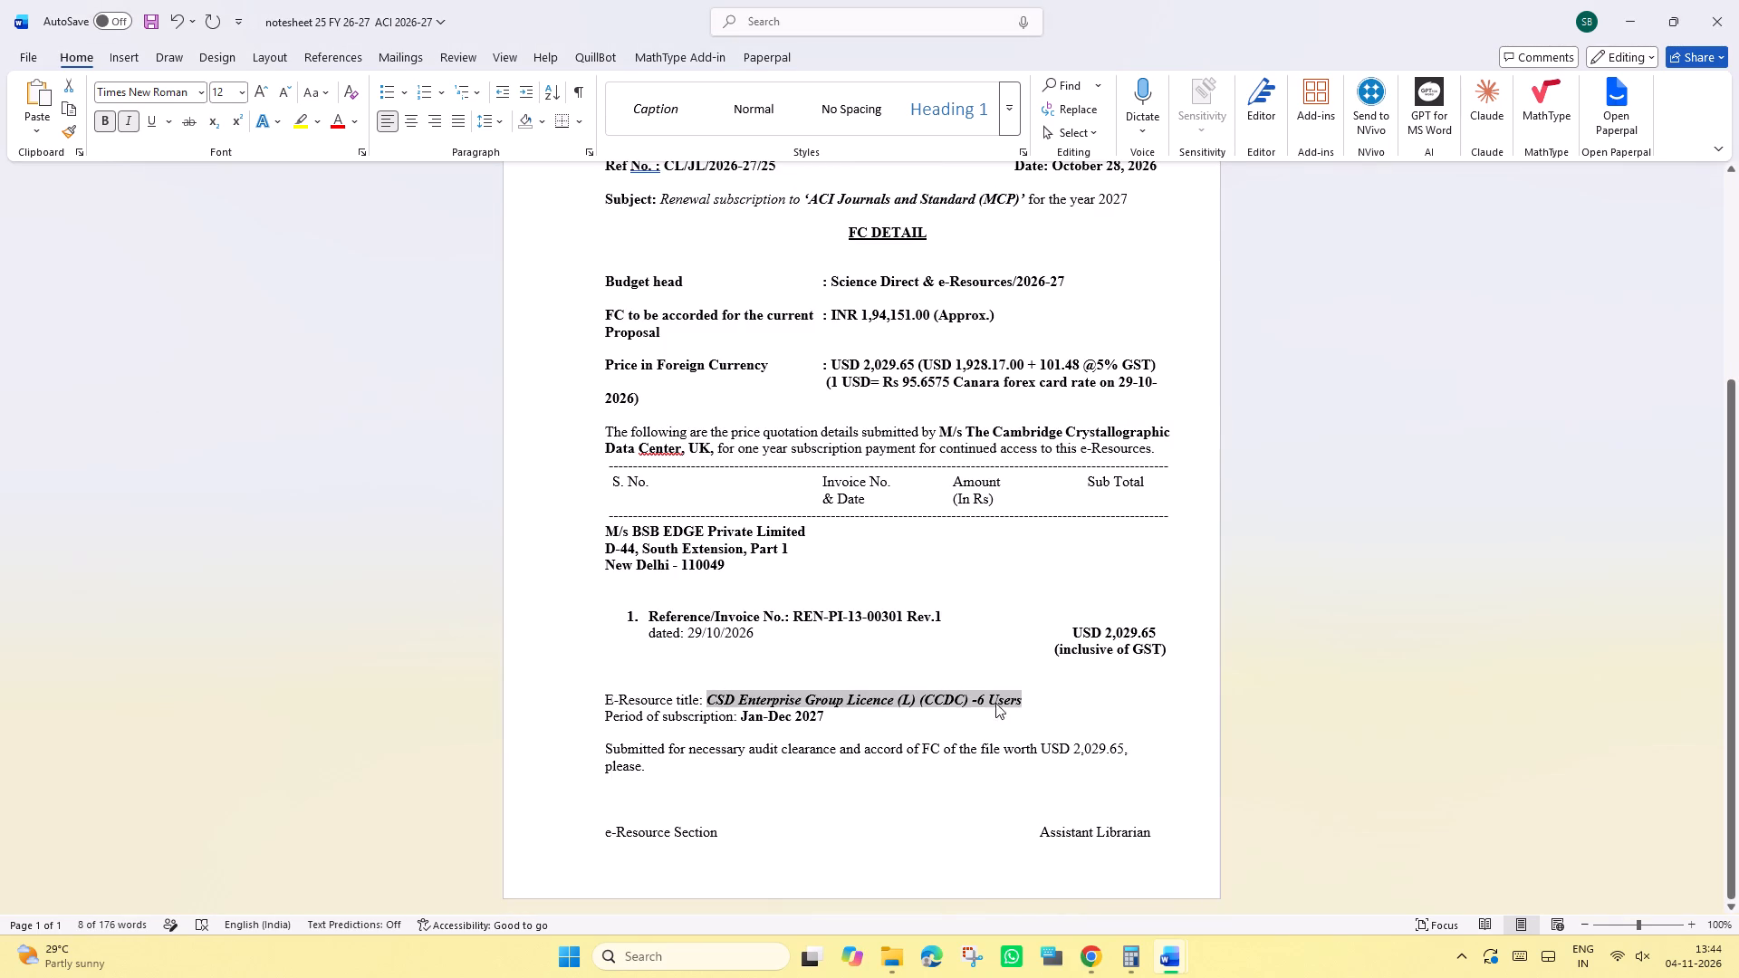
key(ctrl+v)
Replace the period of subscription with "Feb 2027-Jan 2028" copied from the ACI journals notesheet 03.
key(alt+Tab)
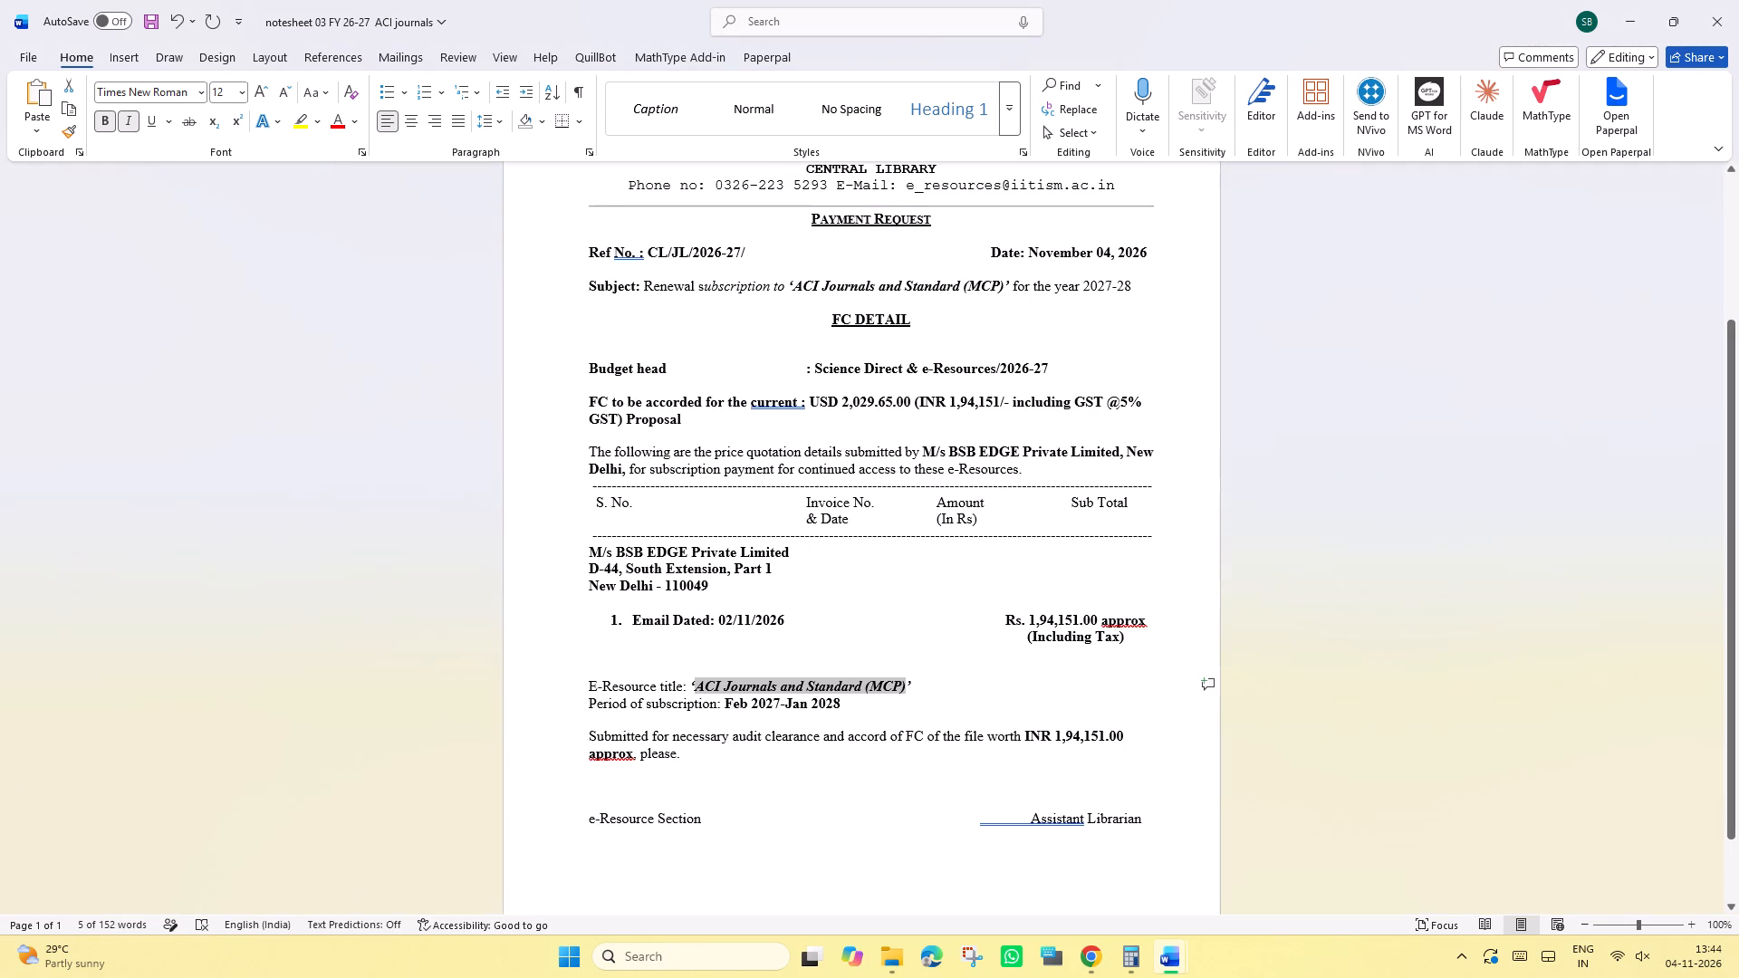
drag(725, 702, 837, 702)
key(ctrl+c)
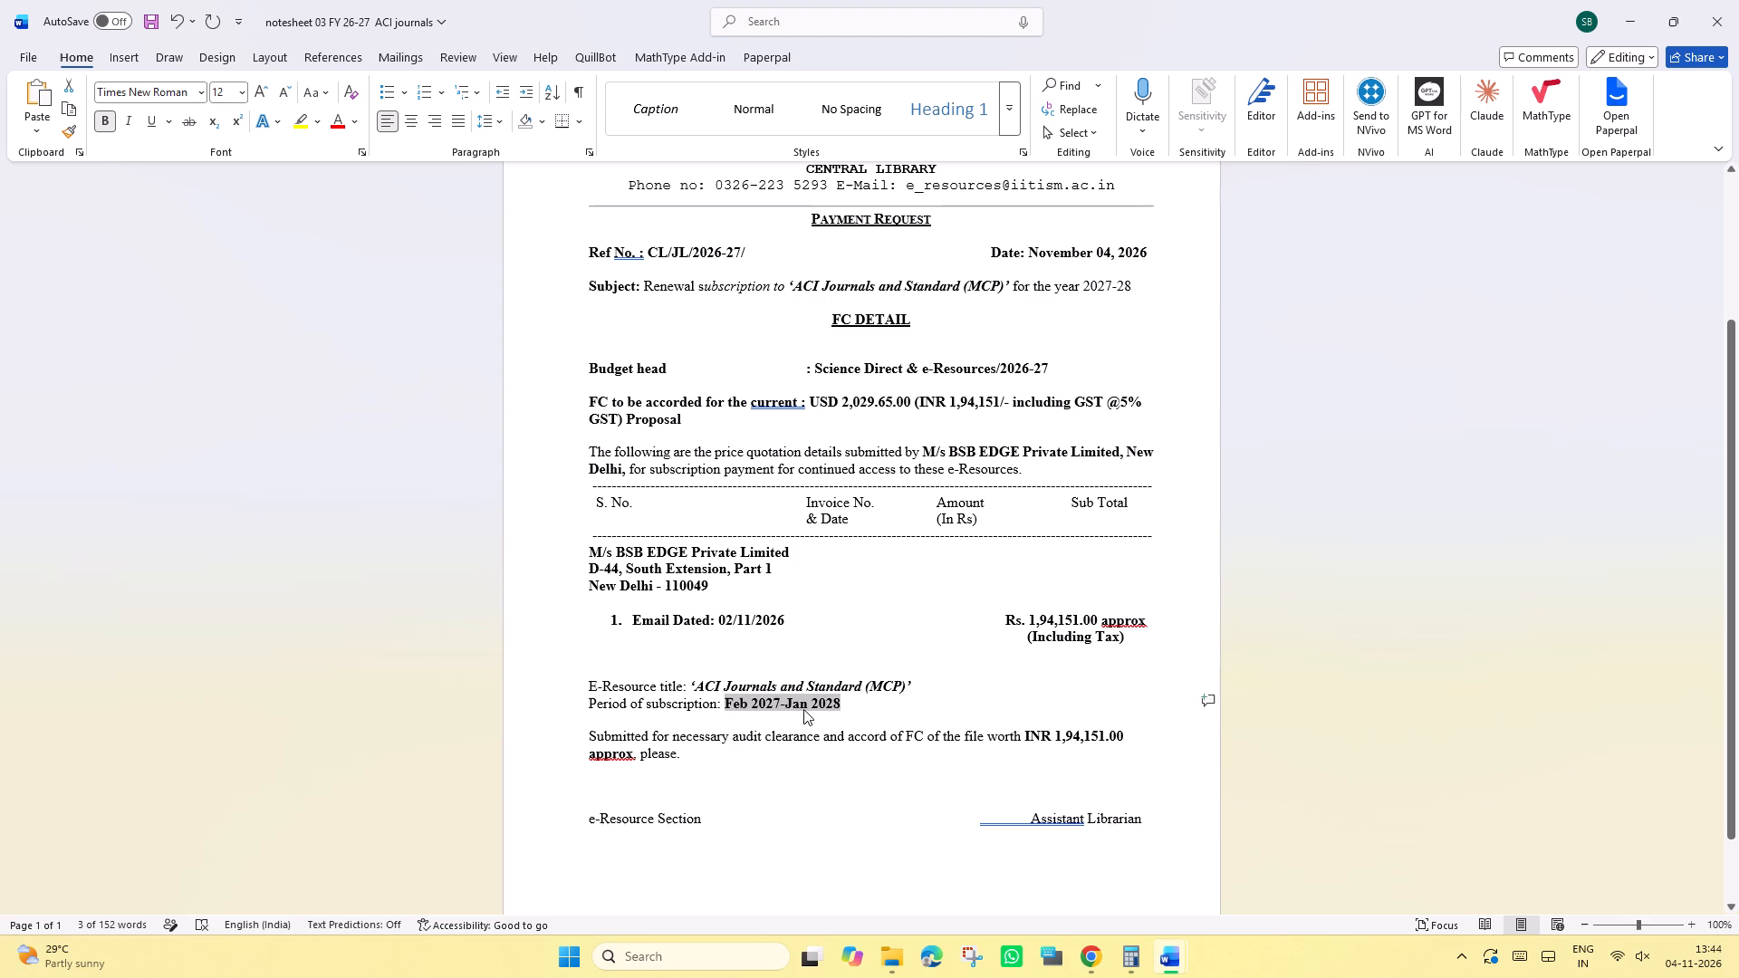
key(alt+Tab)
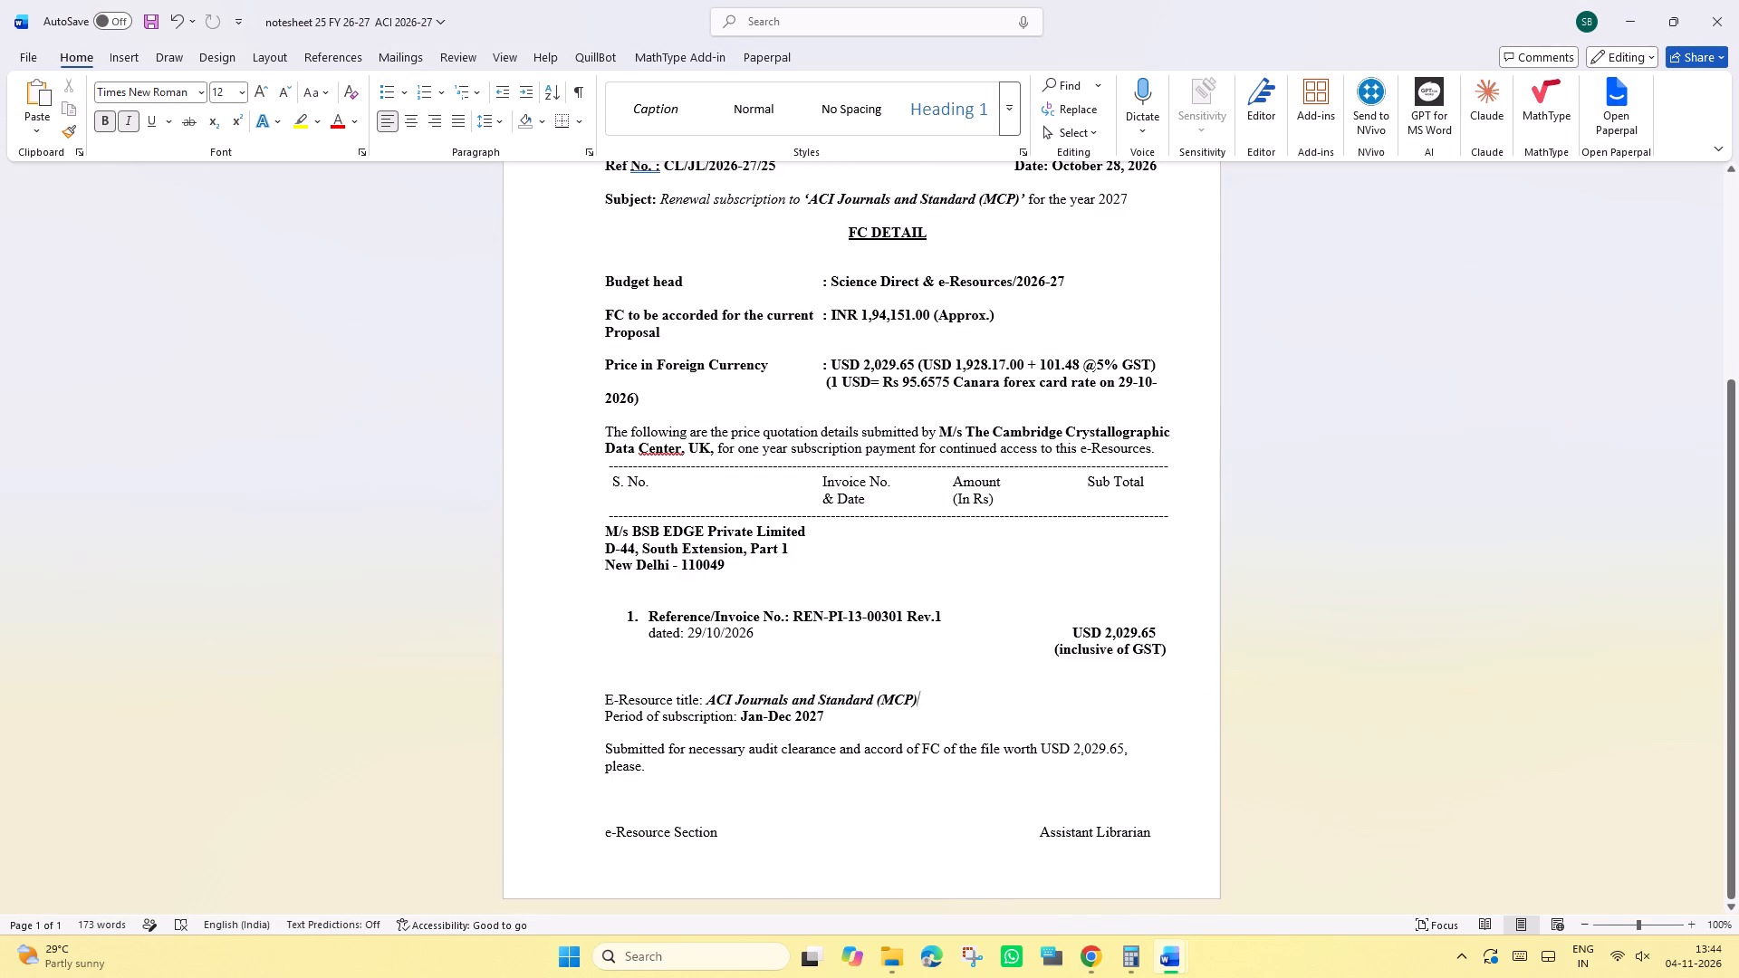
drag(741, 714, 814, 714)
key(ctrl+v)
Reword the end of the subject line as "for the rolling year 2027-28" and save the notesheet.
scroll(737, 653, up, 3)
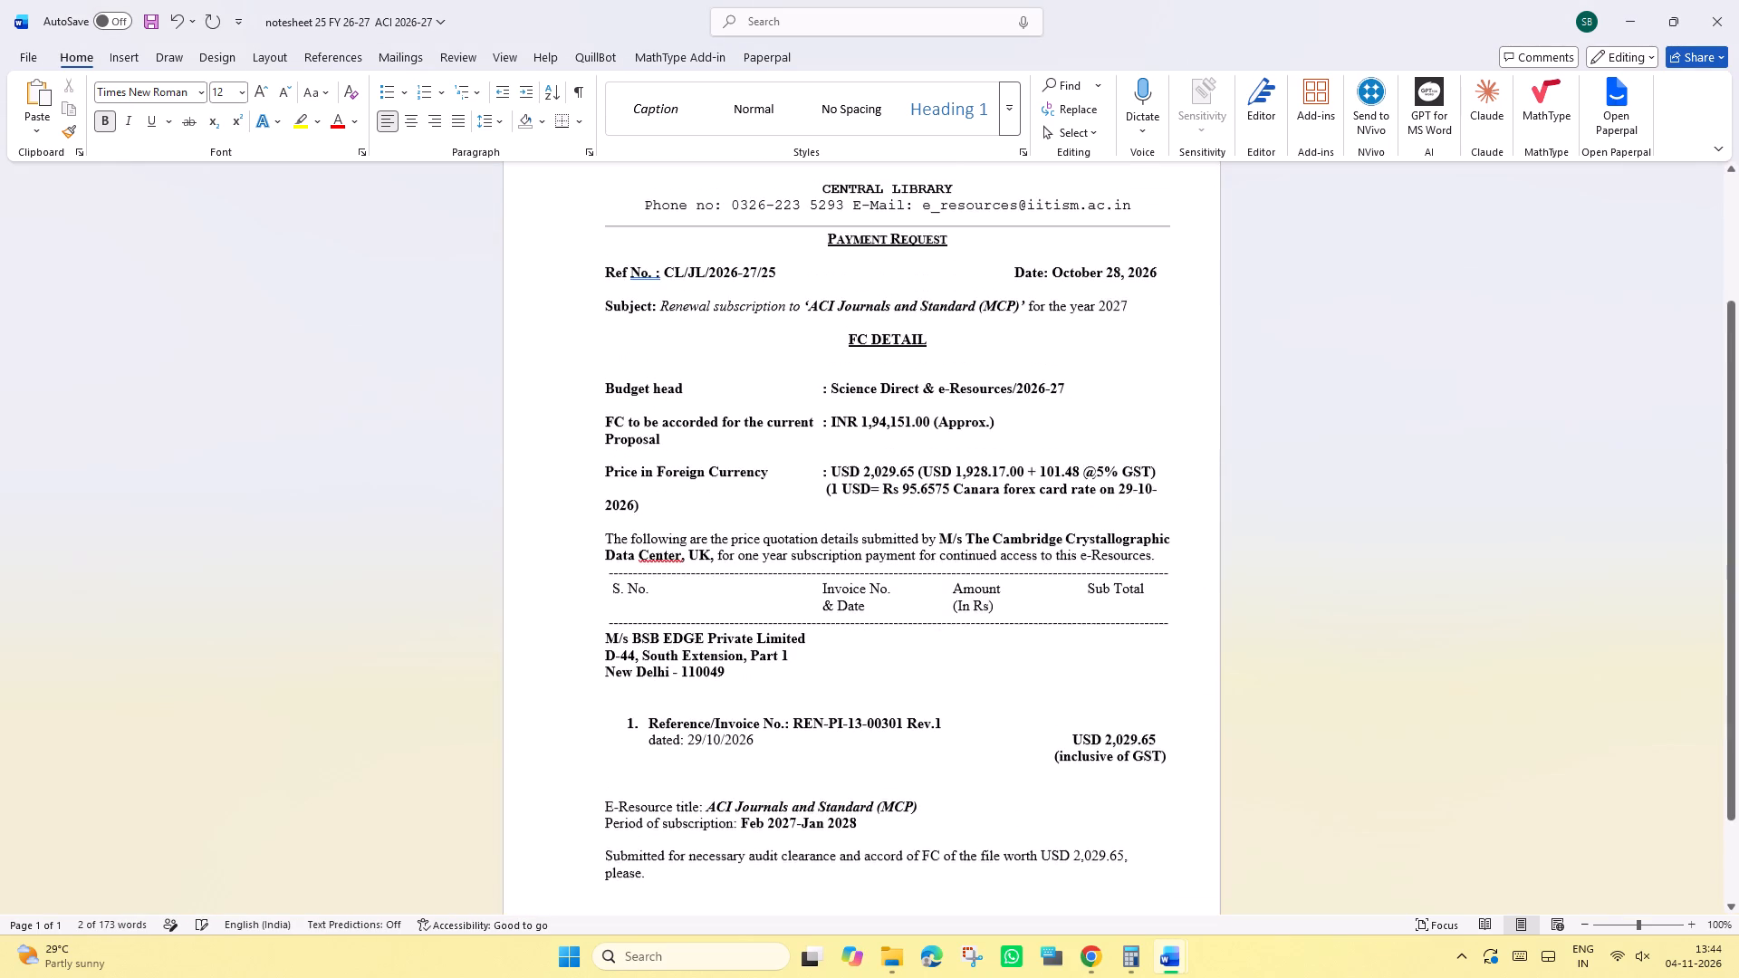
click(1069, 328)
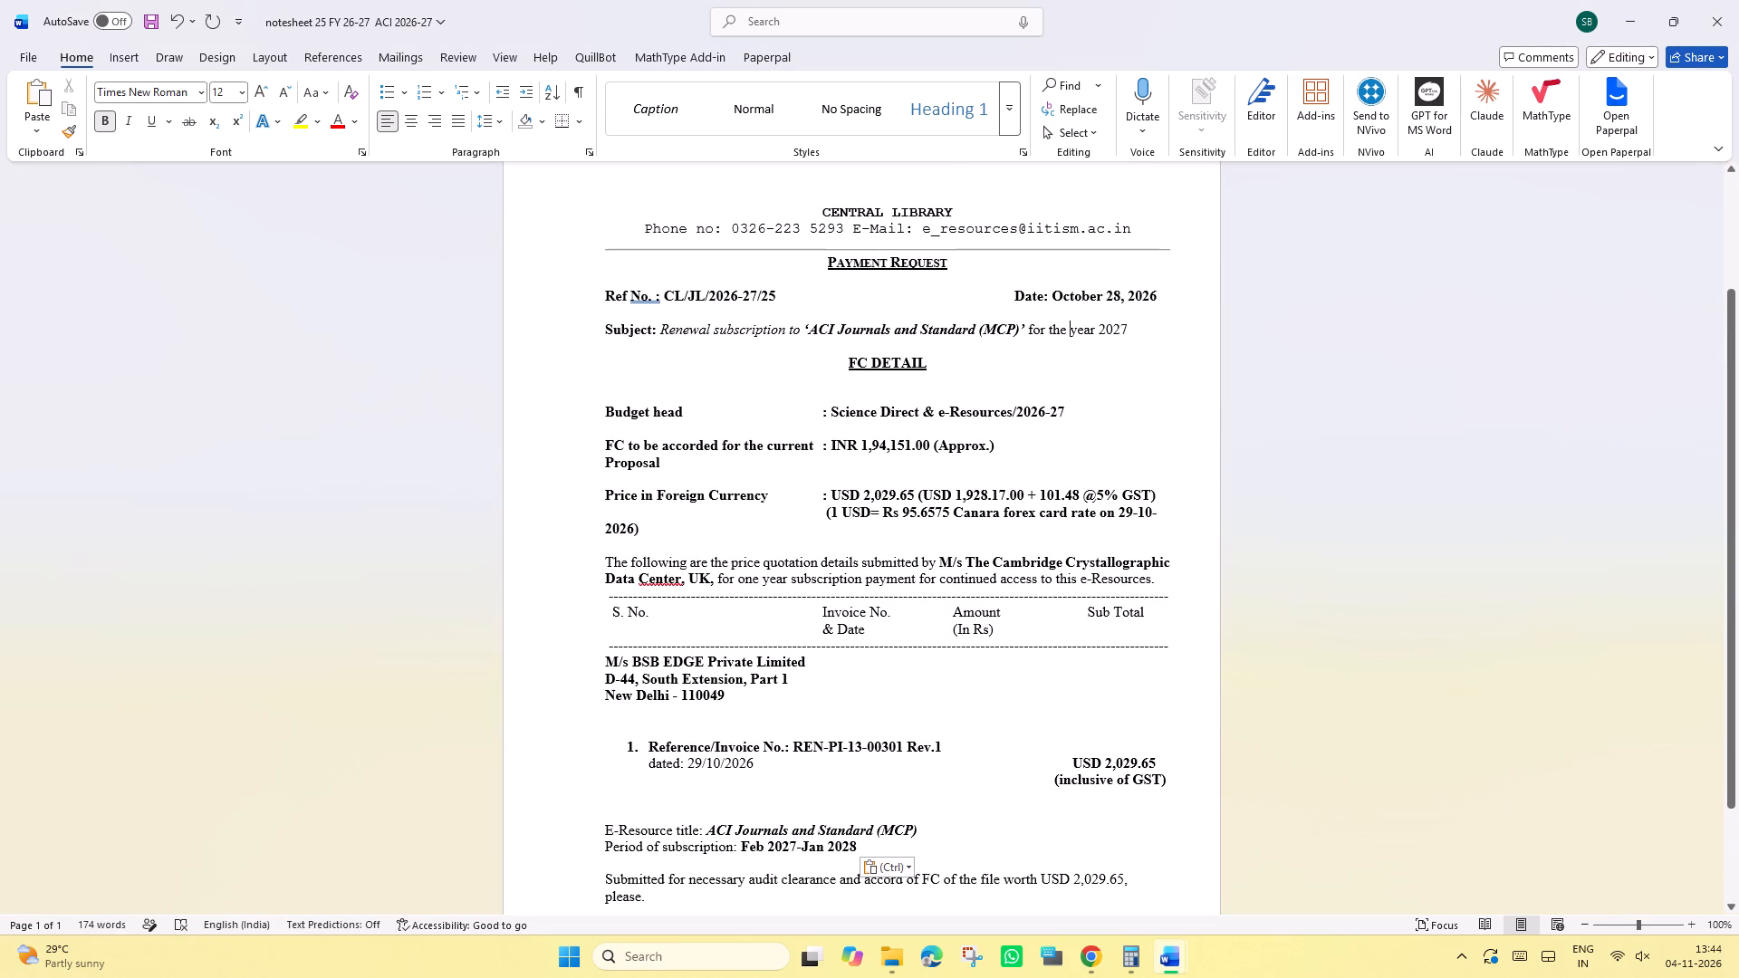
text(rolling)
key(space)
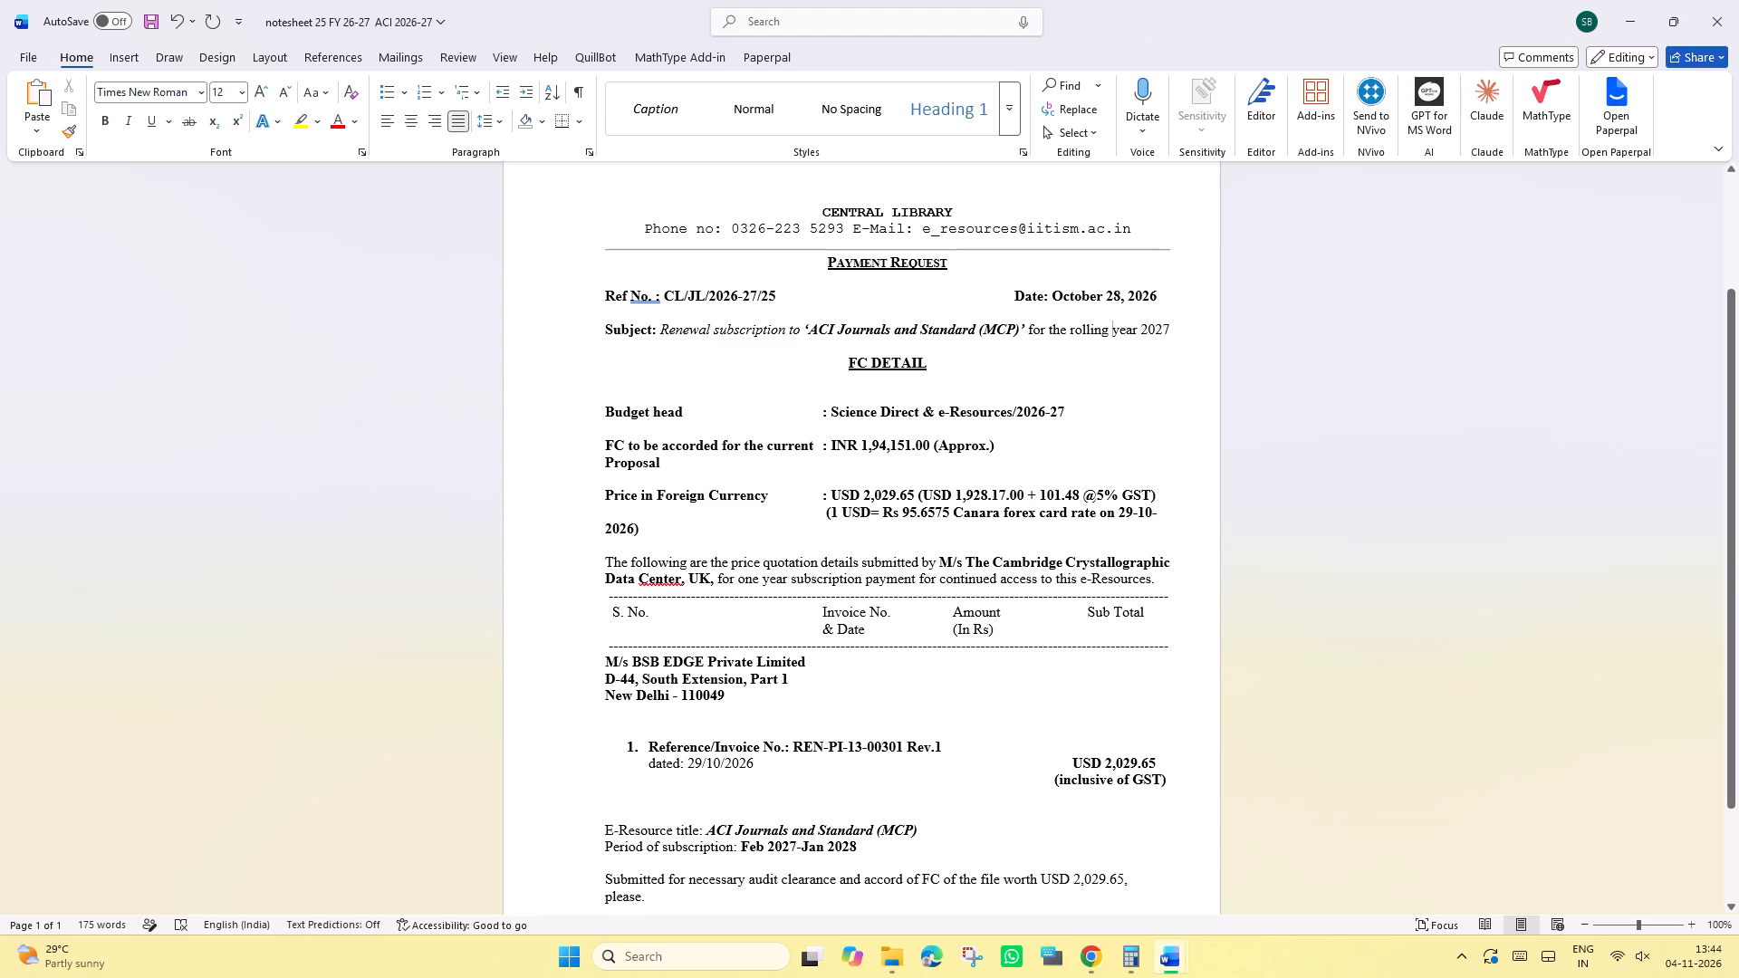
click(1174, 321)
text(-28)
scroll(719, 626, down, 2)
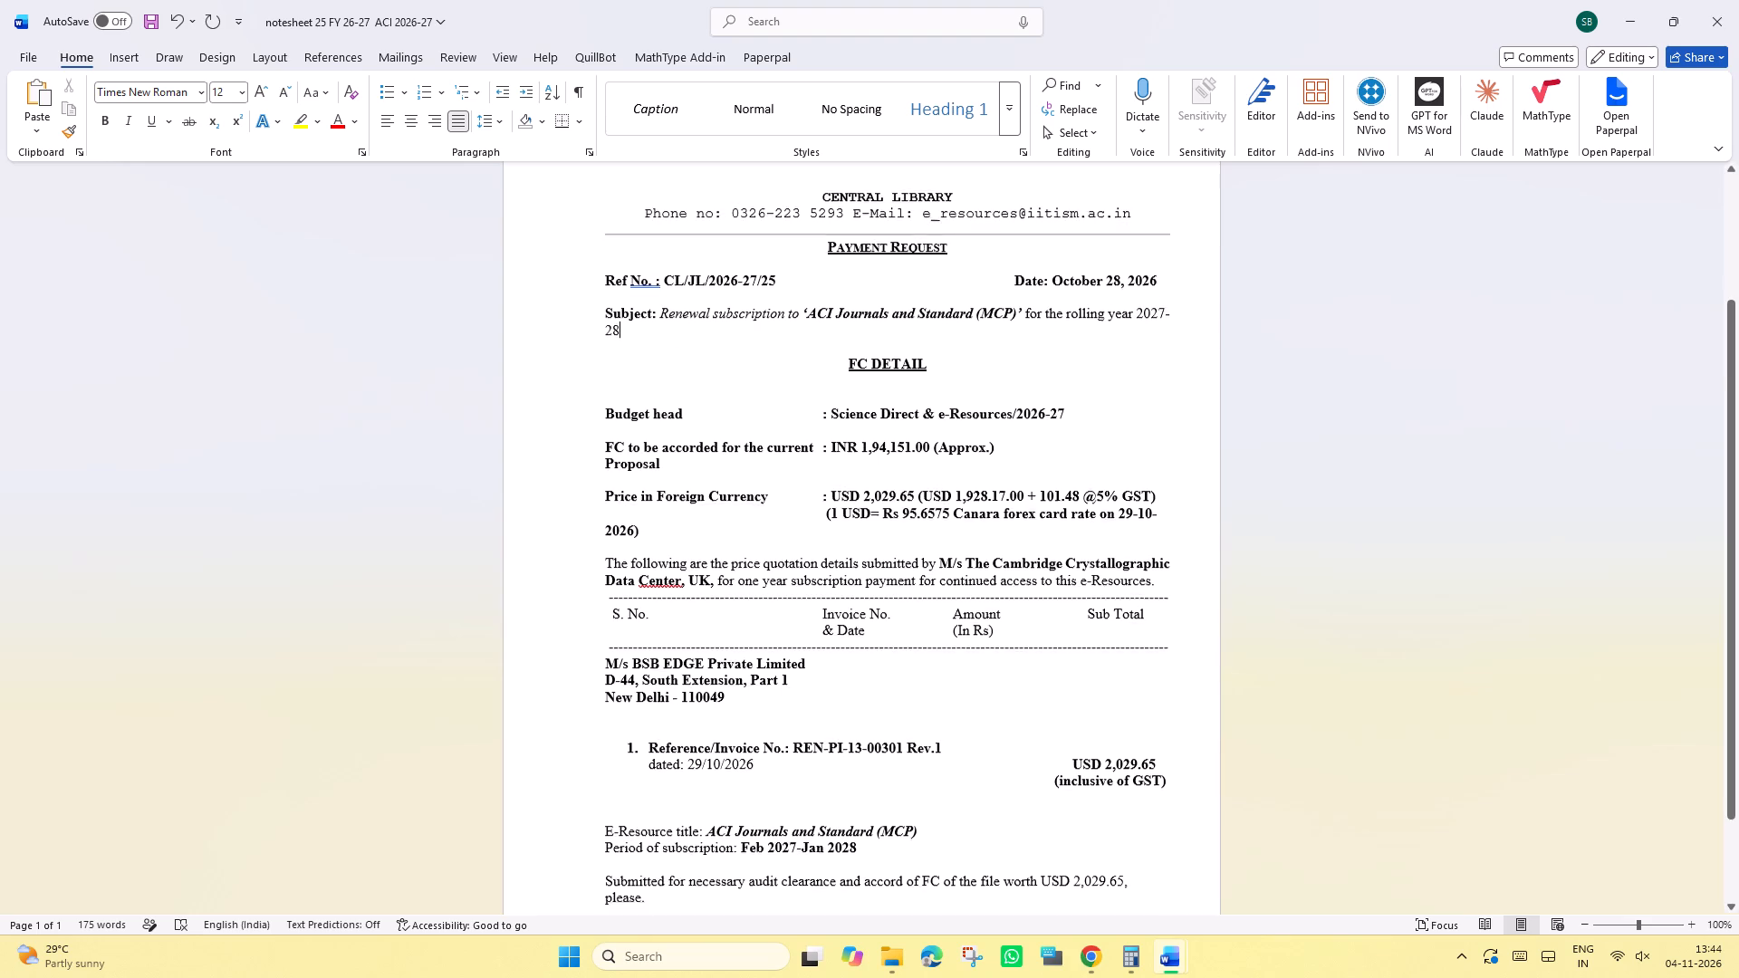
scroll(722, 629, down, 3)
click(864, 728)
scroll(727, 662, down, 3)
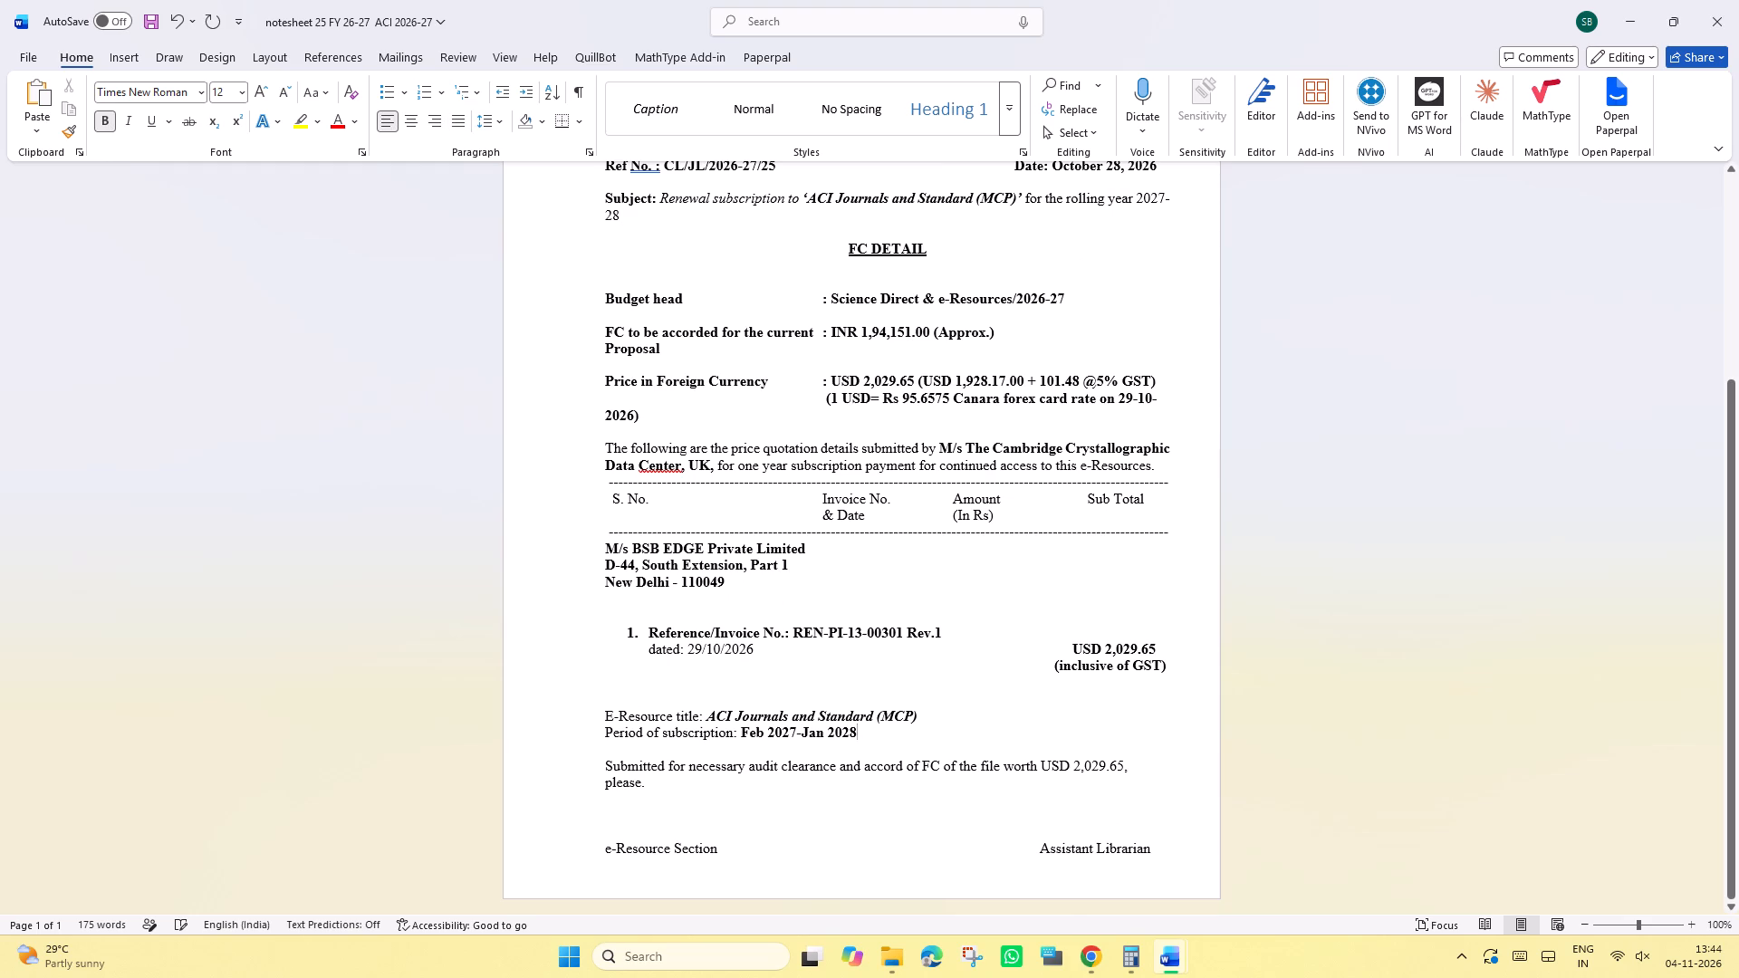
key(ctrl+s)
Make the "dated: 29/10/2026" text under item 1's invoice number bold and save the notesheet.
drag(760, 649, 643, 651)
click(665, 654)
drag(650, 647, 742, 647)
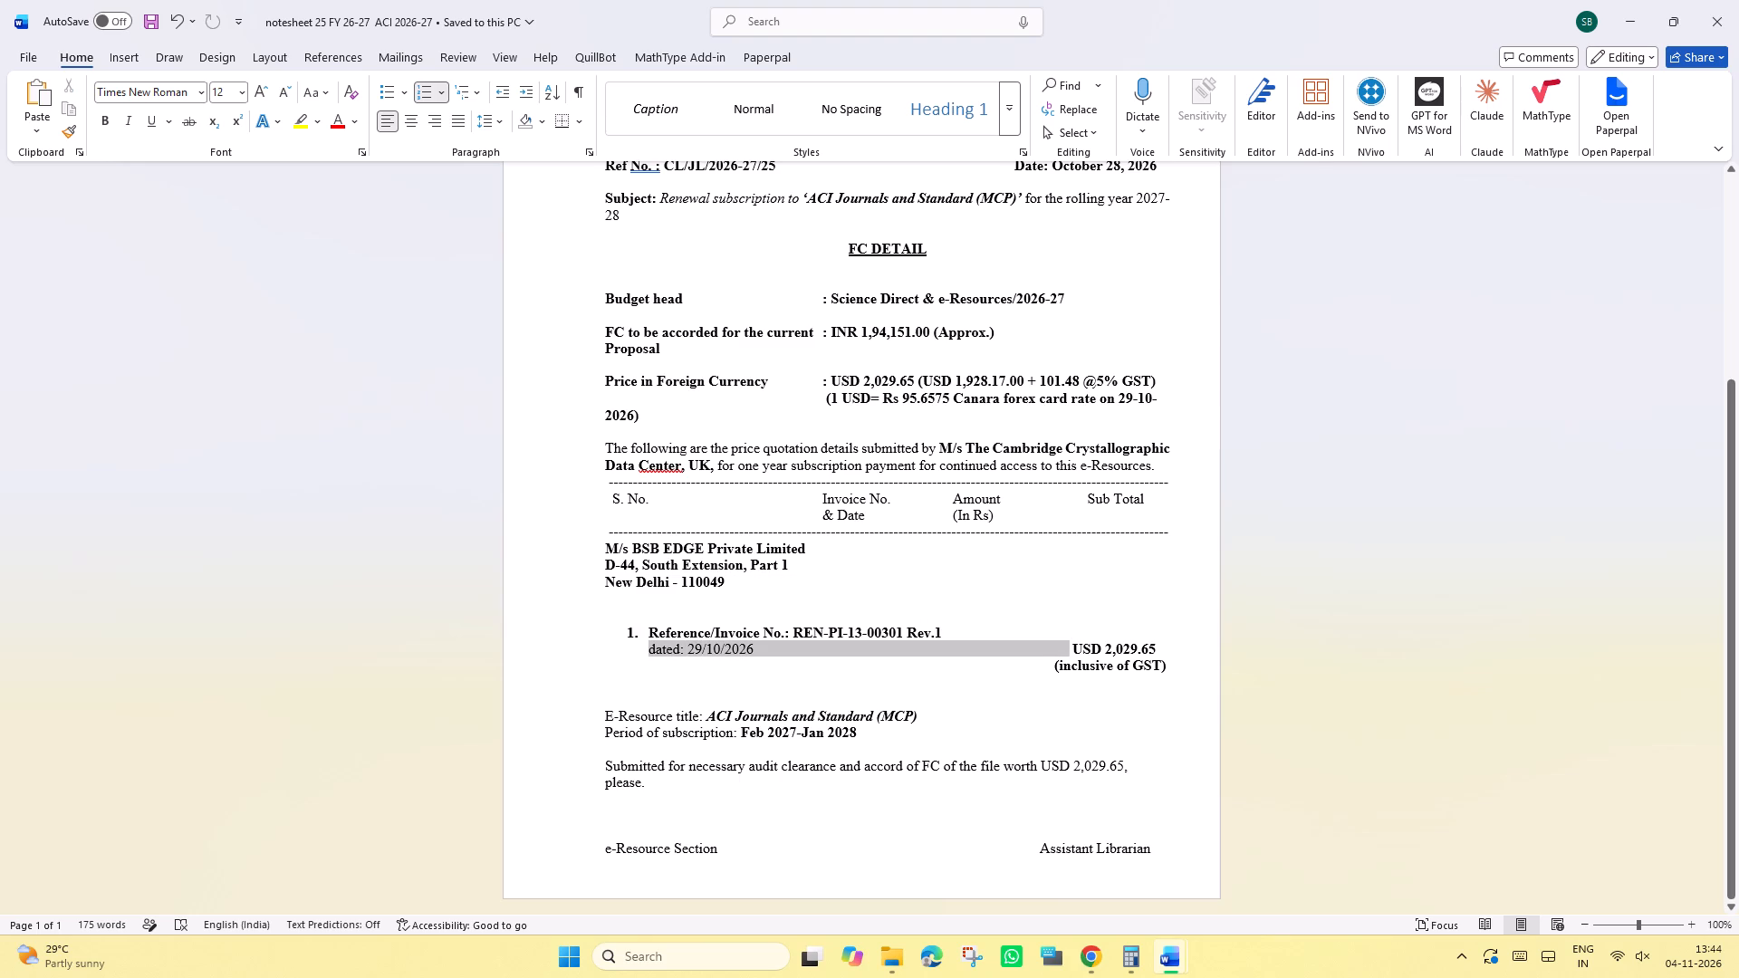
drag(742, 647, 743, 647)
key(ctrl+b)
click(735, 654)
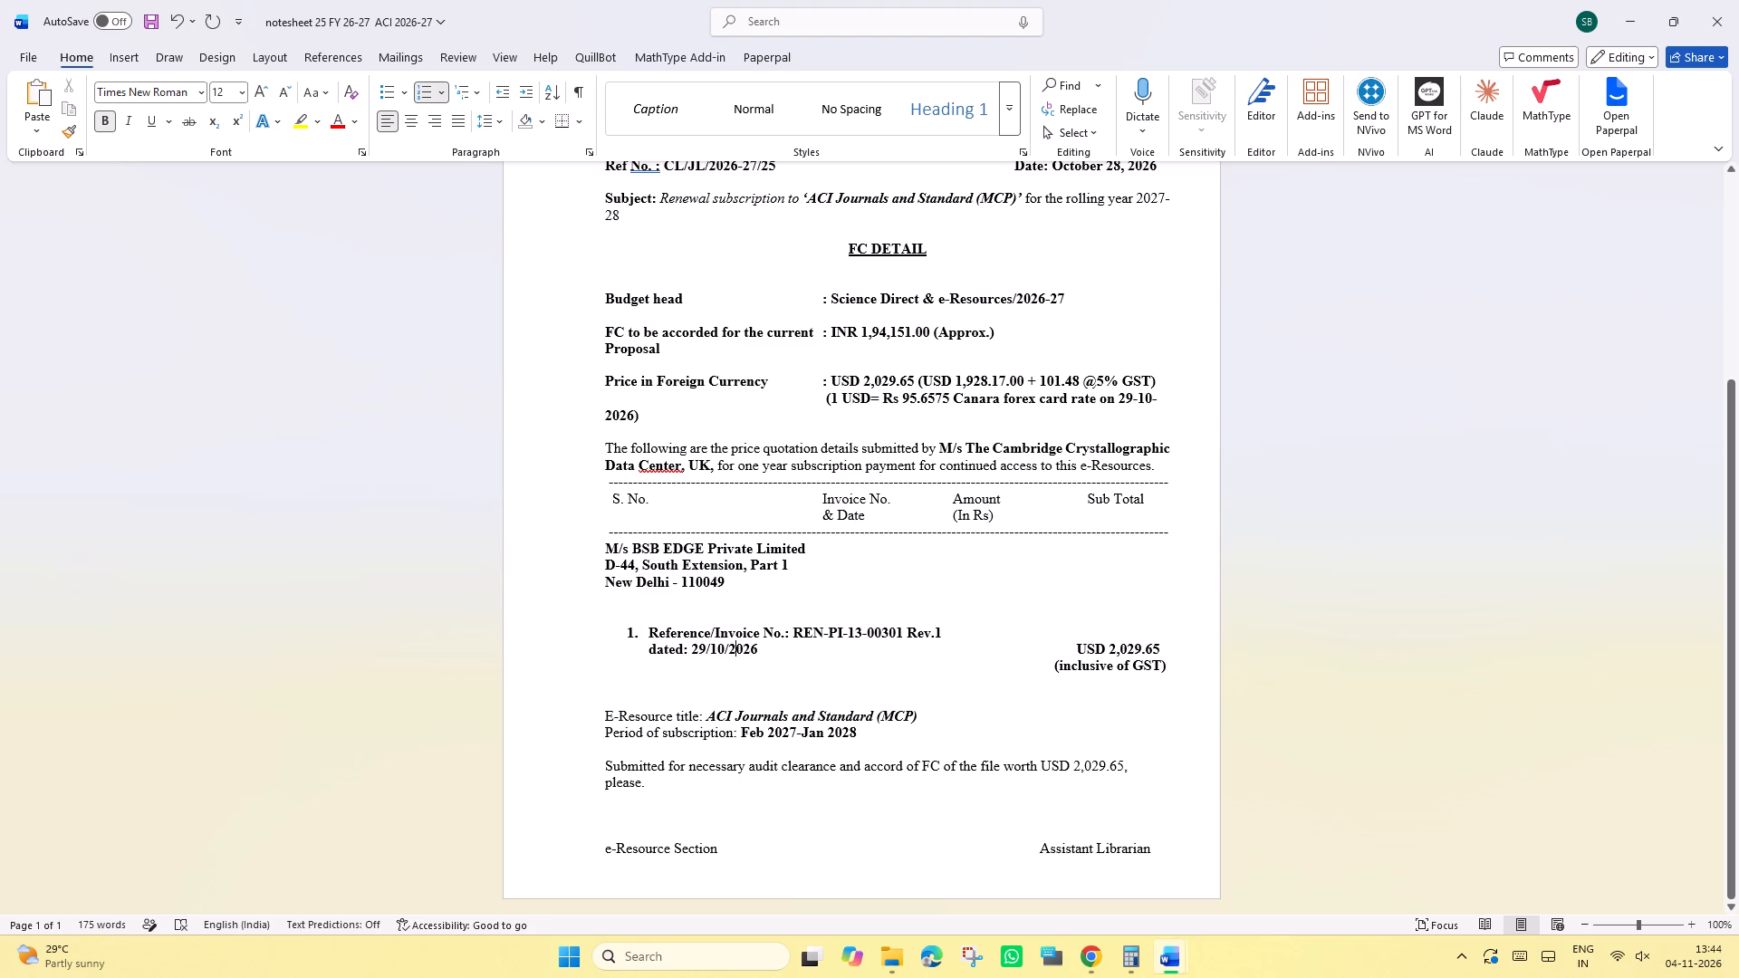
scroll(733, 655, up, 2)
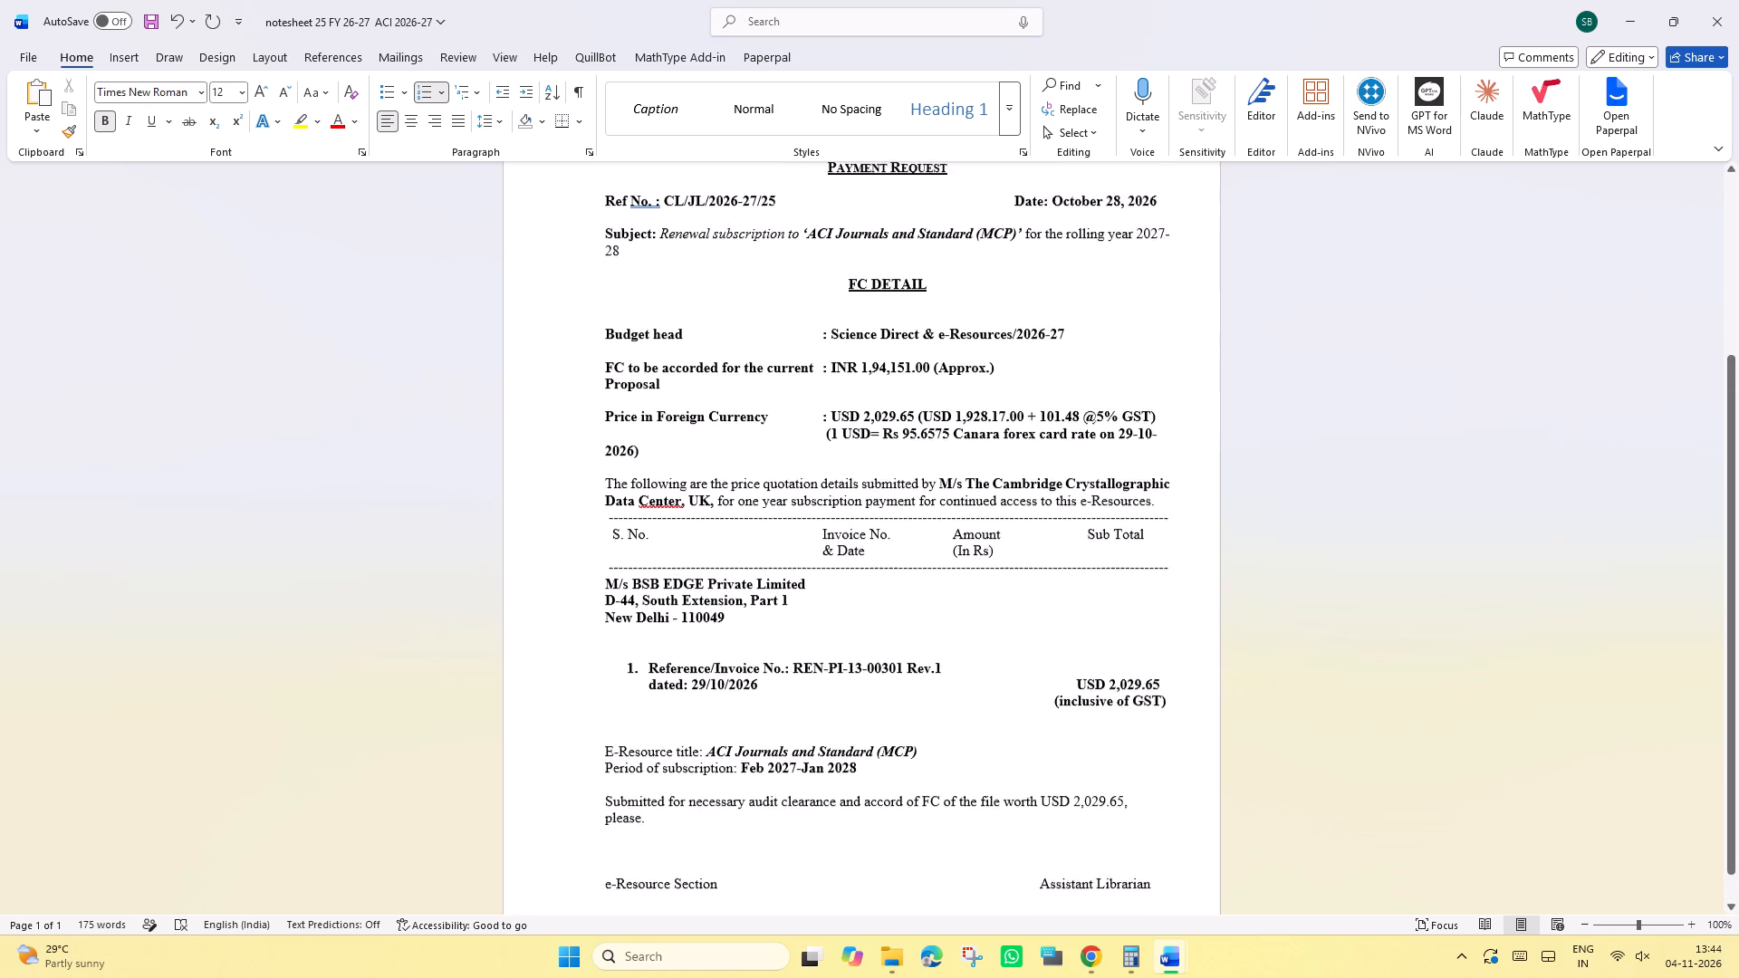
scroll(733, 655, up, 2)
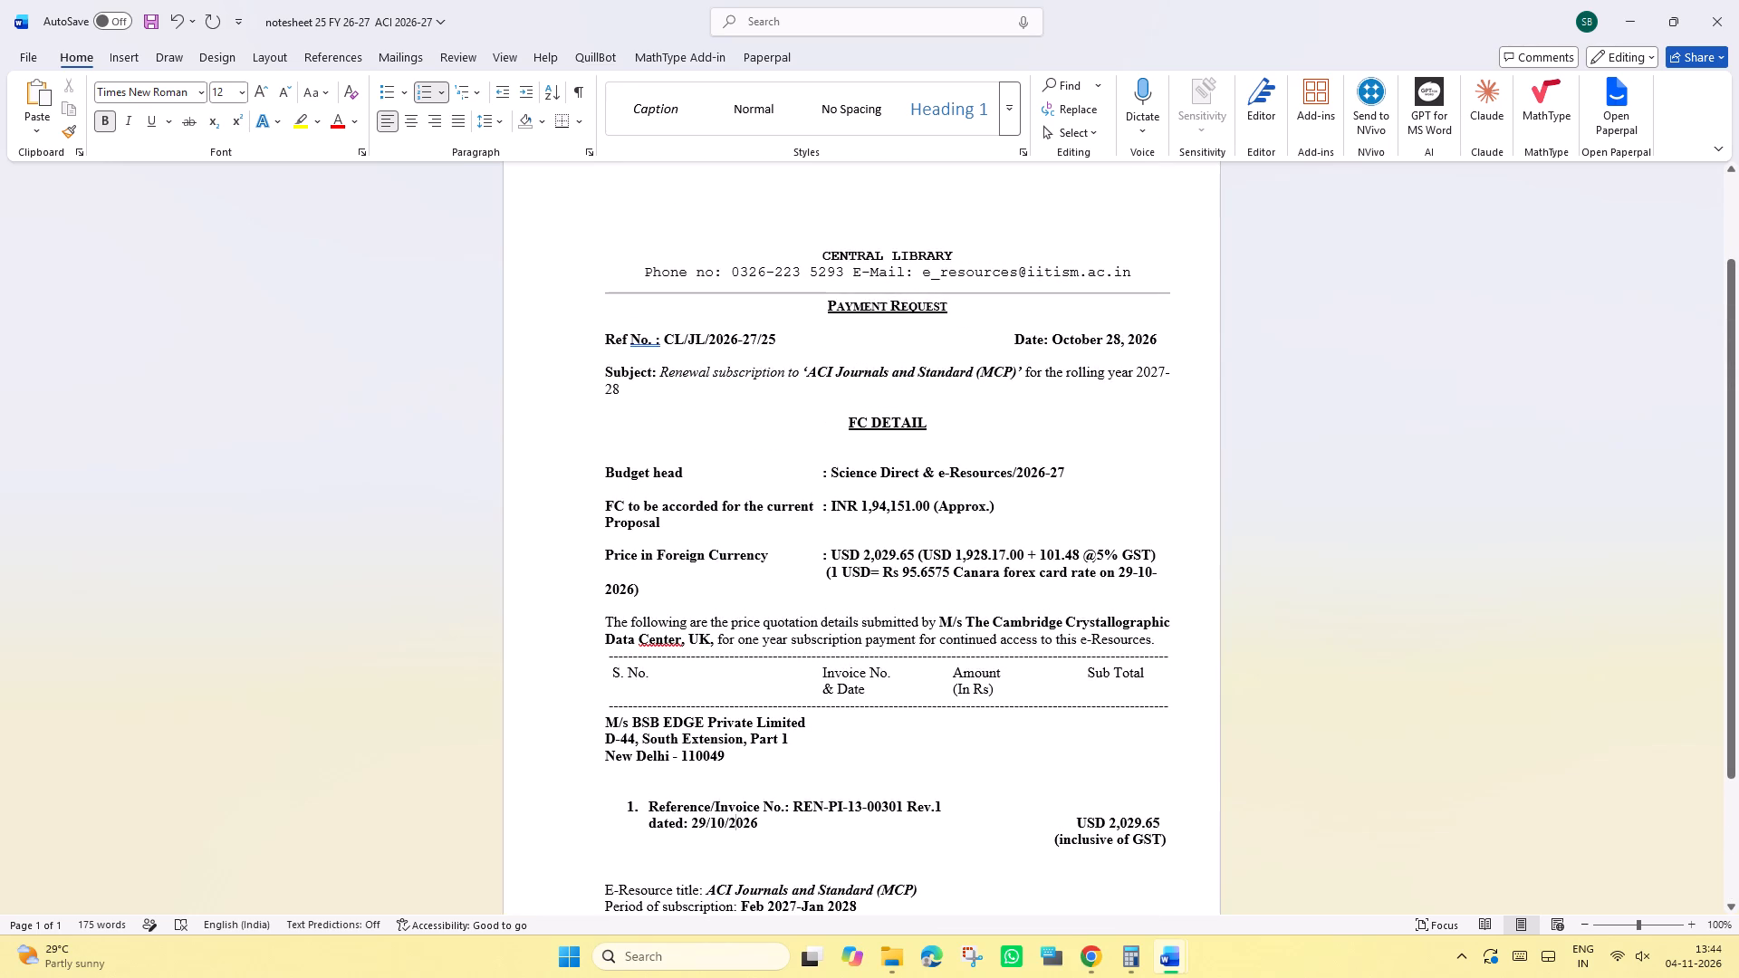
scroll(733, 655, up, 1)
key(ctrl+s)
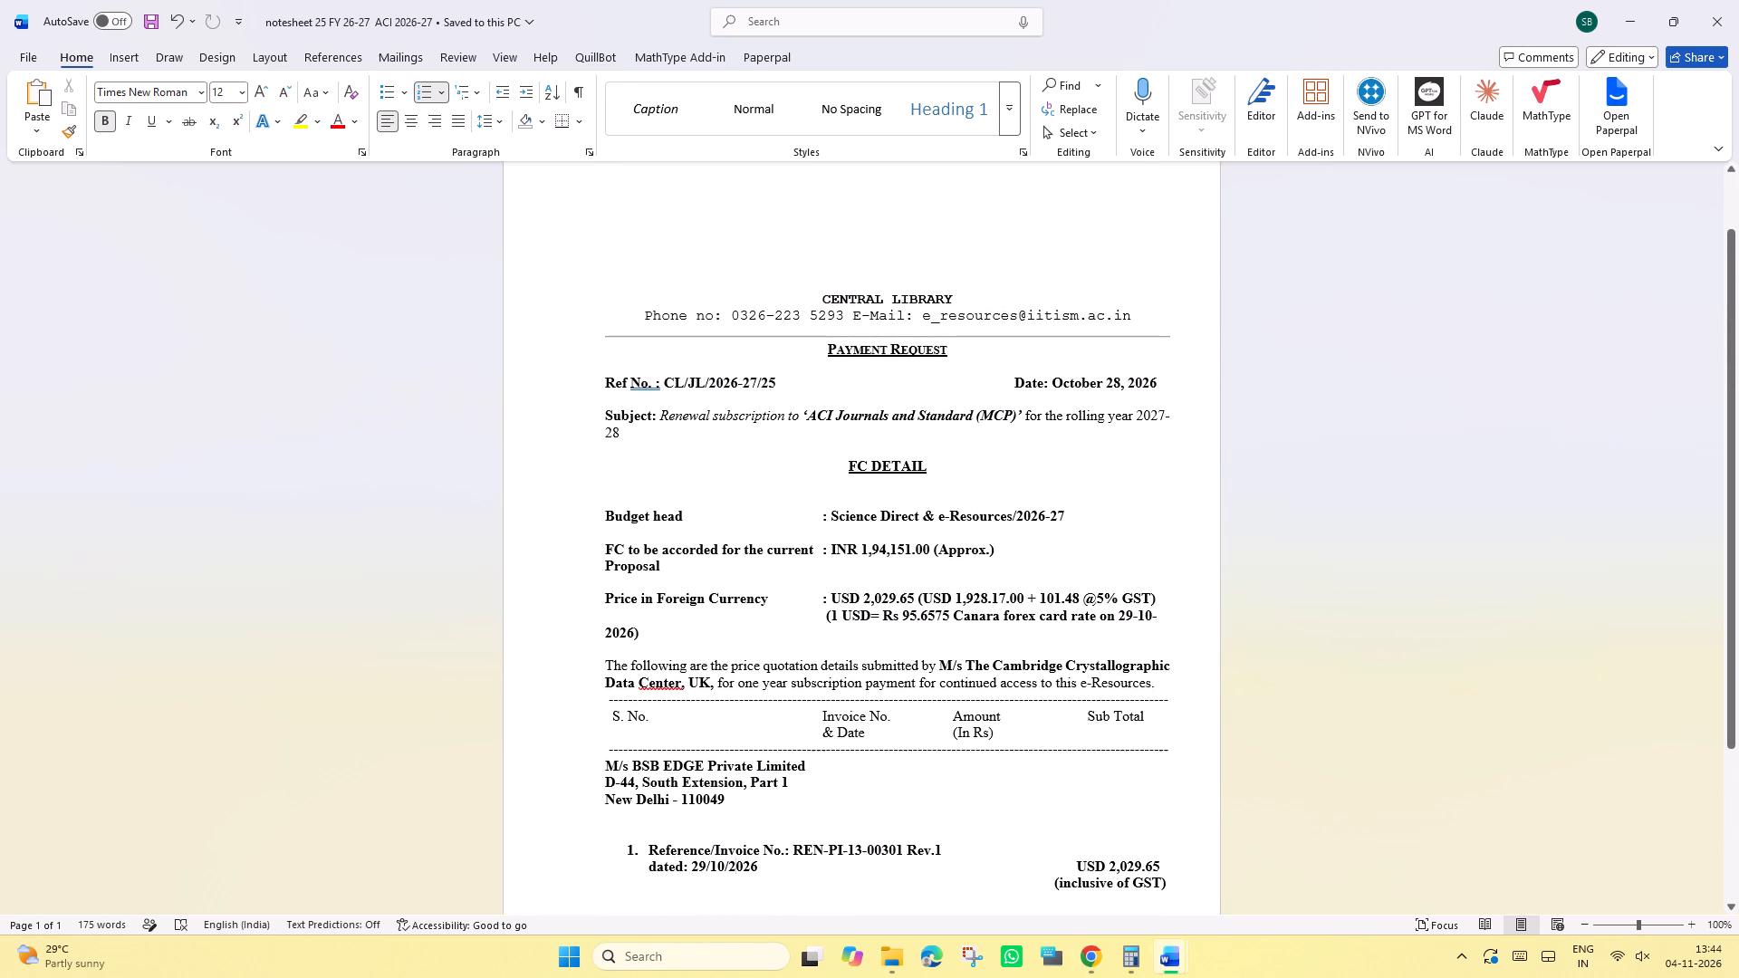
Change the notesheet date beside the reference number to November 04, 2026 and save the document.
click(1100, 379)
key(BackSpace)
key(BackSpace)
key(BackSpace)
key(BackSpace)
key(BackSpace)
key(BackSpace)
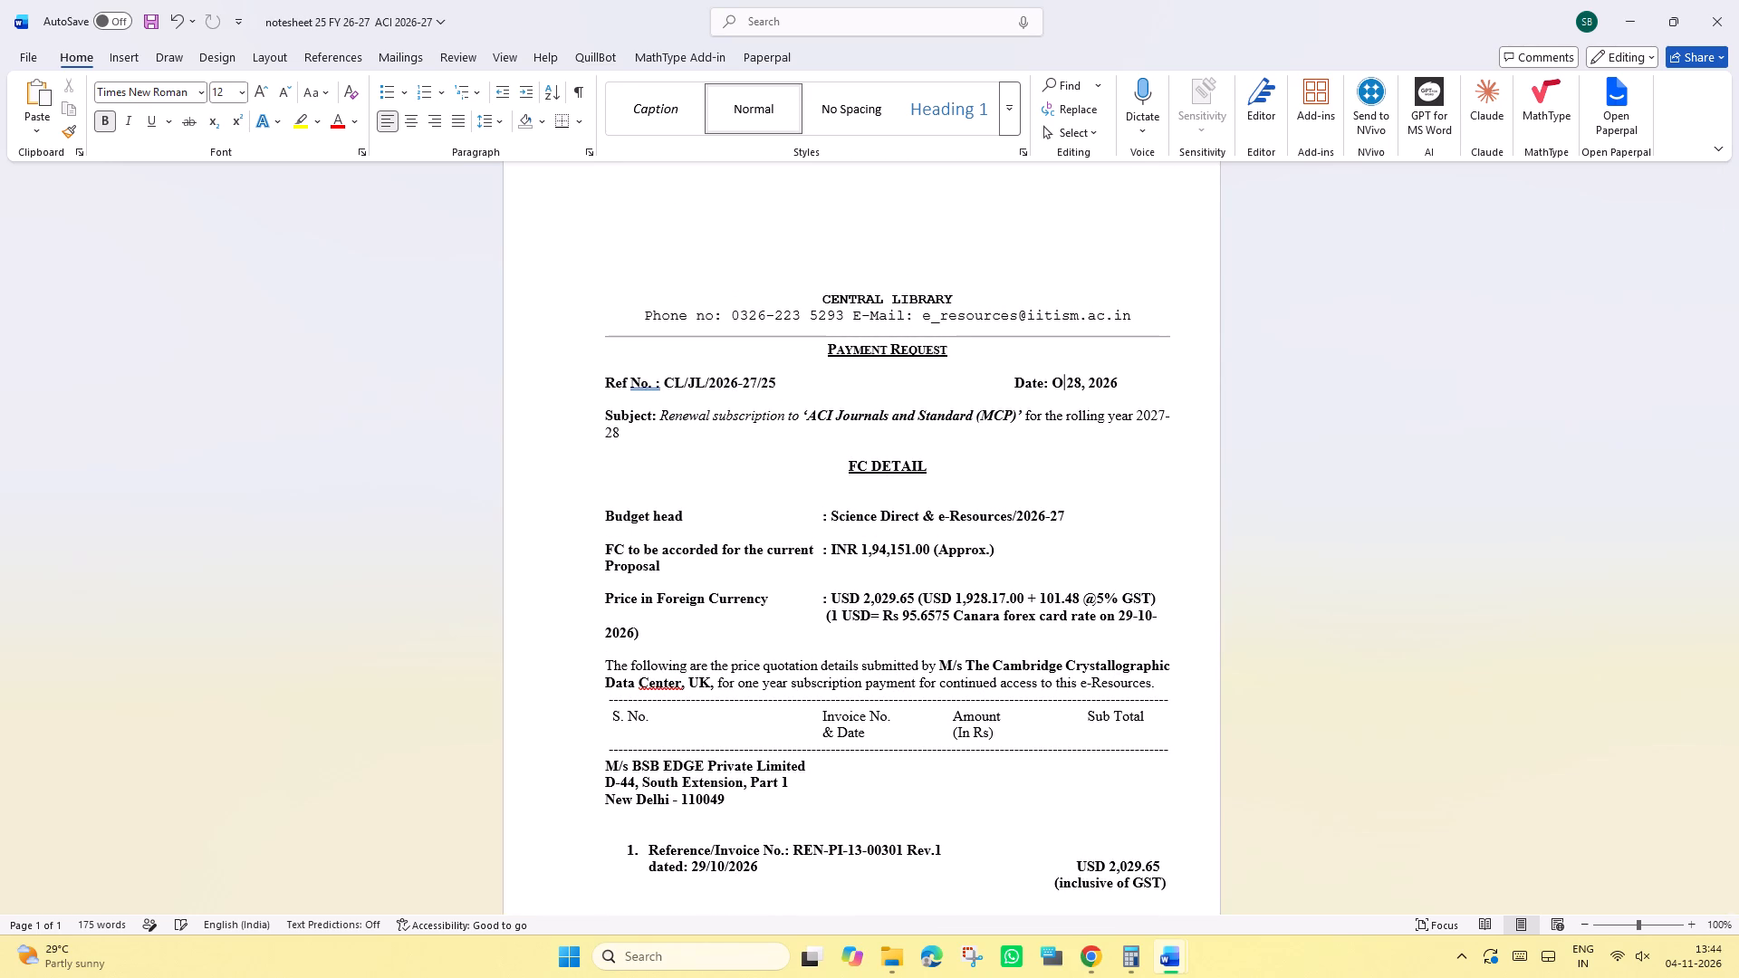
key(BackSpace)
text(November)
key(Right)
key(Right)
key(Right)
key(Right)
key(Left)
key(BackSpace)
key(BackSpace)
text(04)
key(ctrl+s)
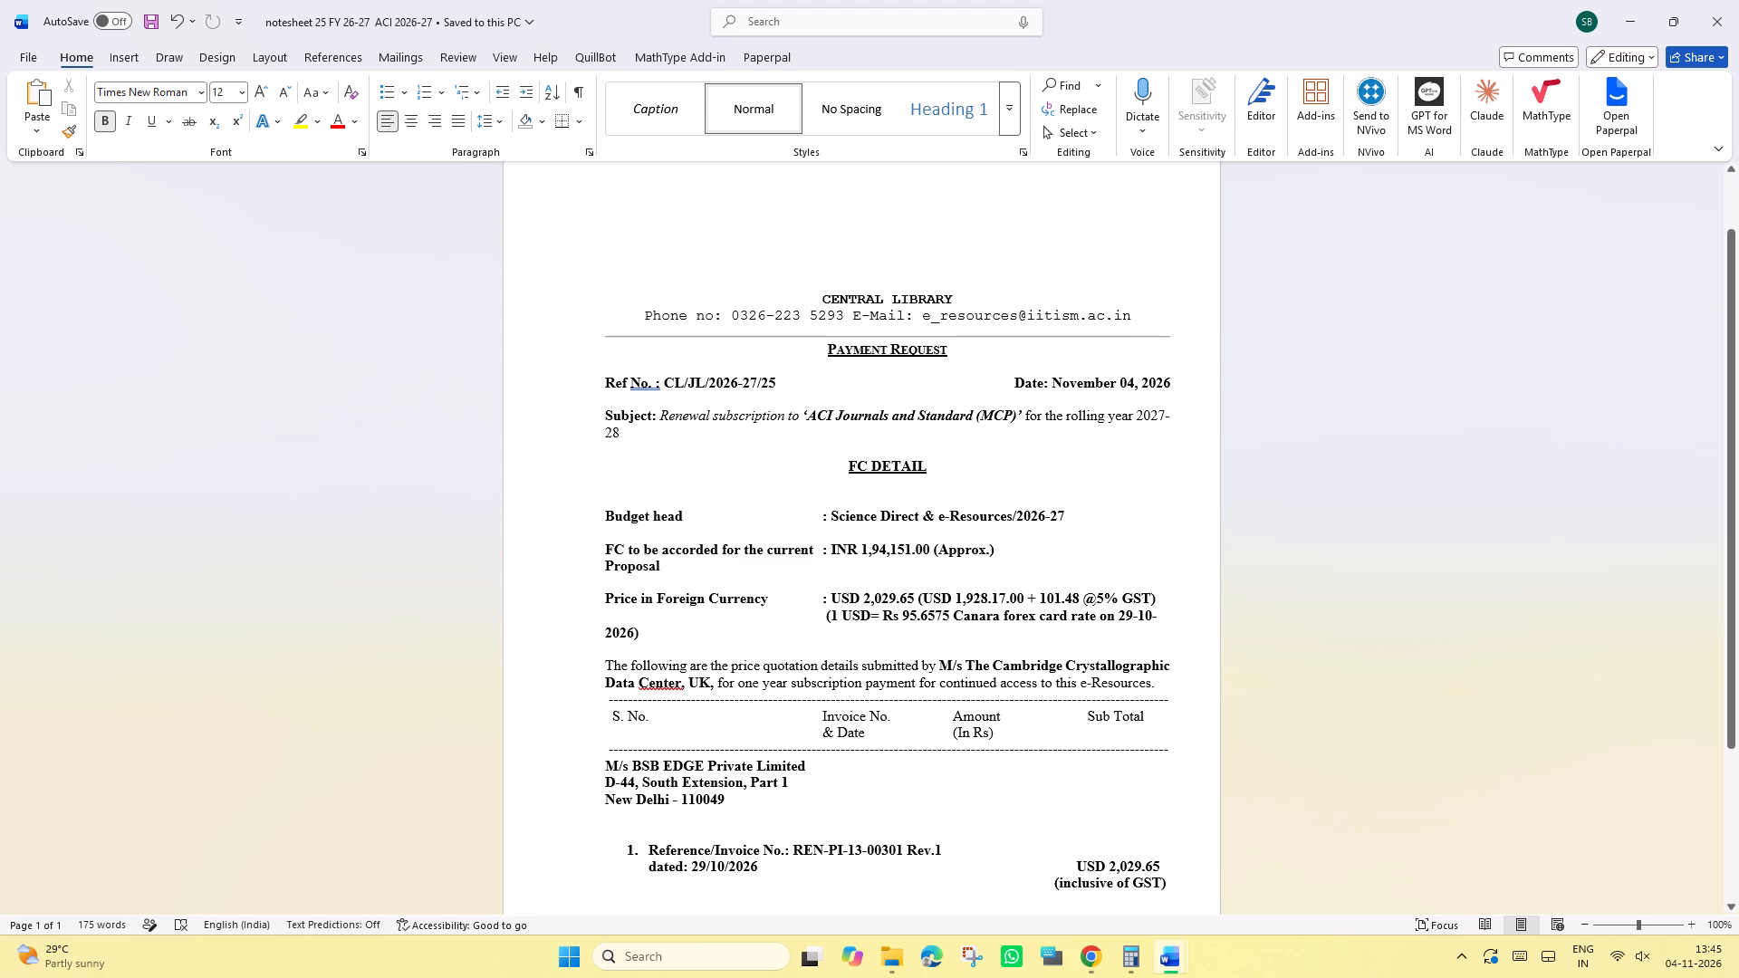
Save the notesheet 25 ACI 2026-27 document once more and close it.
key(ctrl+s)
click(1719, 11)
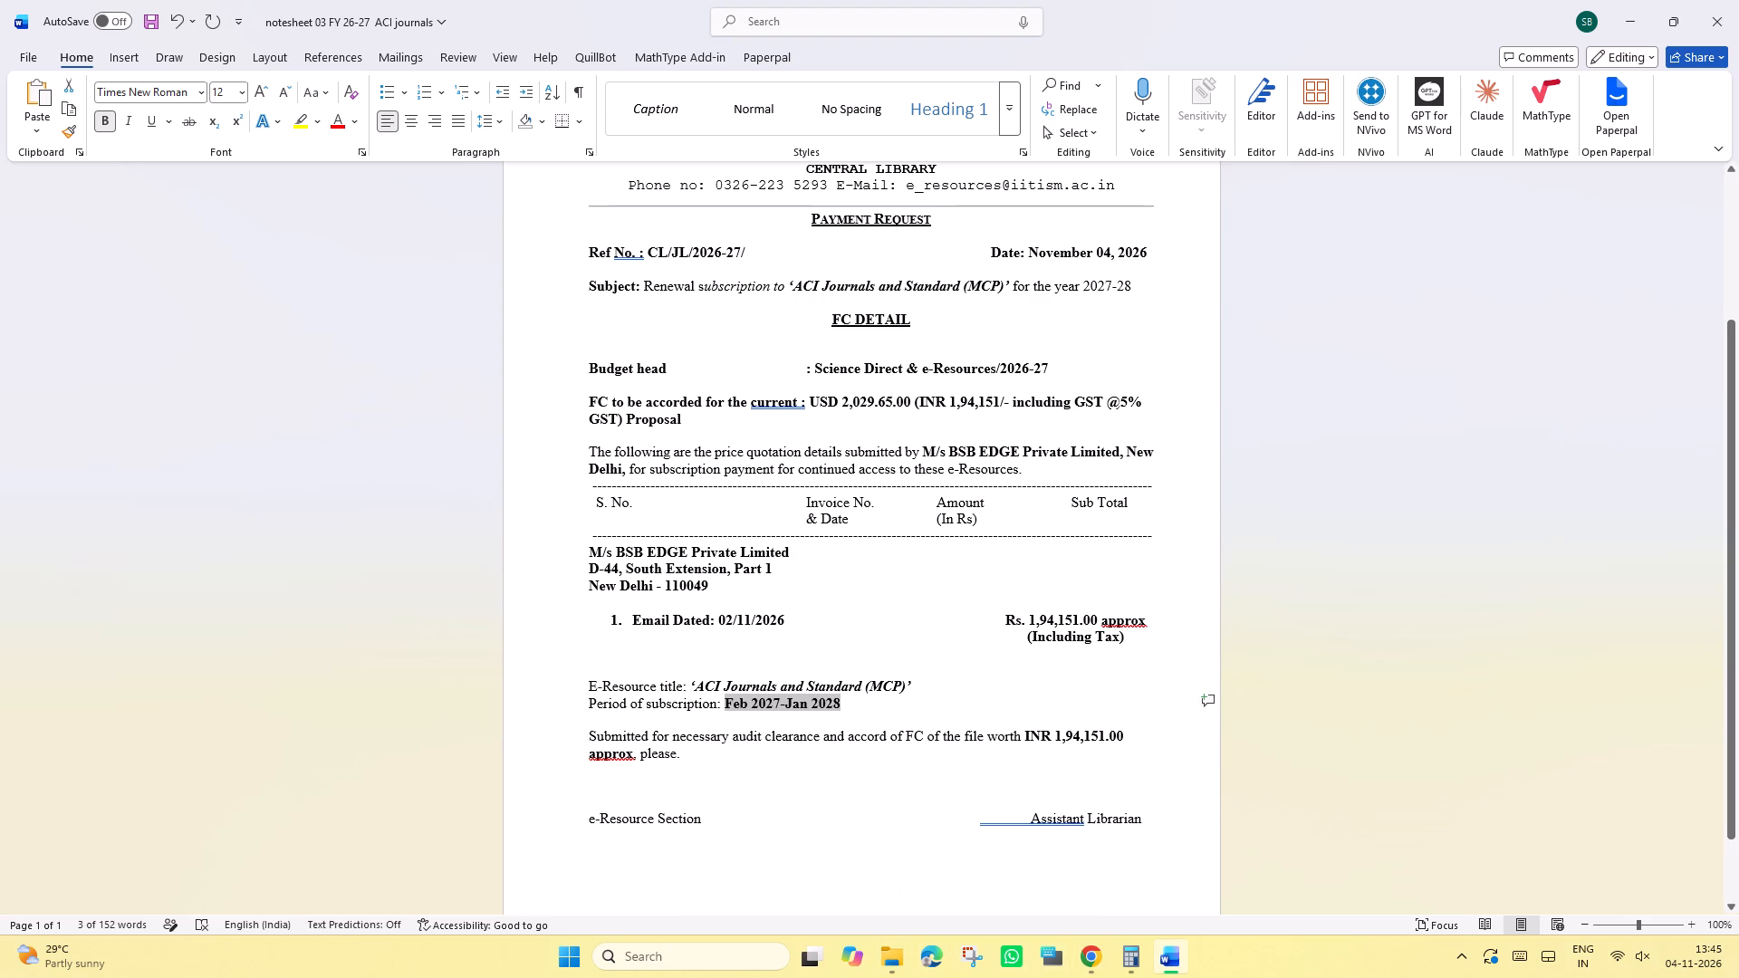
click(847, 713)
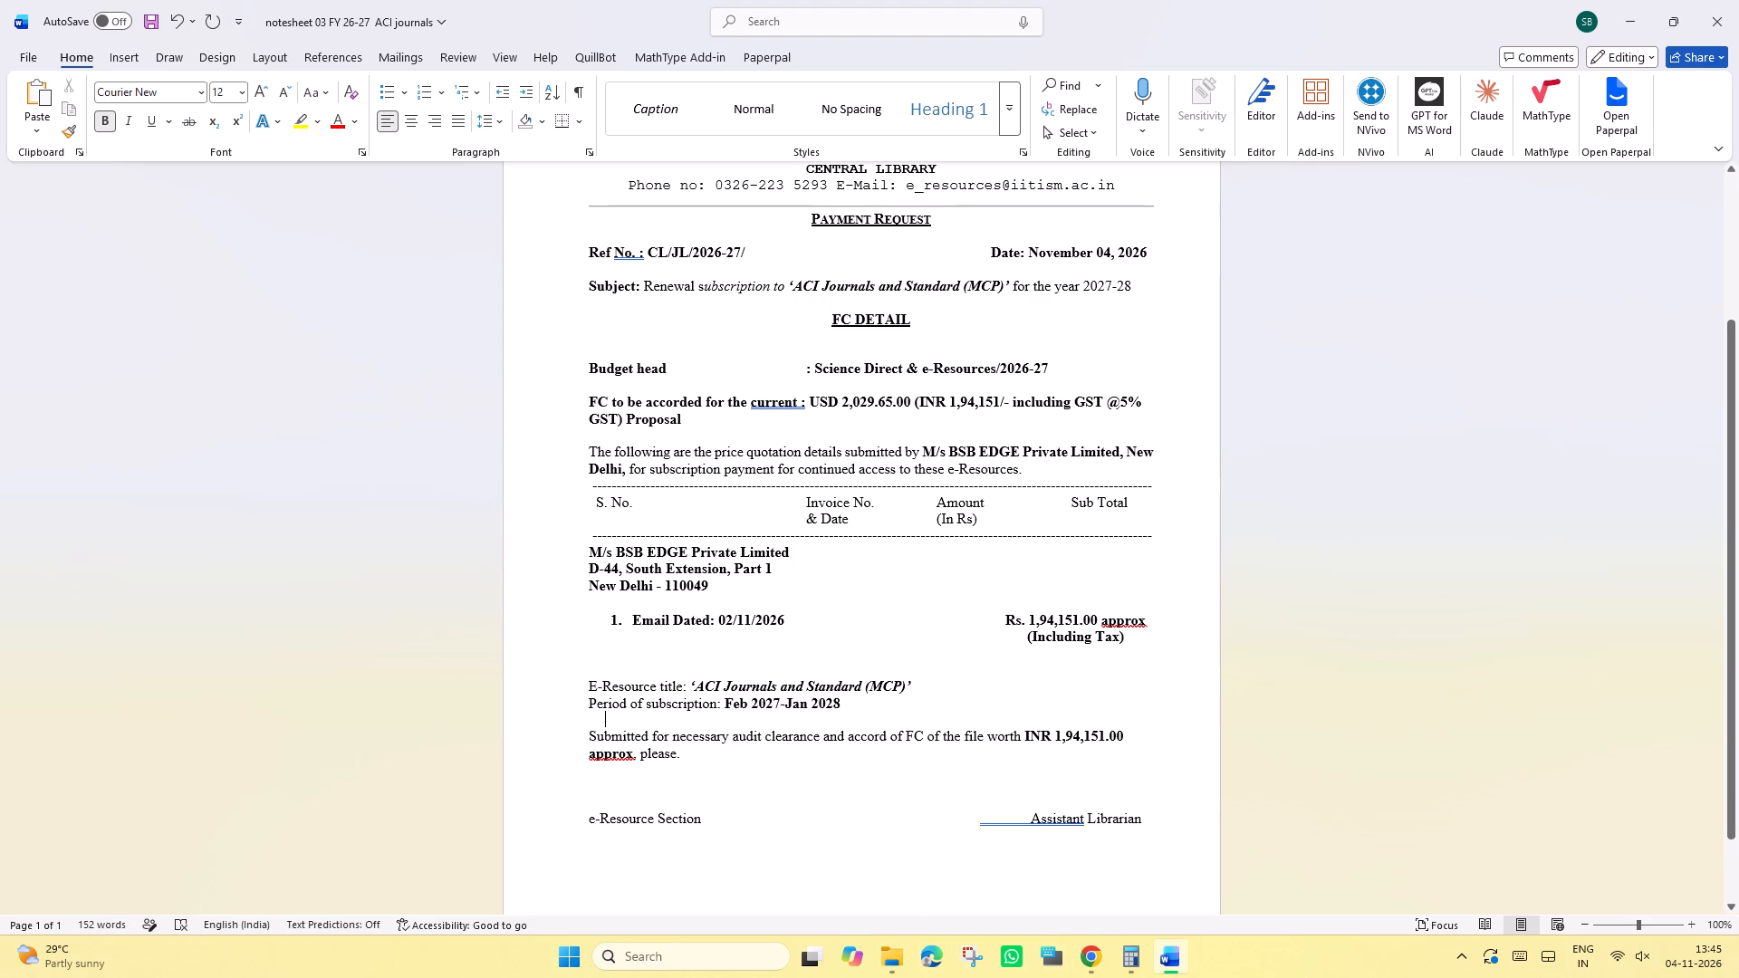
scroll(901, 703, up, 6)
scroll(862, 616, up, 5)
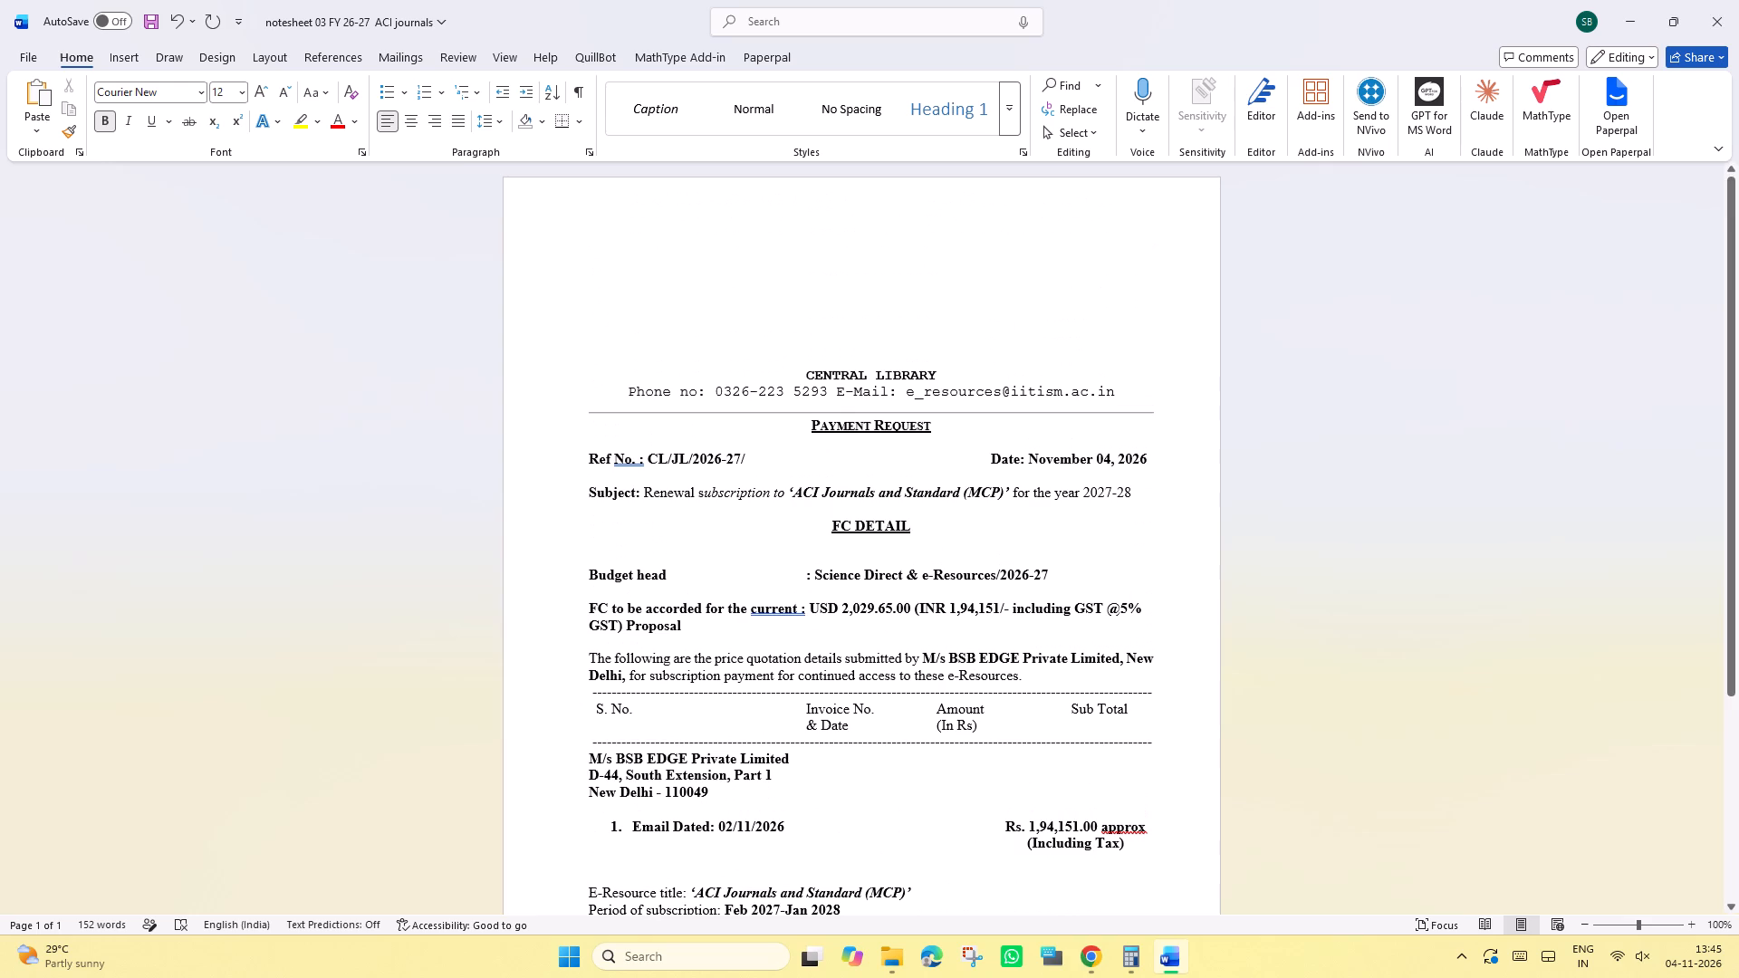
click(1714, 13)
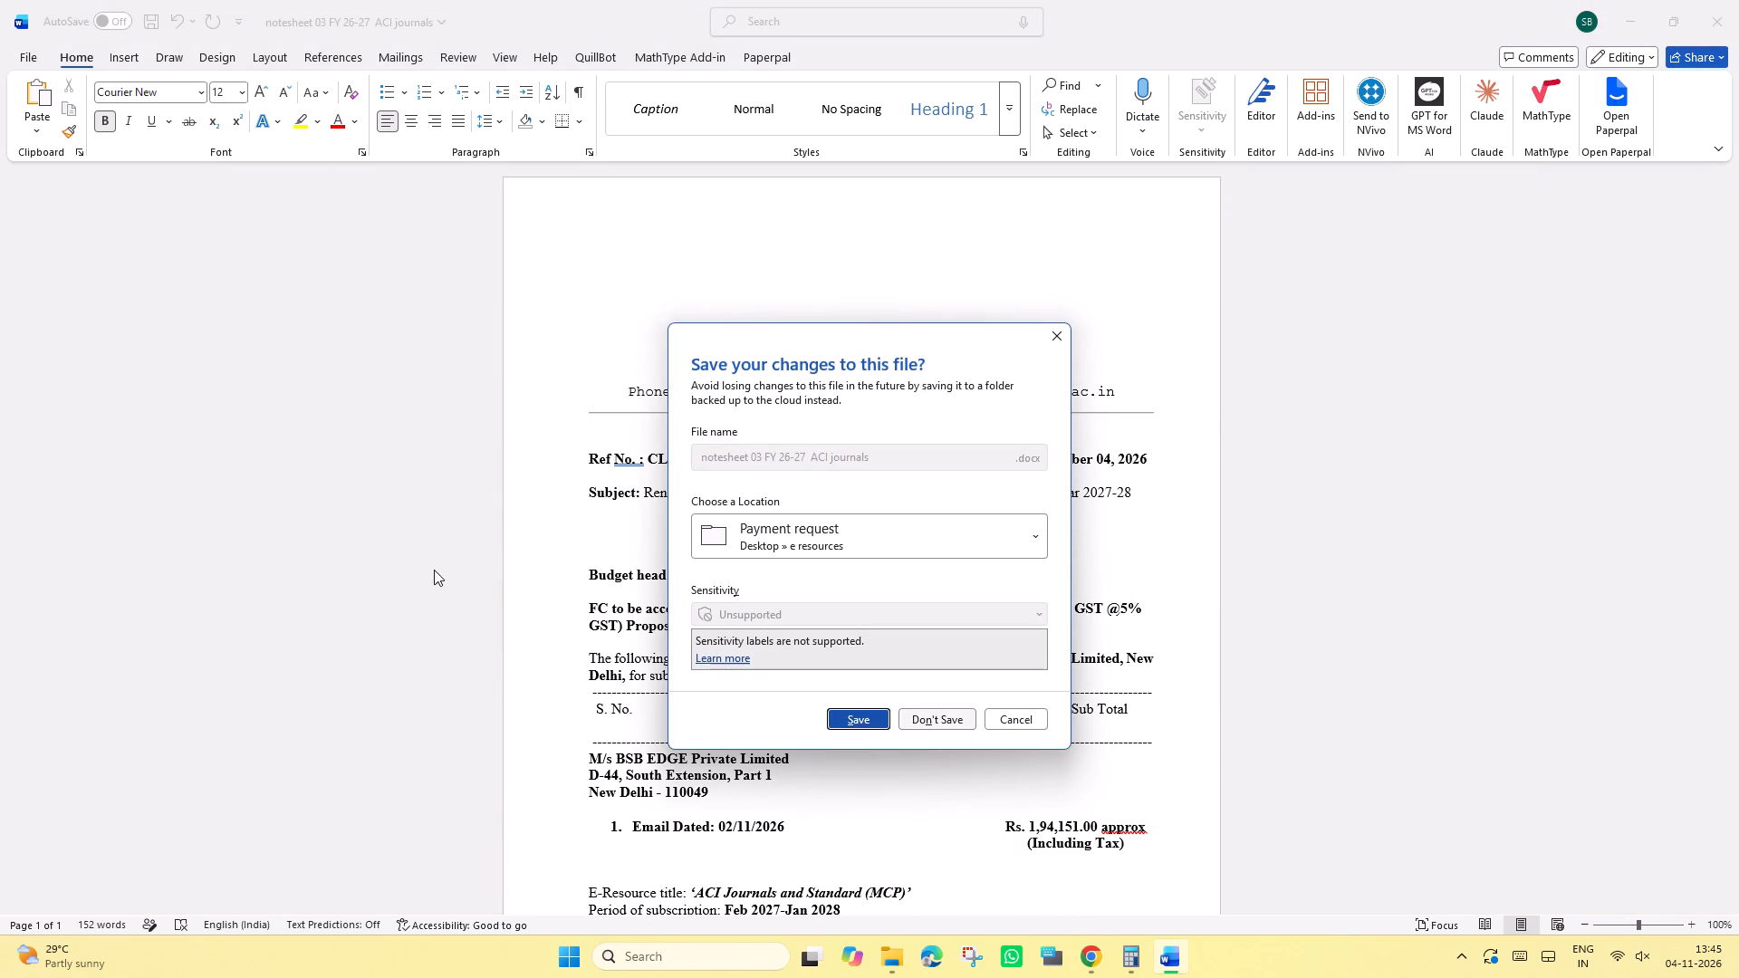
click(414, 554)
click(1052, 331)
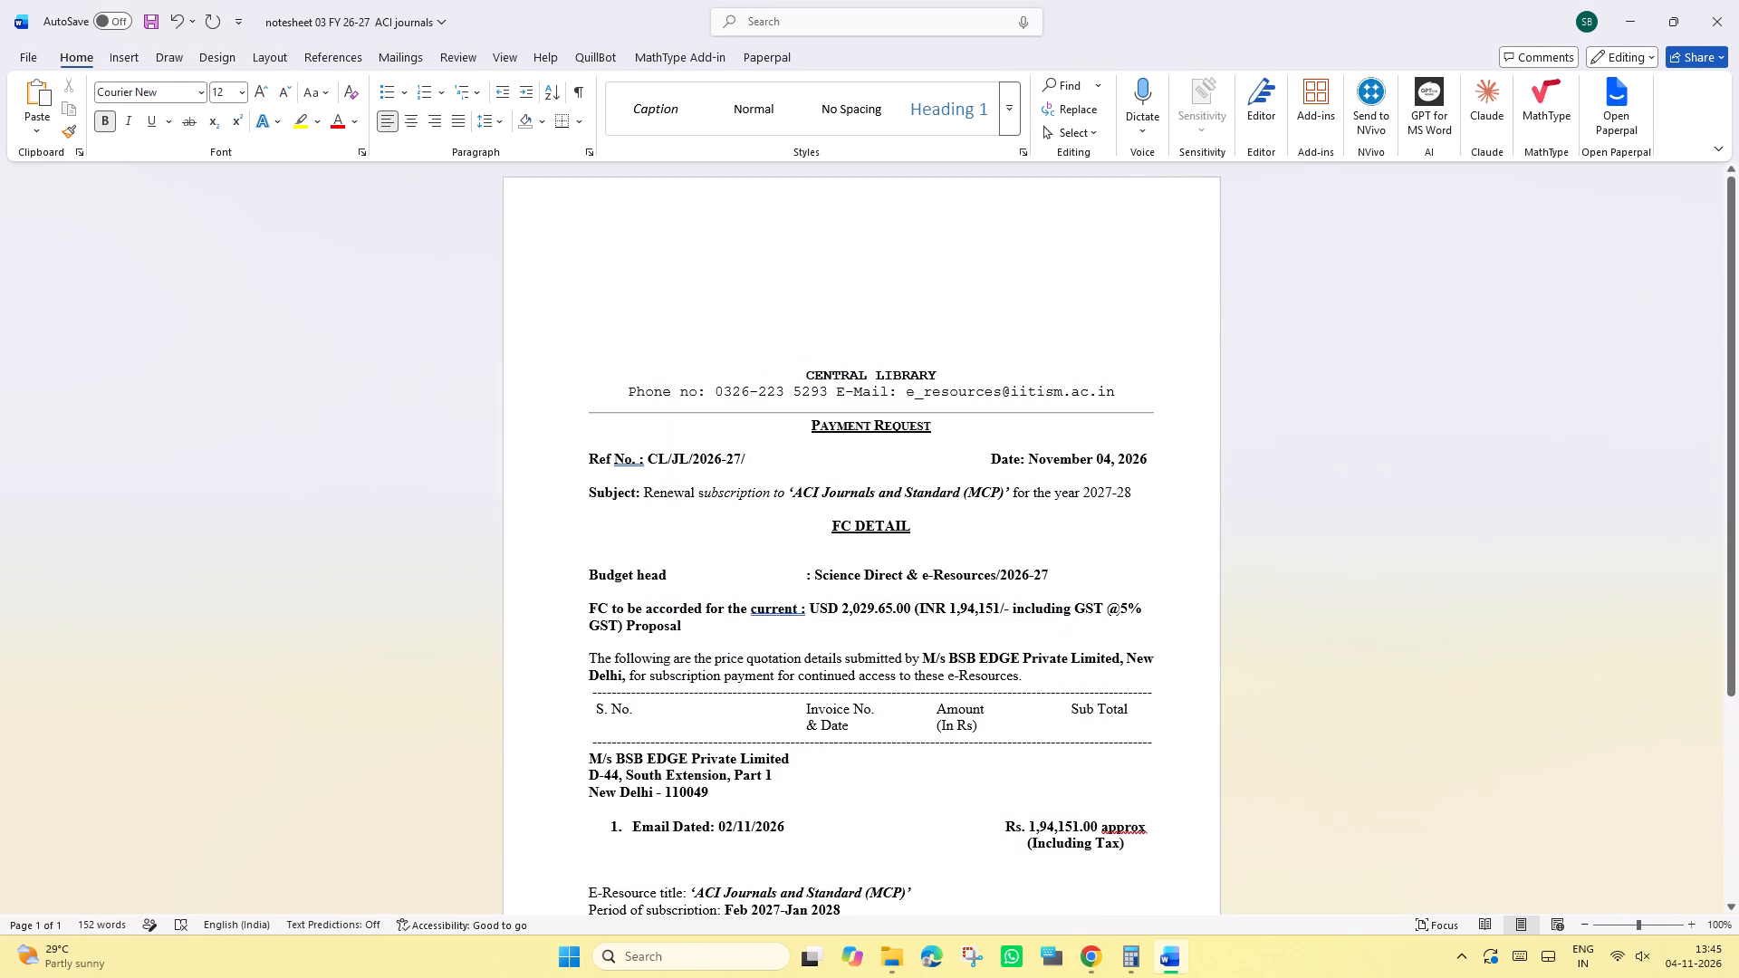
Switch to the File Explorer window showing the e resources folder.
click(888, 953)
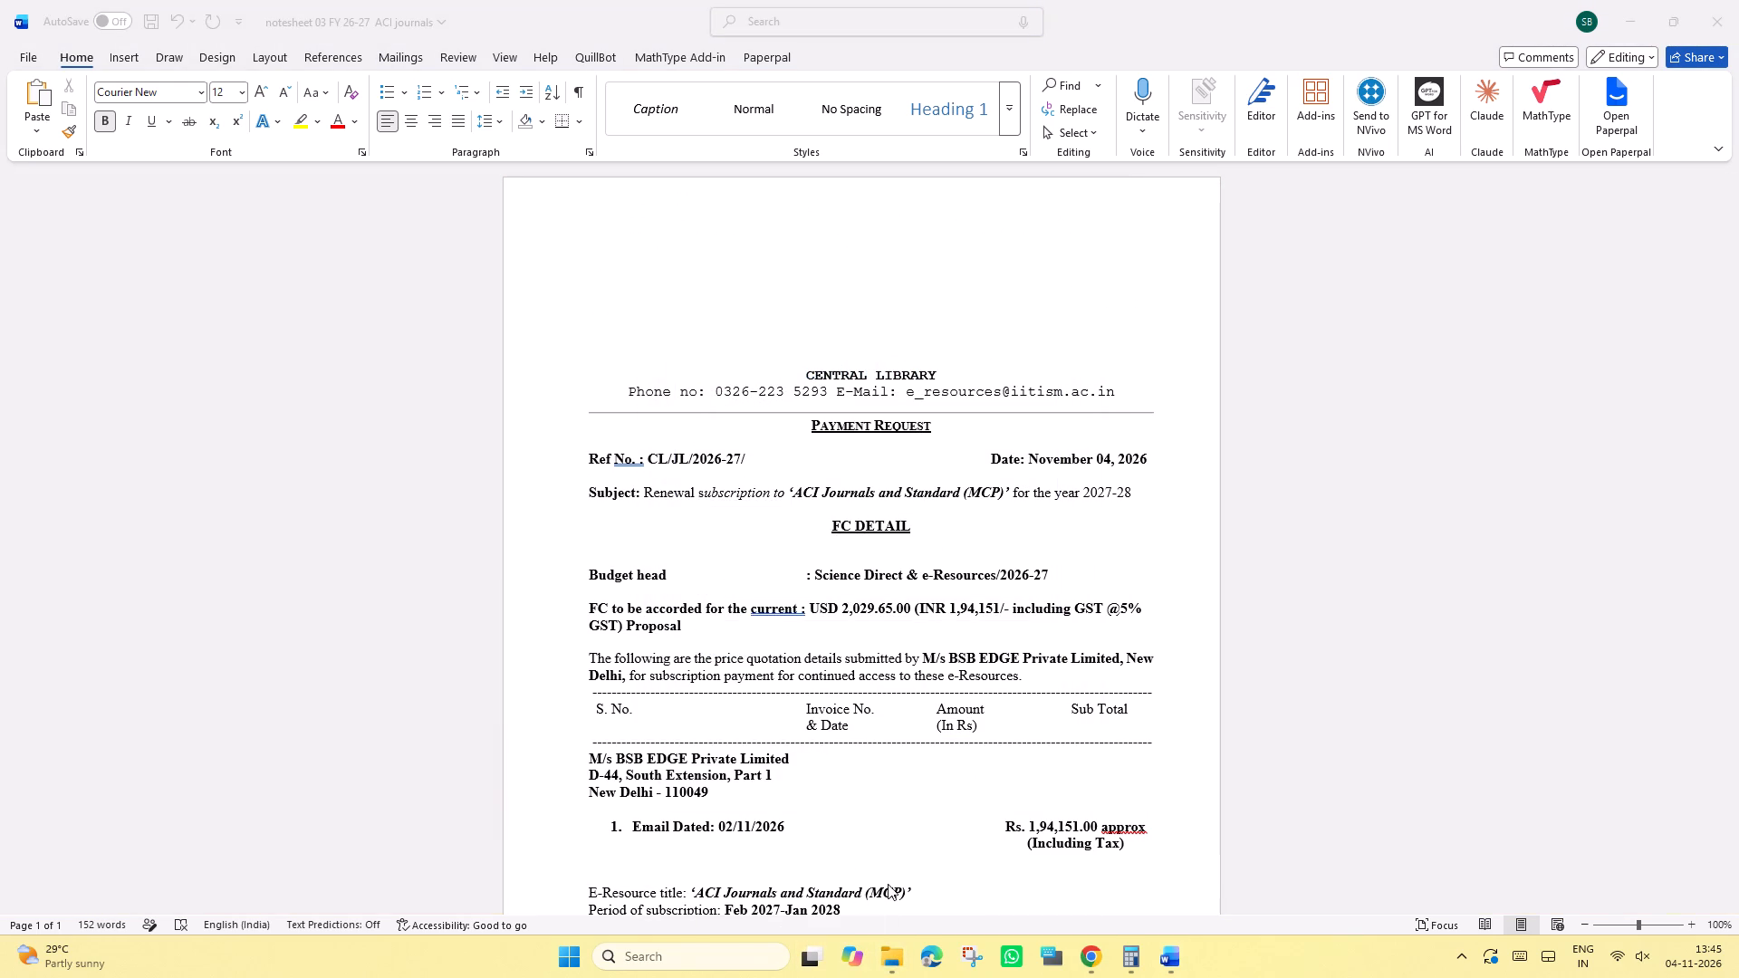
click(887, 960)
click(889, 959)
click(1004, 865)
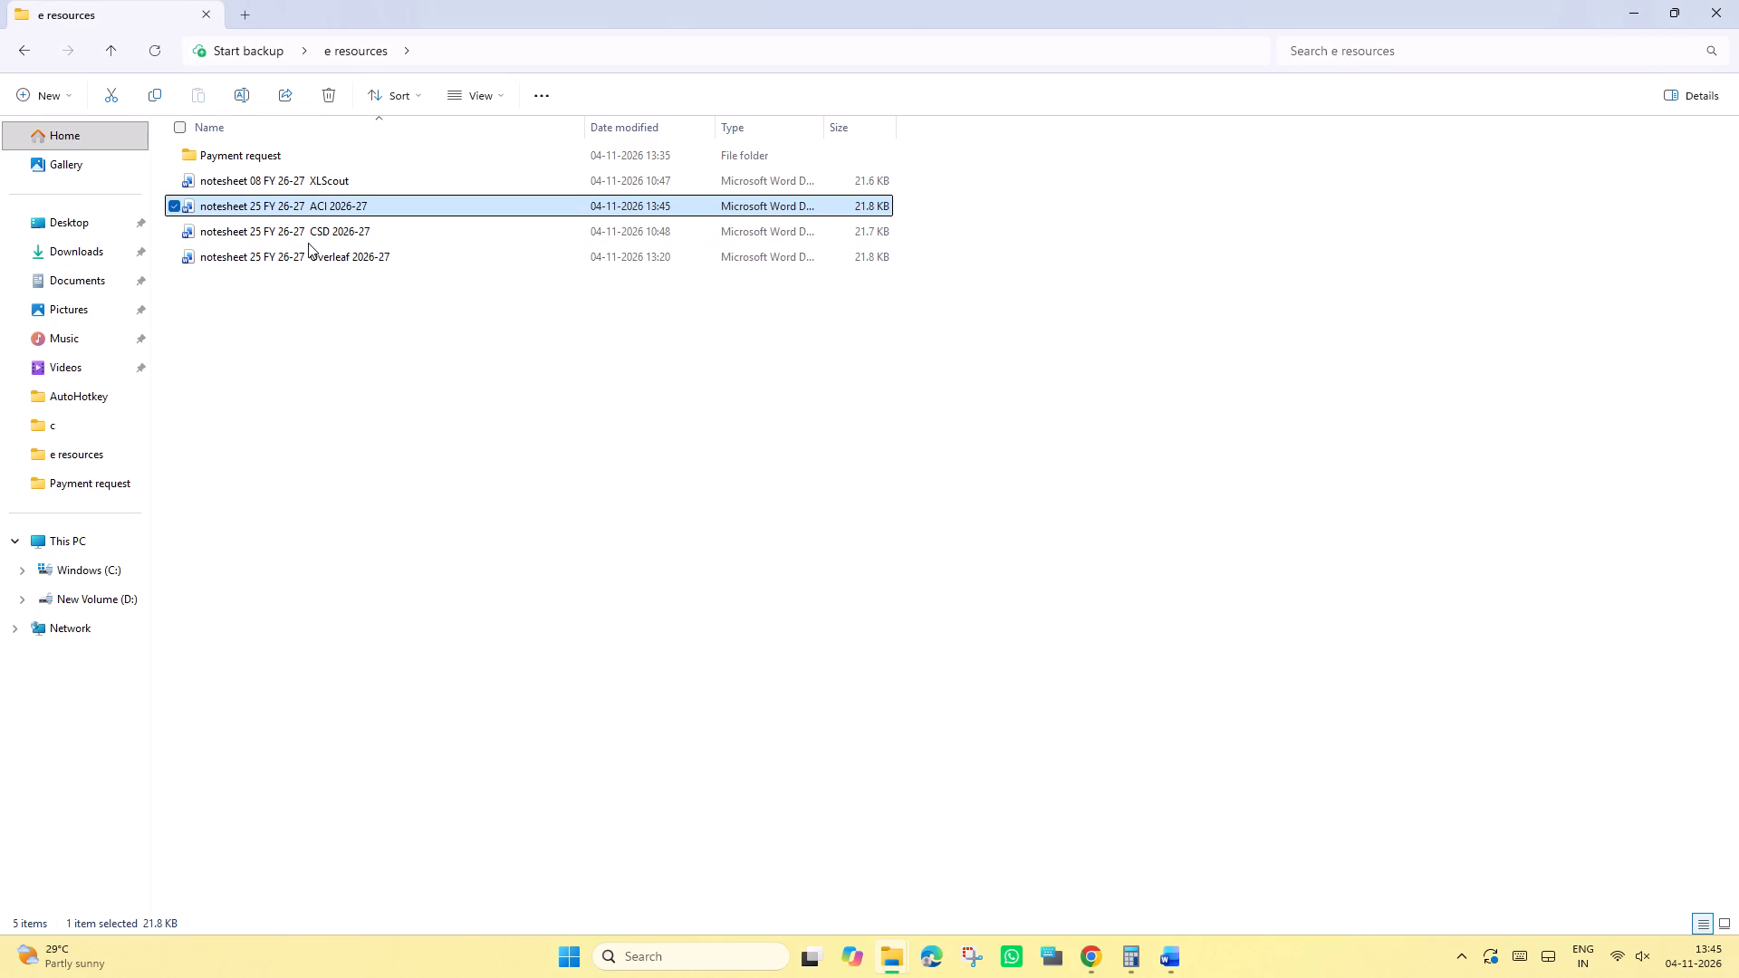
Move the notesheet 25 FY 26-27 ACI 2026-27 file into the Payment request folder.
drag(340, 206, 341, 158)
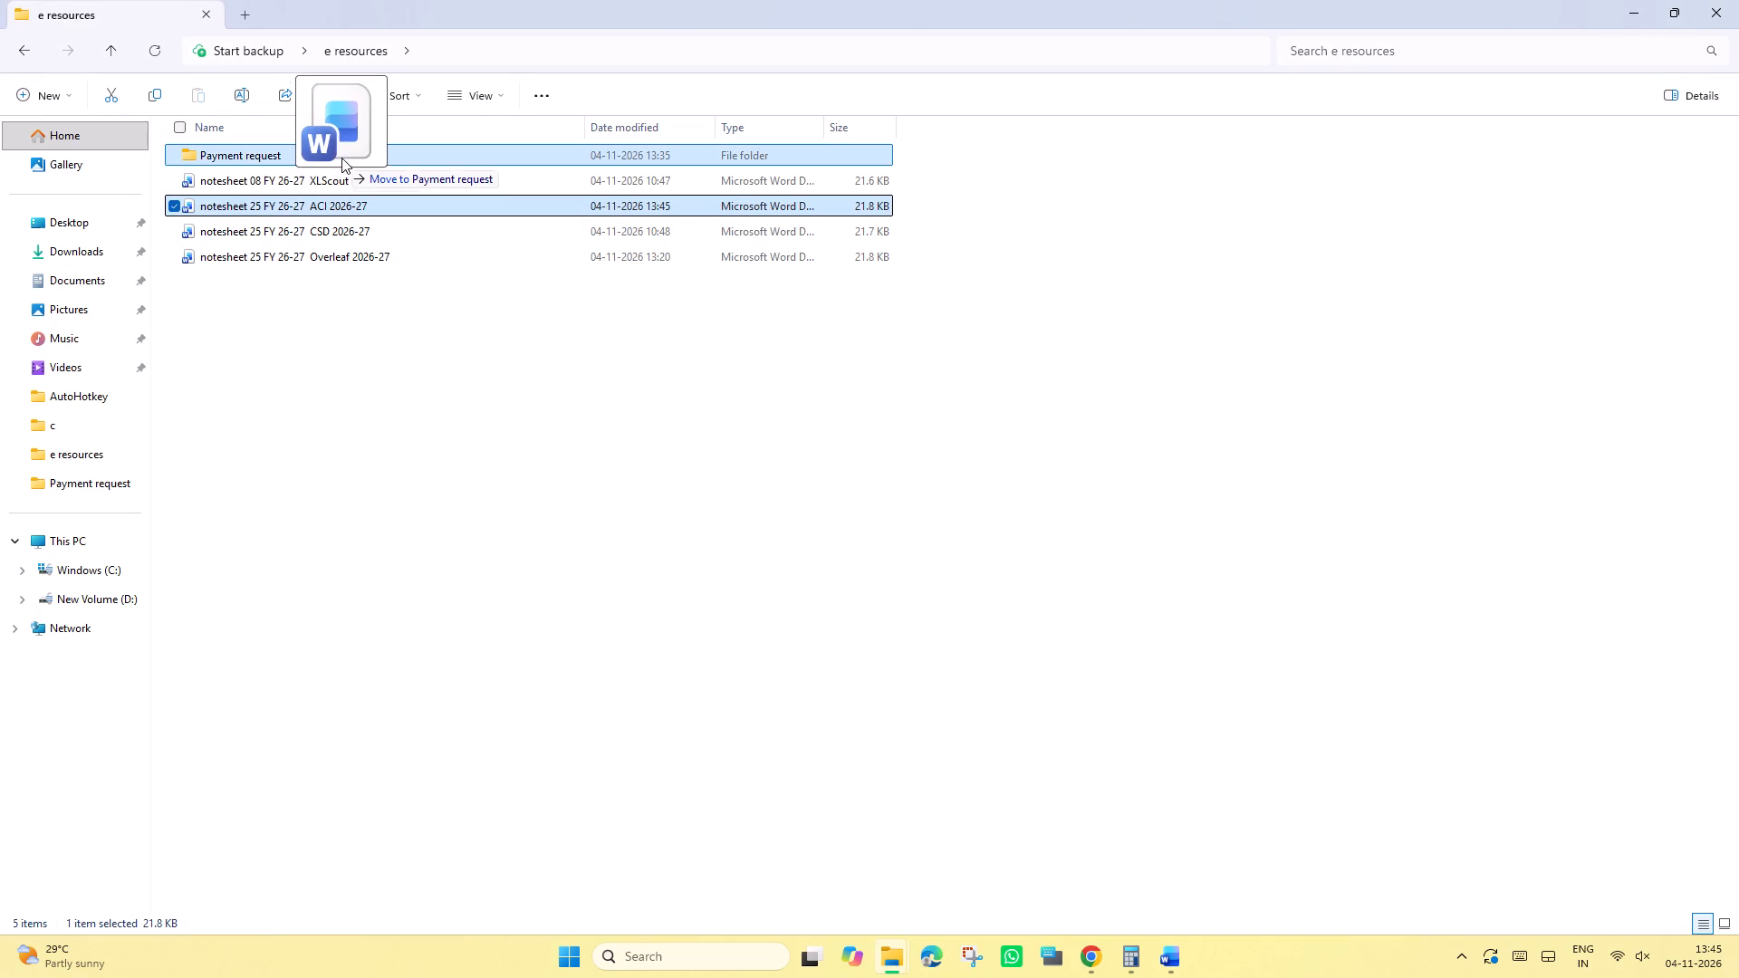
drag(341, 158, 342, 149)
click(379, 476)
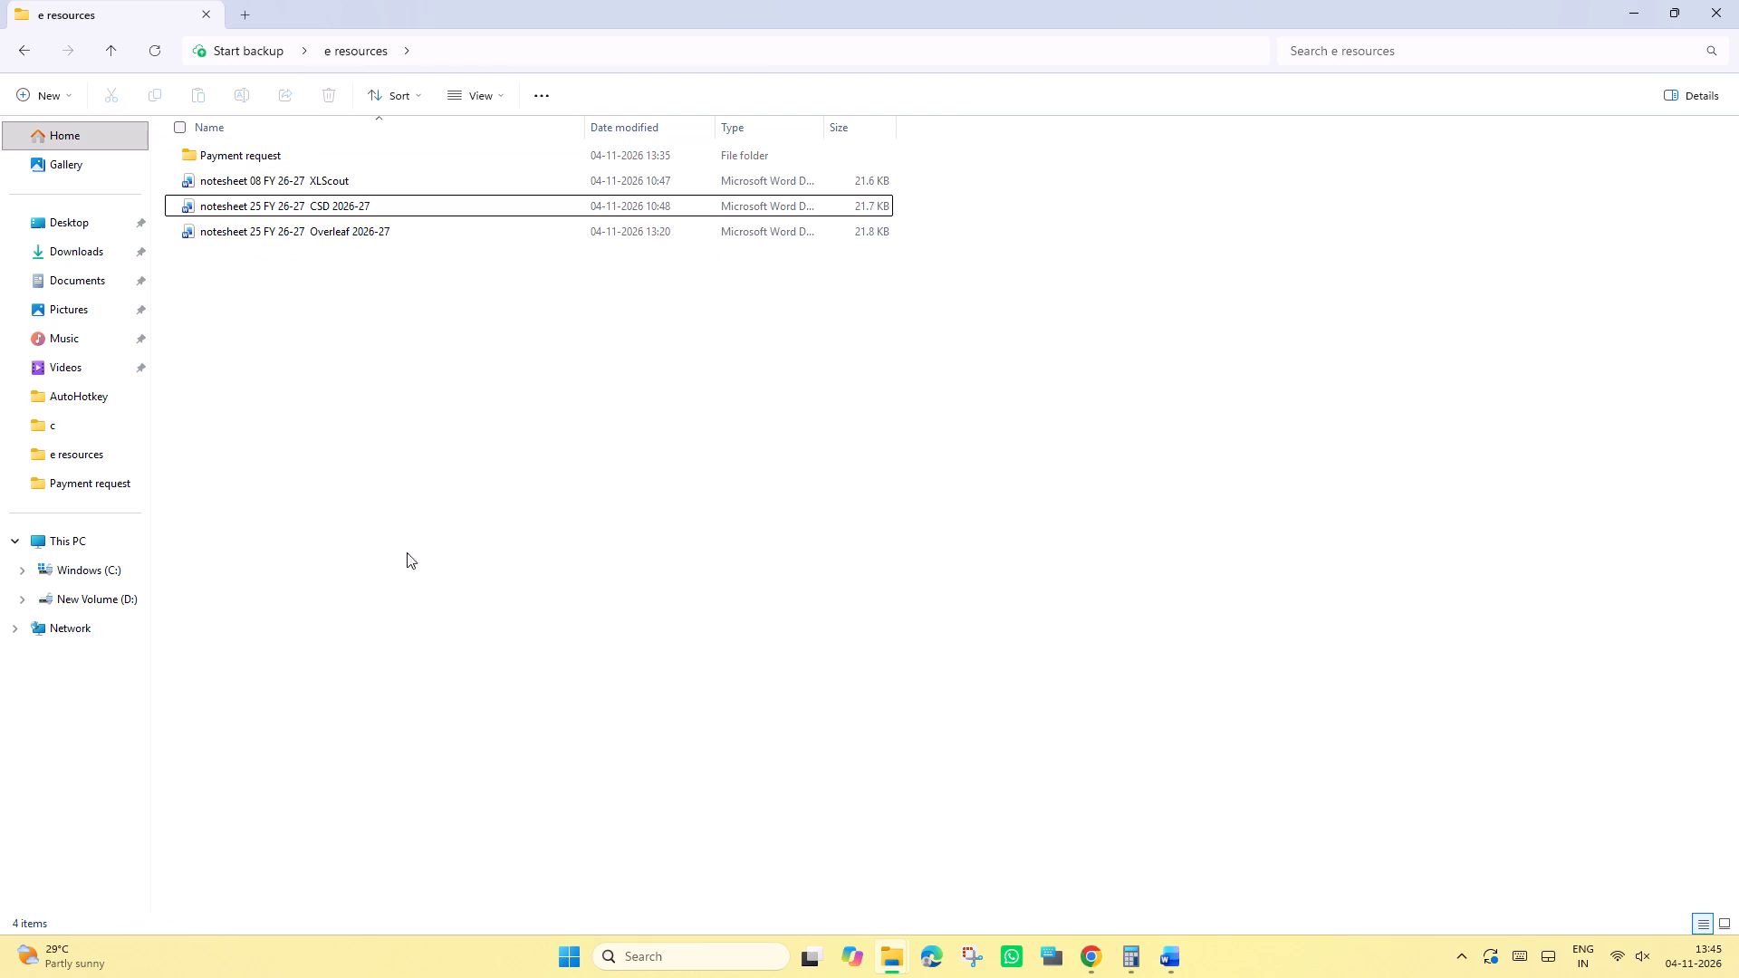
Close the open notesheet 03 FY 26-27 ACI journals document without saving its changes.
click(1166, 954)
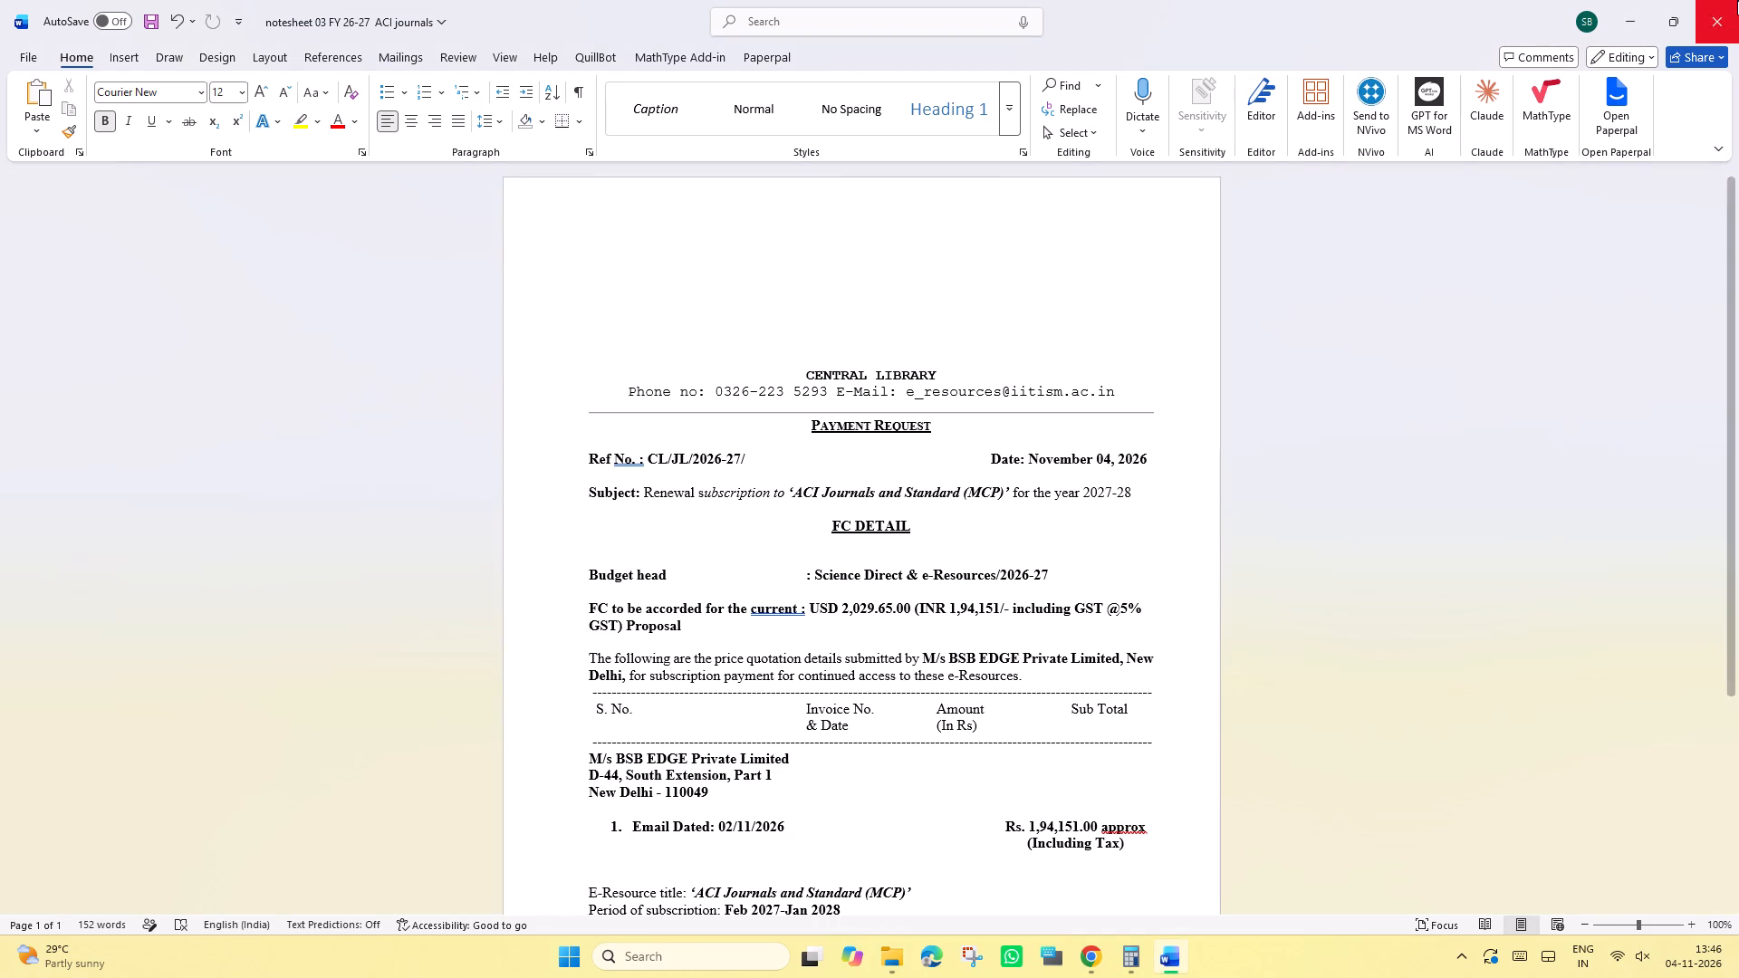
click(1715, 12)
click(937, 724)
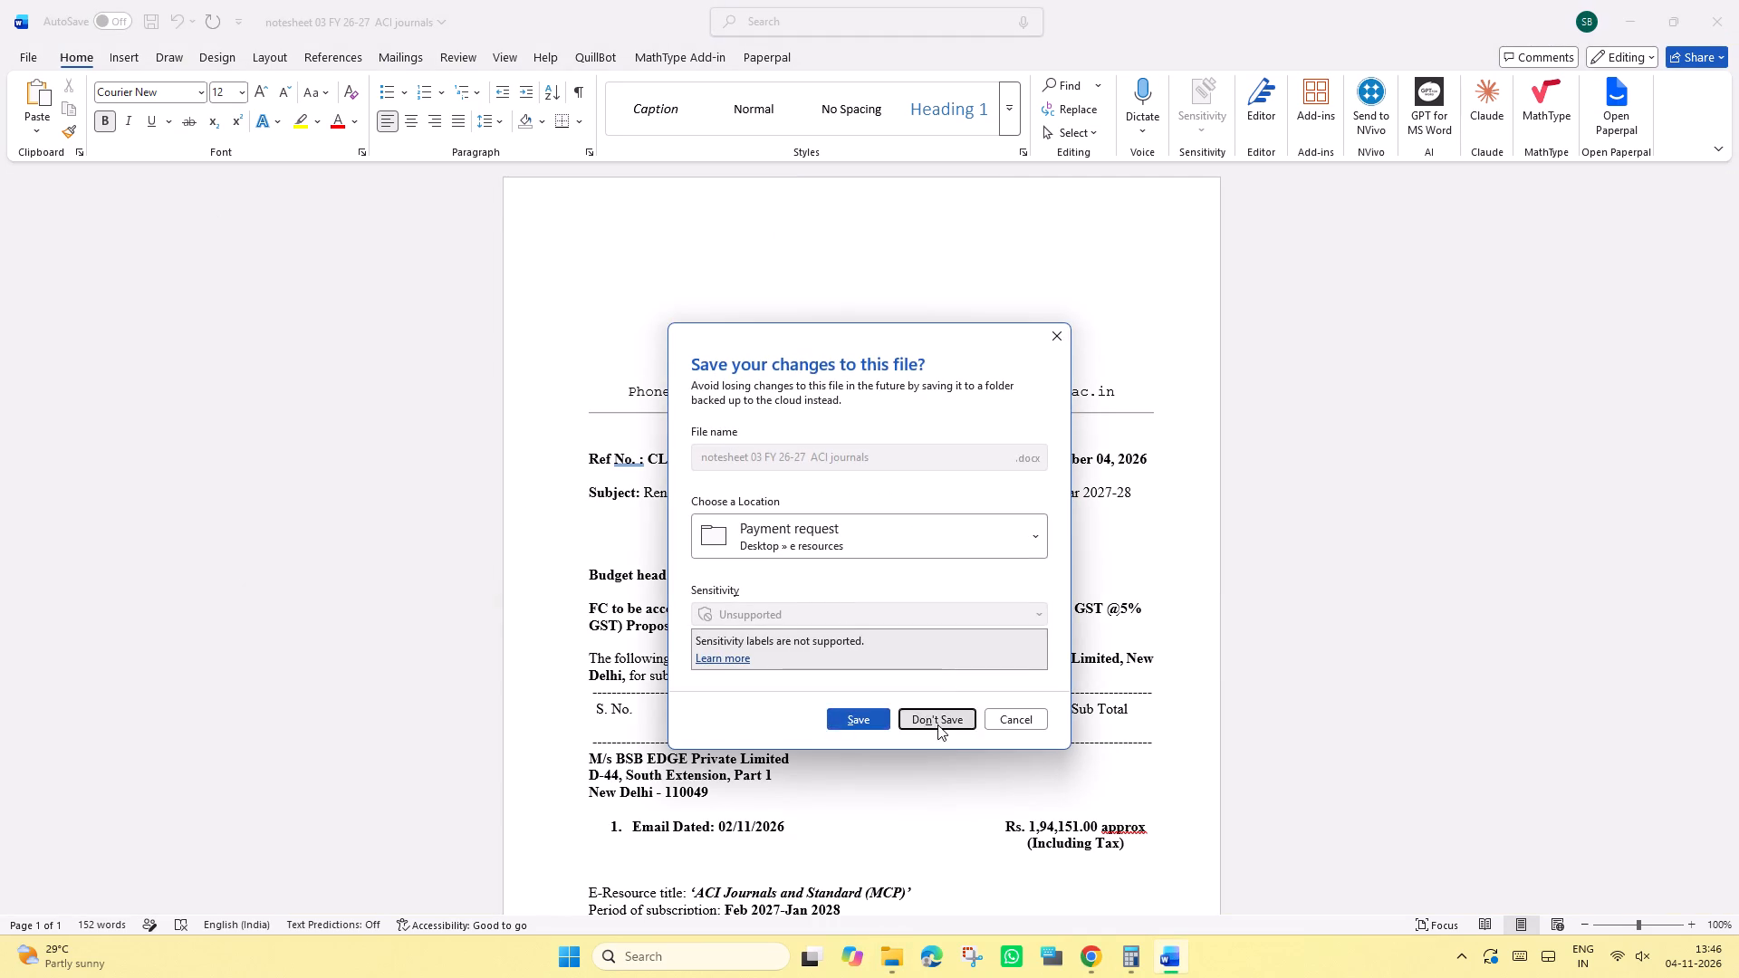
Delete the old notesheet 03 FY 26-27 ACI journals file from the Payment request folder.
double_click(252, 159)
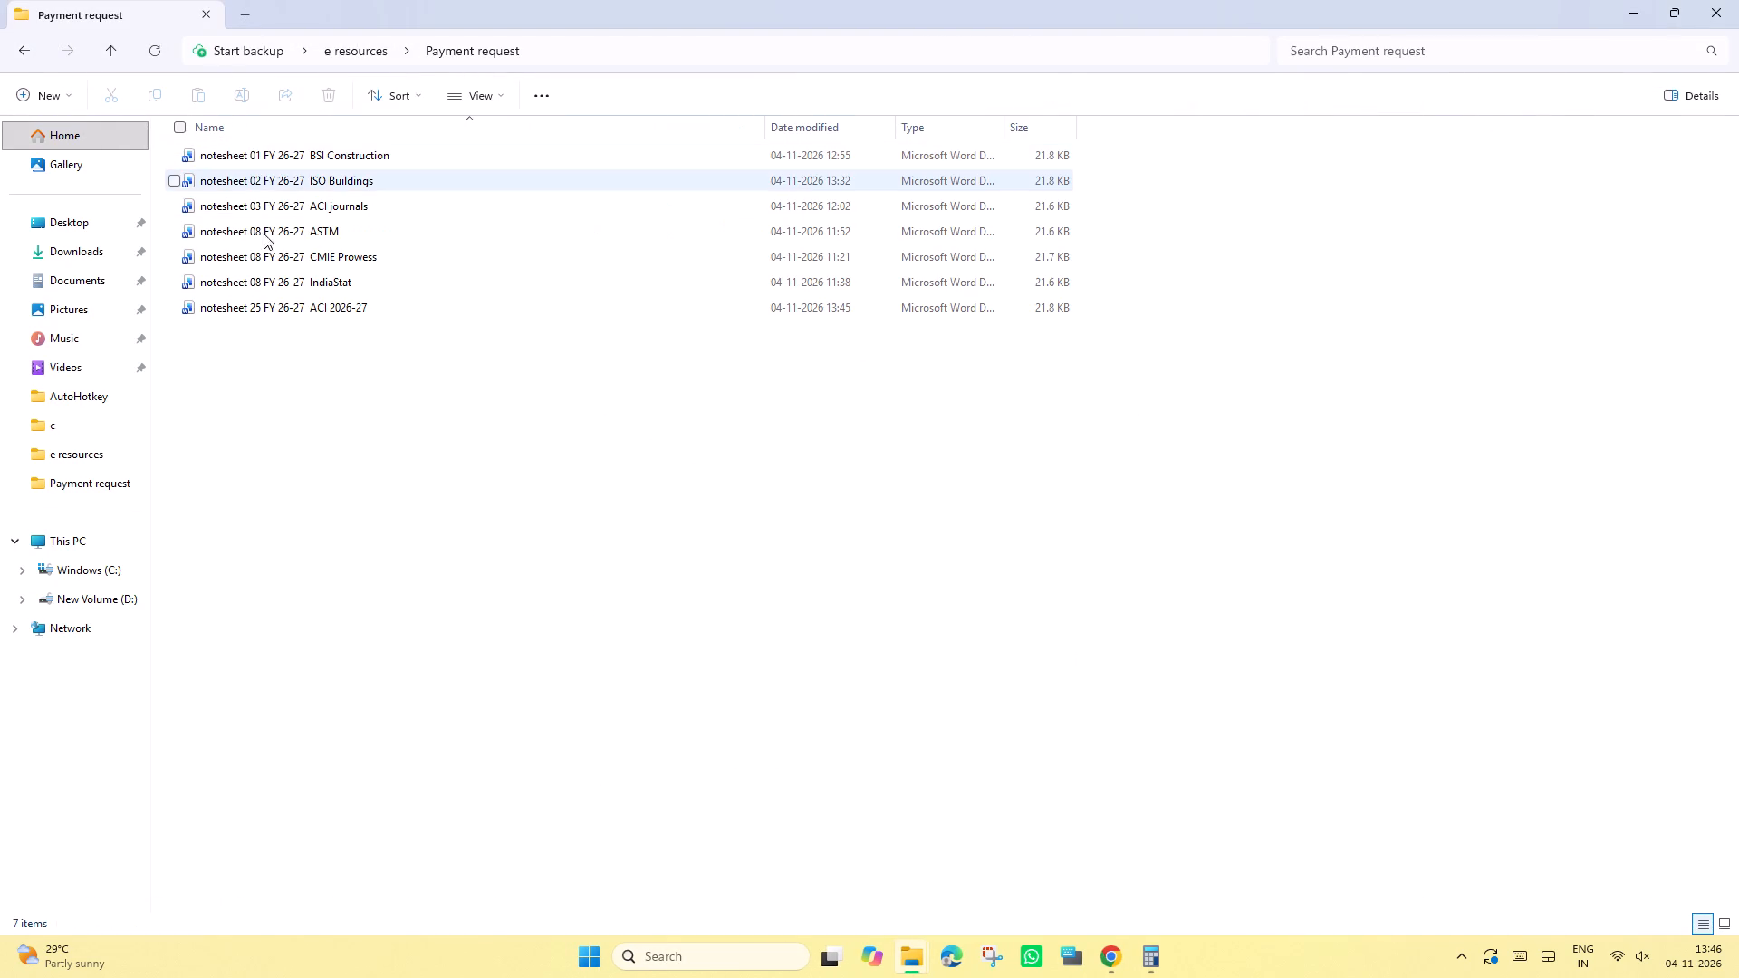
click(340, 206)
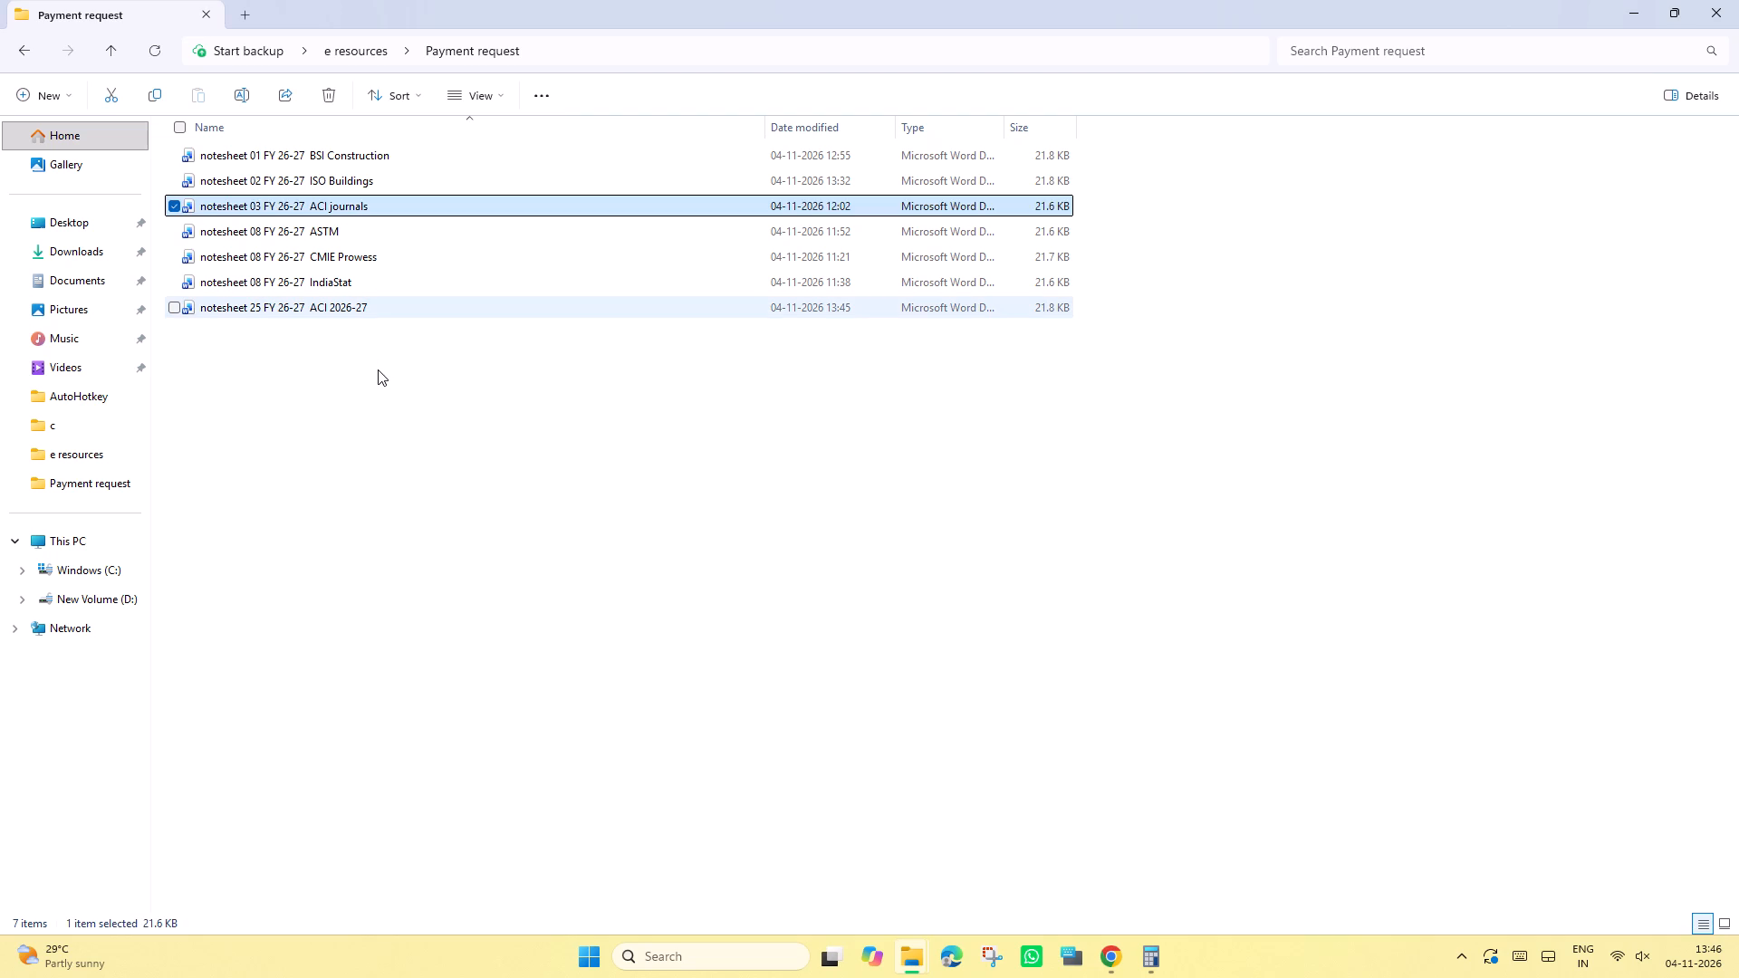
key(Delete)
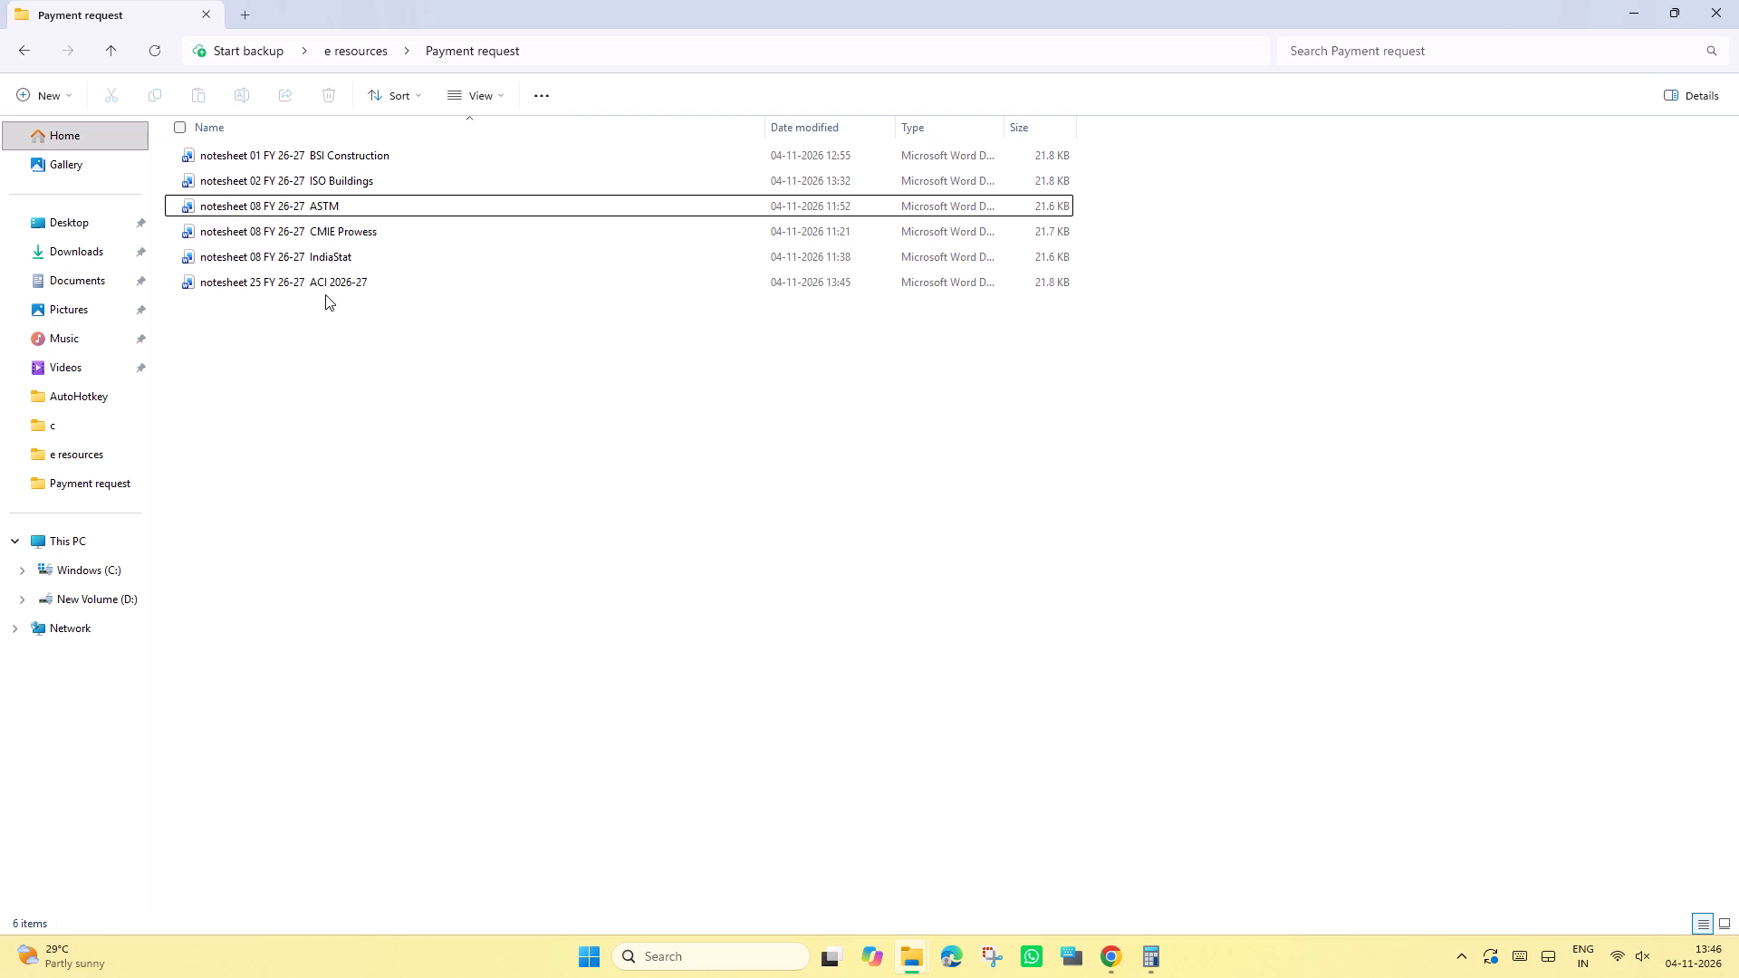
Change the number in the moved ACI notesheet's file name to 03.
click(277, 280)
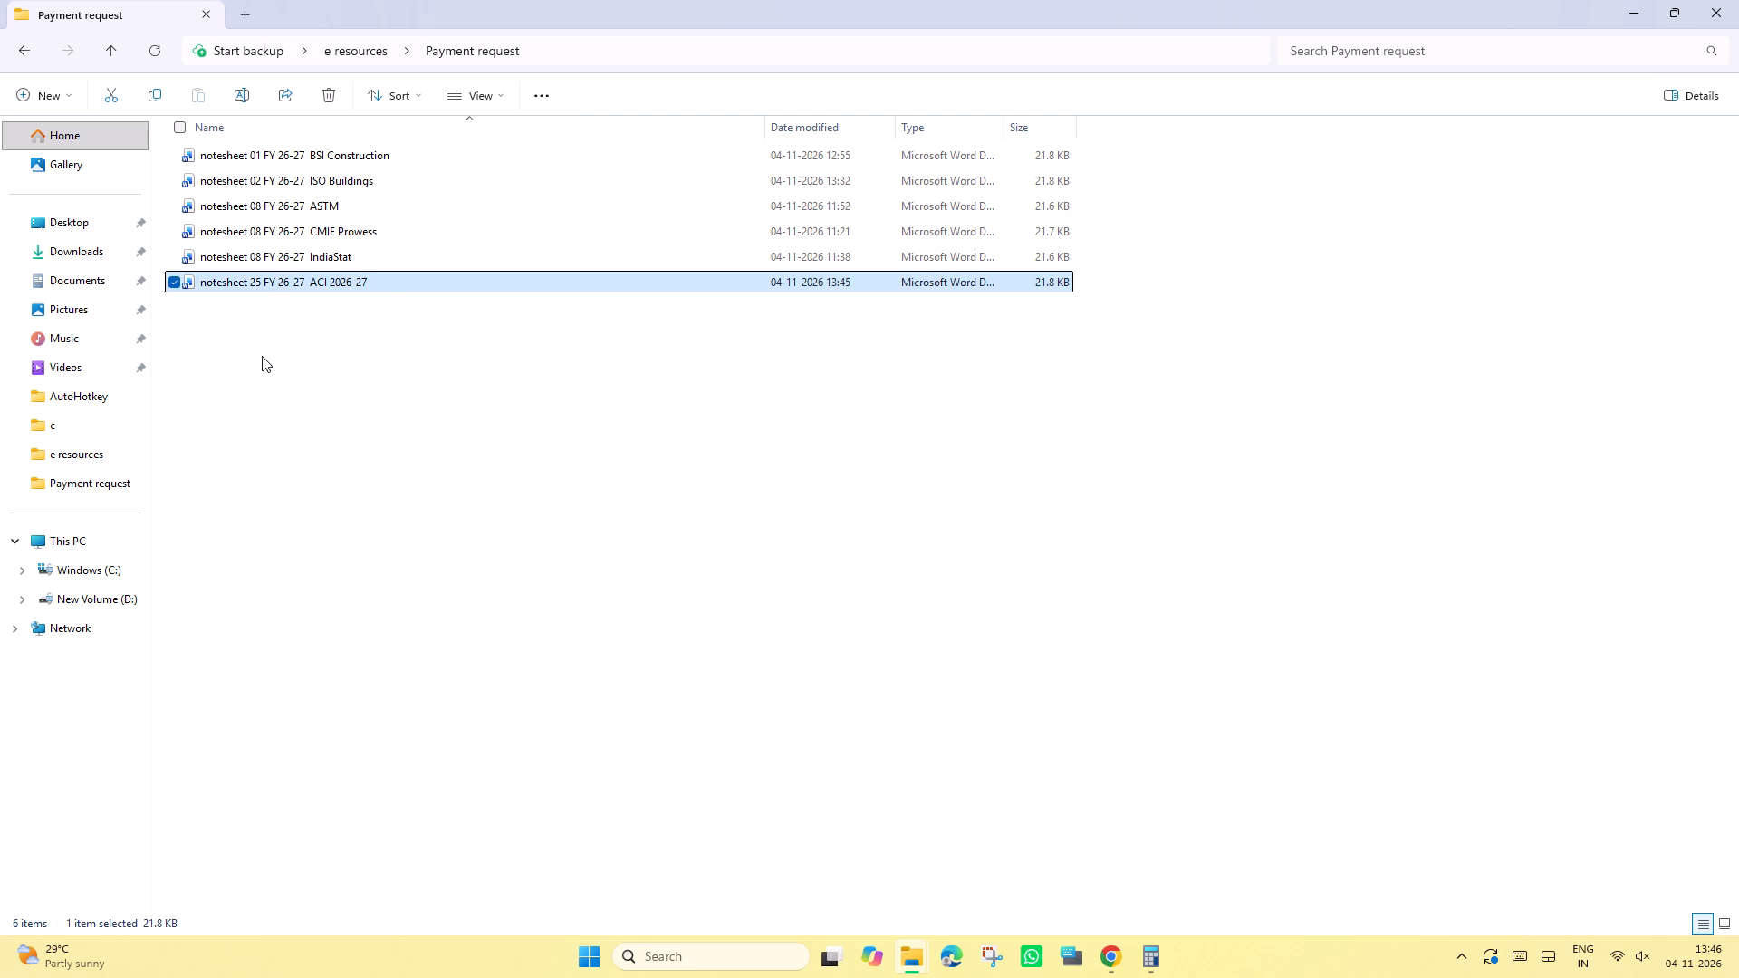
key(F2)
key(Left)
key(Right)
key(Right)
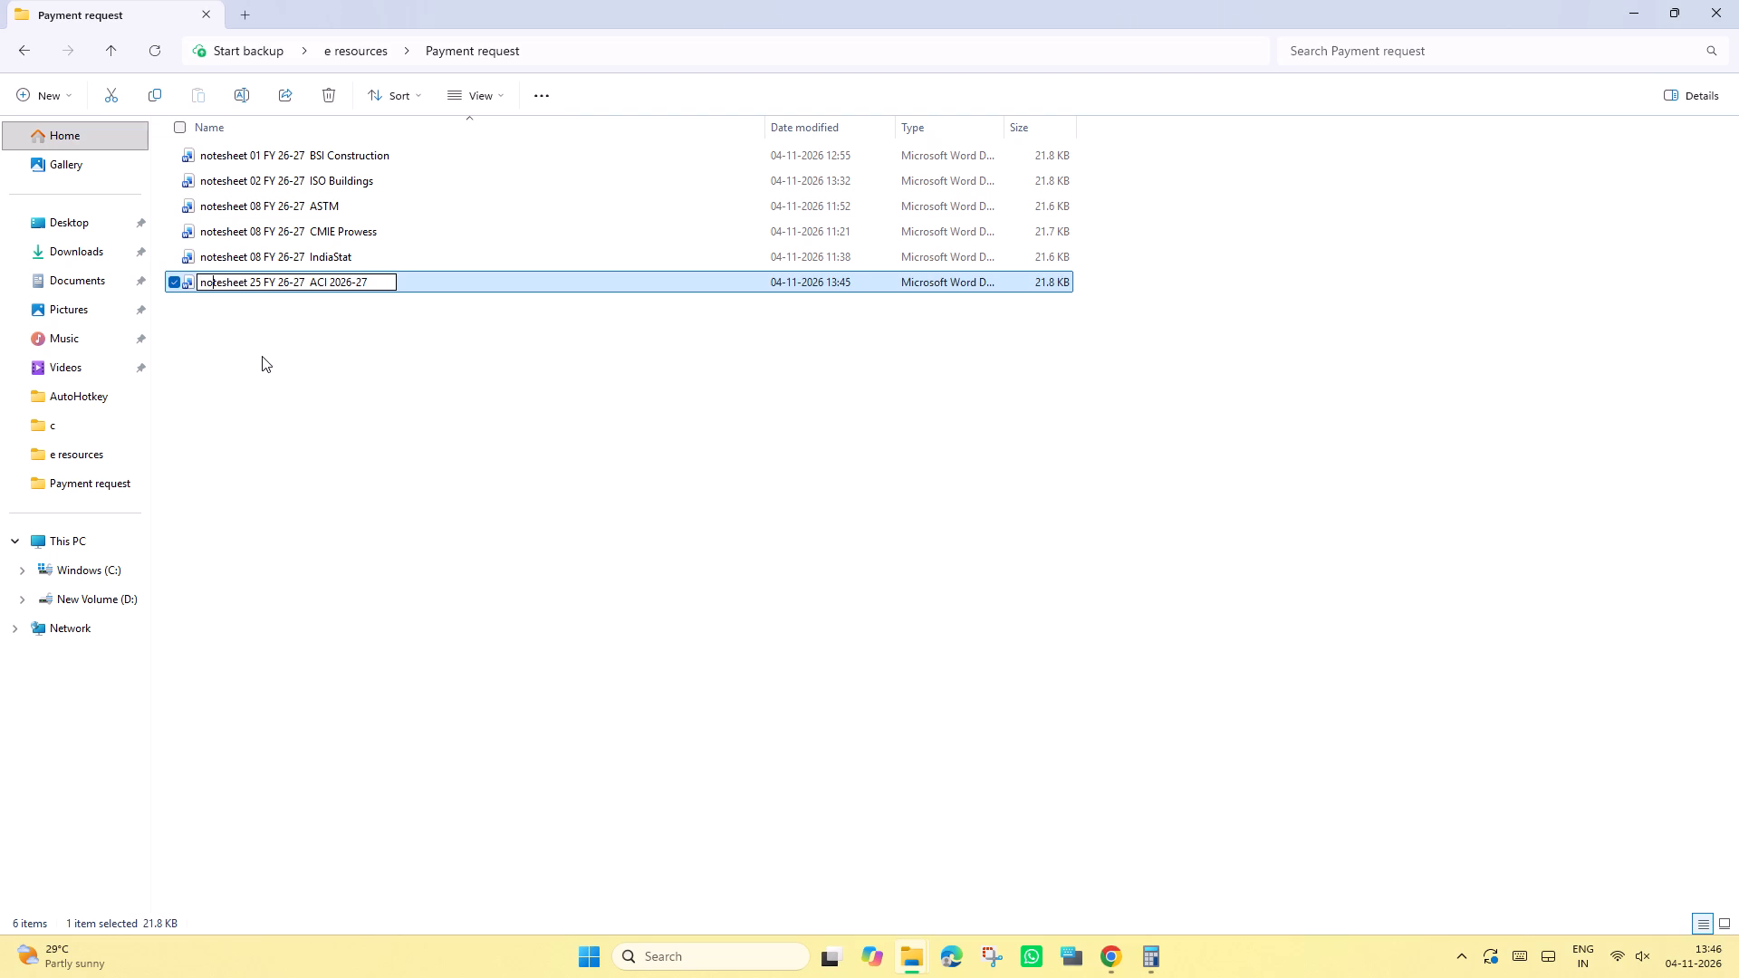
key(Right)
key(Right)
key(Right)
key(Right)
key(Right)
key(Right)
key(Right)
key(Right)
key(Right)
key(Right)
key(BackSpace)
key(BackSpace)
text(03)
click(334, 399)
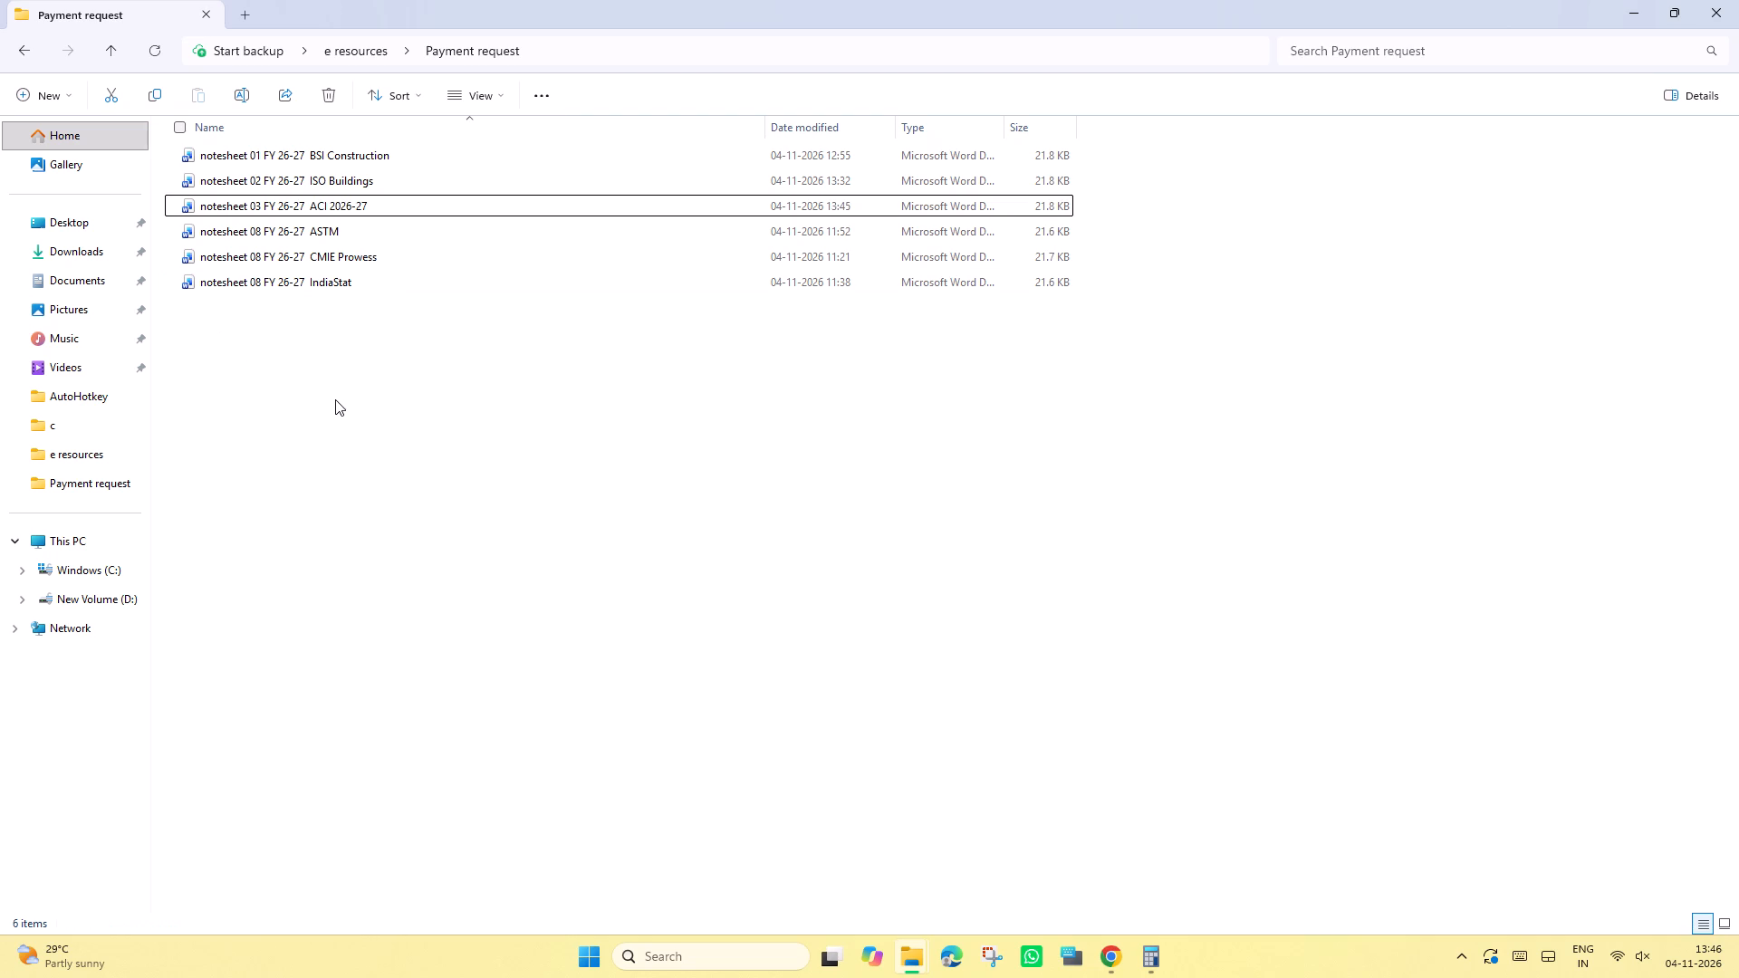
Remove the trailing 2026-27 from the ACI file name, leaving notesheet 03 FY 26-27 ACI.
click(389, 201)
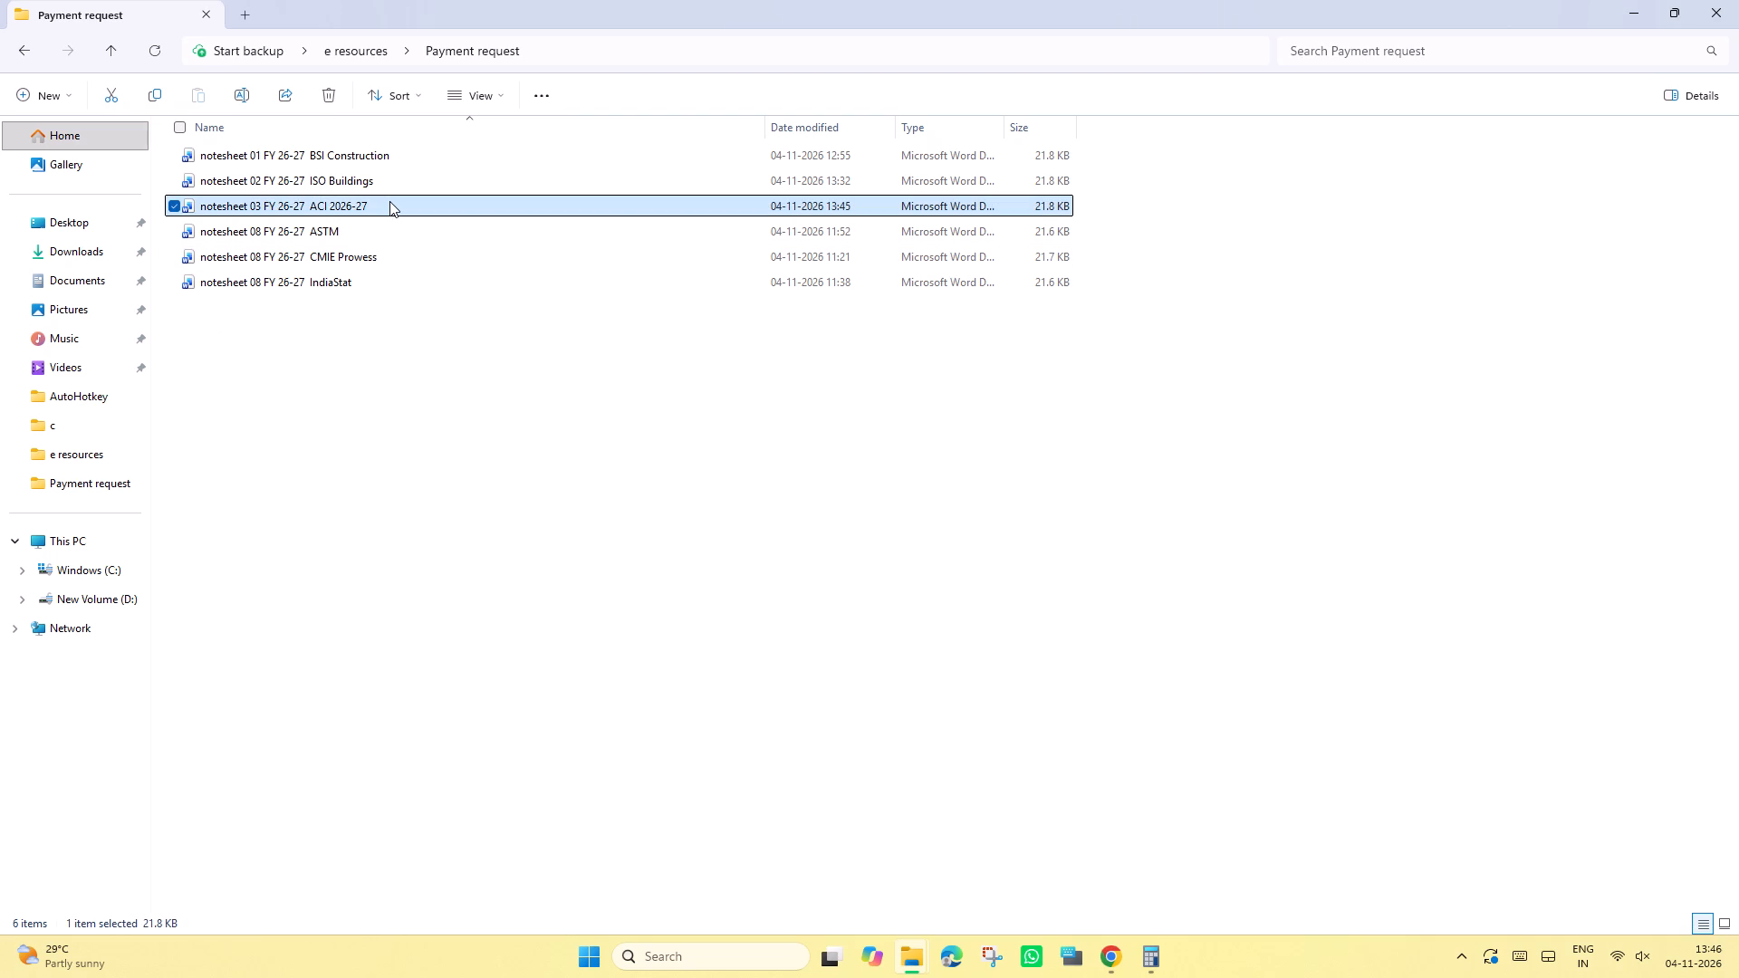
key(F2)
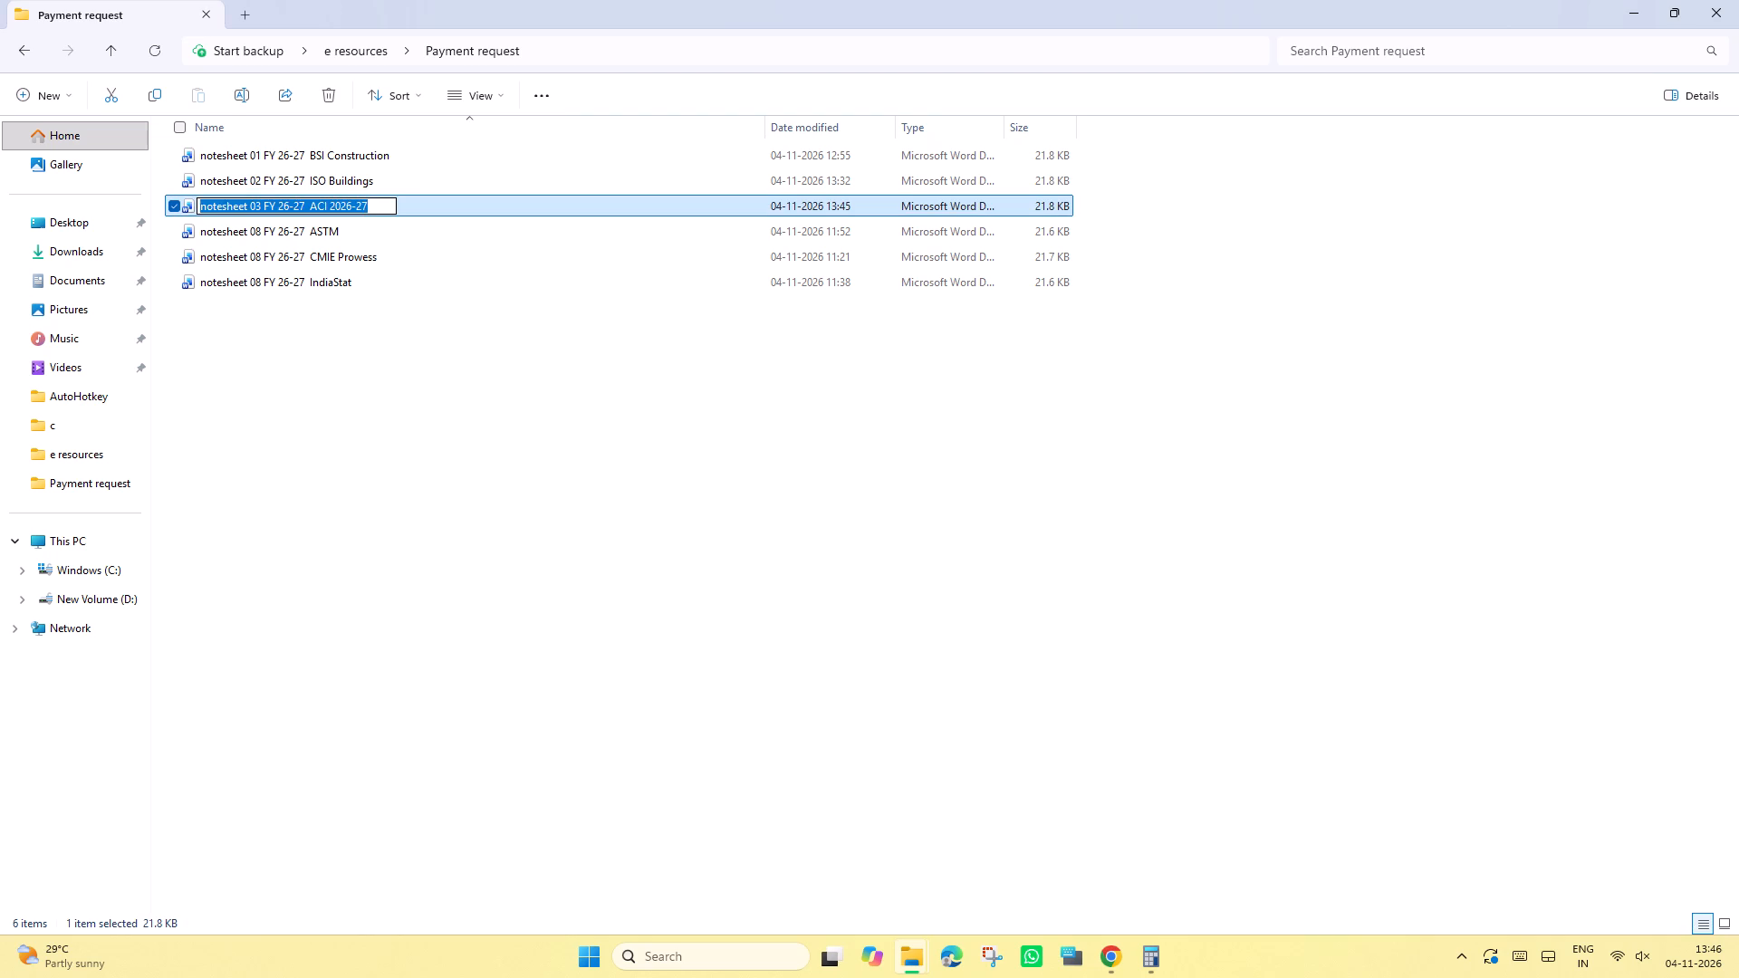
key(Right)
key(BackSpace)
key(BackSpace)
key(BackSpace)
key(BackSpace)
key(BackSpace)
key(BackSpace)
key(BackSpace)
key(BackSpace)
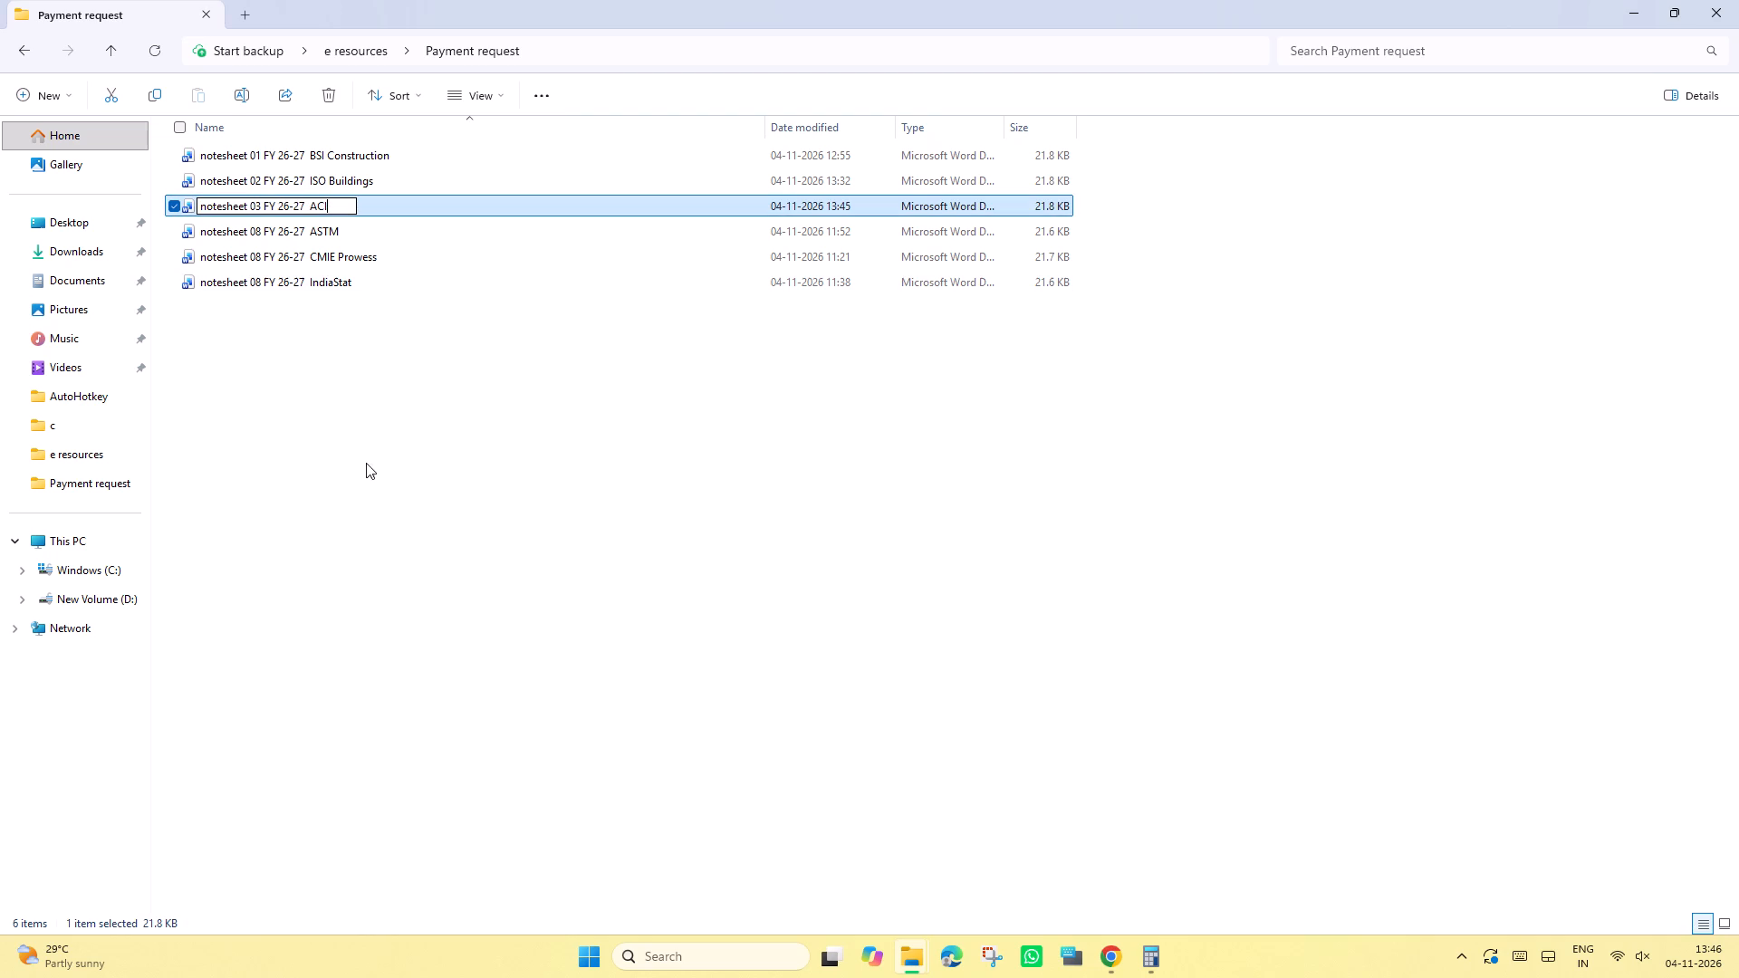
click(345, 453)
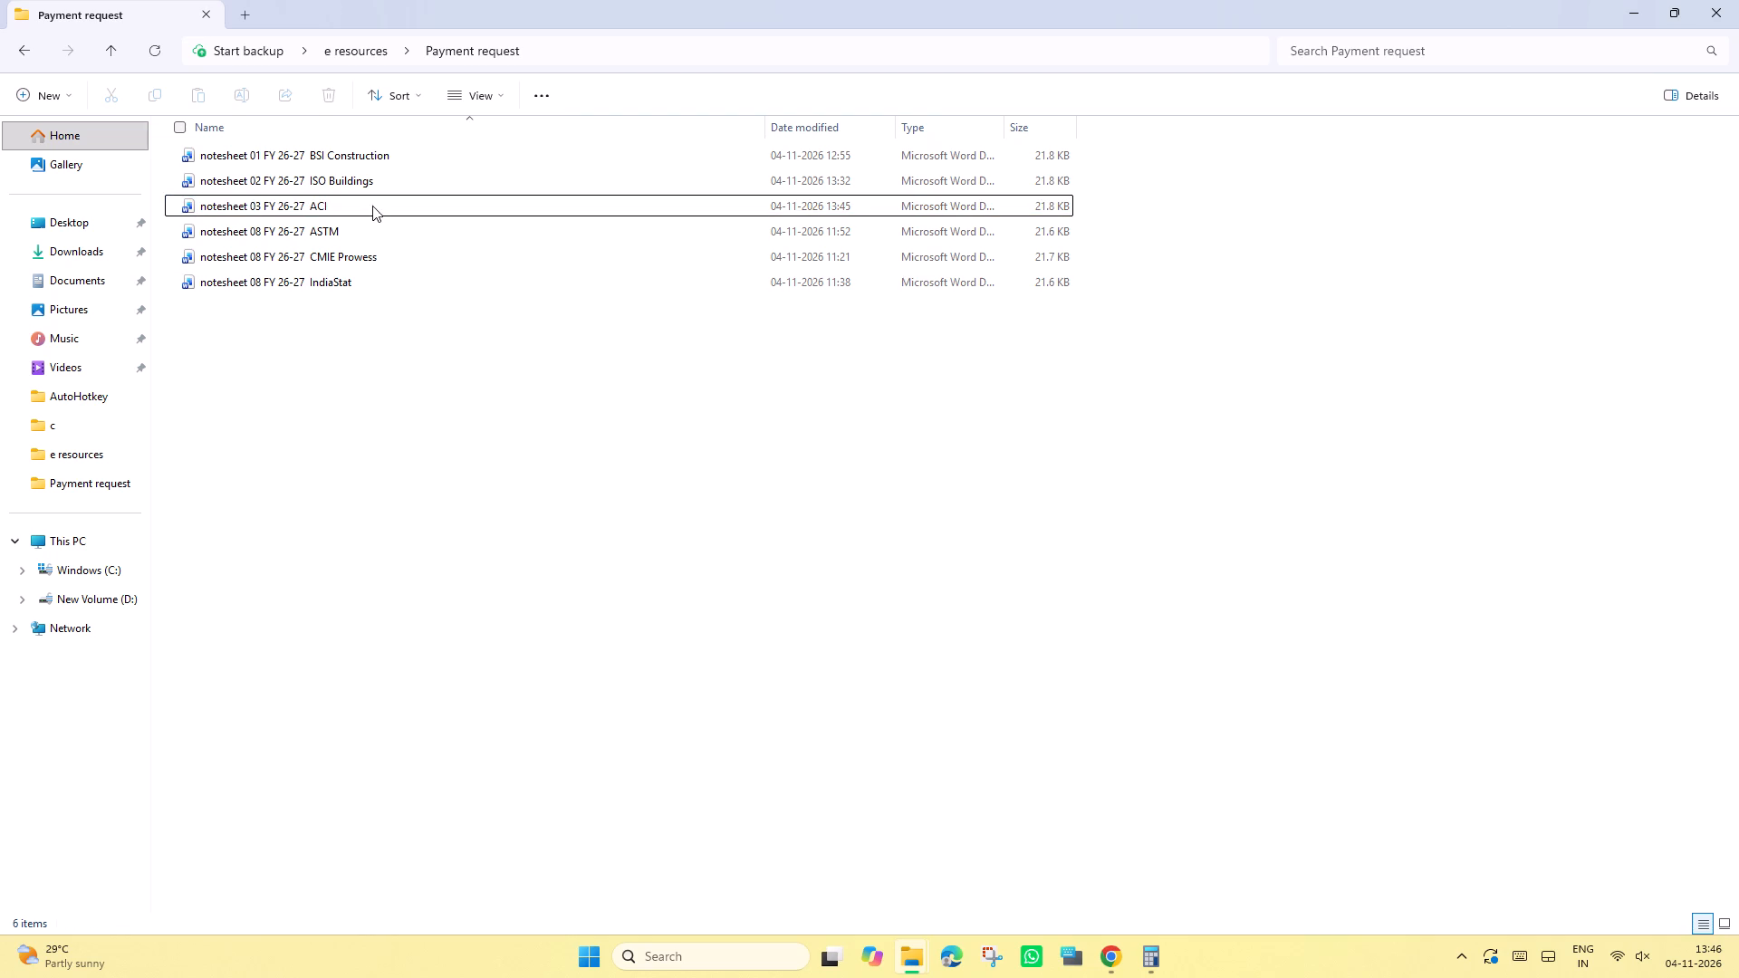
click(372, 206)
click(299, 418)
Open the notesheet 08 FY 26-27 ASTM document and review its payment details.
double_click(326, 230)
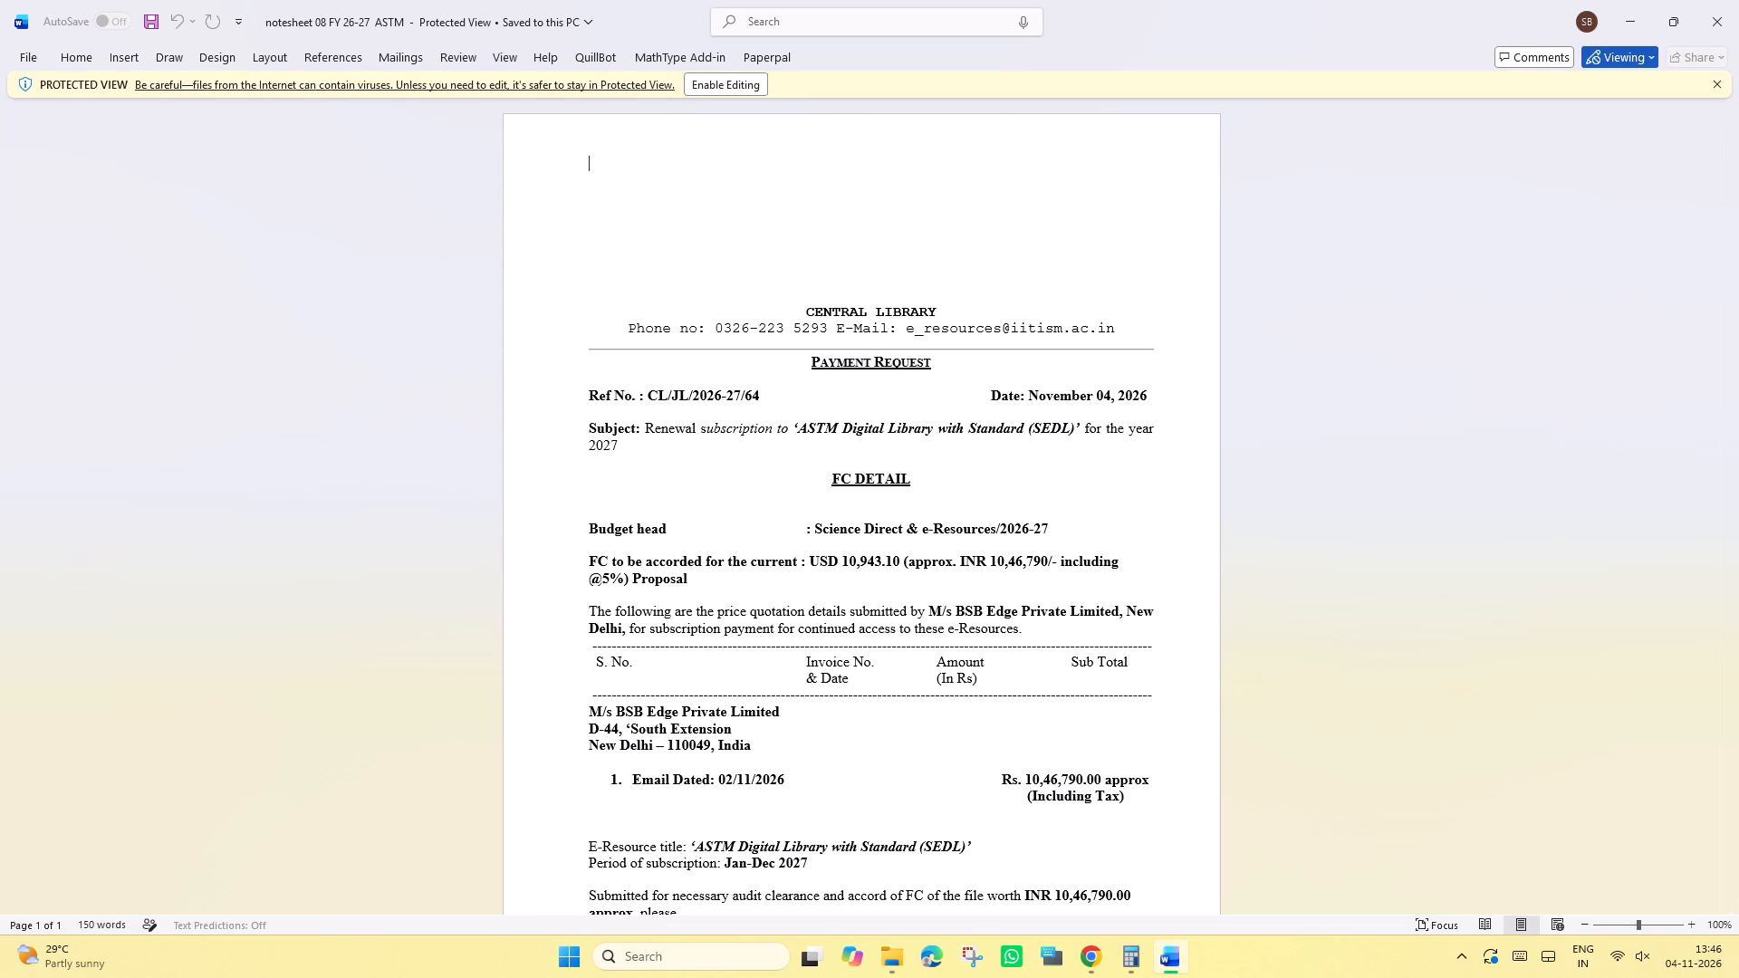
scroll(1072, 532, down, 2)
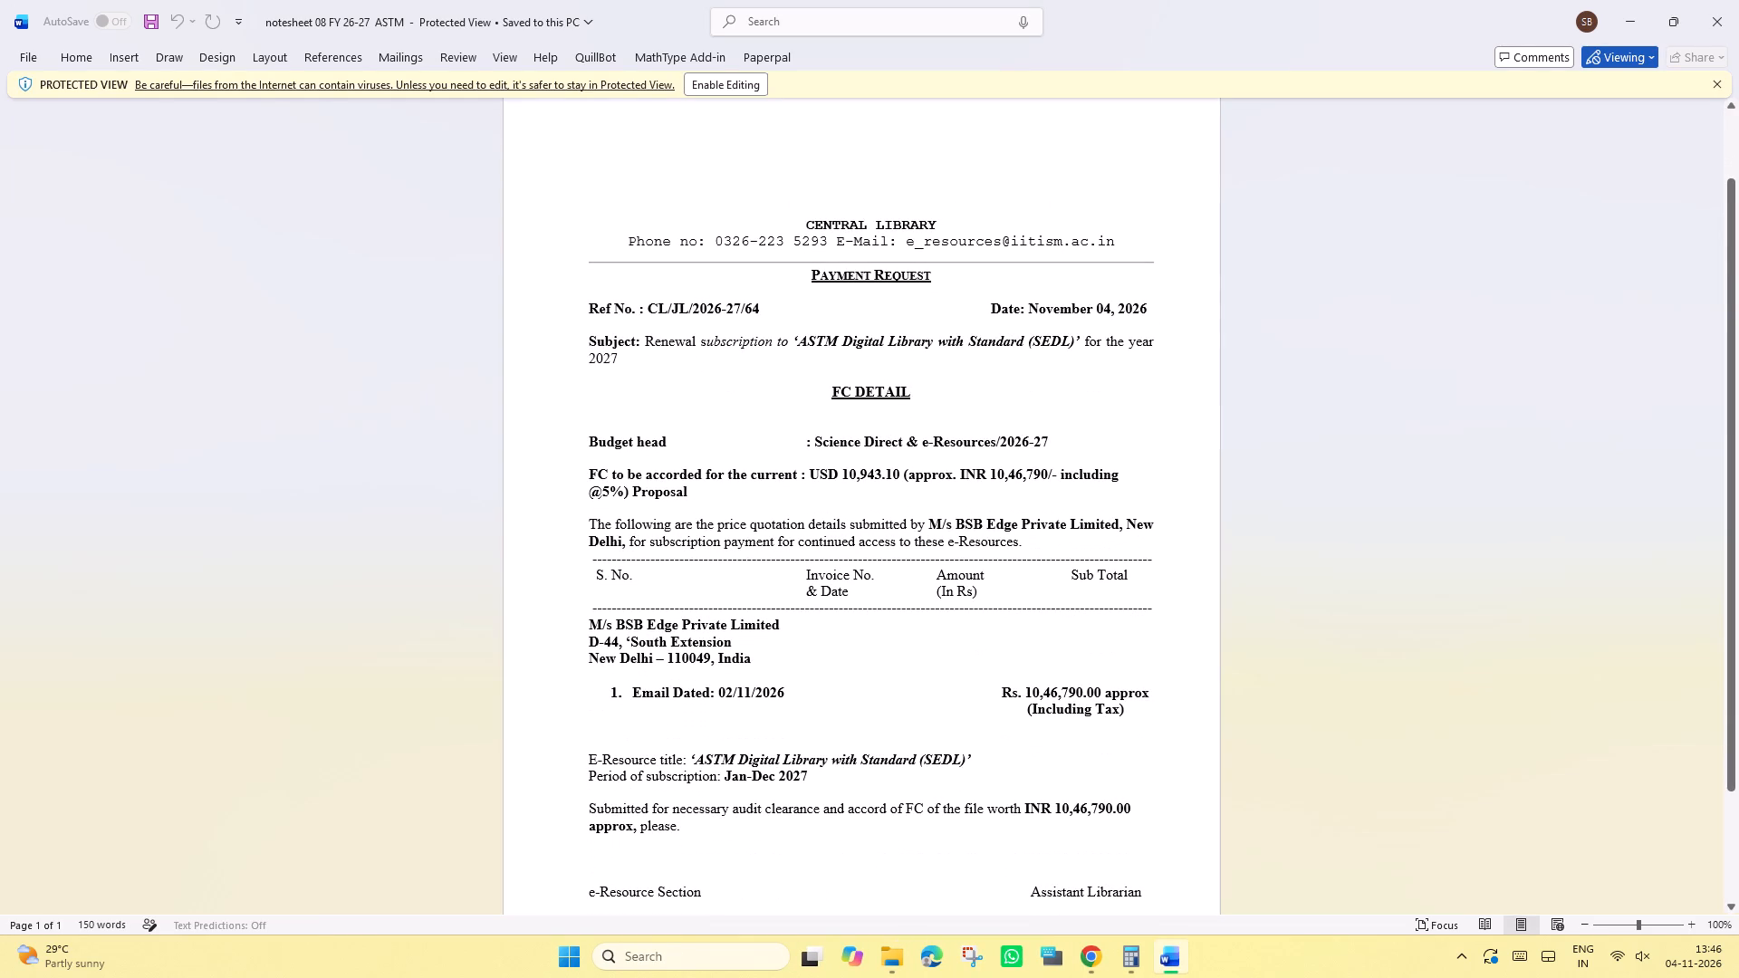
scroll(858, 542, down, 6)
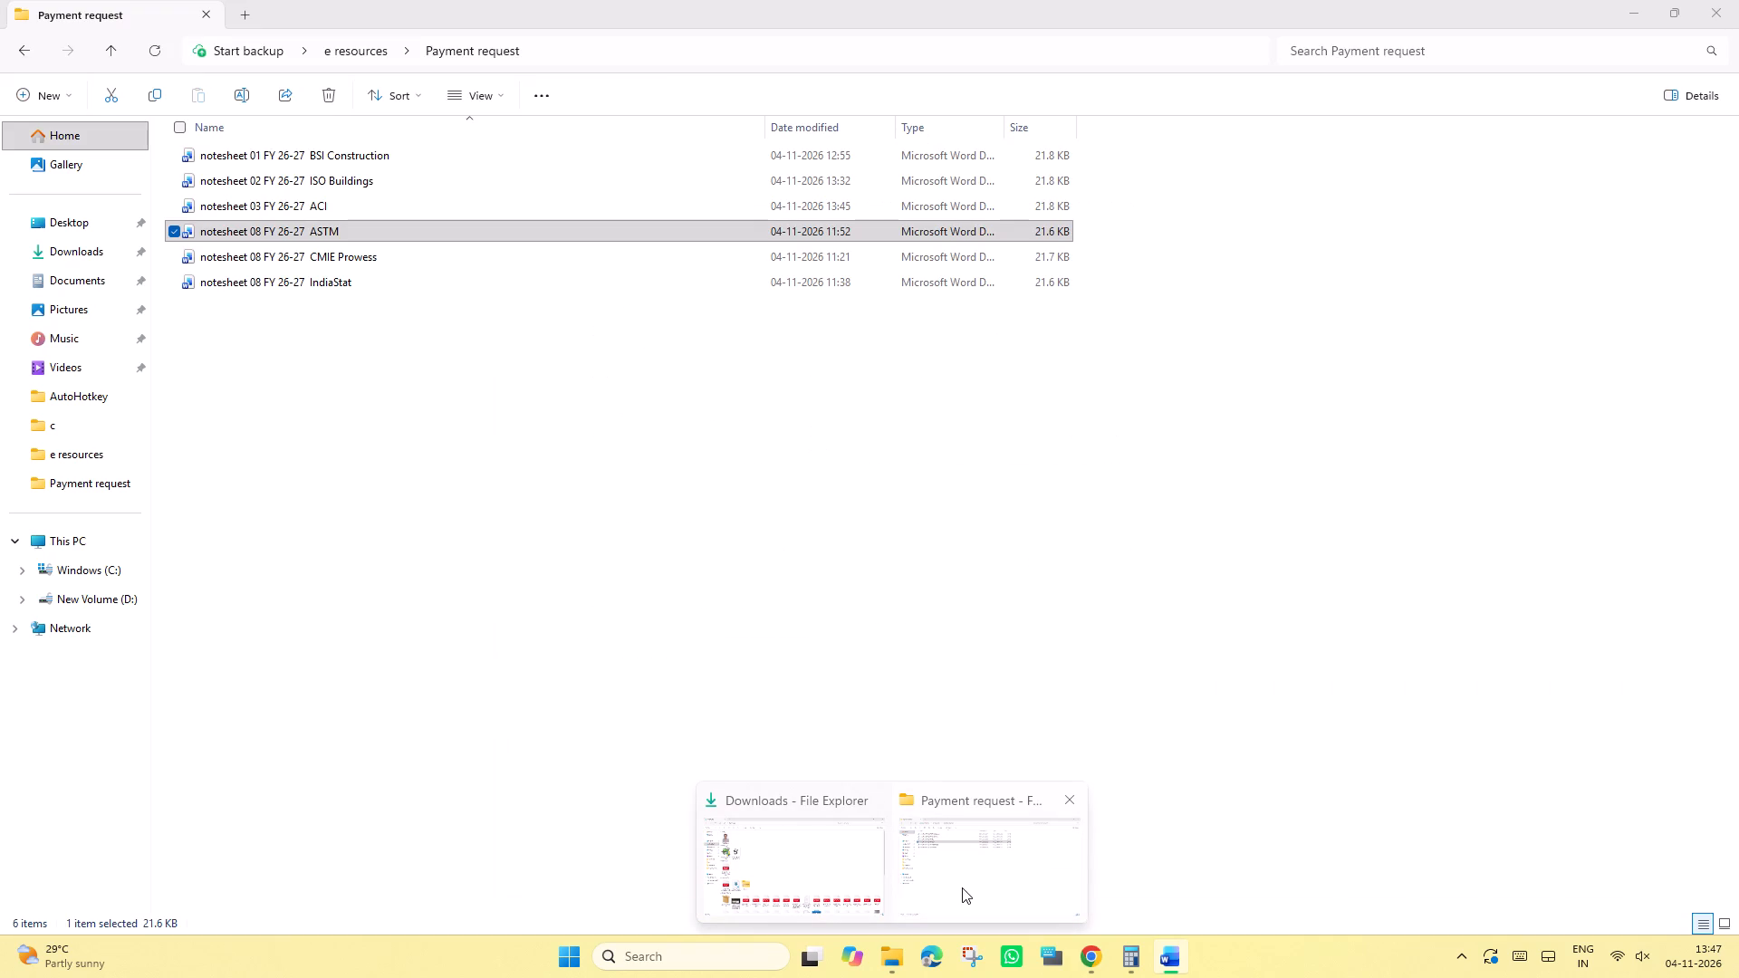
Duplicate the notesheet 25 FY 26-27 CSD 2026-27 file within the e resources folder.
click(957, 887)
click(111, 50)
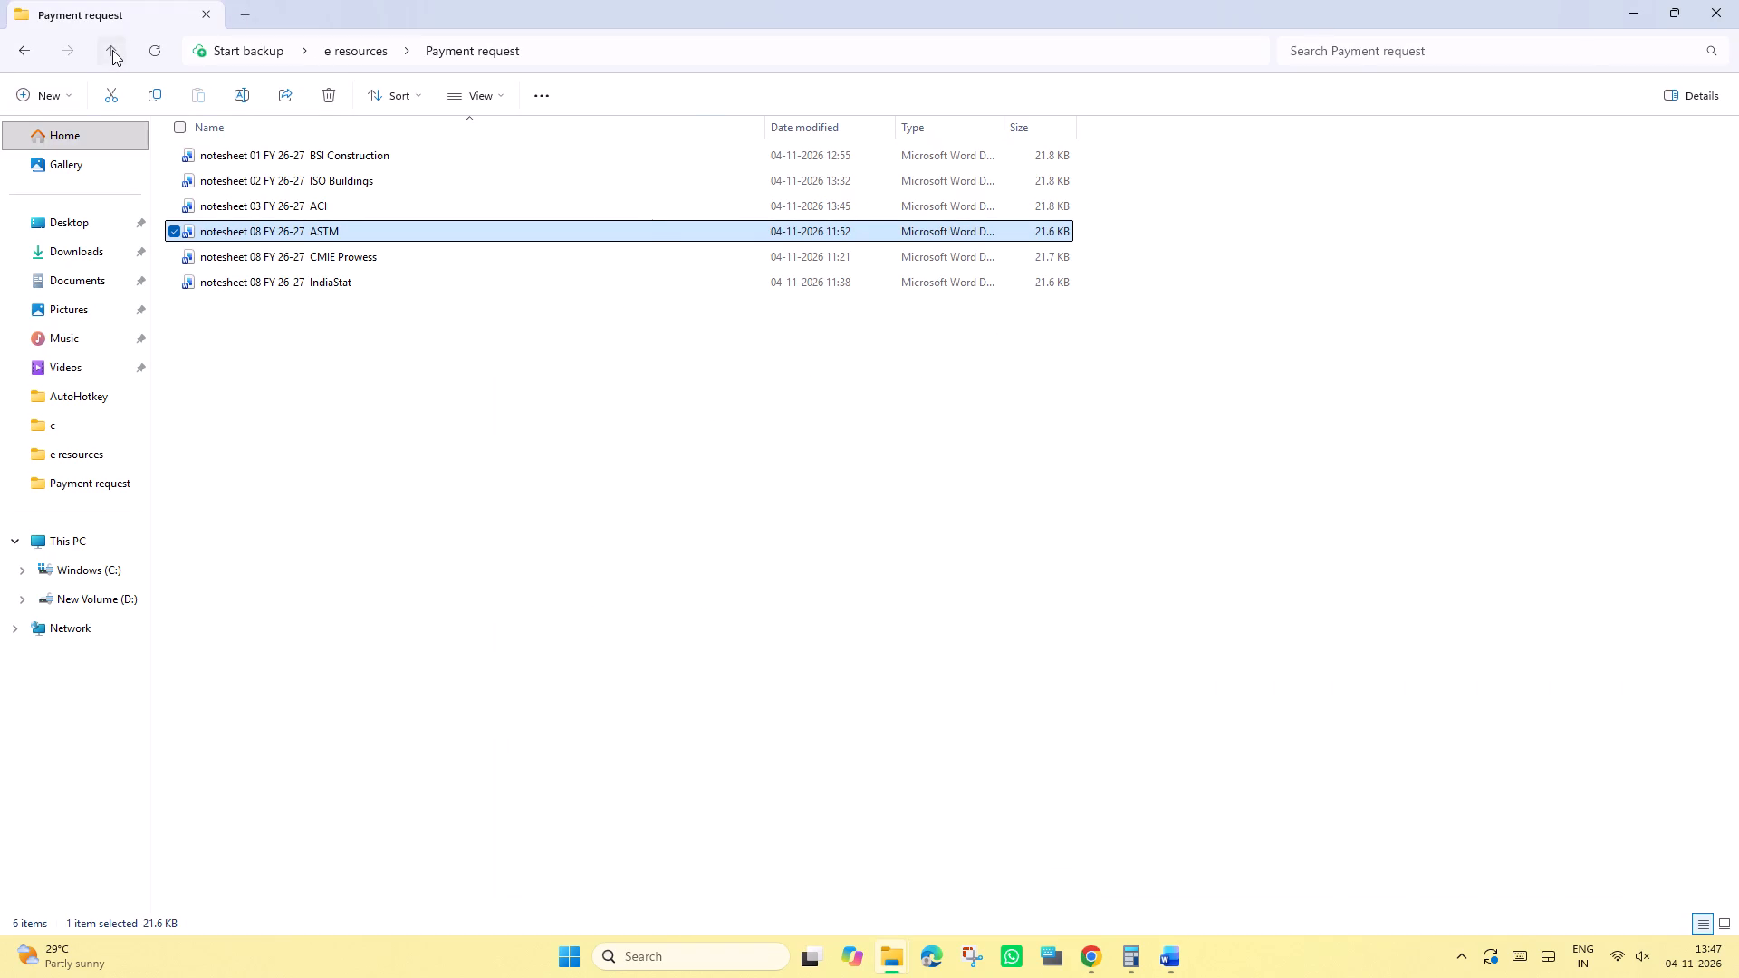
click(301, 212)
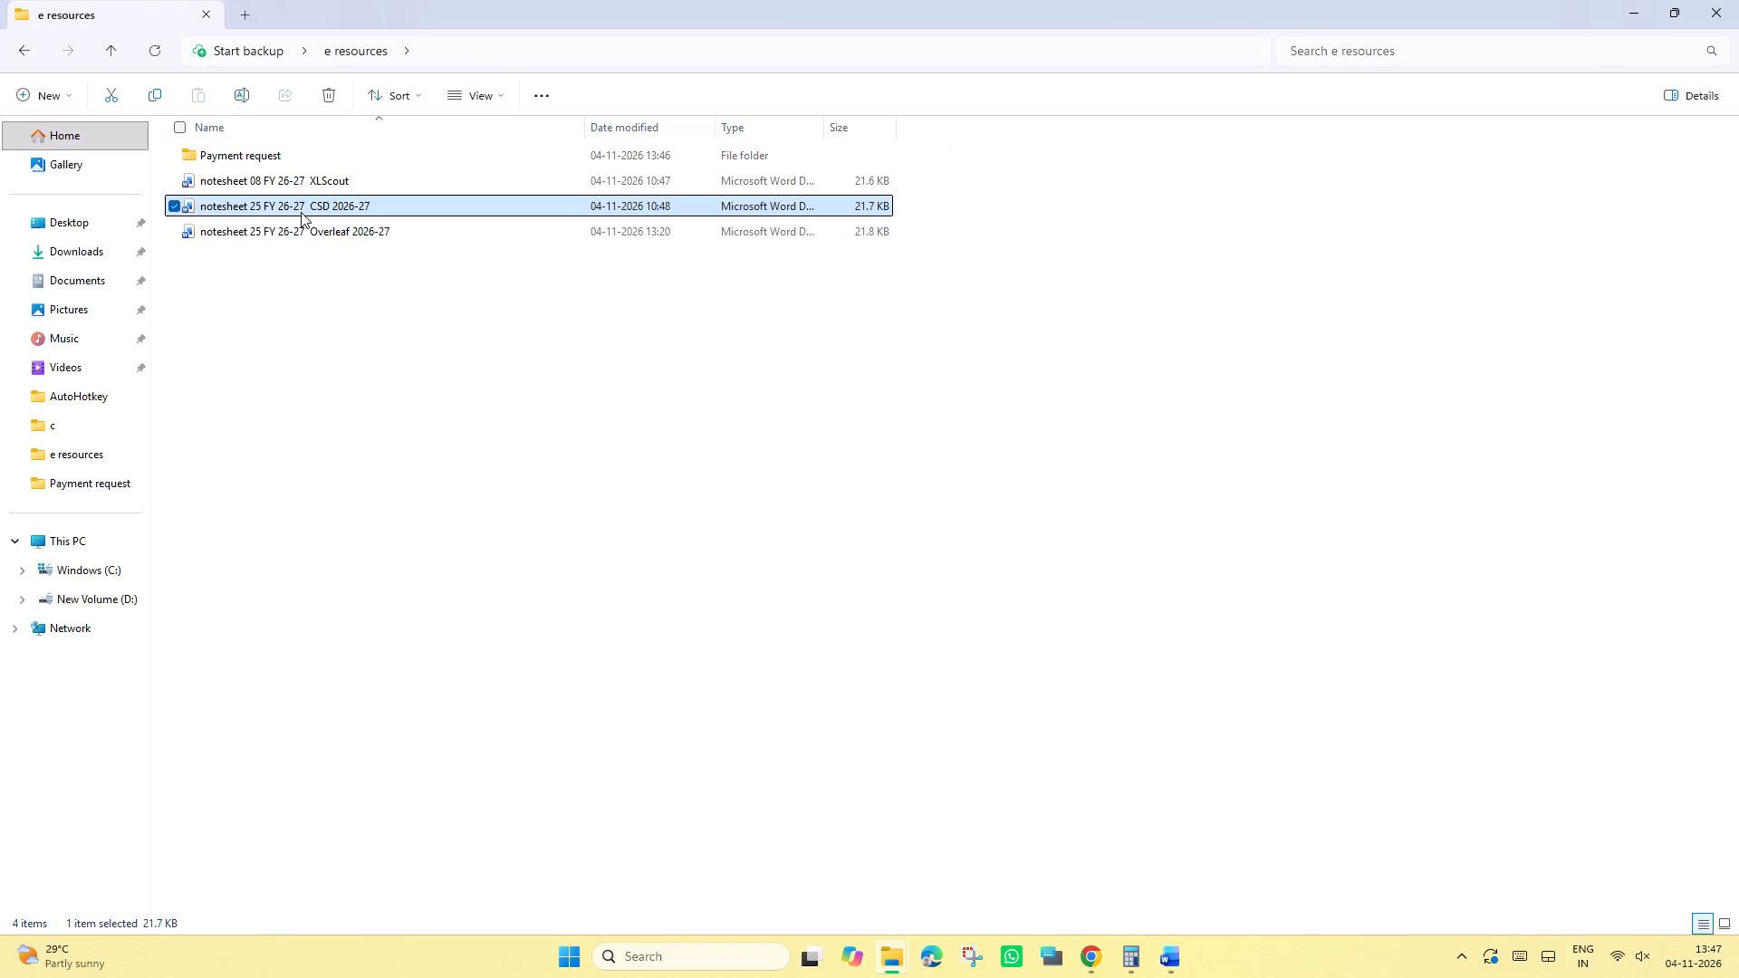
key(ctrl+c)
key(ctrl+v)
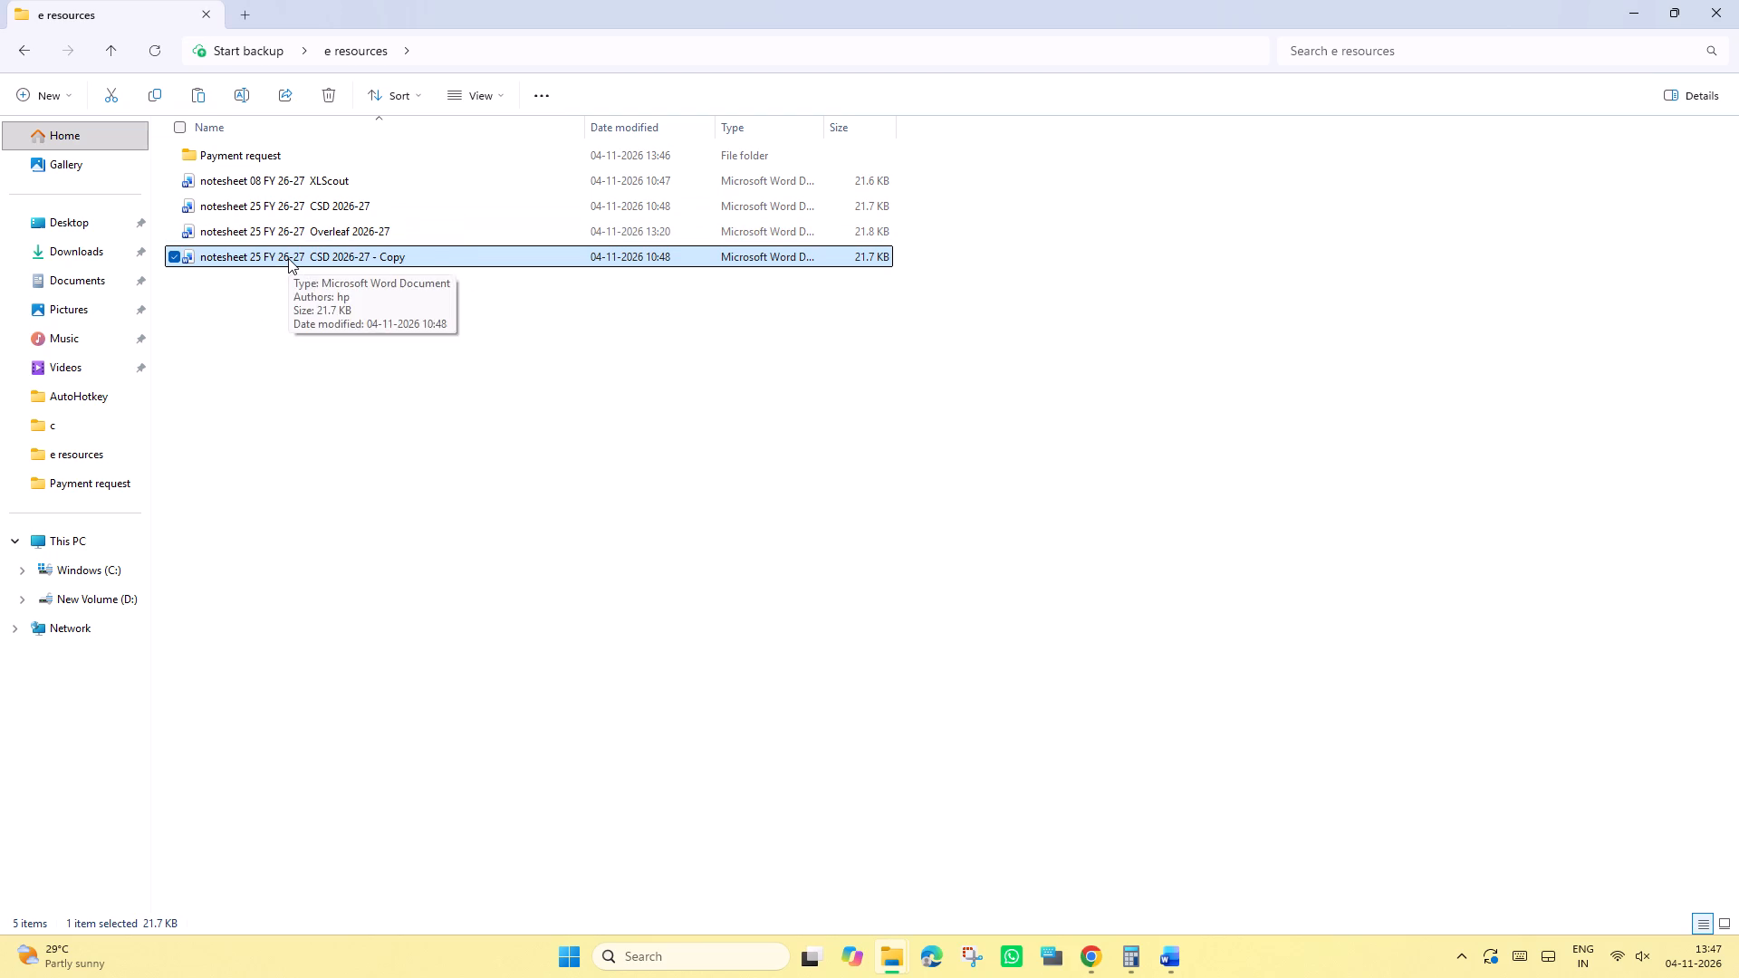
Rename the duplicated CSD notesheet as notesheet 25 FY 26-27 ASTM.
key(F2)
key(Right)
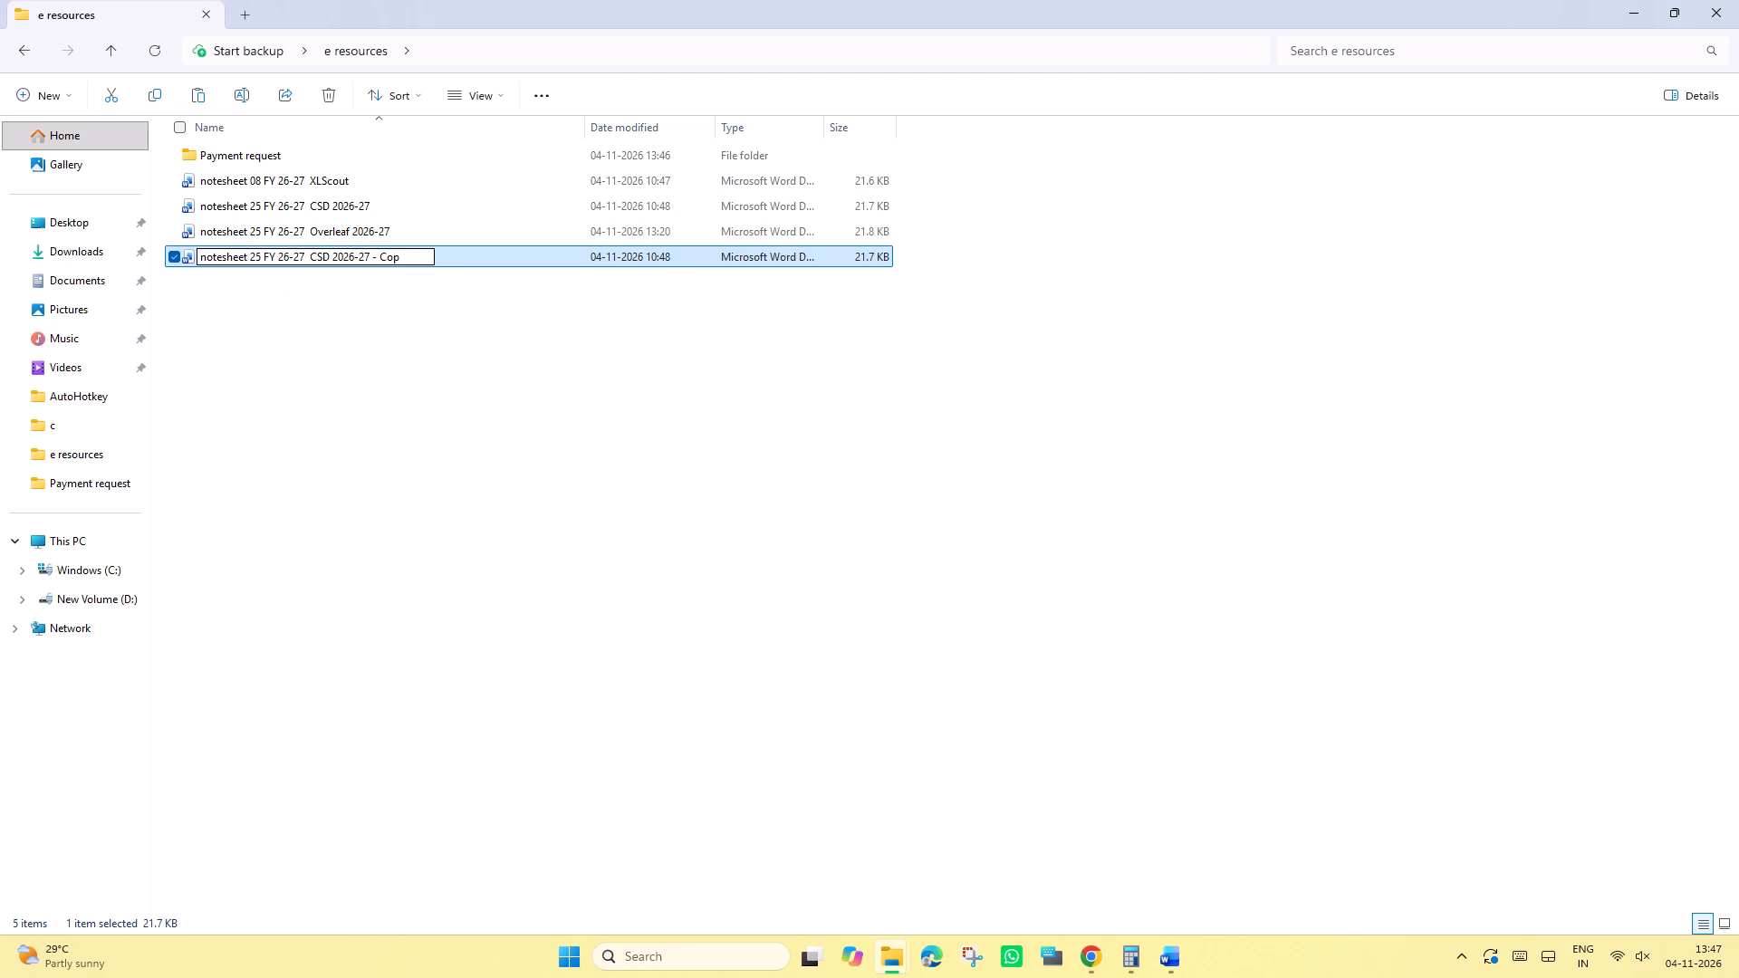
key(BackSpace)
key(BackSpace)
key(BackSpace)
key(BackSpace)
key(BackSpace)
key(BackSpace)
key(BackSpace)
key(BackSpace)
key(BackSpace)
key(BackSpace)
key(BackSpace)
key(BackSpace)
key(BackSpace)
key(BackSpace)
key(BackSpace)
key(BackSpace)
key(BackSpace)
key(BackSpace)
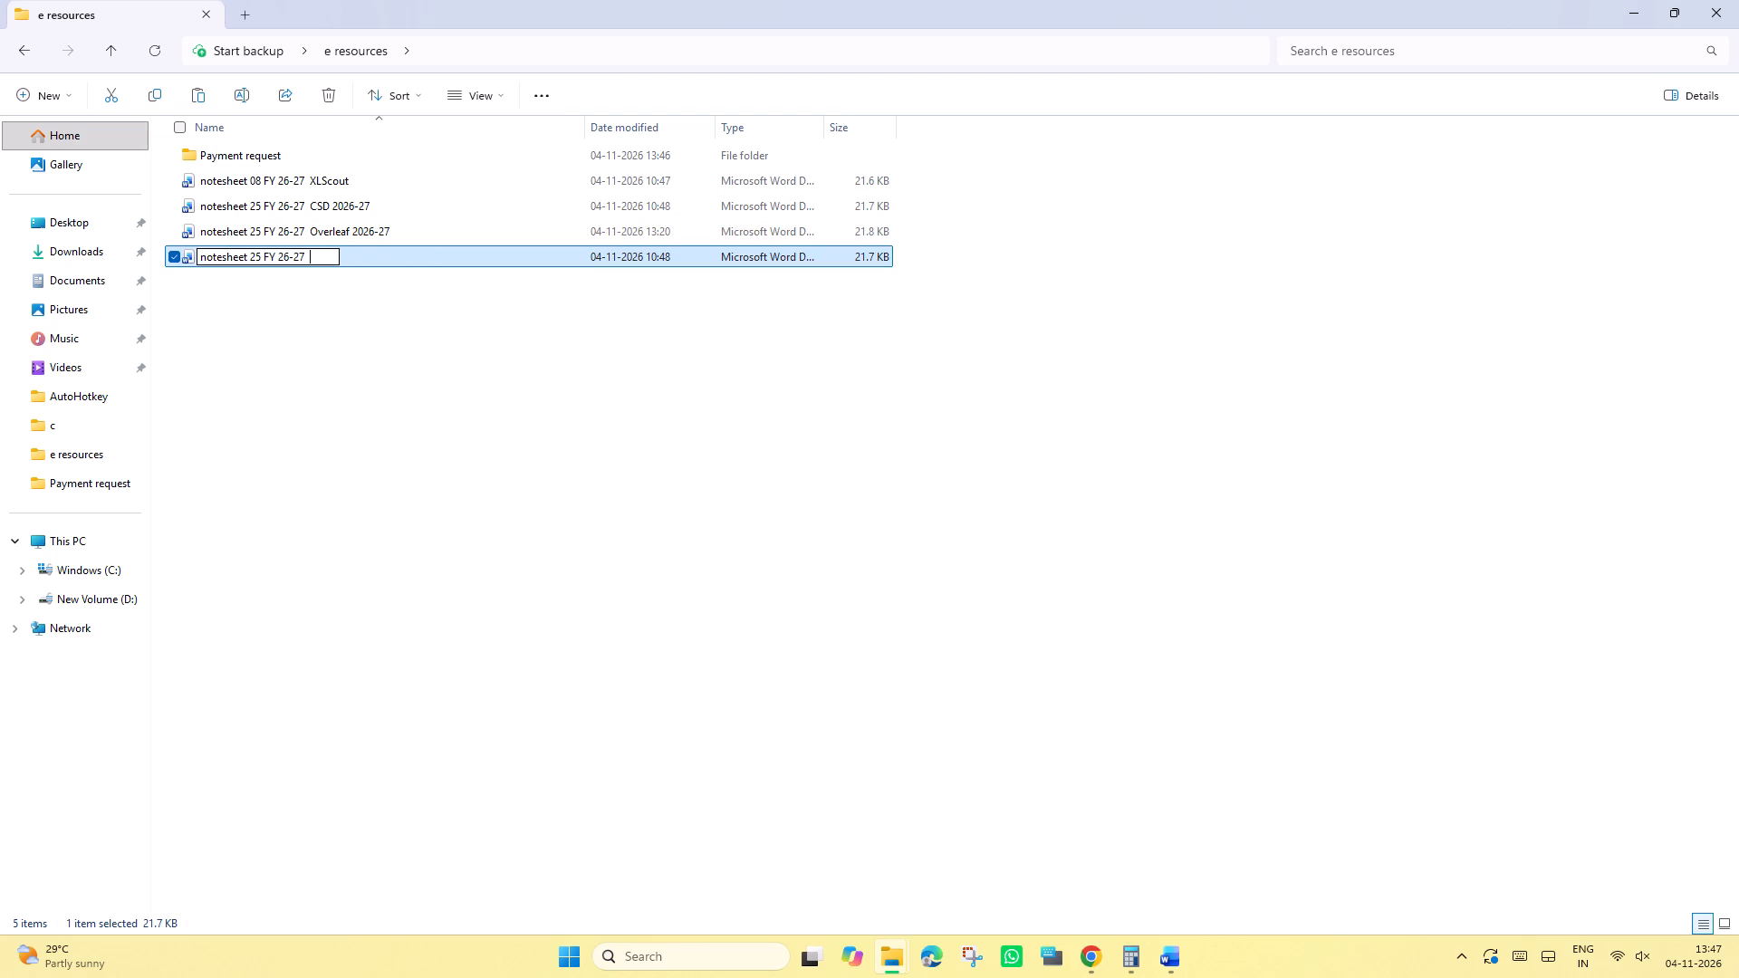
text(ASTM)
click(311, 344)
Open the notesheet 25 FY 26-27 ASTM document and enable editing.
double_click(331, 259)
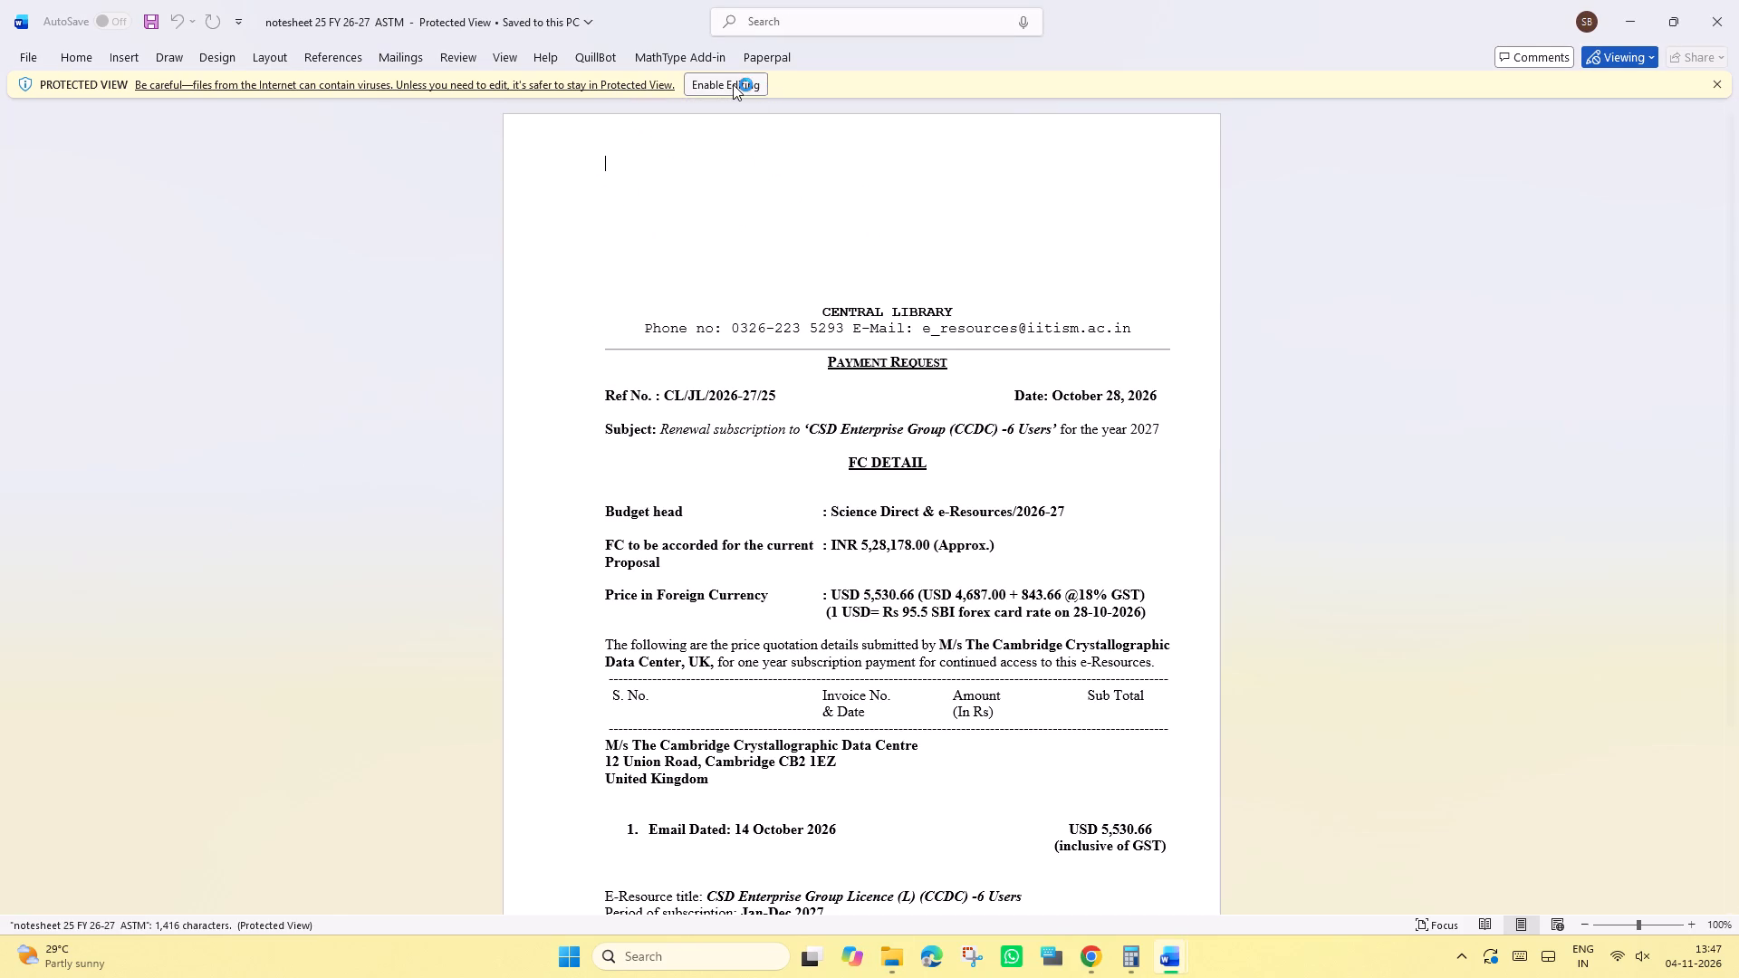
click(733, 84)
scroll(883, 705, down, 2)
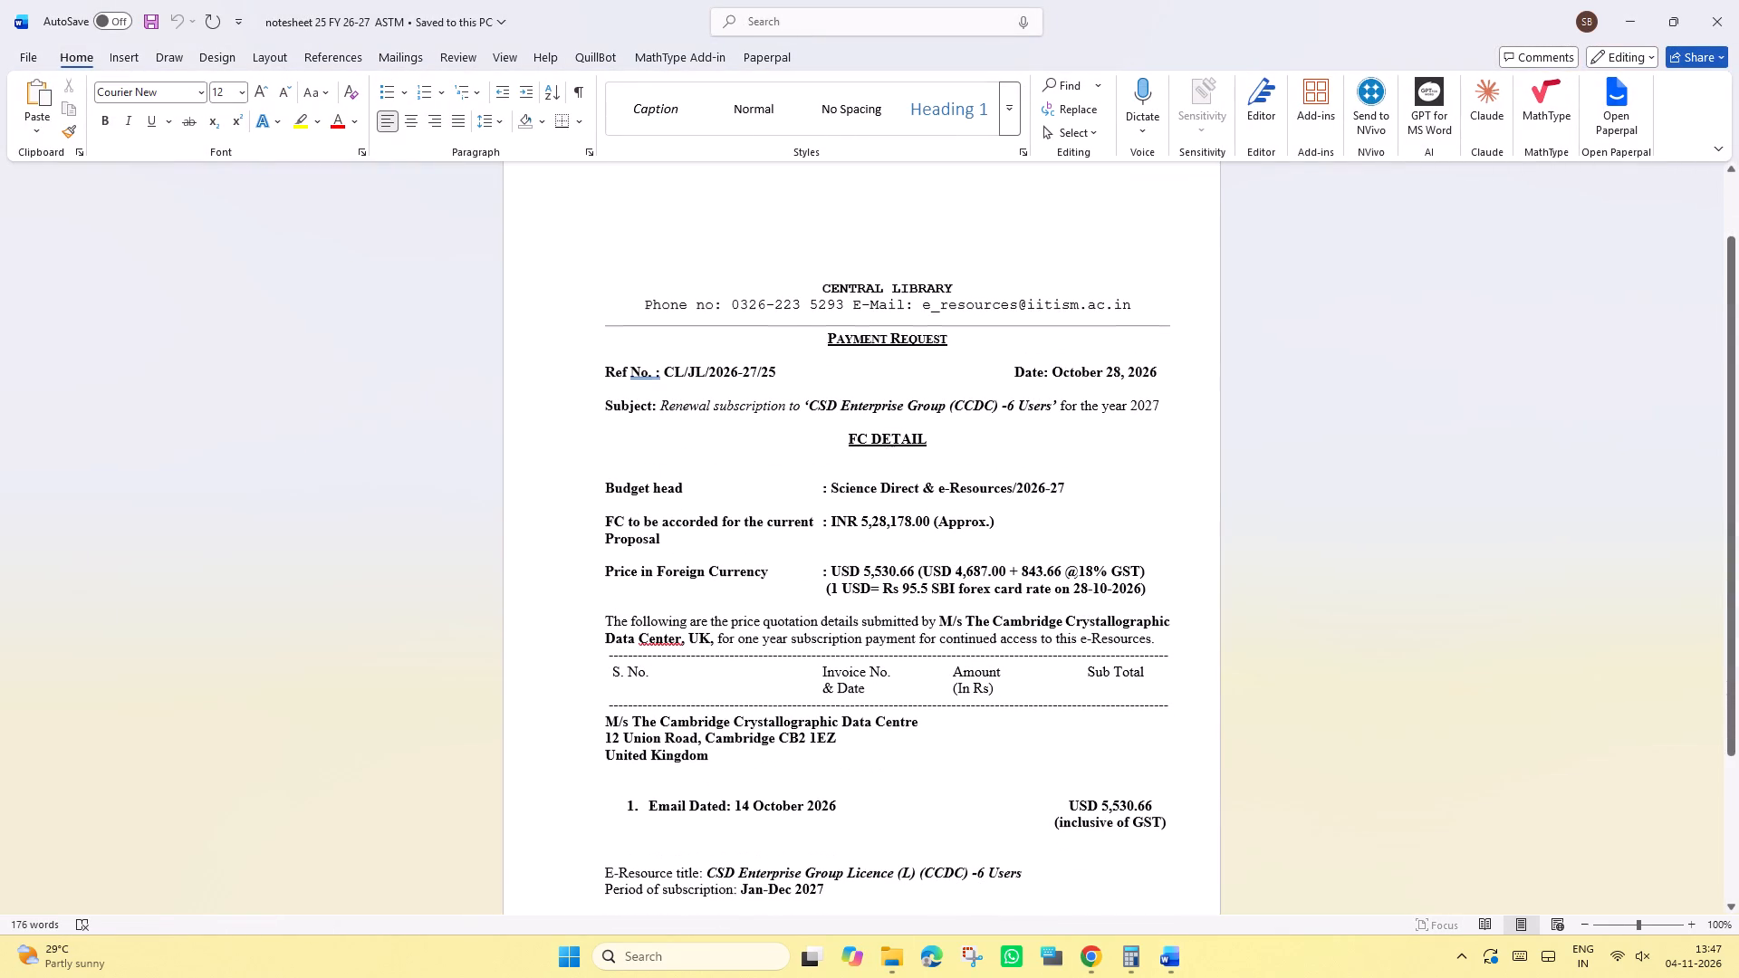
scroll(818, 533, down, 1)
Replace the CSD title in the subject line with ASTM Digital Library with Standard (SEDL), copied from notesheet 08.
key(alt+Tab)
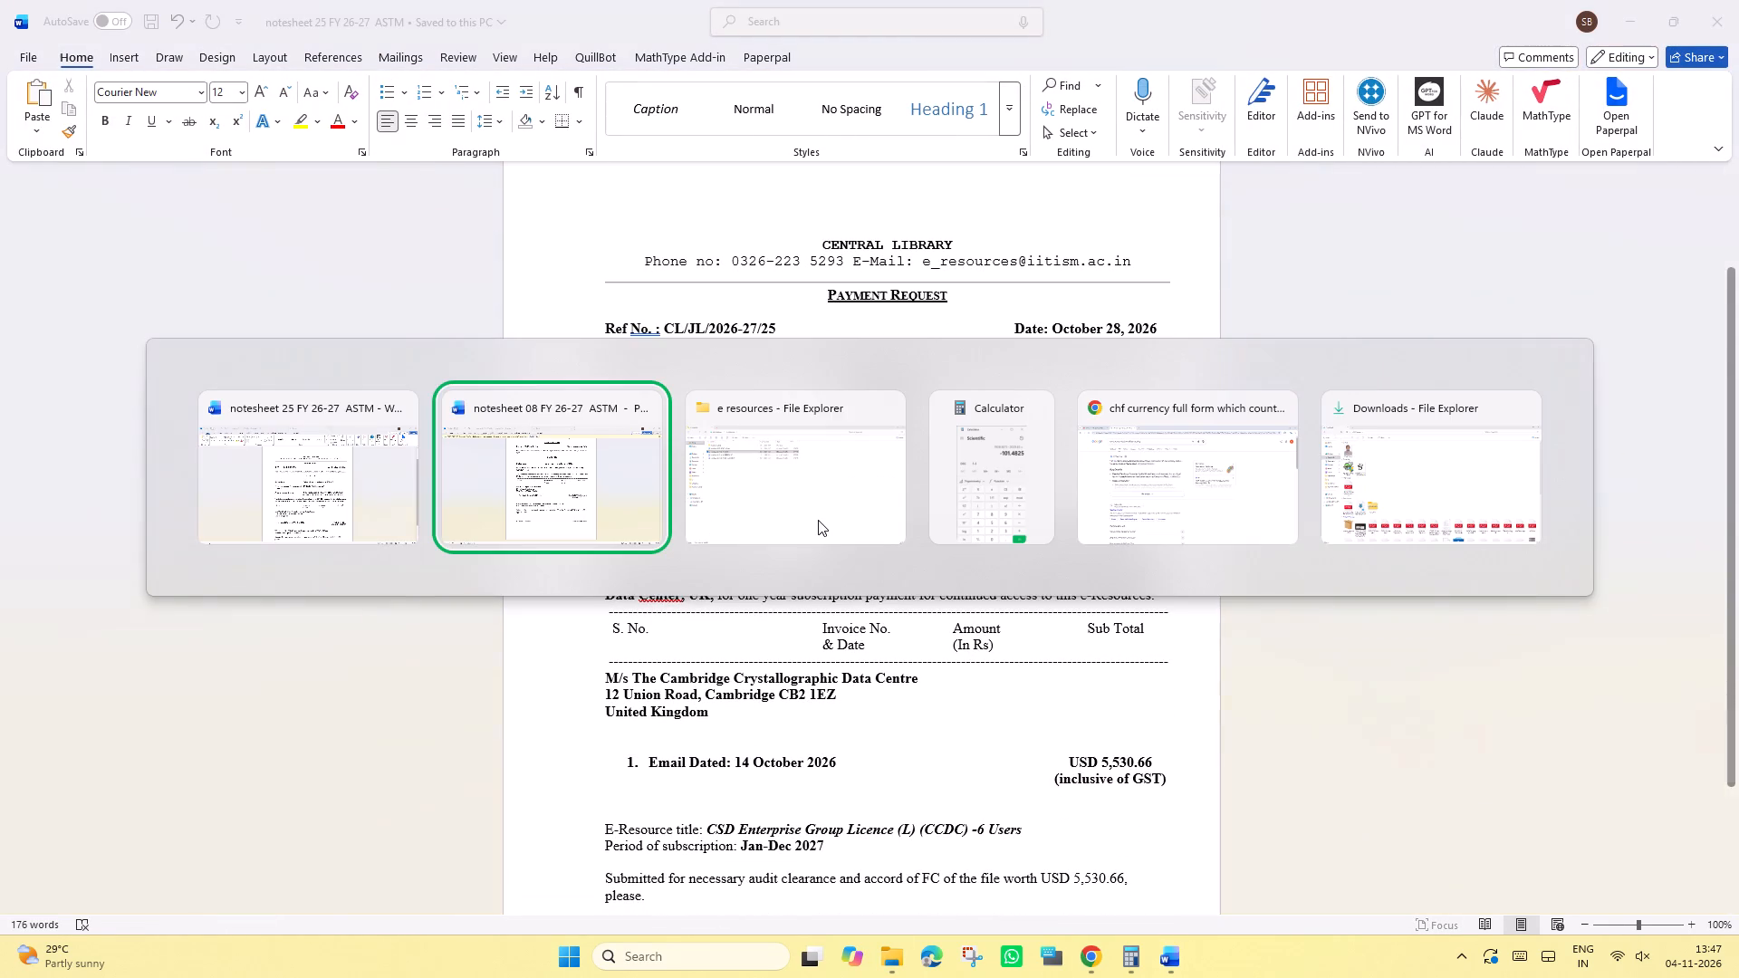
scroll(783, 321, up, 1)
drag(799, 241, 878, 240)
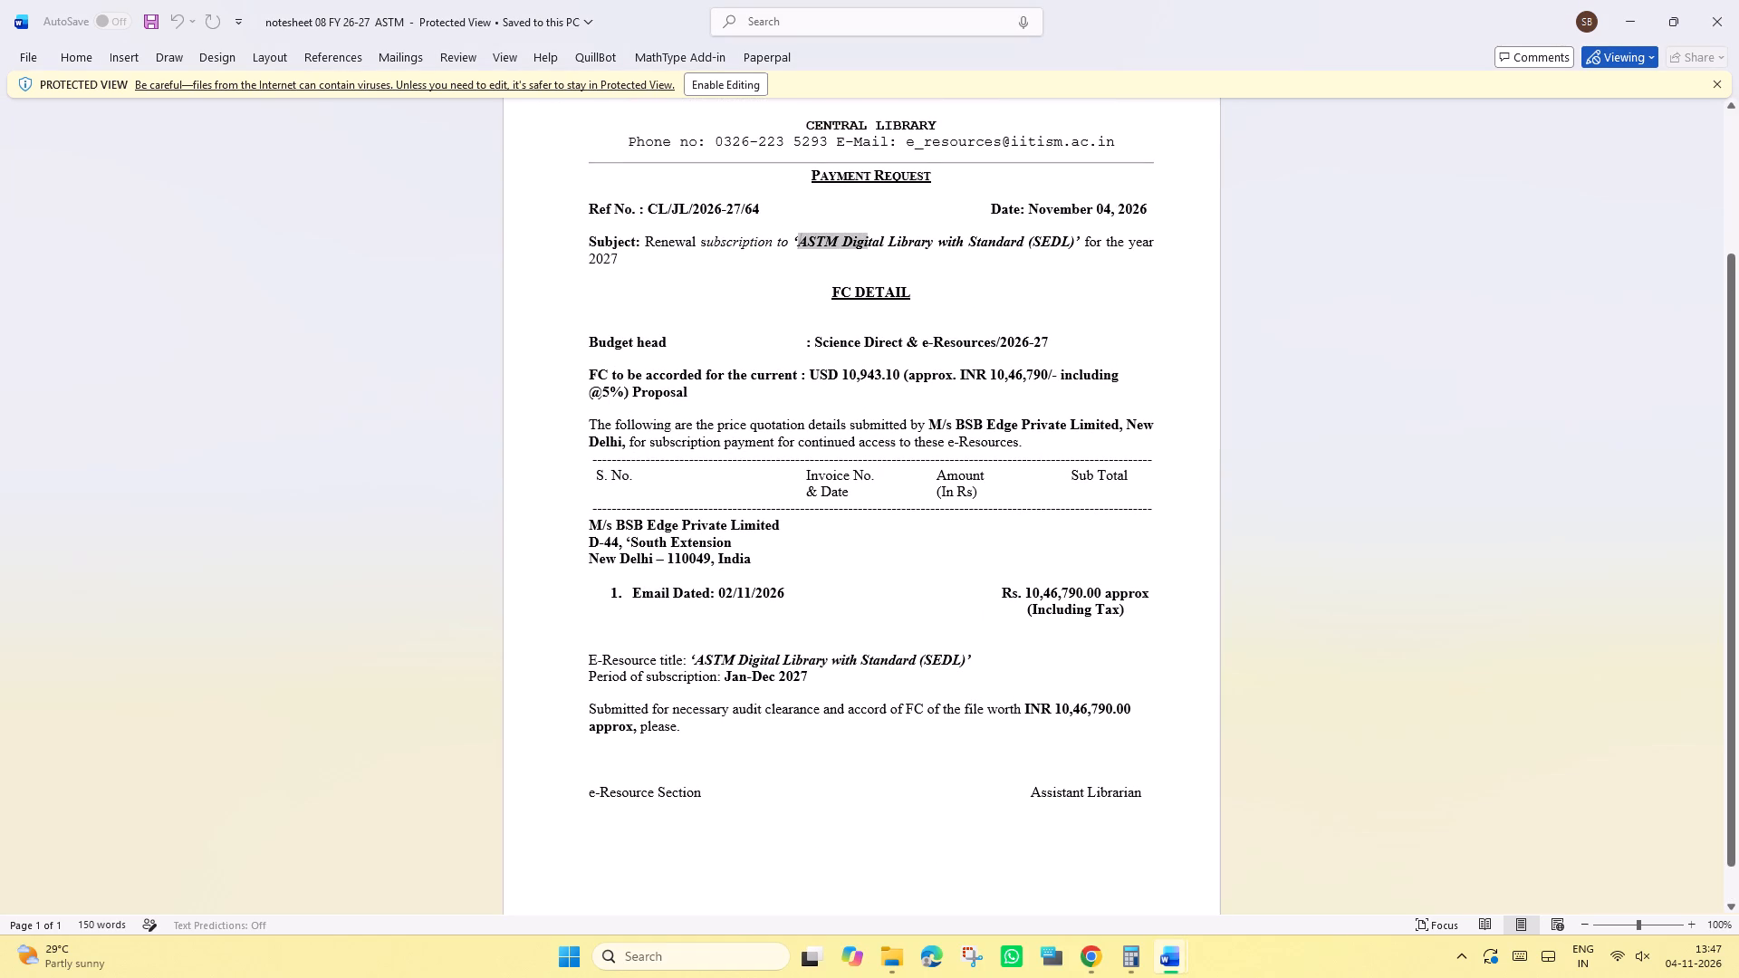
drag(878, 240, 1080, 239)
key(ctrl+c)
key(alt+Tab)
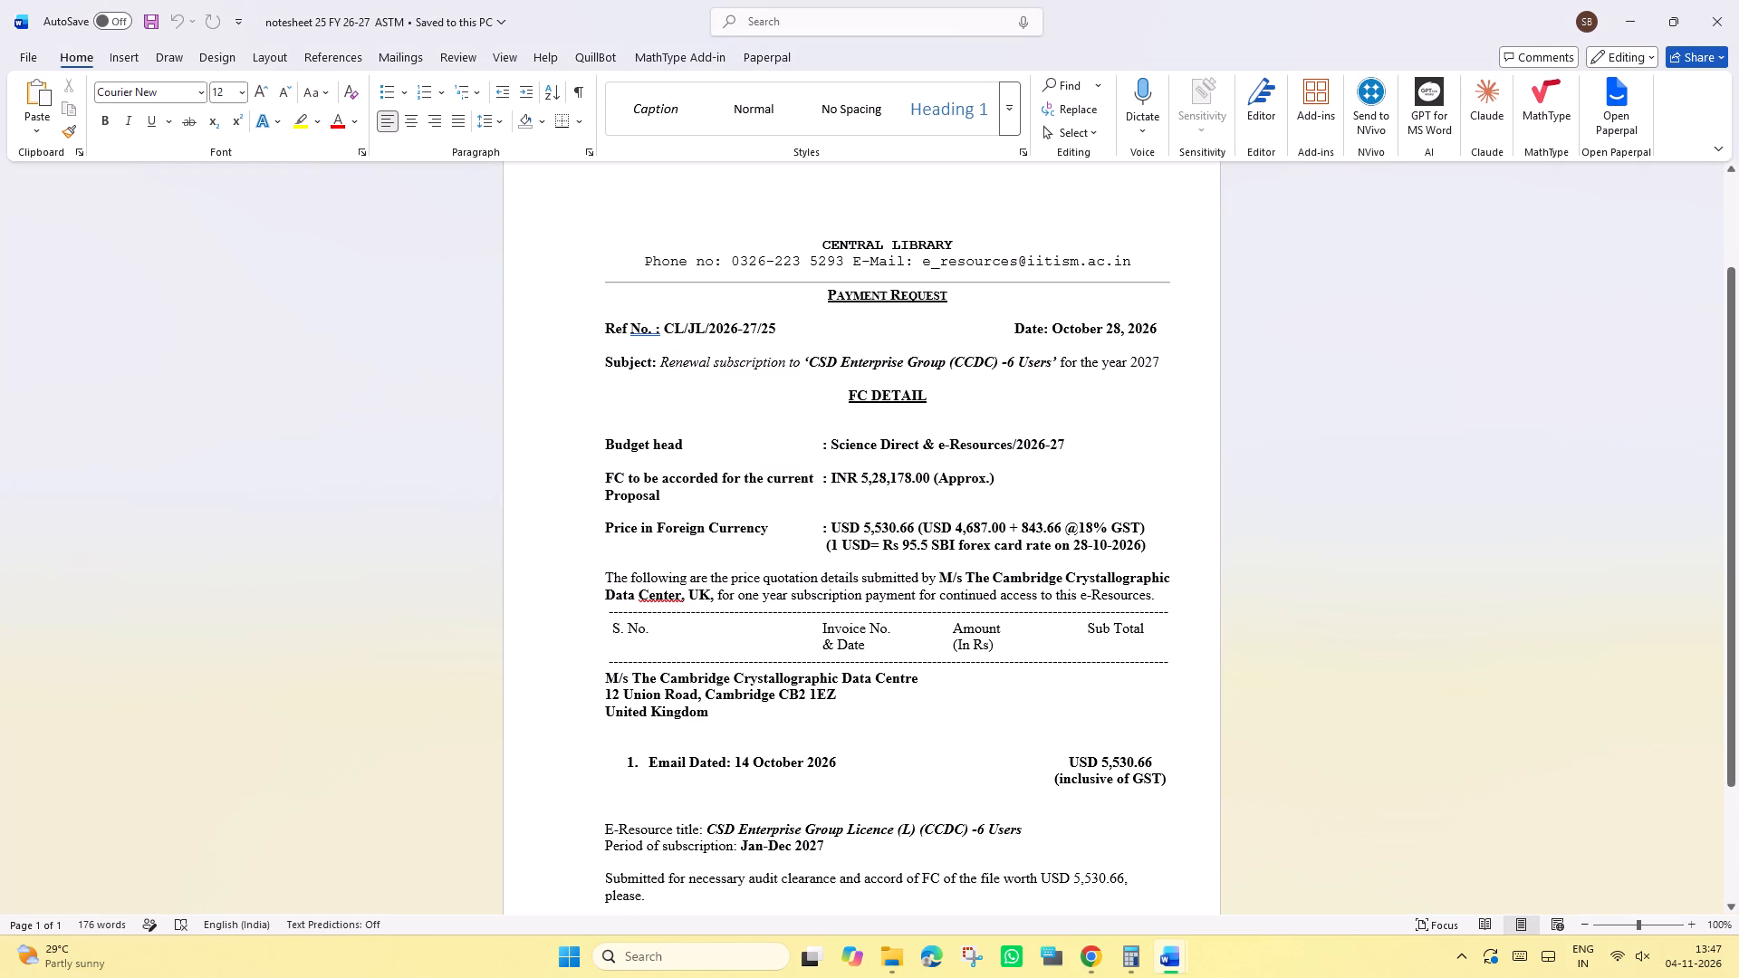
drag(807, 359, 873, 361)
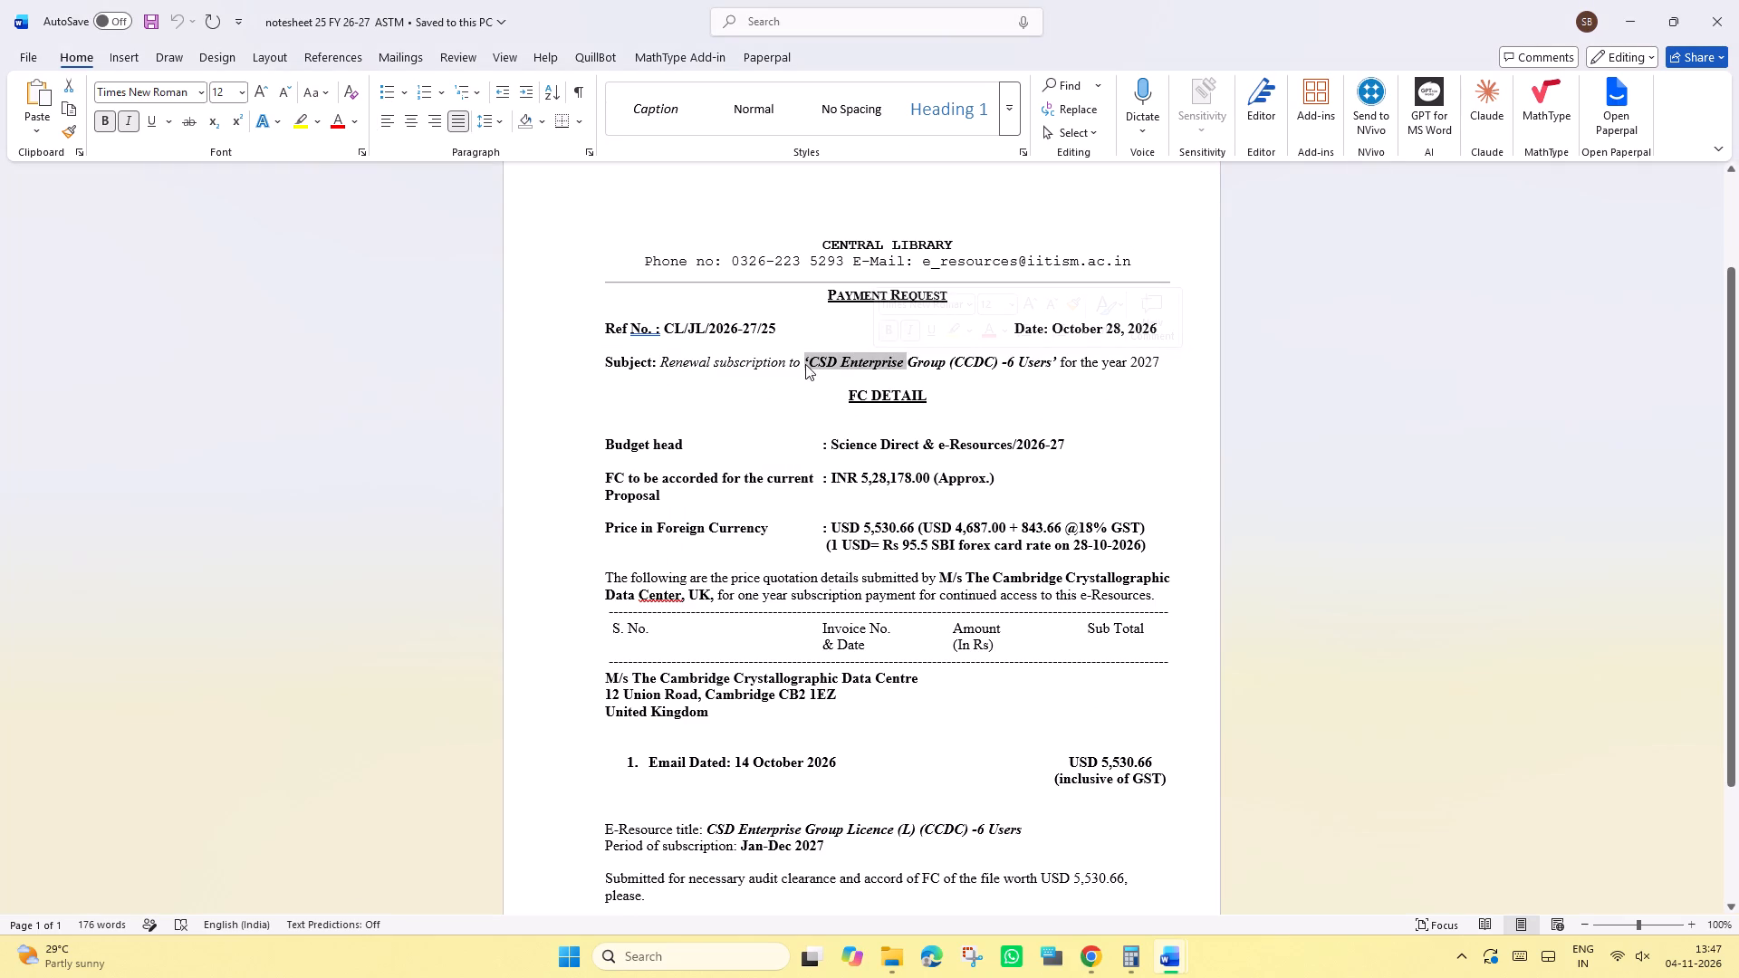
click(808, 360)
drag(812, 360, 1034, 362)
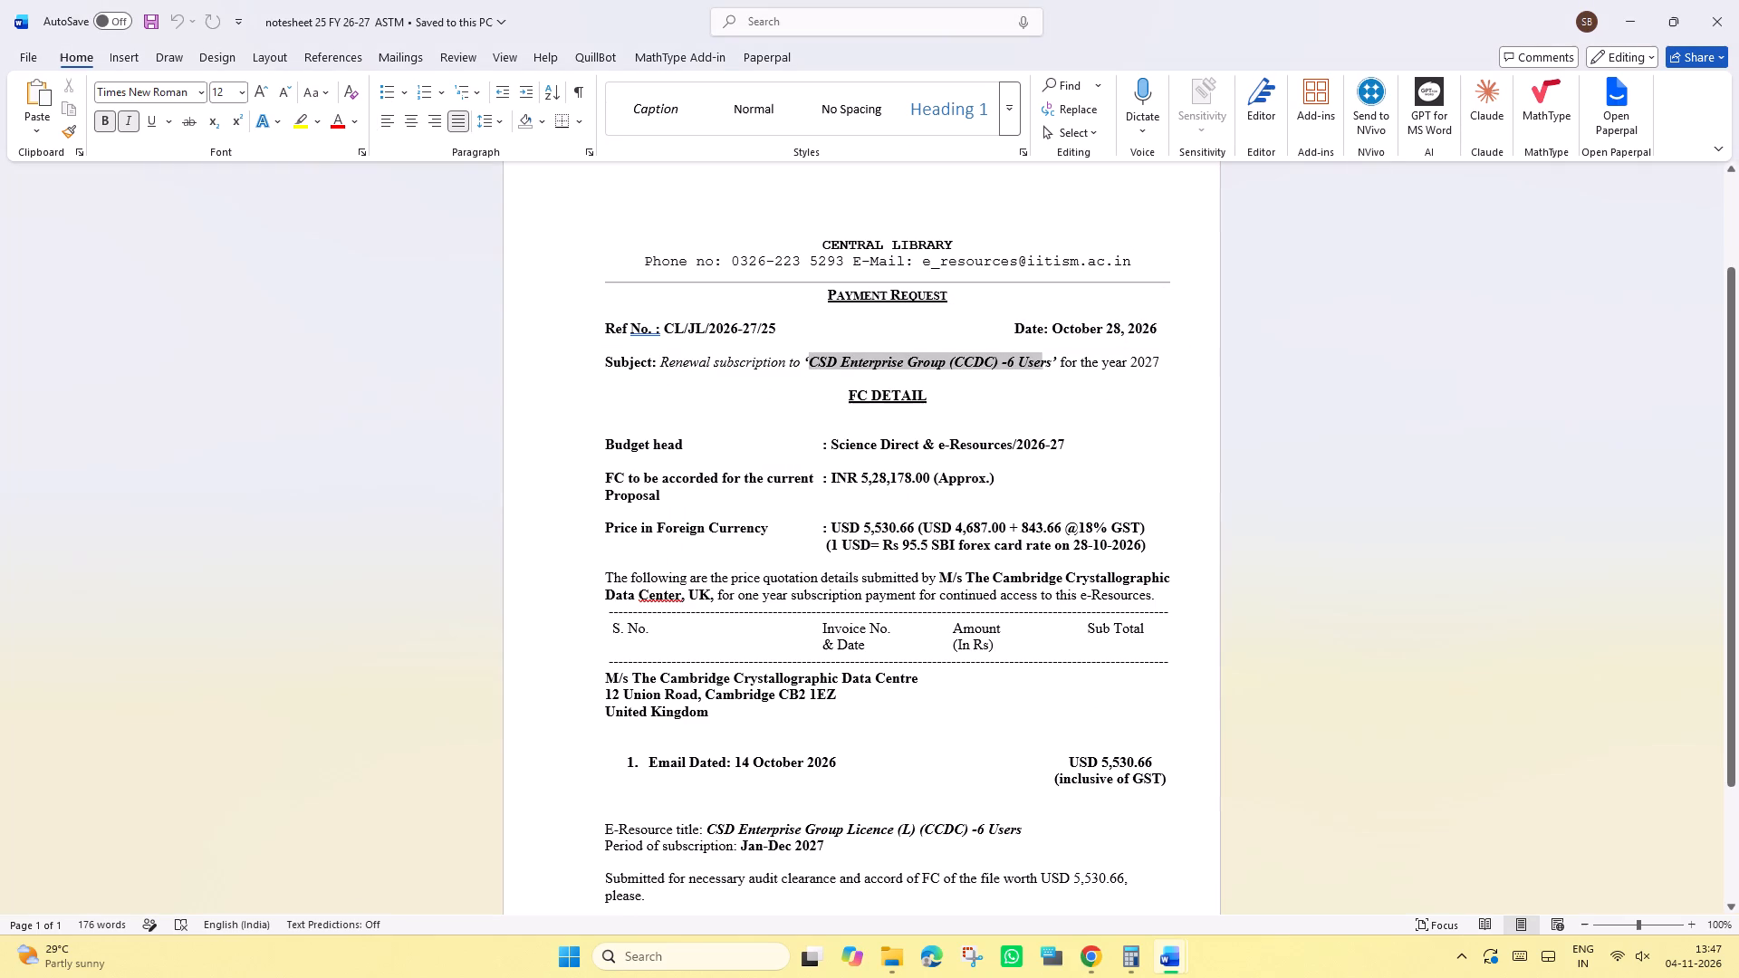
drag(1034, 362, 1035, 360)
drag(1035, 360, 1052, 360)
key(ctrl+v)
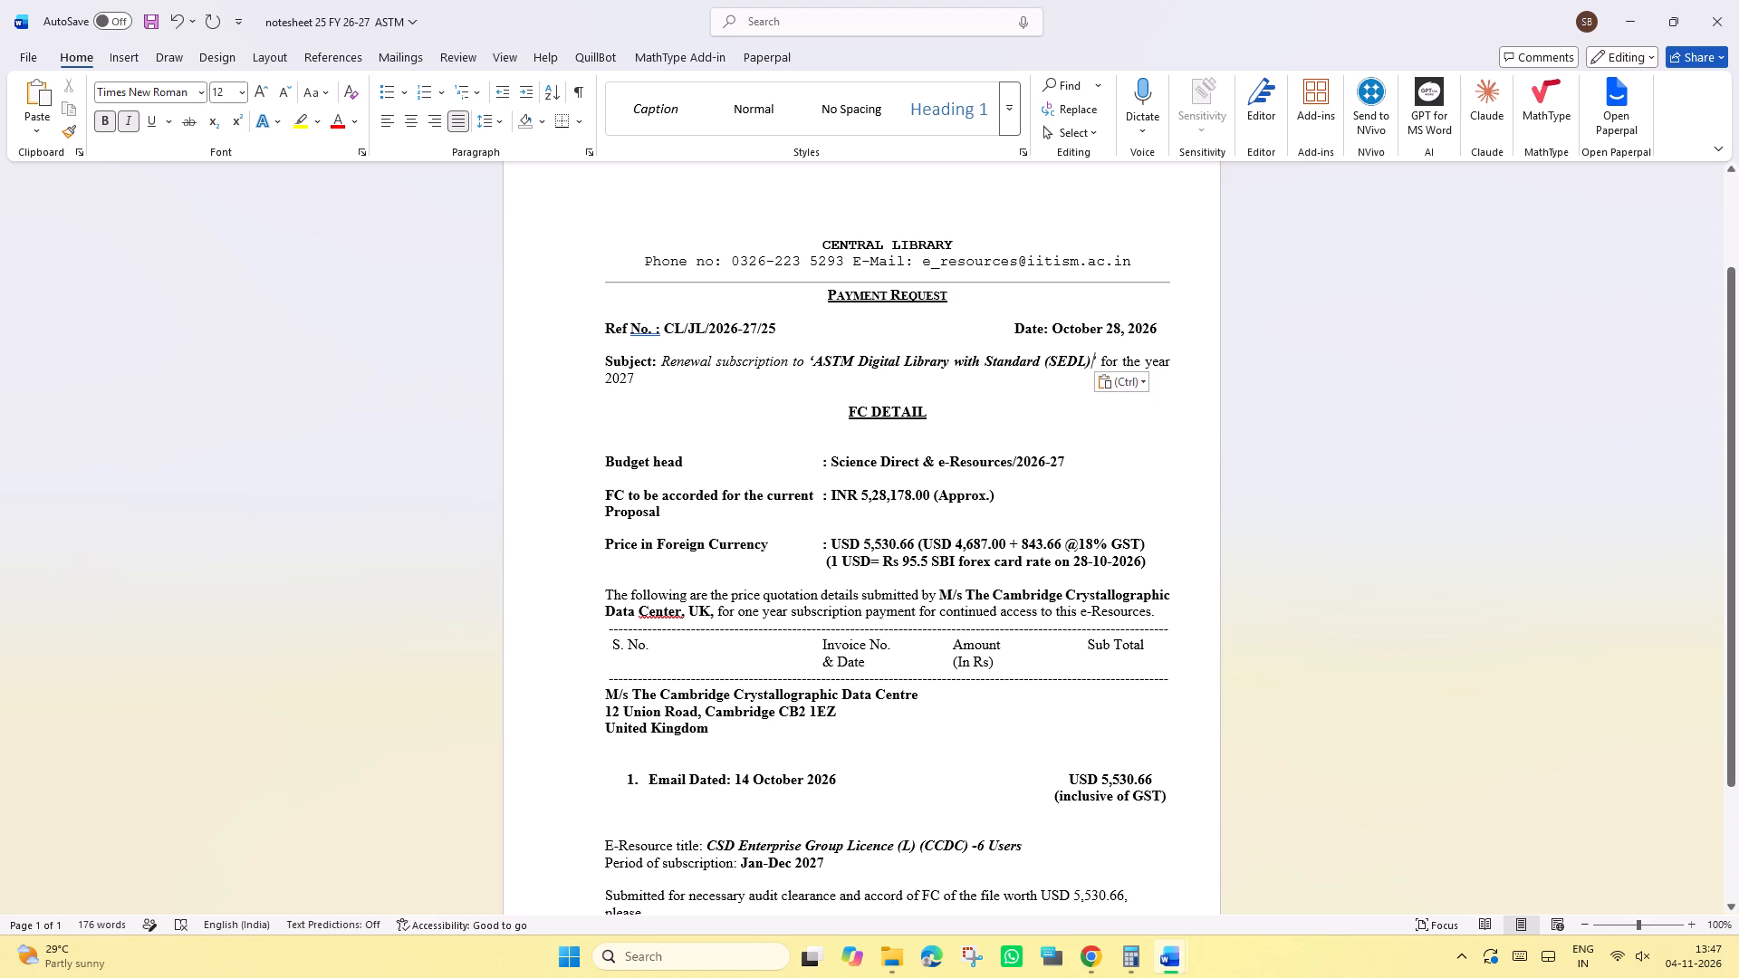
Replace the notesheet 25 date with November 04, 2026, copied from the older ASTM notesheet.
key(alt+Tab)
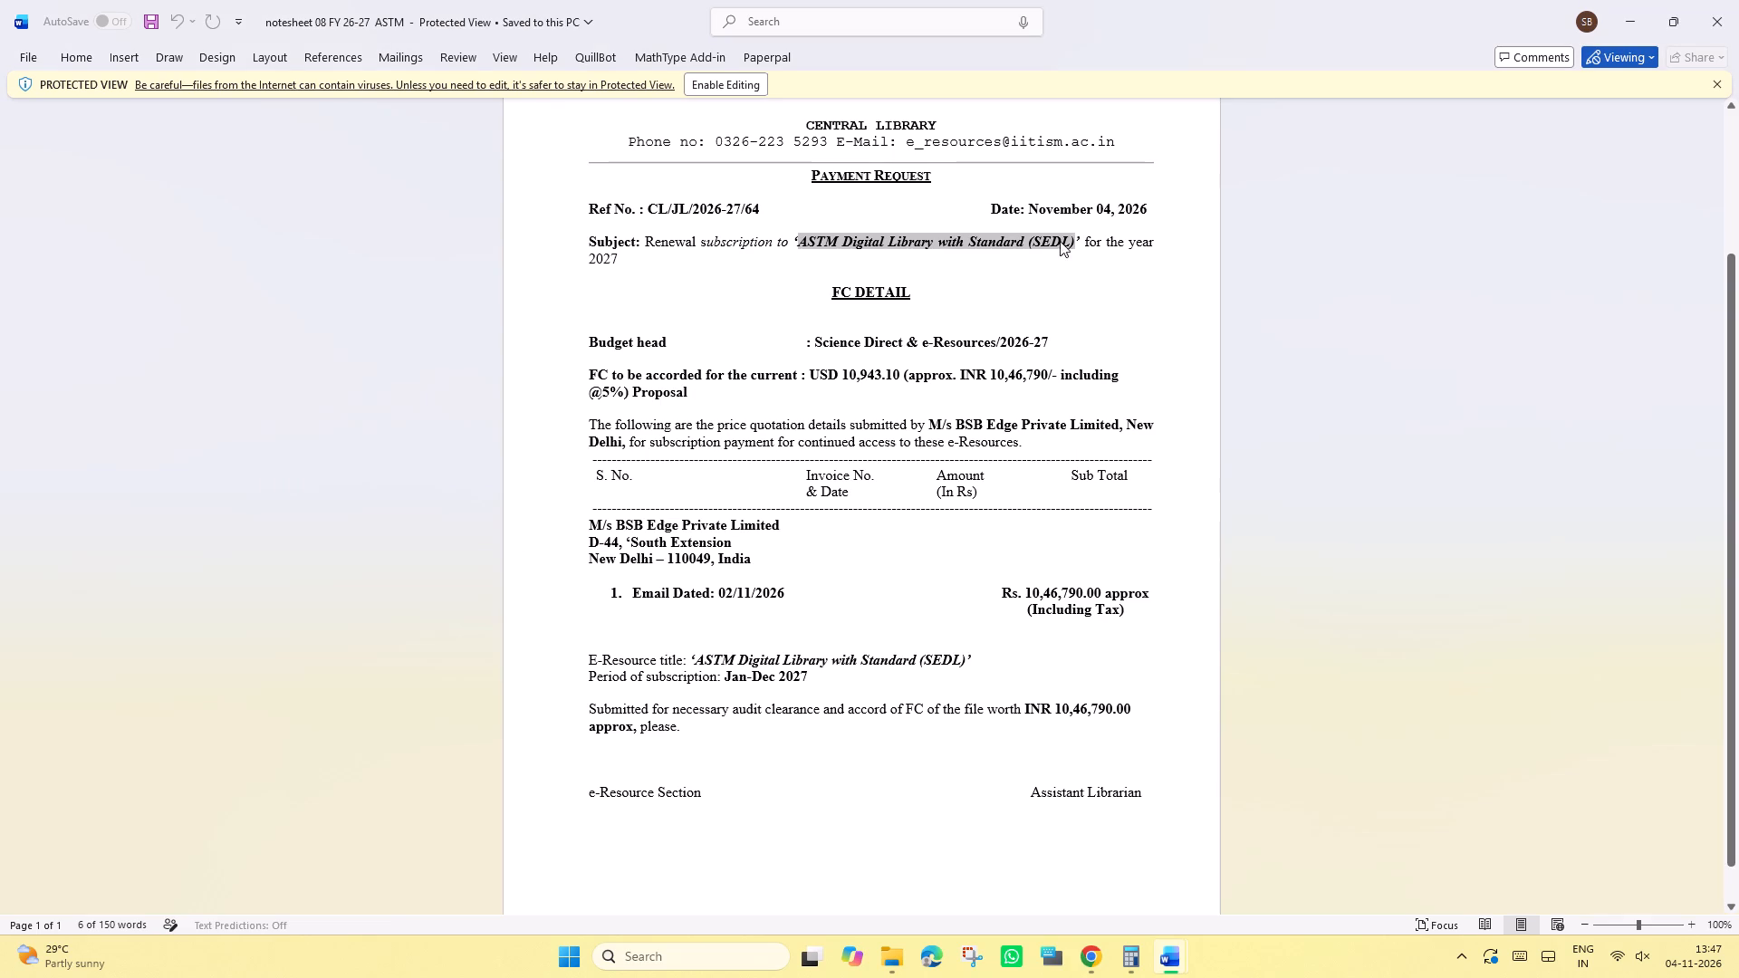
drag(1029, 208, 1142, 214)
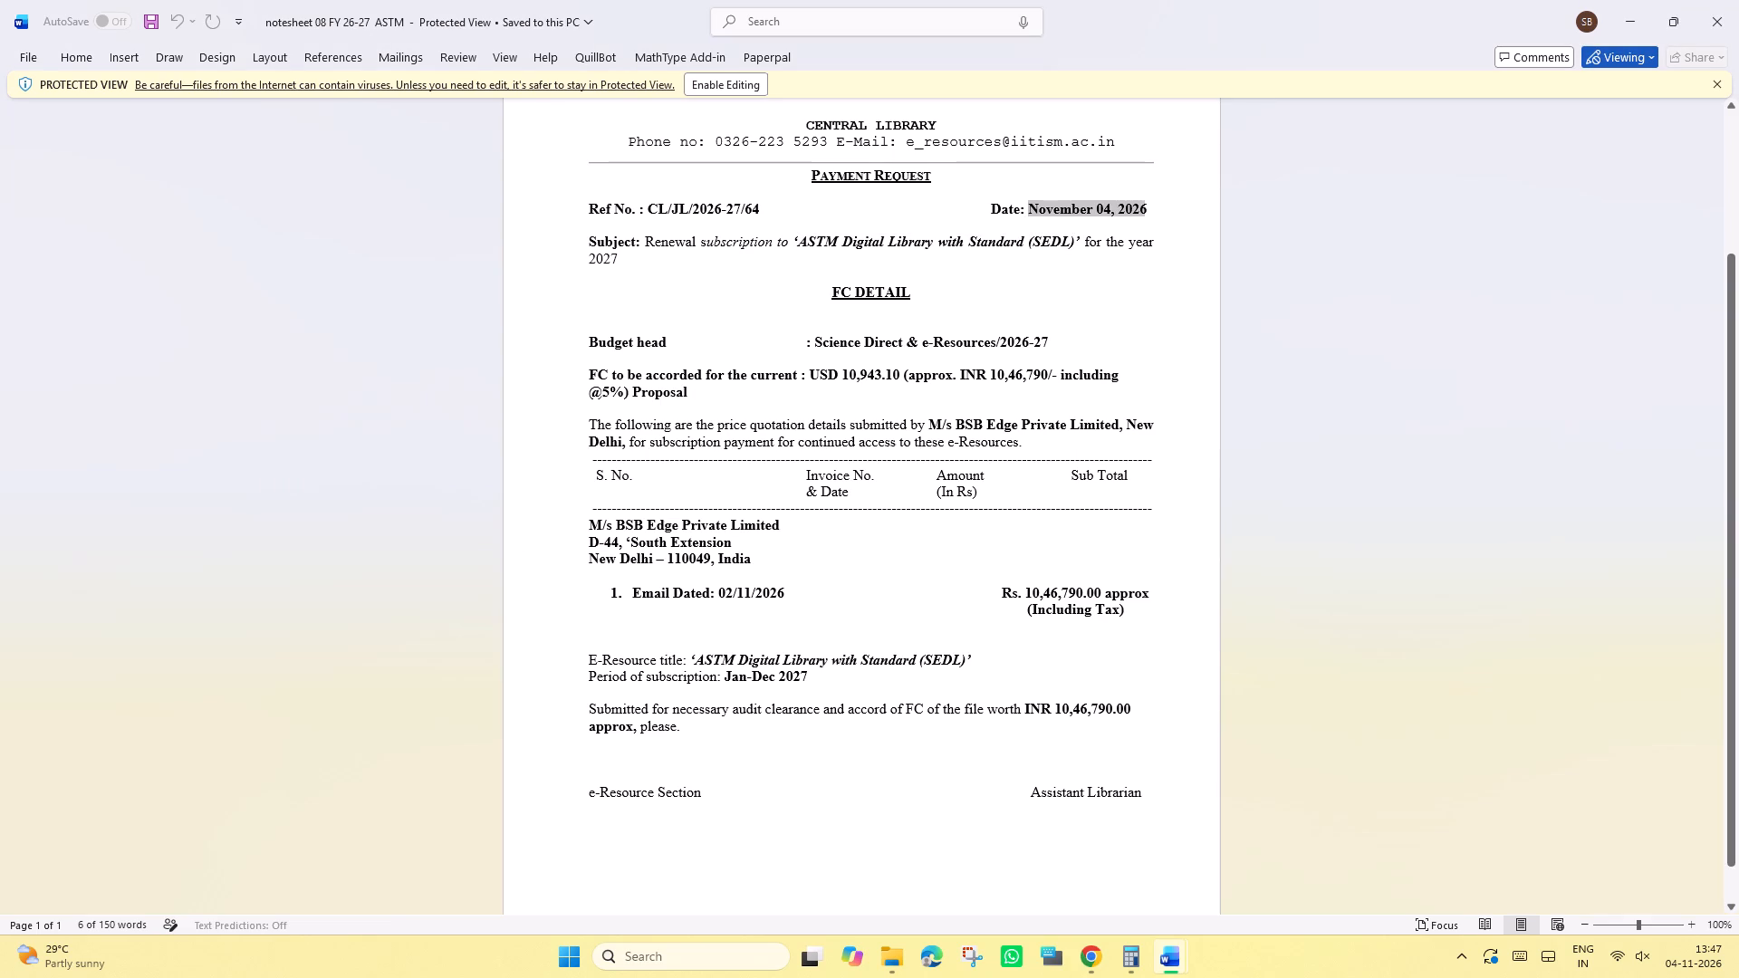
key(ctrl+c)
key(alt+Tab)
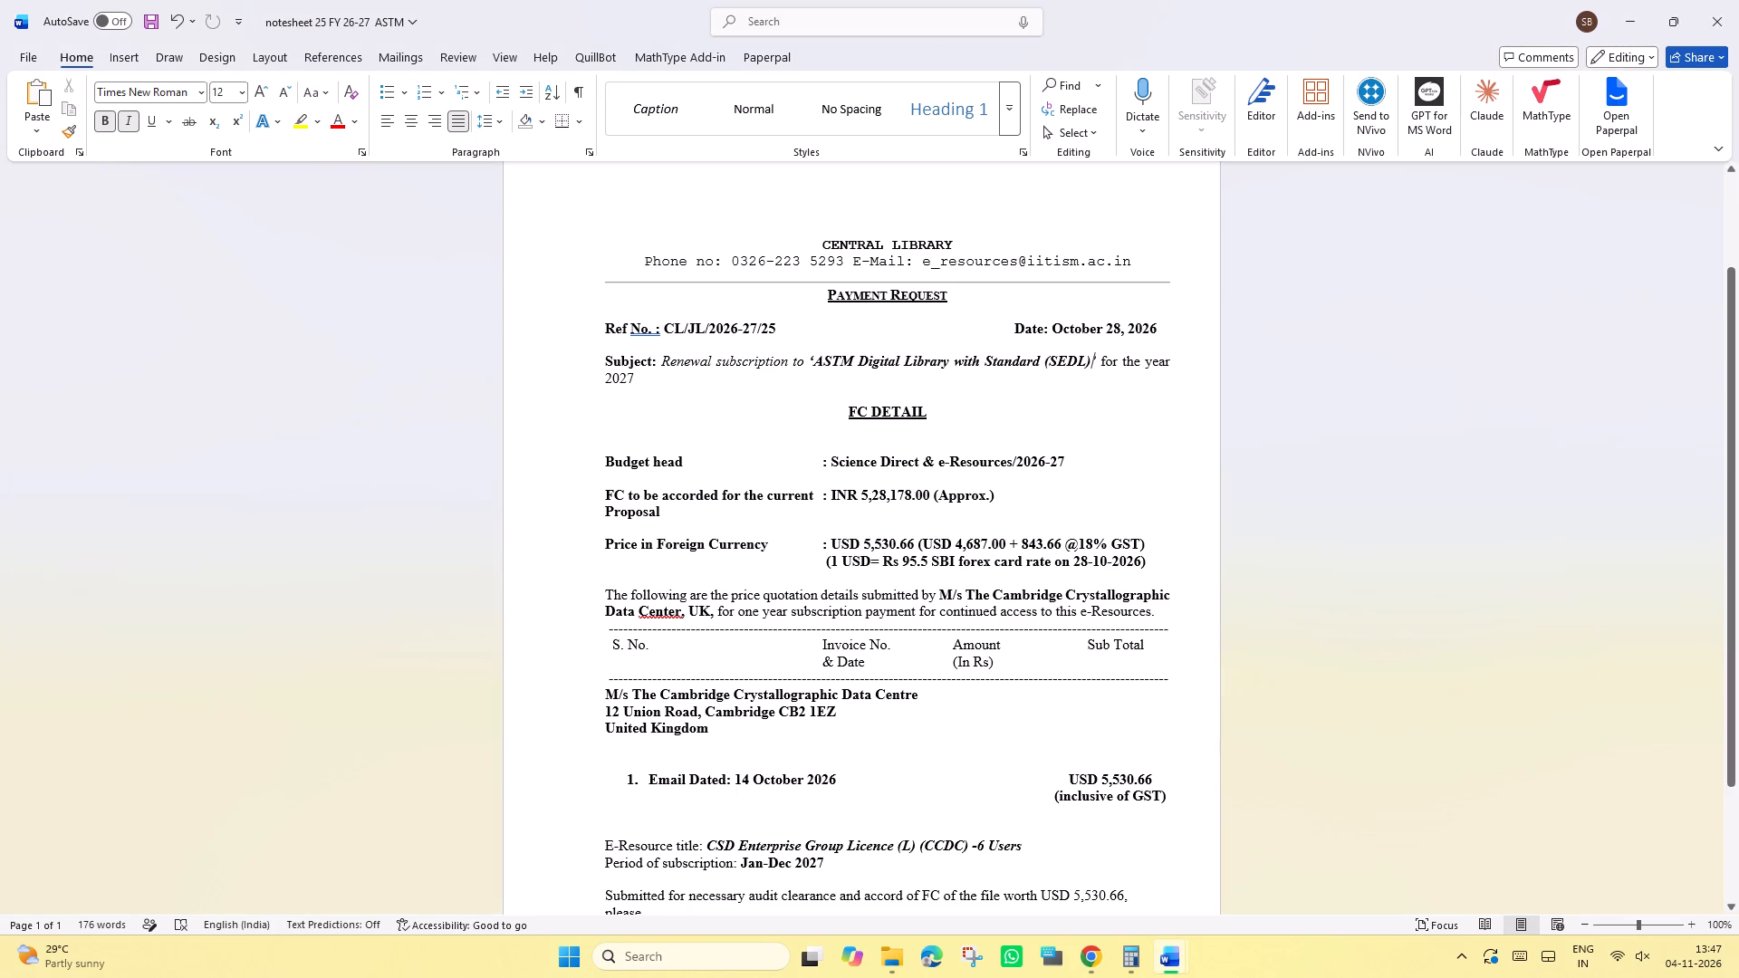
drag(1057, 327, 1141, 327)
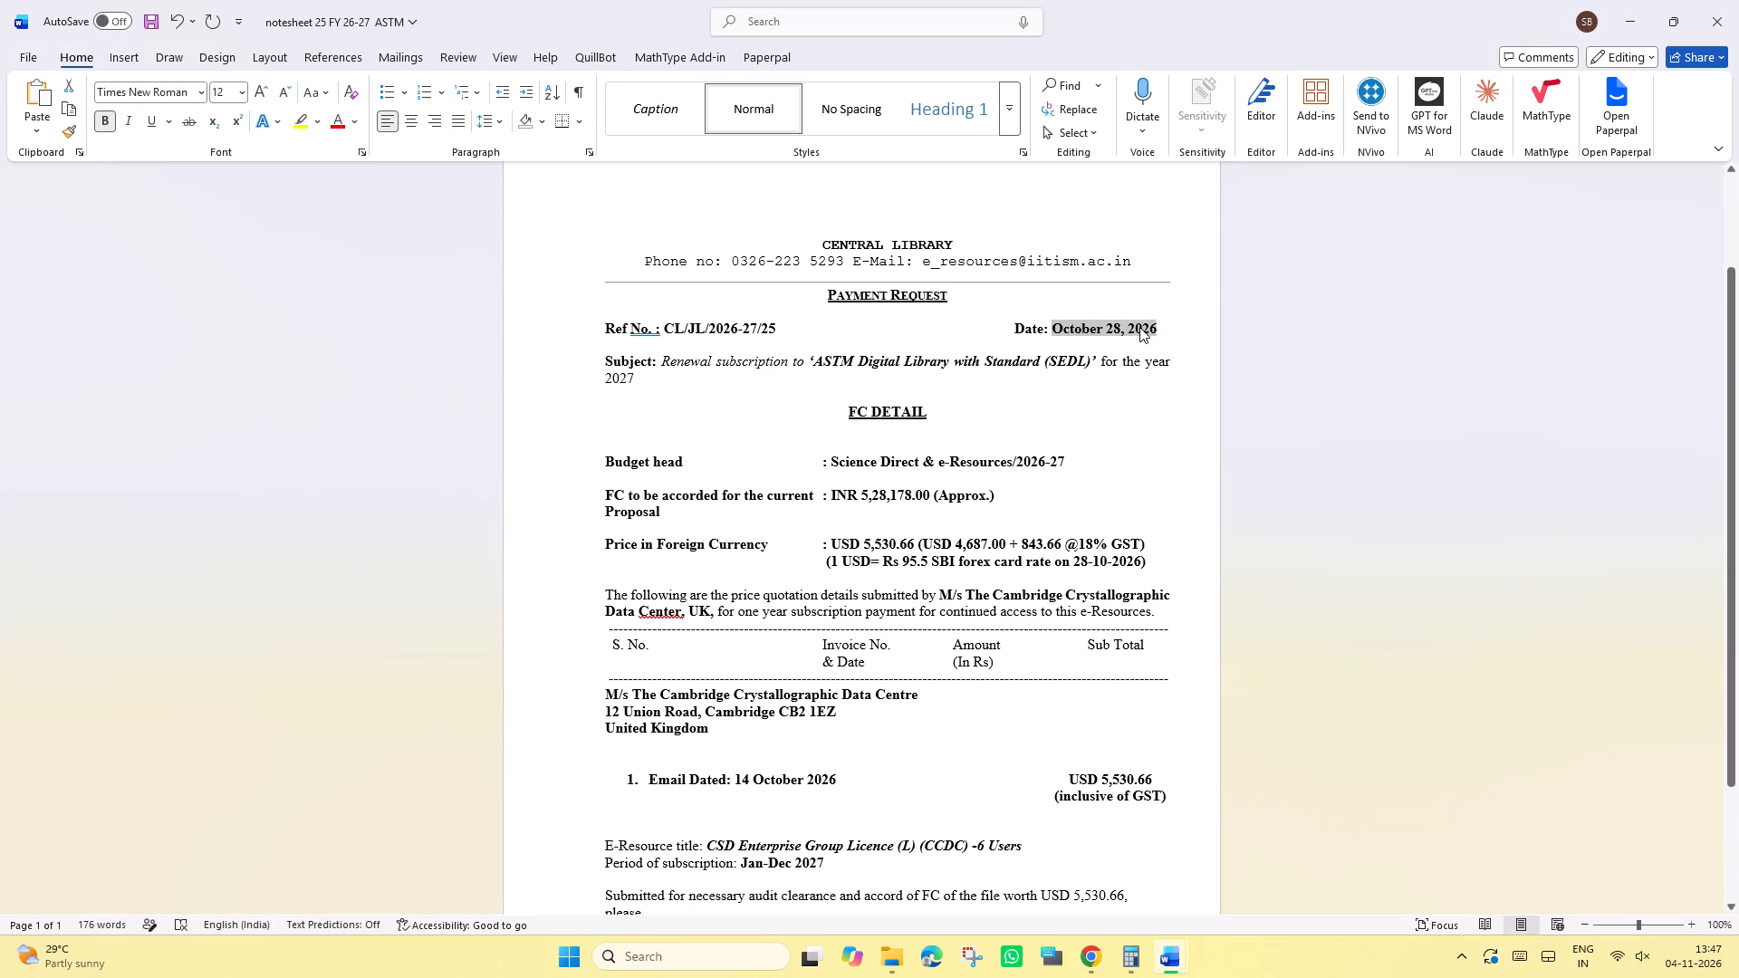
key(ctrl+v)
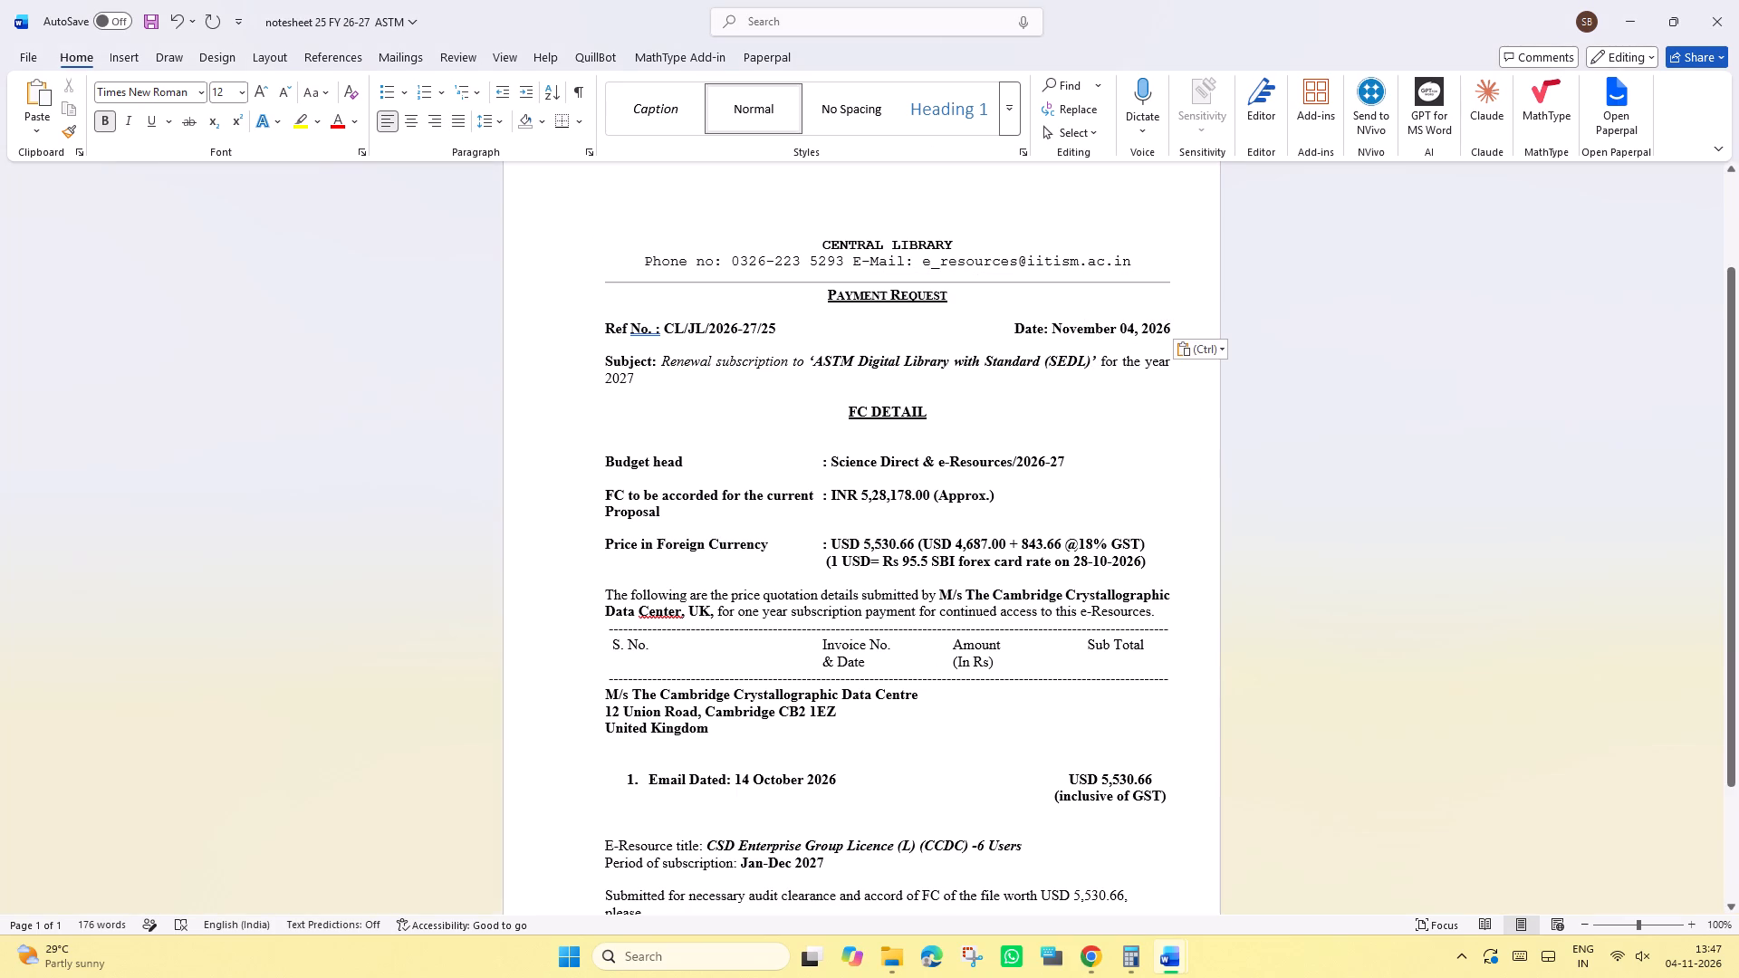
Remove the trailing number 25 from the reference number, leaving CL/JL/2026-27/.
click(776, 322)
key(BackSpace)
key(BackSpace)
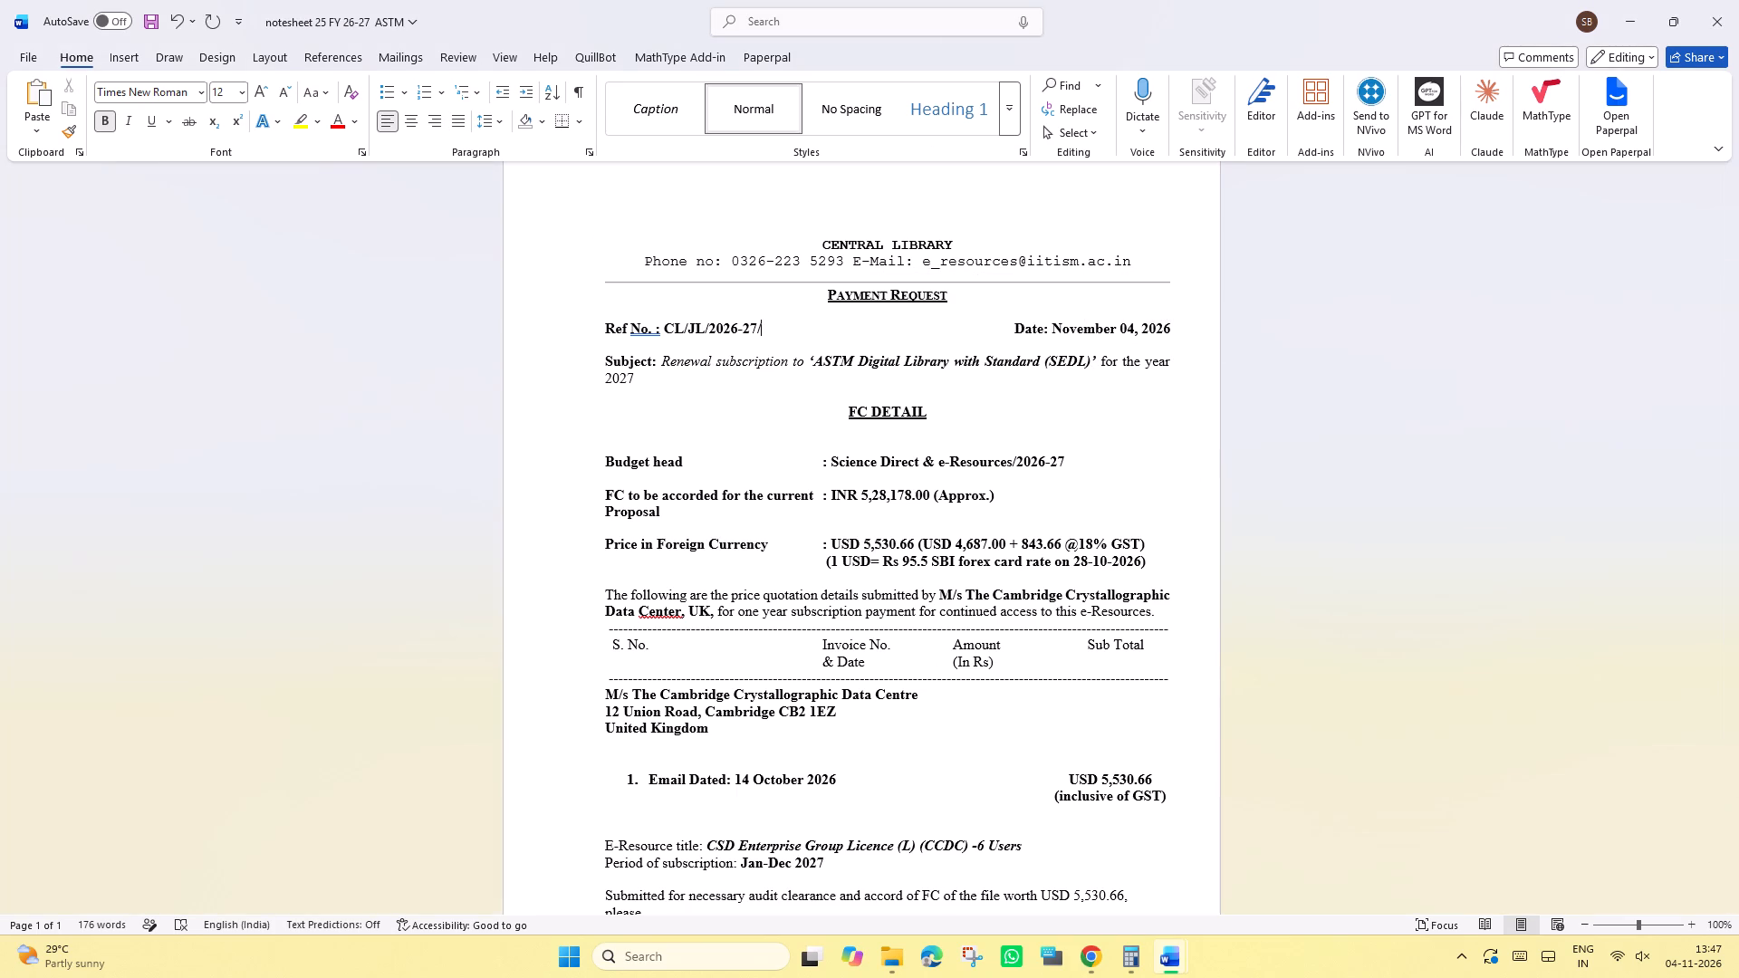
Set the FC to be accorded to INR 10,46,790.00, copying the rupee figure from the notesheet 08 ASTM document.
scroll(886, 468, down, 1)
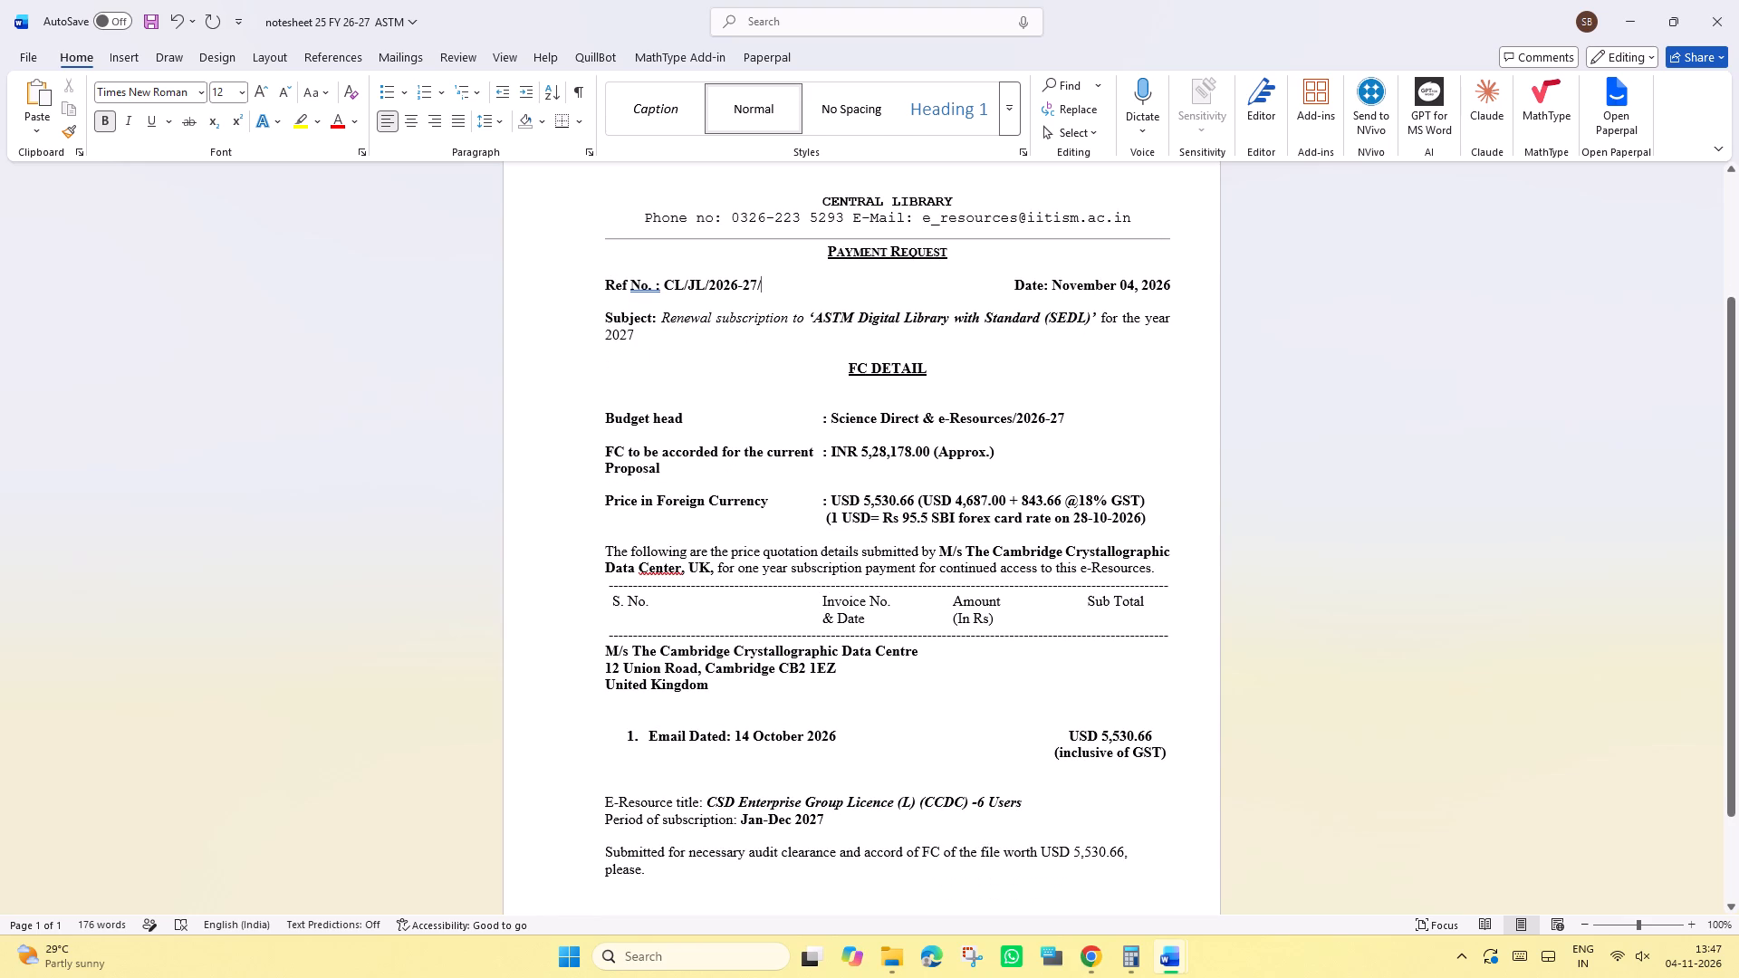
key(alt+Tab)
scroll(994, 493, down, 1)
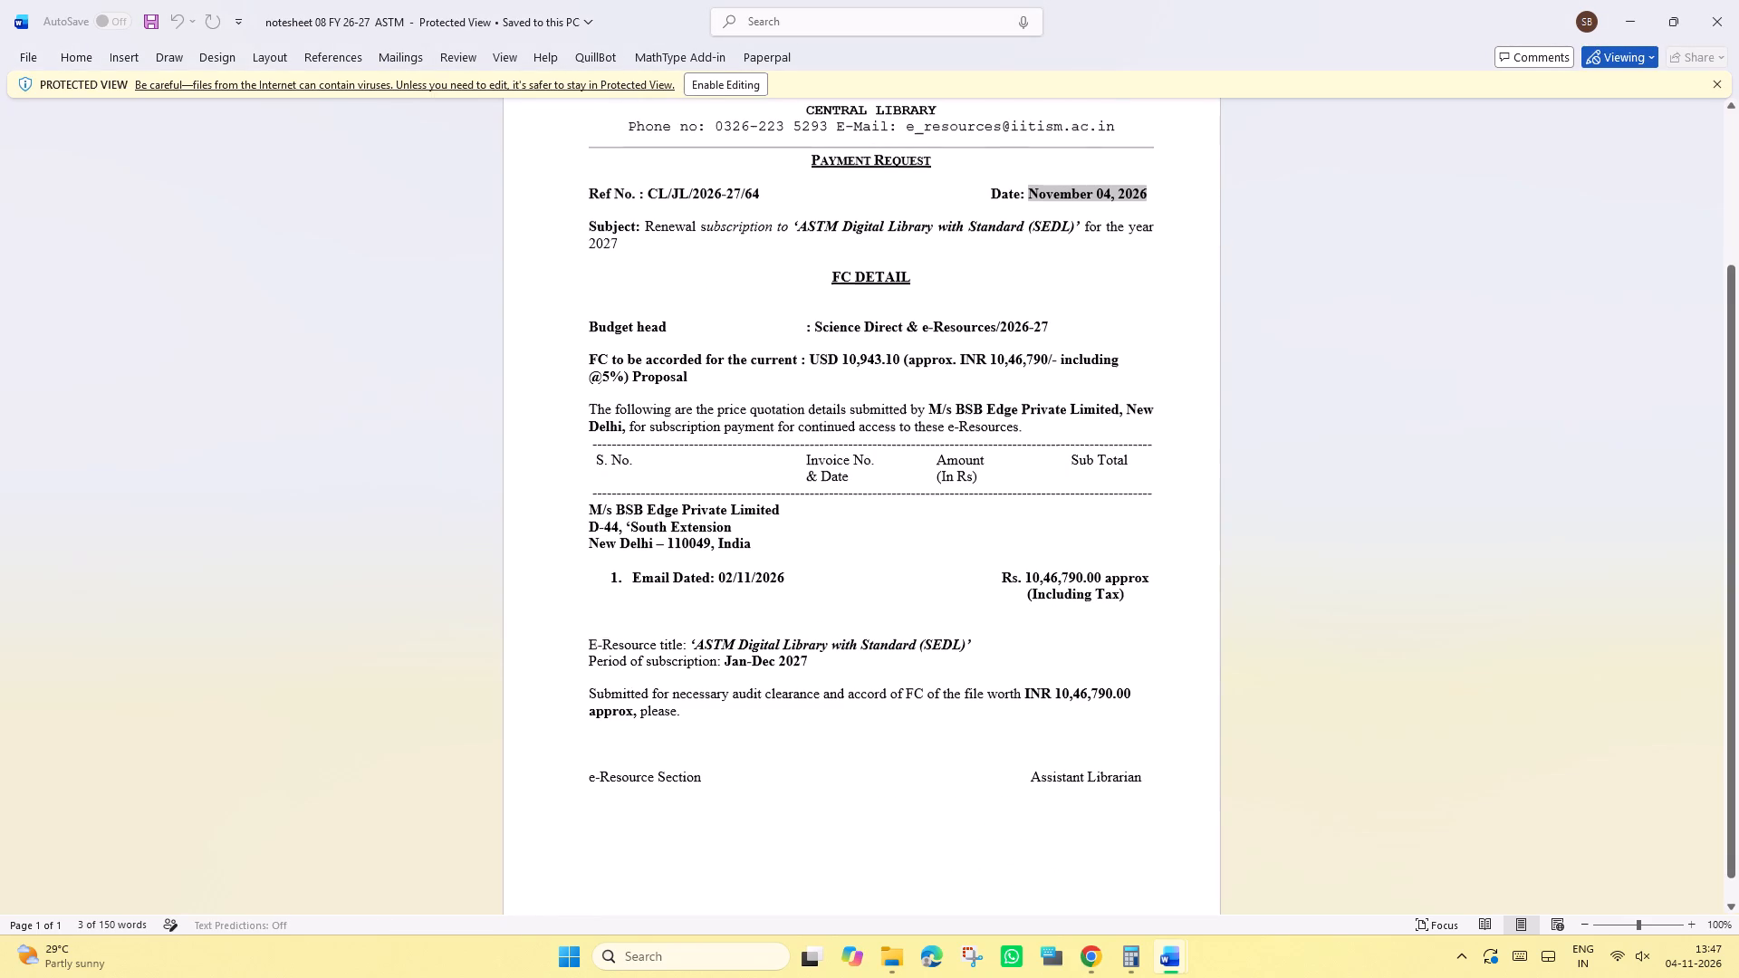
drag(989, 327, 1036, 327)
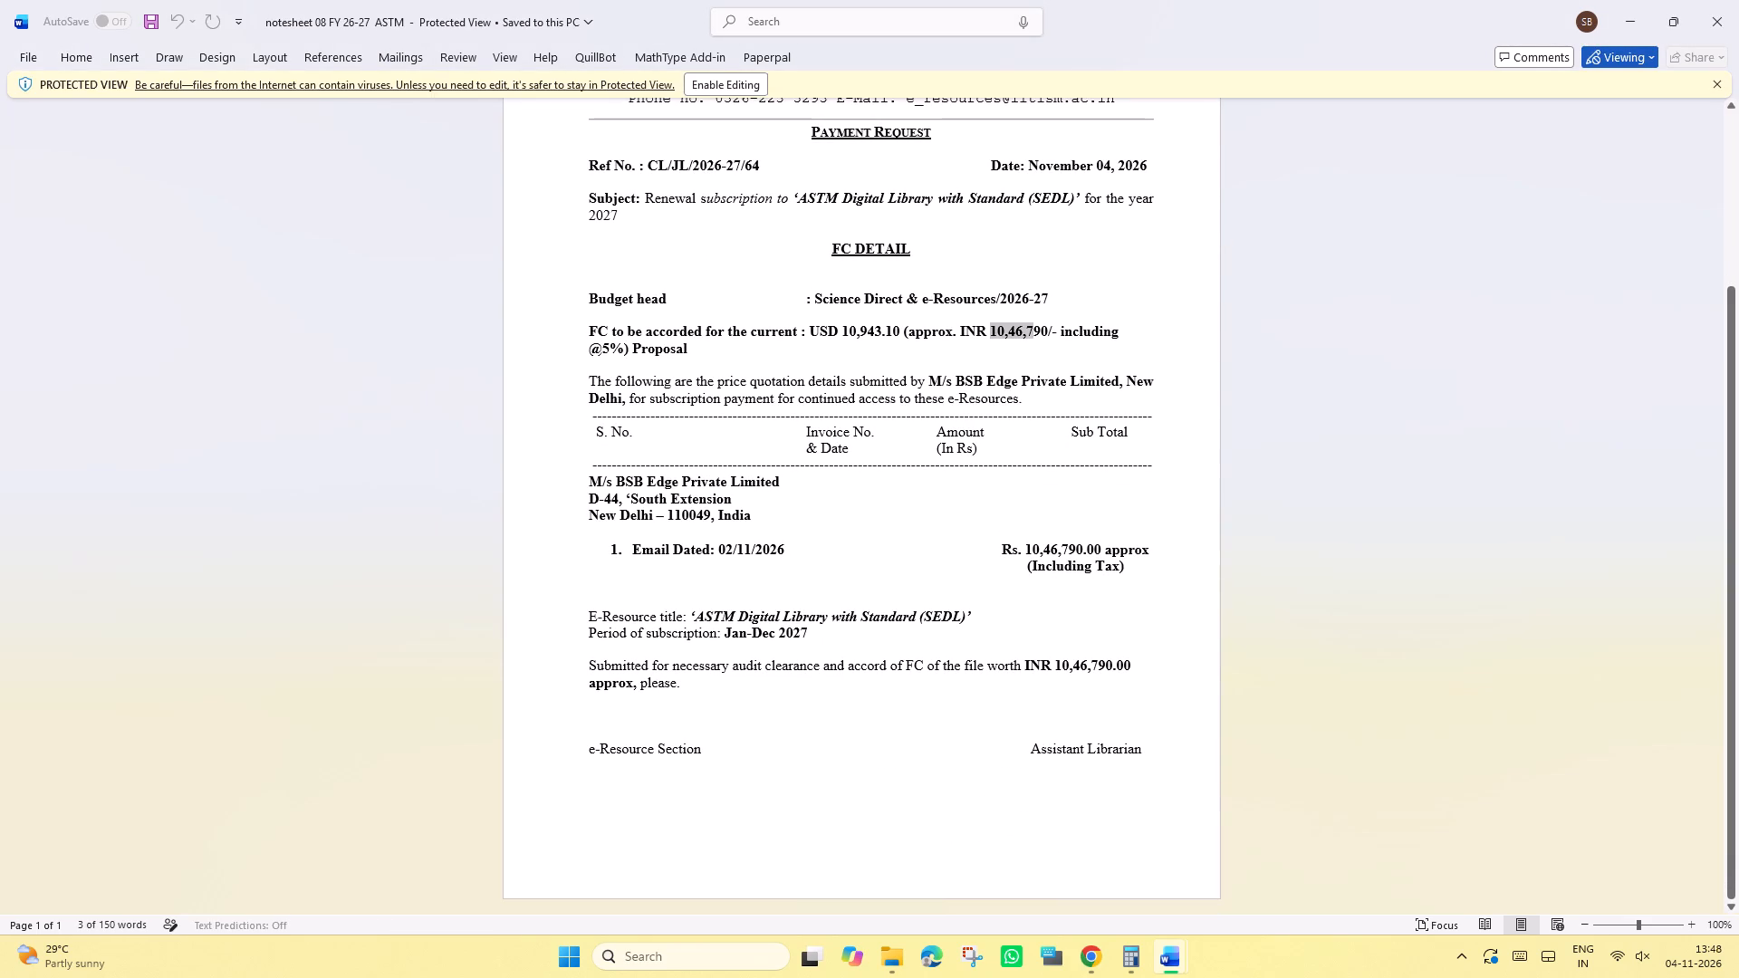
drag(1036, 327, 1039, 327)
key(ctrl+c)
key(alt+Tab)
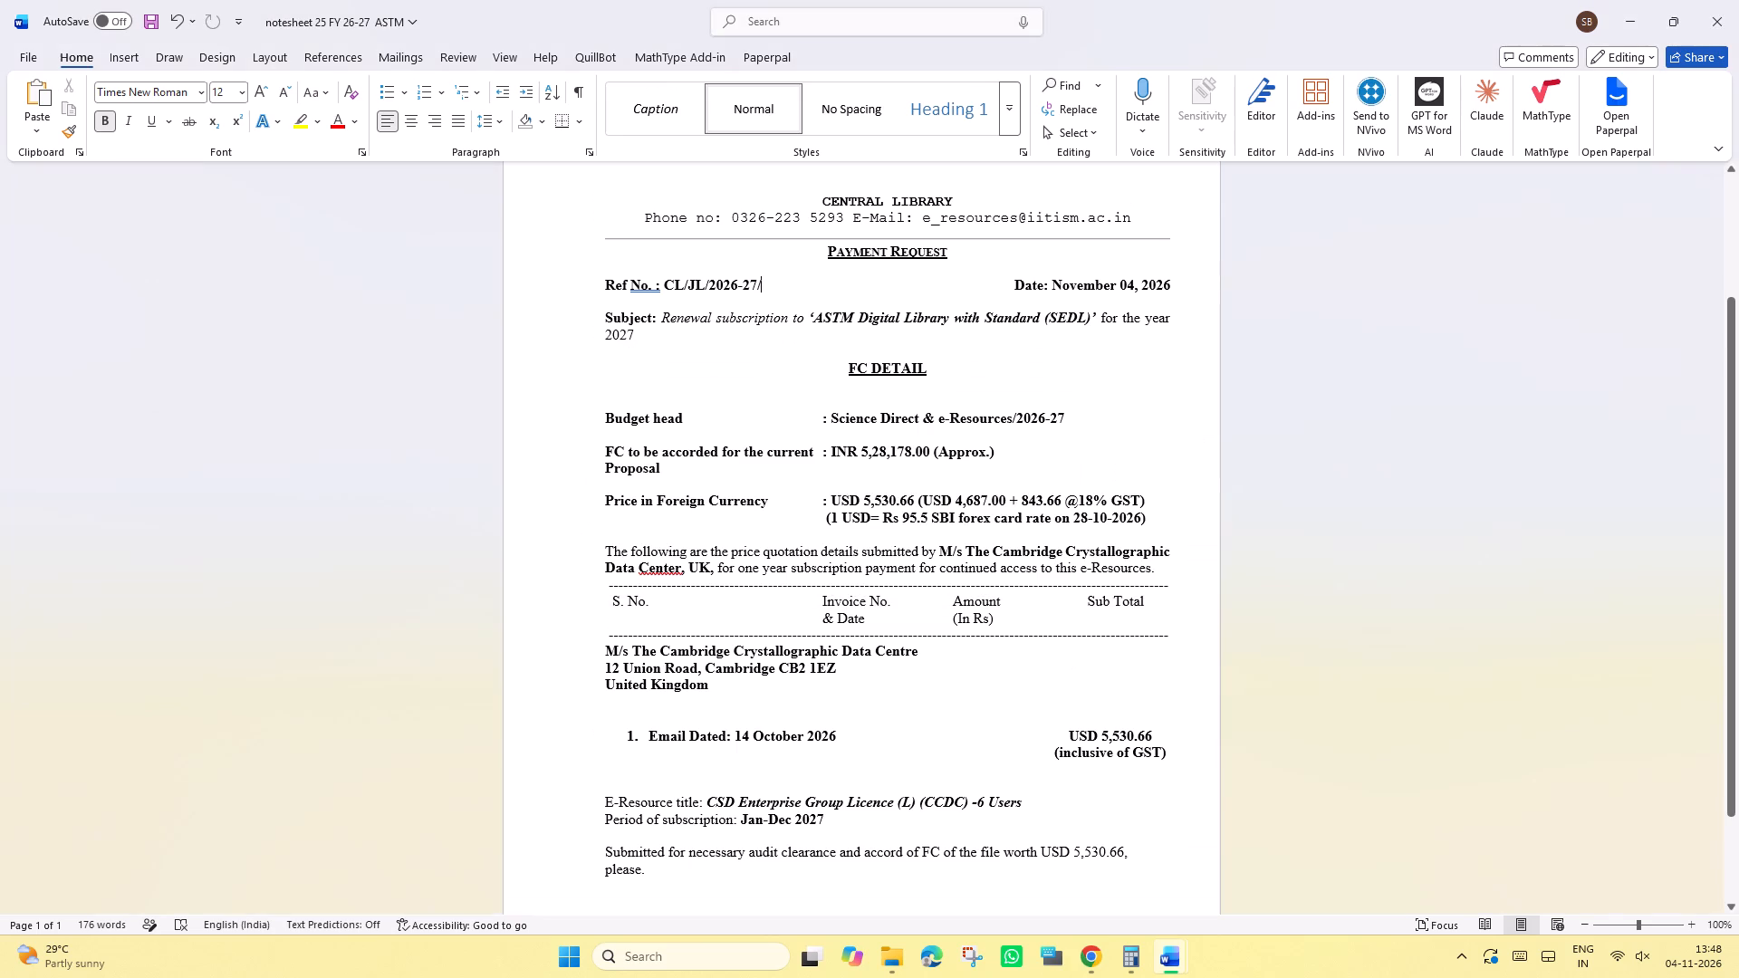
click(857, 451)
drag(861, 452, 903, 451)
drag(903, 451, 915, 448)
drag(915, 448, 910, 448)
key(ctrl+v)
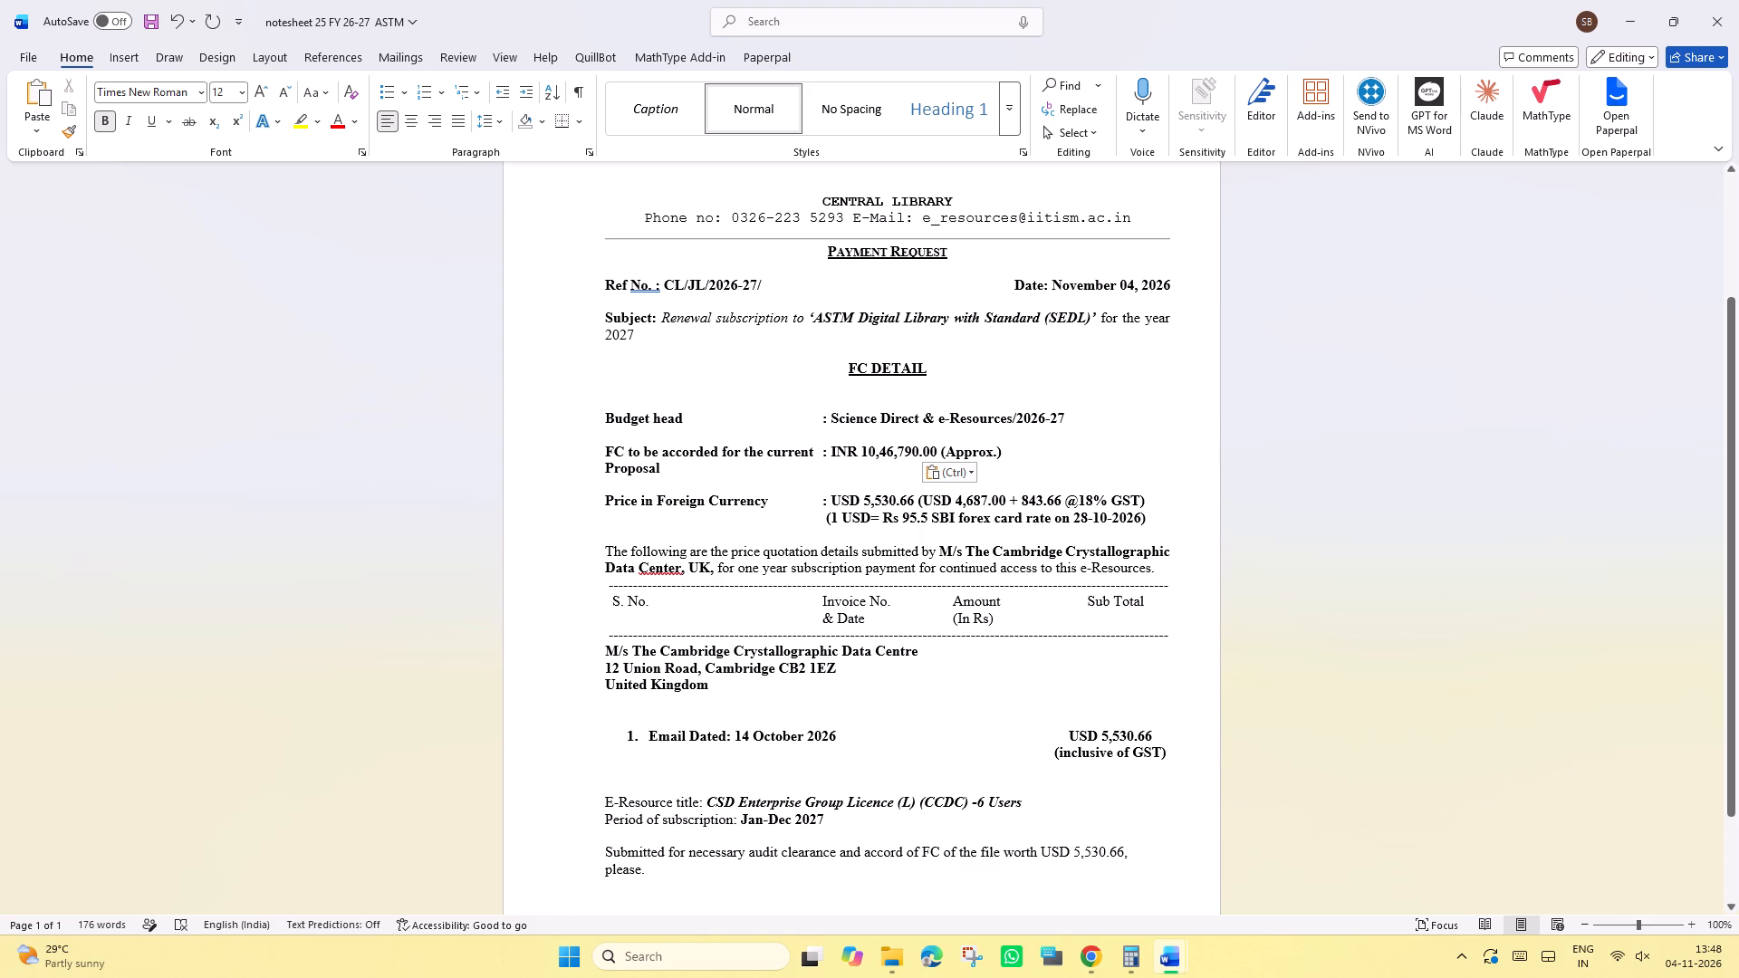
Set the total Price in Foreign Currency to USD 10,943.10, copied from the notesheet 08 ASTM document.
key(alt+Tab)
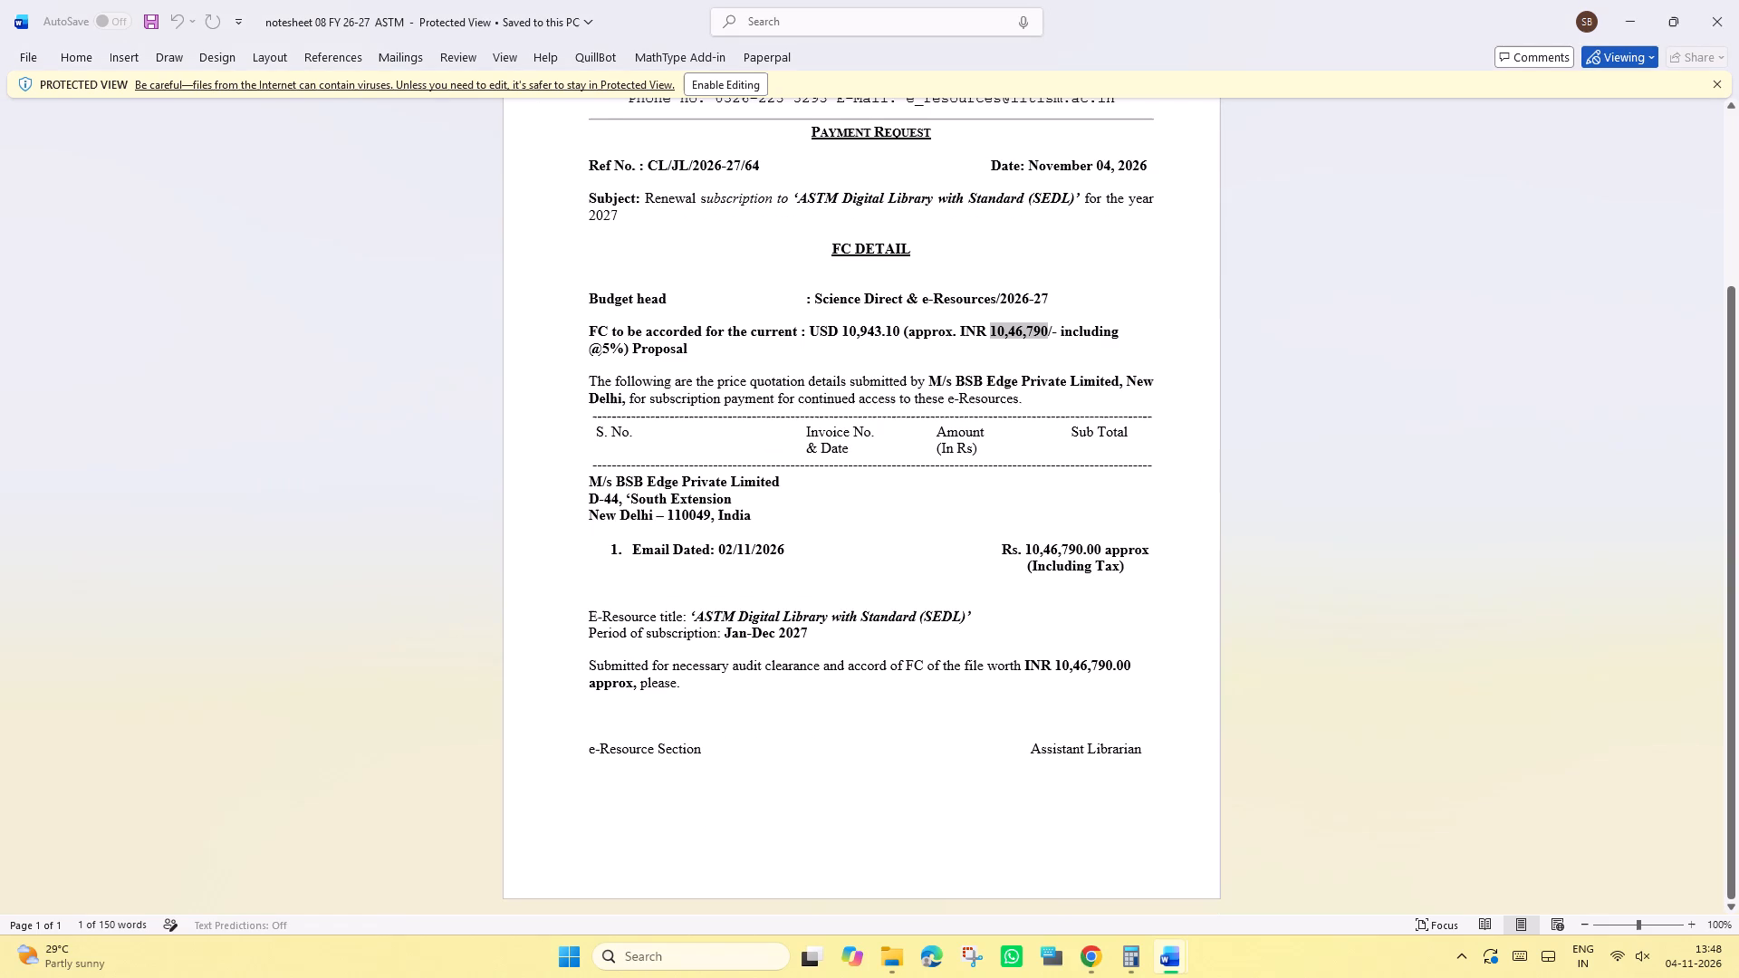
click(813, 332)
drag(841, 332, 889, 329)
key(ctrl+c)
key(alt+Tab)
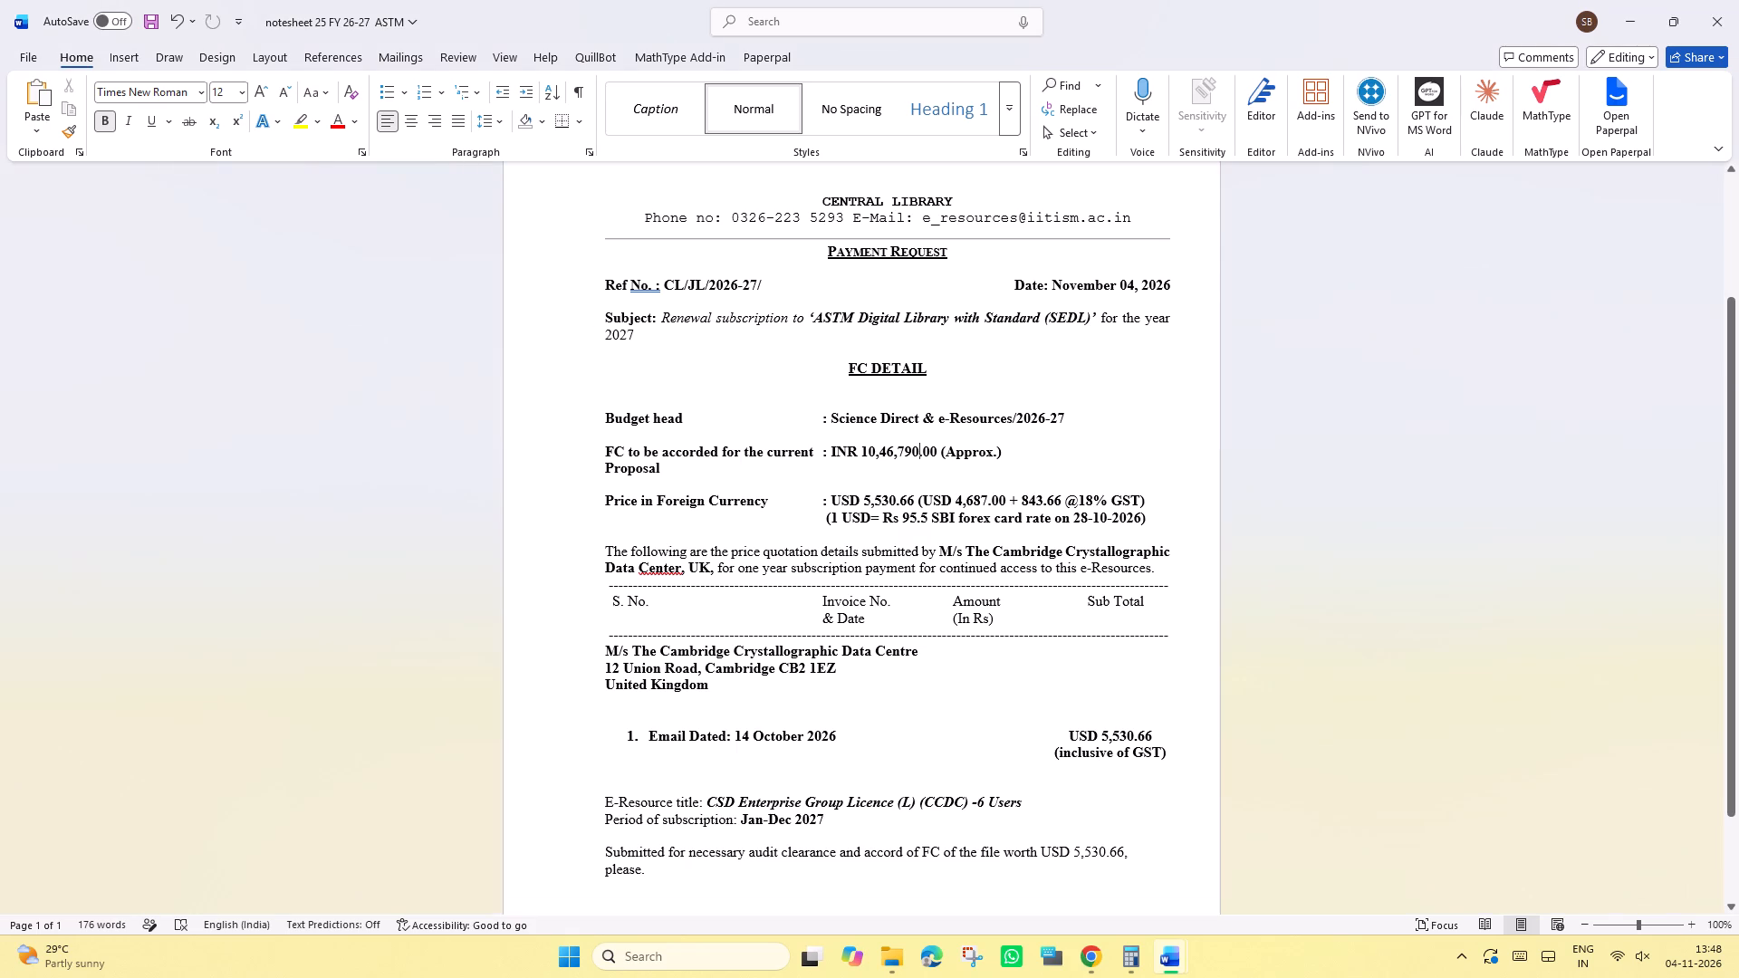
drag(865, 497, 904, 497)
drag(904, 497, 905, 497)
key(ctrl+v)
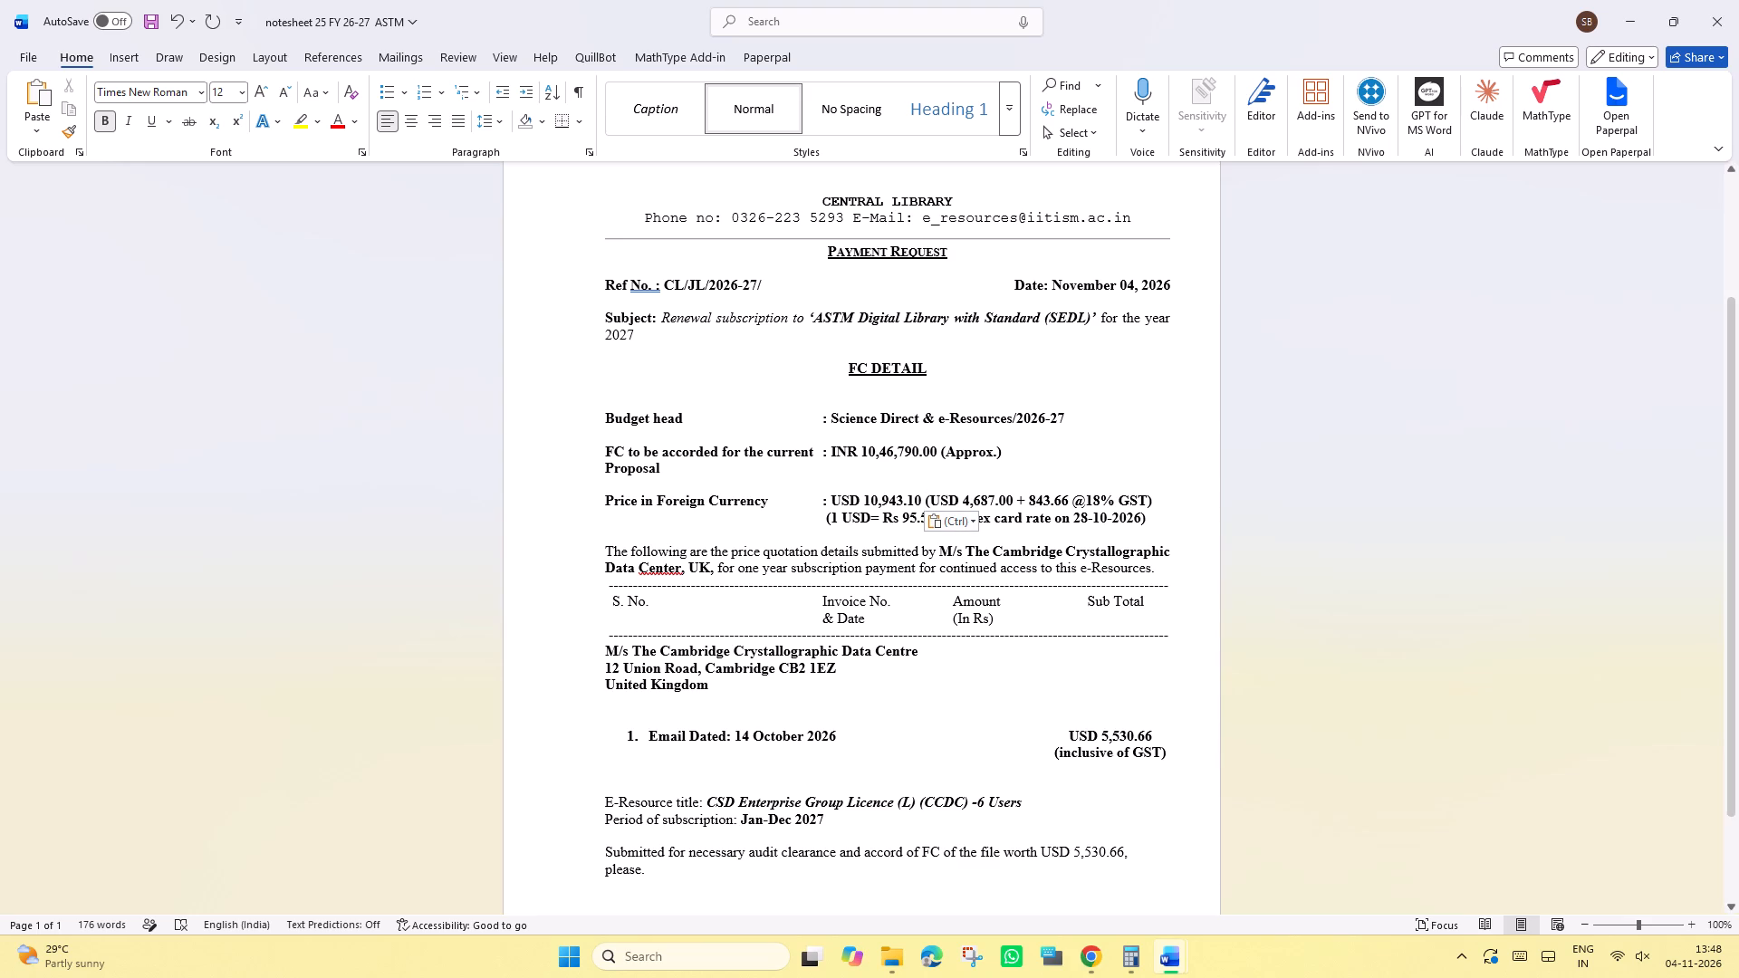
Switch to Calculator and multiply 10943.10 by 0.95.
click(1130, 955)
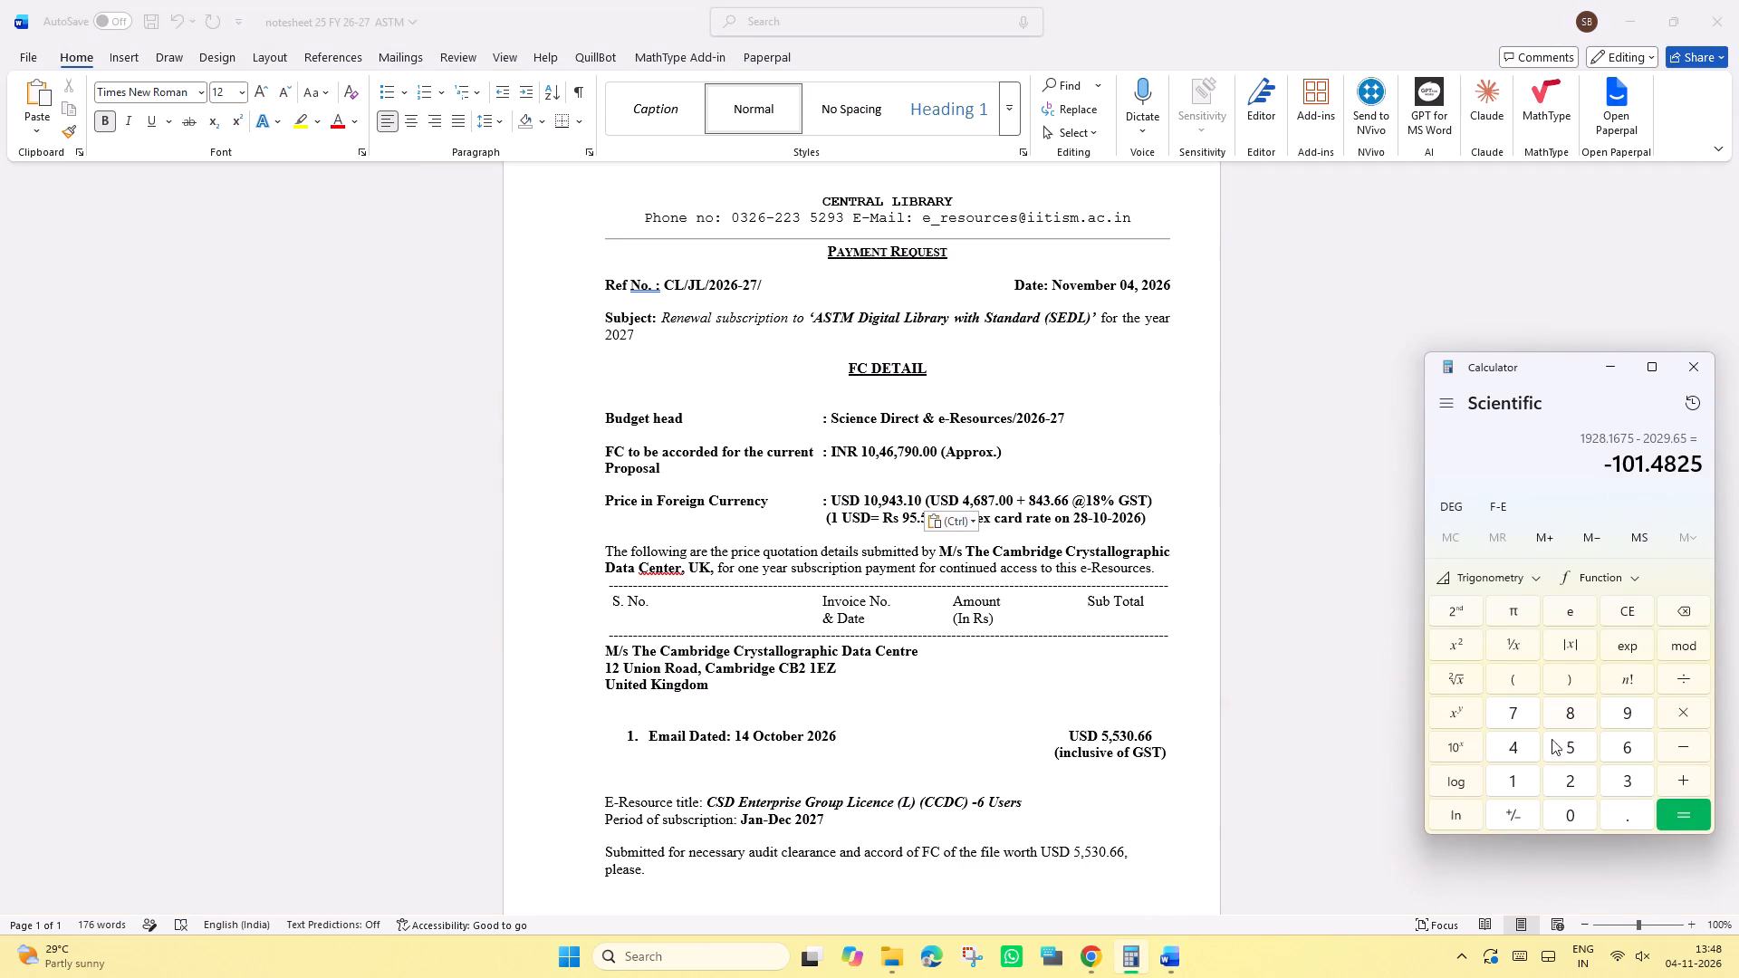
click(1620, 615)
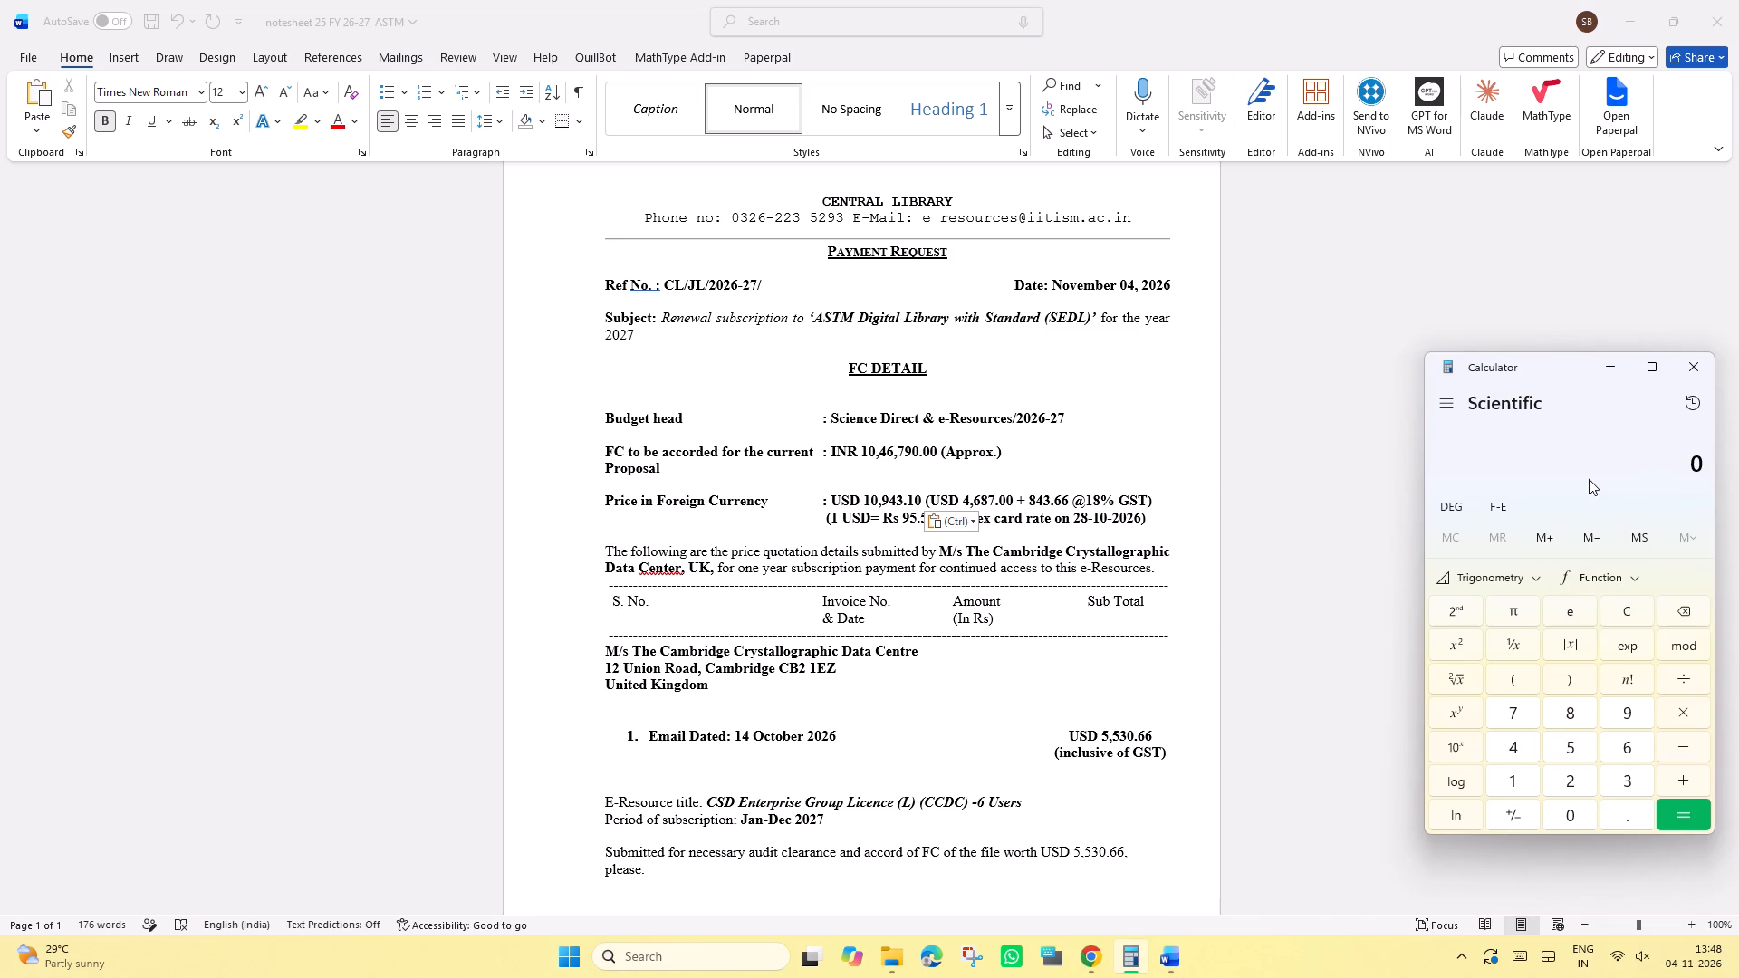
text(10)
text(943.)
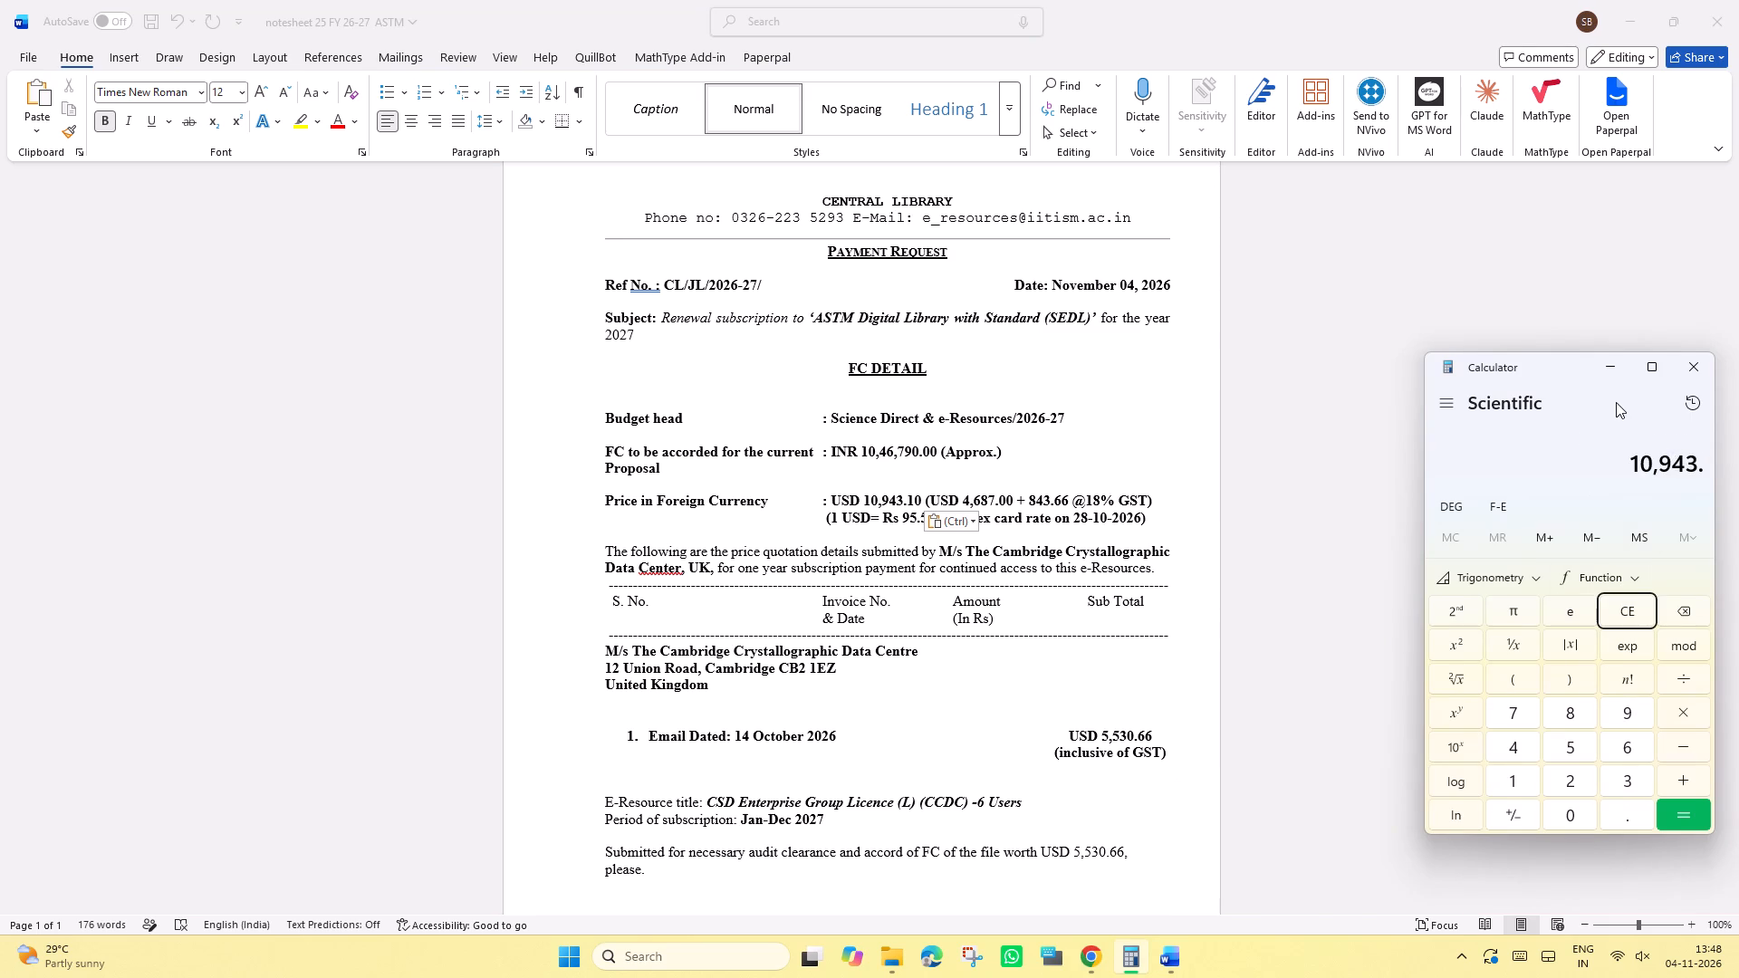
text(10)
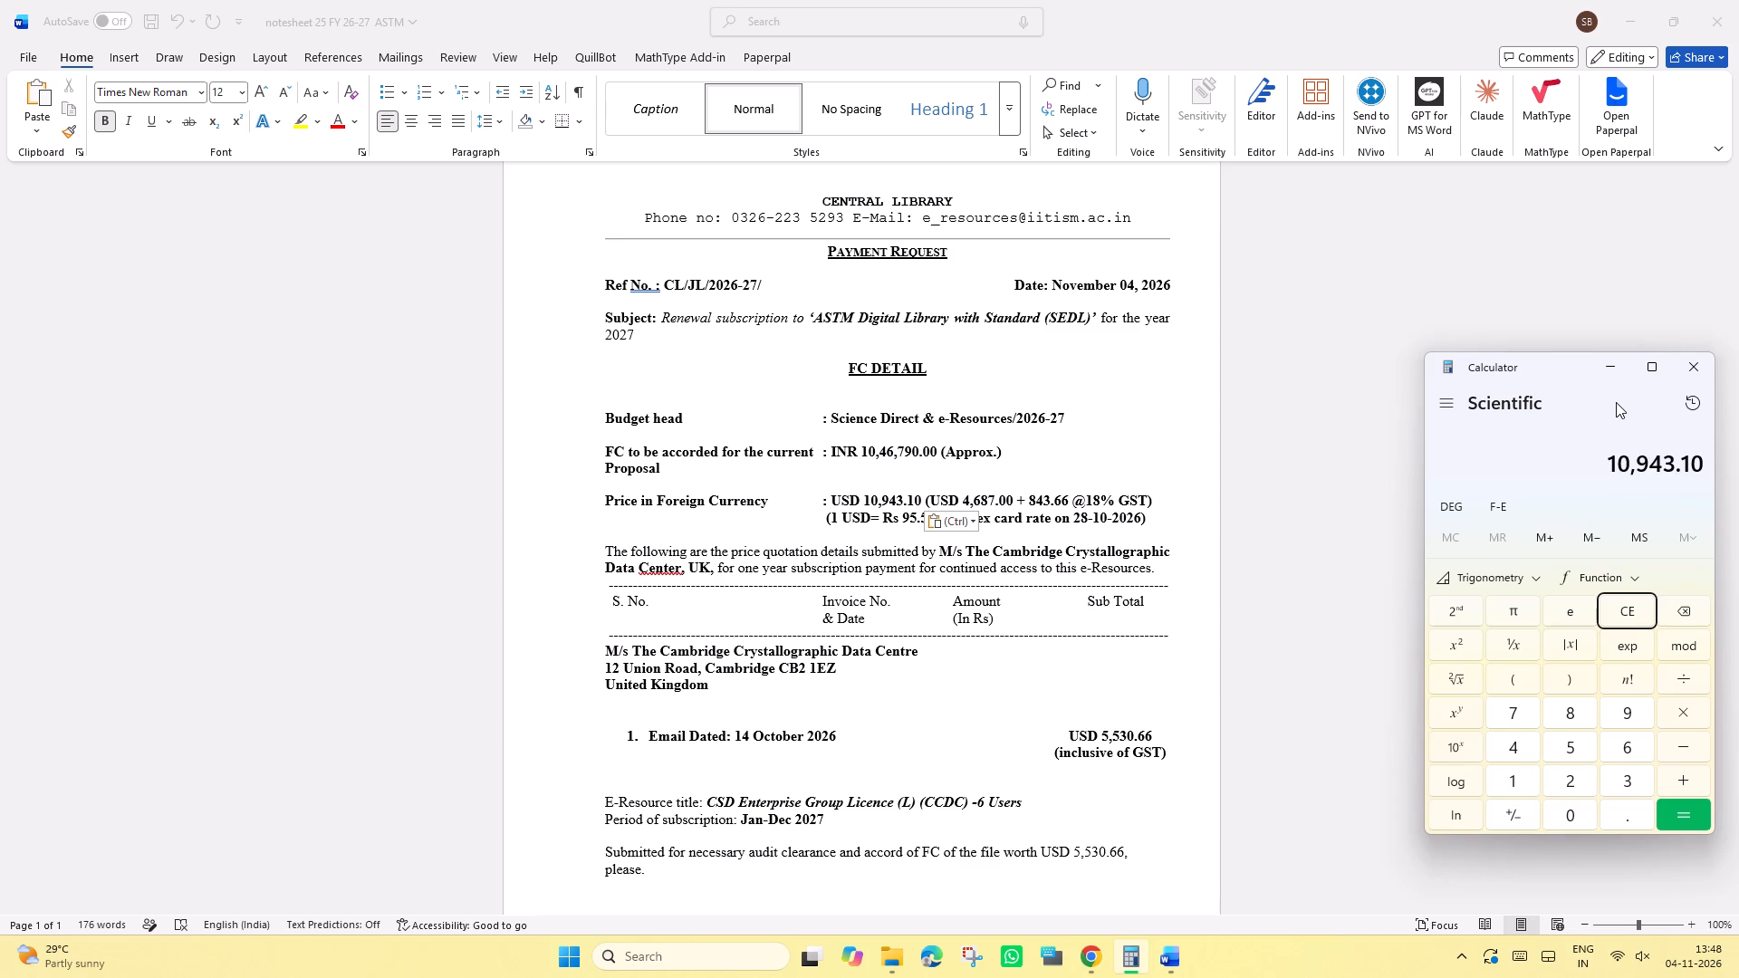
key(asterisk)
text(.95)
key(Return)
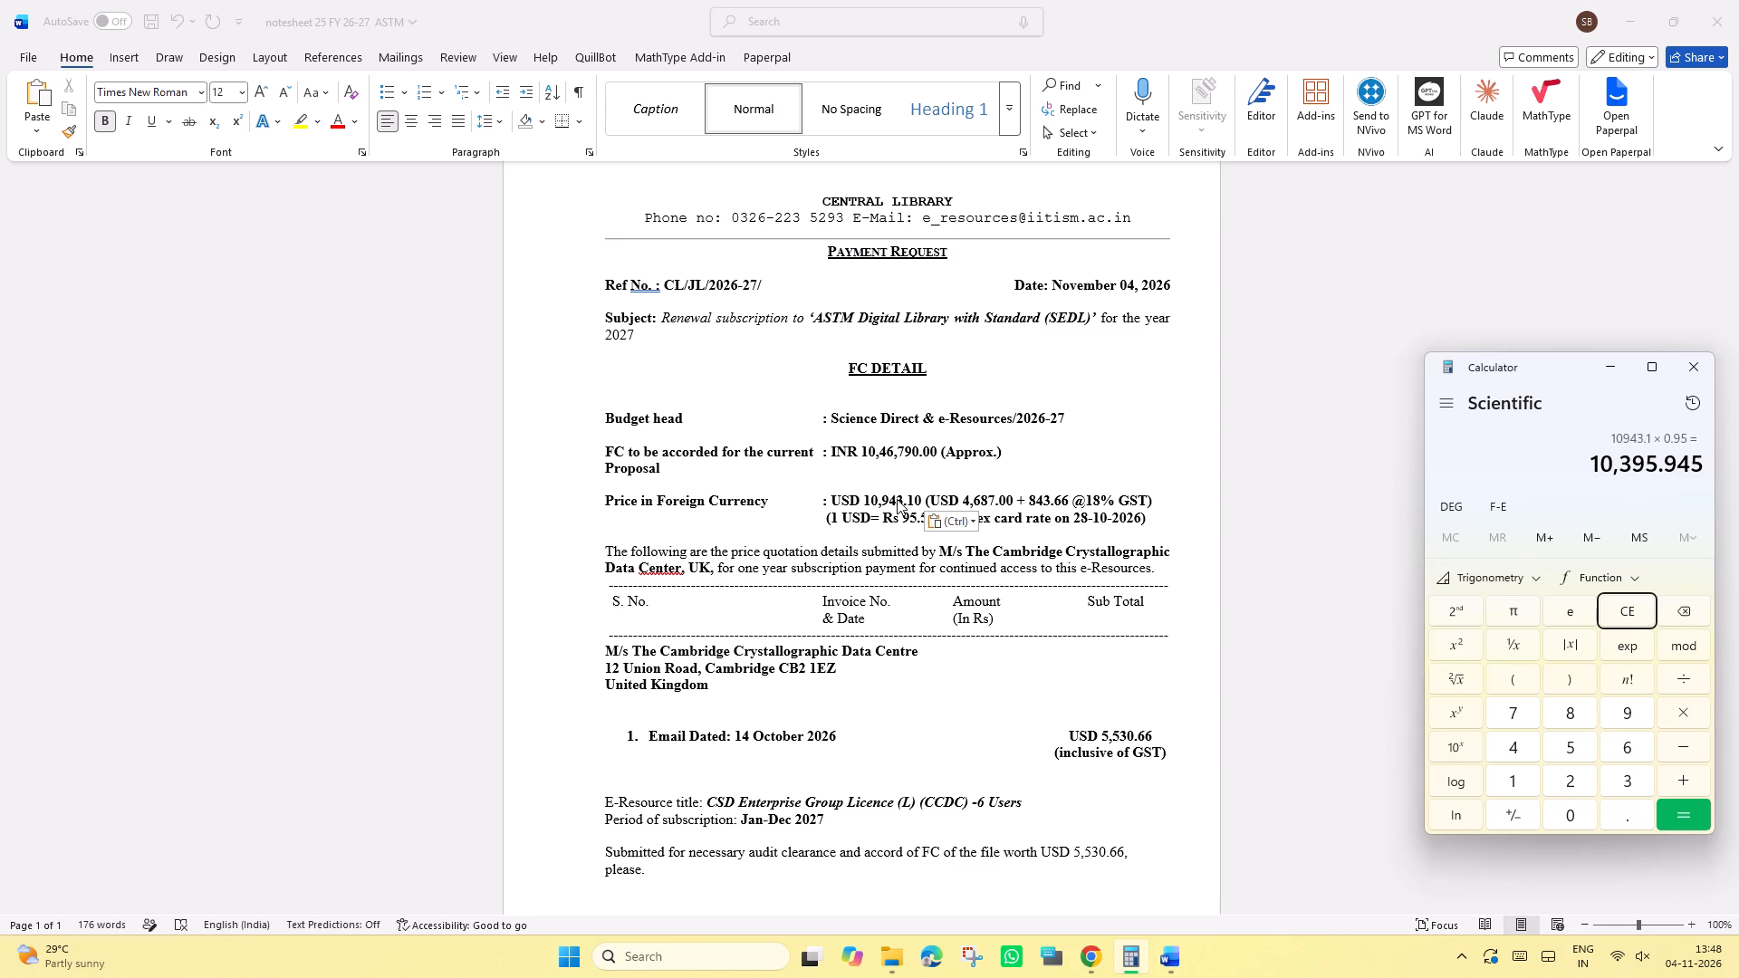
Set the pre-GST amount in the Price in Foreign Currency brackets to USD 10,395.95 in the notesheet 25 ASTM document.
click(992, 499)
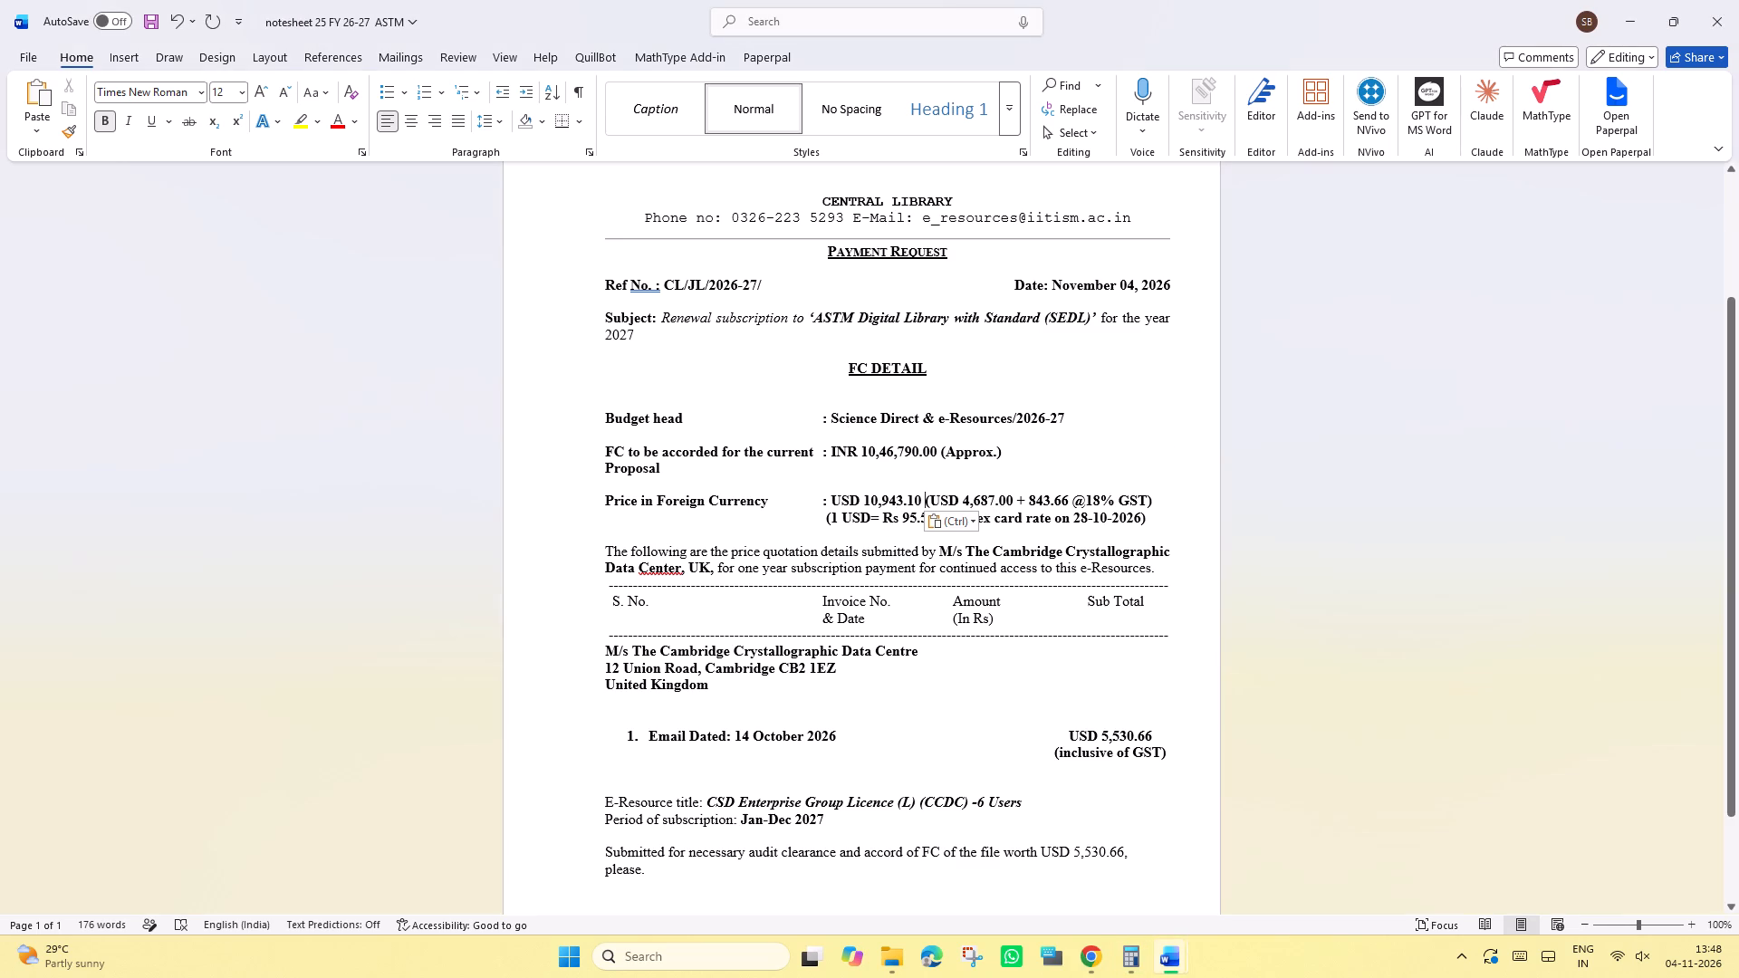
click(988, 496)
key(Right)
key(BackSpace)
key(BackSpace)
key(BackSpace)
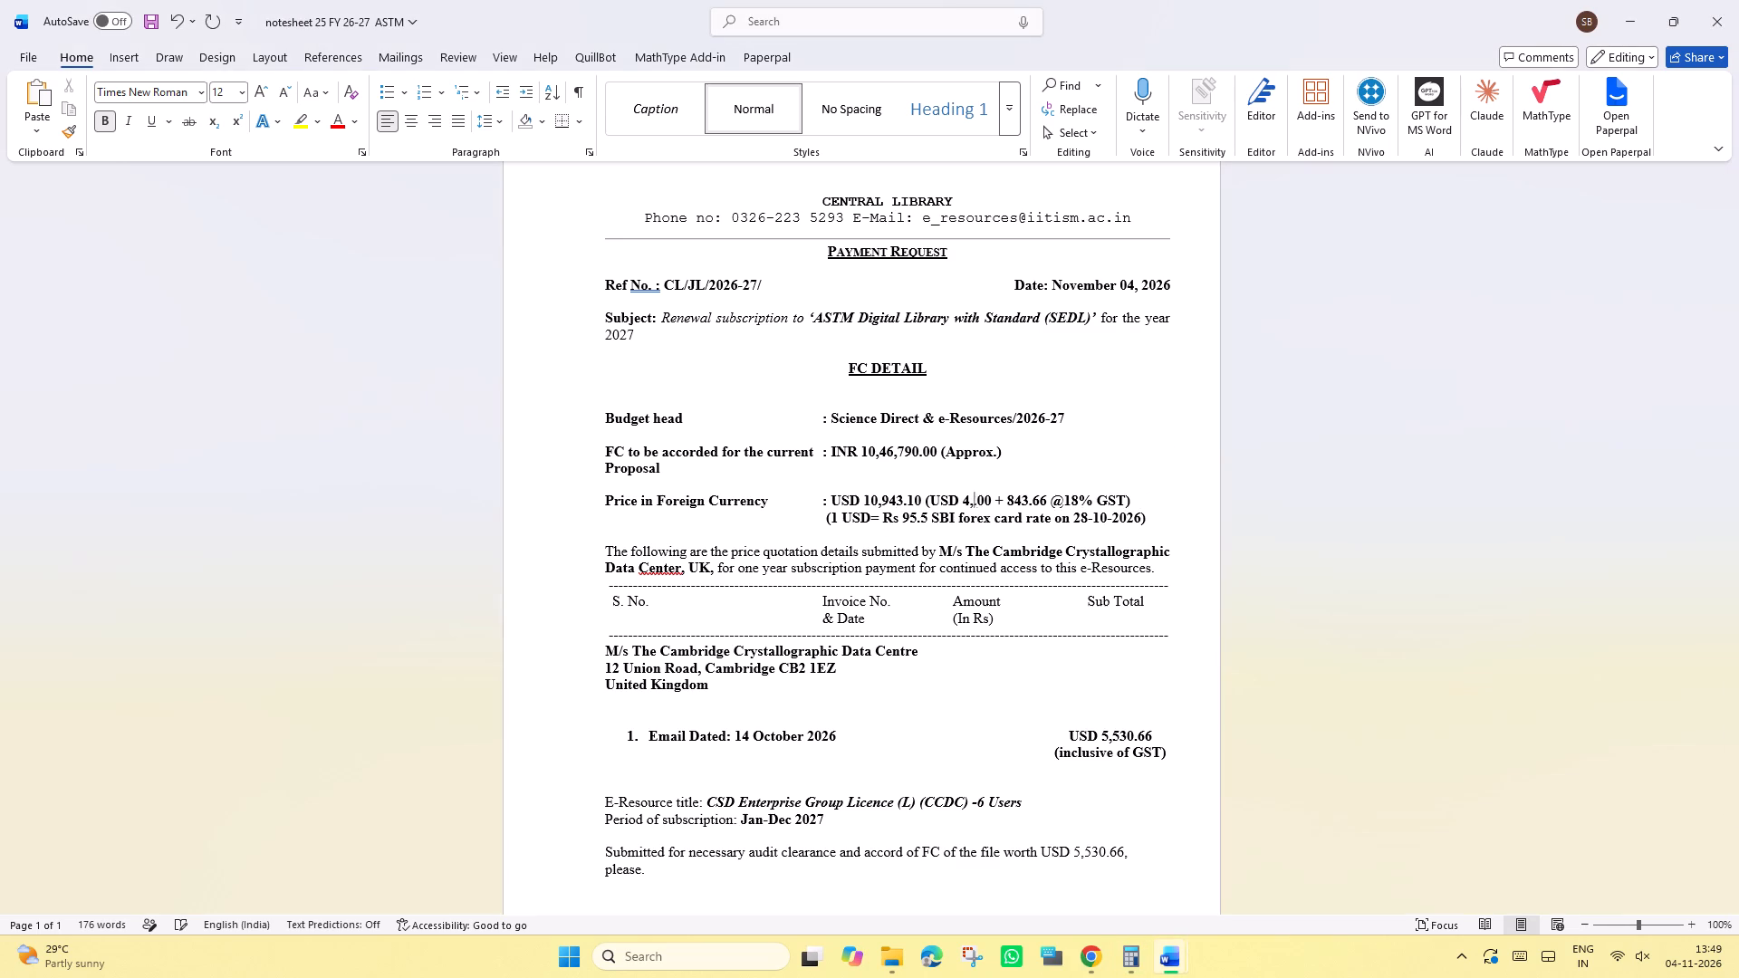
key(BackSpace)
key(BackSpace)
text(10)
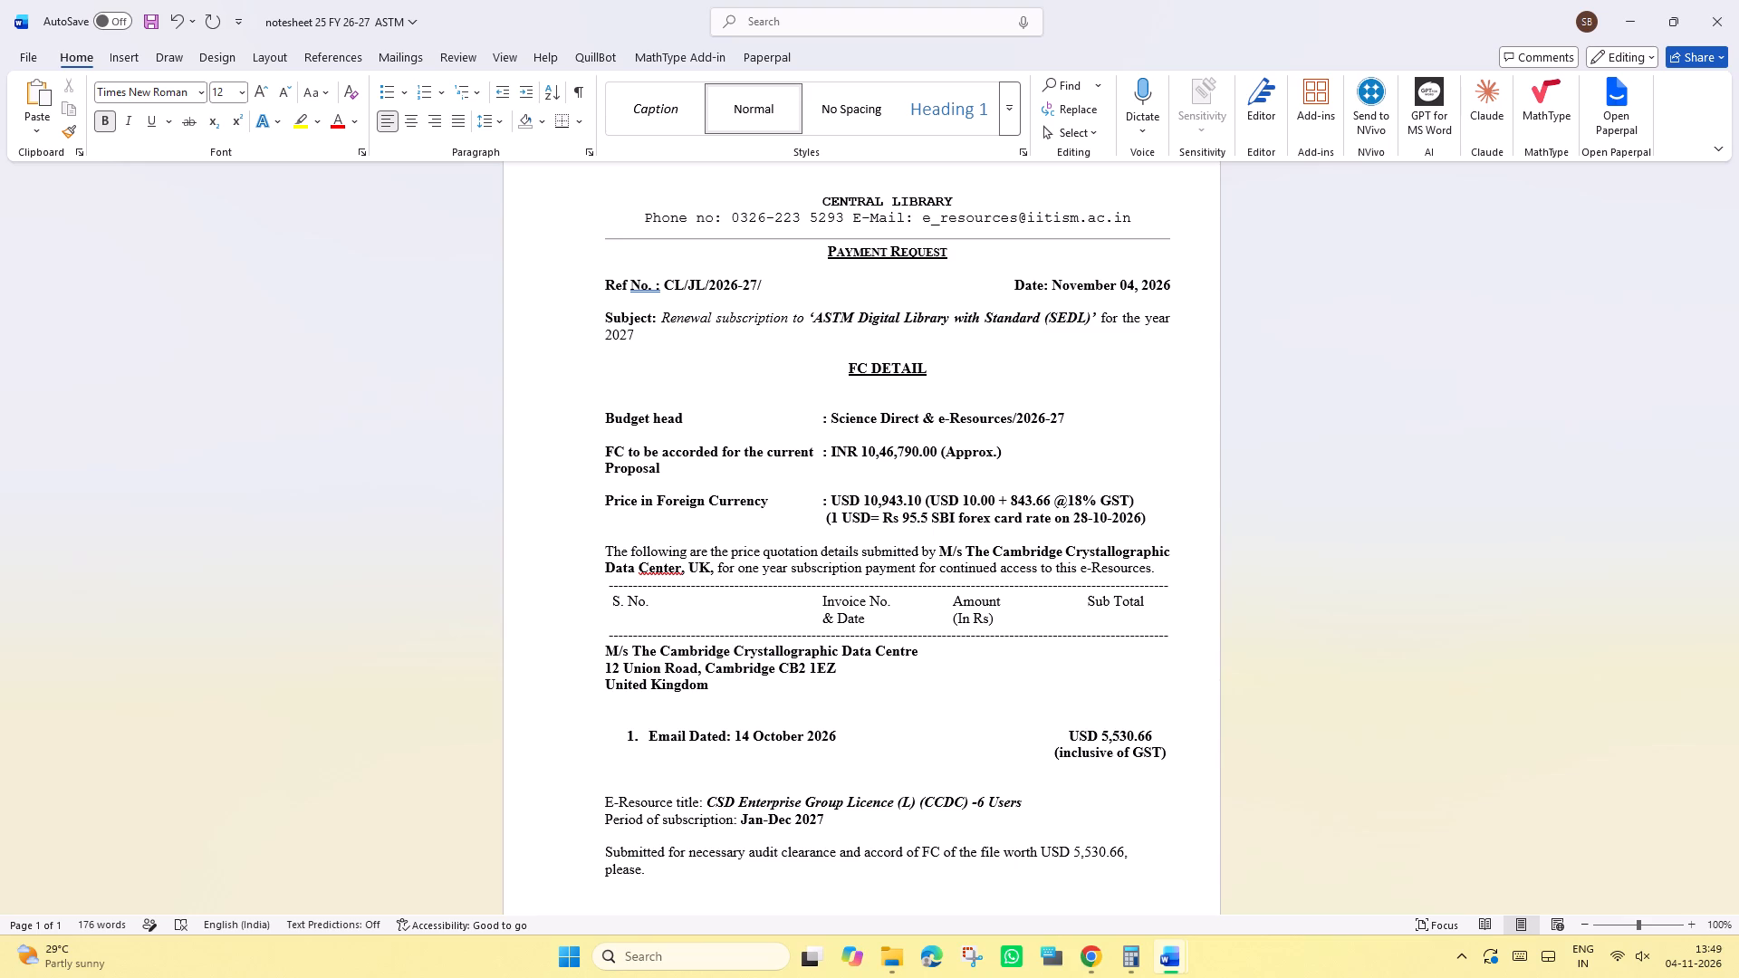
text(395)
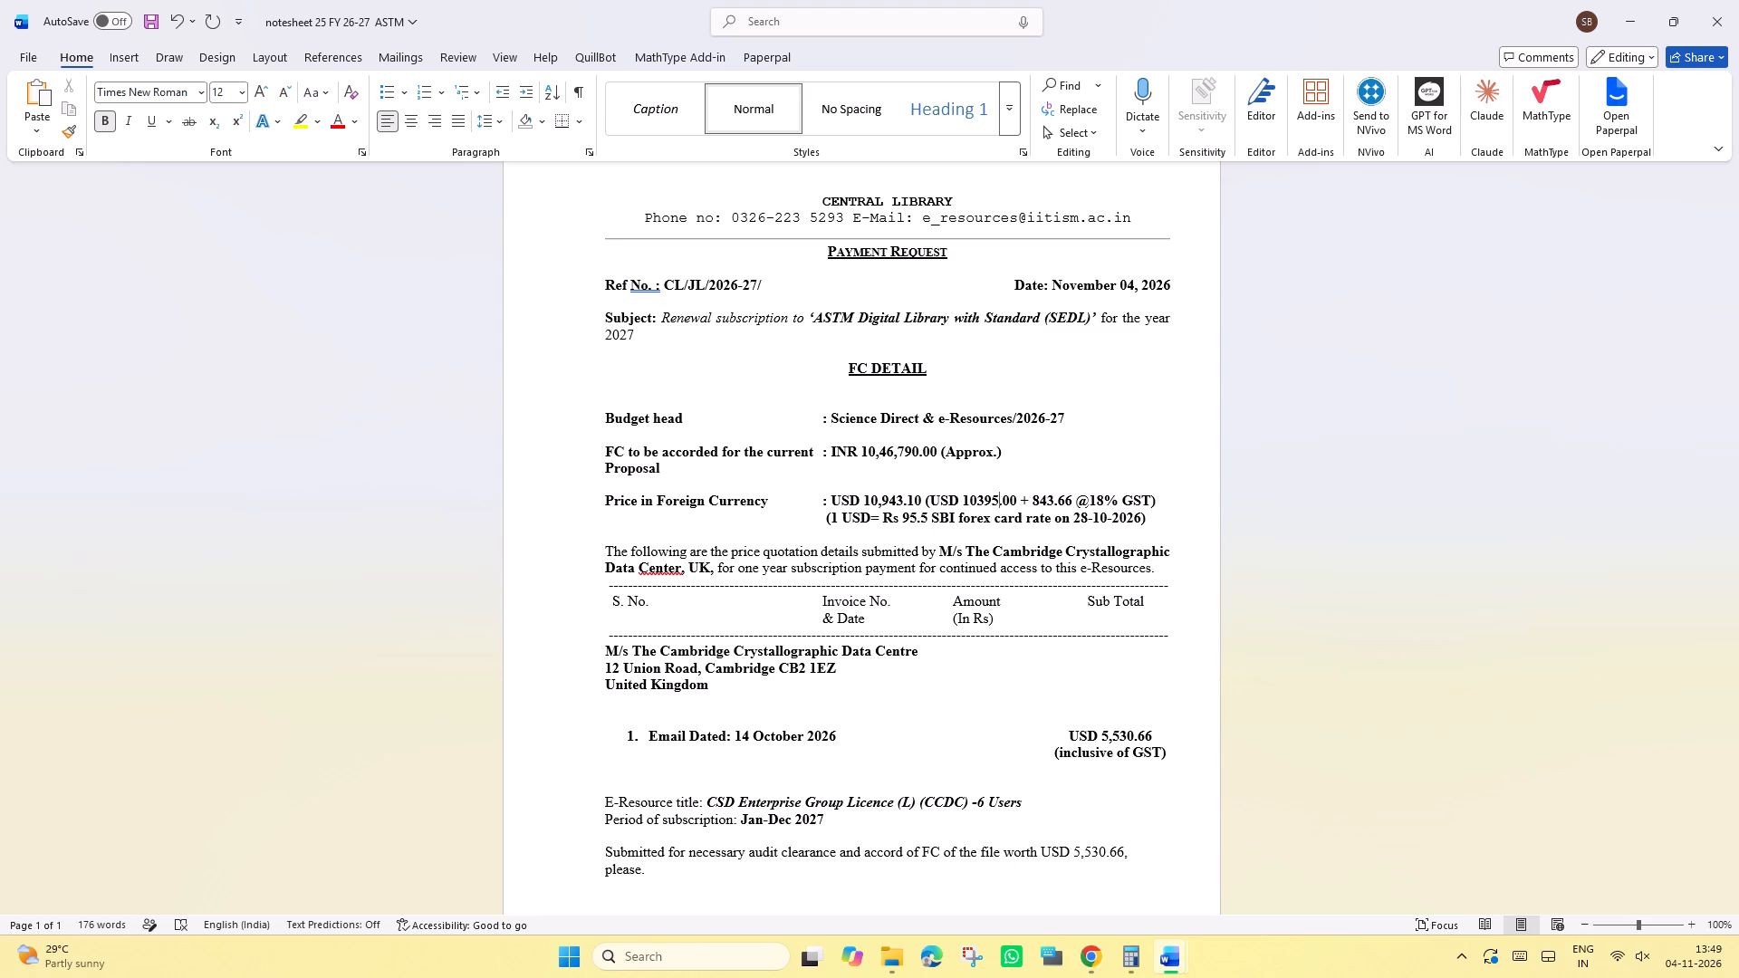
text(.95)
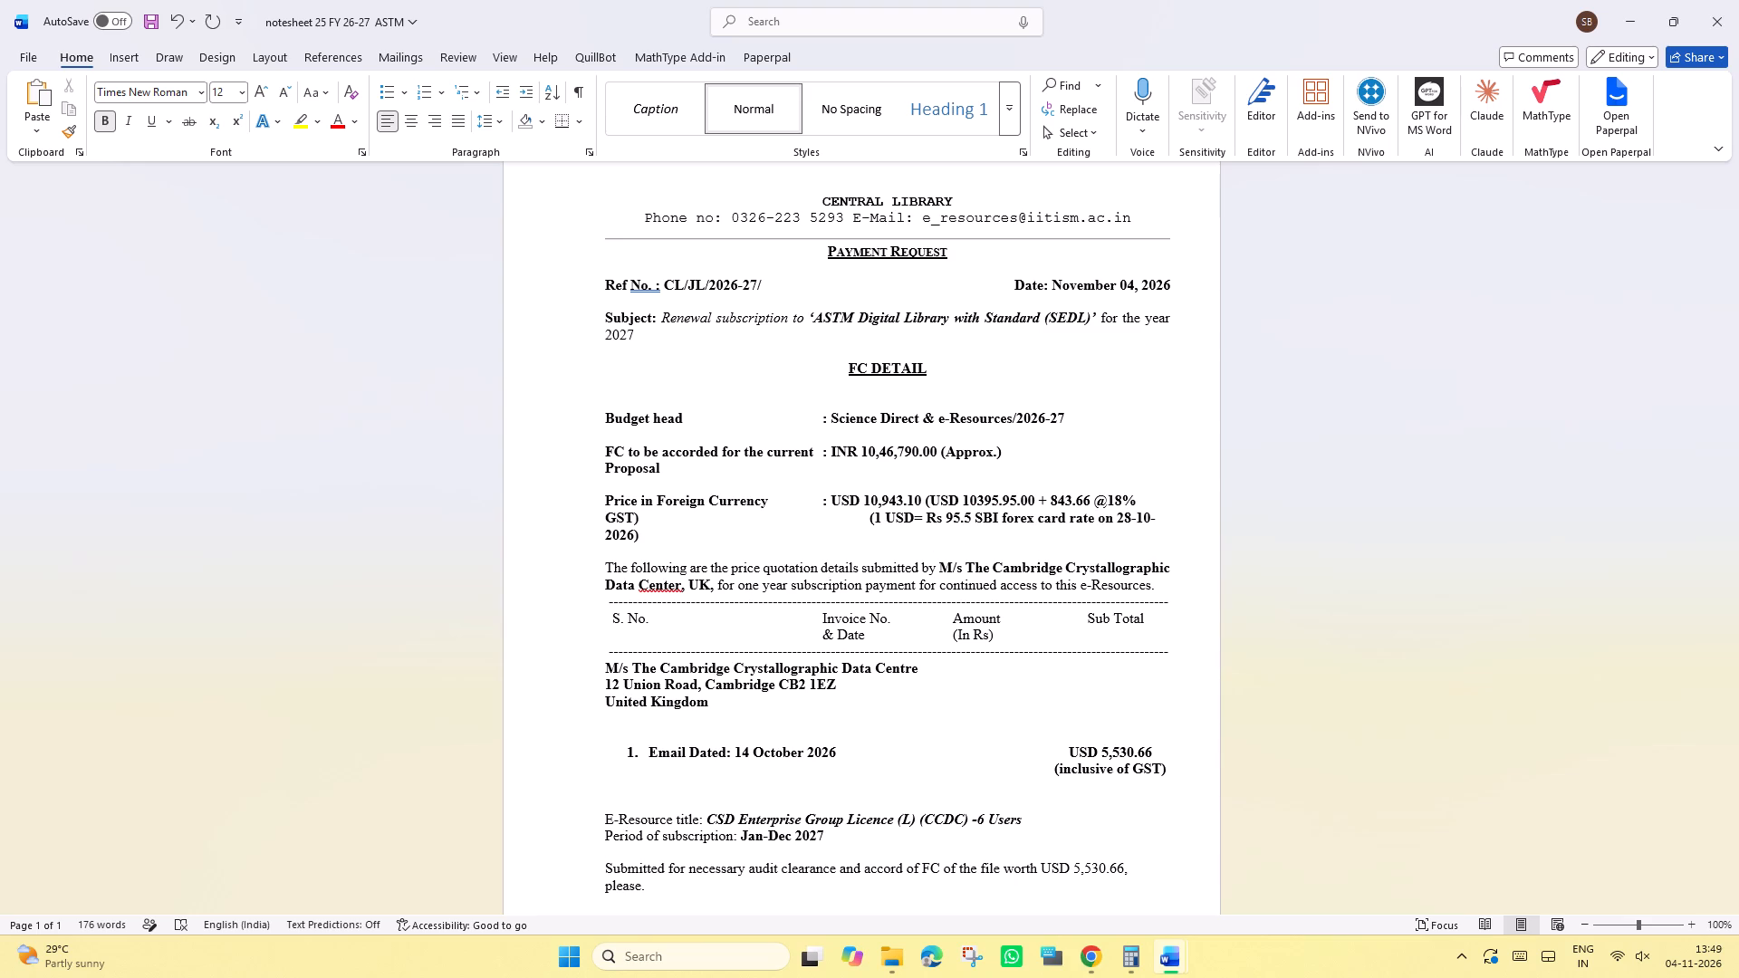
key(Delete)
key(Delete)
key(Delete)
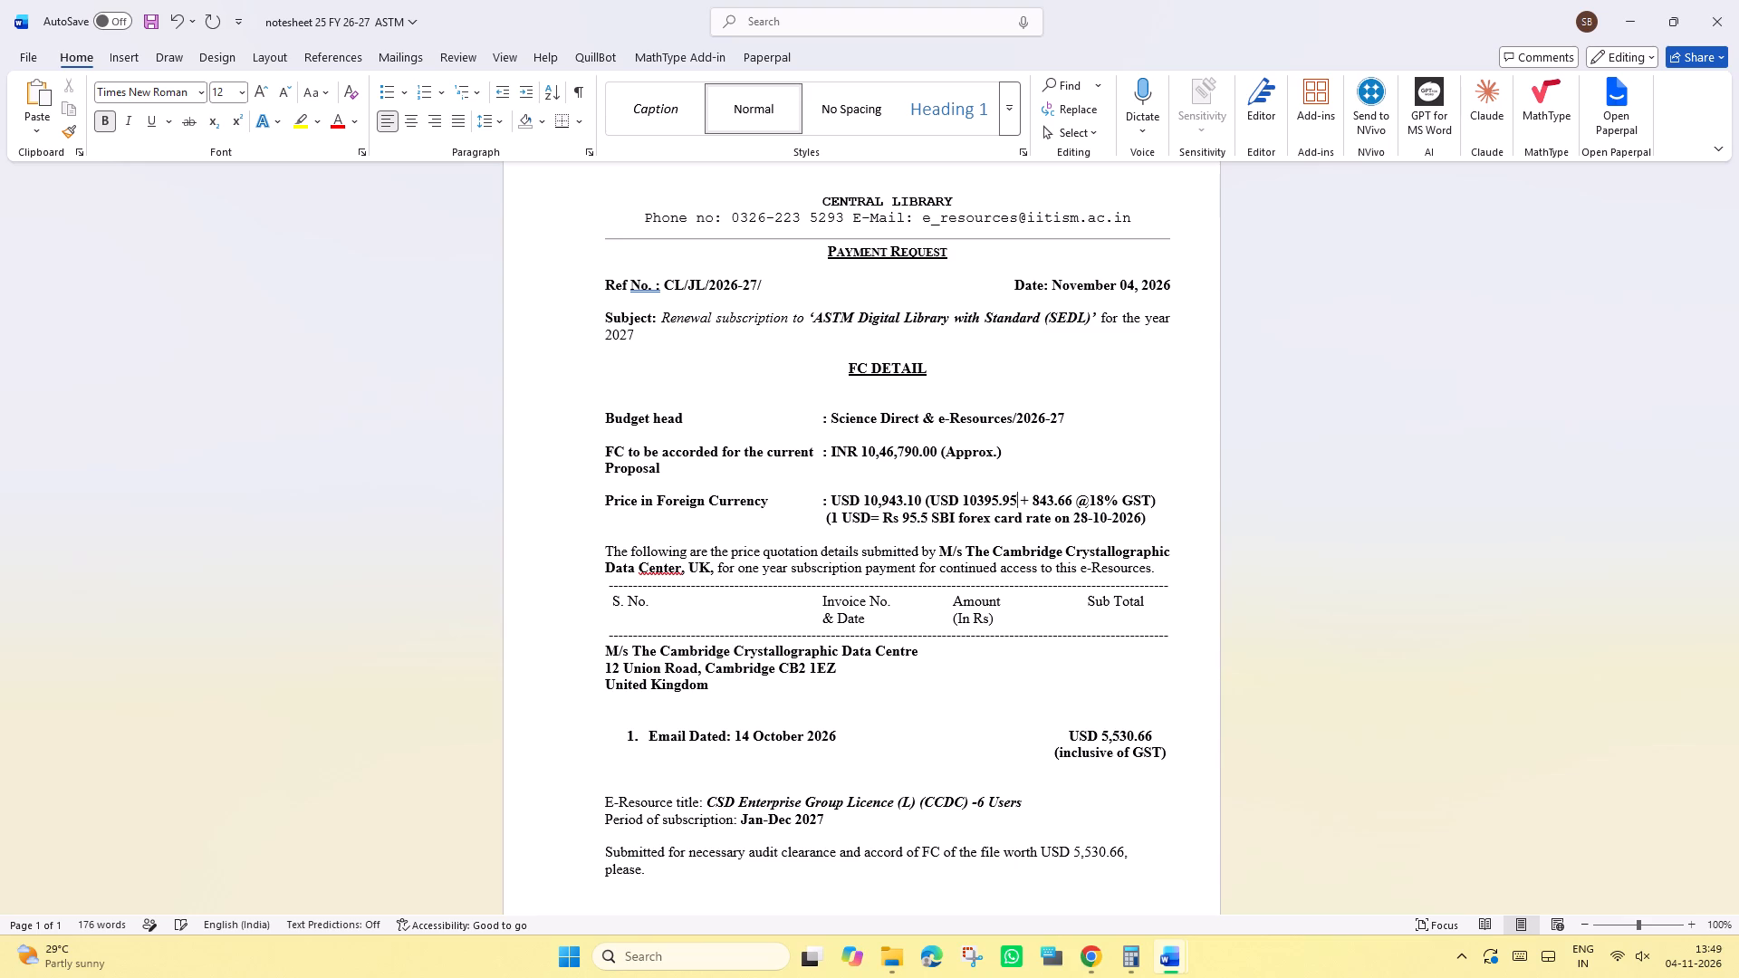
key(Left)
key(Left)
key(Left)
key(Left)
key(Left)
key(Left)
key(comma)
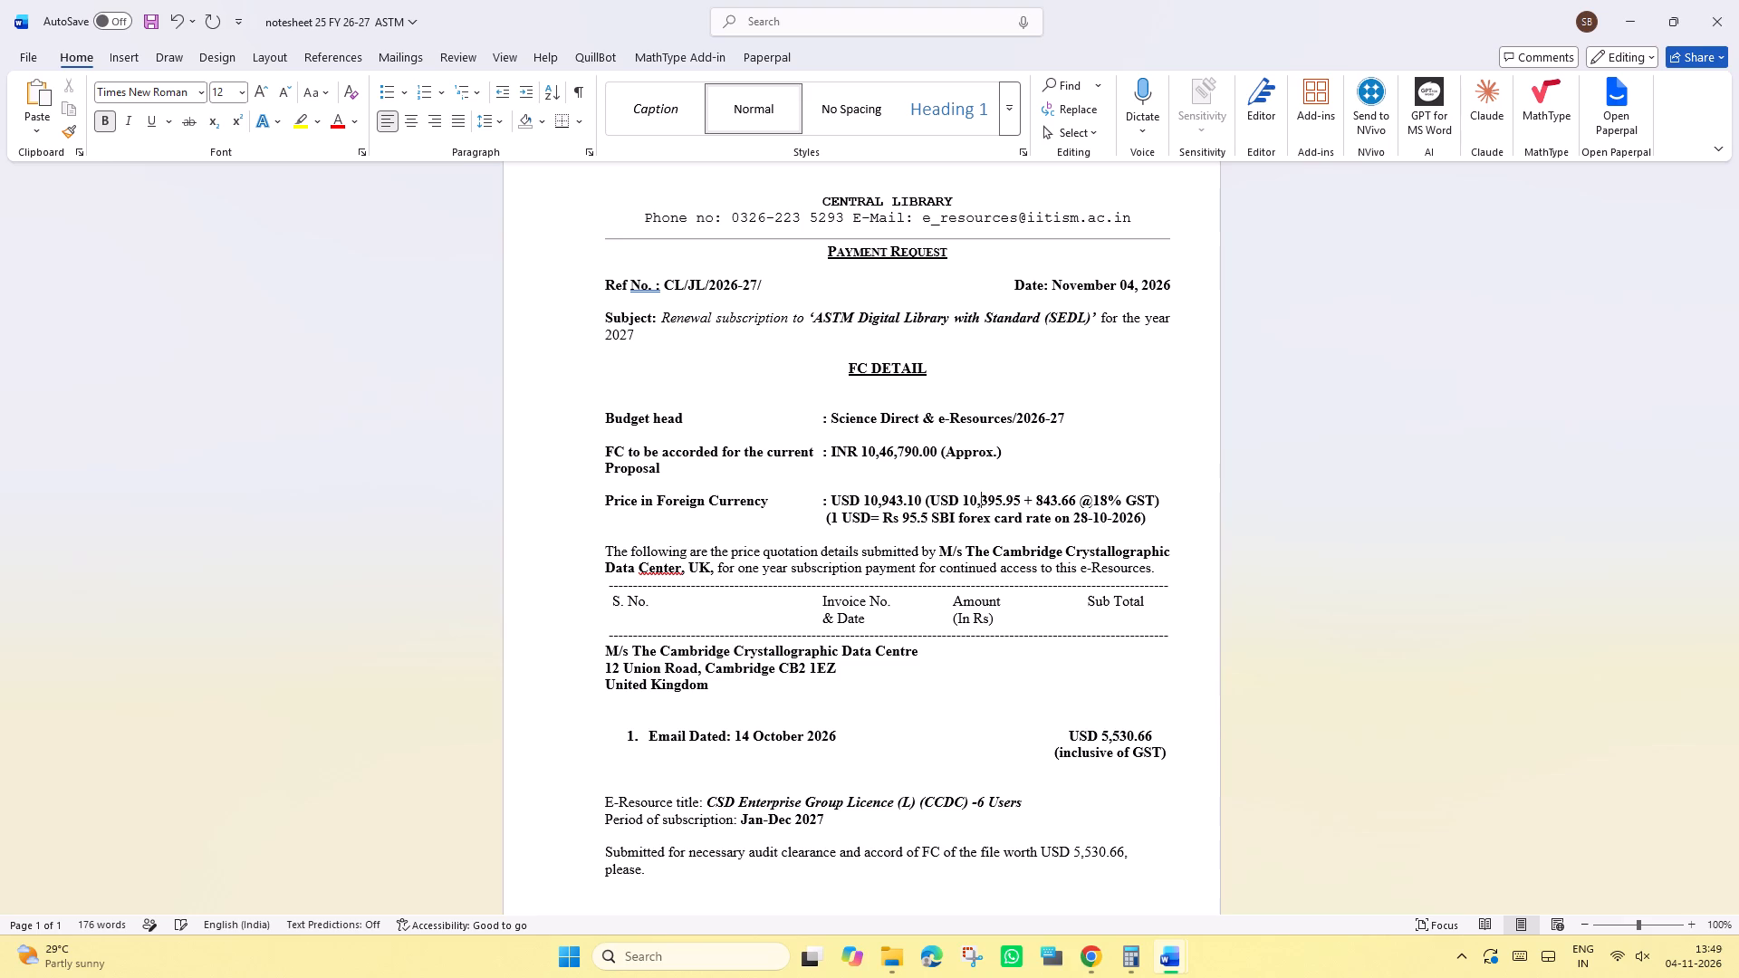
Switch to Calculator and subtract 10943.10 from the 10,395.945 result to work out the GST amount.
click(1074, 497)
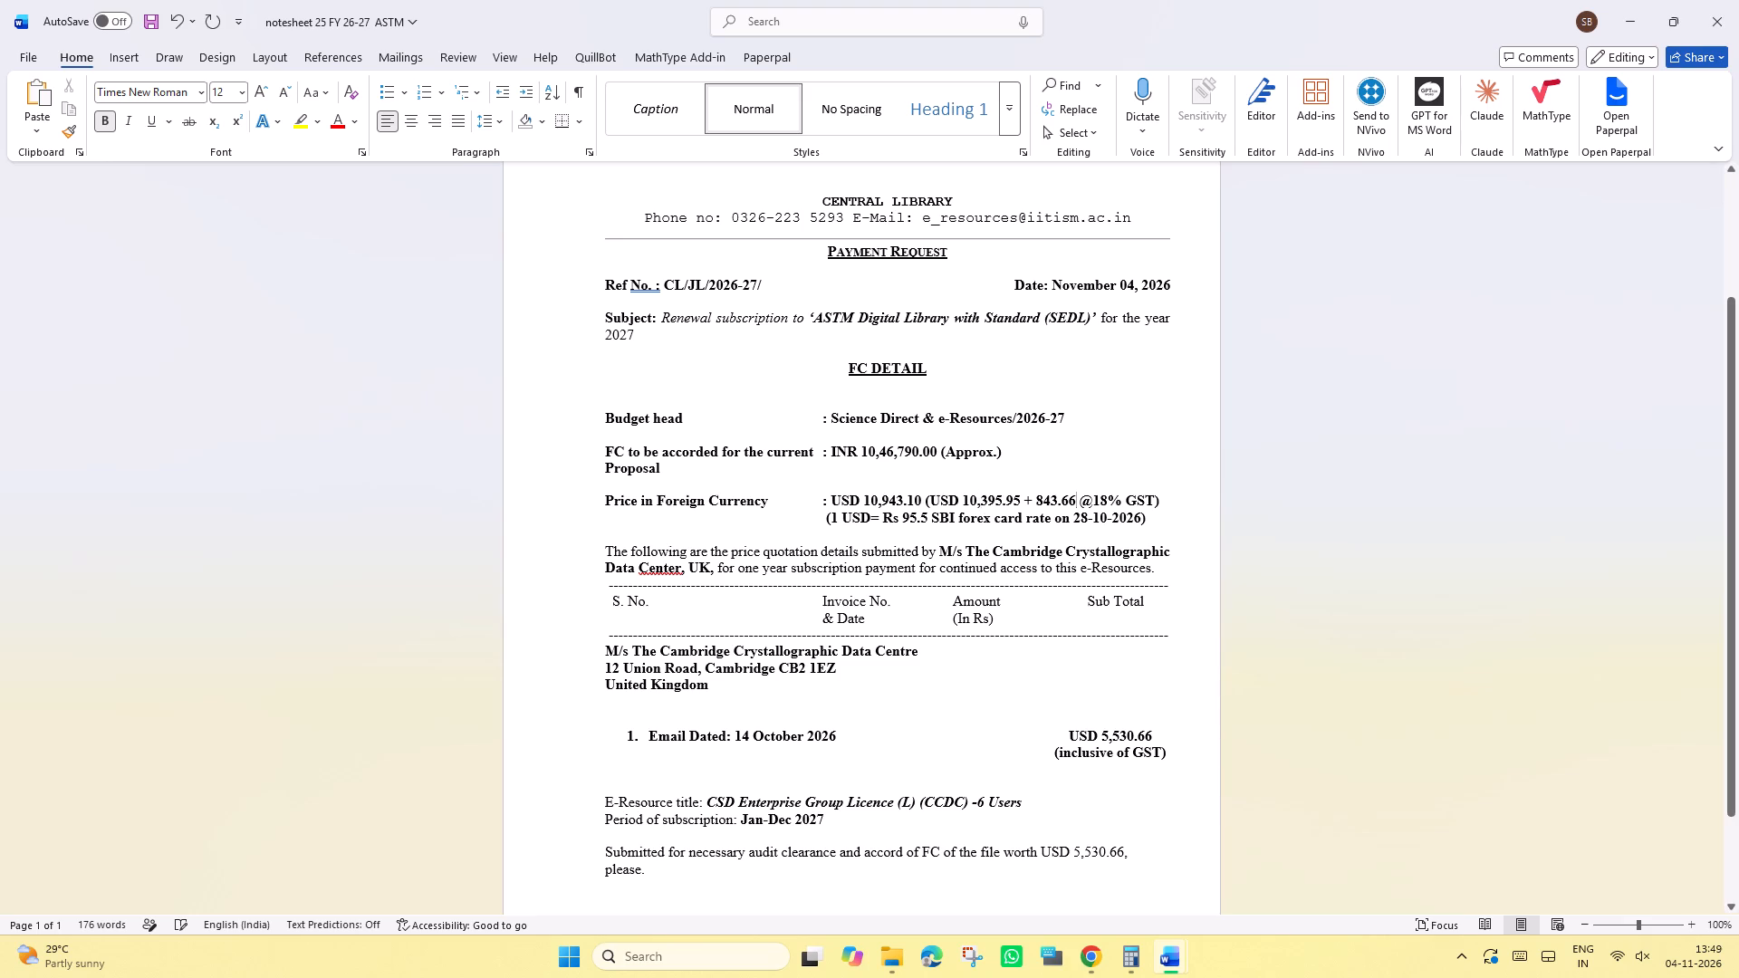
key(alt+Tab)
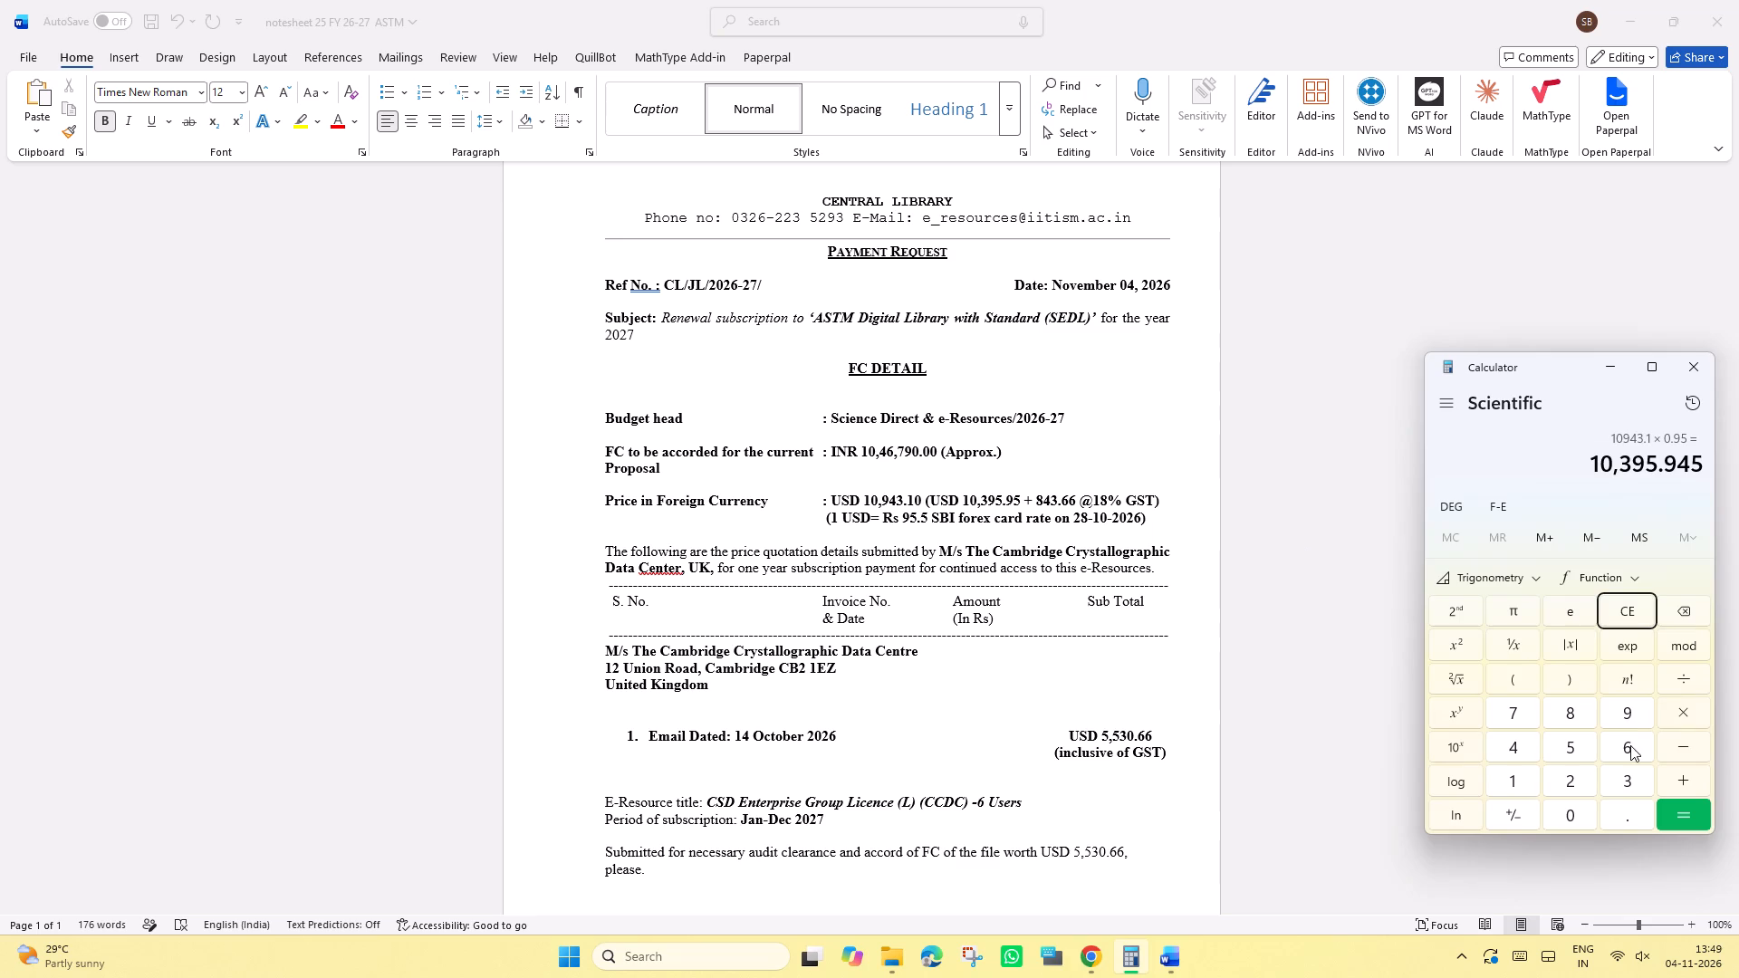
click(1692, 746)
text(10)
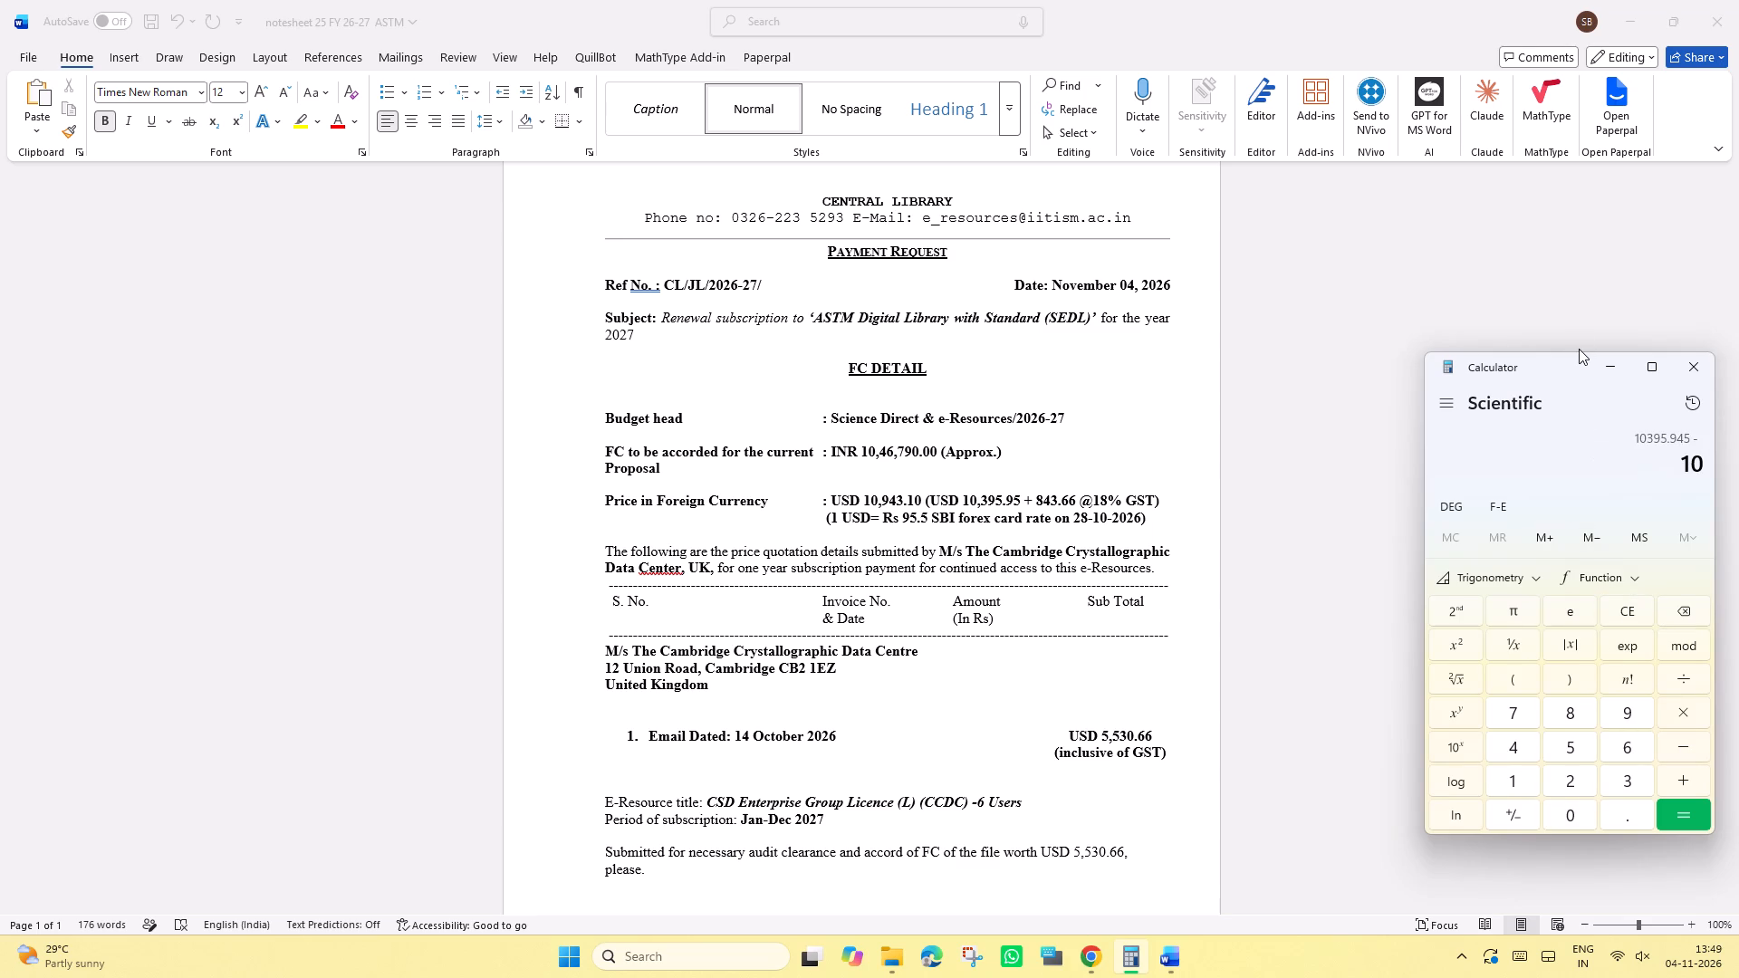
text(943.10)
key(Return)
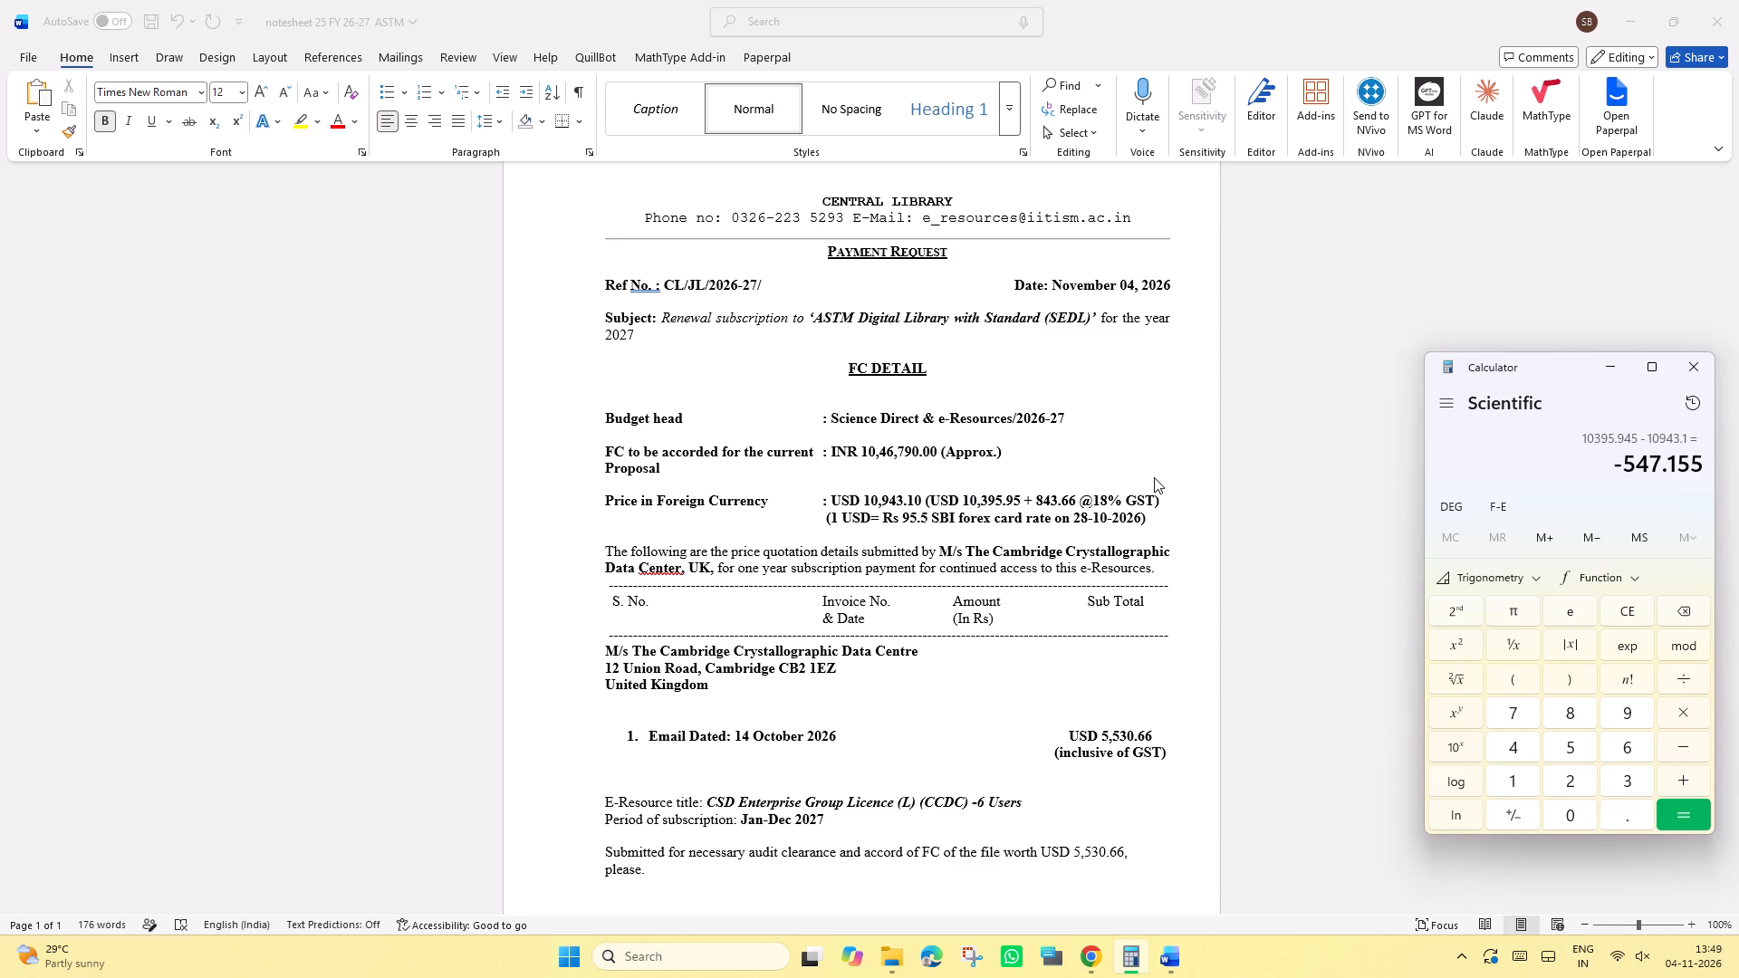
Set the GST amount in the notesheet's Price in Foreign Currency line to 547.15, taken from Calculator.
click(1072, 503)
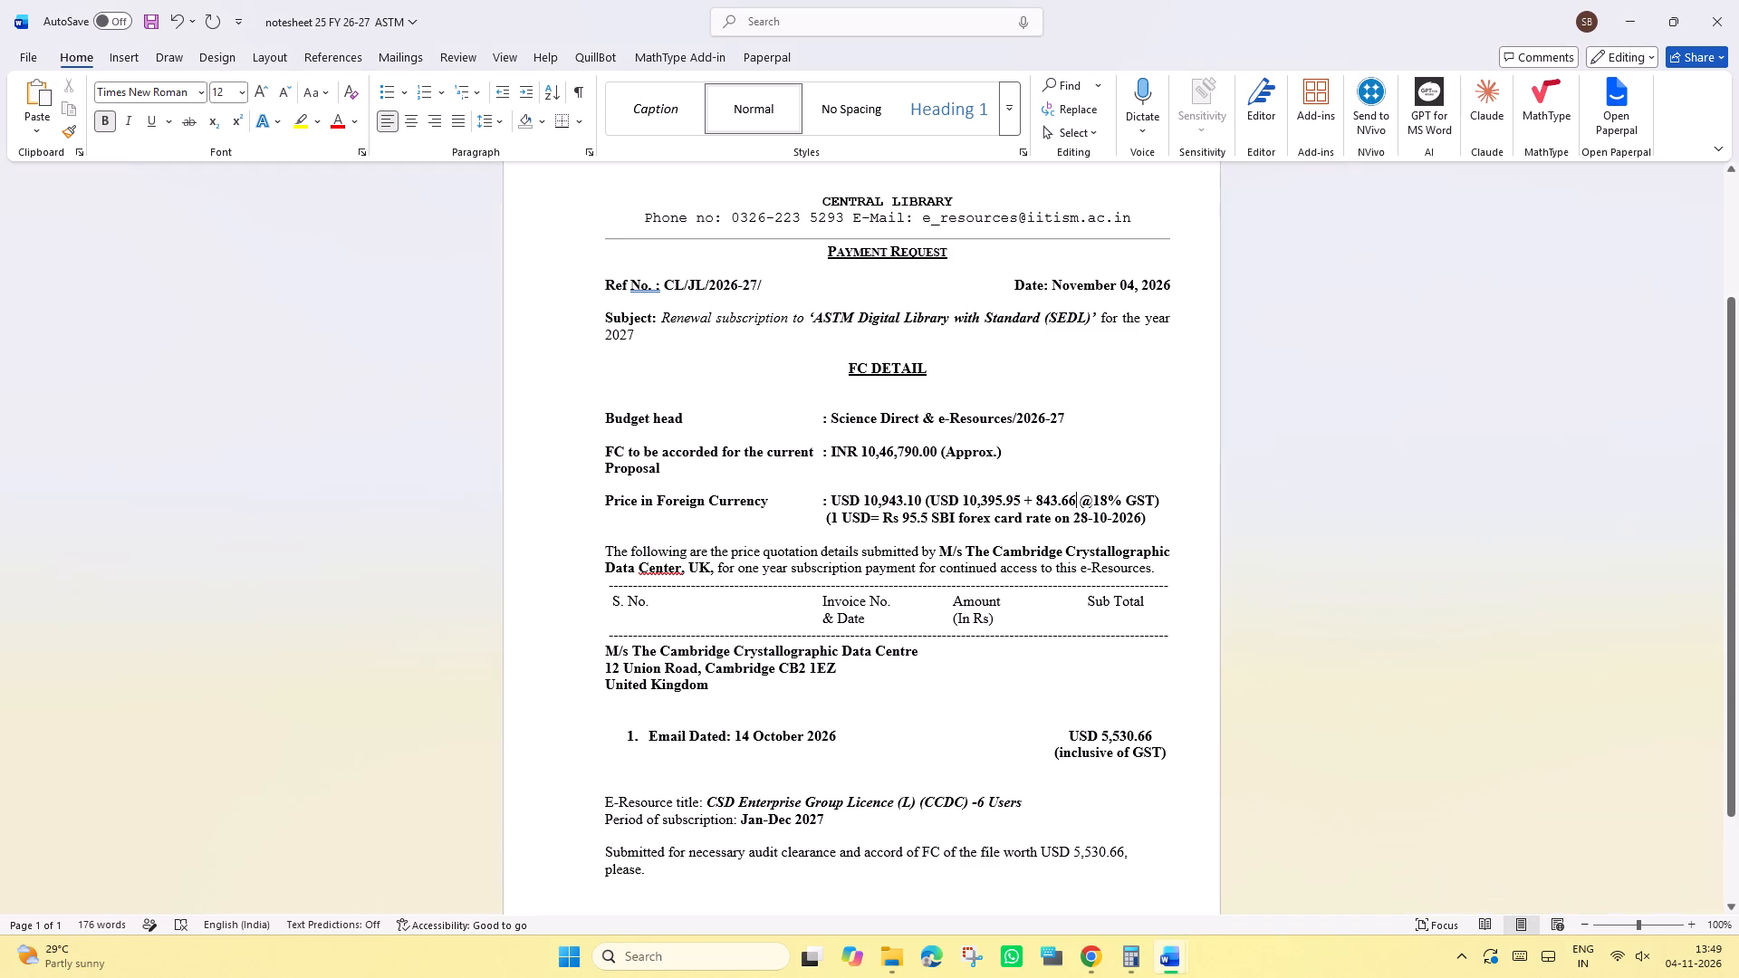
click(1072, 503)
key(BackSpace)
key(BackSpace)
key(BackSpace)
key(BackSpace)
key(BackSpace)
key(BackSpace)
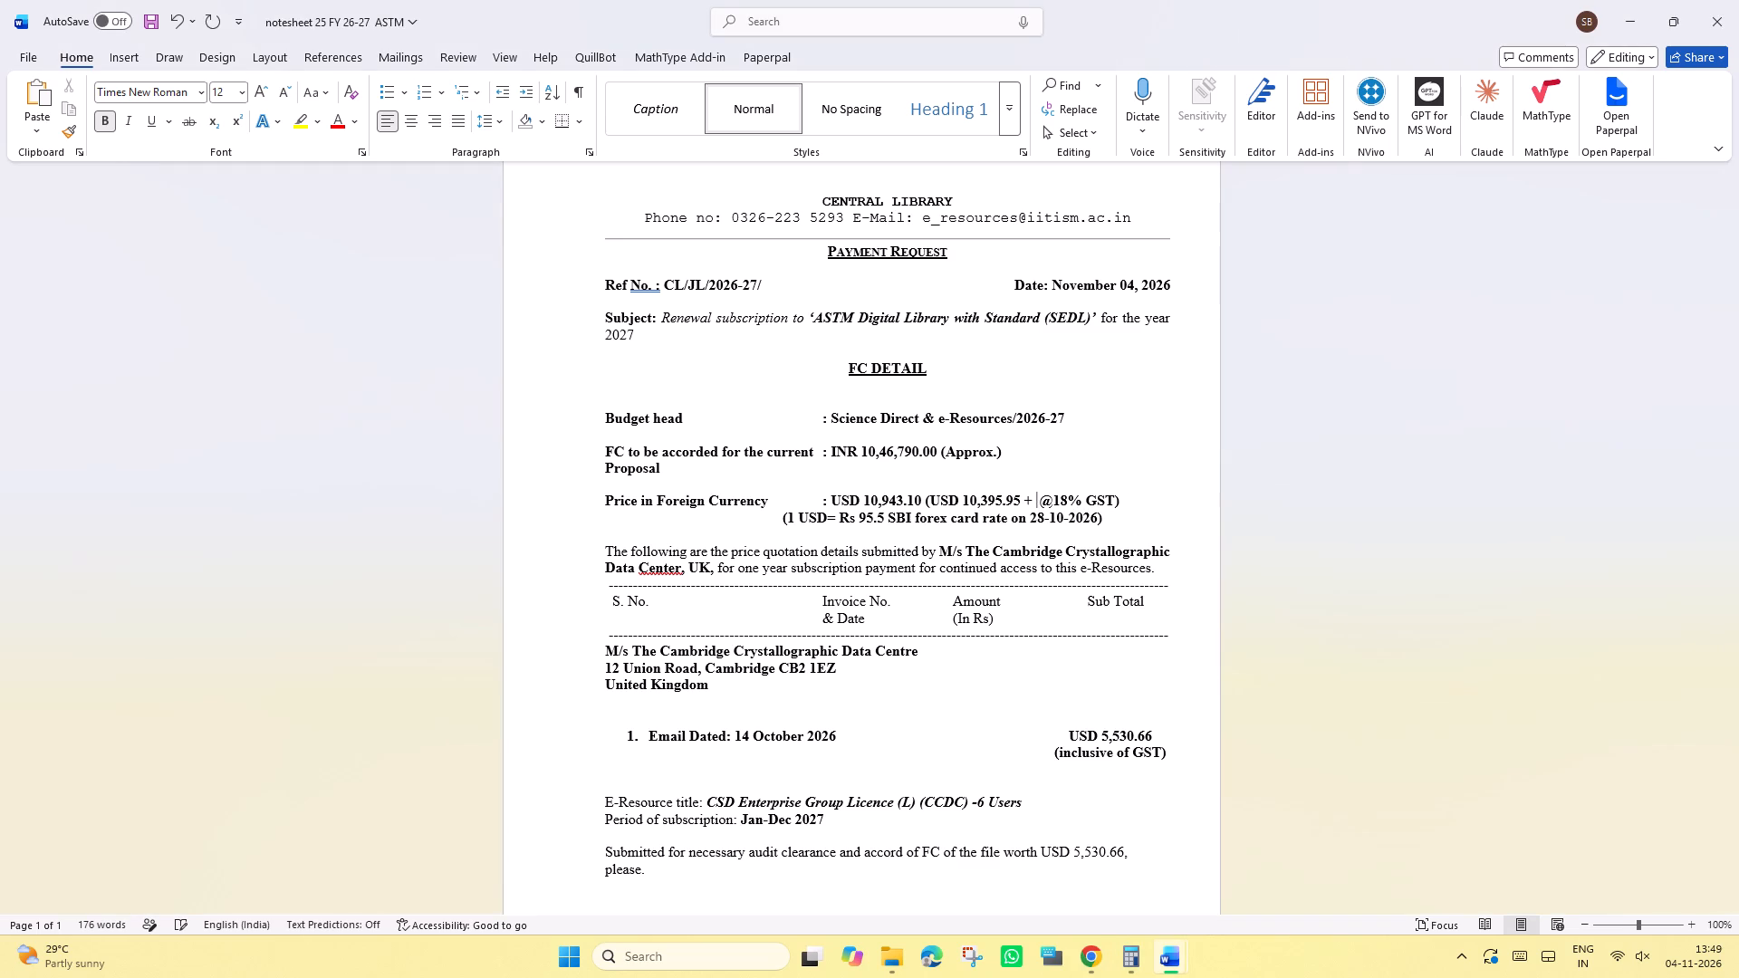
text(547)
key(period)
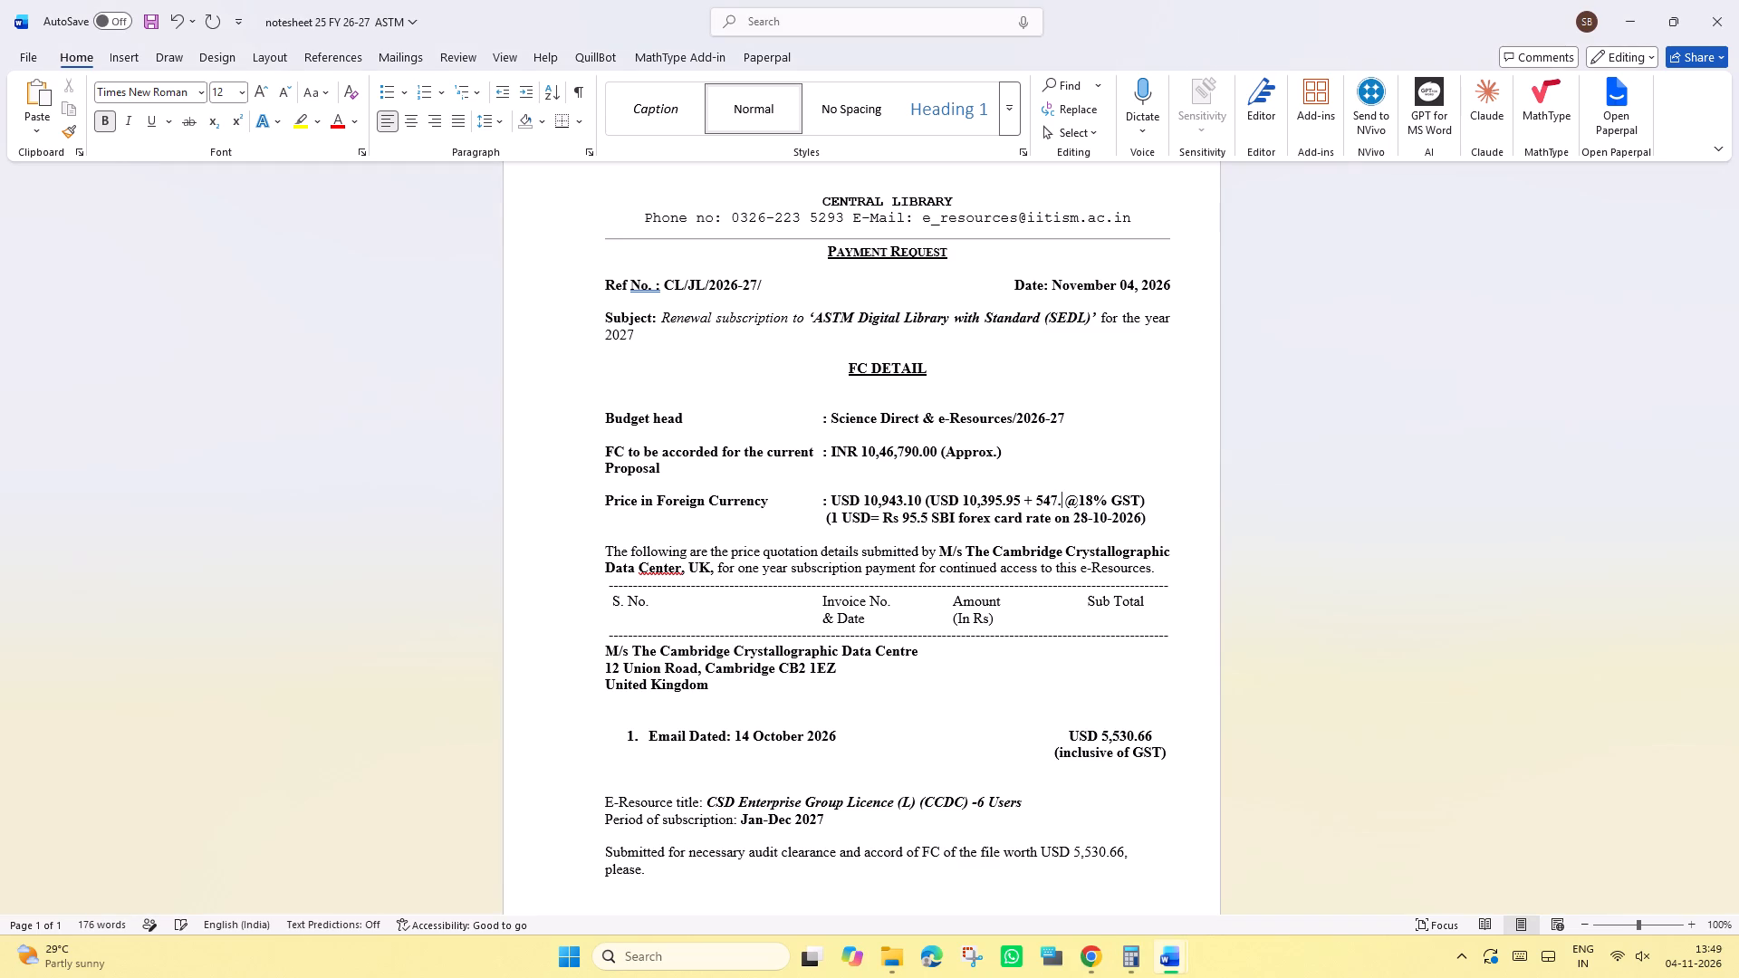
key(alt+Tab)
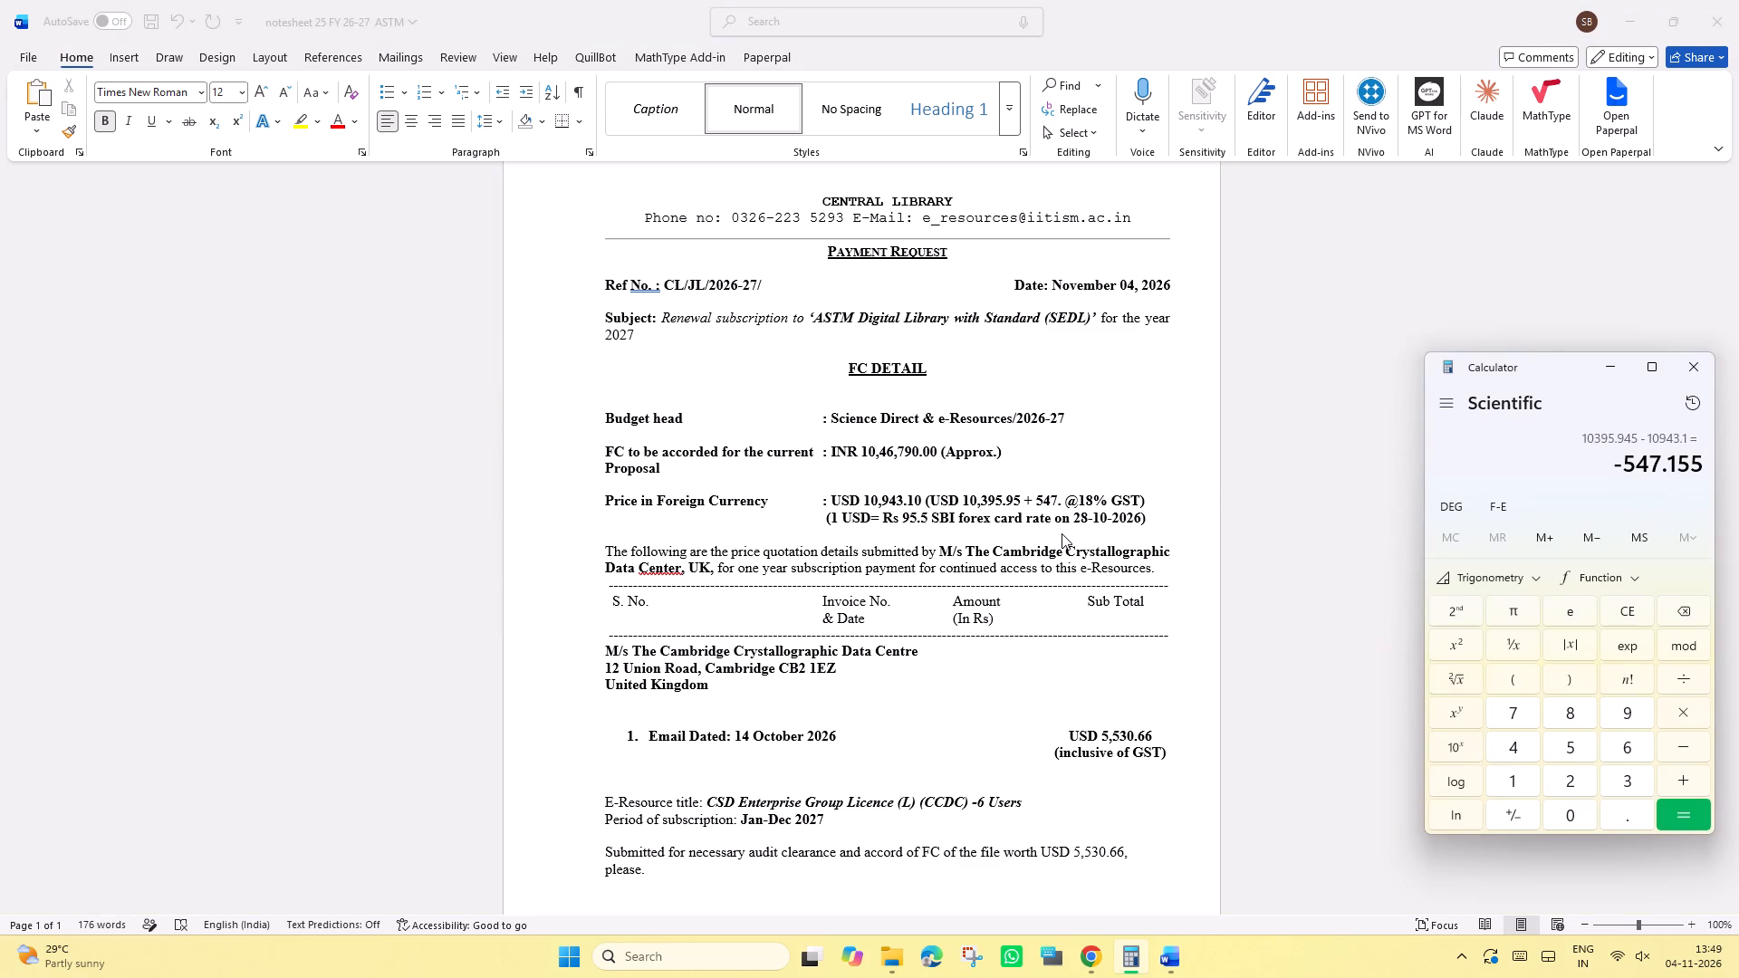
key(alt+Tab)
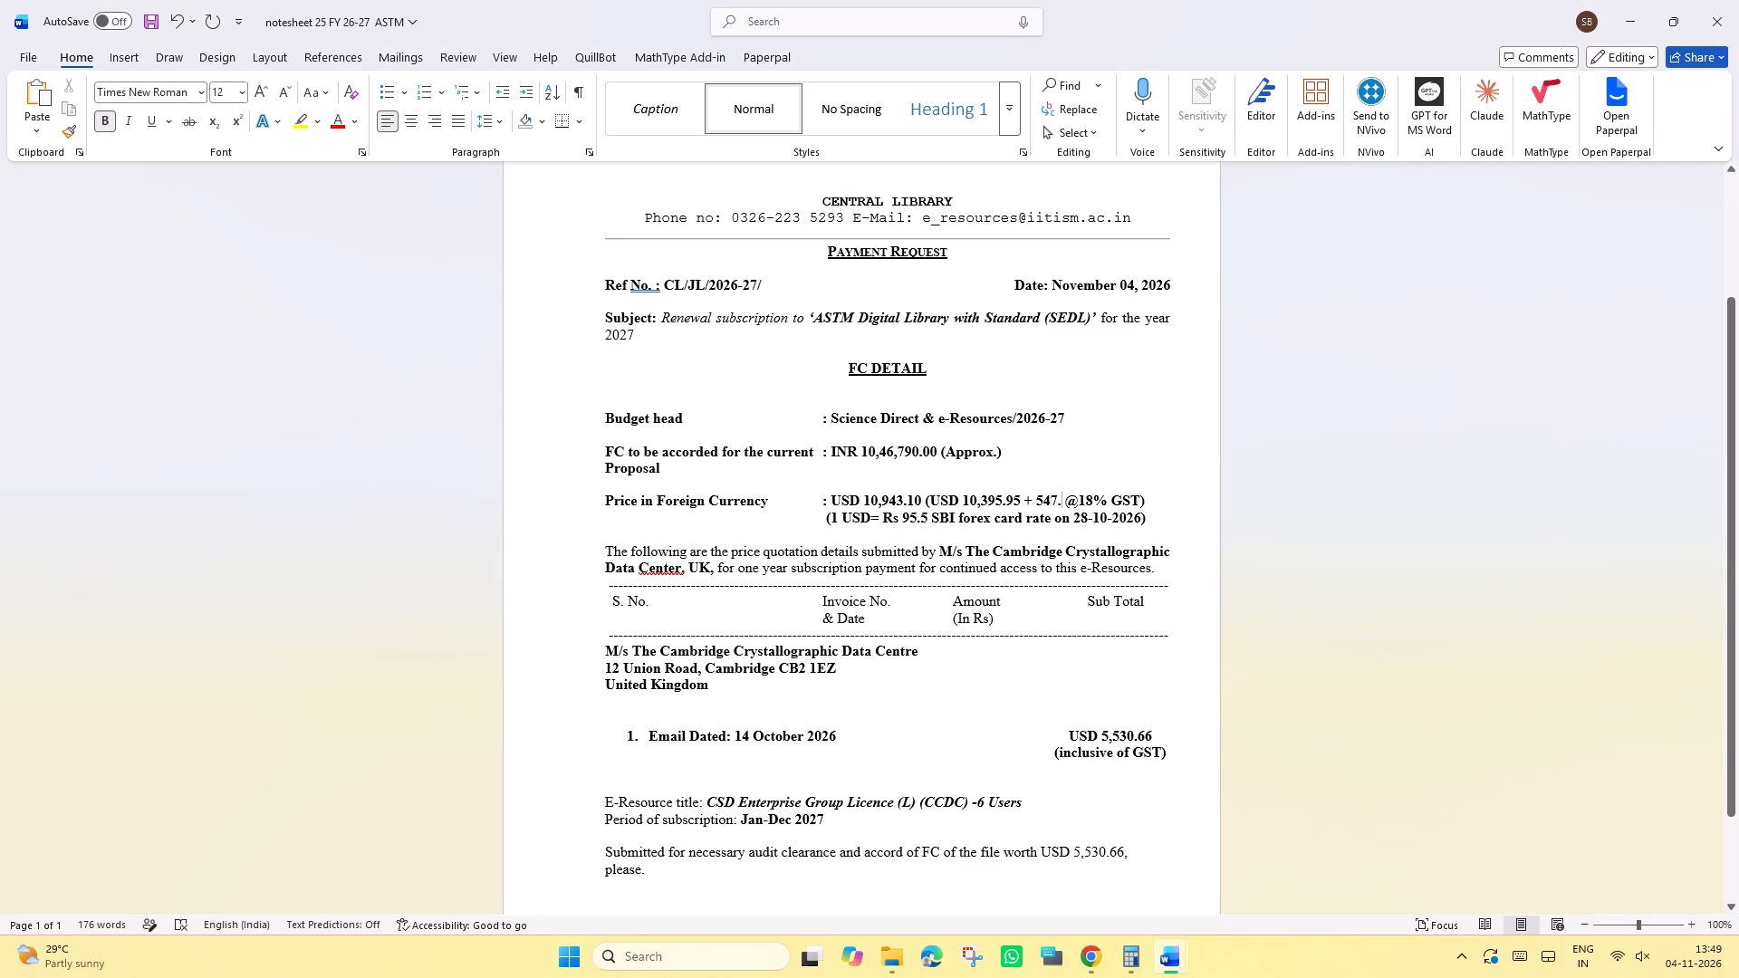
key(1)
key(alt+Tab)
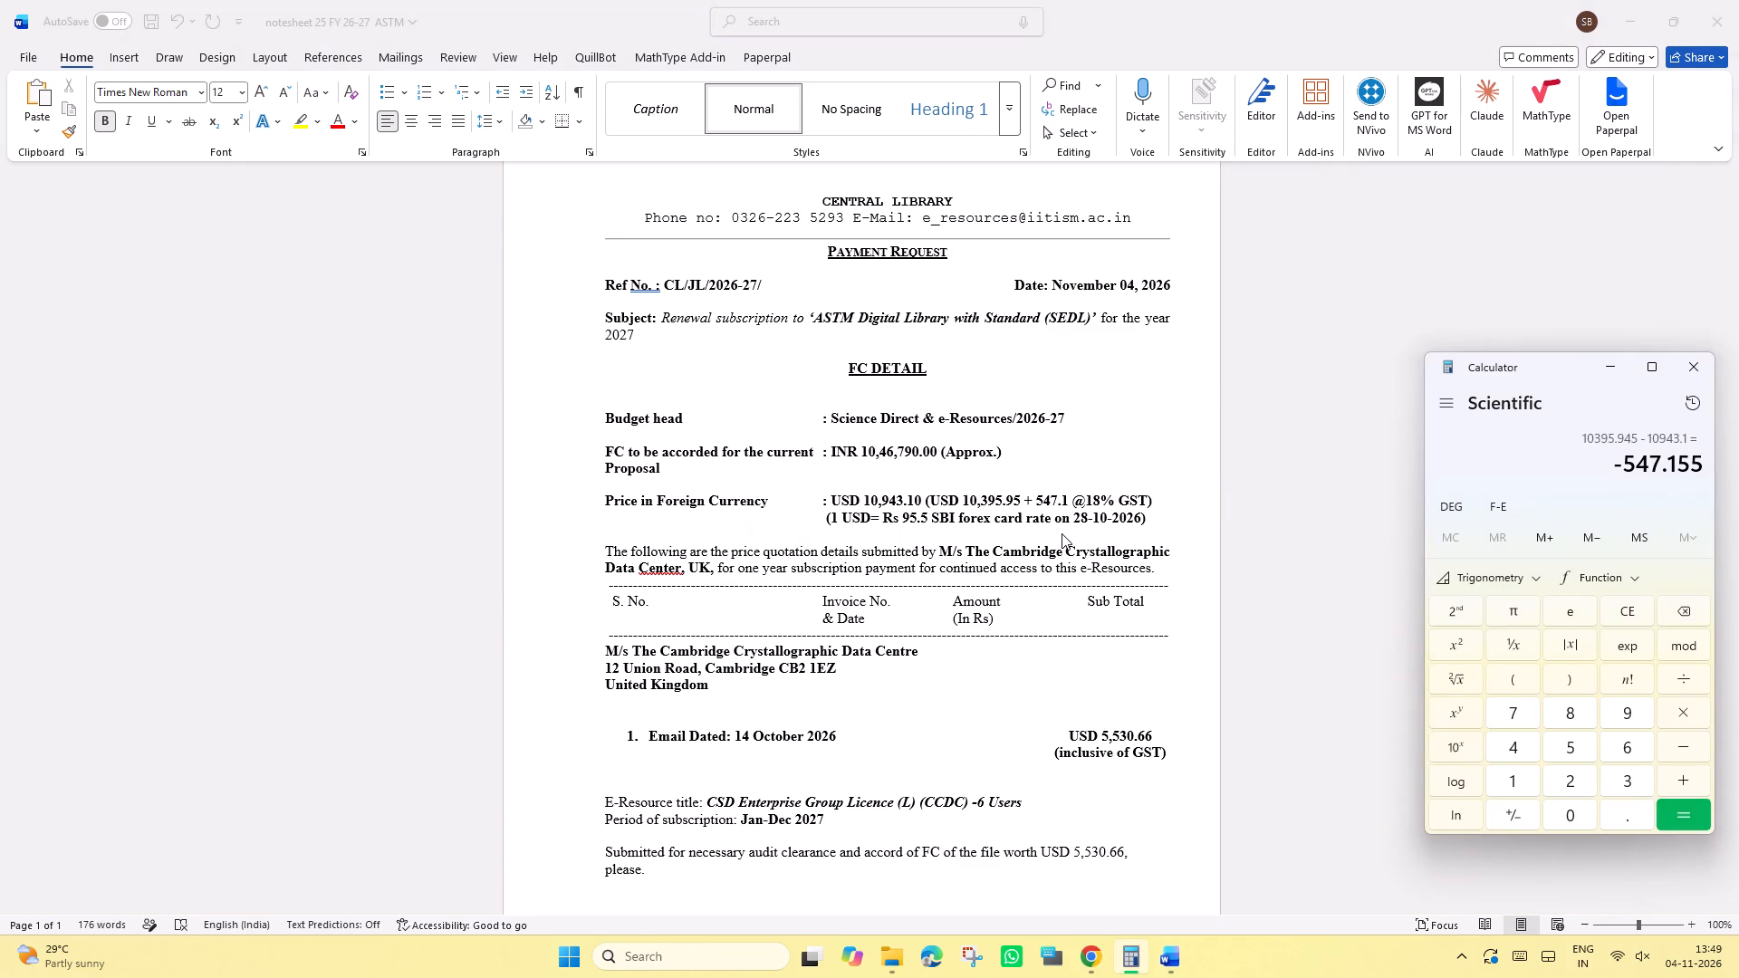
key(alt+Tab)
key(5)
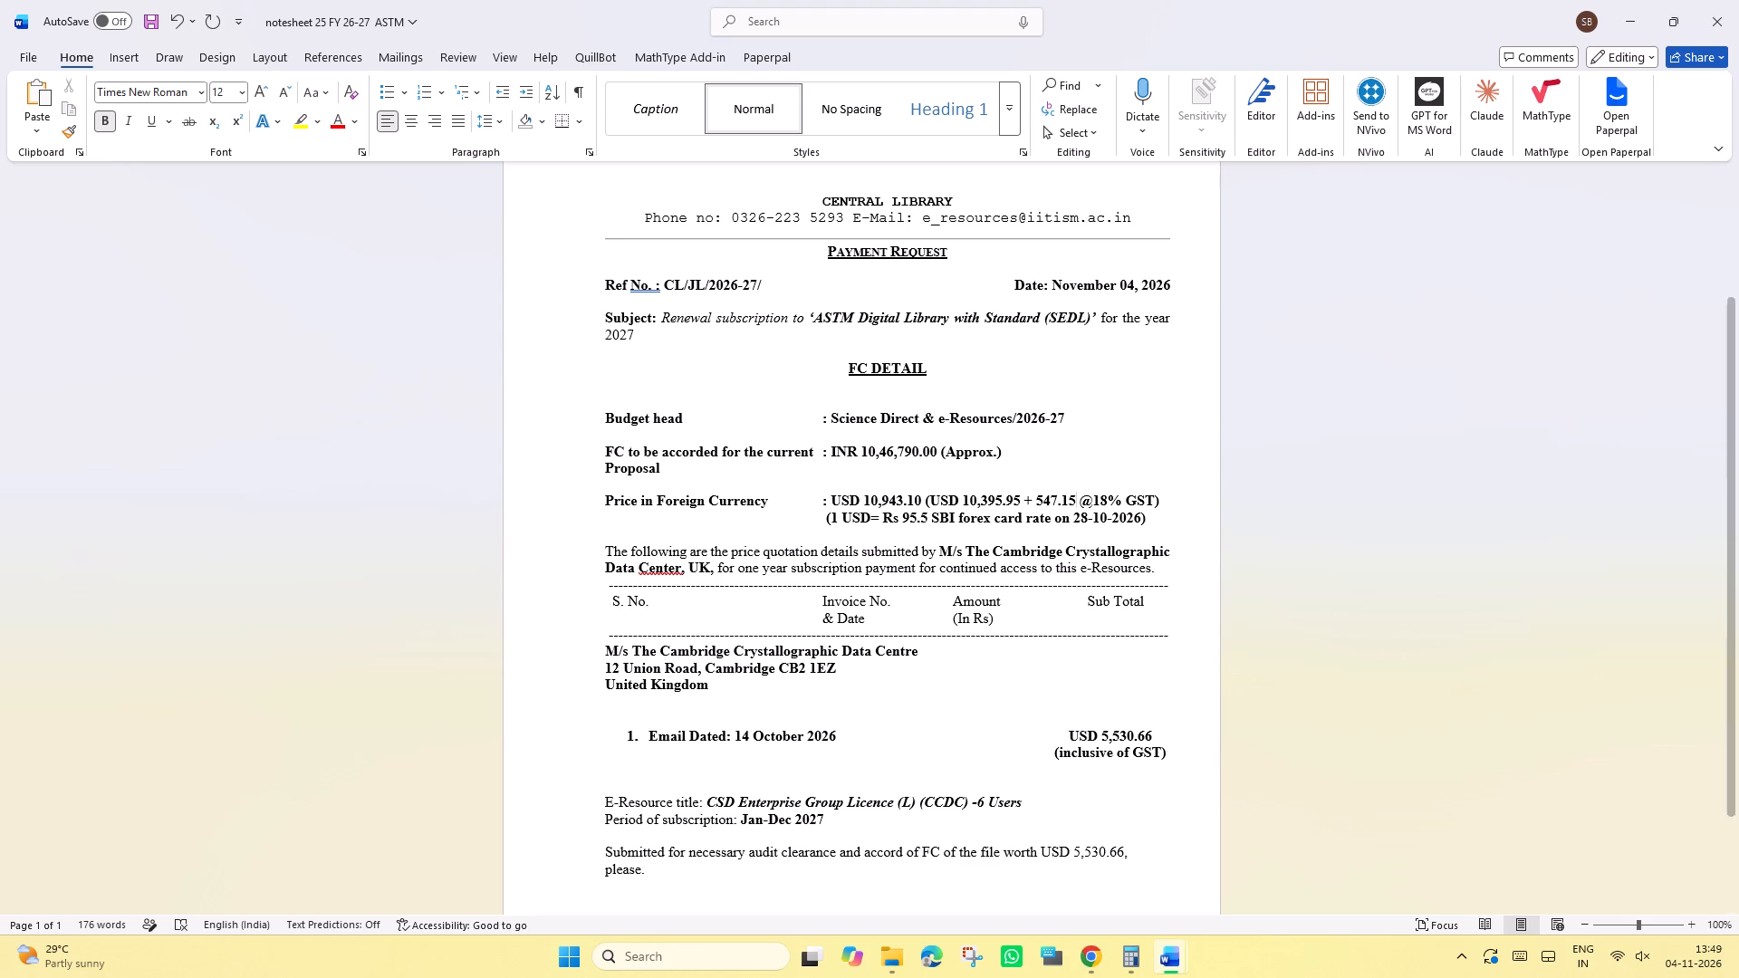
Set the GST rate in the Price in Foreign Currency line to 5%.
click(1106, 499)
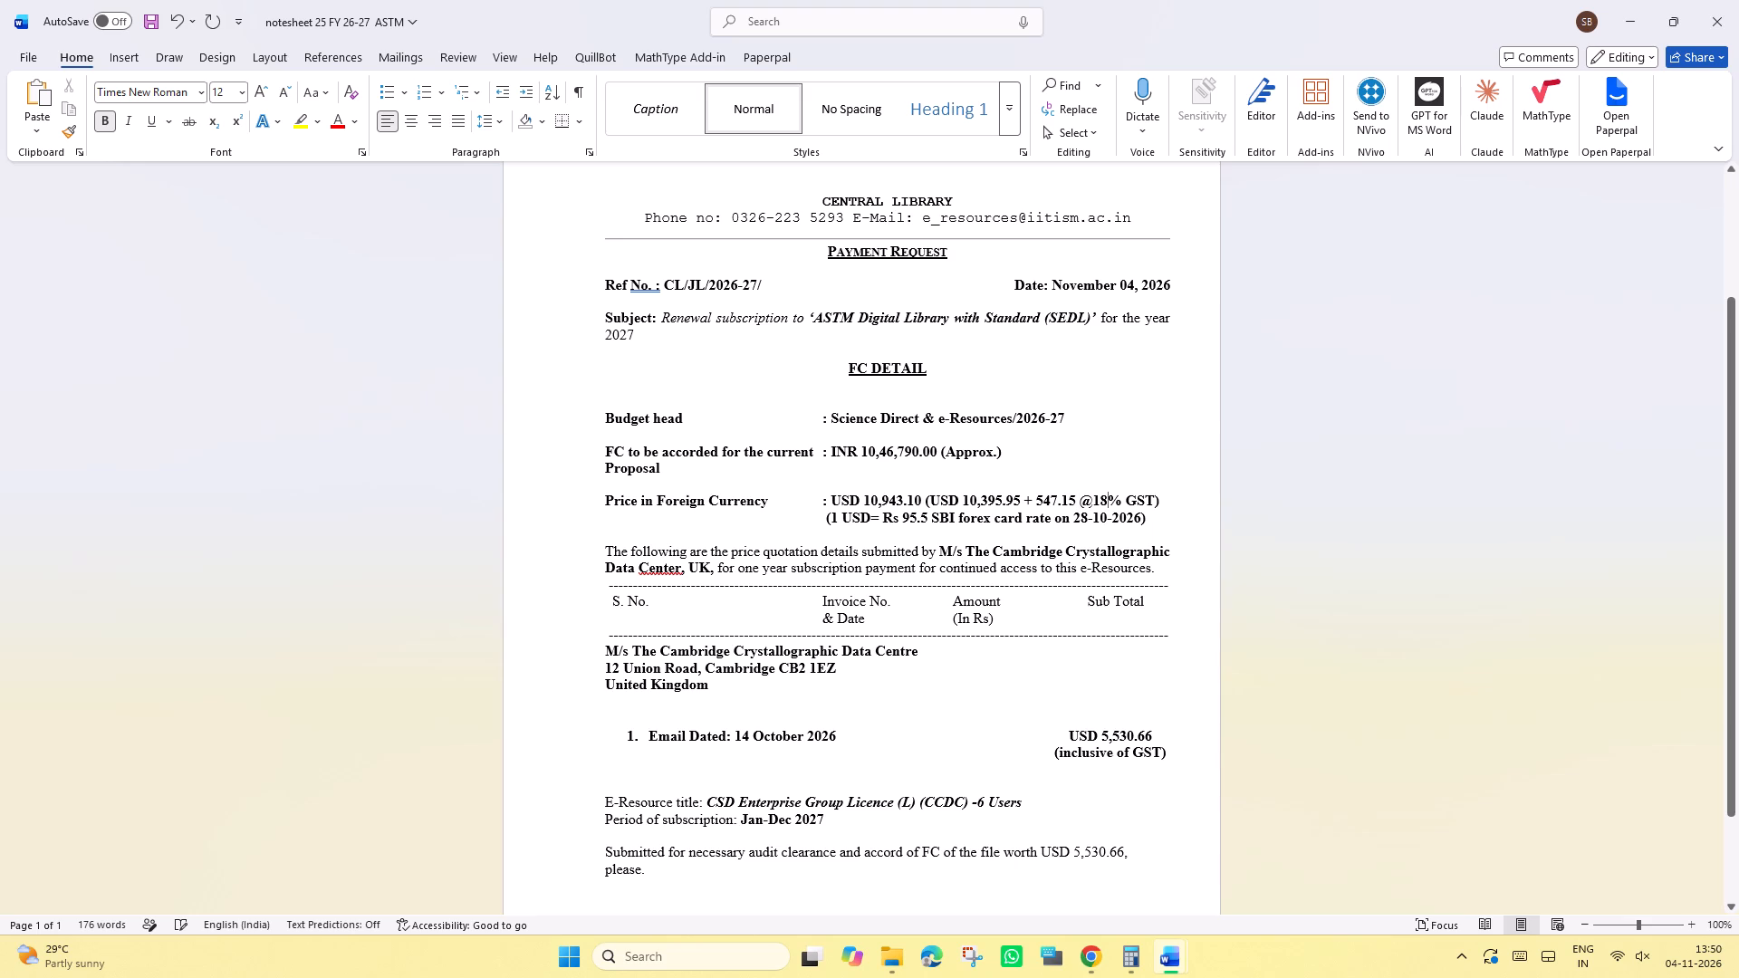
key(BackSpace)
key(BackSpace)
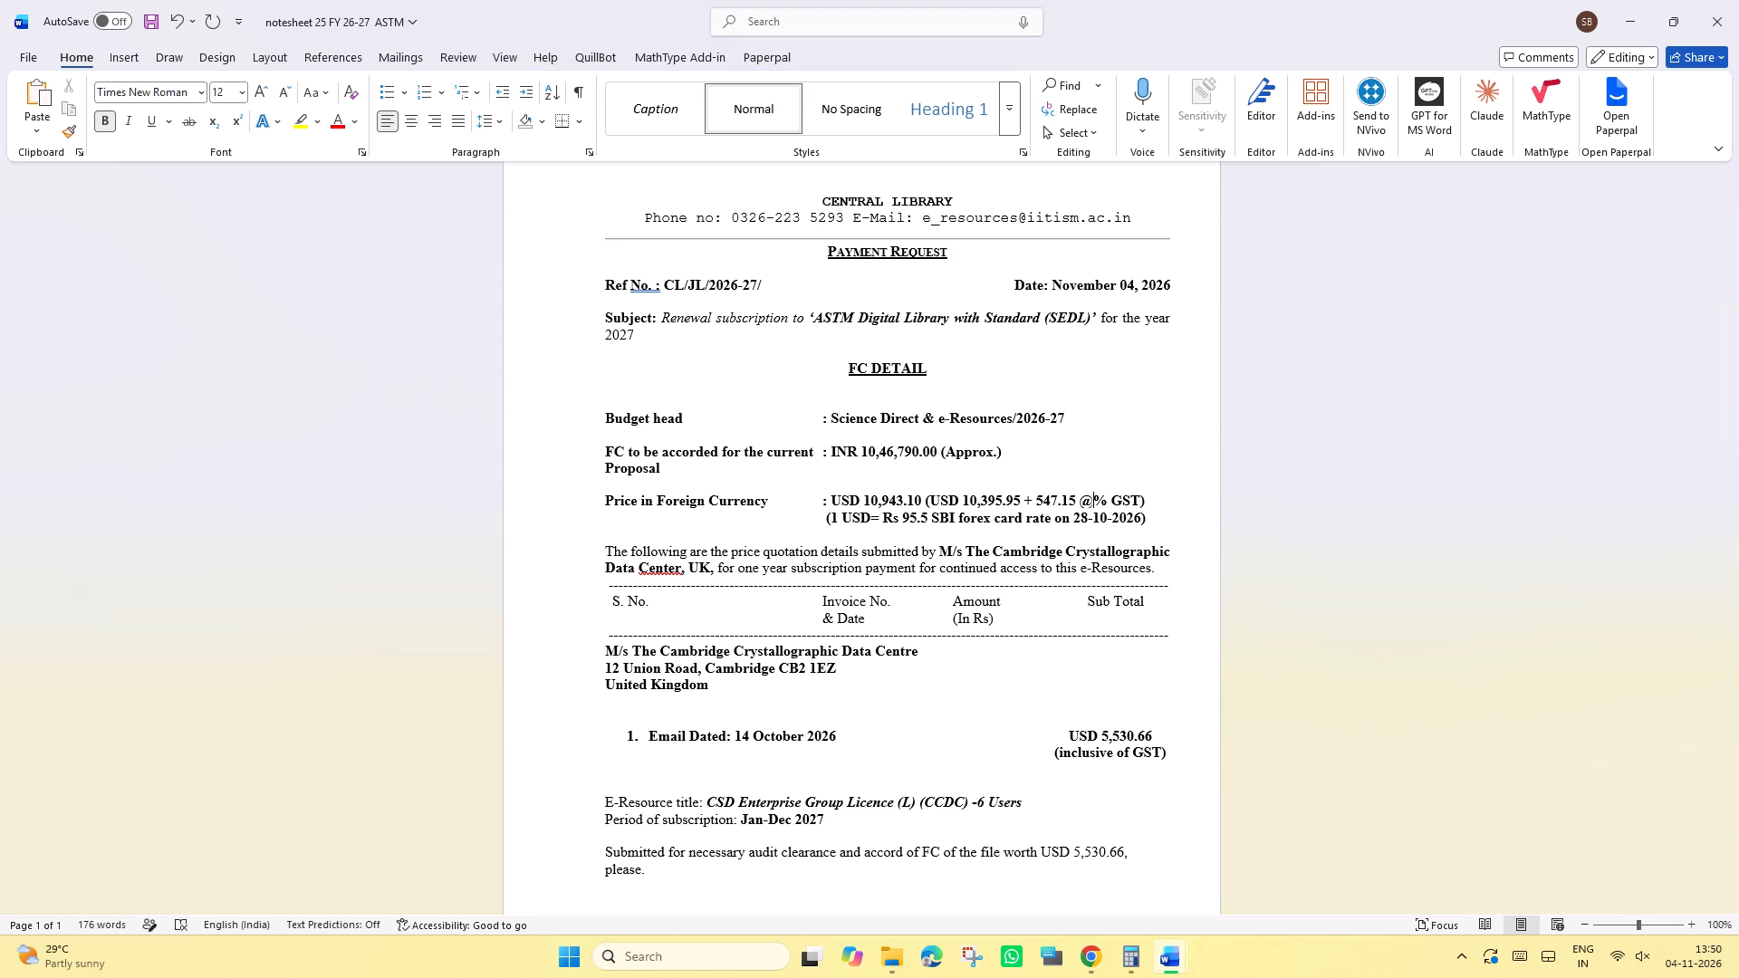
key(5)
Check the notesheet files in the Payment request folder under e resources in File Explorer, and return to the ASTM notesheet.
scroll(764, 657, down, 1)
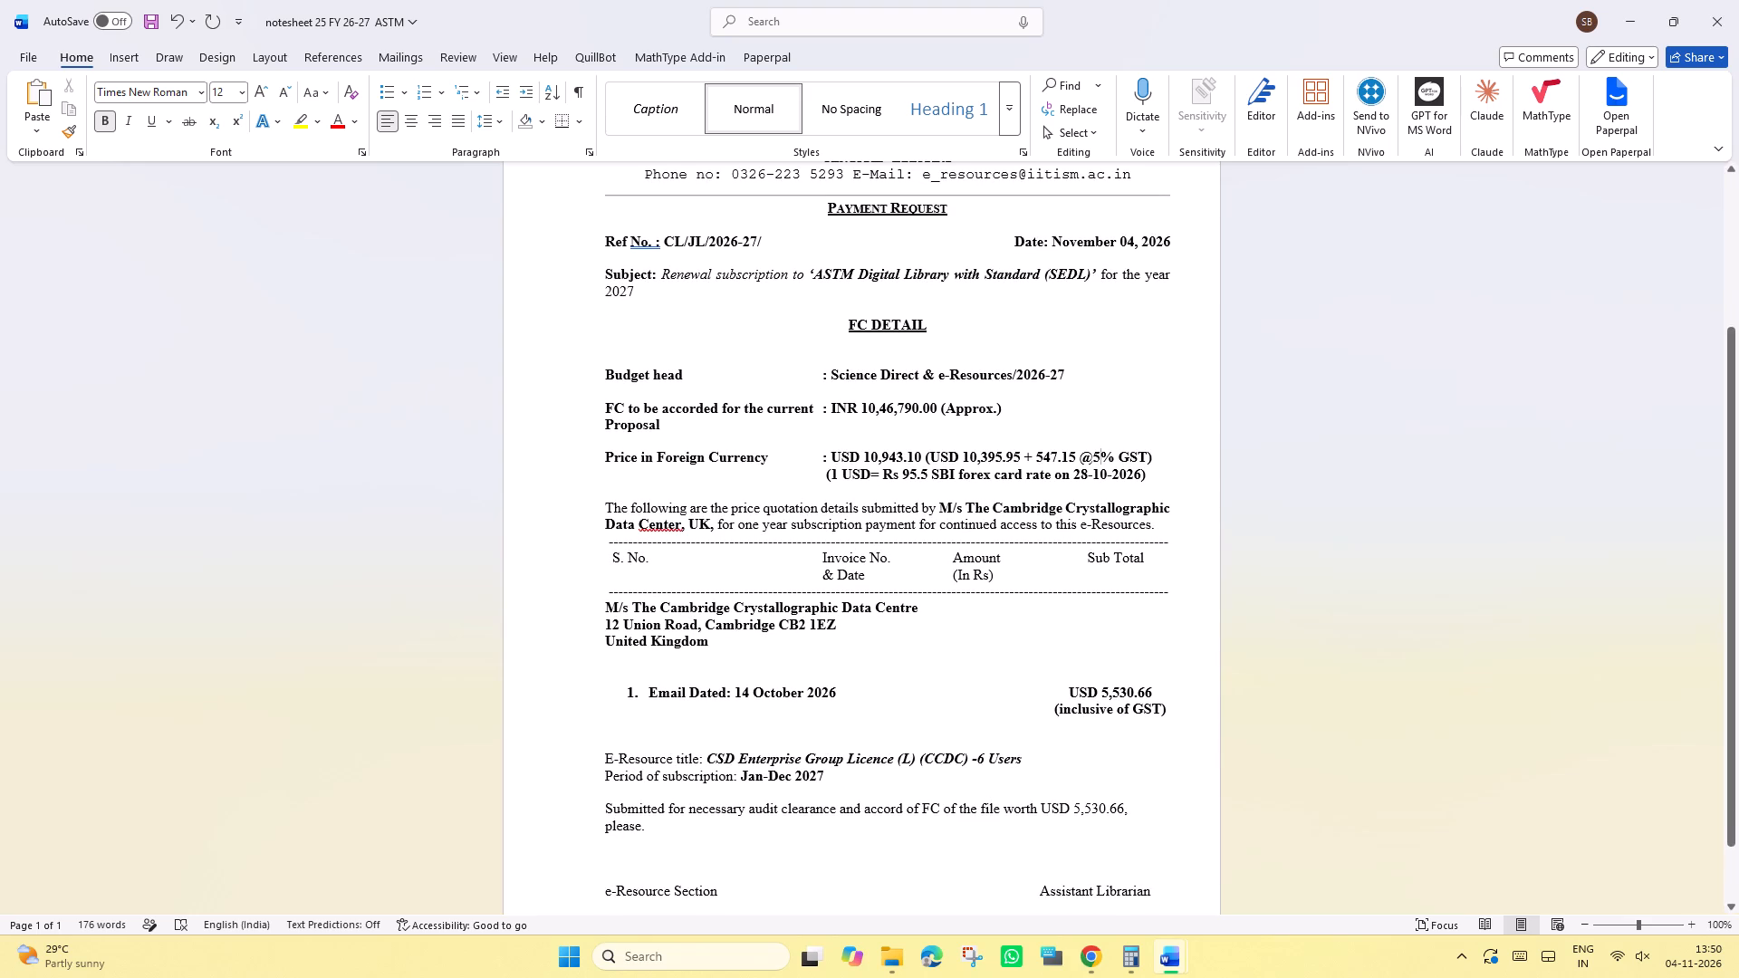
scroll(705, 624, down, 1)
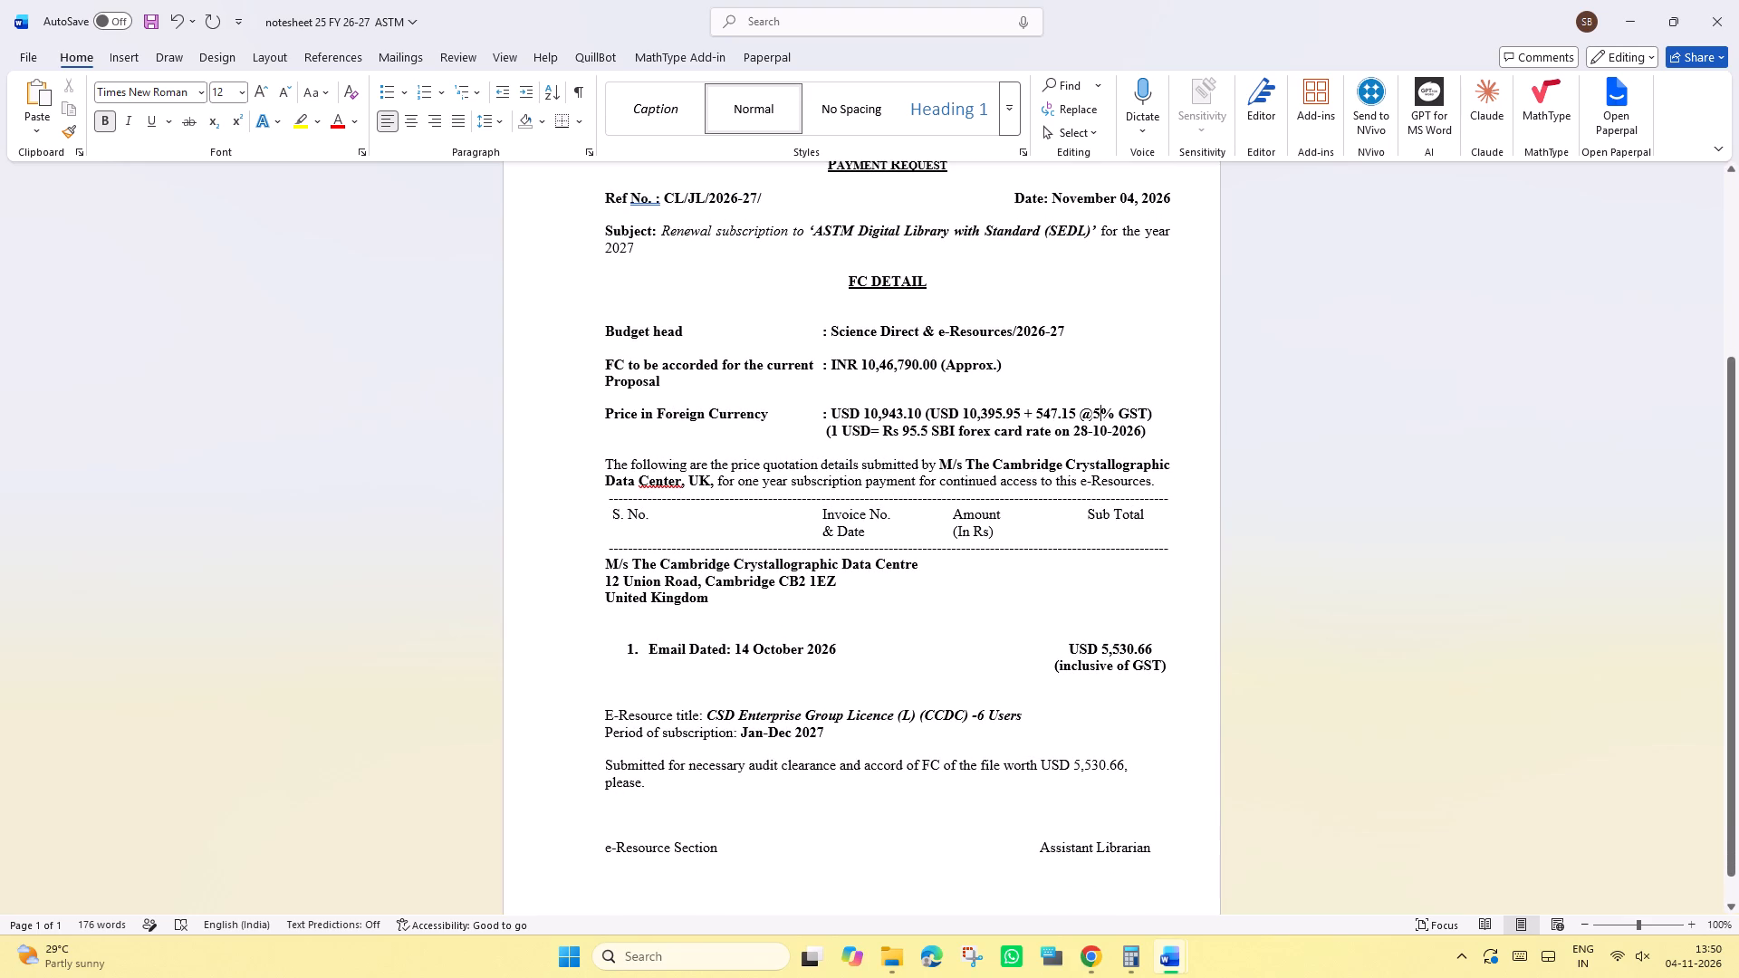
click(890, 956)
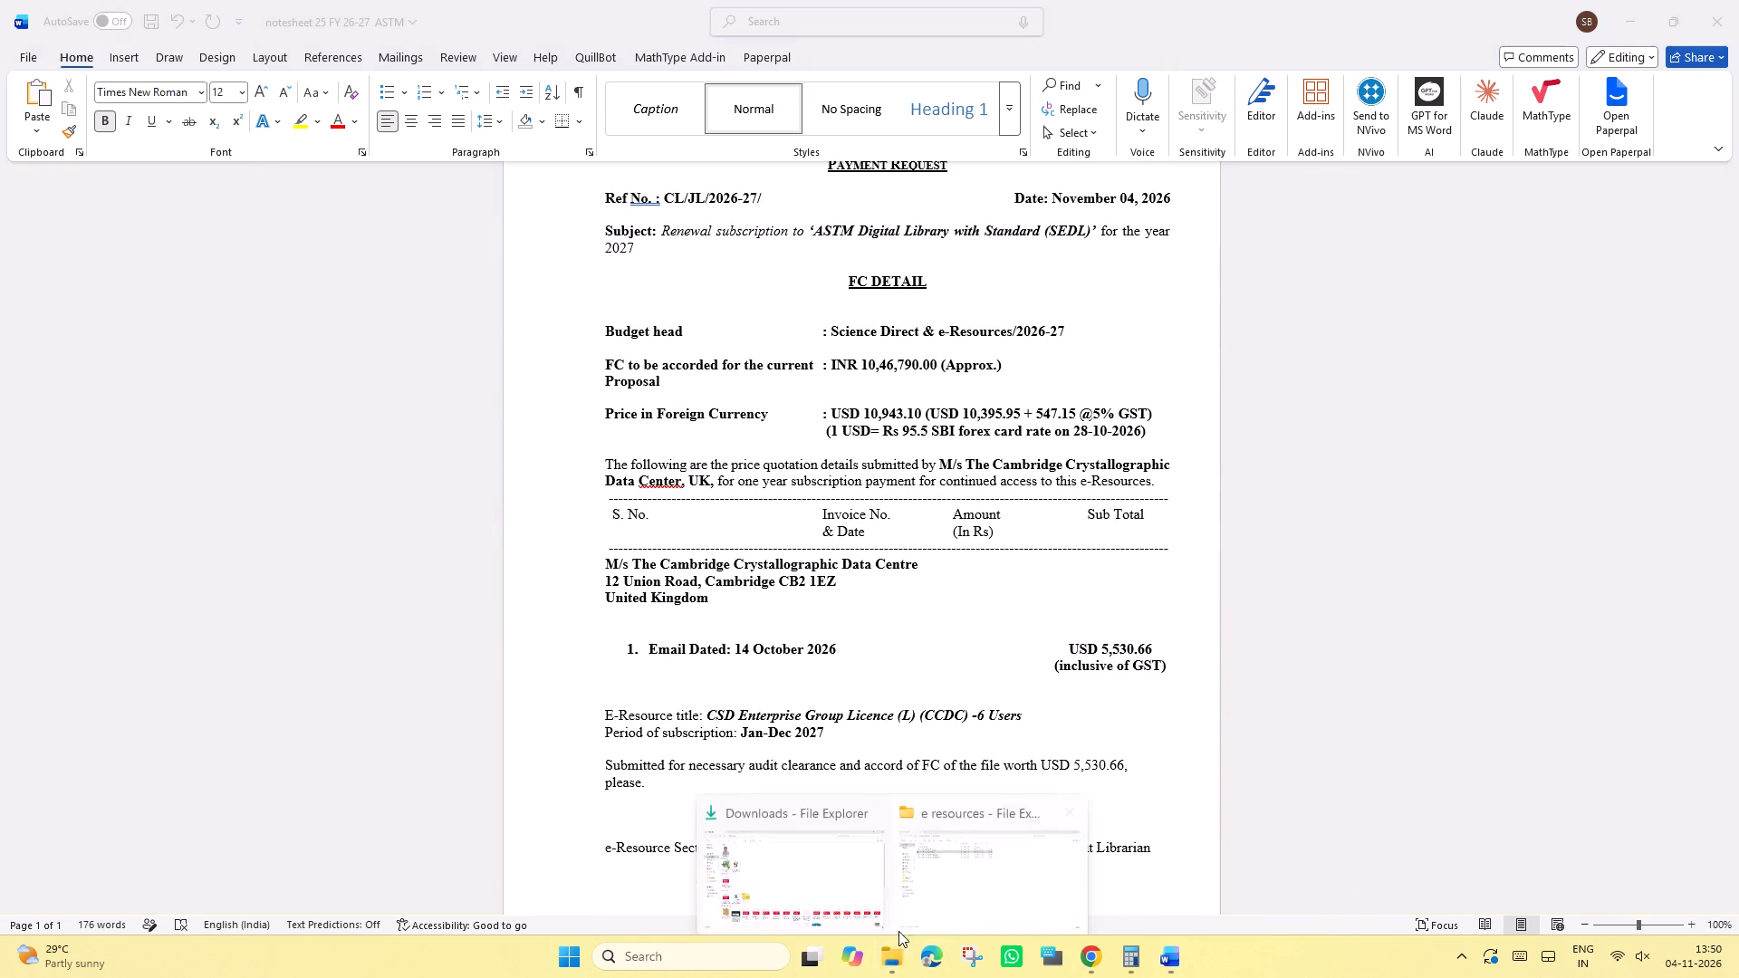
click(957, 879)
click(108, 52)
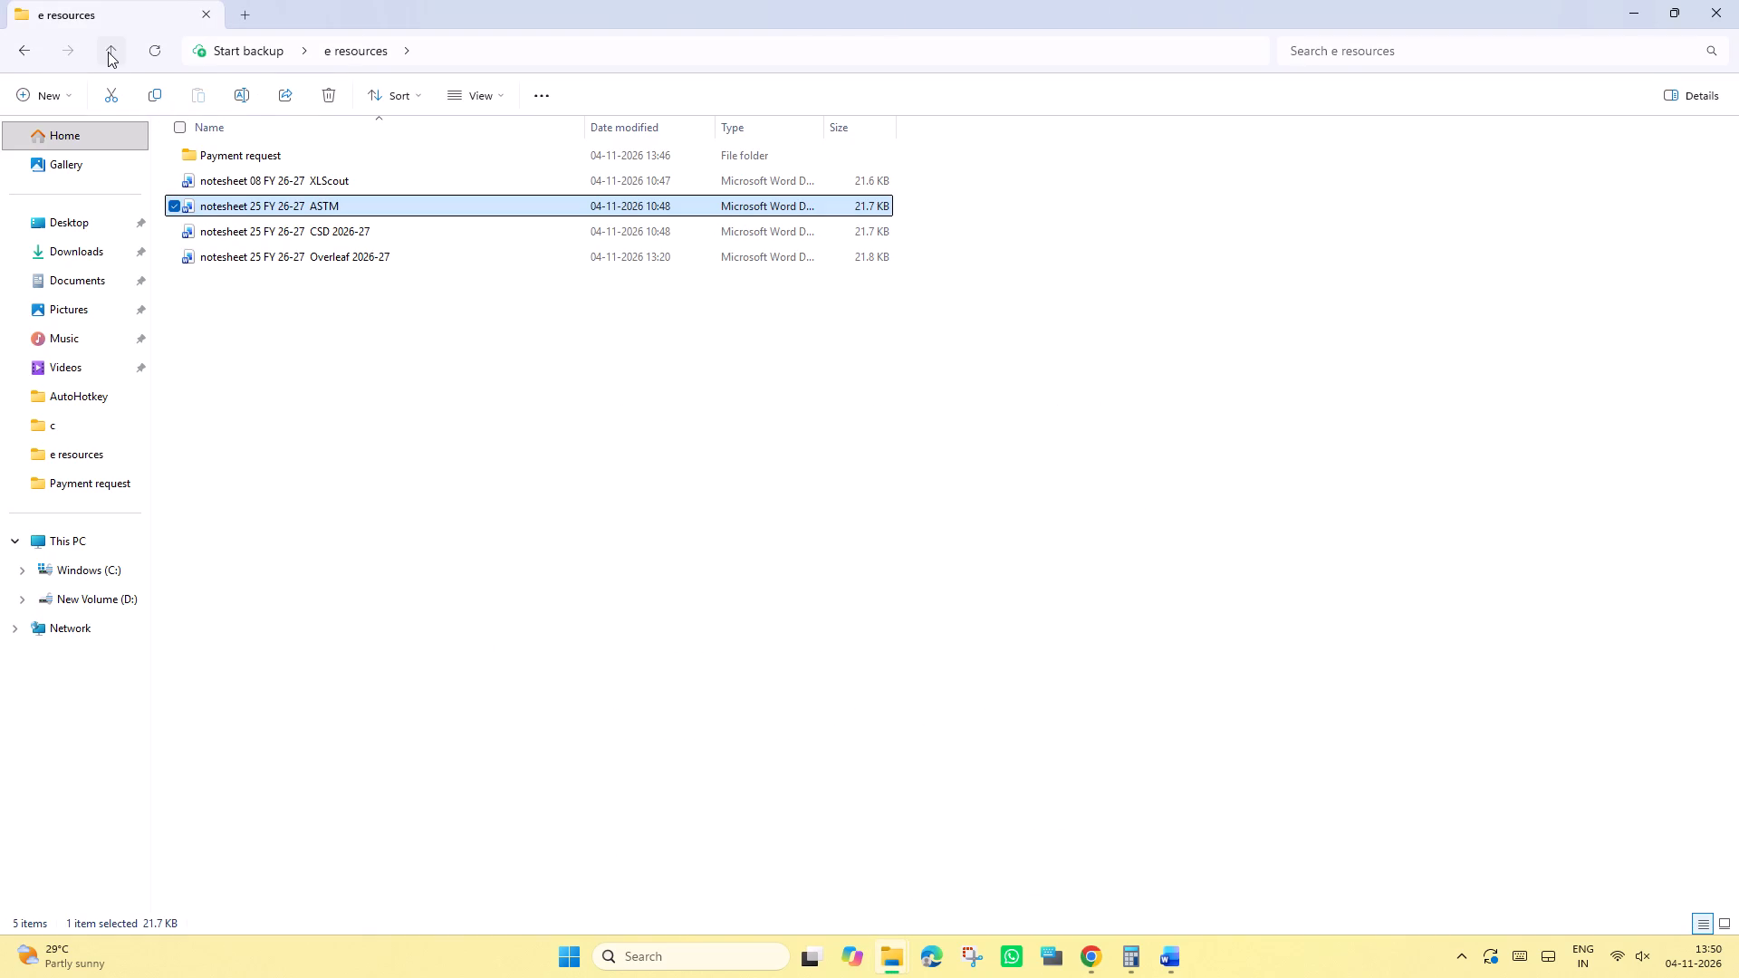
double_click(725, 294)
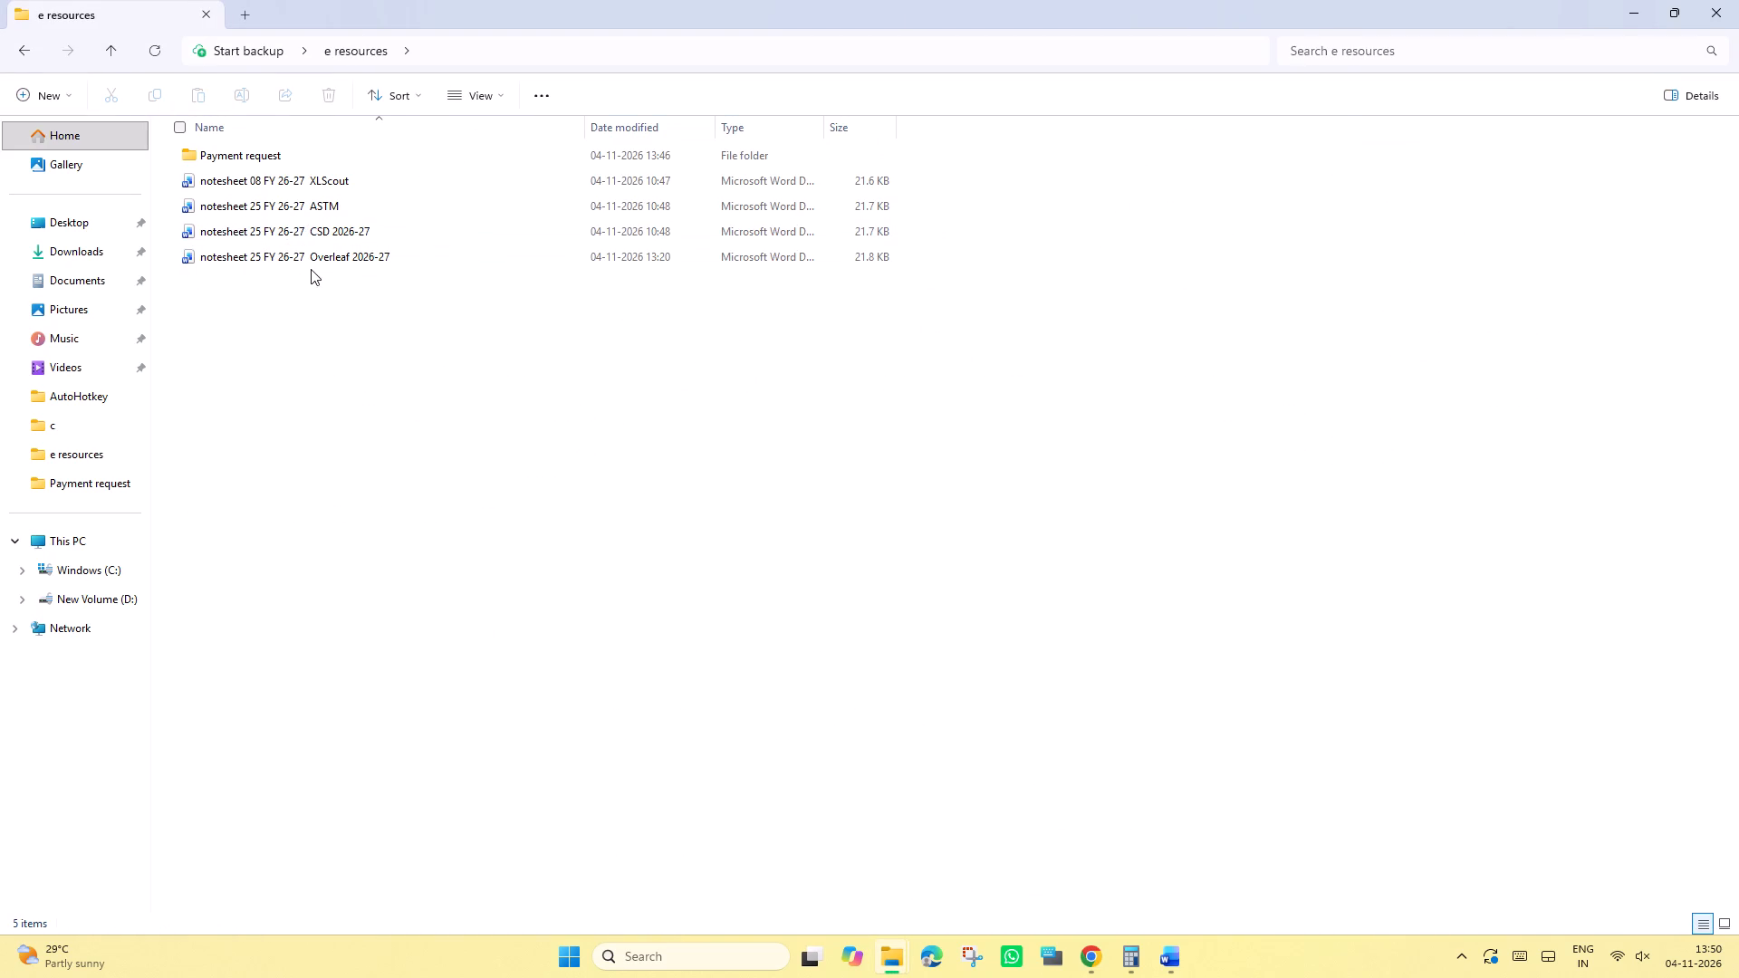
double_click(303, 156)
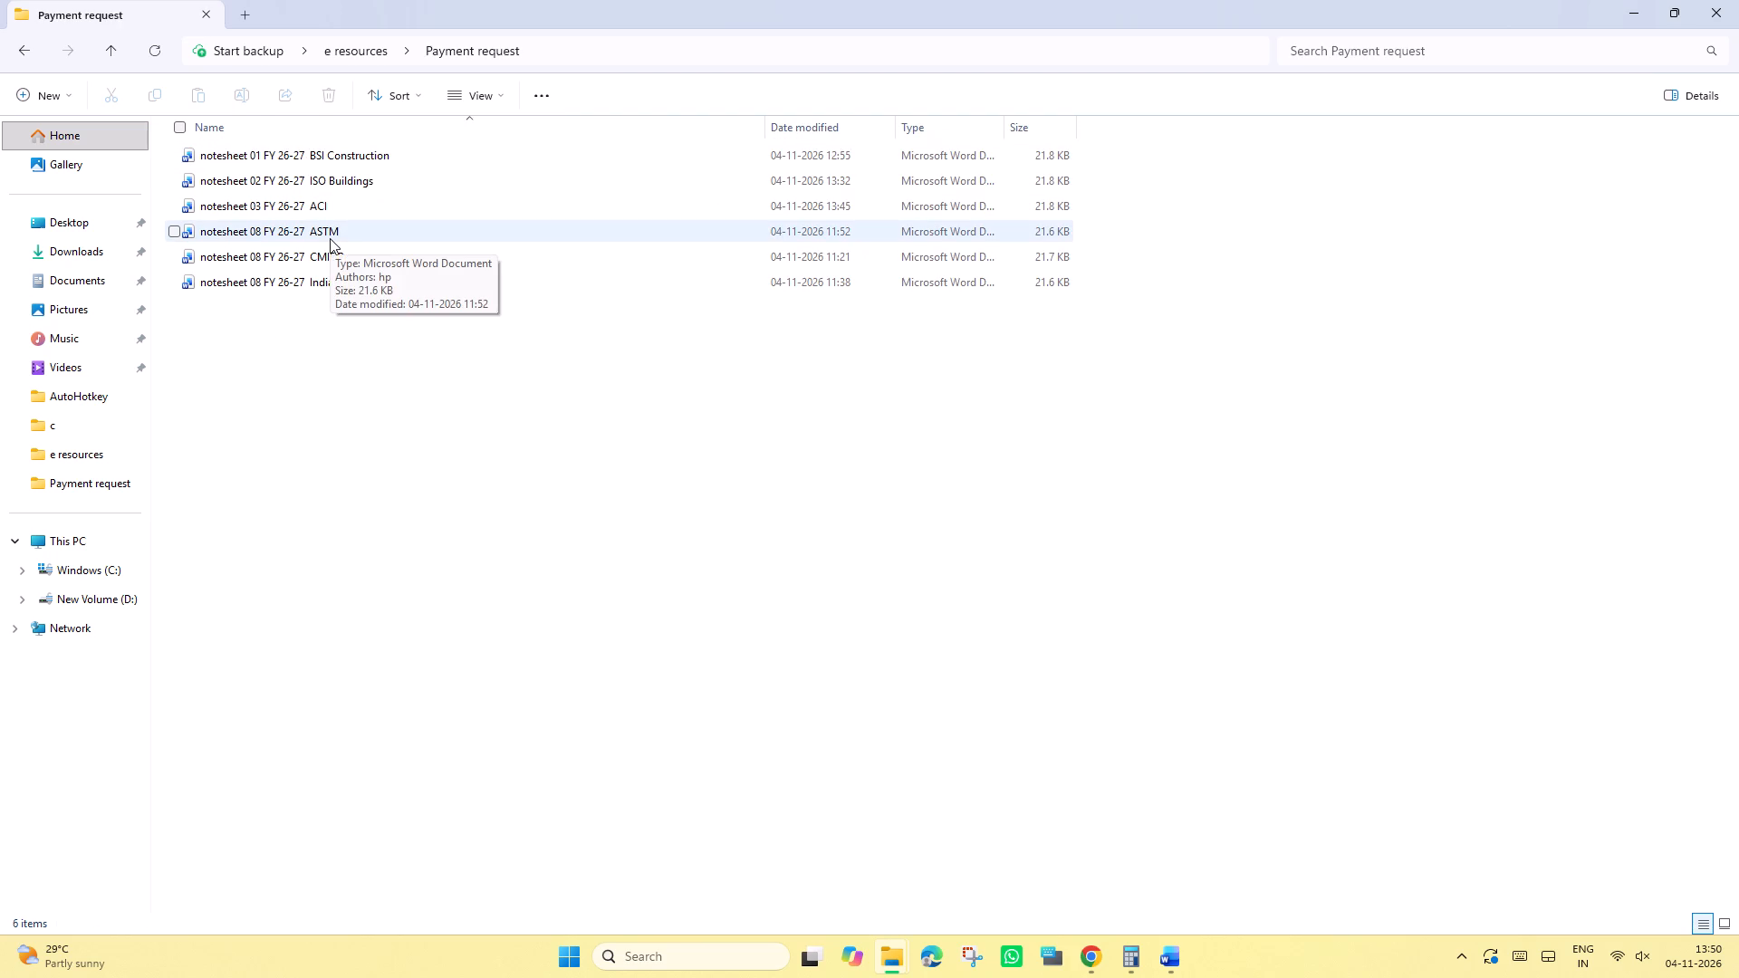
click(302, 396)
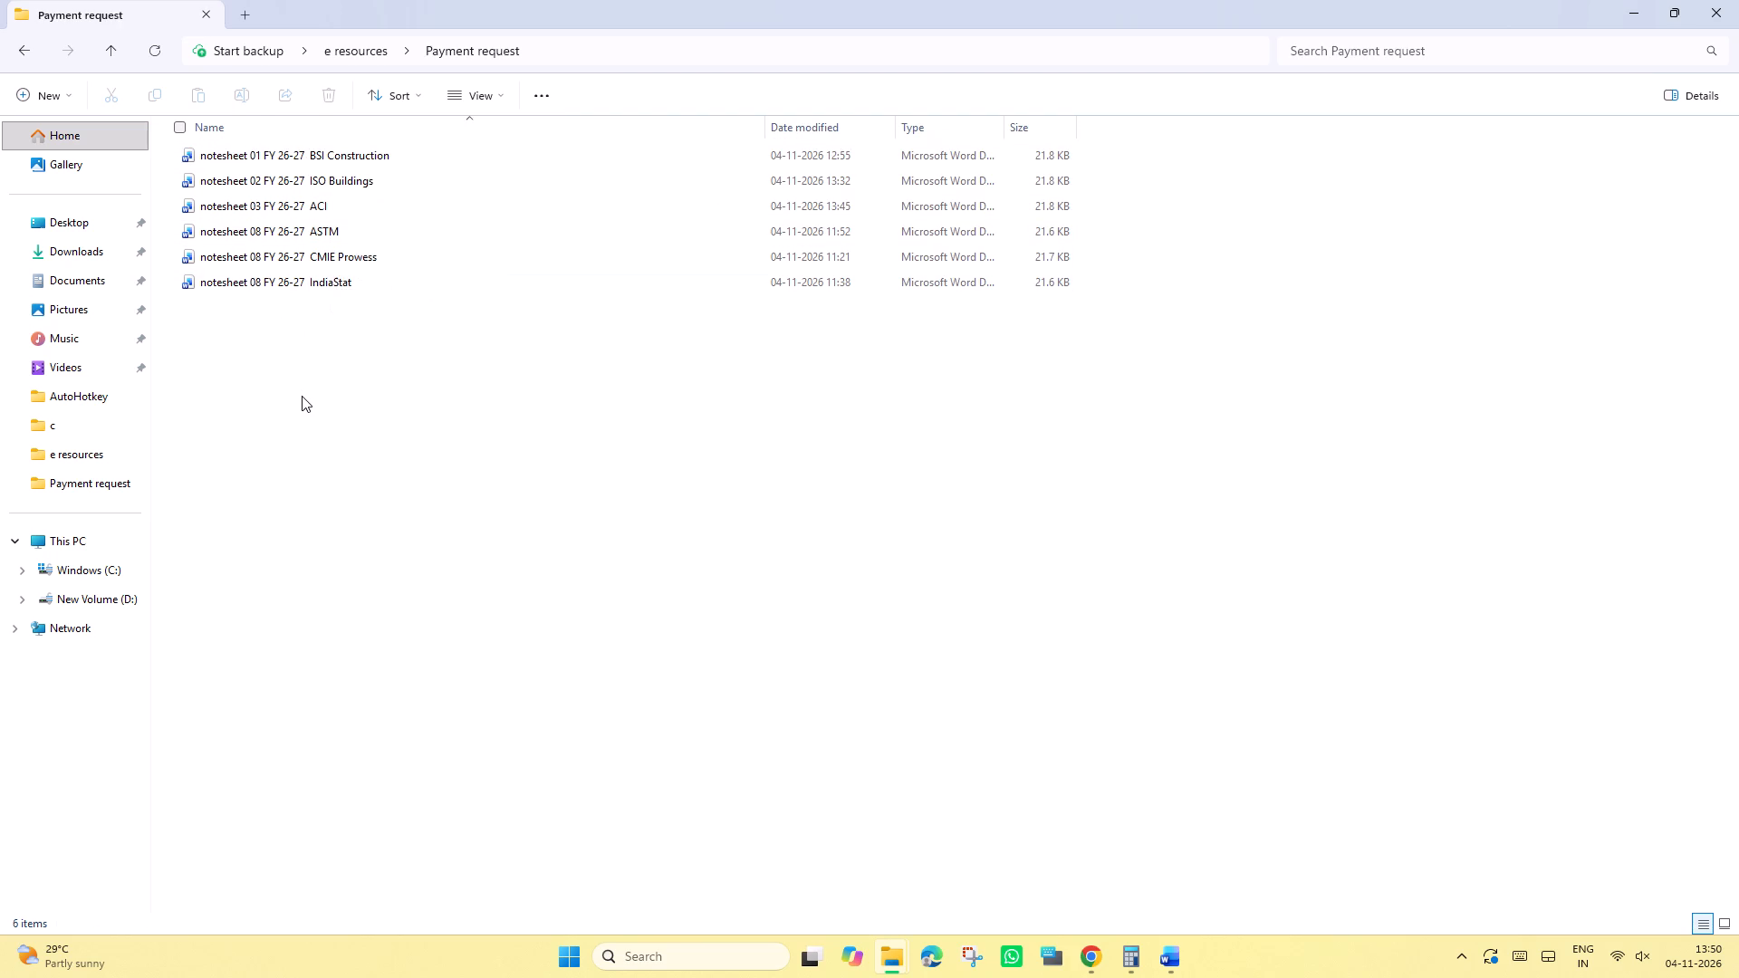
key(alt+Tab)
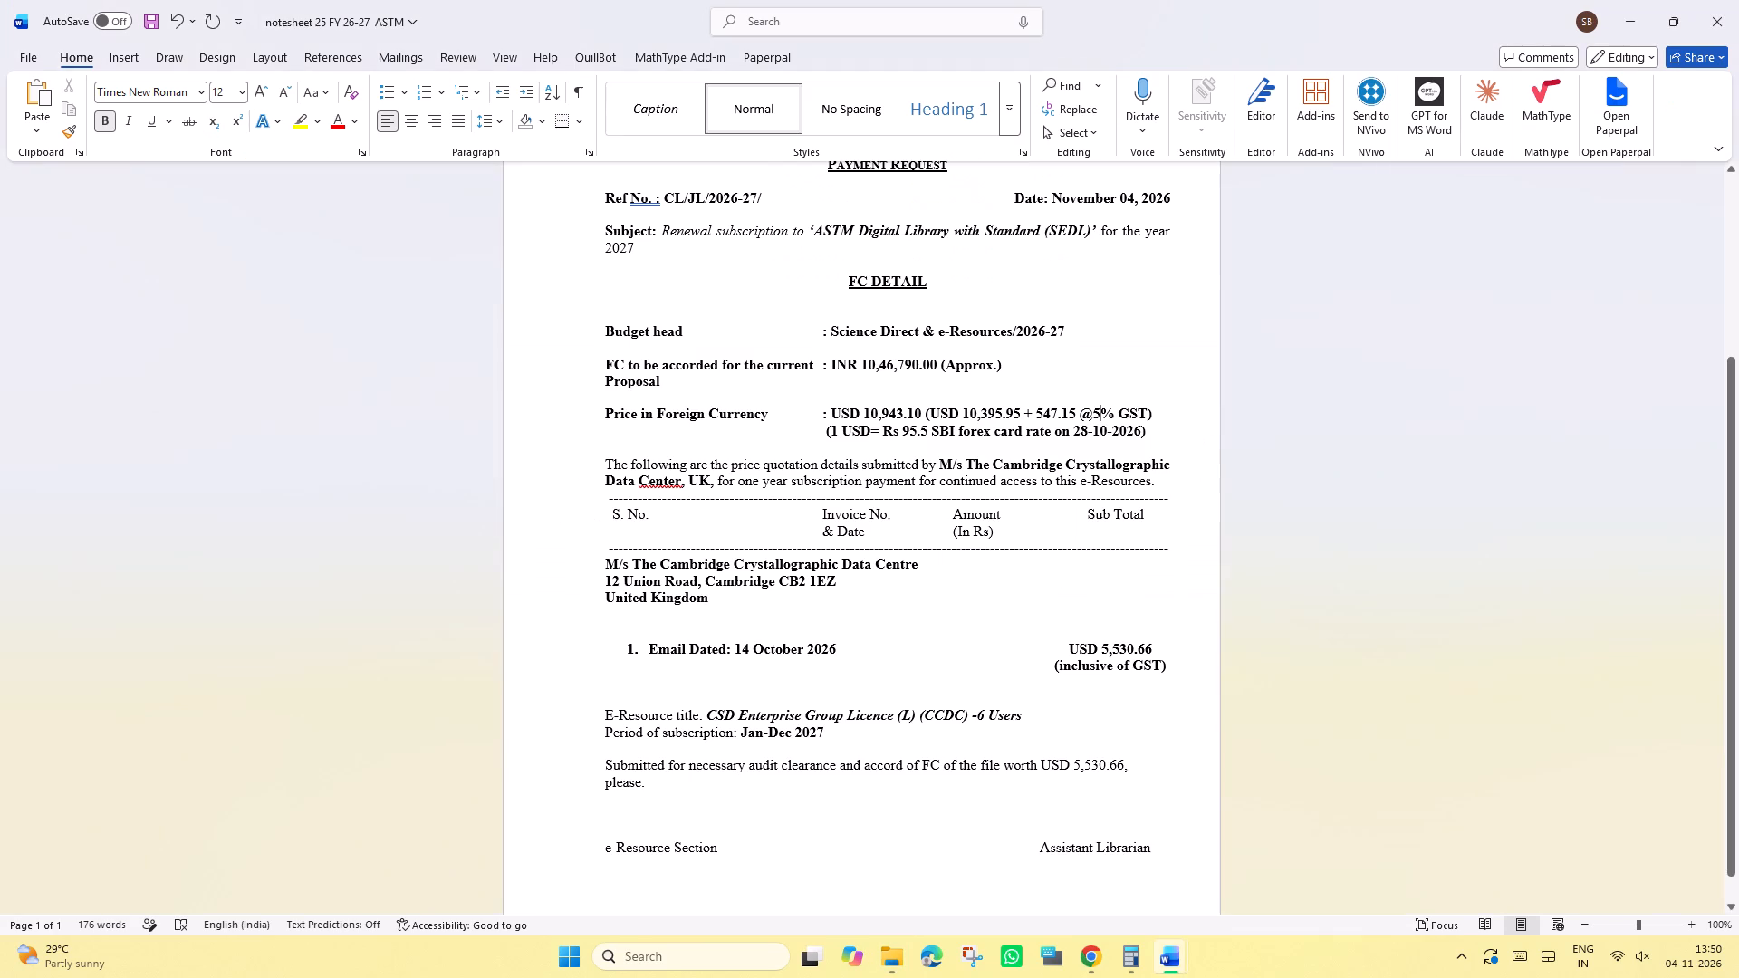
Set the conversion rate under Price in Foreign Currency to 1 USD = Rs 95.6575.
click(927, 428)
key(BackSpace)
key(BackSpace)
key(BackSpace)
key(5)
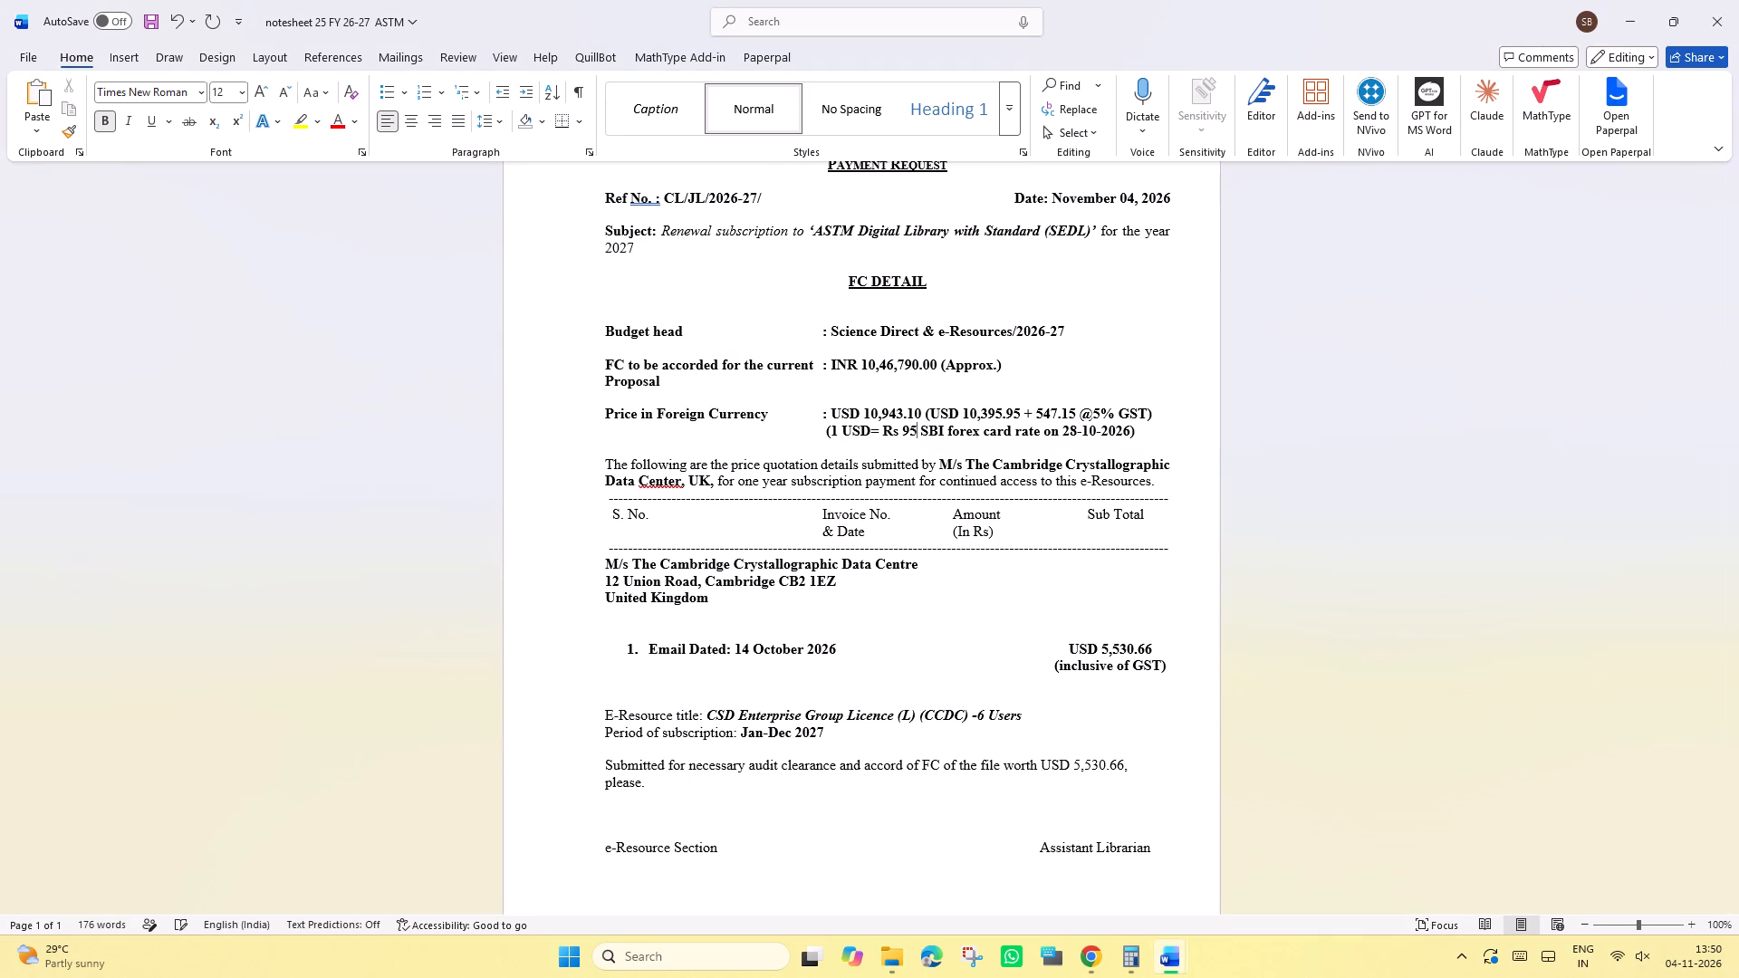
text(.6575)
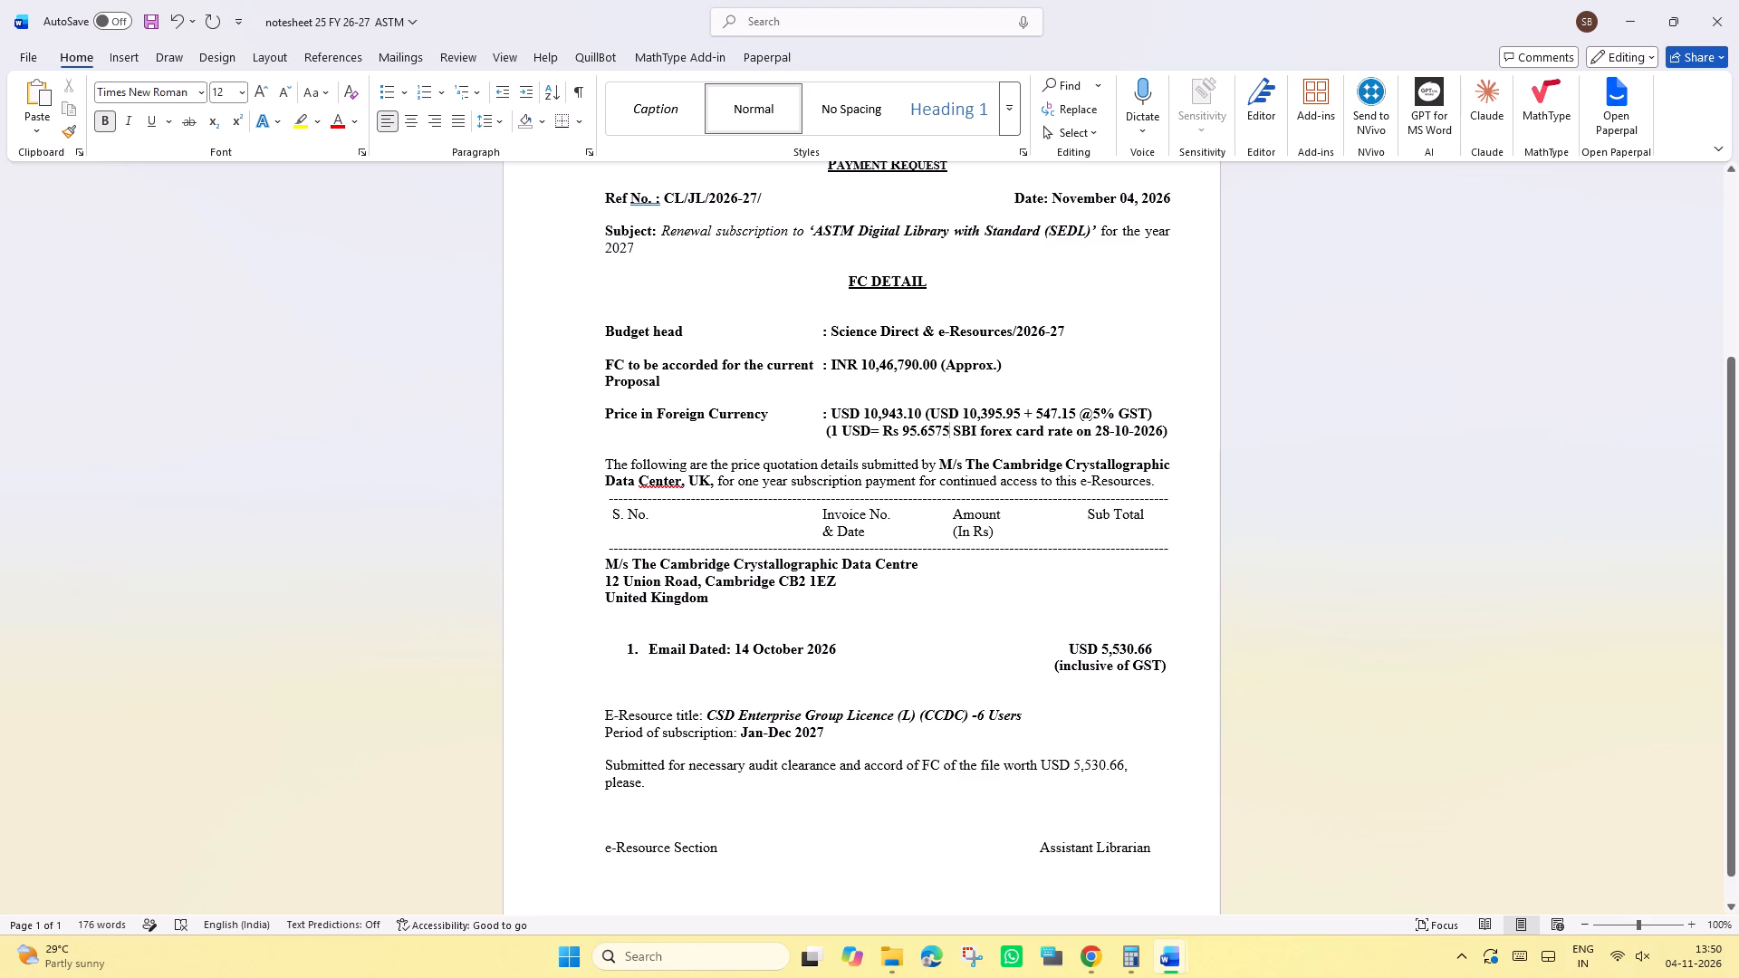
Replace the bank name SBI with Canara in the forex card rate line under Price in Foreign Currency.
click(978, 424)
key(Left)
key(BackSpace)
key(BackSpace)
key(BackSpace)
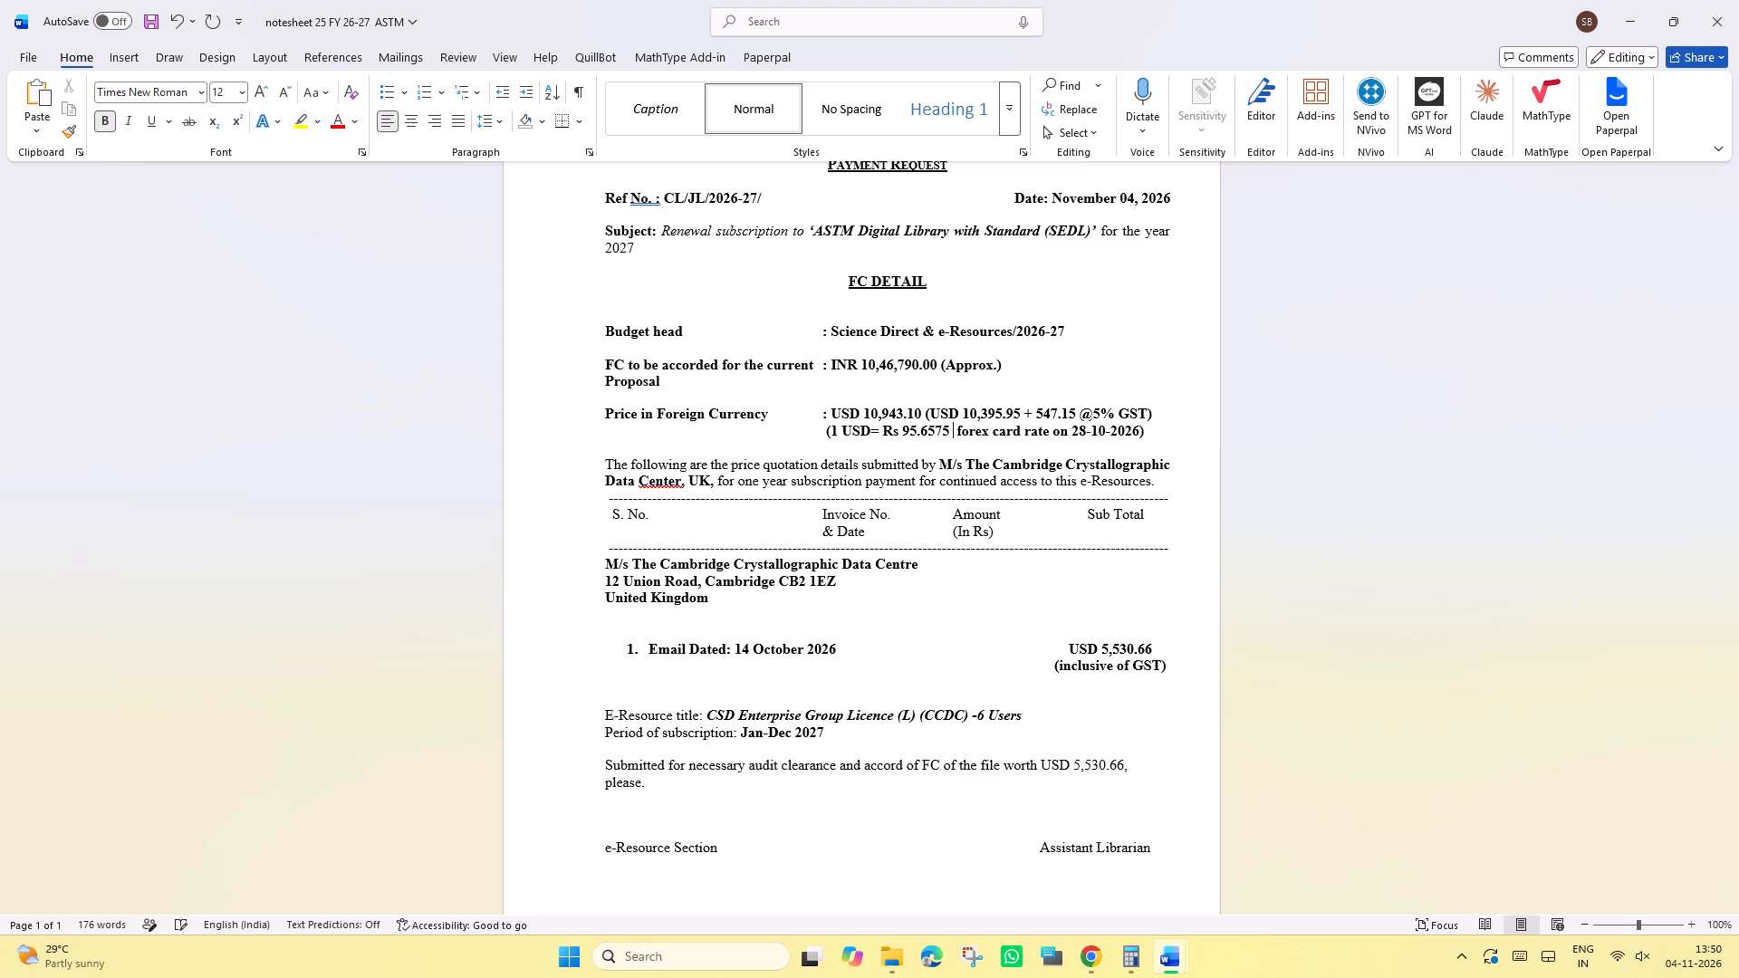
key(BackSpace)
key(space)
text(Canara)
Set the forex card rate date in the conversion line to 29-10-2026.
key(Right)
key(Right)
key(Right)
key(Right)
key(Right)
key(Right)
key(Right)
key(Right)
key(Right)
key(Right)
key(Right)
key(Right)
key(Right)
key(Right)
key(Right)
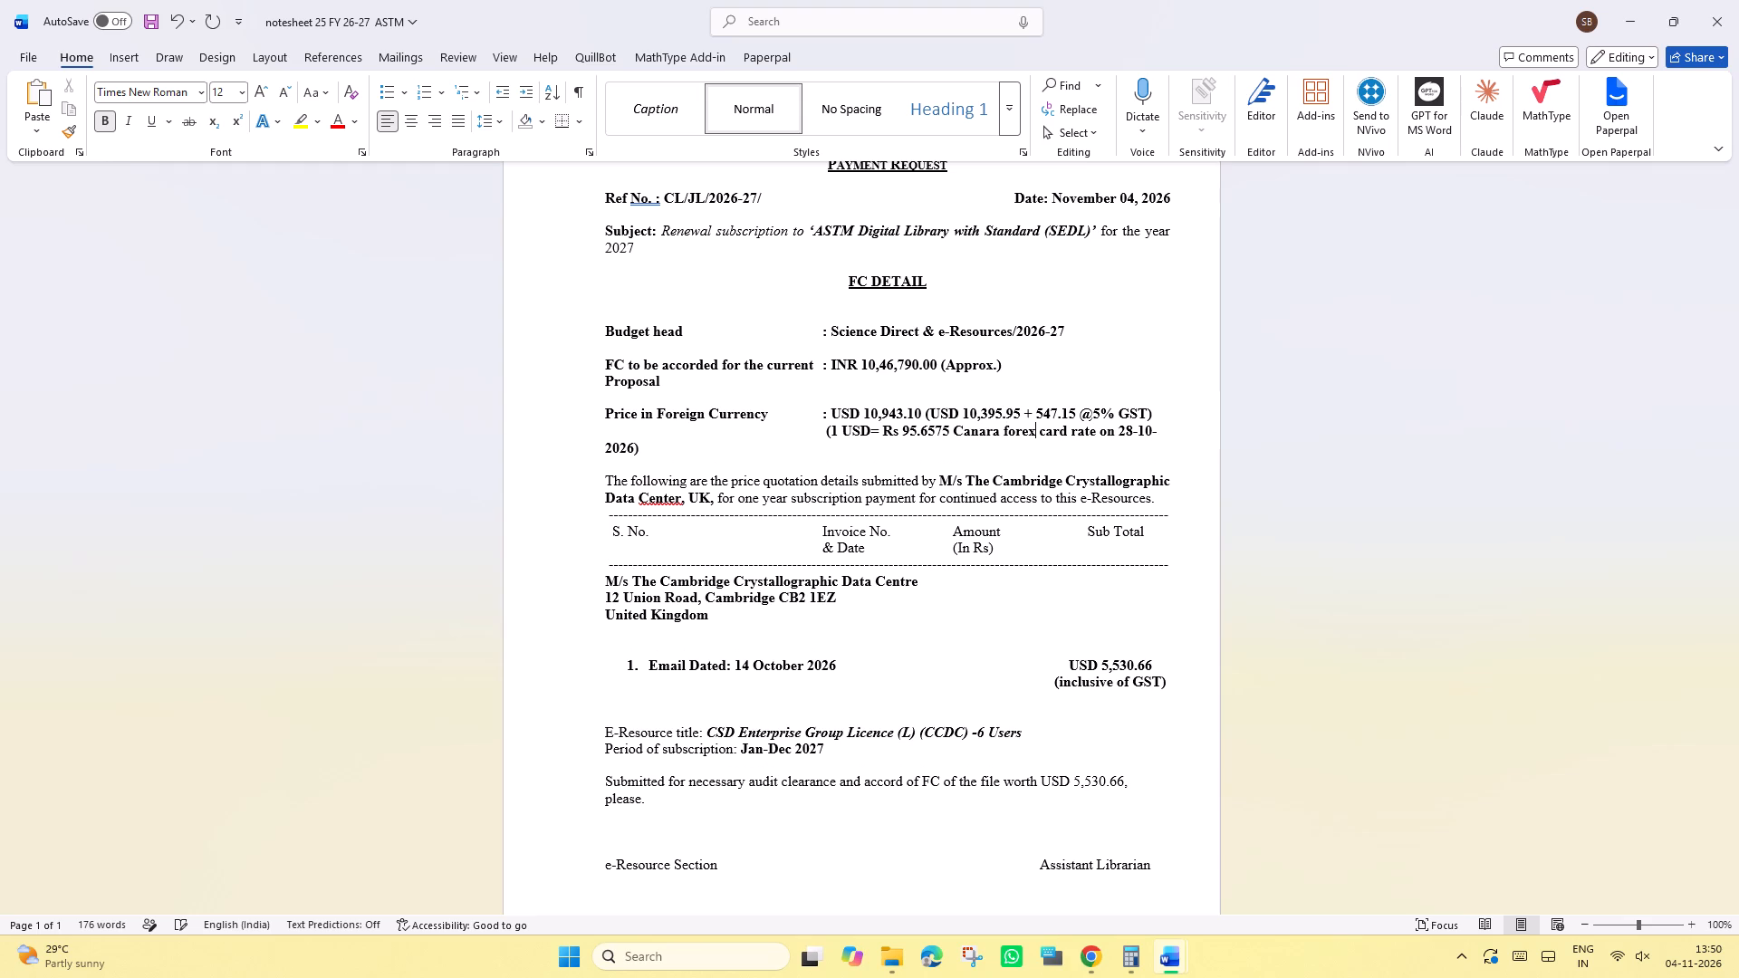
key(Right)
key(Right)
key(Right)
key(Right)
key(Right)
key(Right)
key(Right)
key(BackSpace)
key(9)
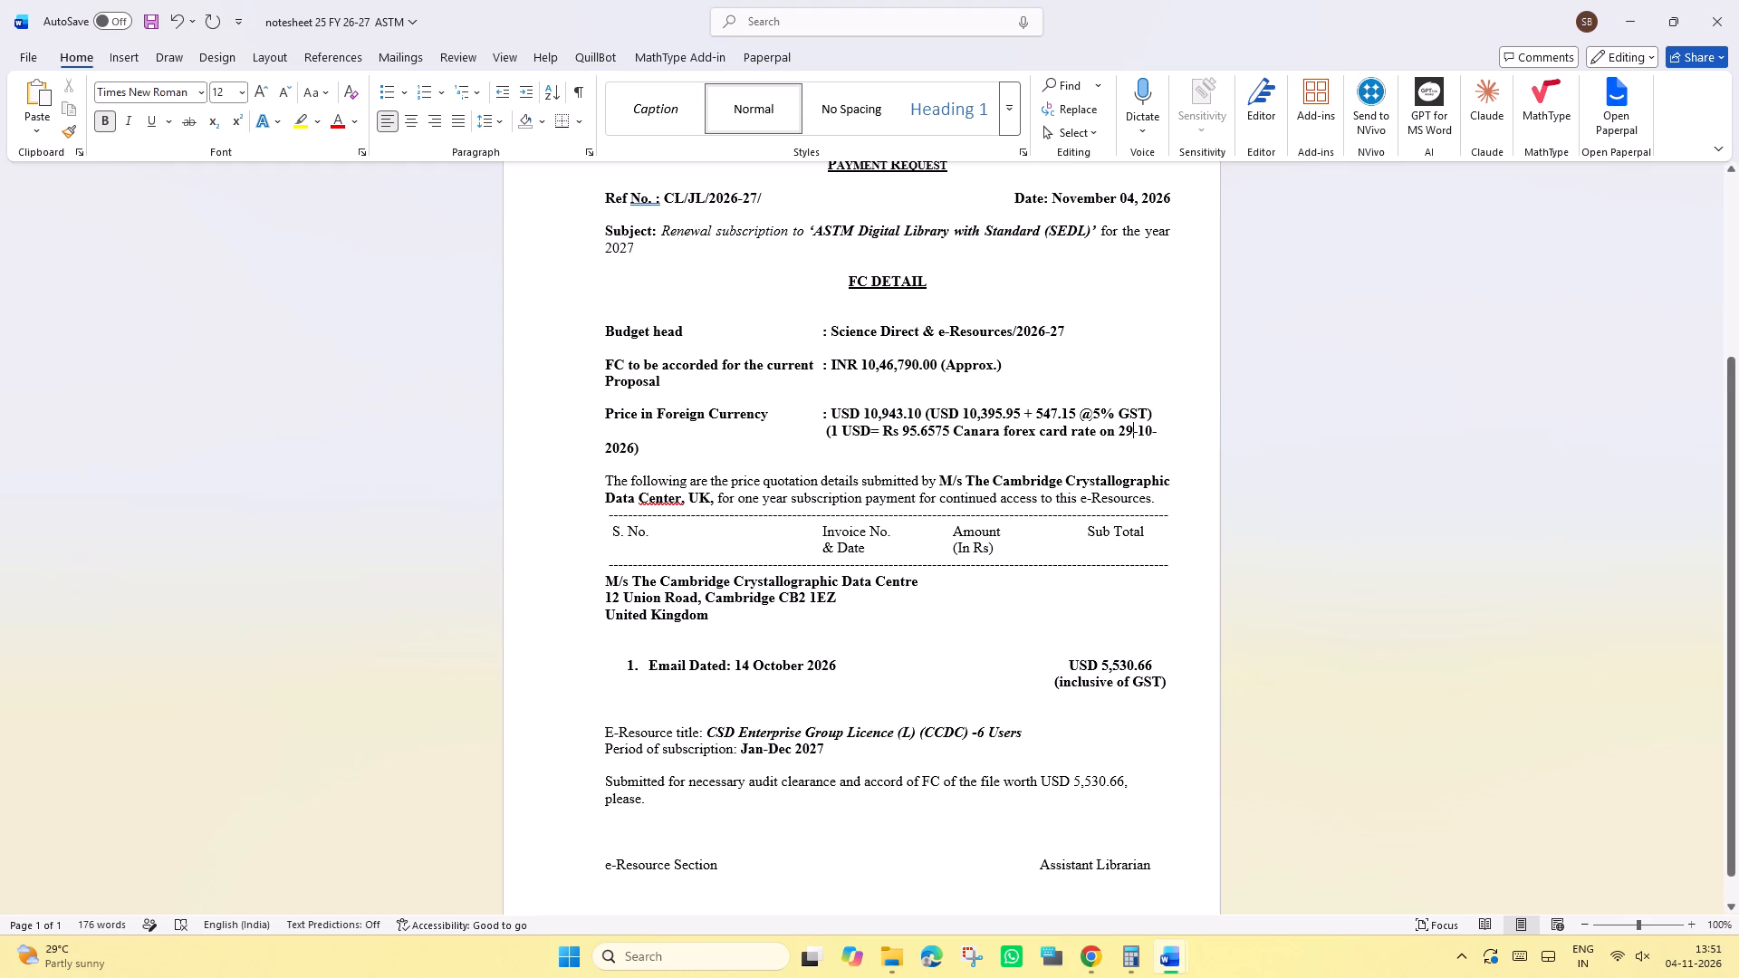
Replace the Cambridge vendor name and address block with the M/s BSB Edge Private Limited block copied from the notesheet 08 ASTM document.
scroll(810, 565, down, 2)
key(alt+Tab)
key(alt+Tab)
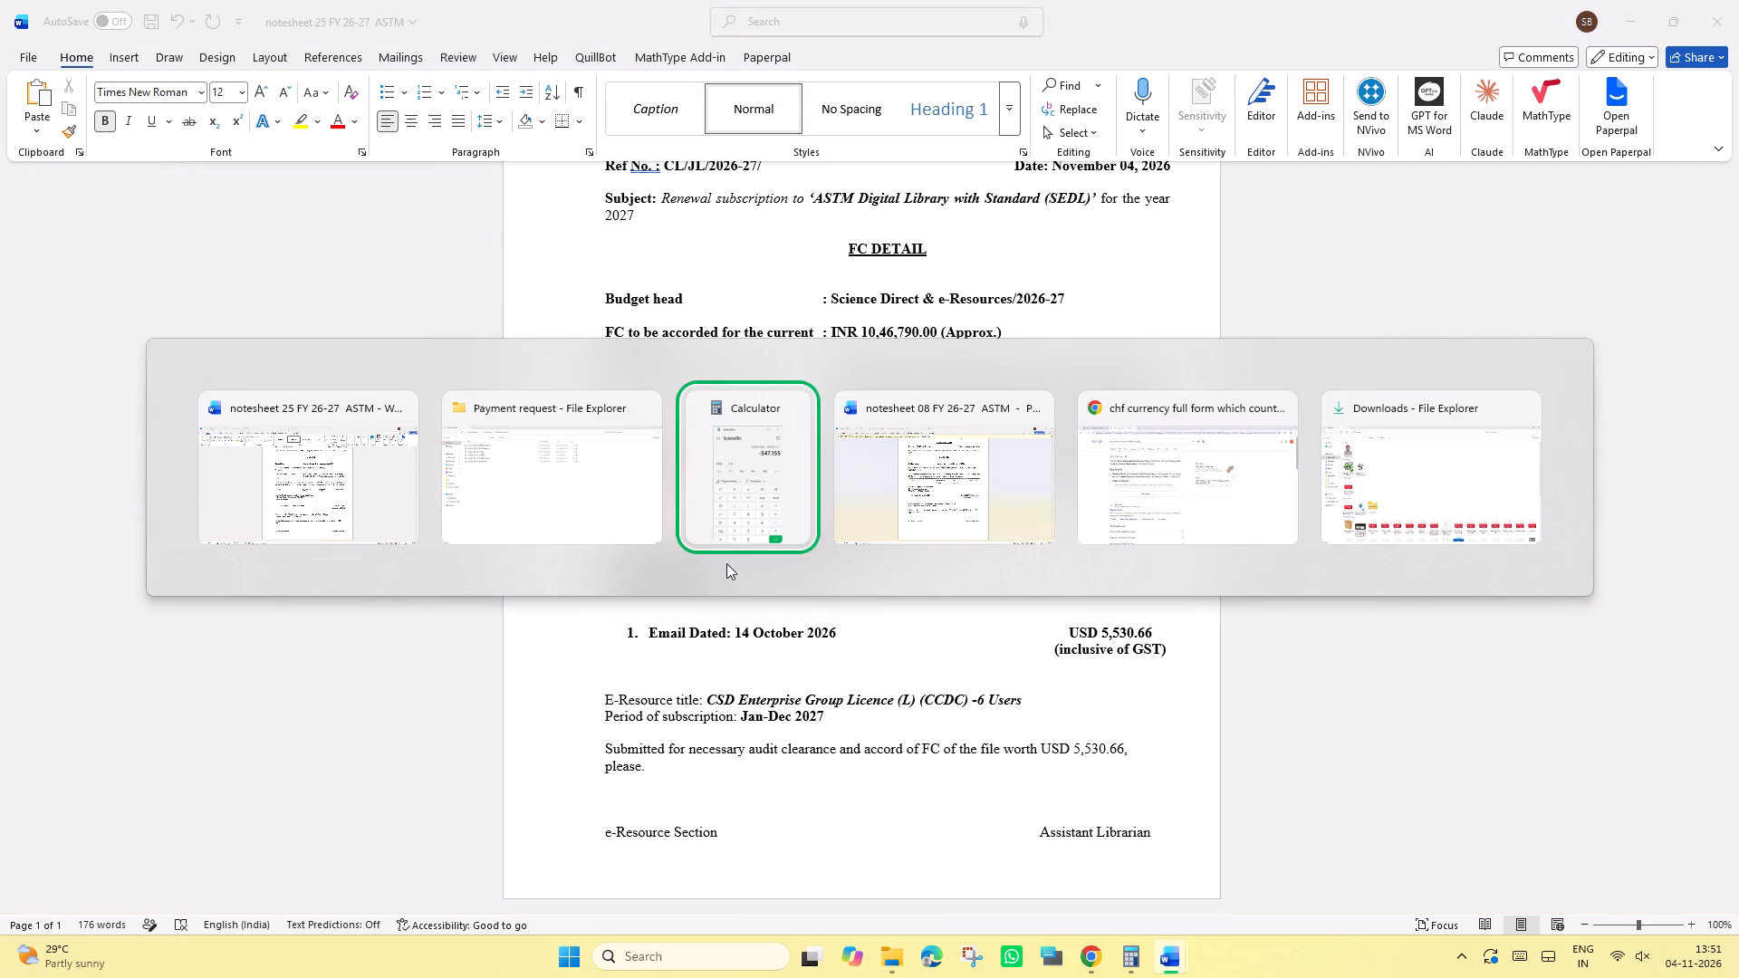
key(alt+Tab)
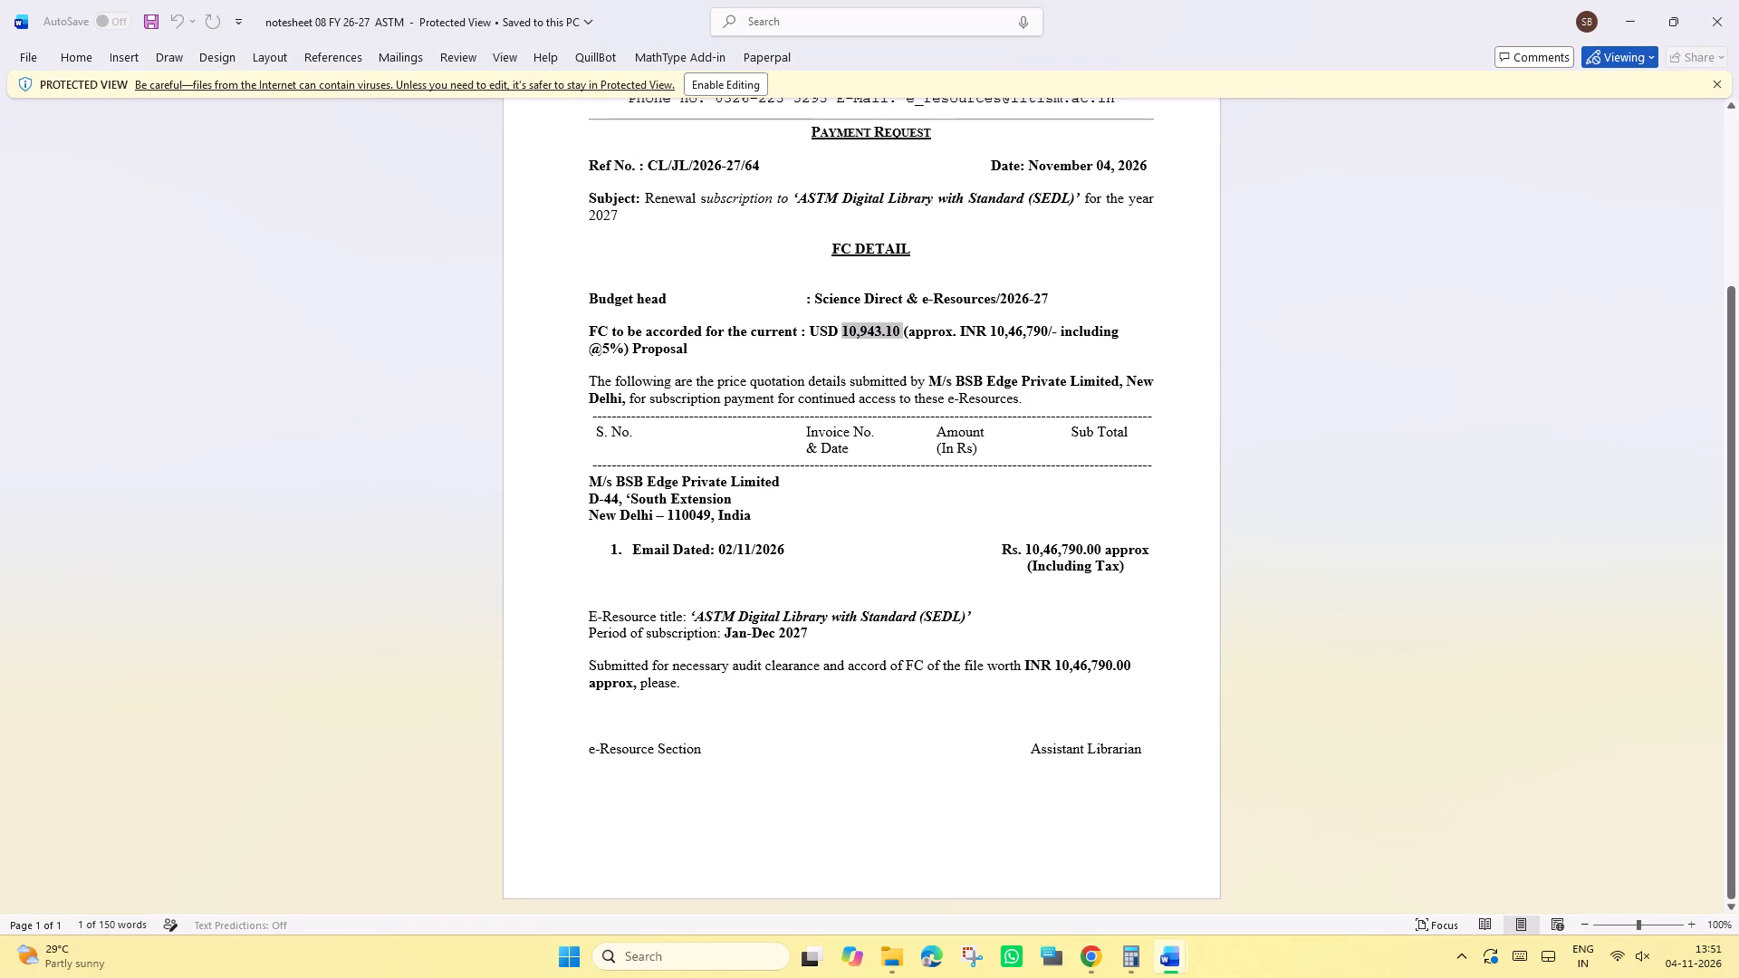
drag(589, 483, 735, 513)
key(ctrl+c)
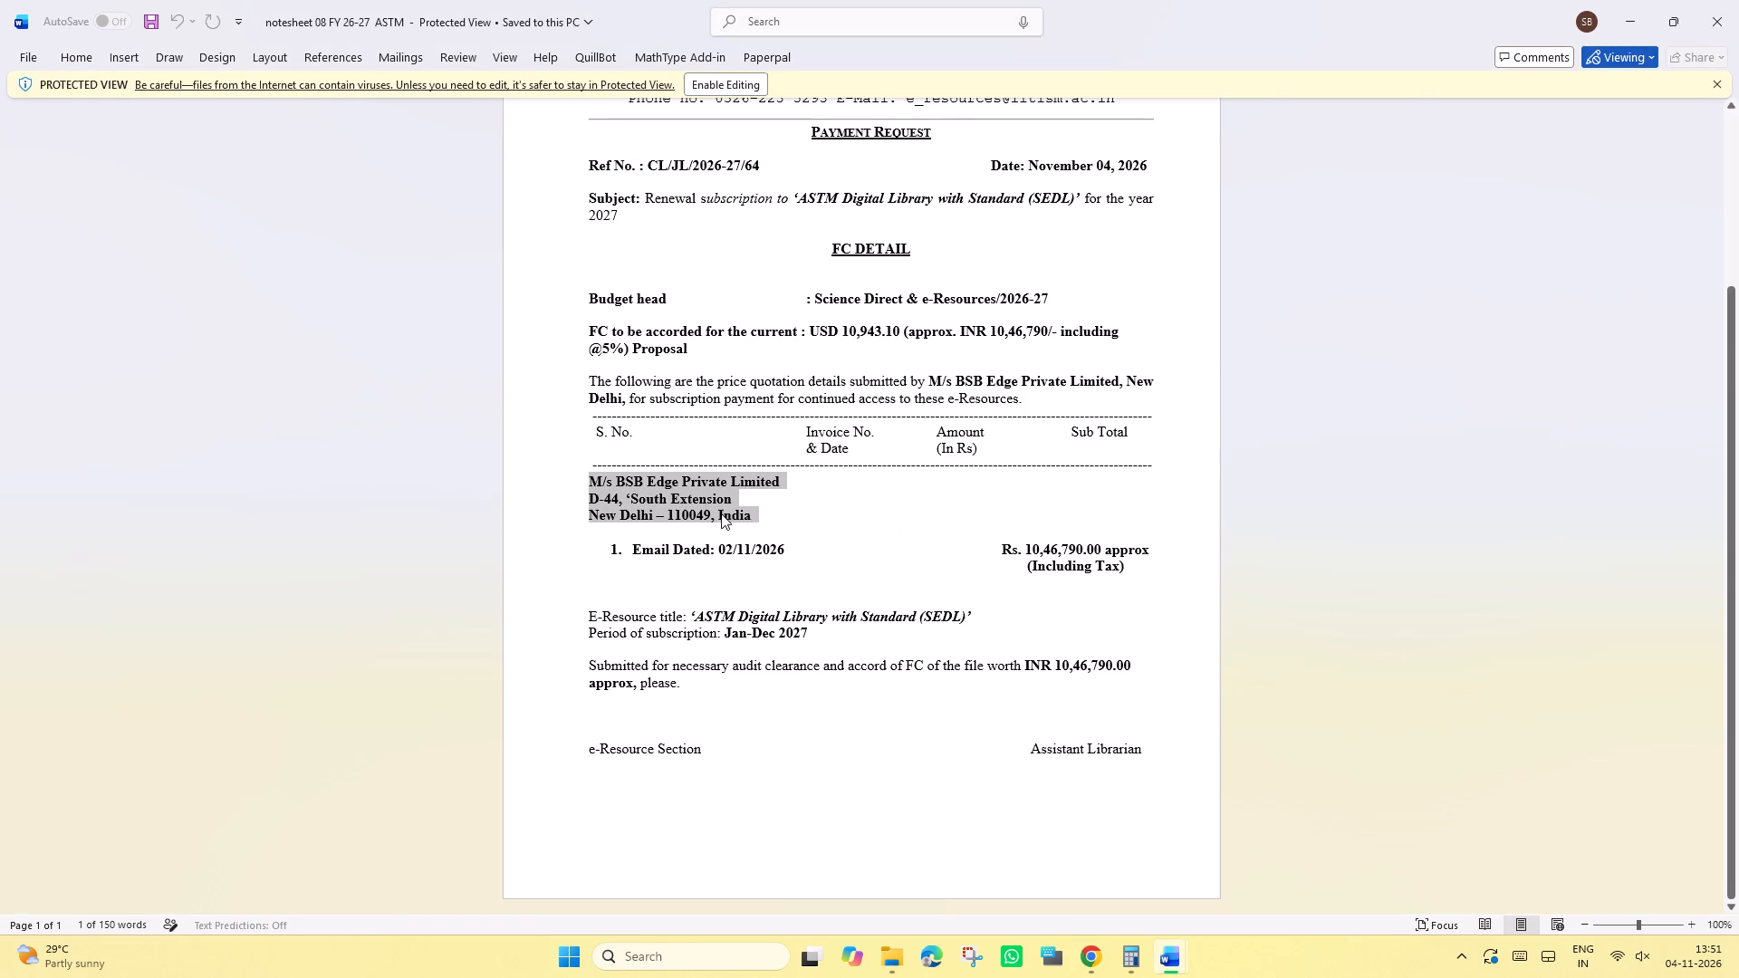
key(alt+Tab)
drag(604, 546, 673, 575)
key(ctrl+v)
Replace the email date text in item 1 of the invoice table with the label "Reference/Invoice No.:".
scroll(695, 608, down, 1)
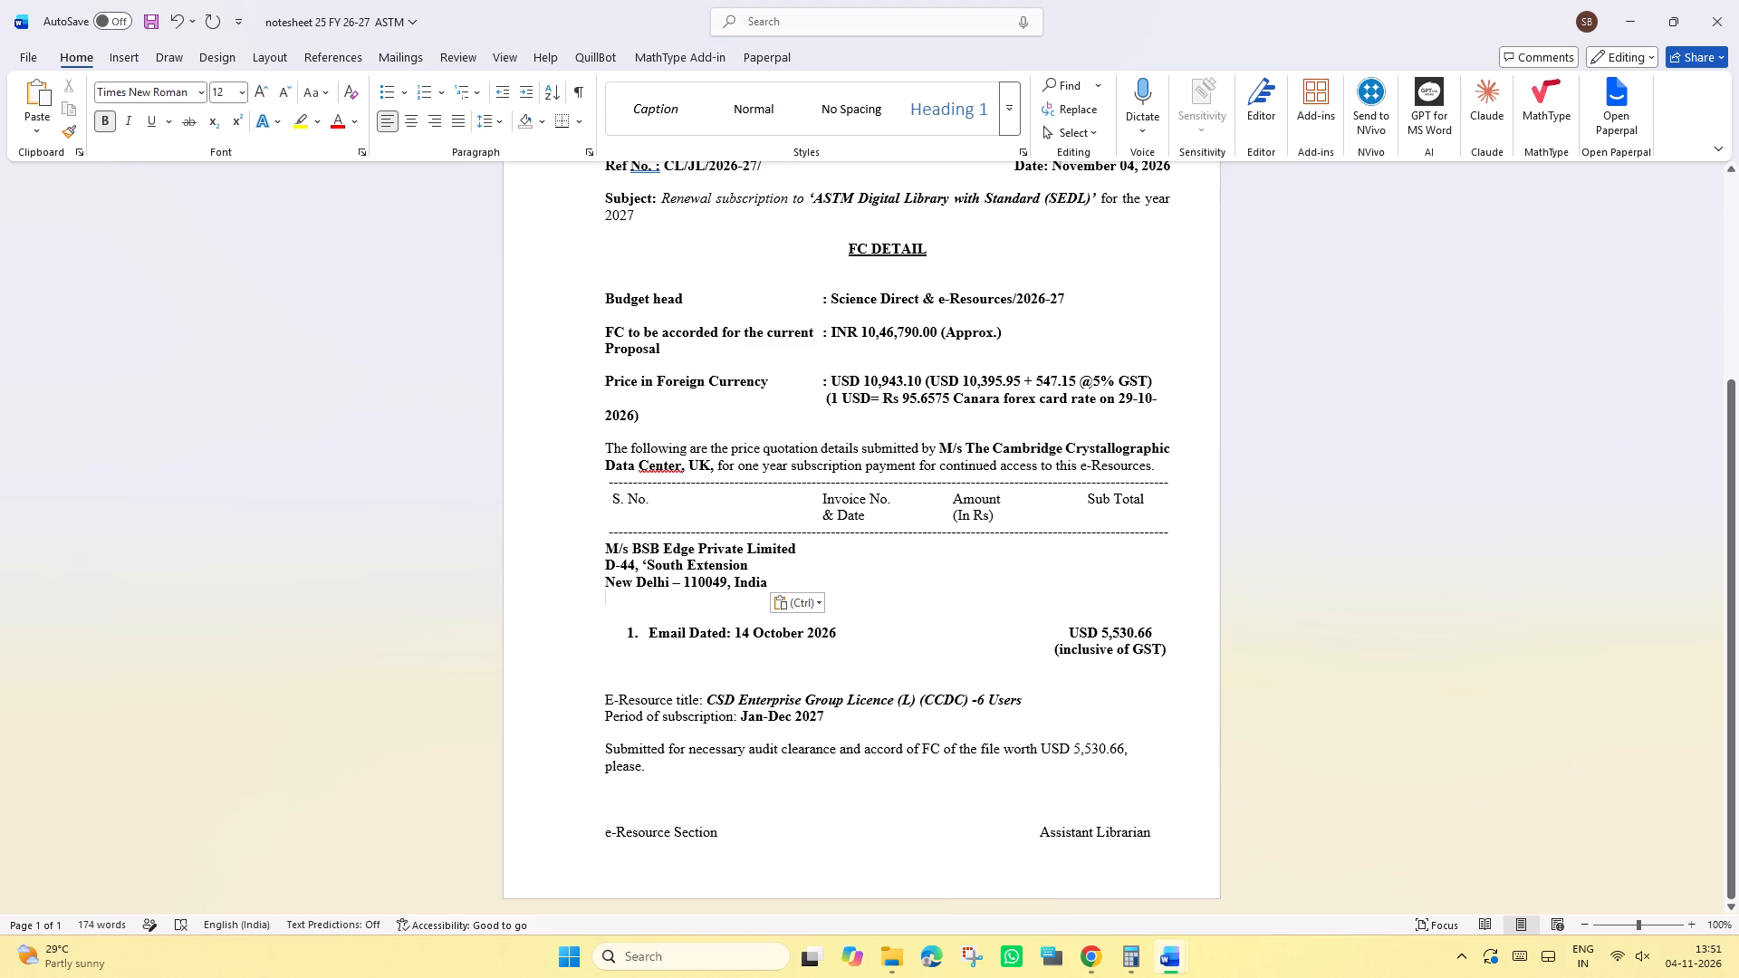
drag(833, 630, 651, 634)
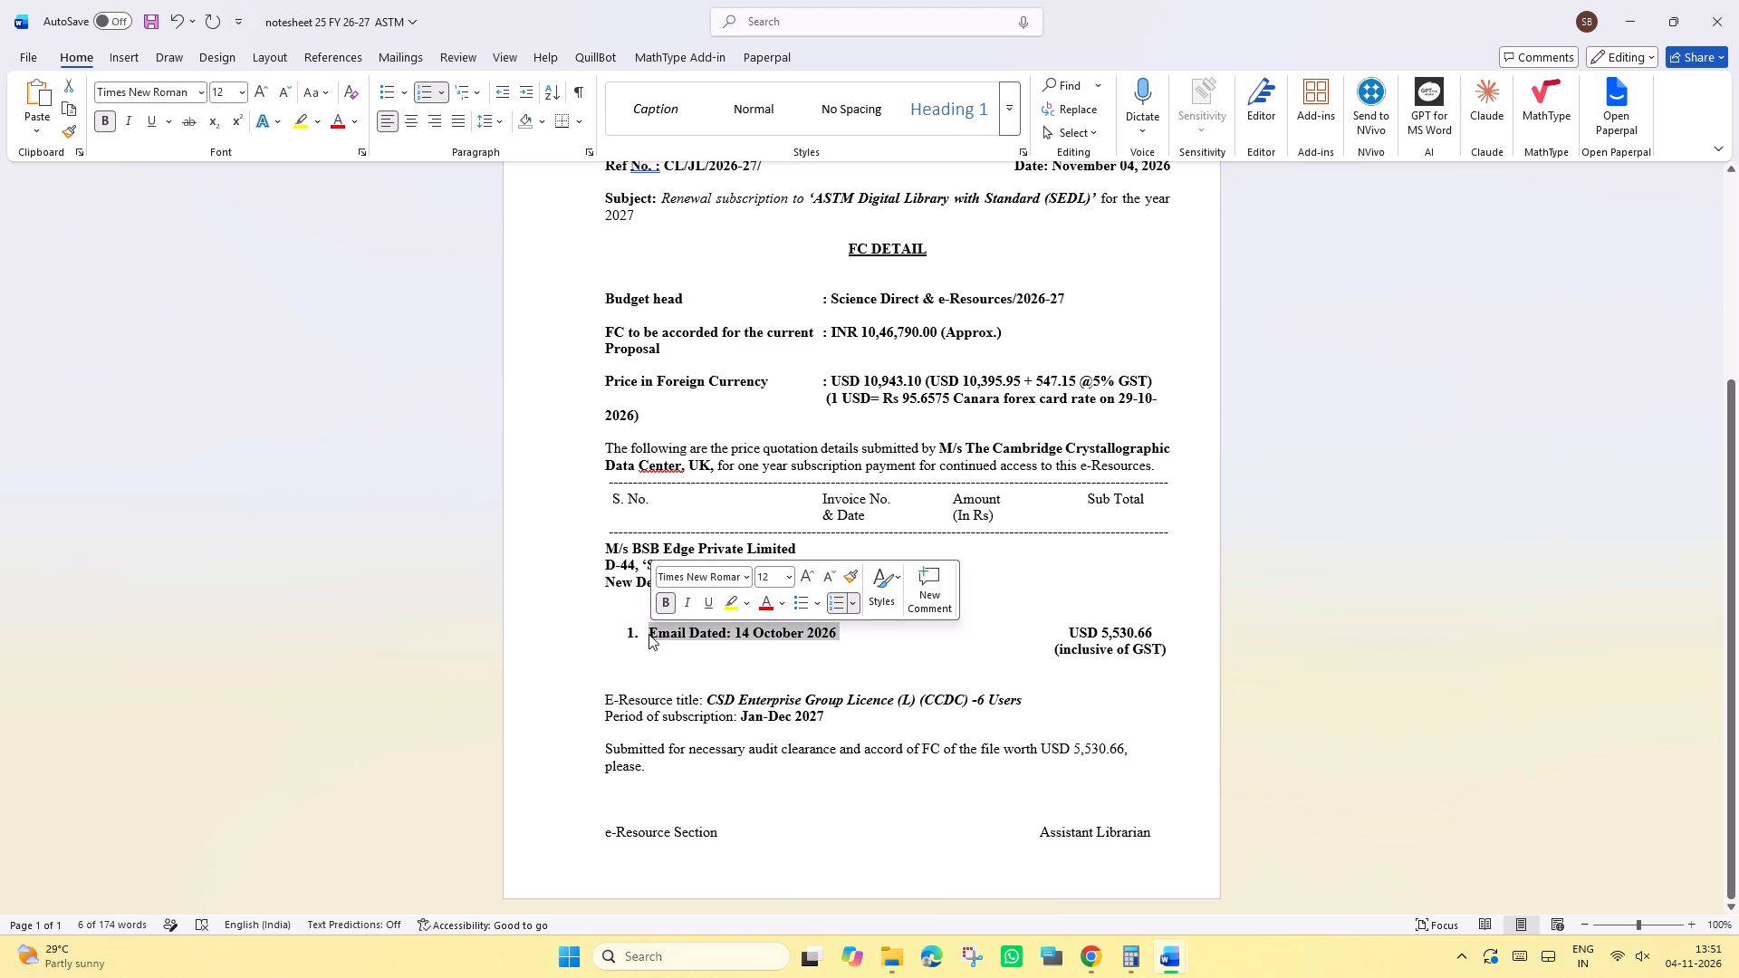
key(BackSpace)
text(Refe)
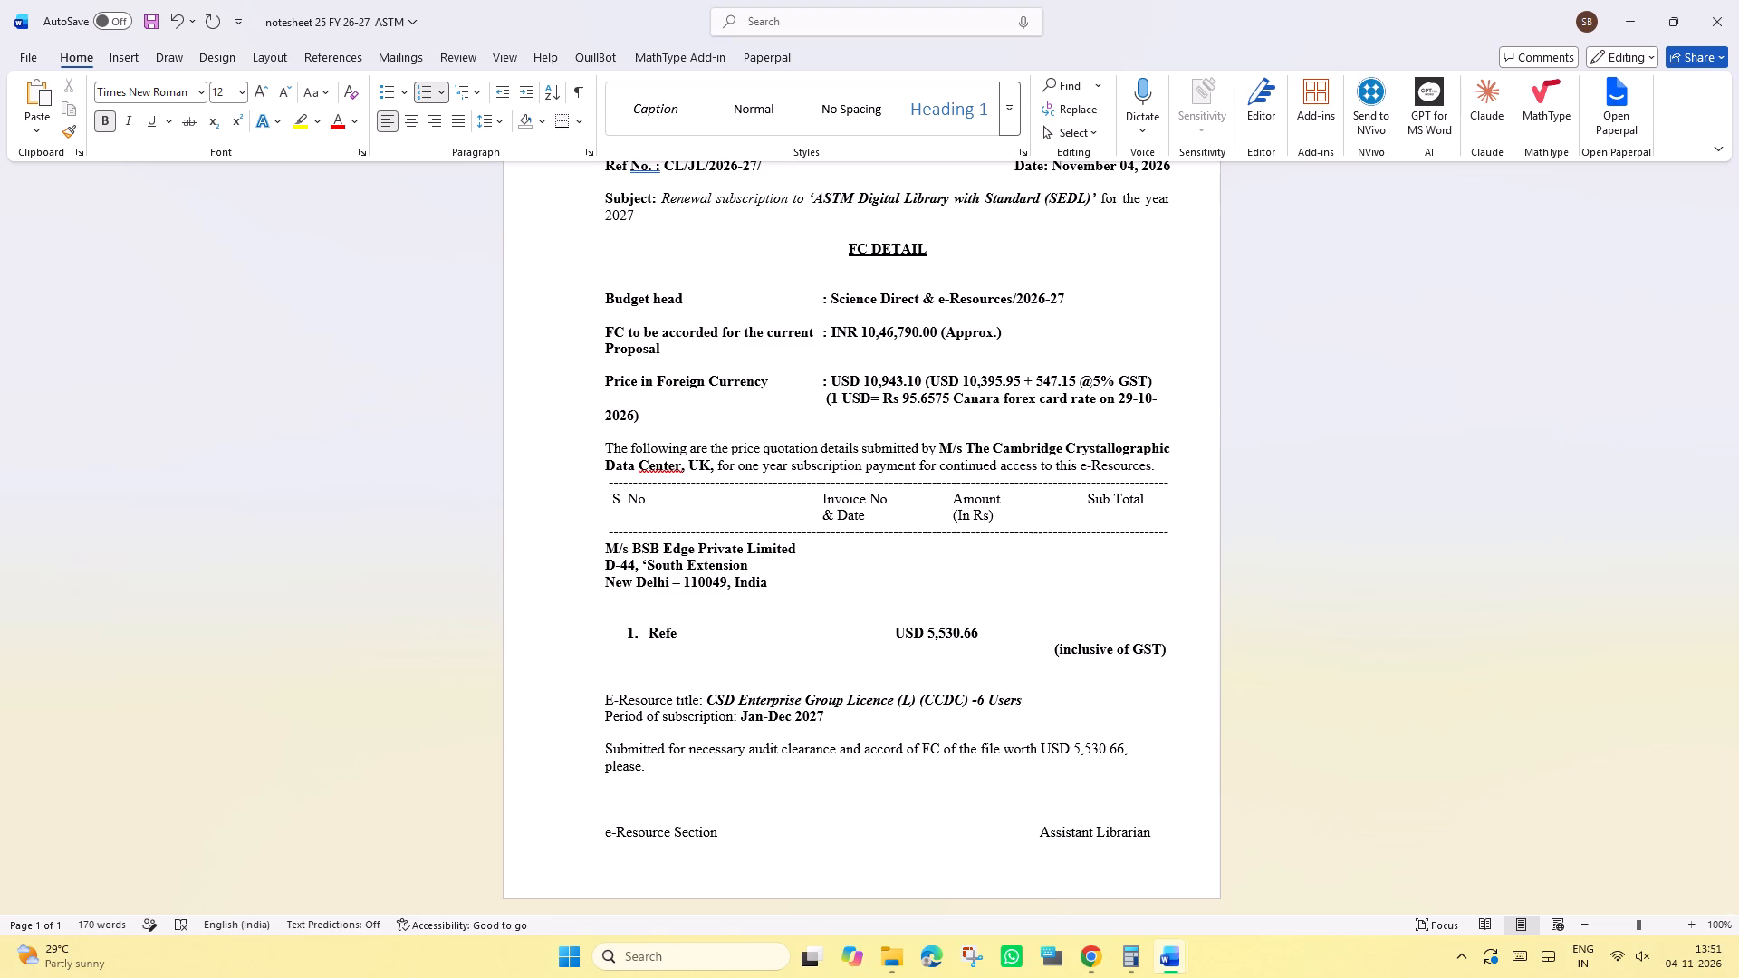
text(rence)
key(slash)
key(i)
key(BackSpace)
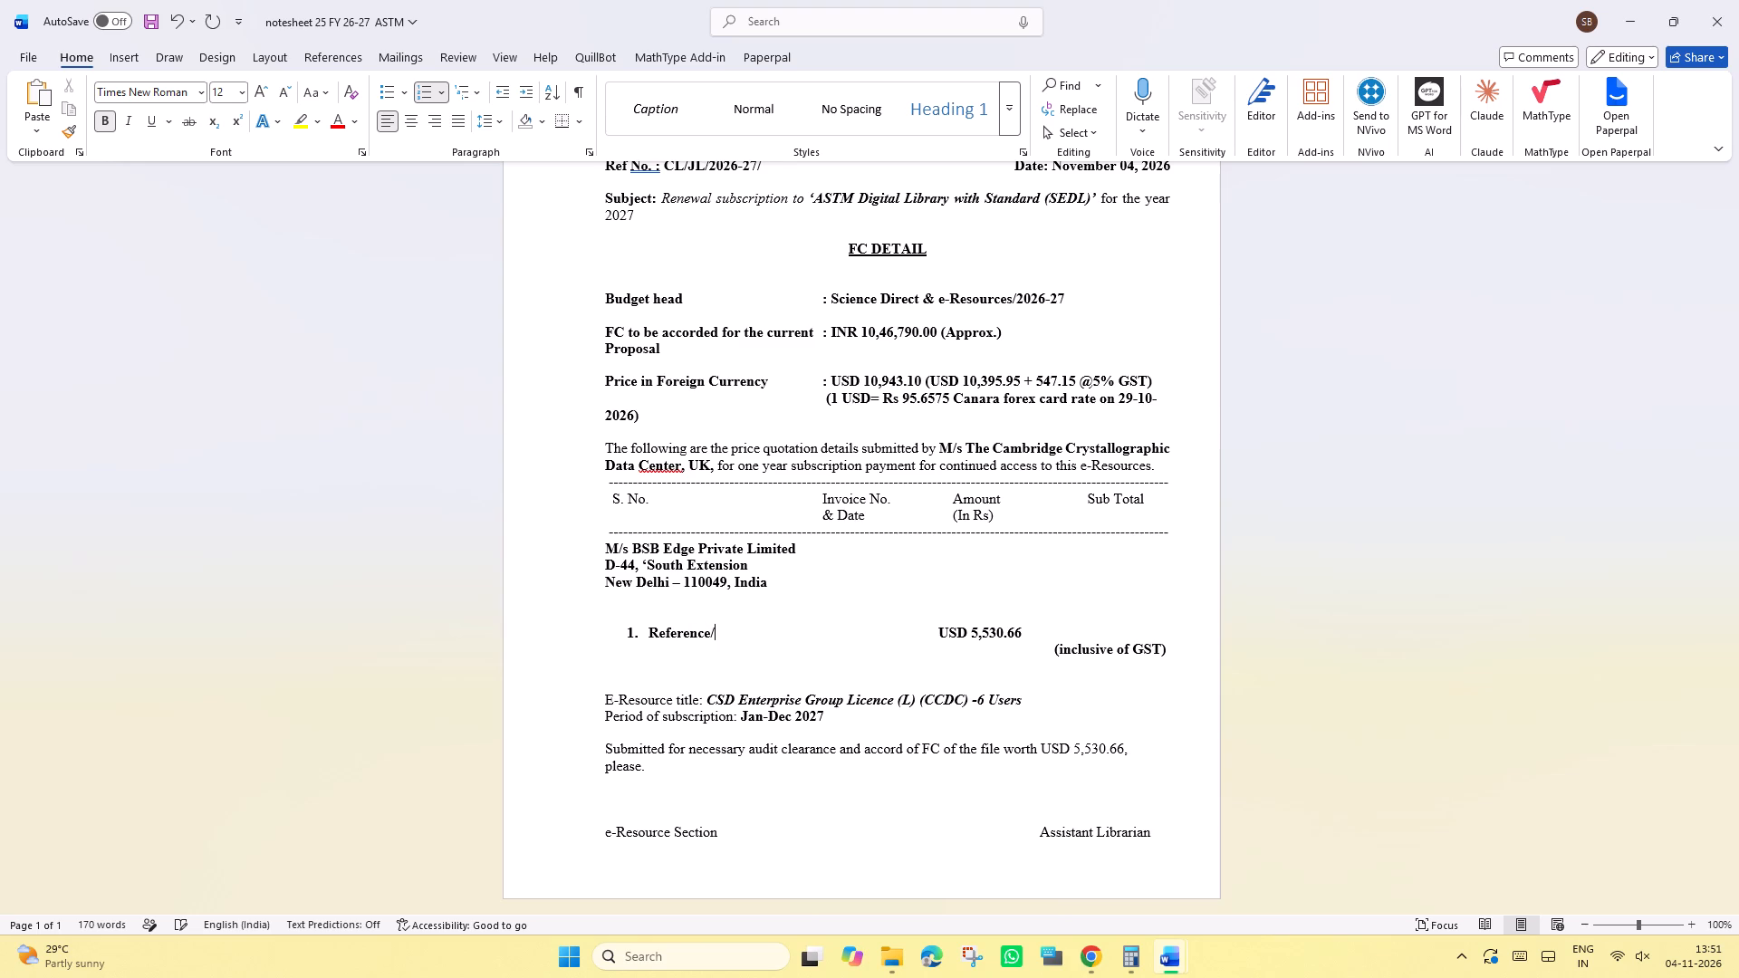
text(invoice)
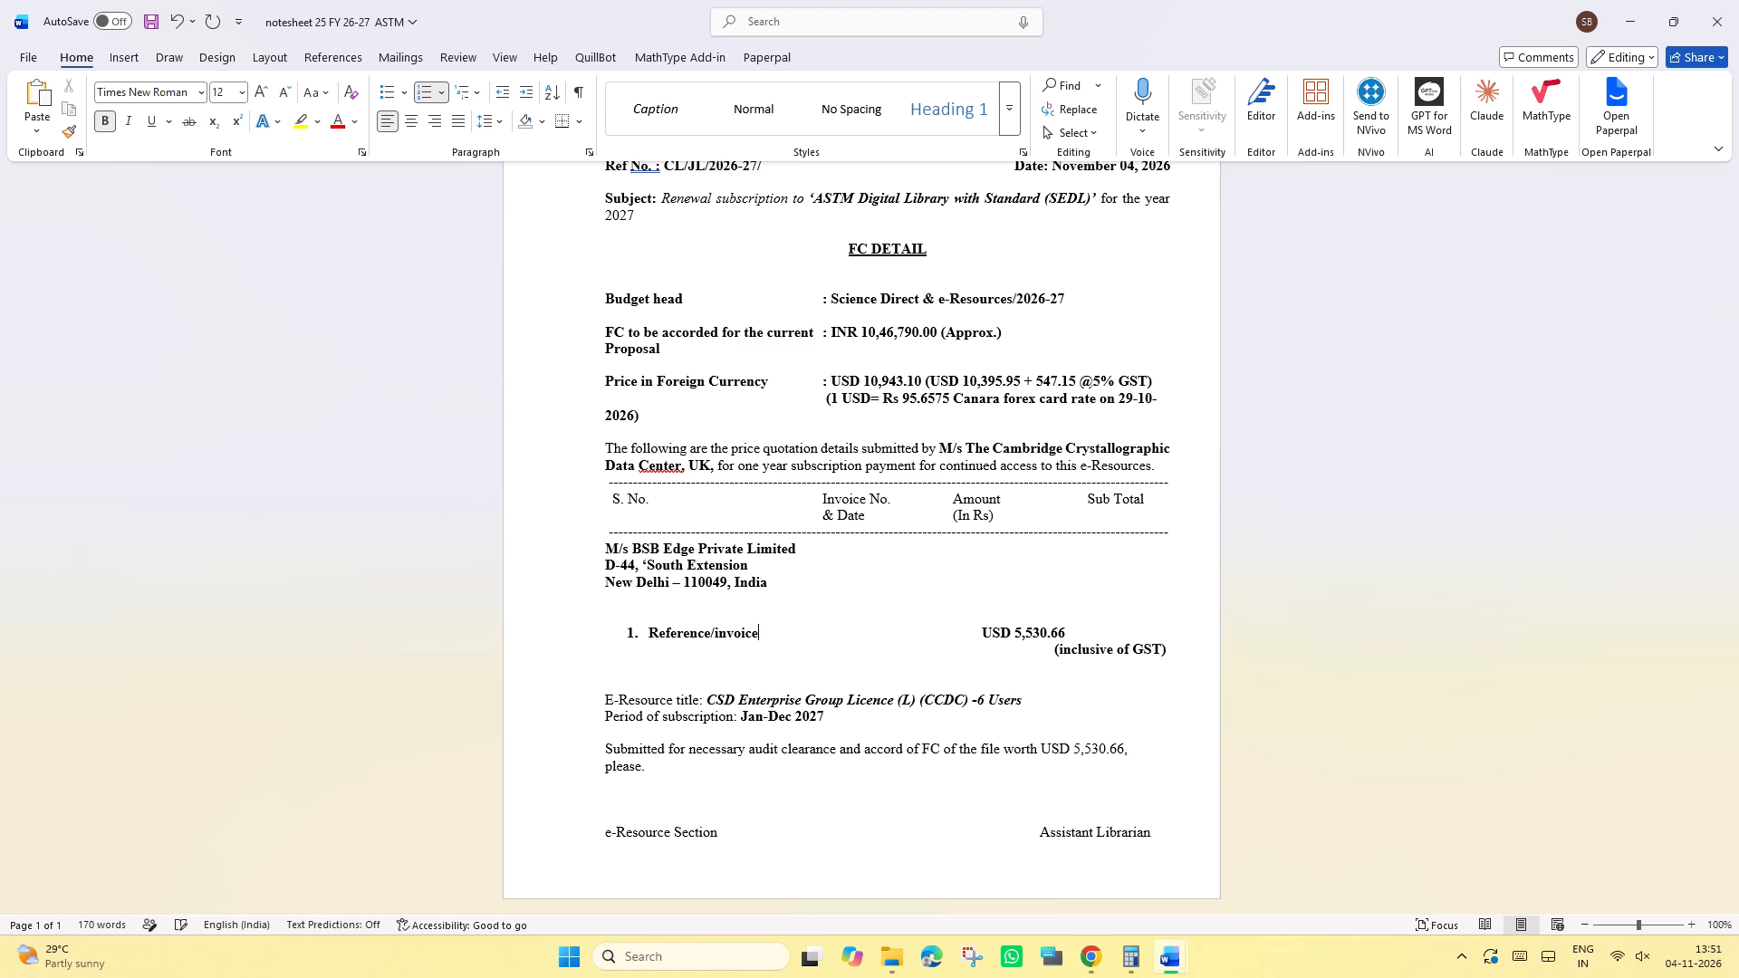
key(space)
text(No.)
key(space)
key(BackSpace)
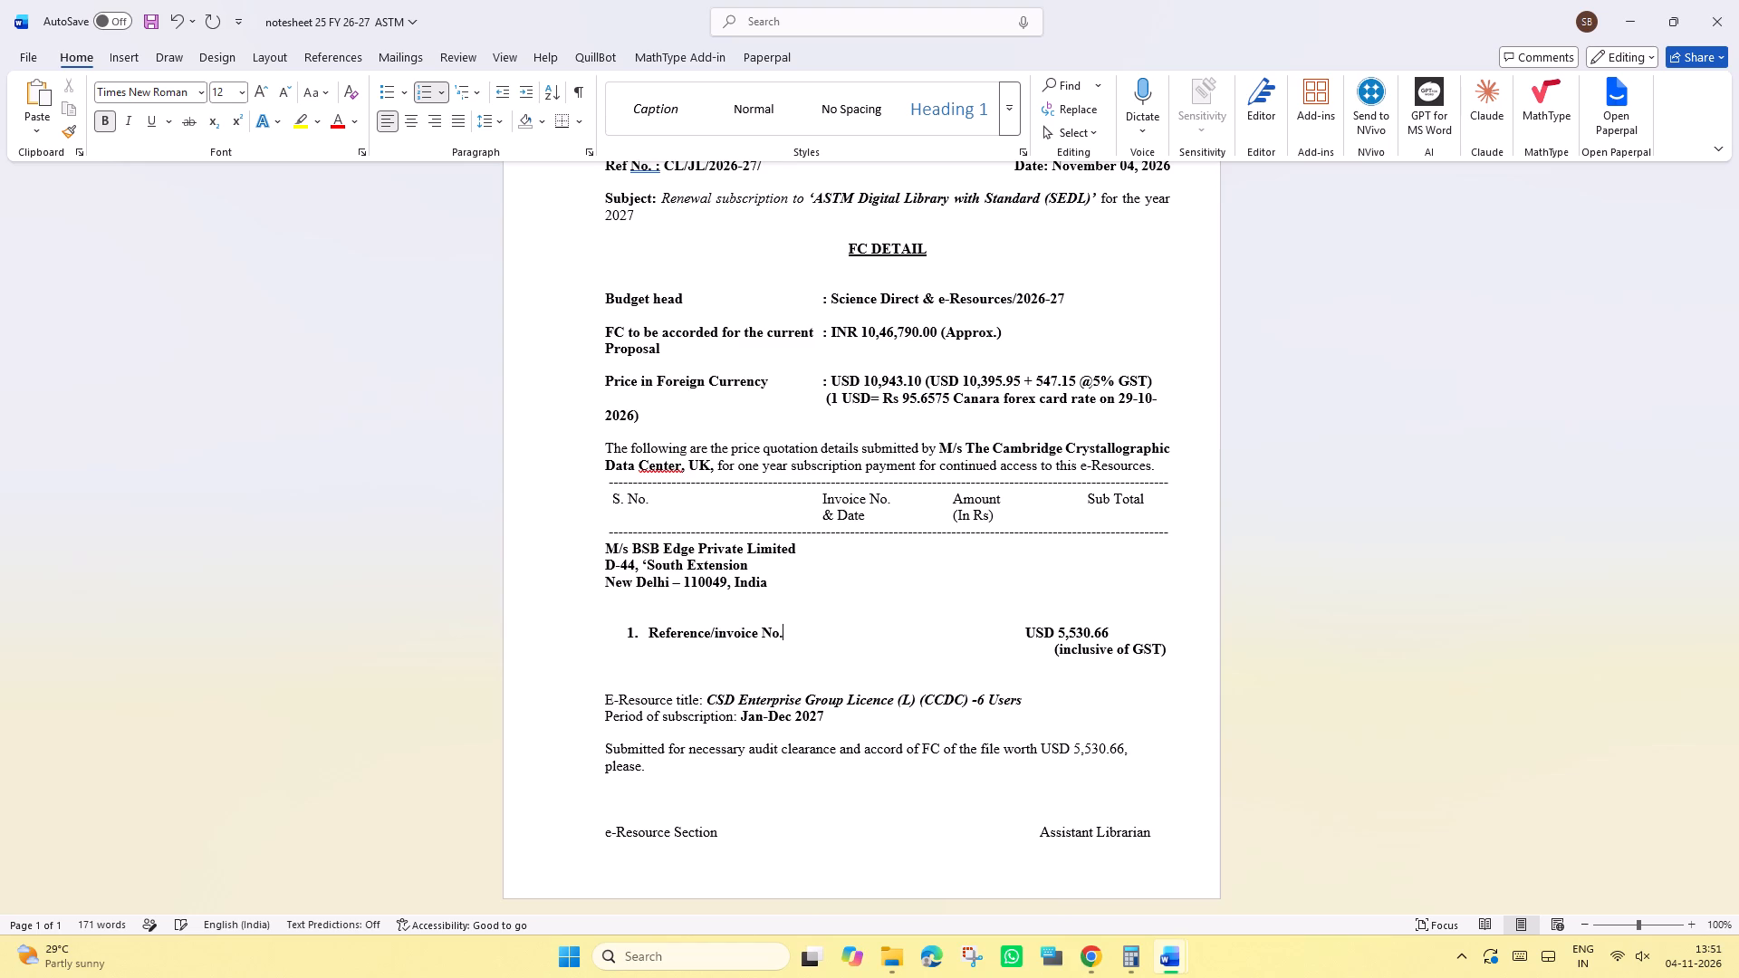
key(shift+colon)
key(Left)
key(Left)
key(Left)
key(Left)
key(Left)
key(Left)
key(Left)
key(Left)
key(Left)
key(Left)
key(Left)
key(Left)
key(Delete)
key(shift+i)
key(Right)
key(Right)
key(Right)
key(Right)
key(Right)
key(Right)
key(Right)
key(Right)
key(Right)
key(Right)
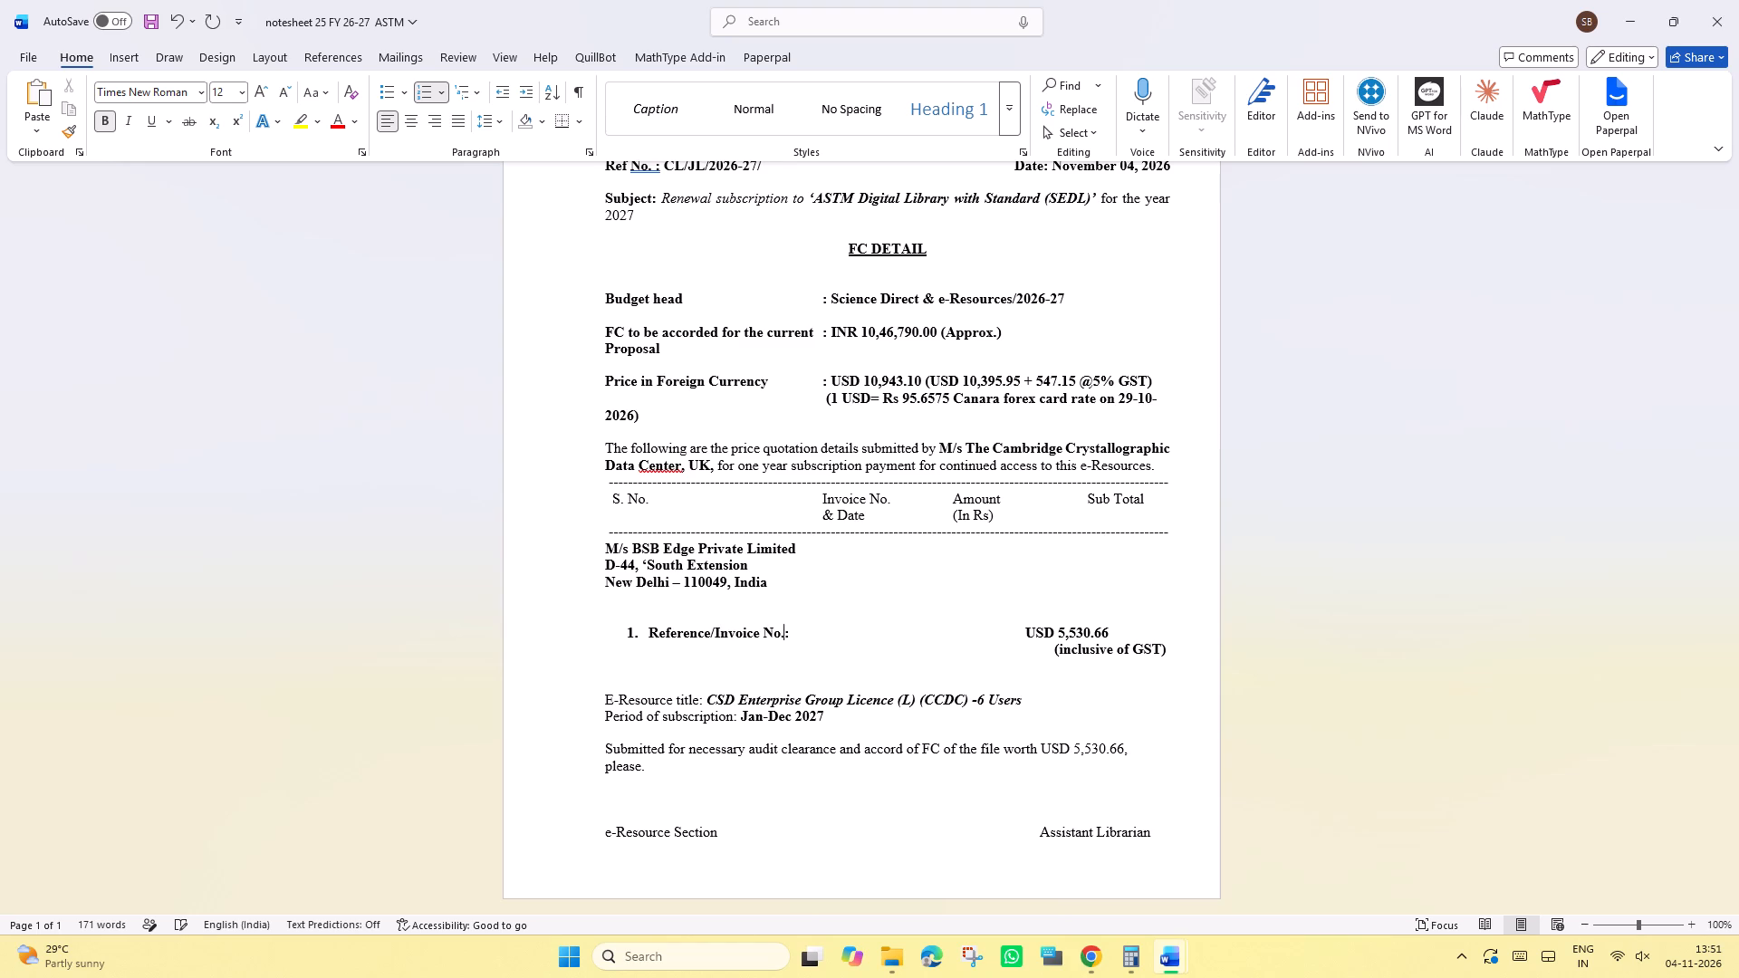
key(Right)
Enter REN-PI-13-00298 Rev.1 as the reference/invoice number in item 1.
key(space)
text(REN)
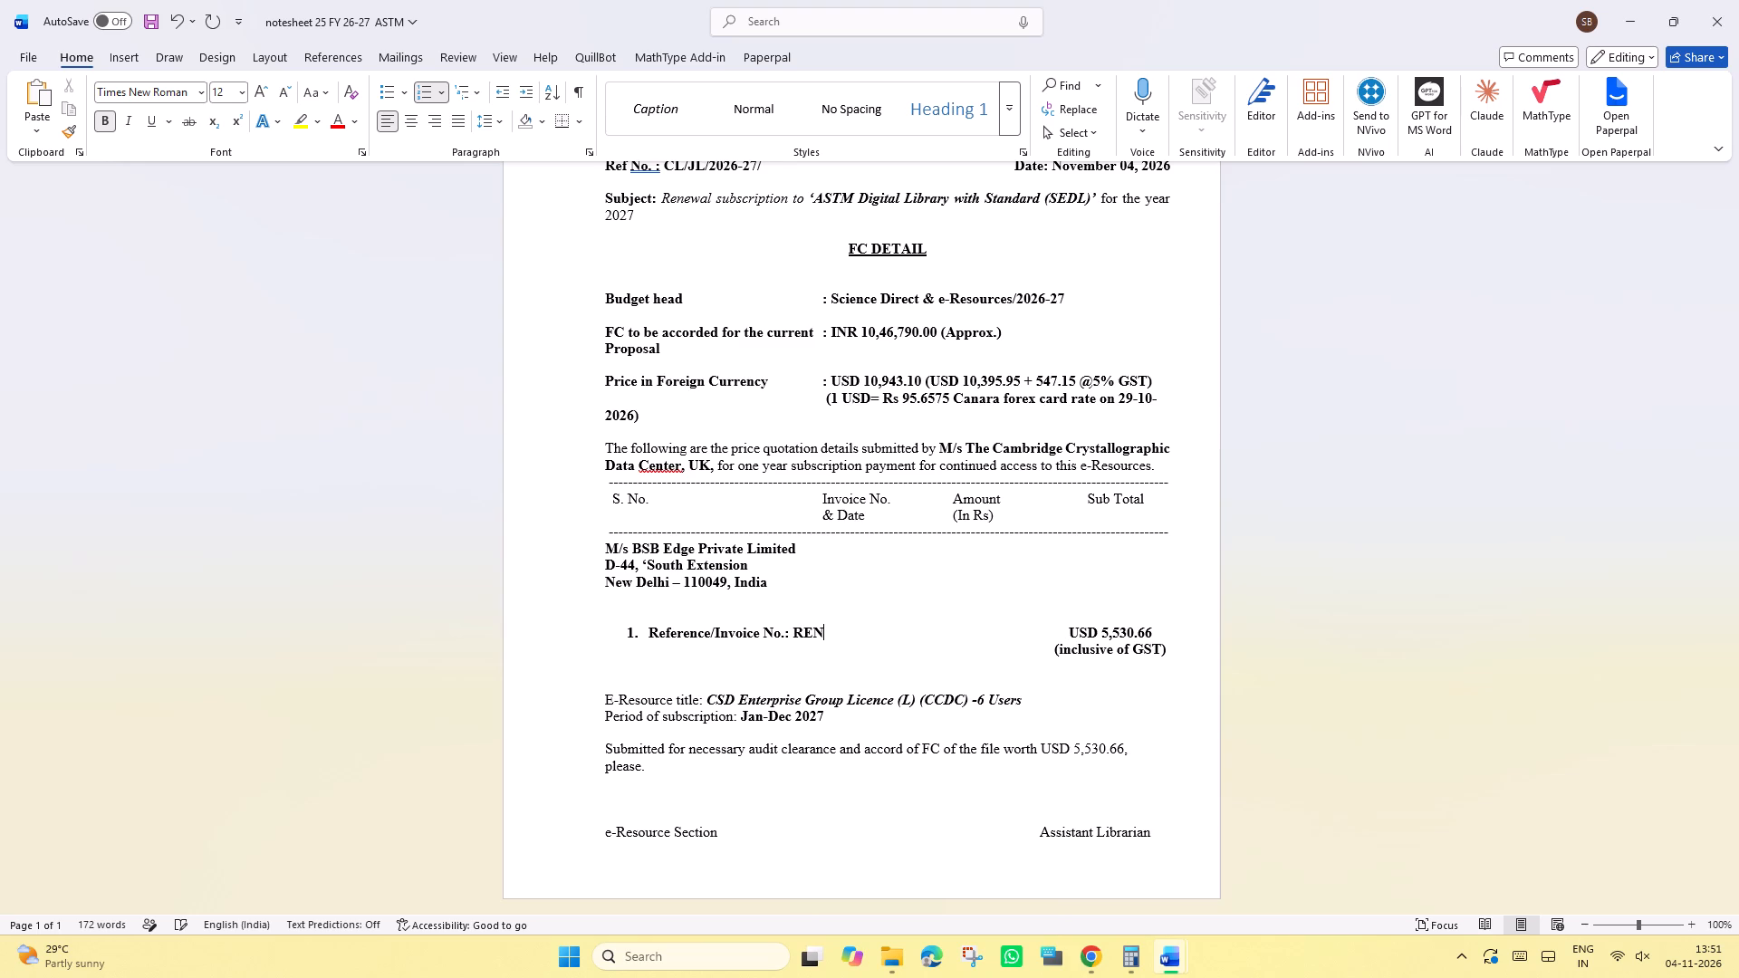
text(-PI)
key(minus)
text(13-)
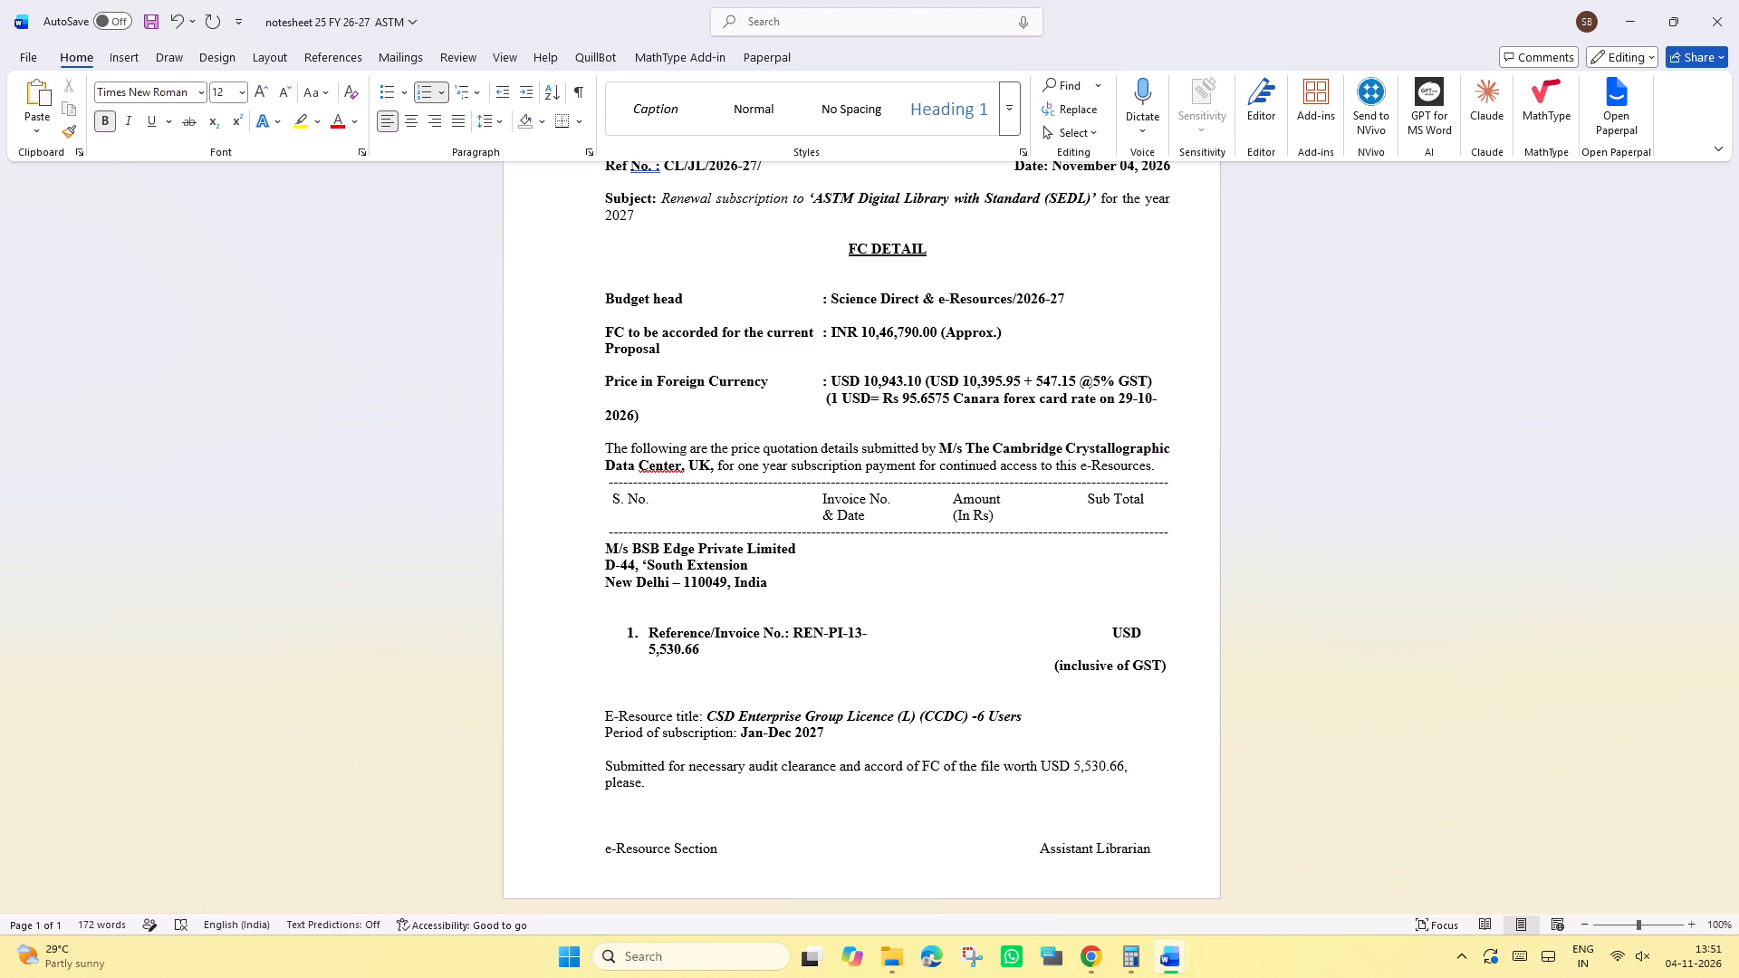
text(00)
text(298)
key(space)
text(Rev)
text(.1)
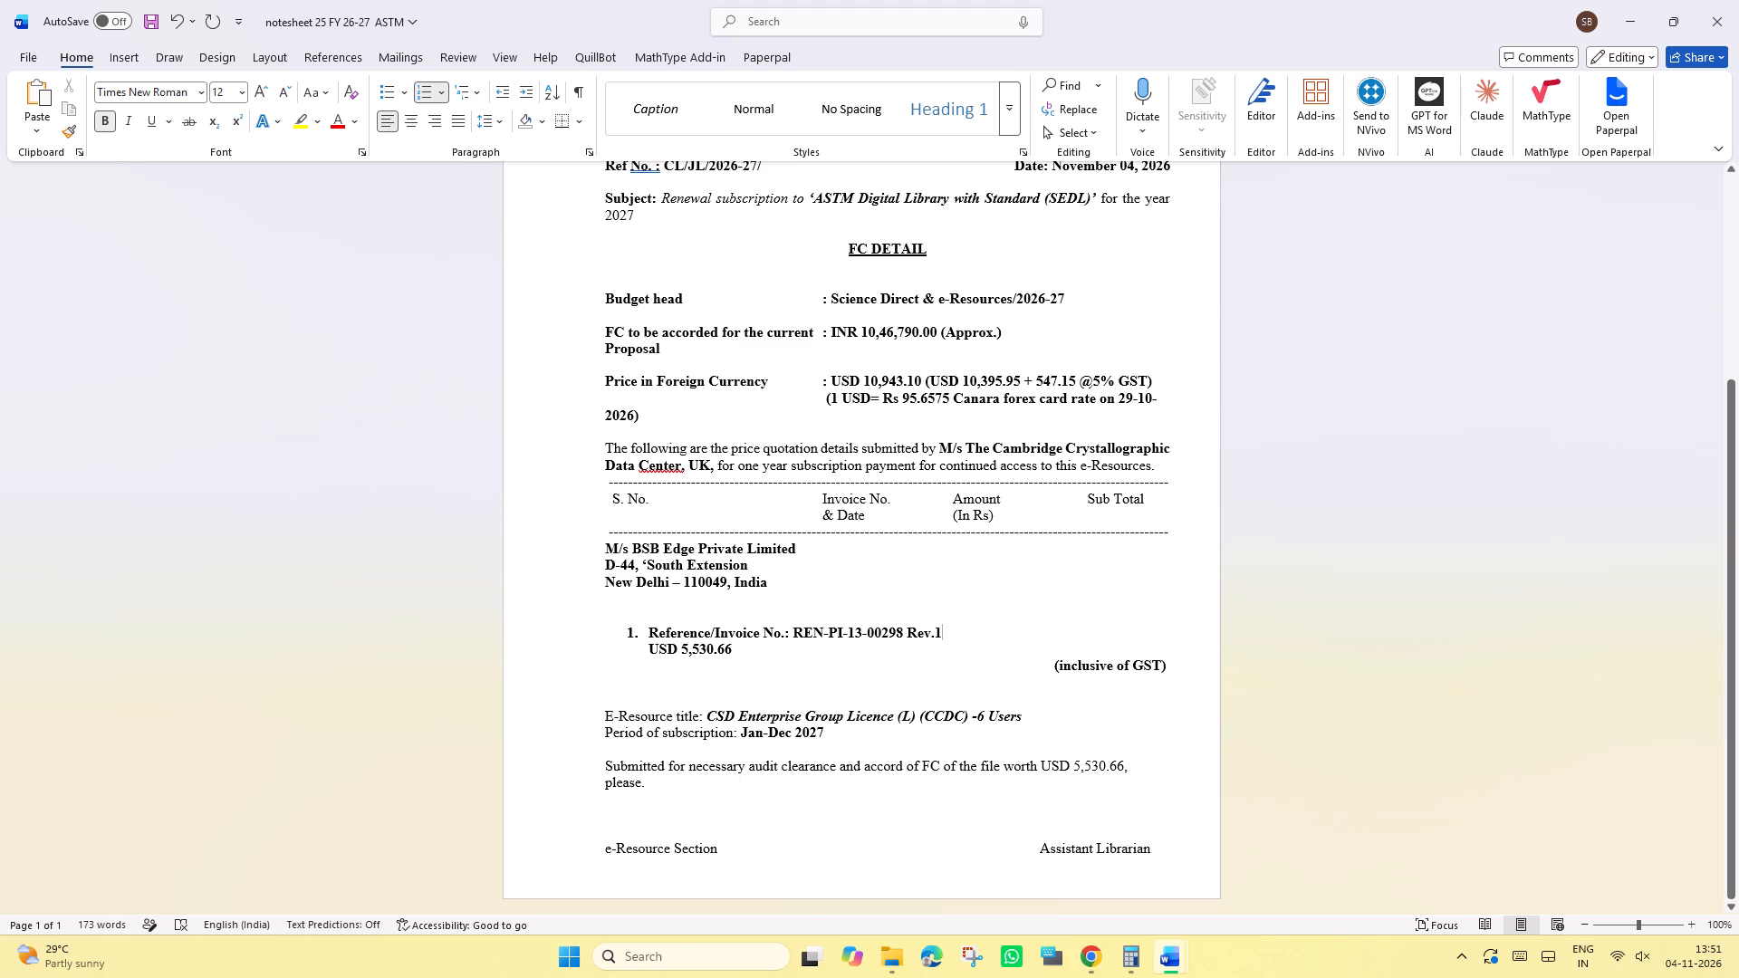
Add "dated: 29/10/2026" on the line below the invoice number, before the USD amount.
click(646, 643)
text(datee)
key(Insert)
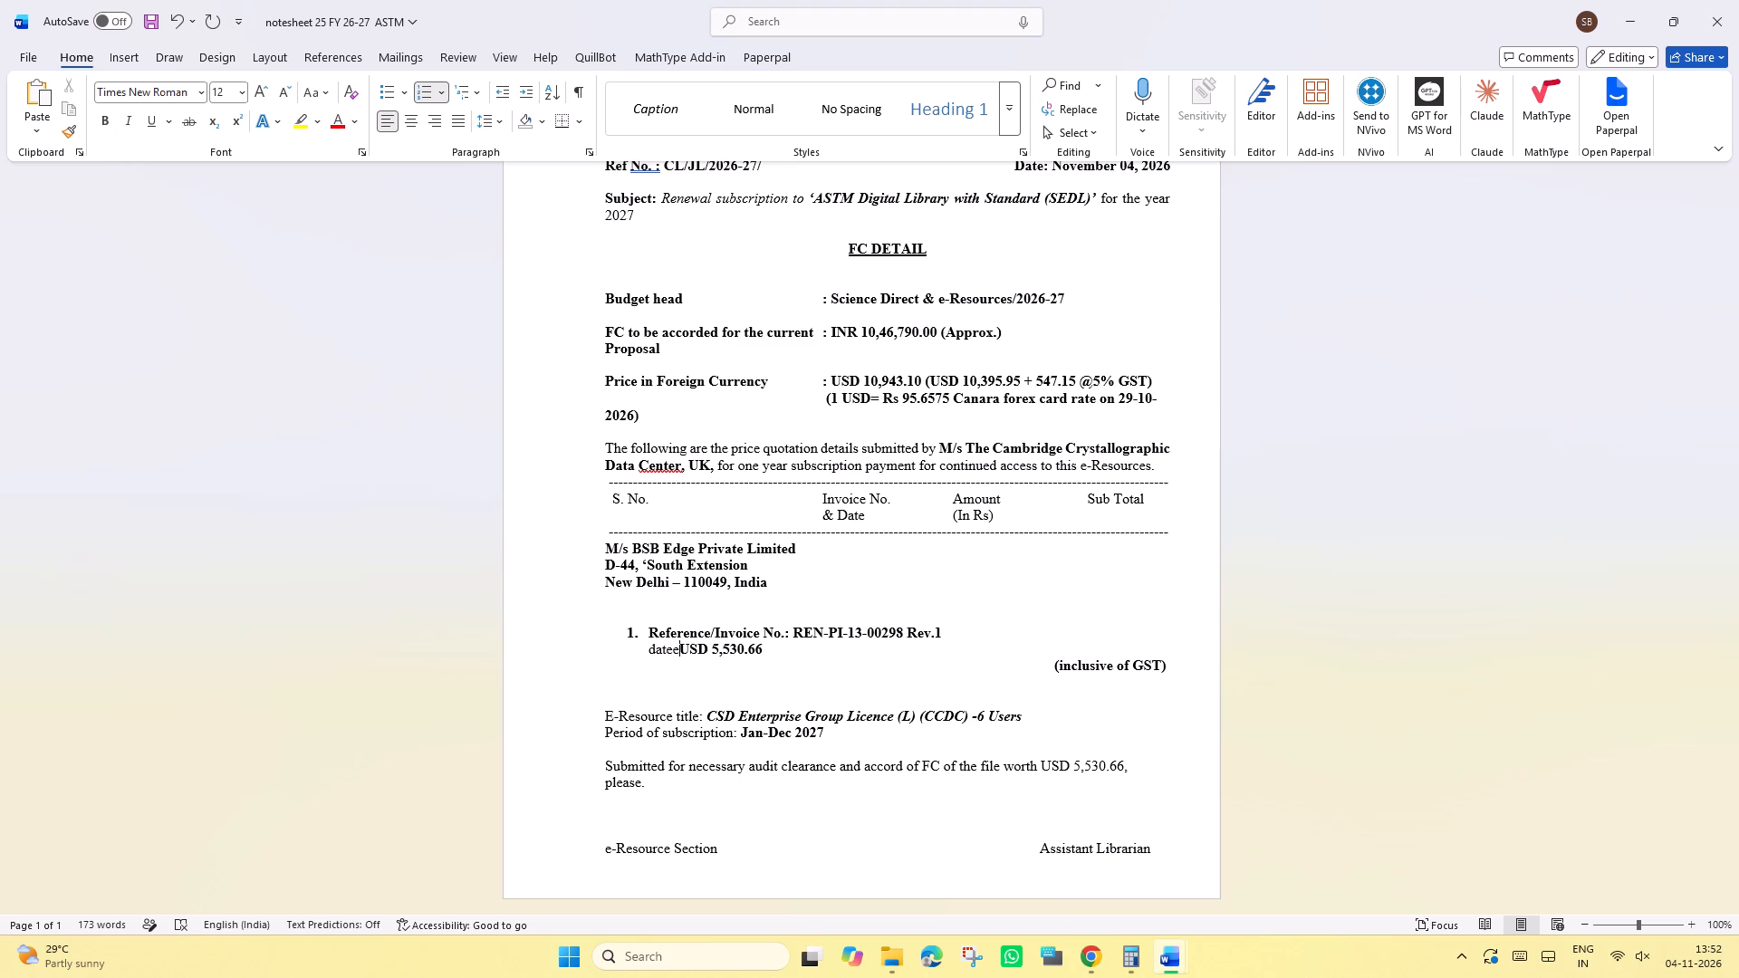
key(BackSpace)
key(BackSpace)
text(ed)
key(space)
key(BackSpace)
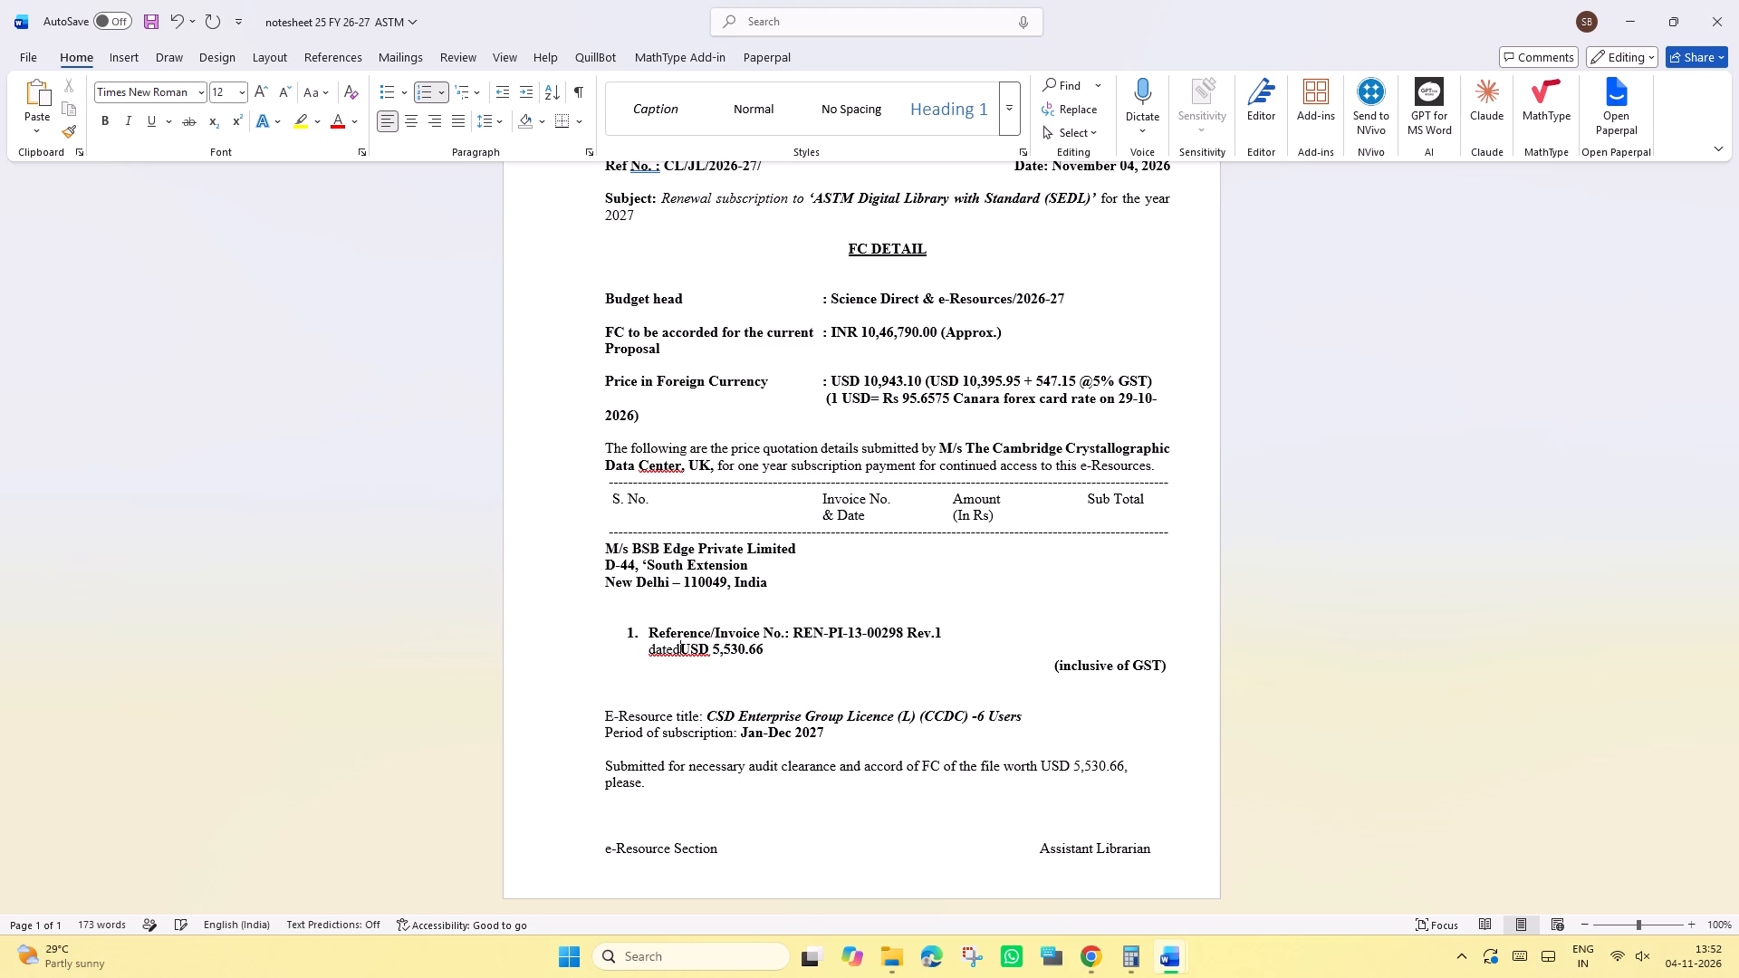
text(:)
key(space)
text(29)
text(/10/202)
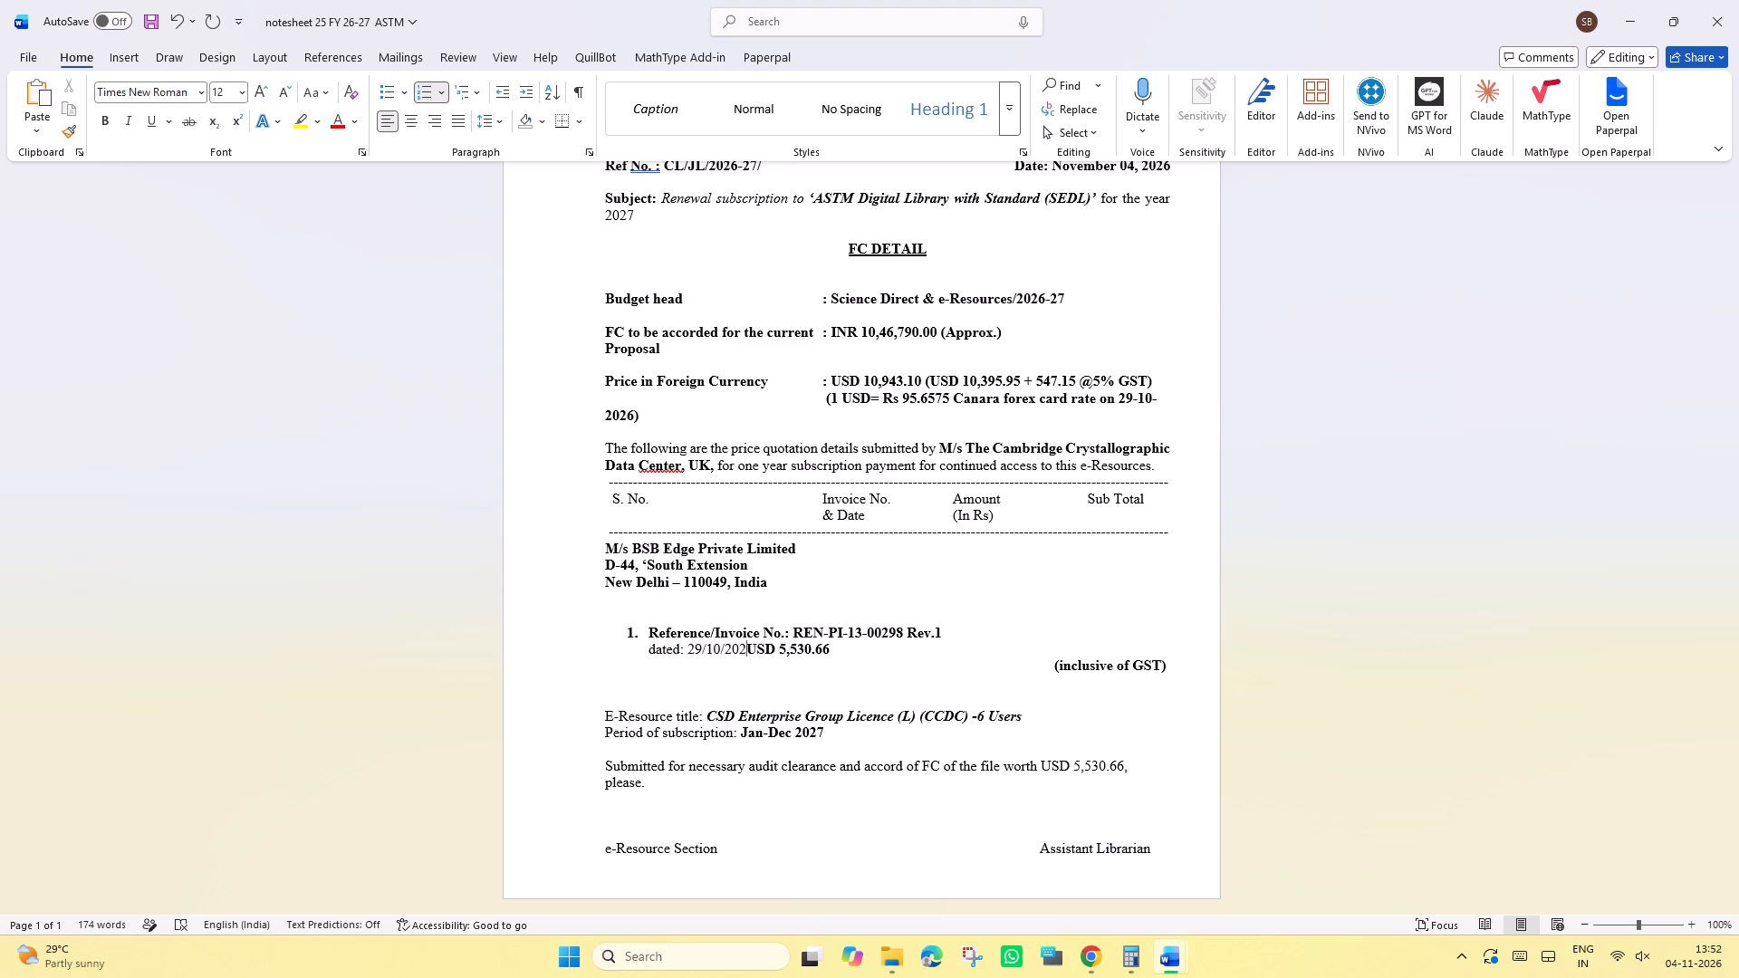
key(6)
Space the USD amount of item 1 across to the Sub Total column, above "(inclusive of GST)".
key(space)
key(space)
key(space)
key(space)
key(space)
key(space)
key(space)
key(space)
key(space)
key(space)
key(space)
key(space)
key(space)
key(space)
key(space)
key(space)
key(space)
key(space)
key(space)
key(space)
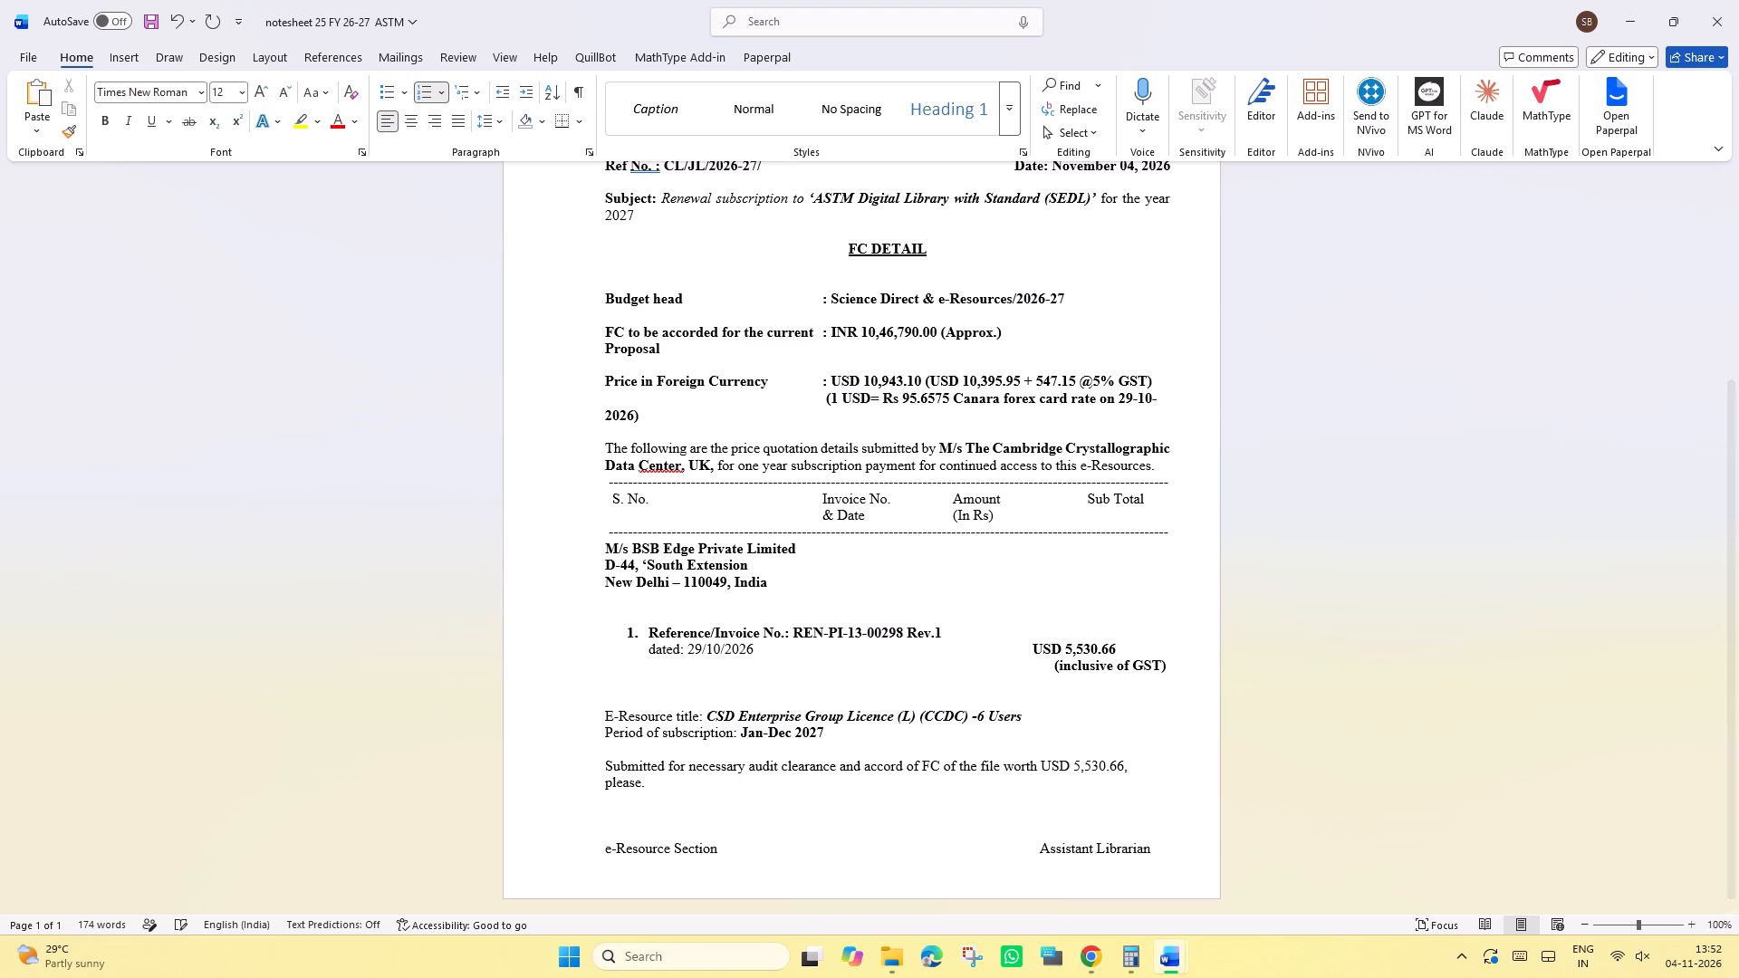
key(space)
key(space)
key(space)
key(space)
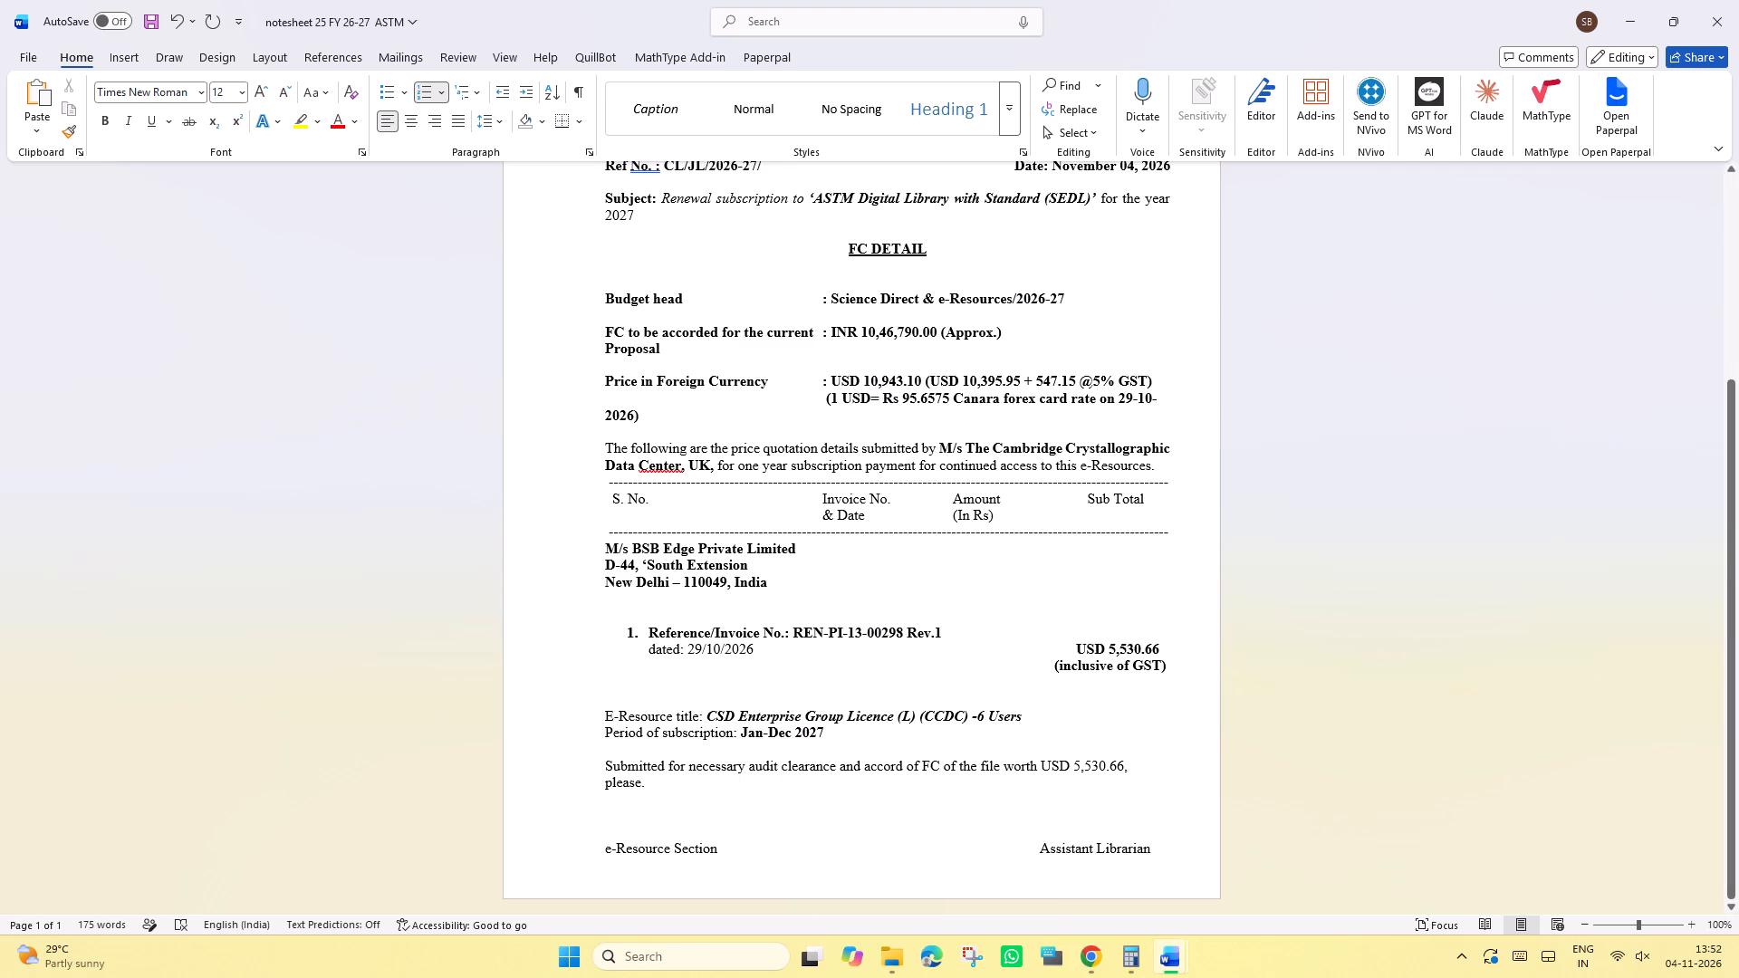
Make the "dated: 29/10/2026" text in item 1 bold.
drag(756, 651, 649, 653)
key(ctrl+b)
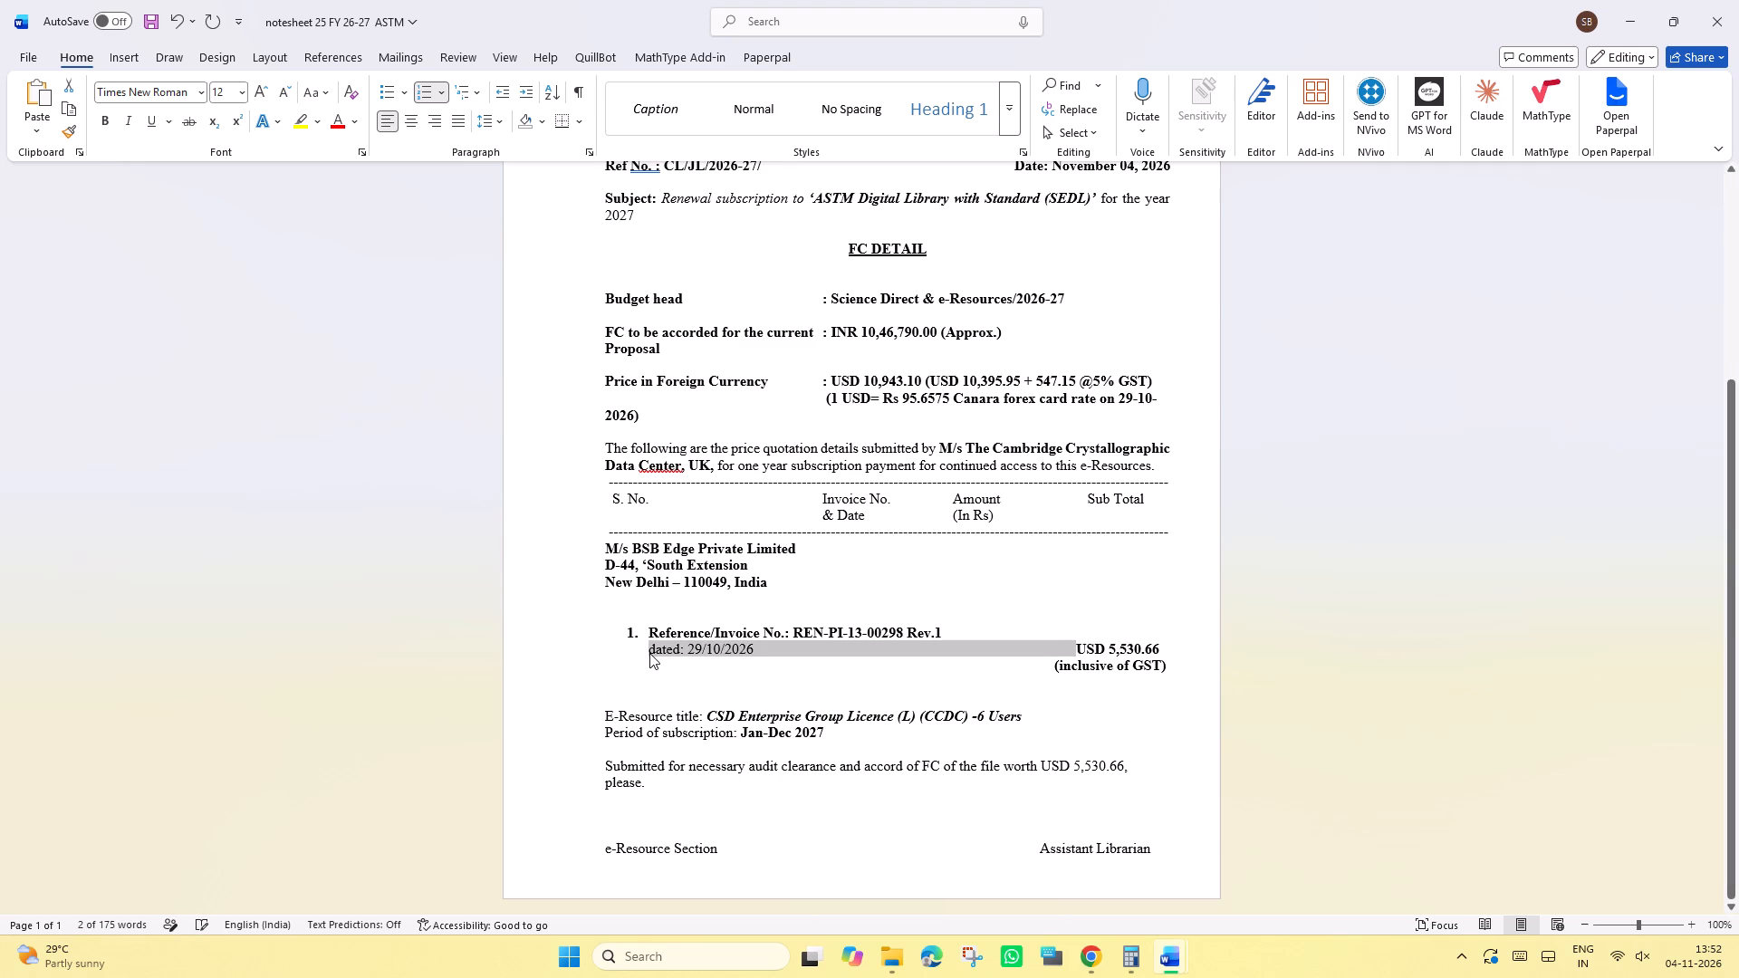
click(1133, 646)
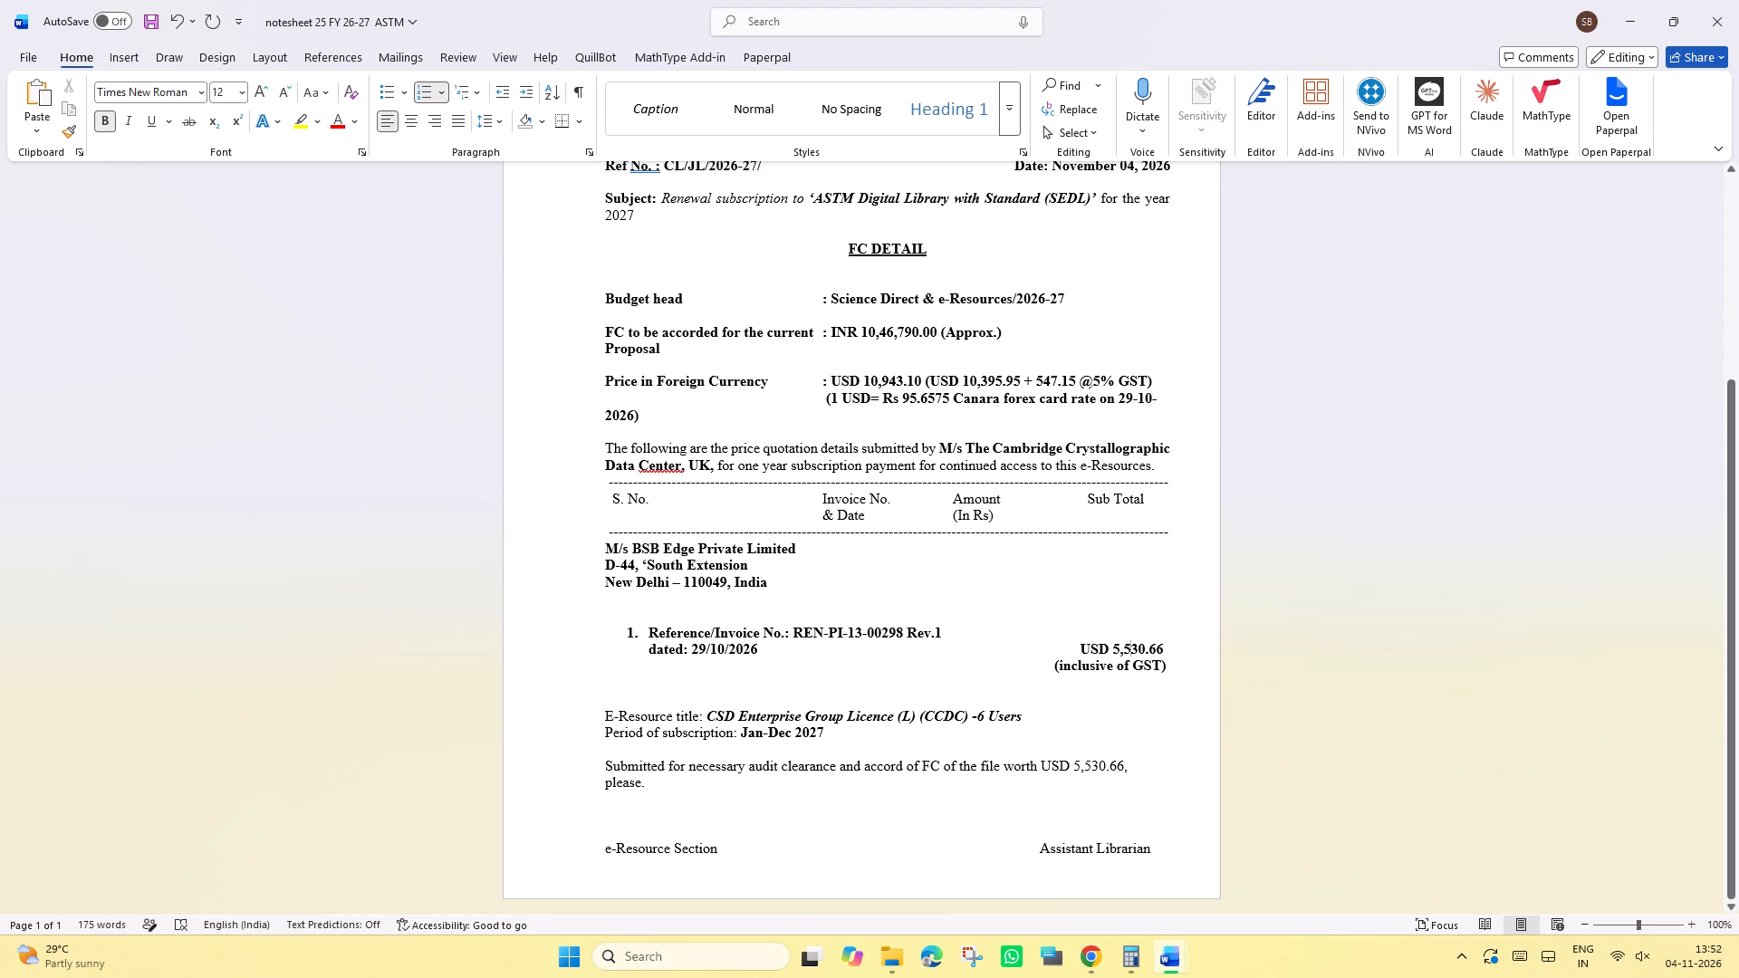
Replace item 1's USD amount with the 10,943.10 foreign currency price, keep it aligned above "(inclusive of GST)", and save the notesheet.
drag(860, 332, 909, 335)
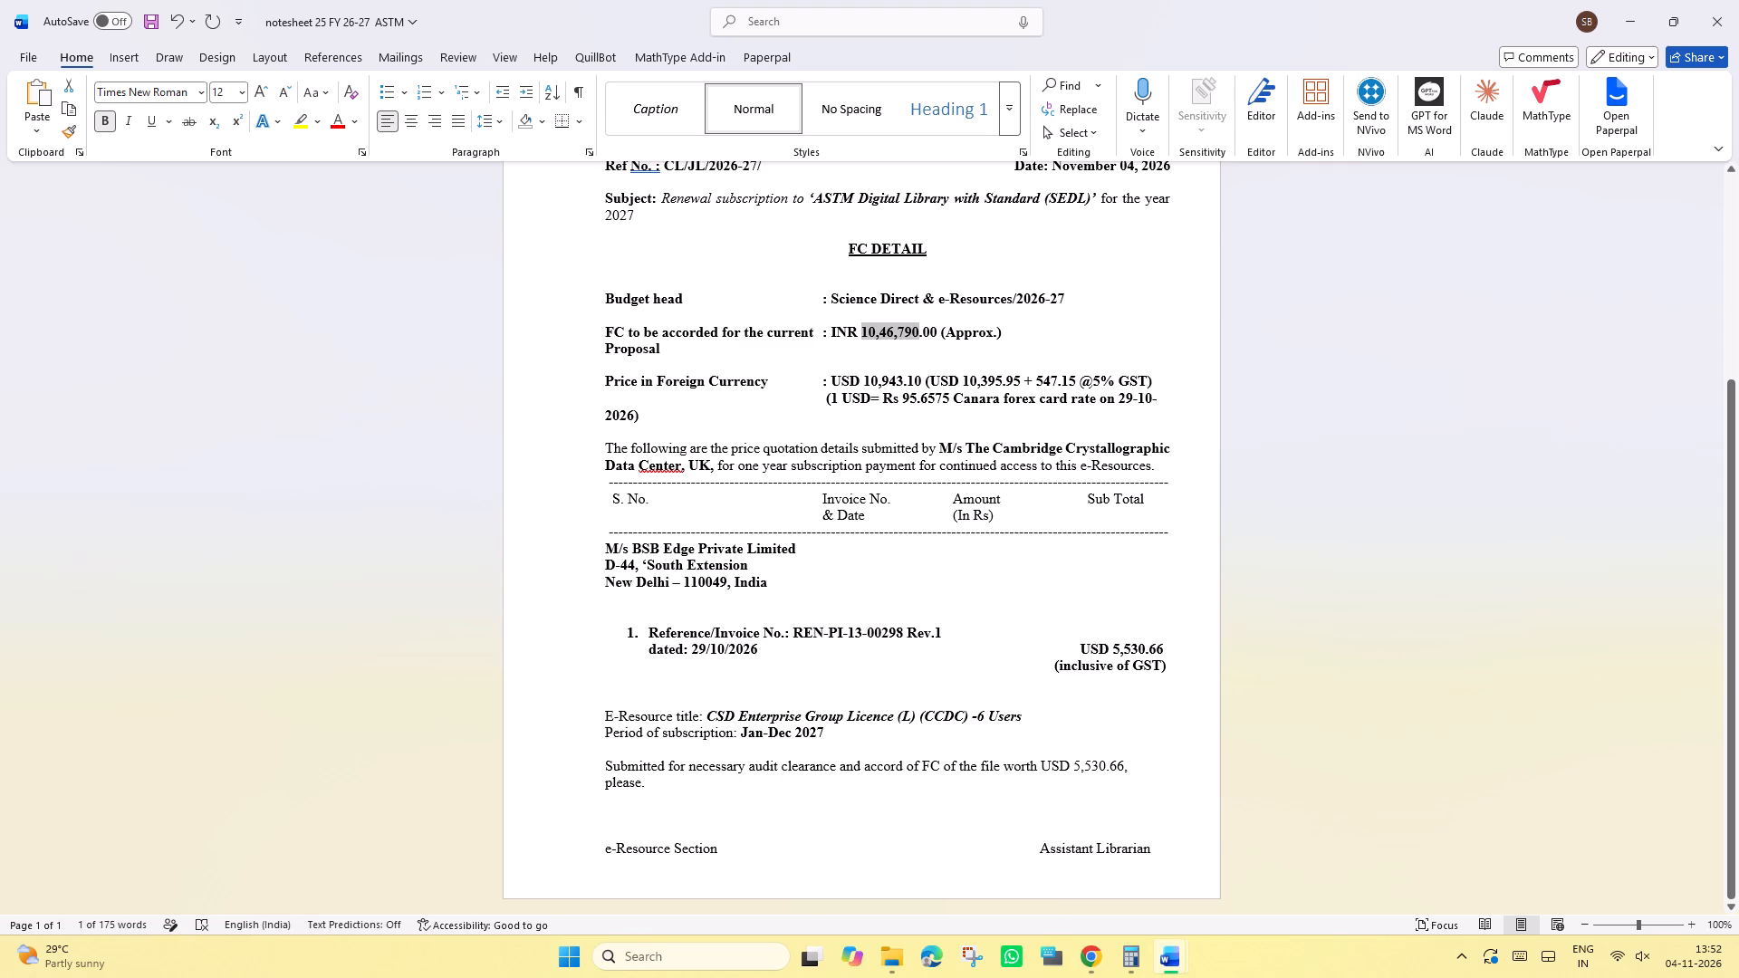
key(ctrl+c)
click(1163, 647)
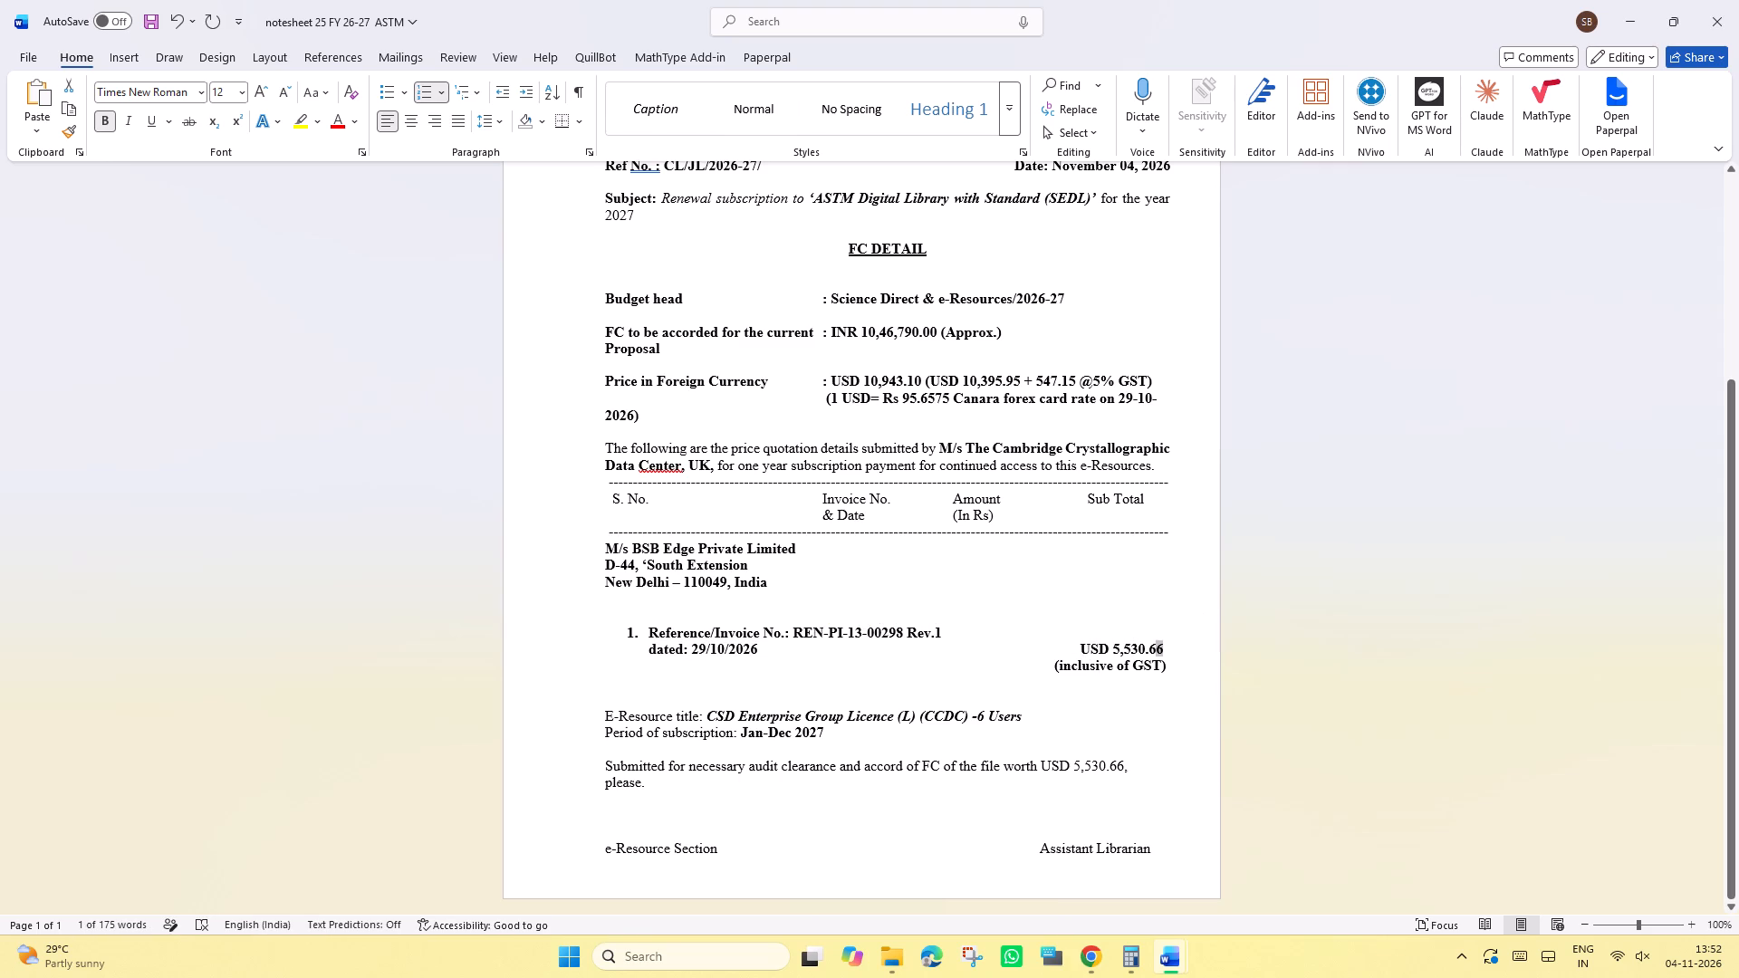
drag(866, 380, 912, 380)
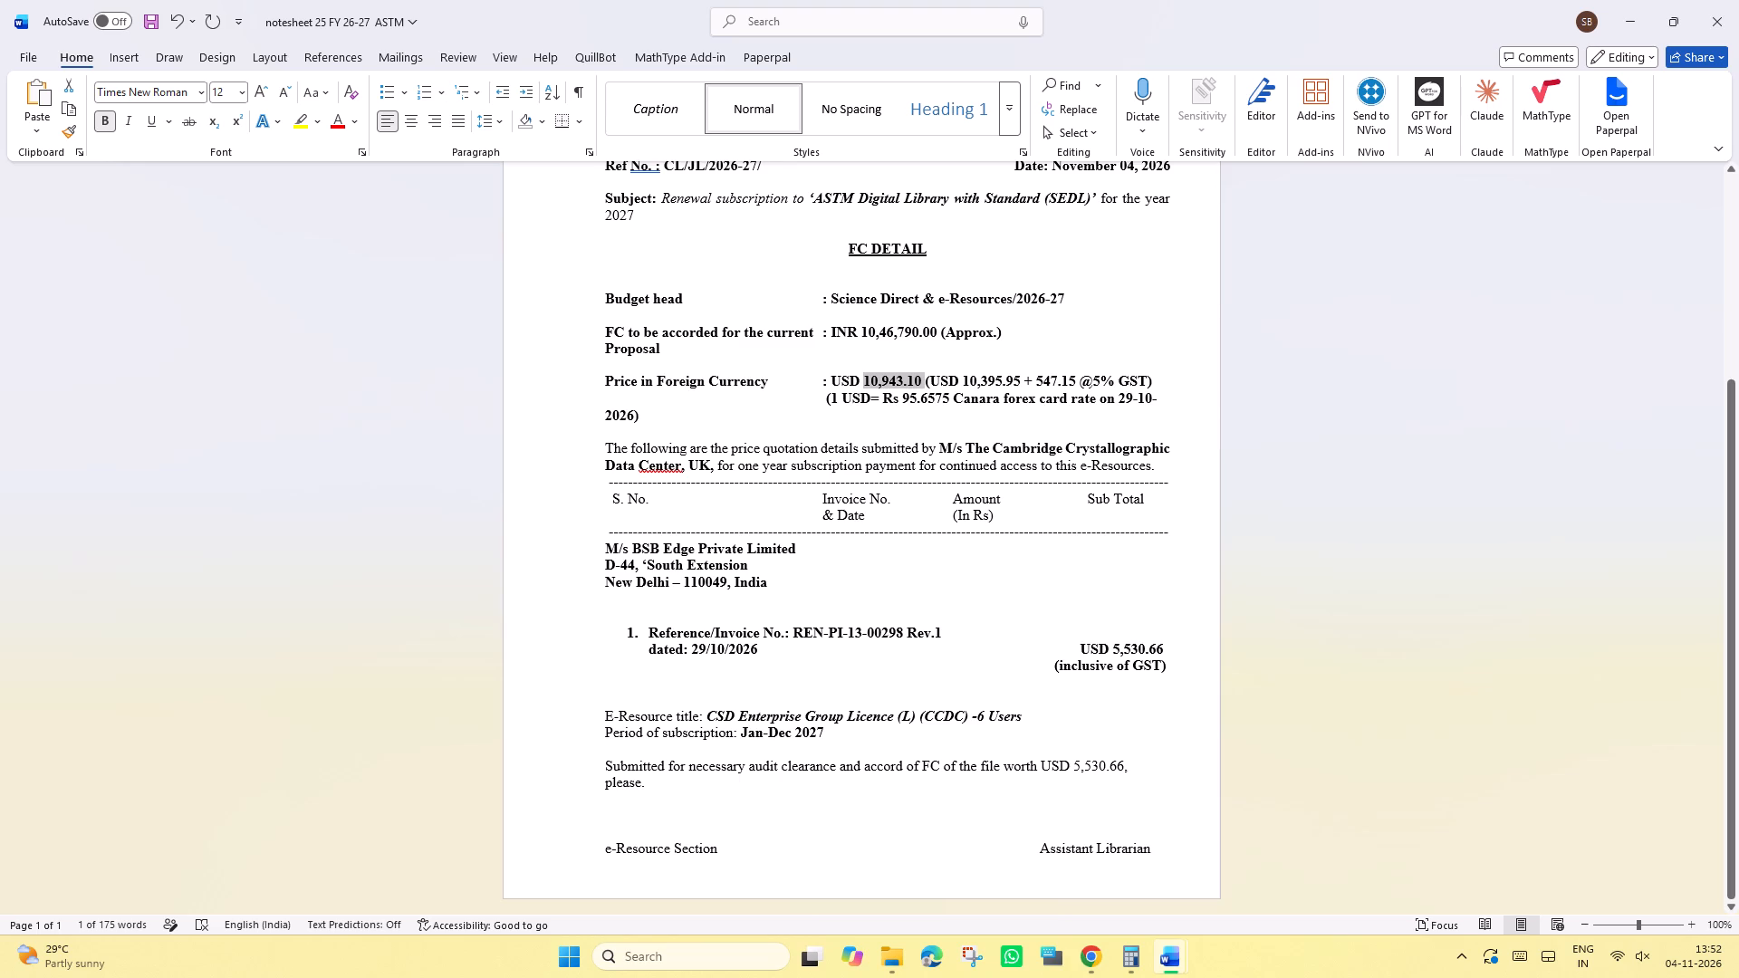
key(ctrl+c)
drag(1162, 647, 1151, 647)
drag(1151, 647, 1113, 653)
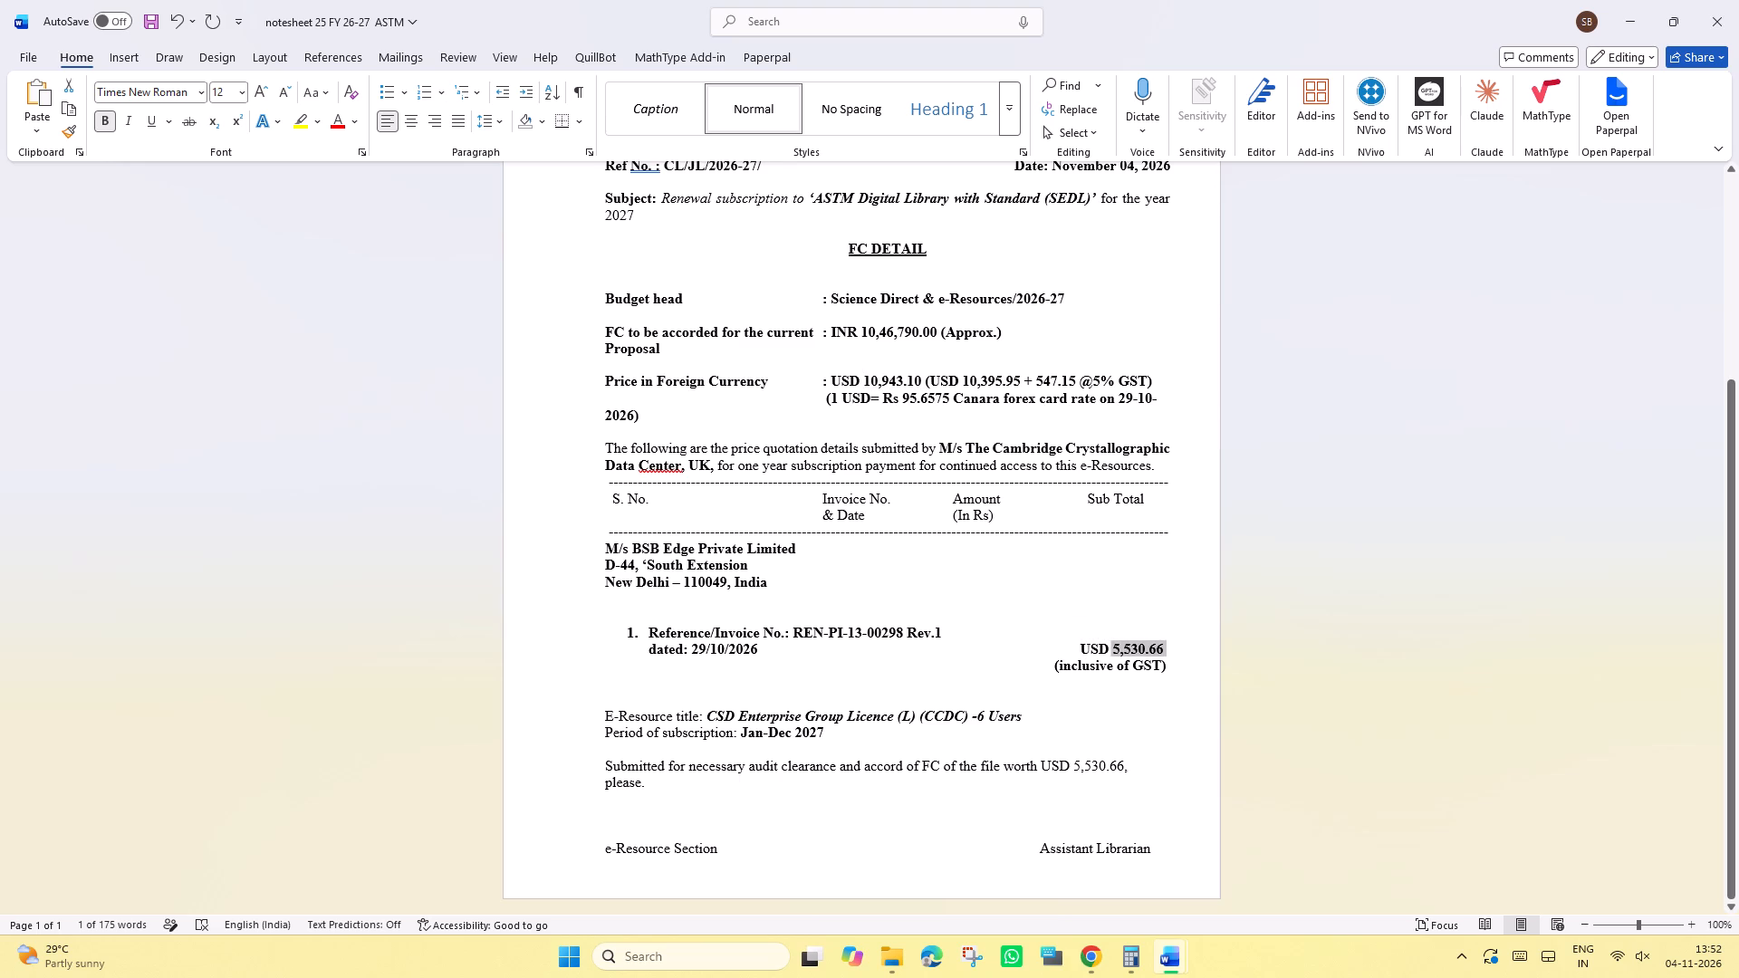
drag(1113, 653, 1115, 652)
key(ctrl+v)
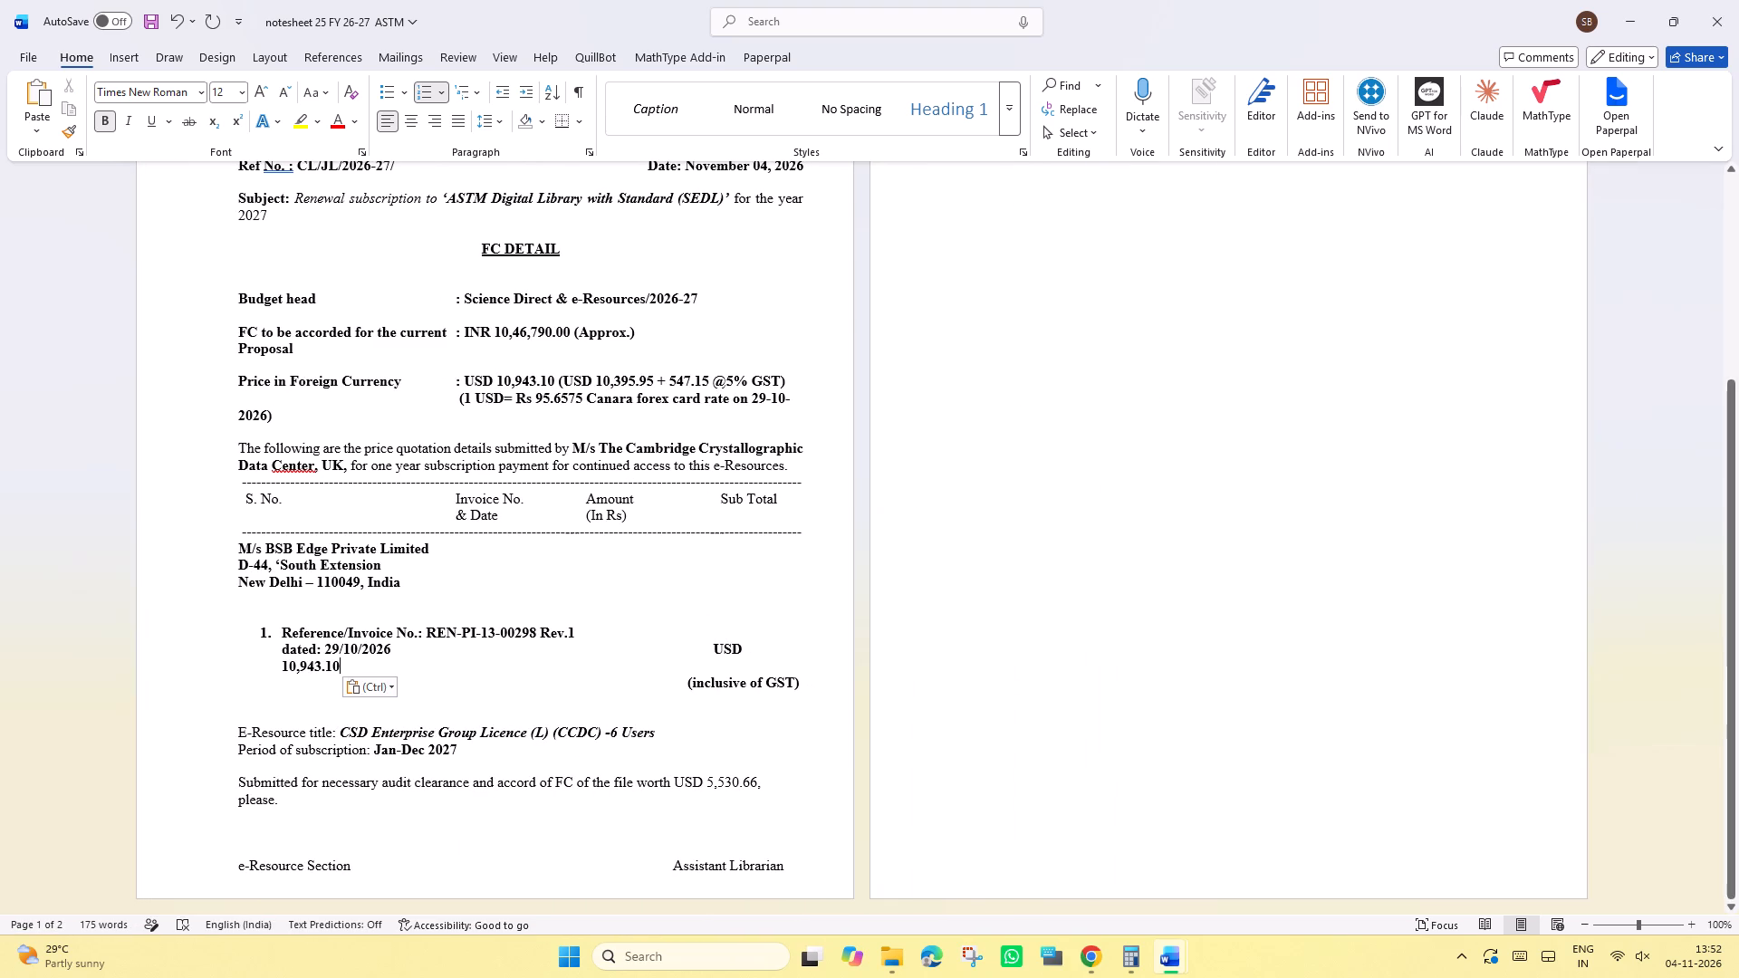
click(586, 653)
key(BackSpace)
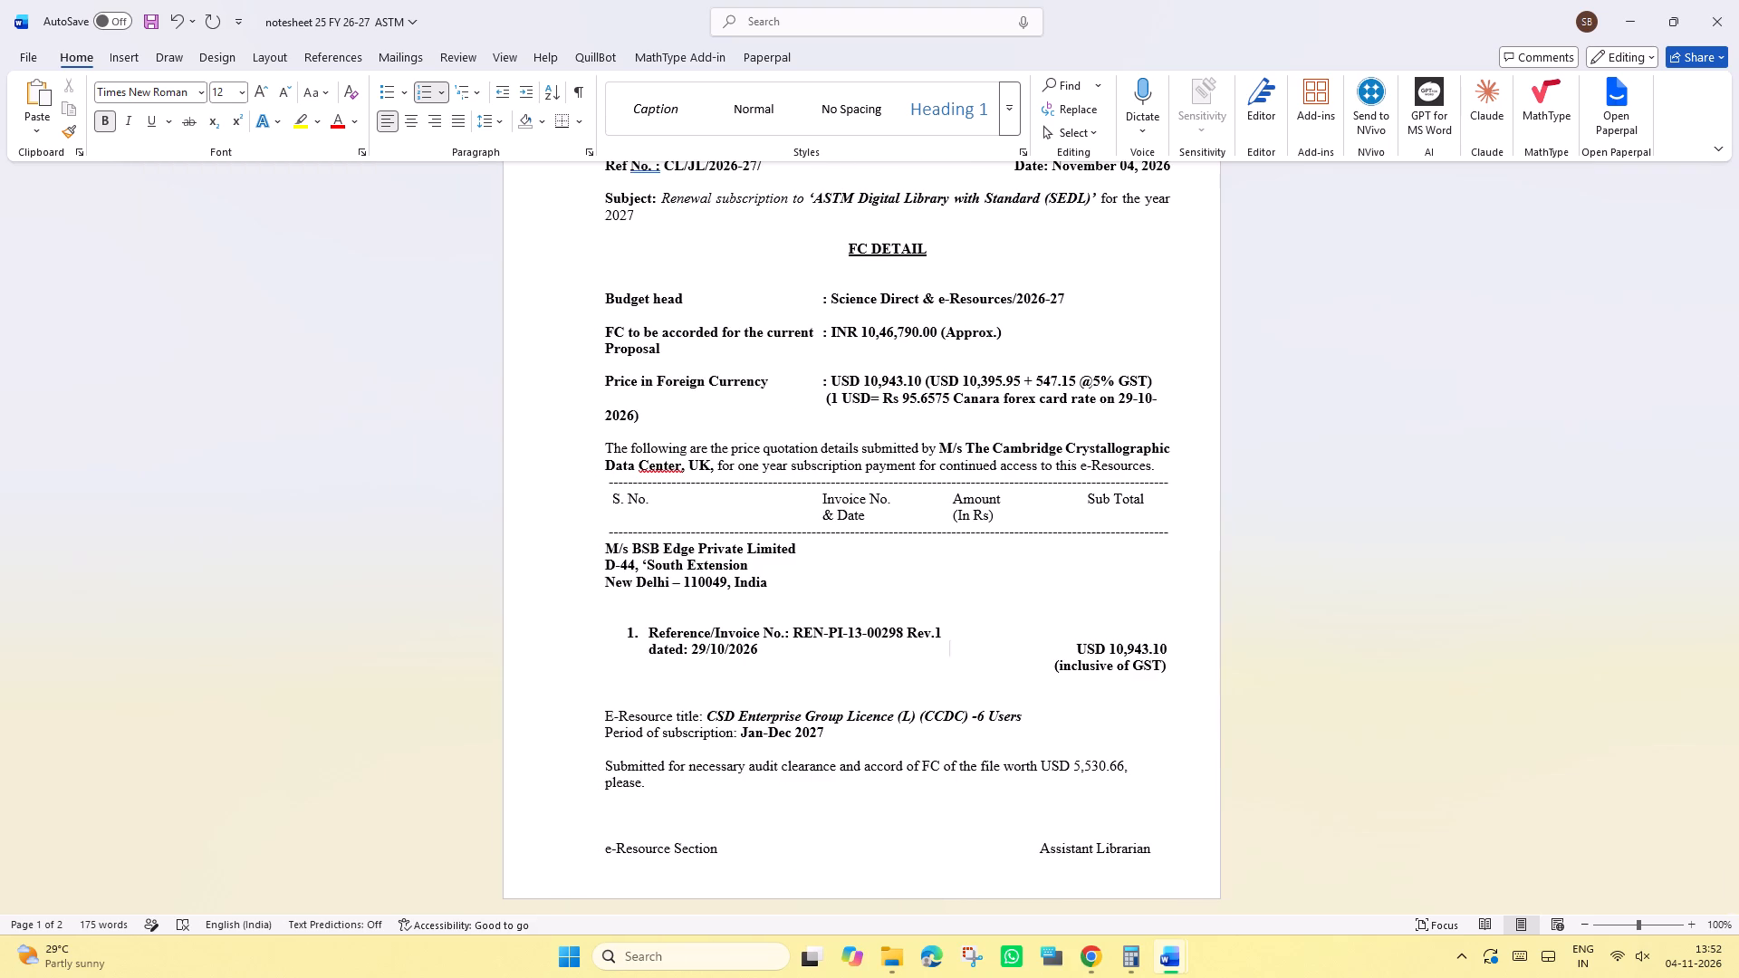
key(BackSpace)
key(BackSpace)
key(BackSpace)
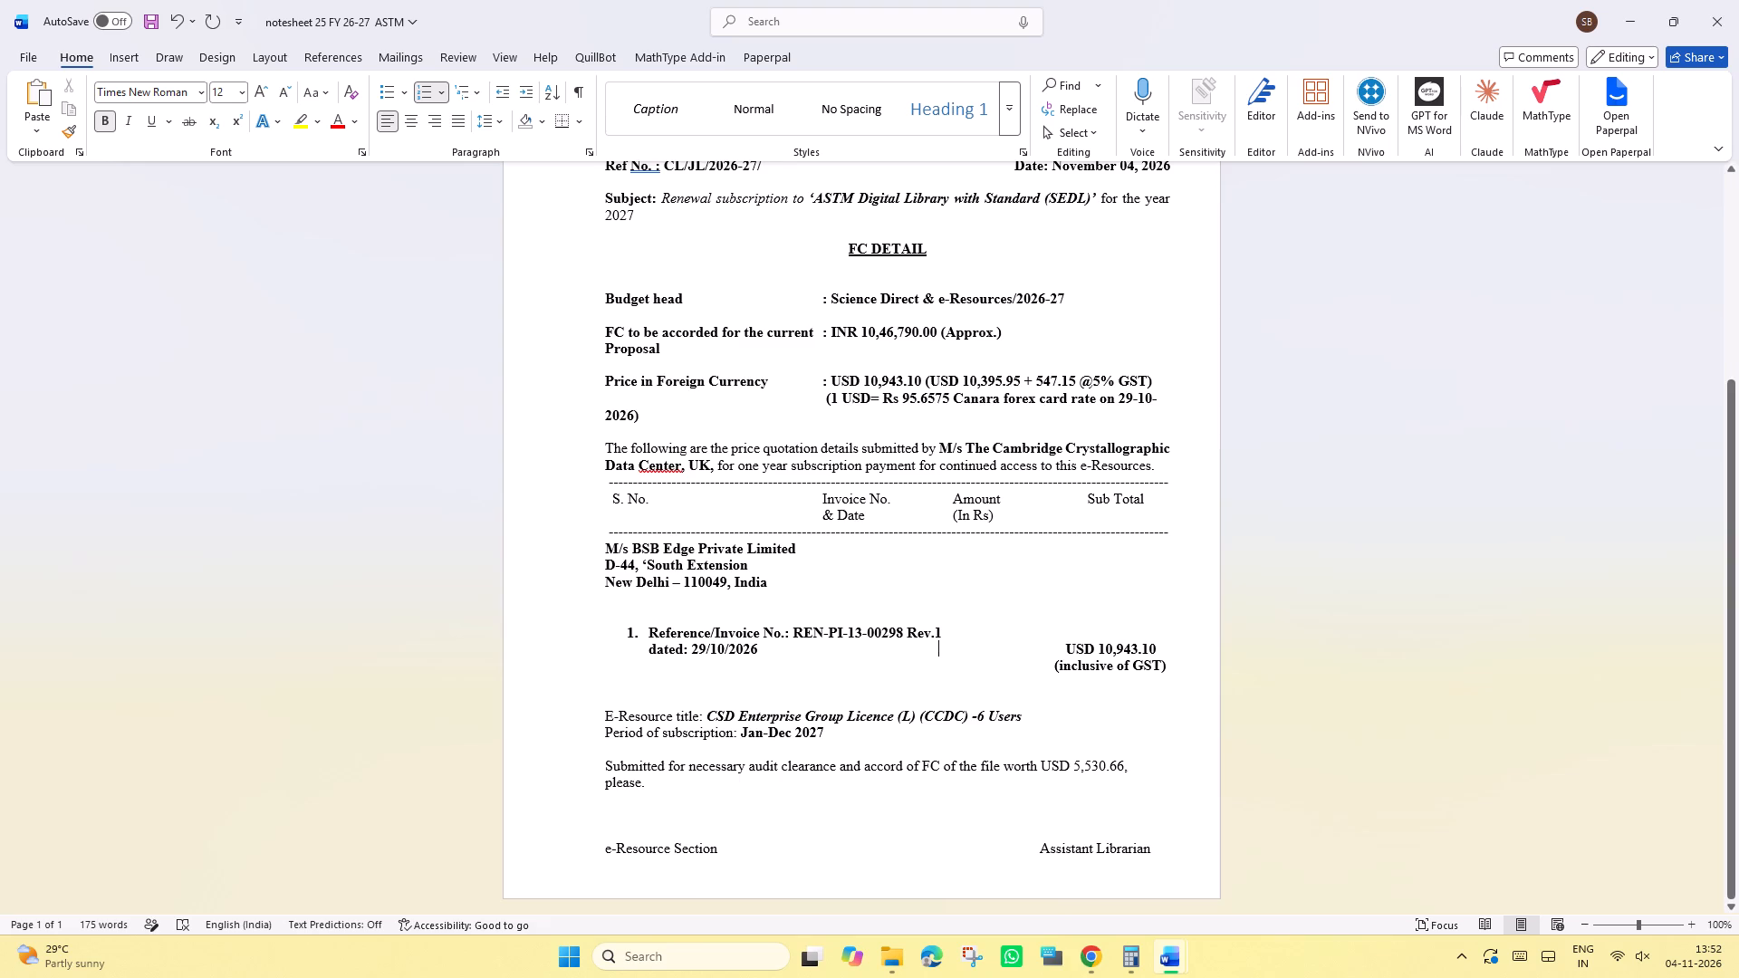
key(ctrl+s)
Replace the USD amount in the closing audit clearance sentence with 10,943.10 in regular, non-bold text, and save.
drag(1100, 646, 1120, 647)
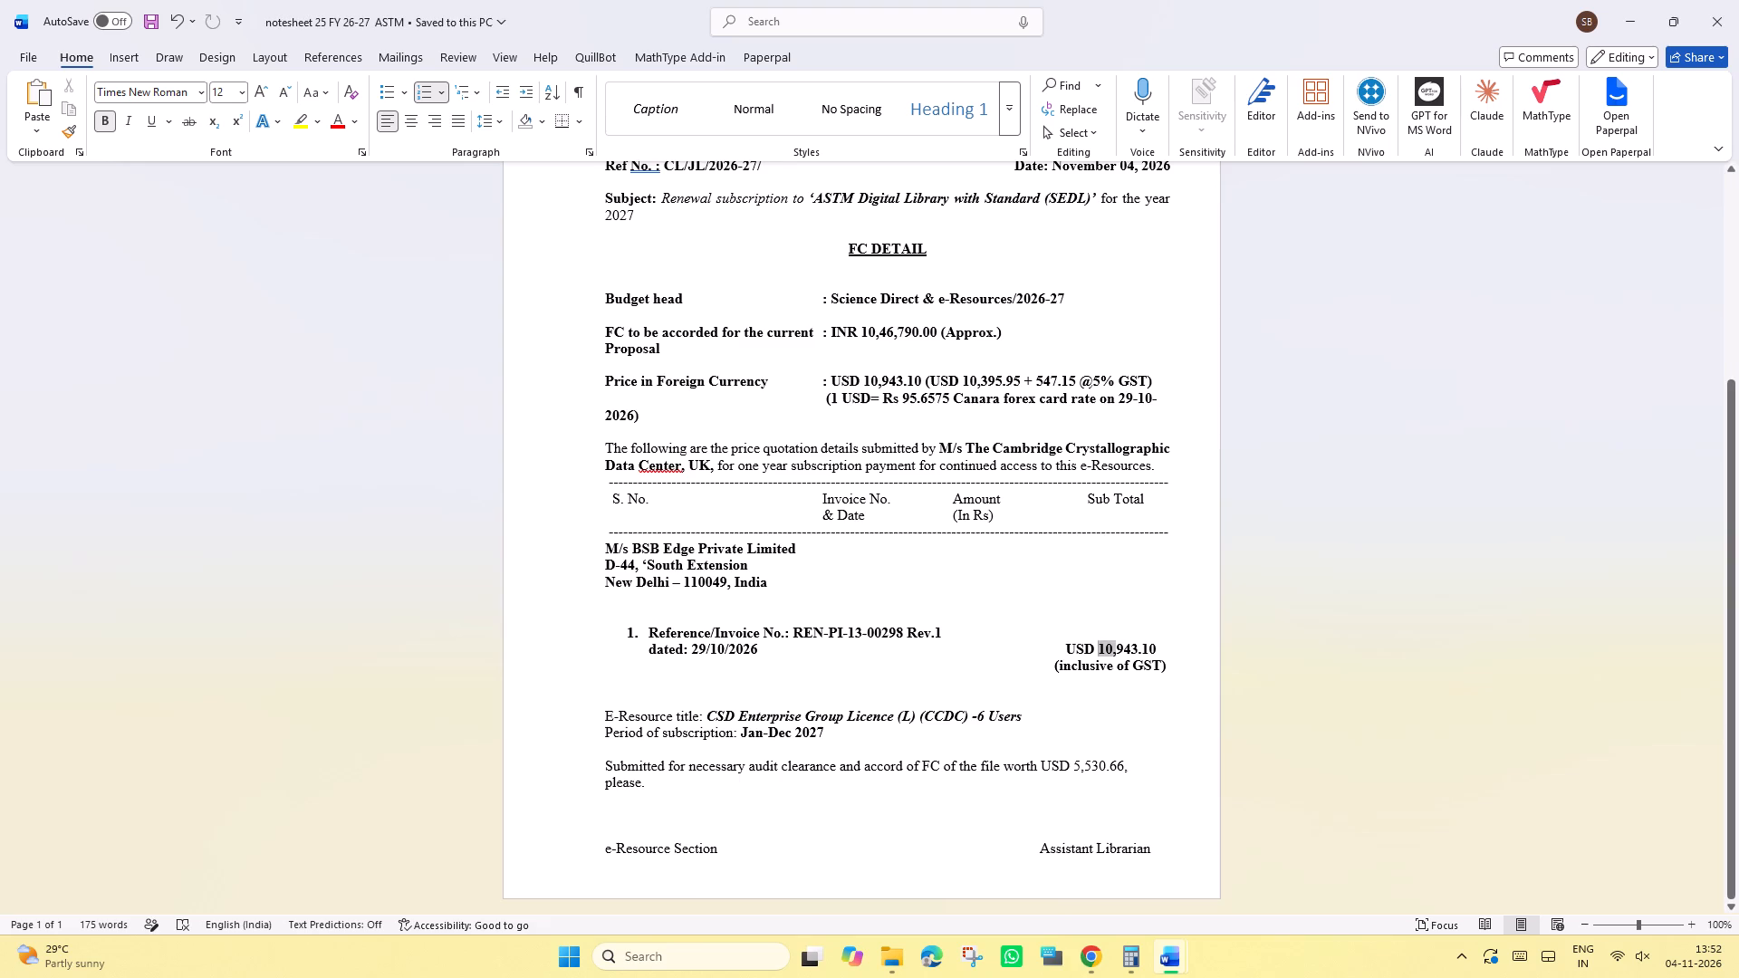
drag(1120, 647, 1148, 647)
key(ctrl+c)
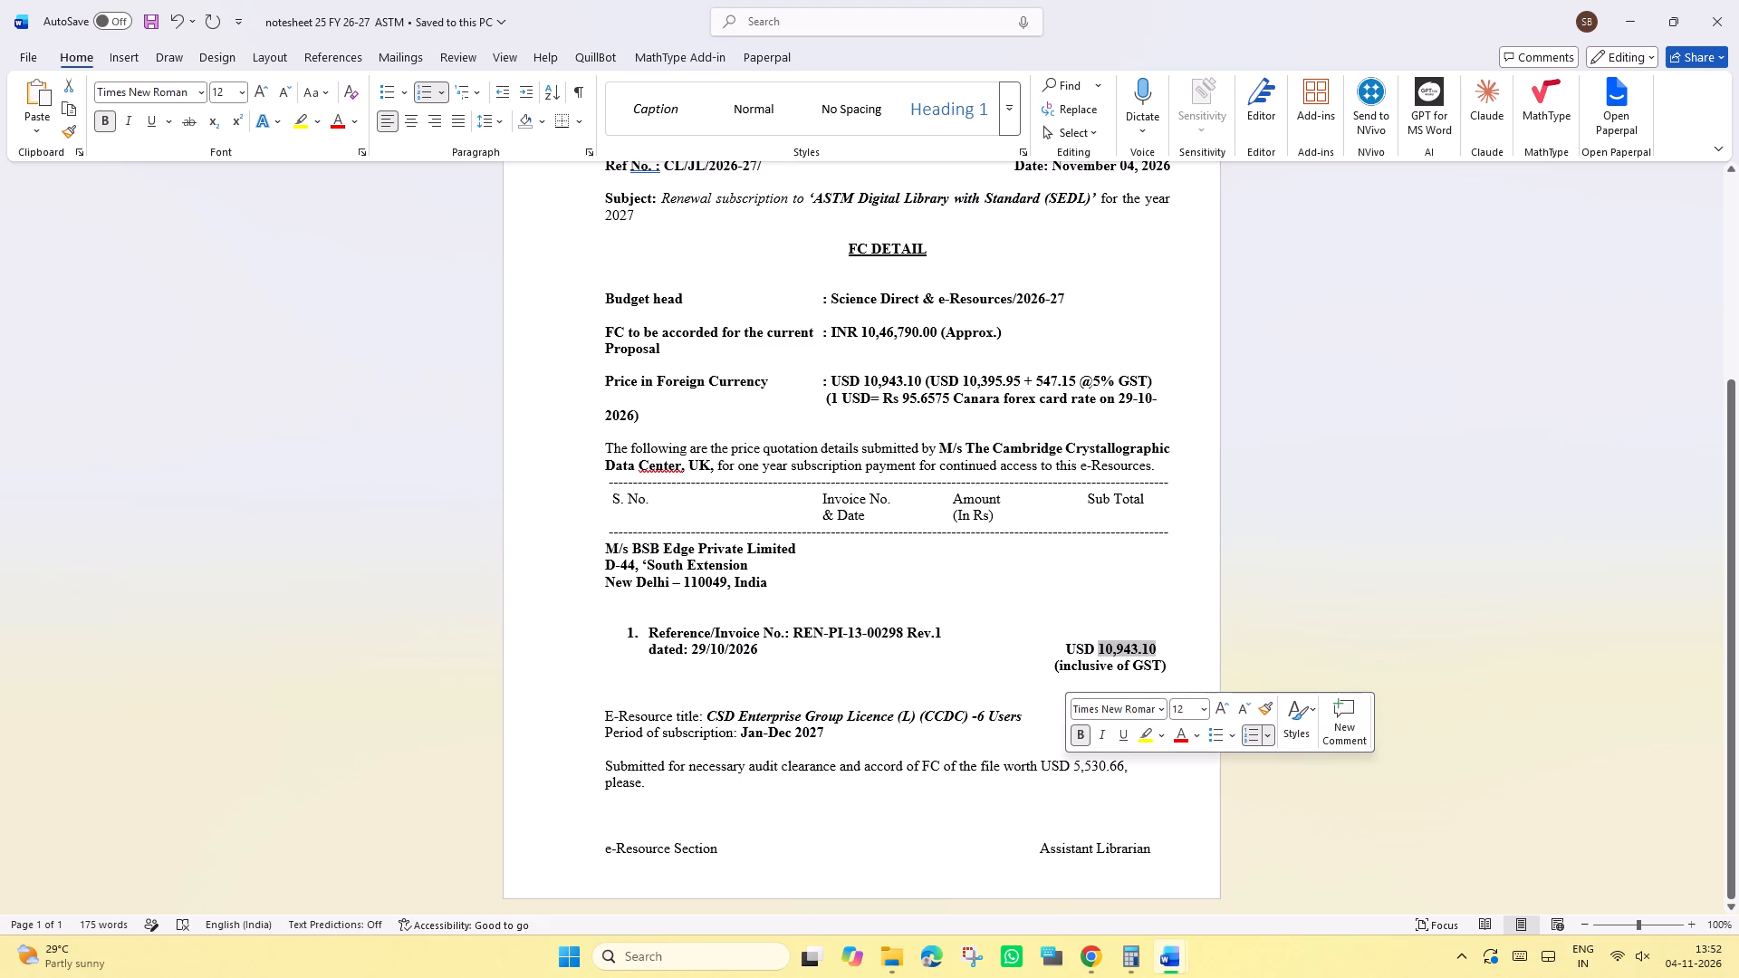
drag(1076, 760, 1119, 761)
key(ctrl+v)
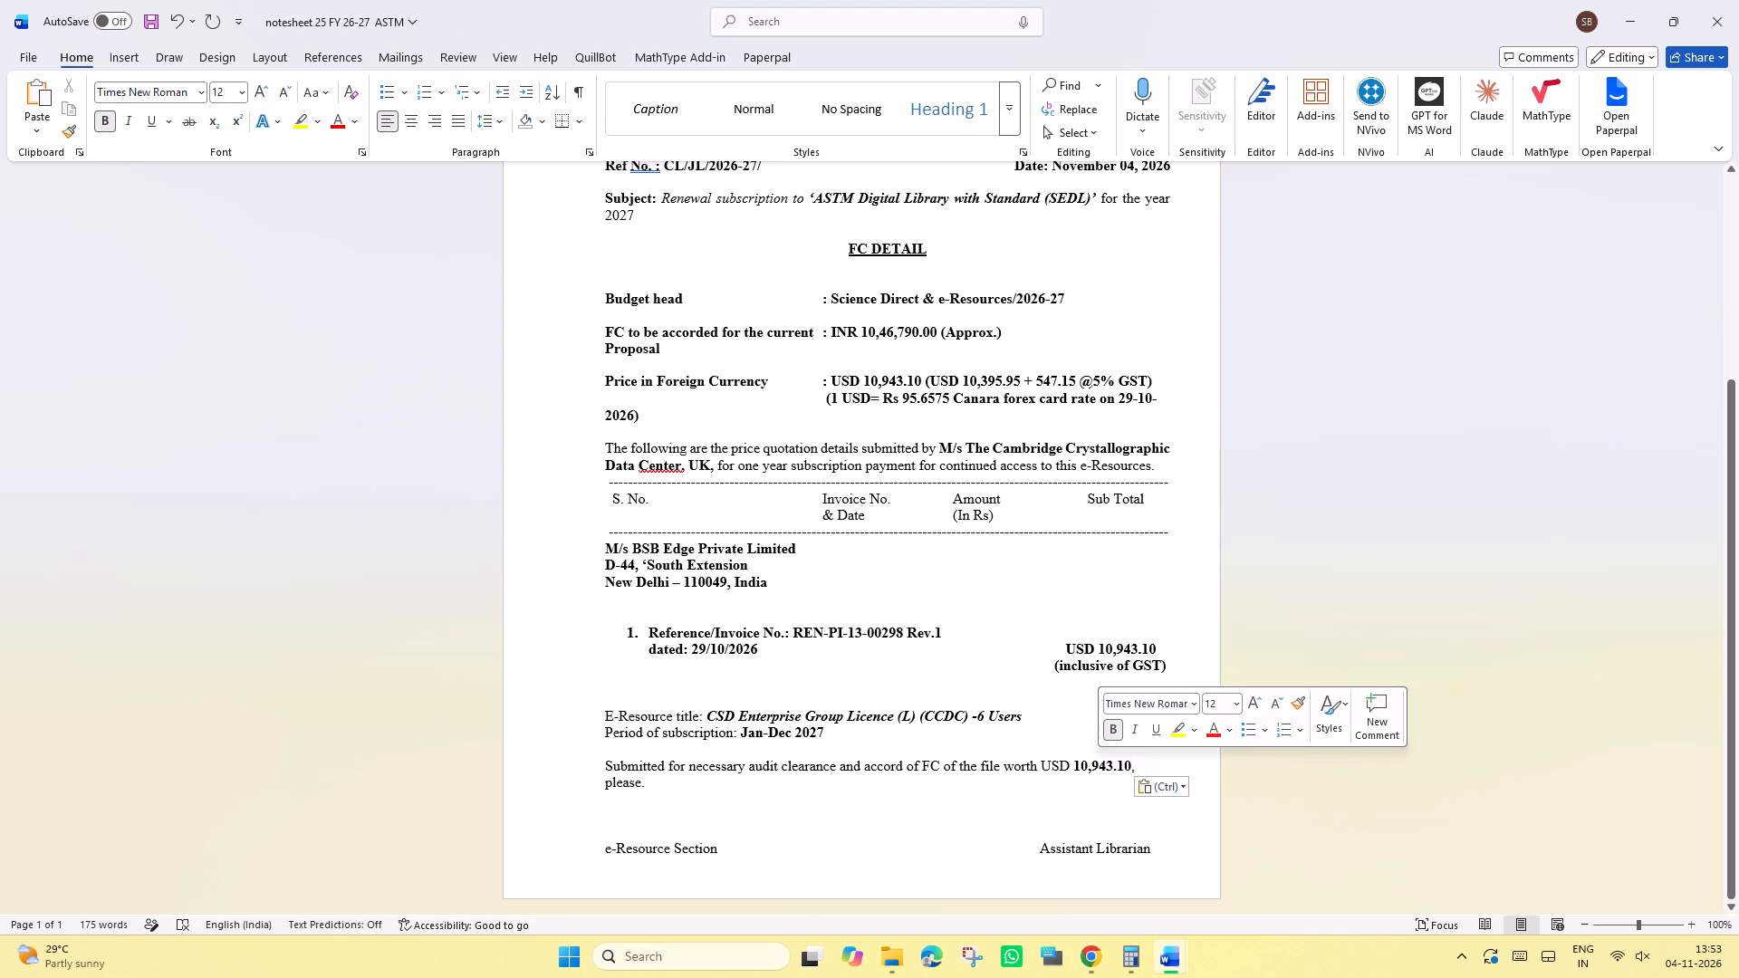
drag(1071, 763, 1131, 763)
key(ctrl+b)
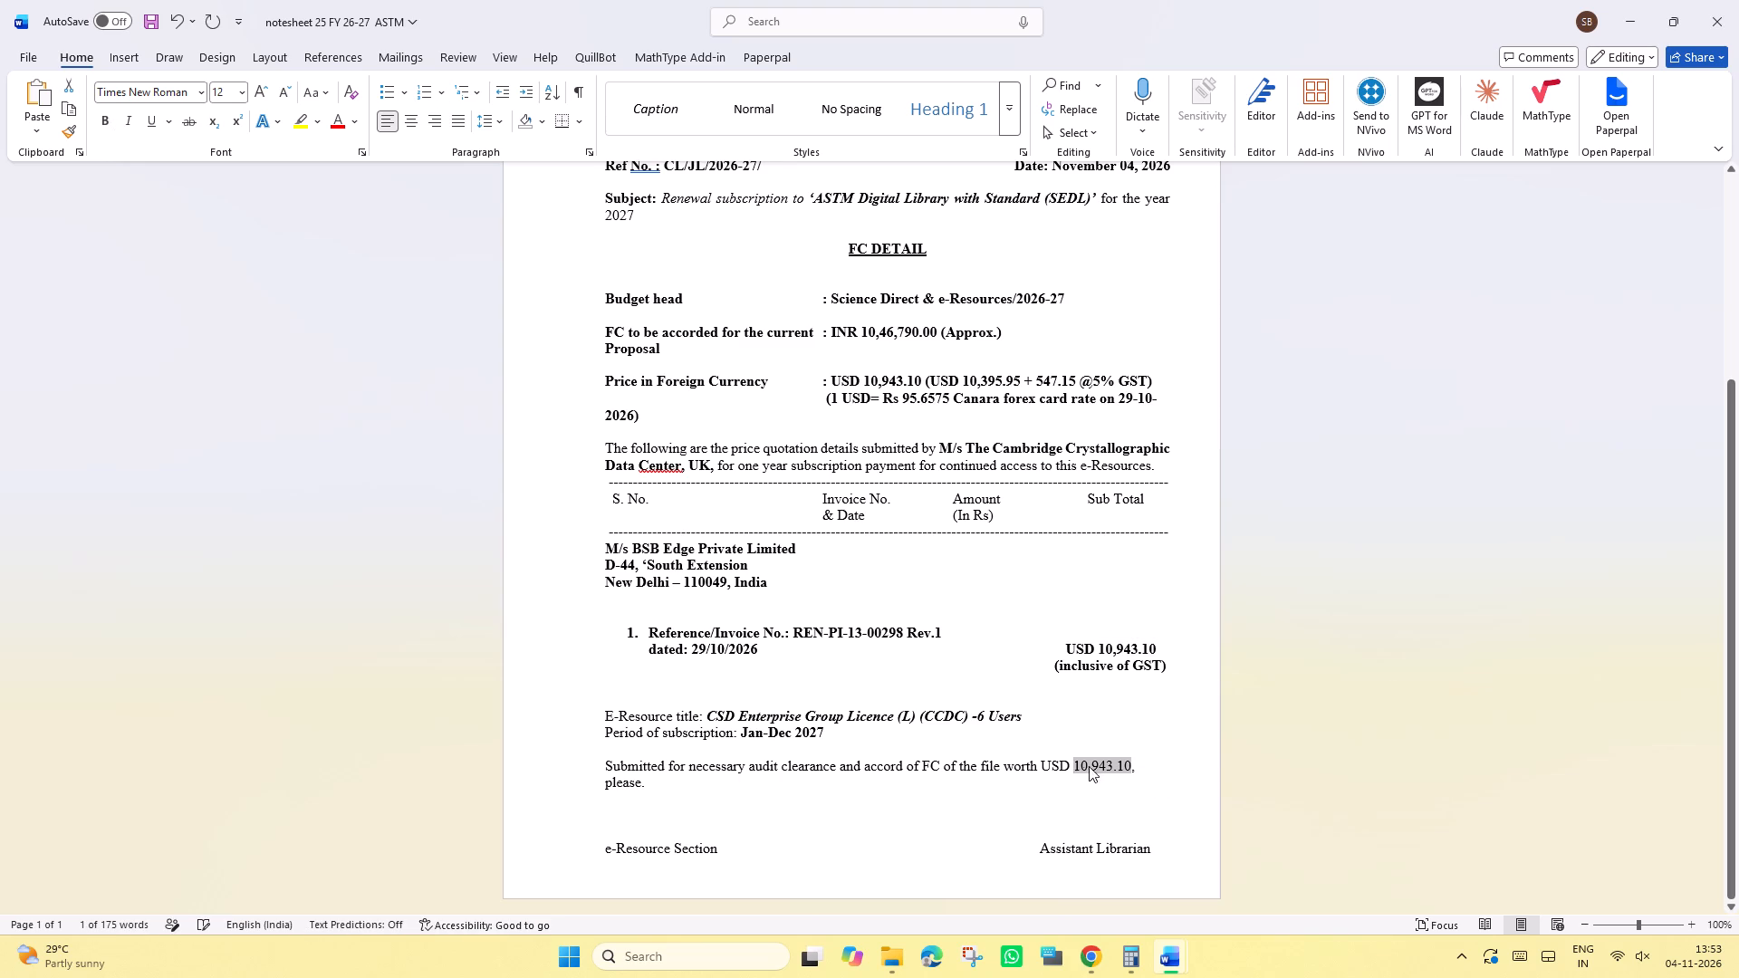
click(1023, 766)
key(ctrl+s)
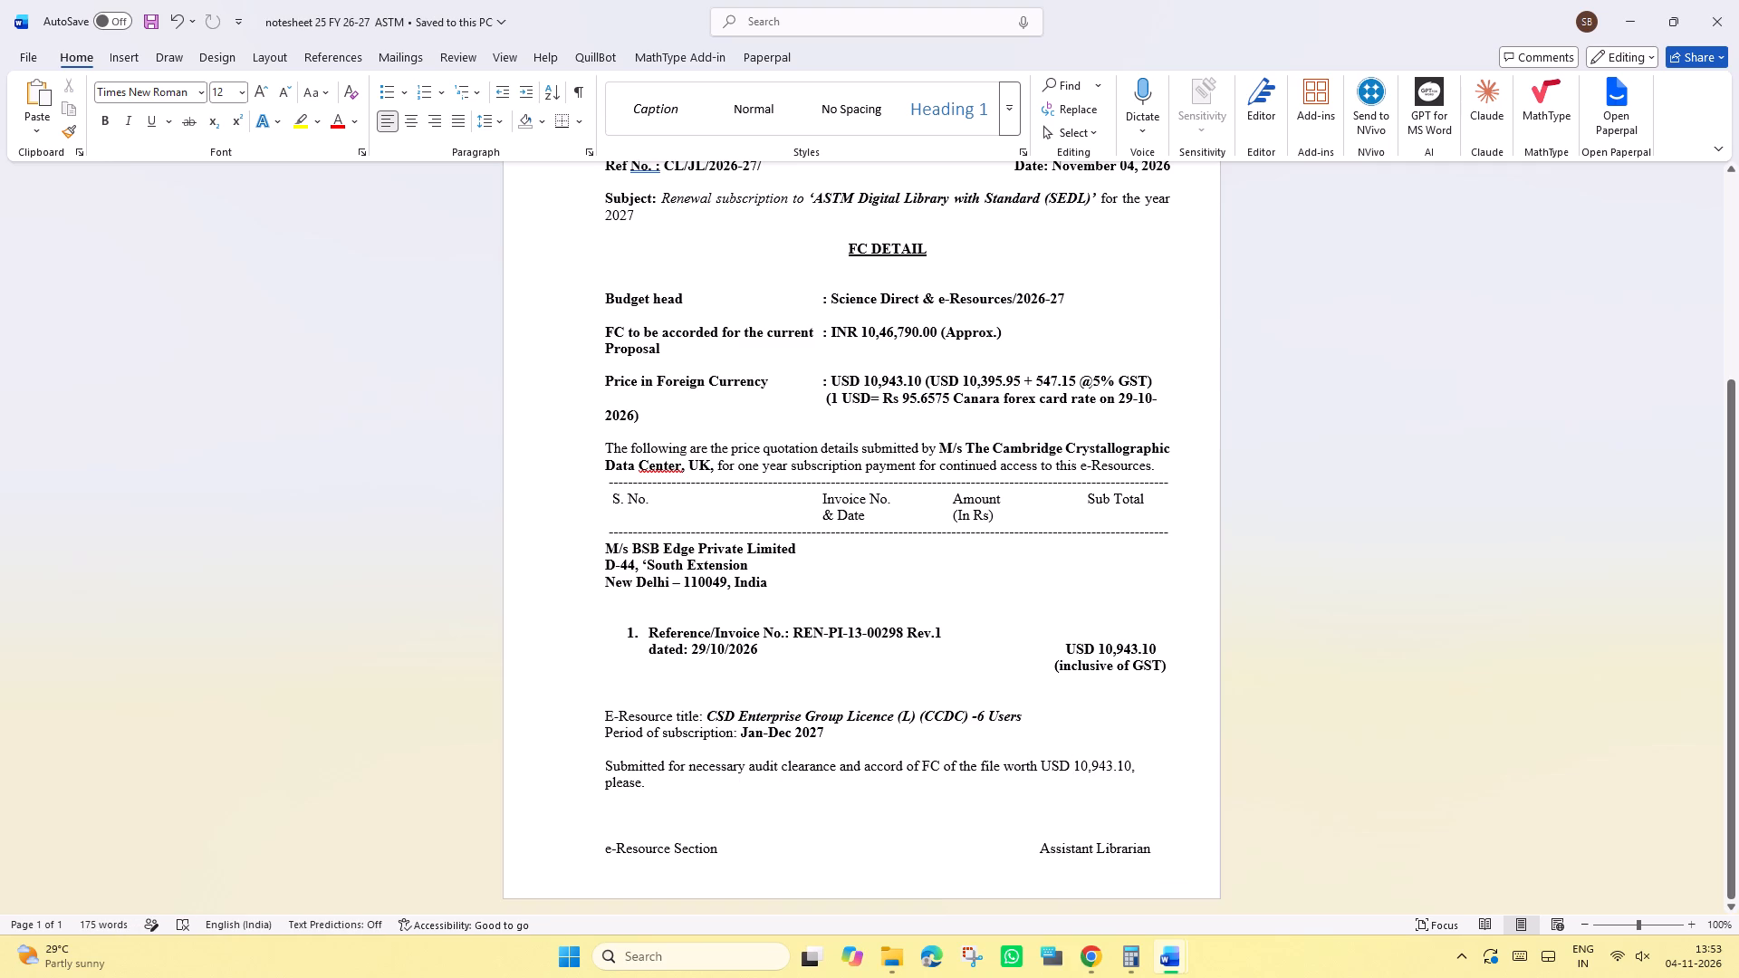
Replace the E-Resource title with 'ASTM Digital Library with Standard (SEDL)' copied from the ASTM notesheet 08.
key(alt+Tab)
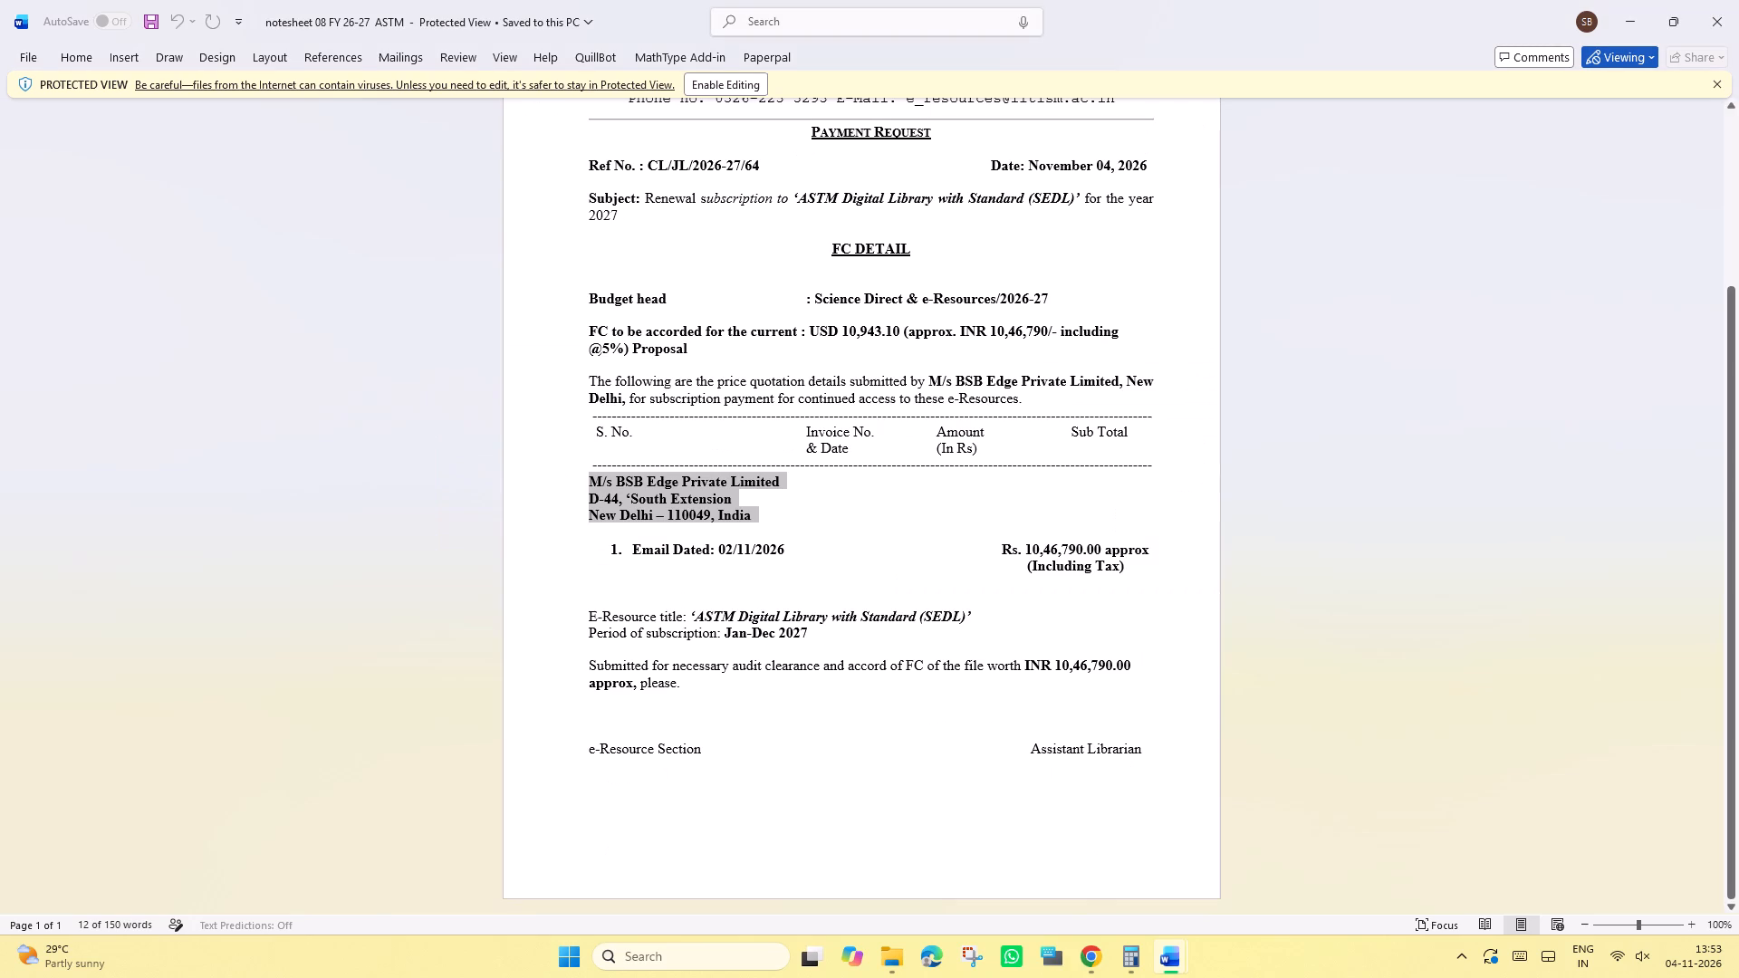
drag(695, 619, 963, 618)
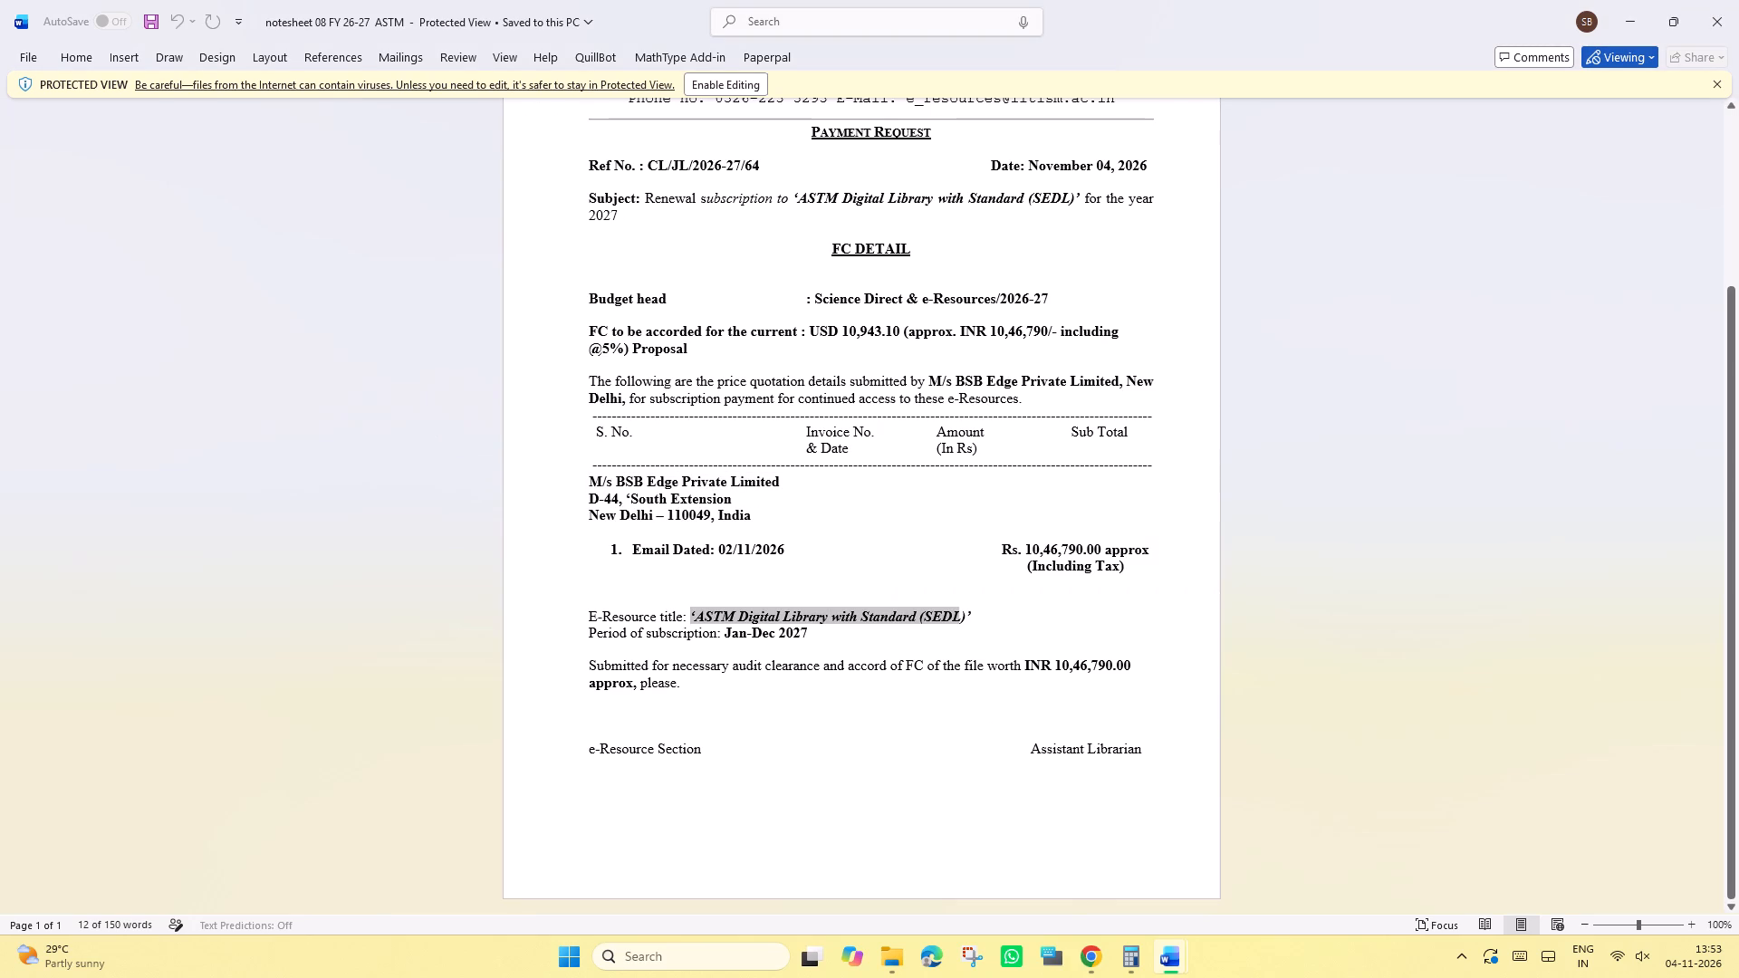
drag(963, 618, 972, 615)
key(ctrl+c)
key(alt+Tab)
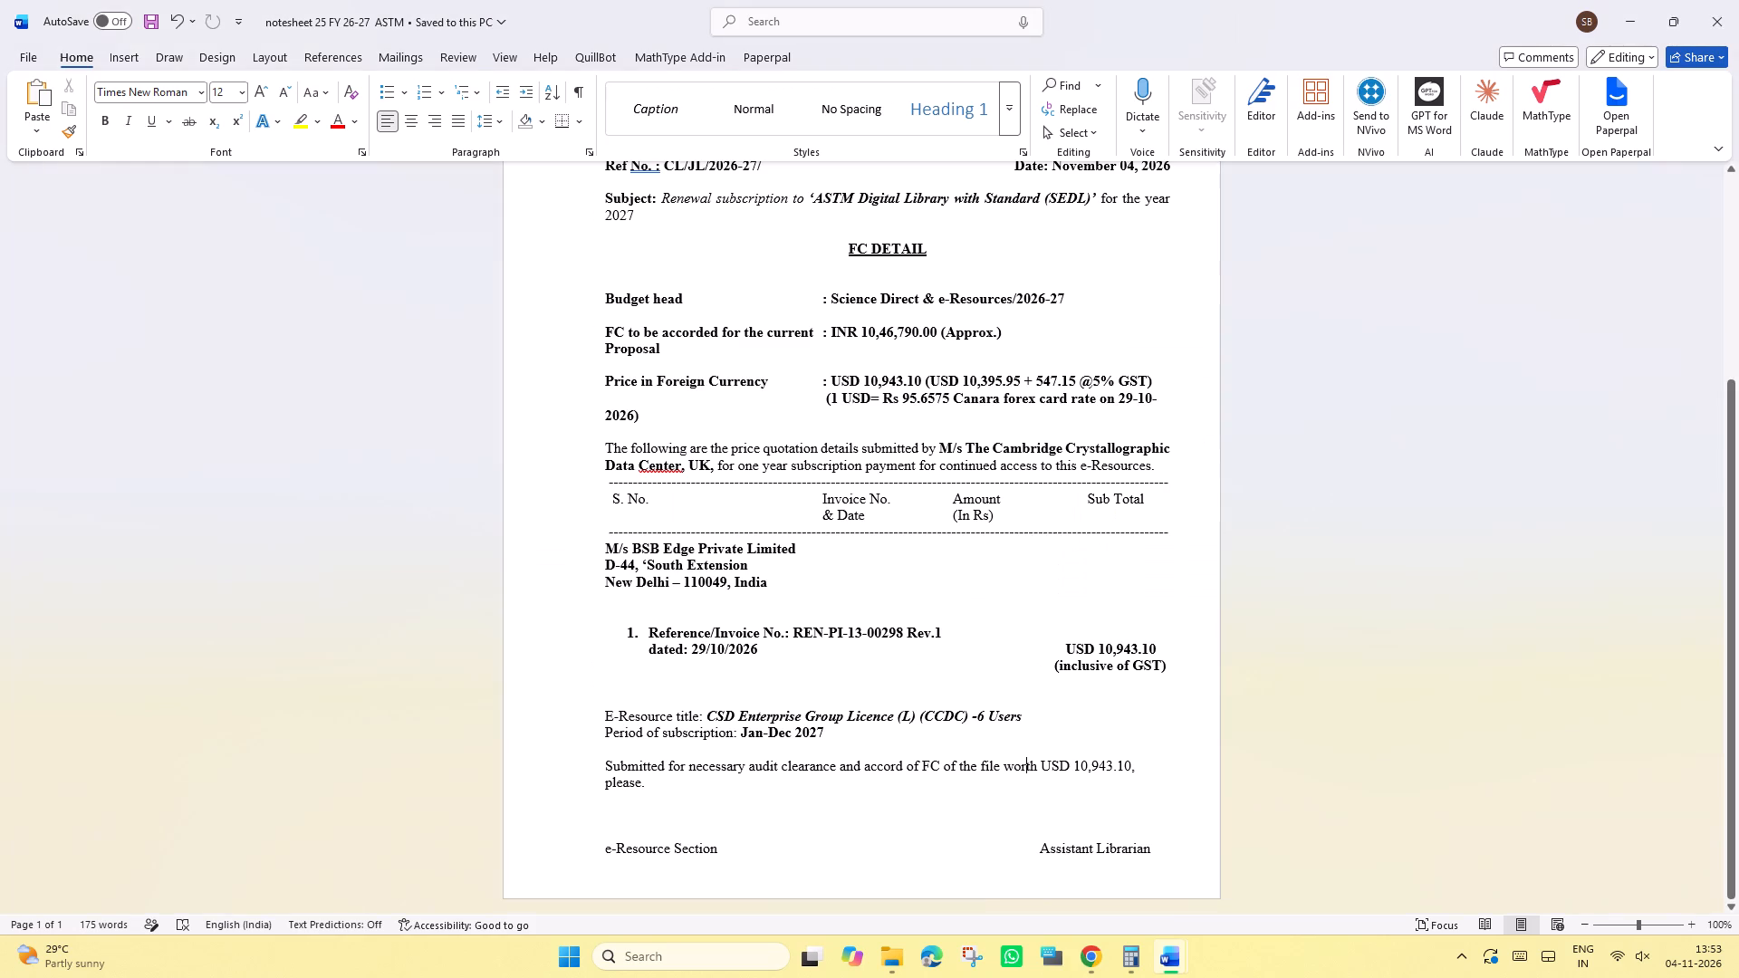
drag(707, 711, 977, 717)
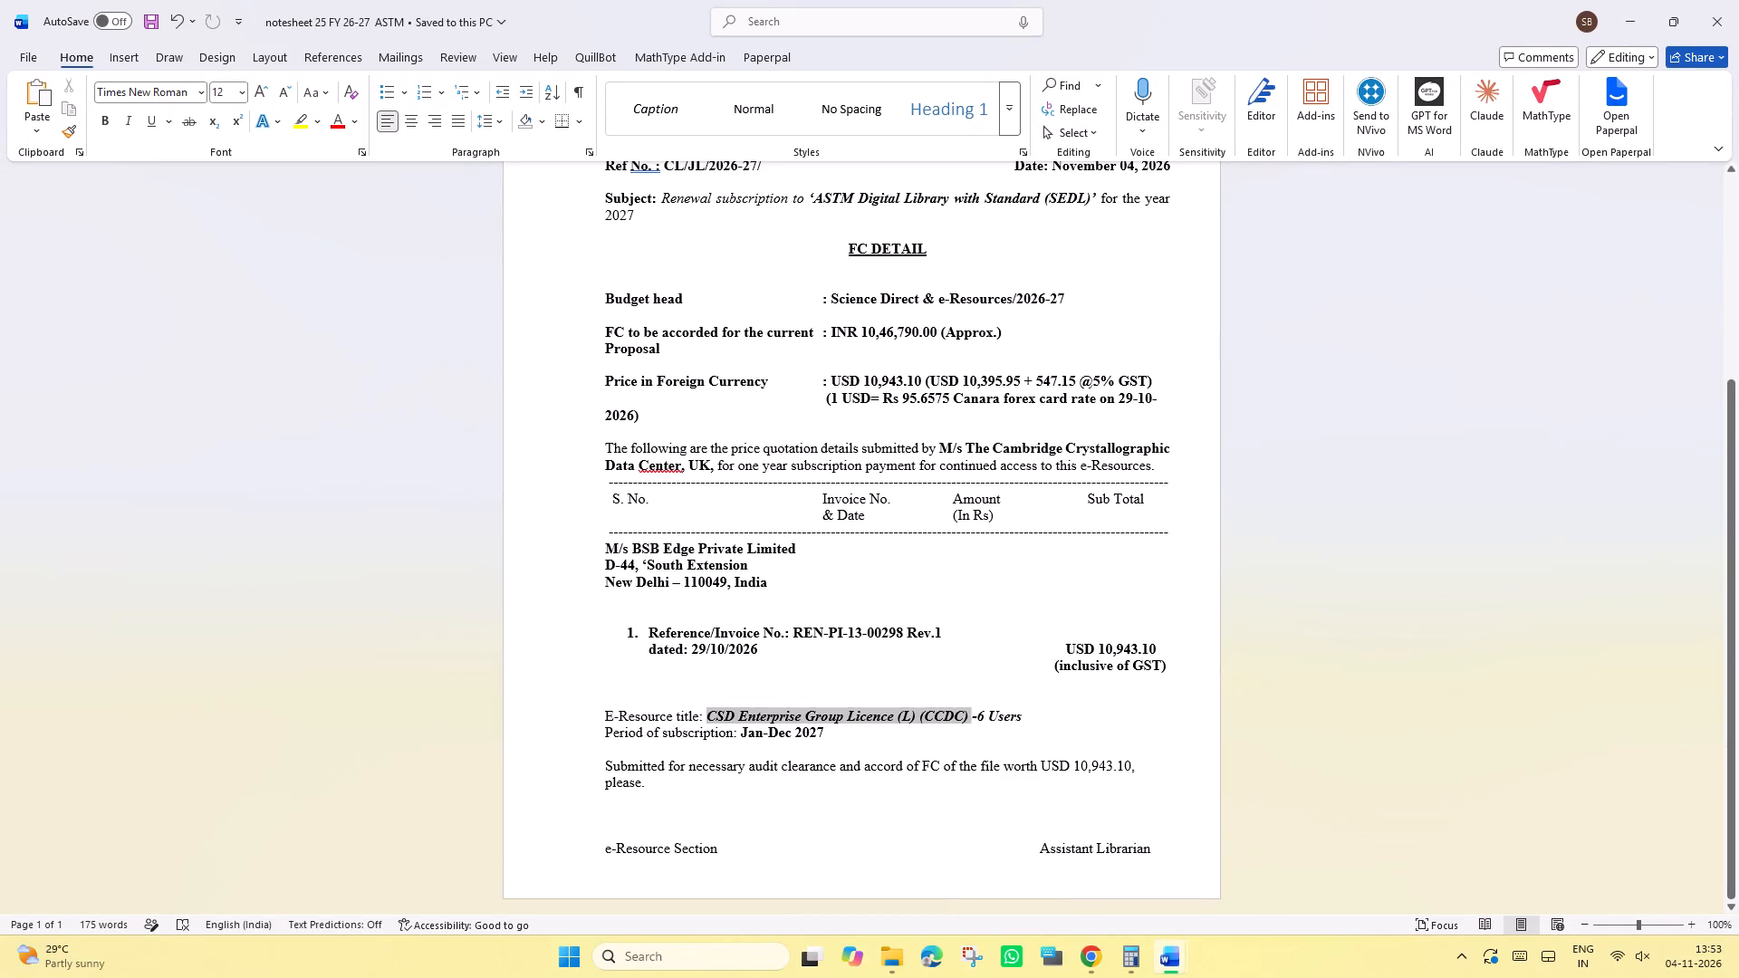
drag(977, 717, 1009, 717)
key(ctrl+v)
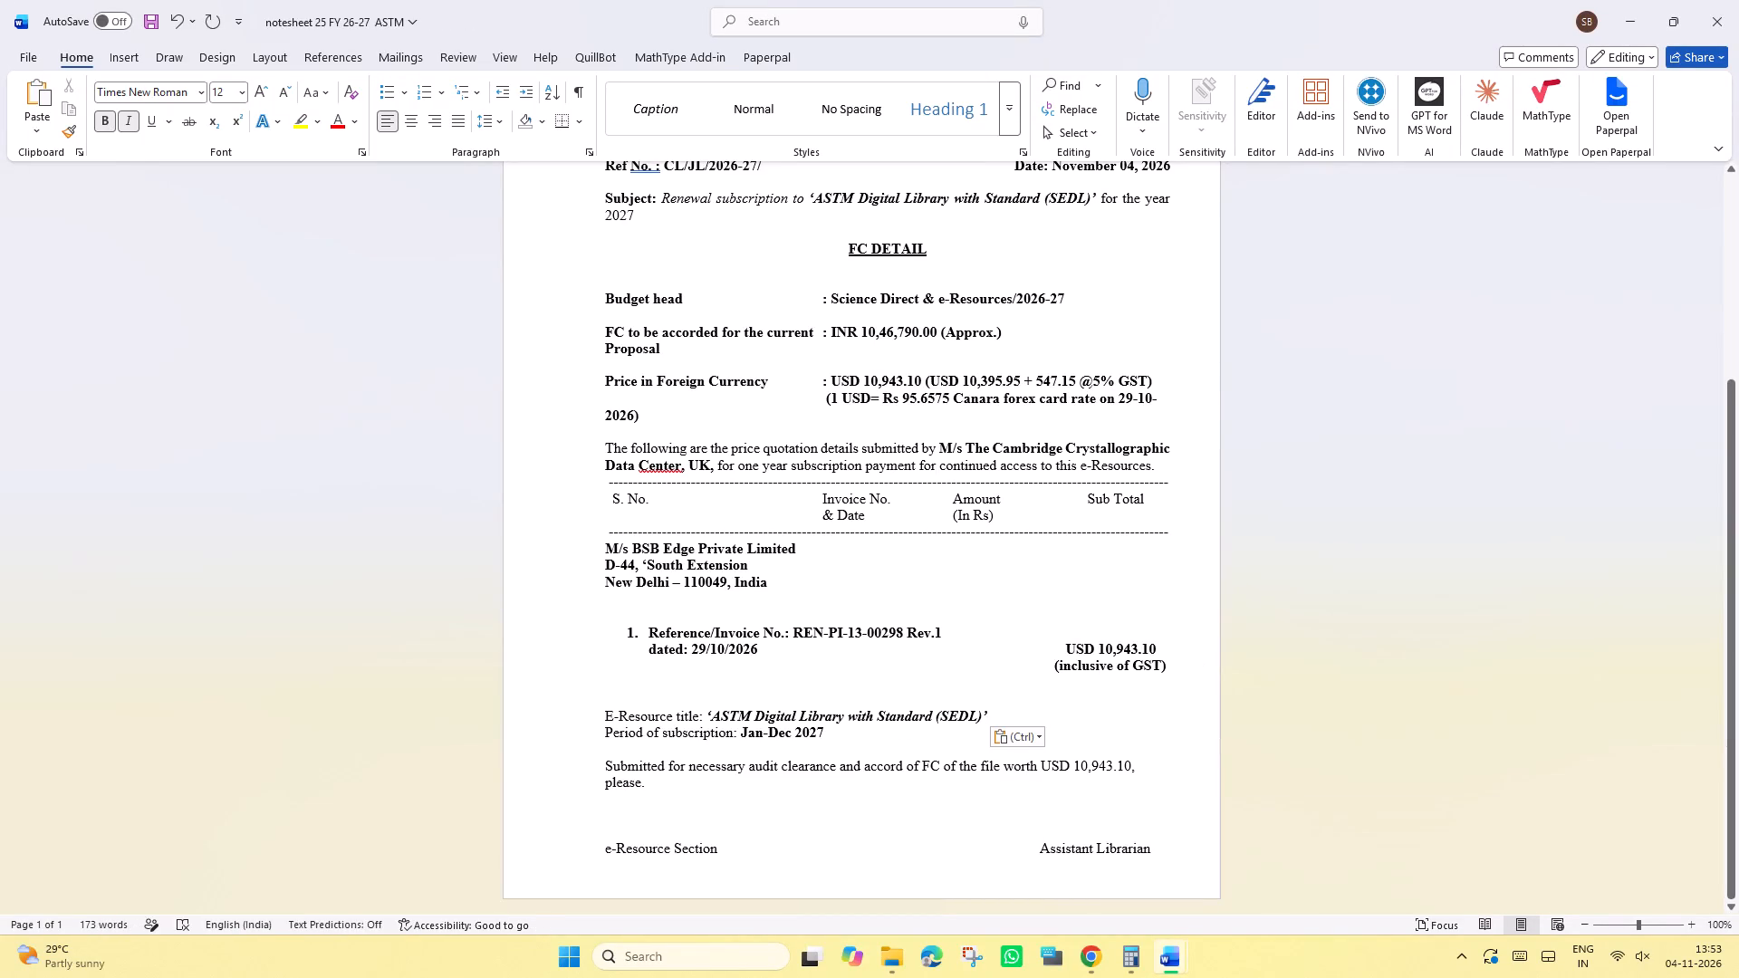
Replace the period of subscription with Jan-Dec 2027 copied from notesheet 08, and save notesheet 25.
key(alt+Tab)
drag(724, 635, 813, 636)
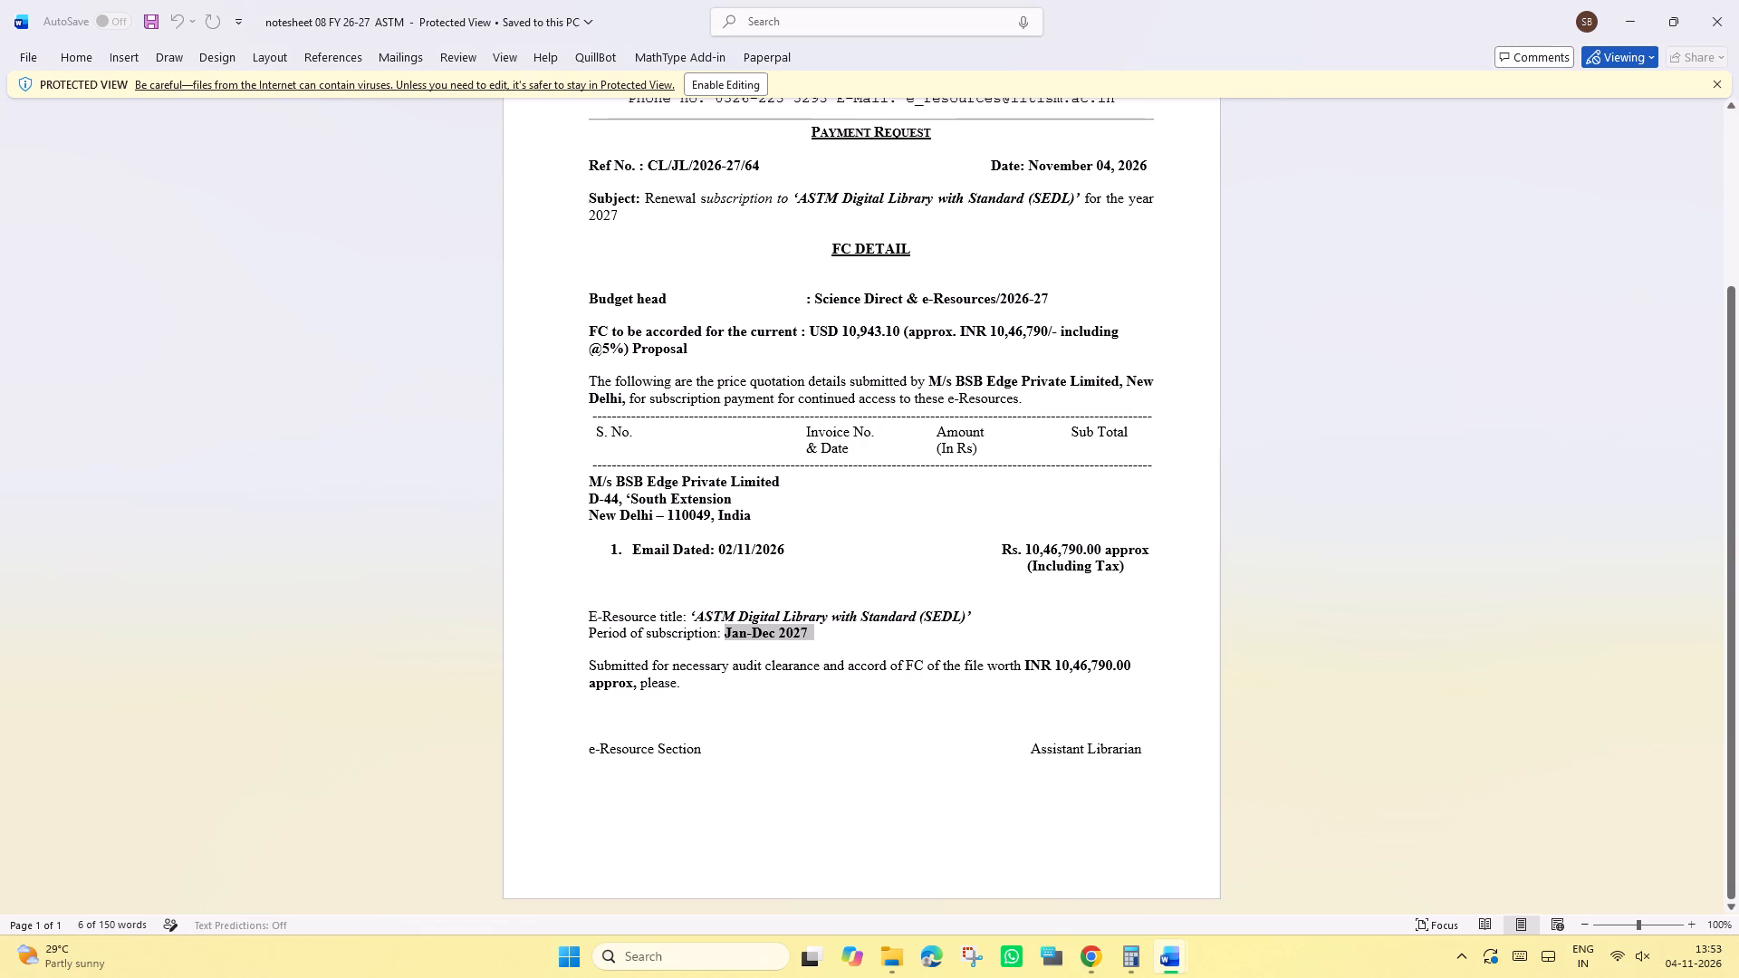
drag(813, 636, 808, 631)
key(ctrl+c)
key(alt+Tab)
drag(743, 729, 807, 728)
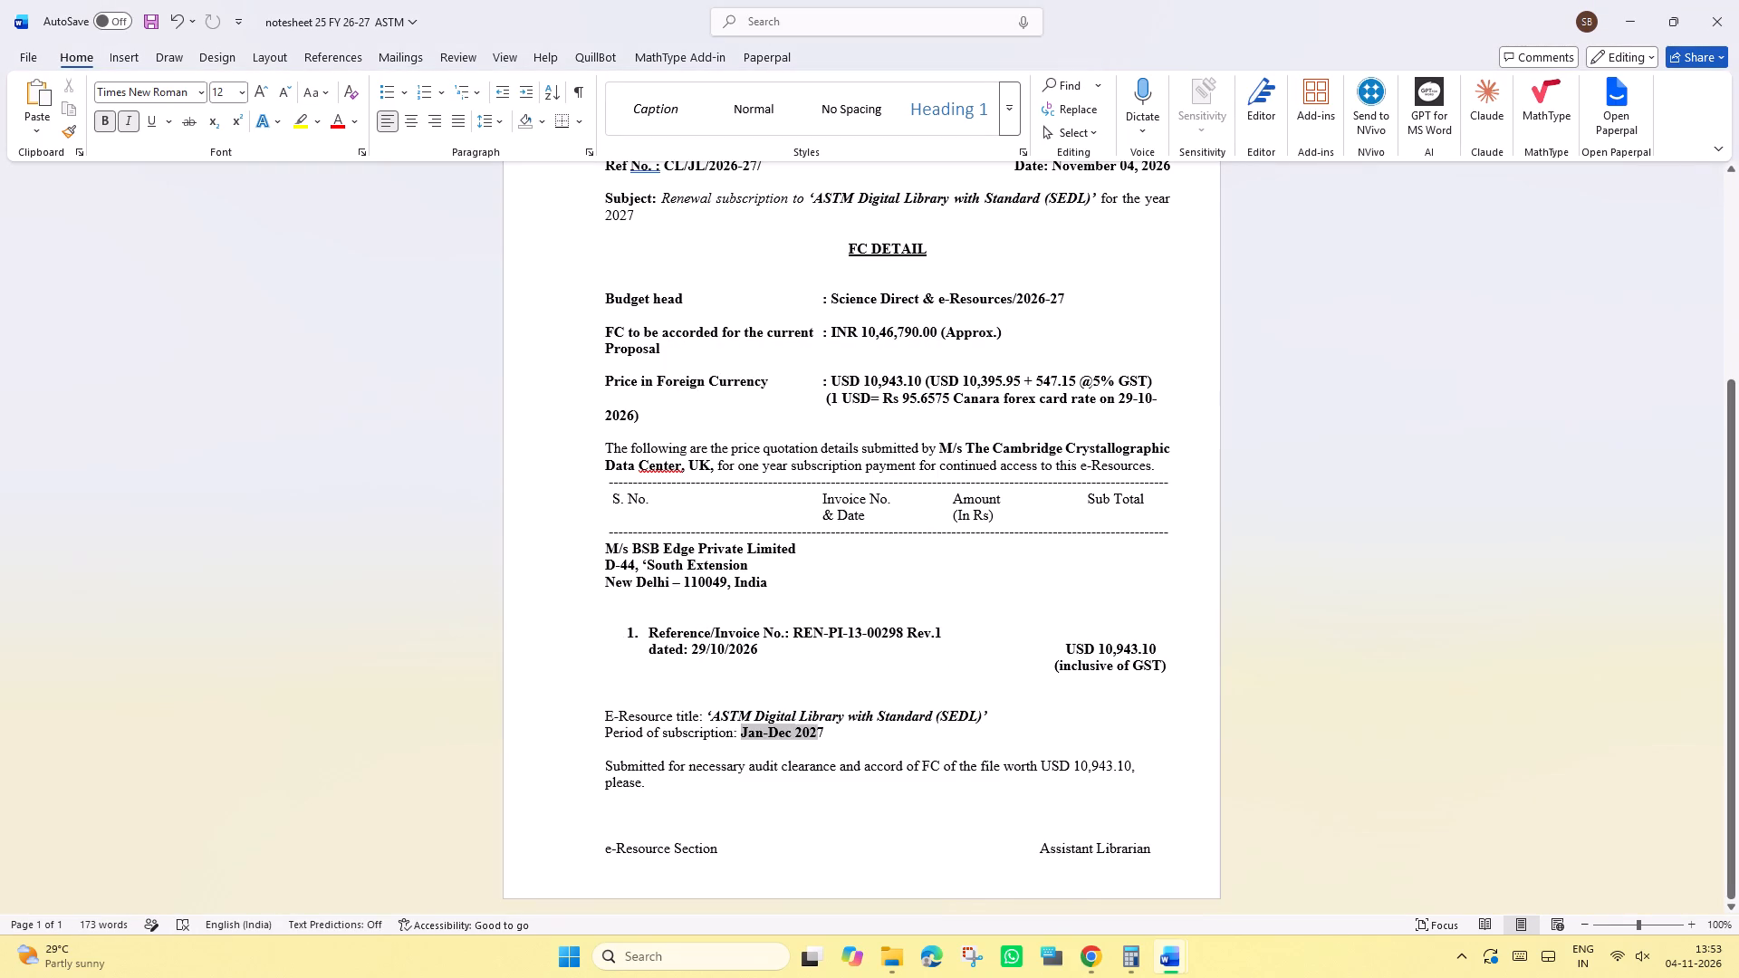
drag(807, 728, 812, 728)
key(ctrl+v)
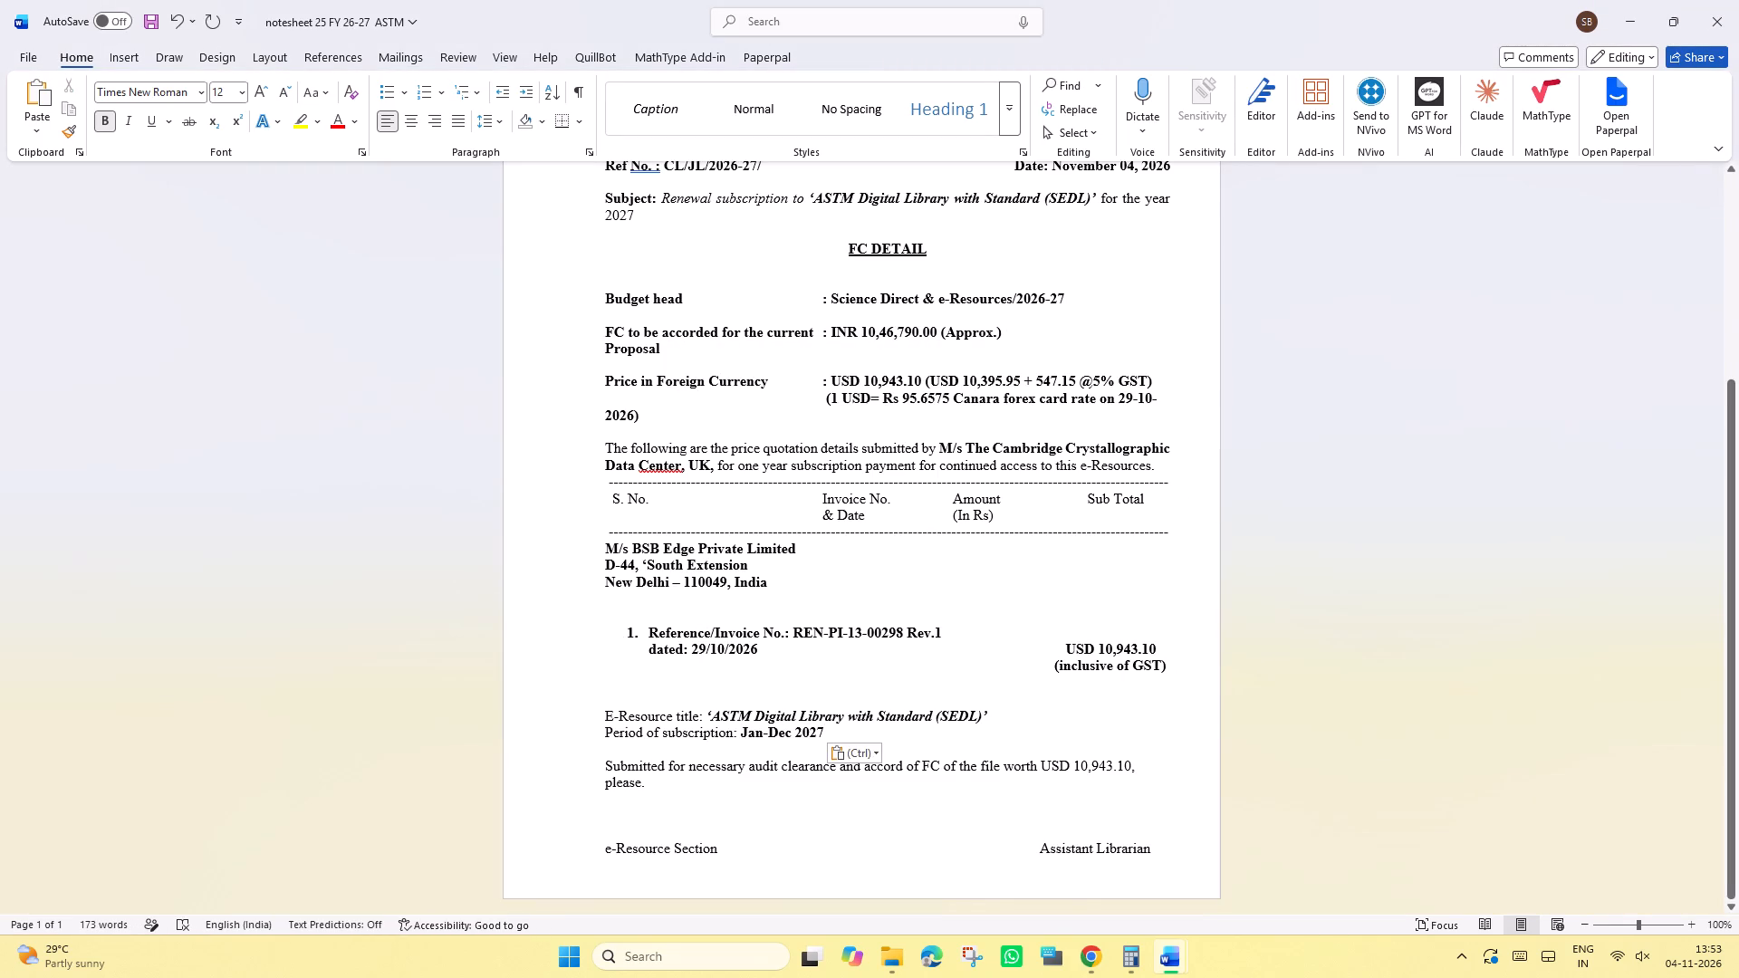
click(823, 730)
key(ctrl+s)
scroll(646, 747, down, 1)
key(ctrl+s)
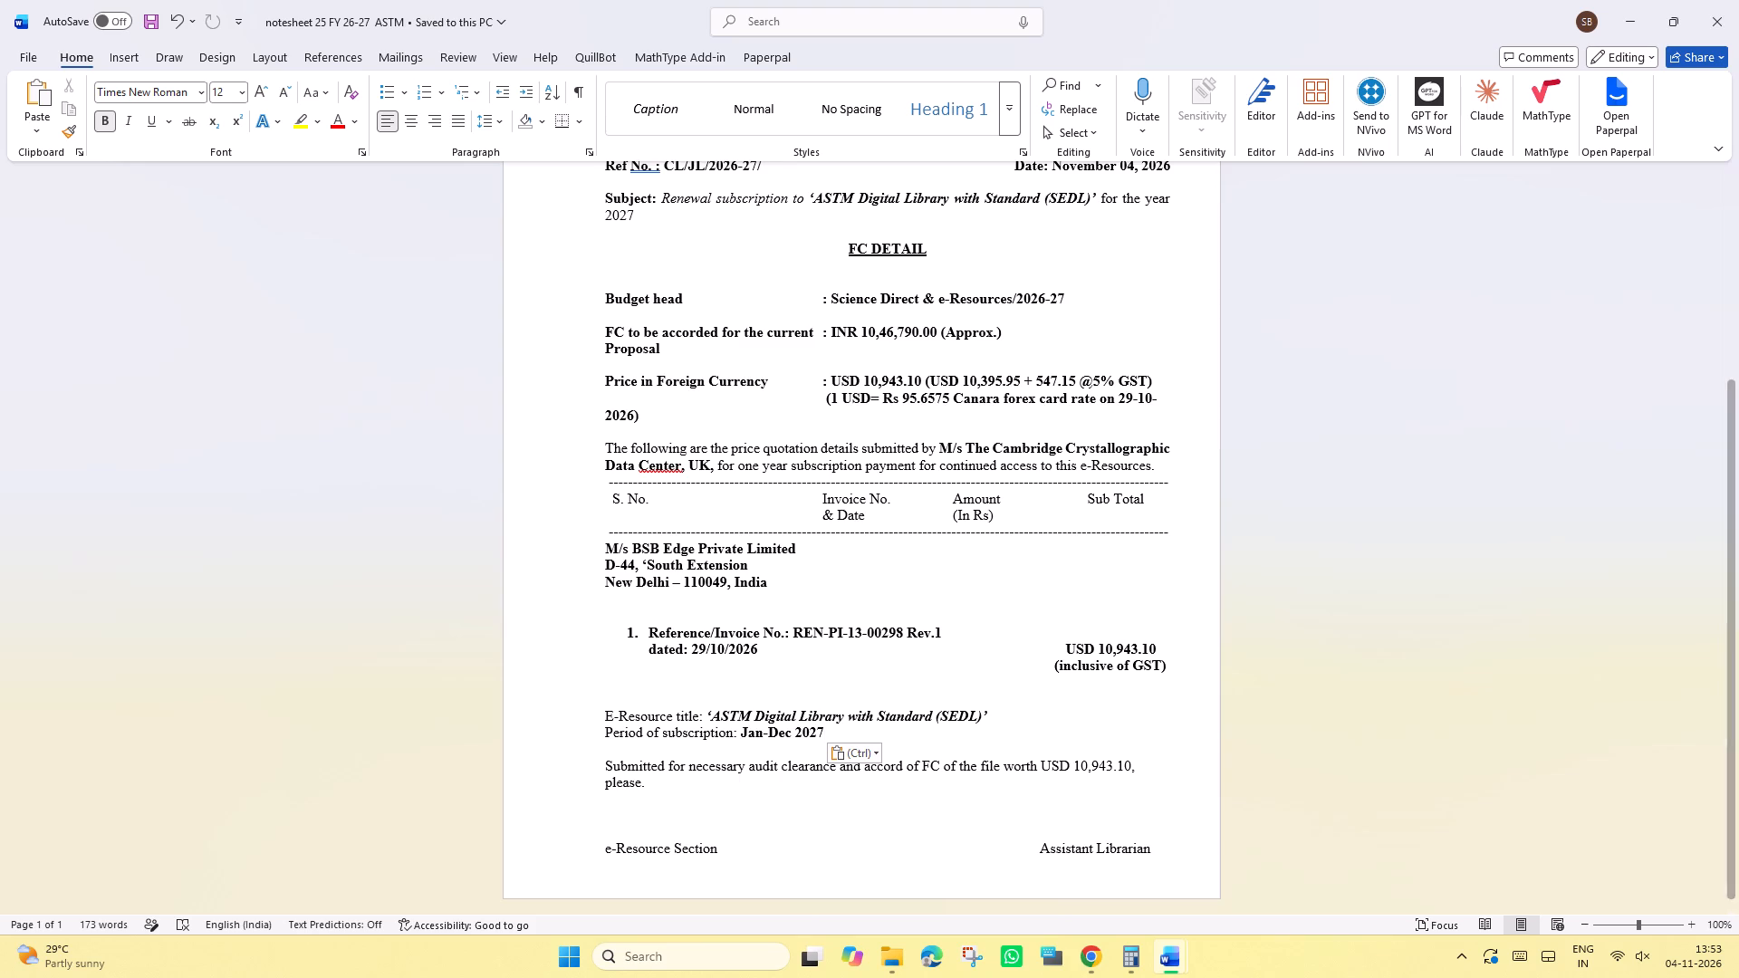
Replace the Cambridge Crystallographic vendor name in the price quotation sentence with M/s BSB Edge Private Limited from the vendor block.
scroll(646, 747, up, 2)
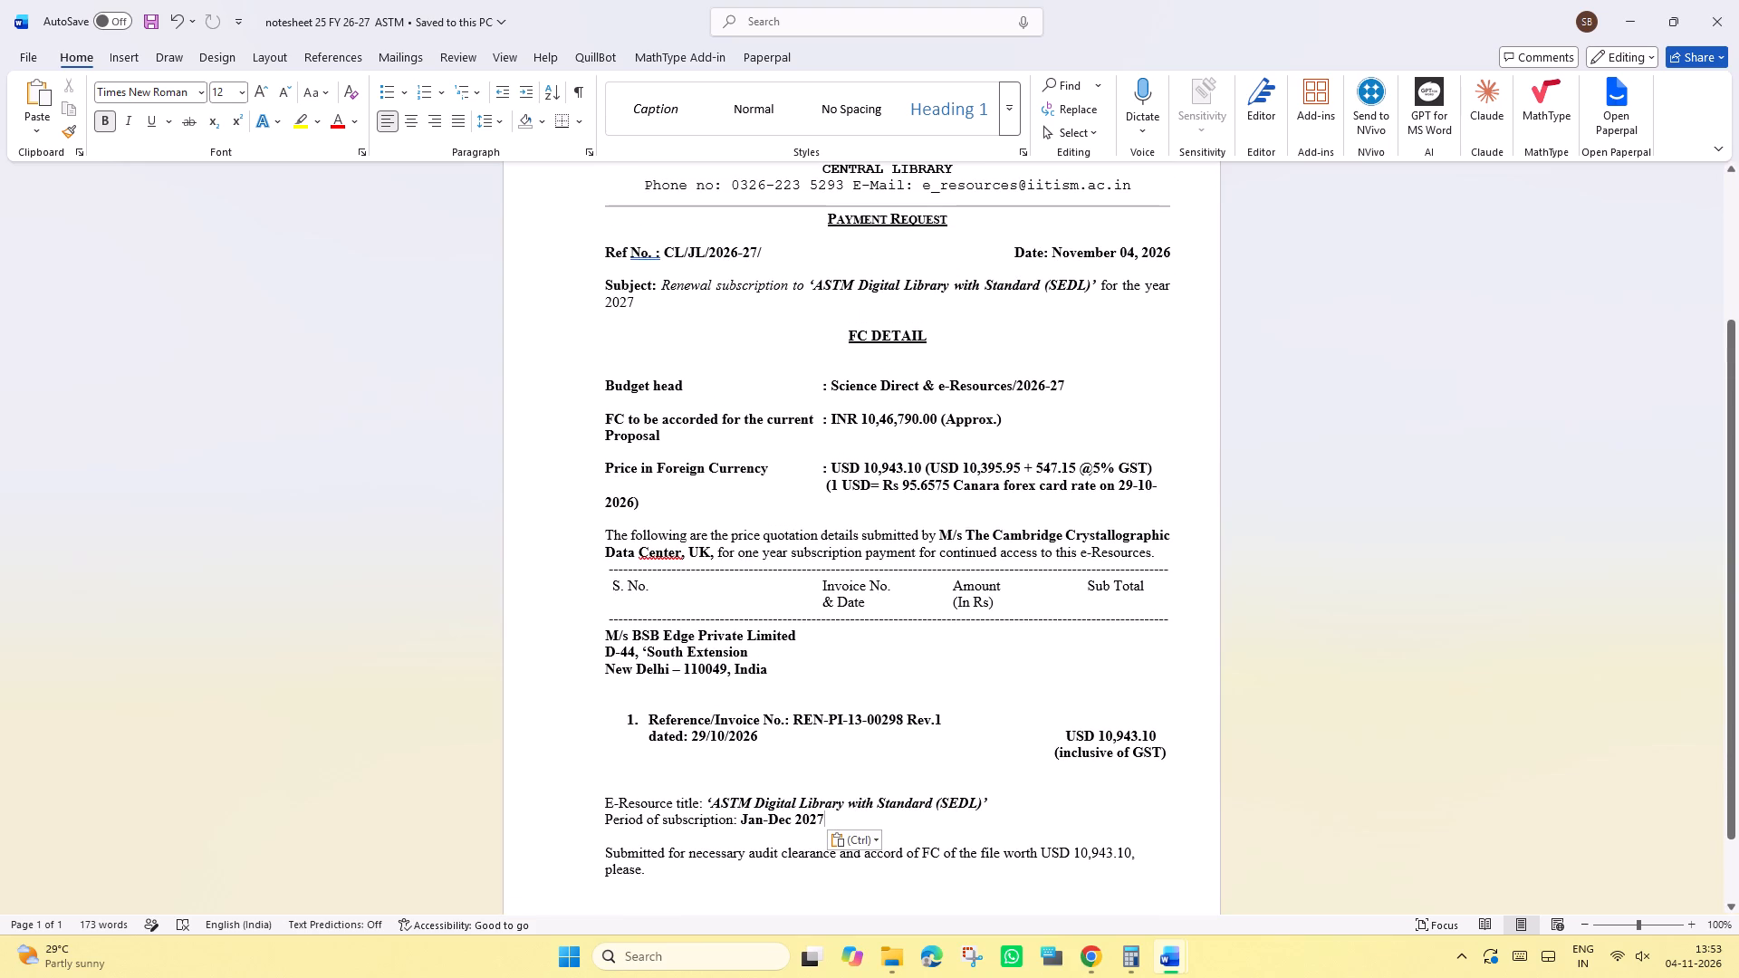
drag(609, 634, 774, 629)
key(ctrl+c)
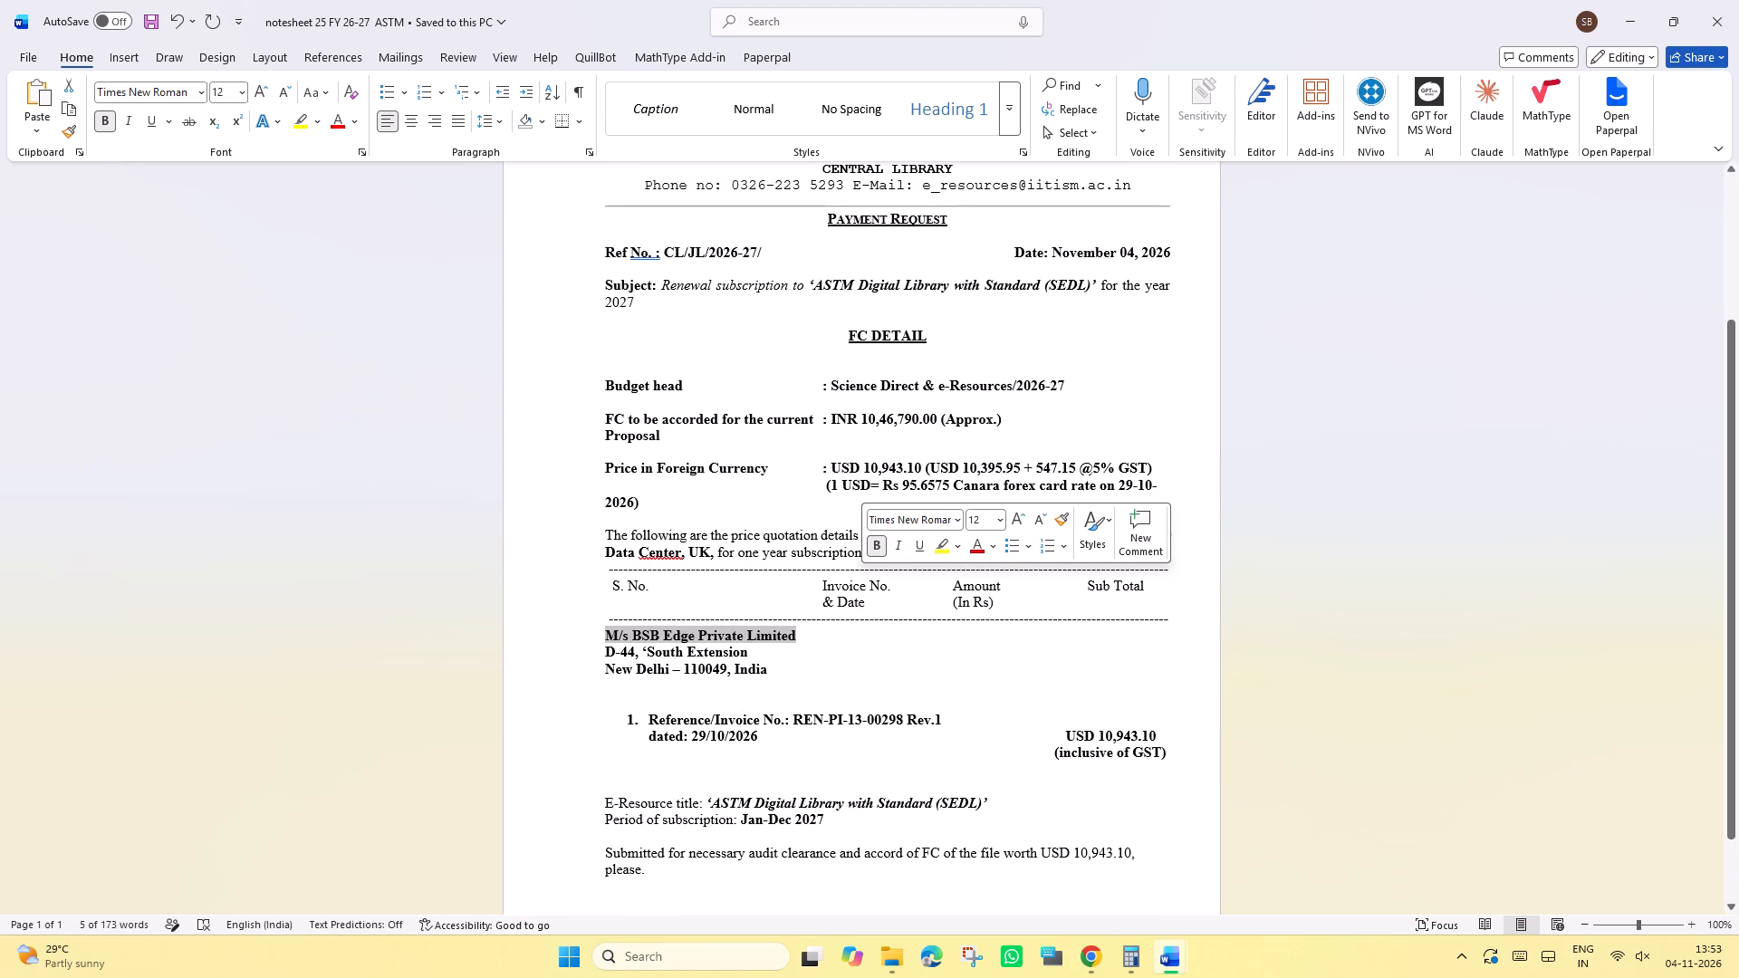
click(733, 523)
drag(944, 532, 1093, 532)
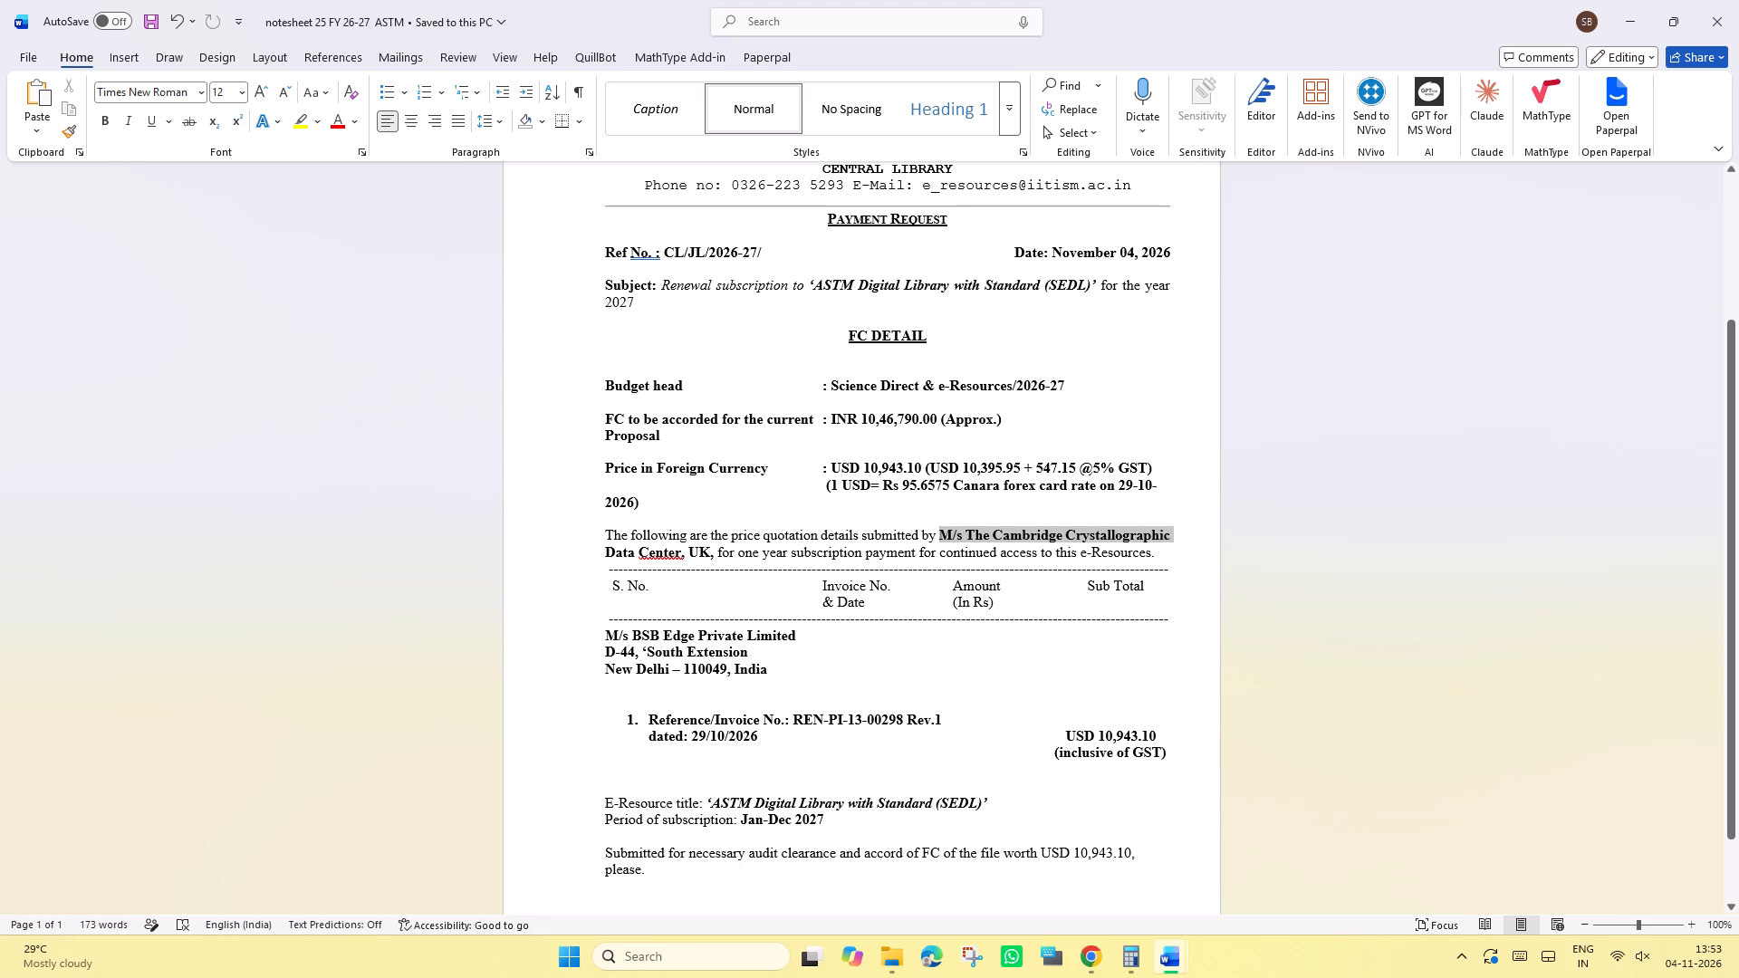
drag(1093, 532, 676, 549)
key(ctrl+v)
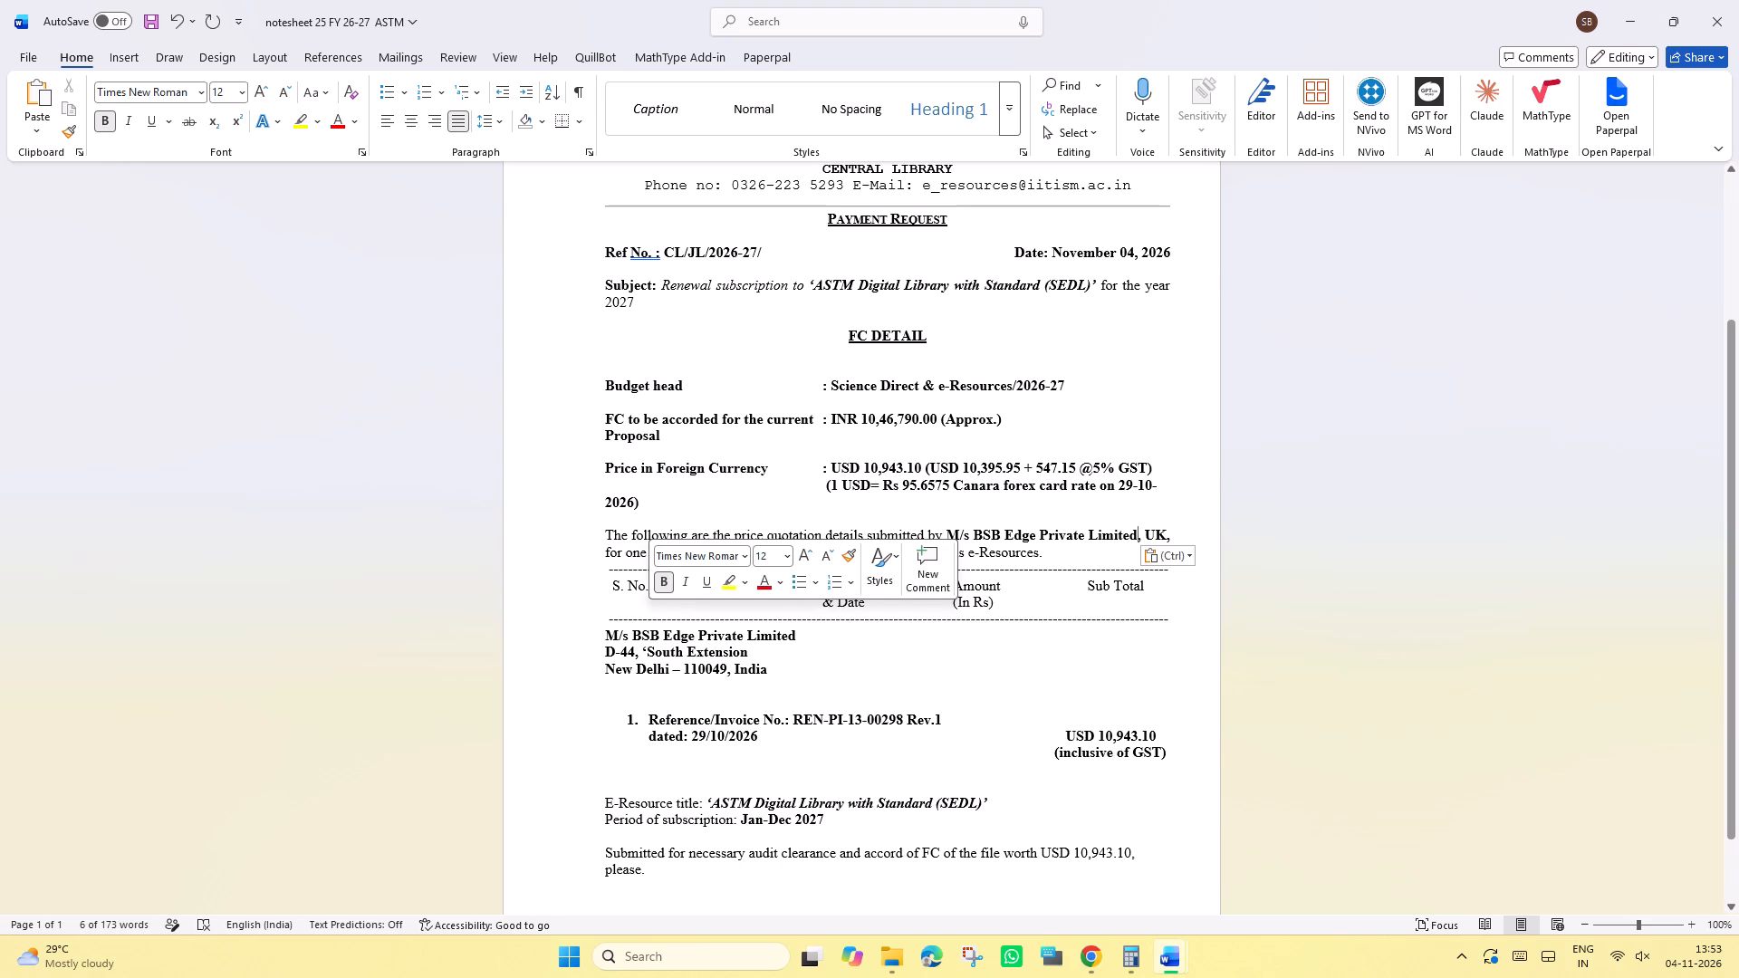
Replace "UK" after the vendor name in the quotation sentence with New Delhi from the vendor address, and save the notesheet.
drag(602, 672, 668, 669)
key(ctrl+c)
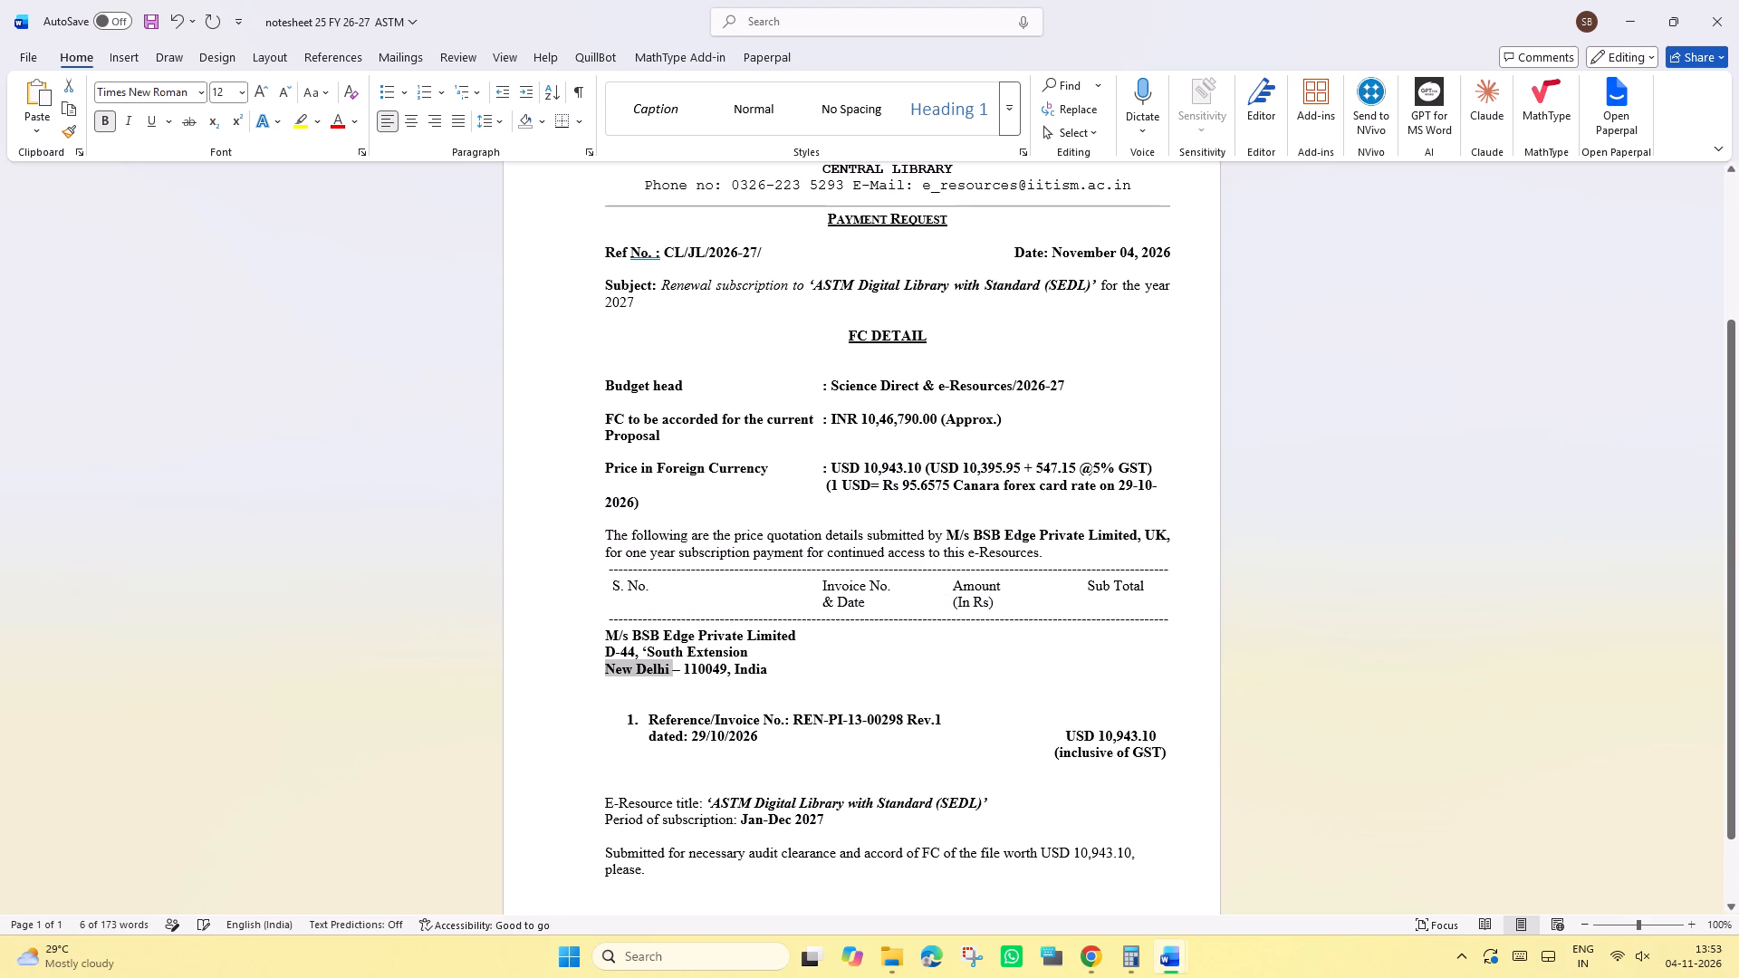
drag(1143, 535, 1162, 534)
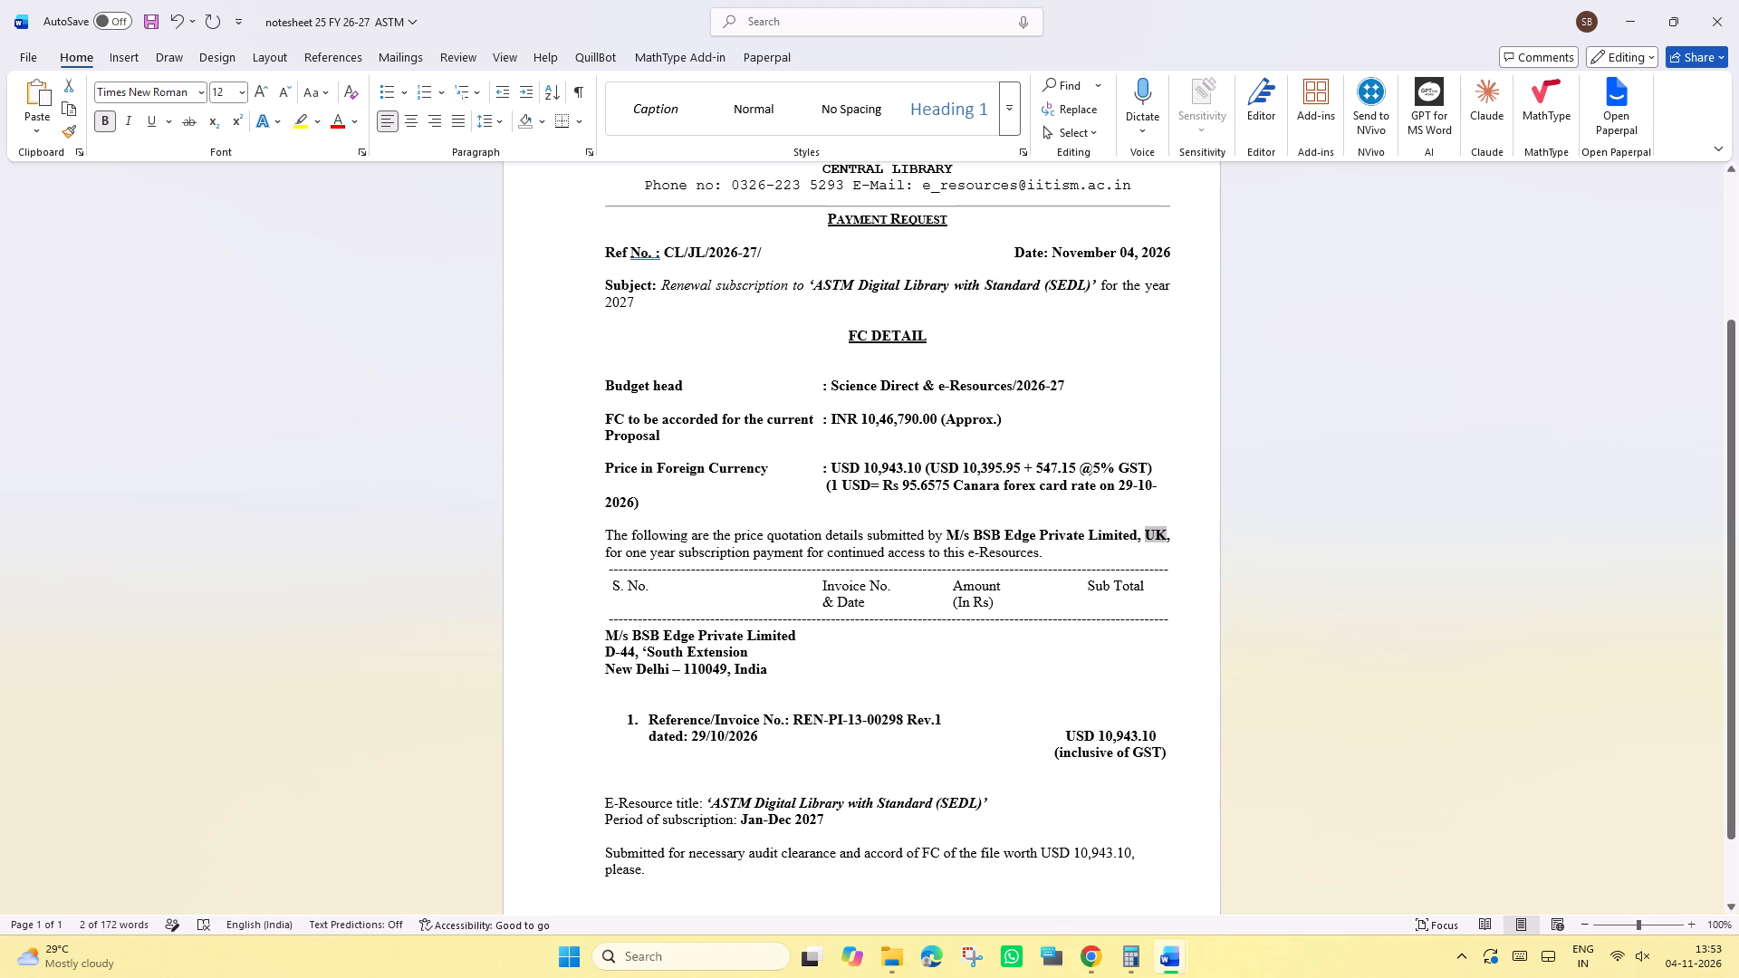
drag(1162, 534, 1163, 534)
key(ctrl+v)
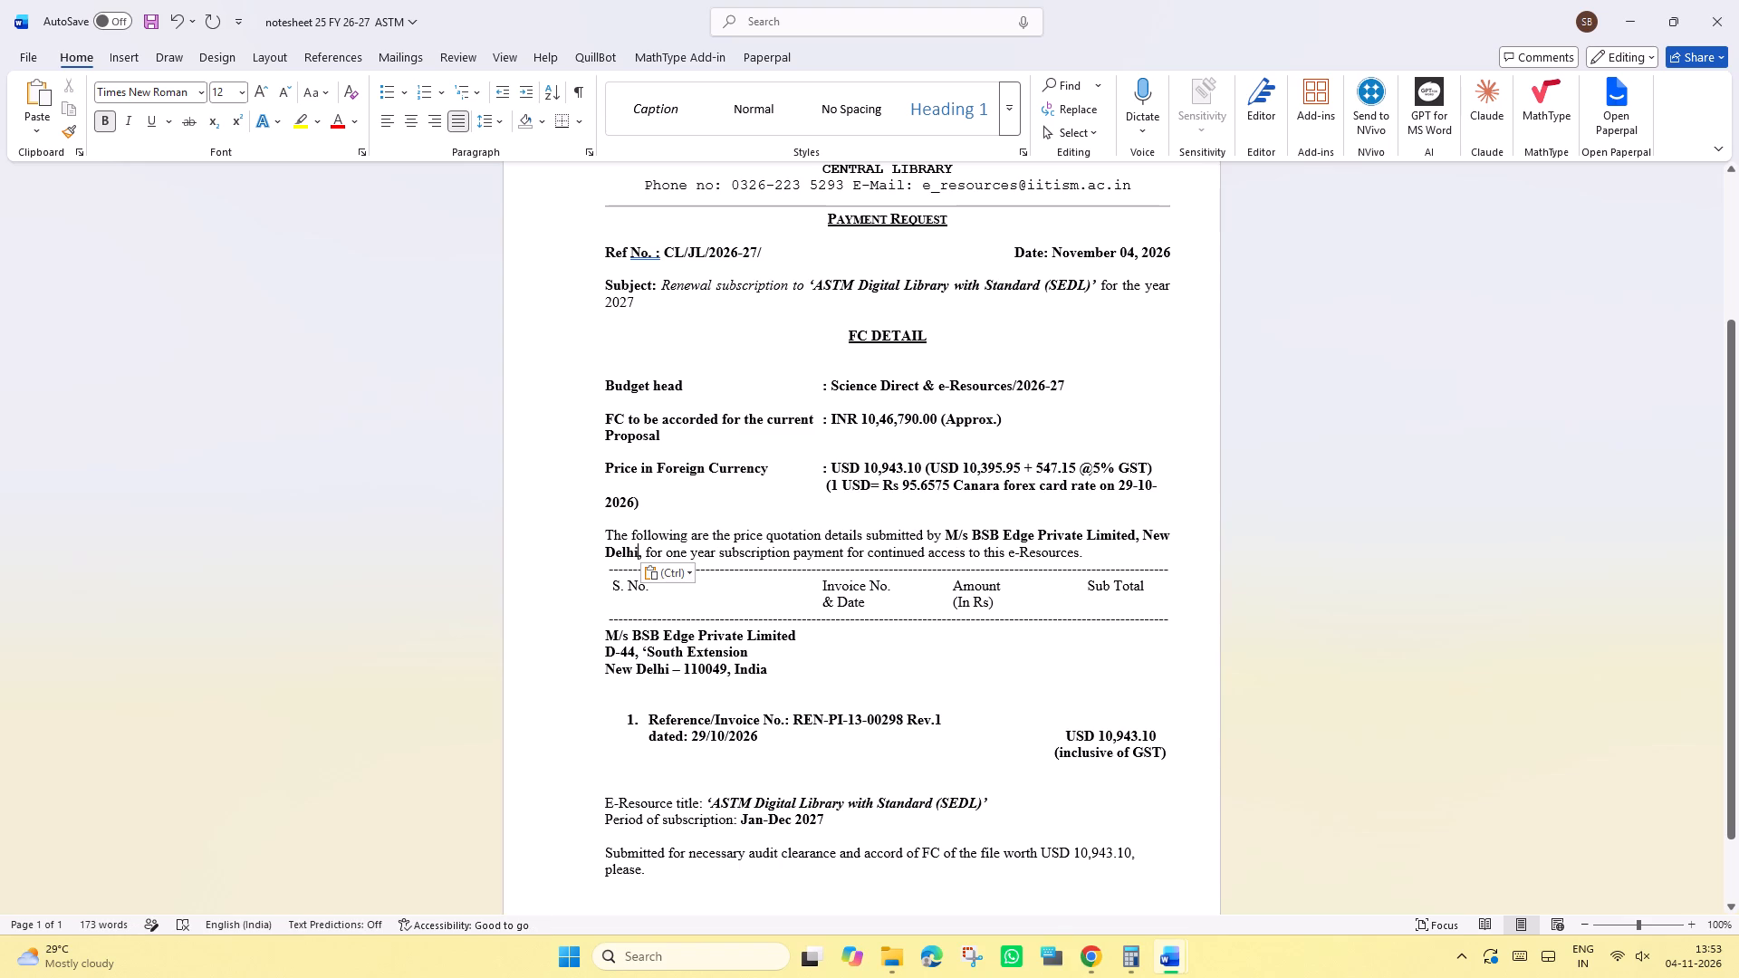
click(789, 537)
key(ctrl+s)
scroll(876, 647, down, 1)
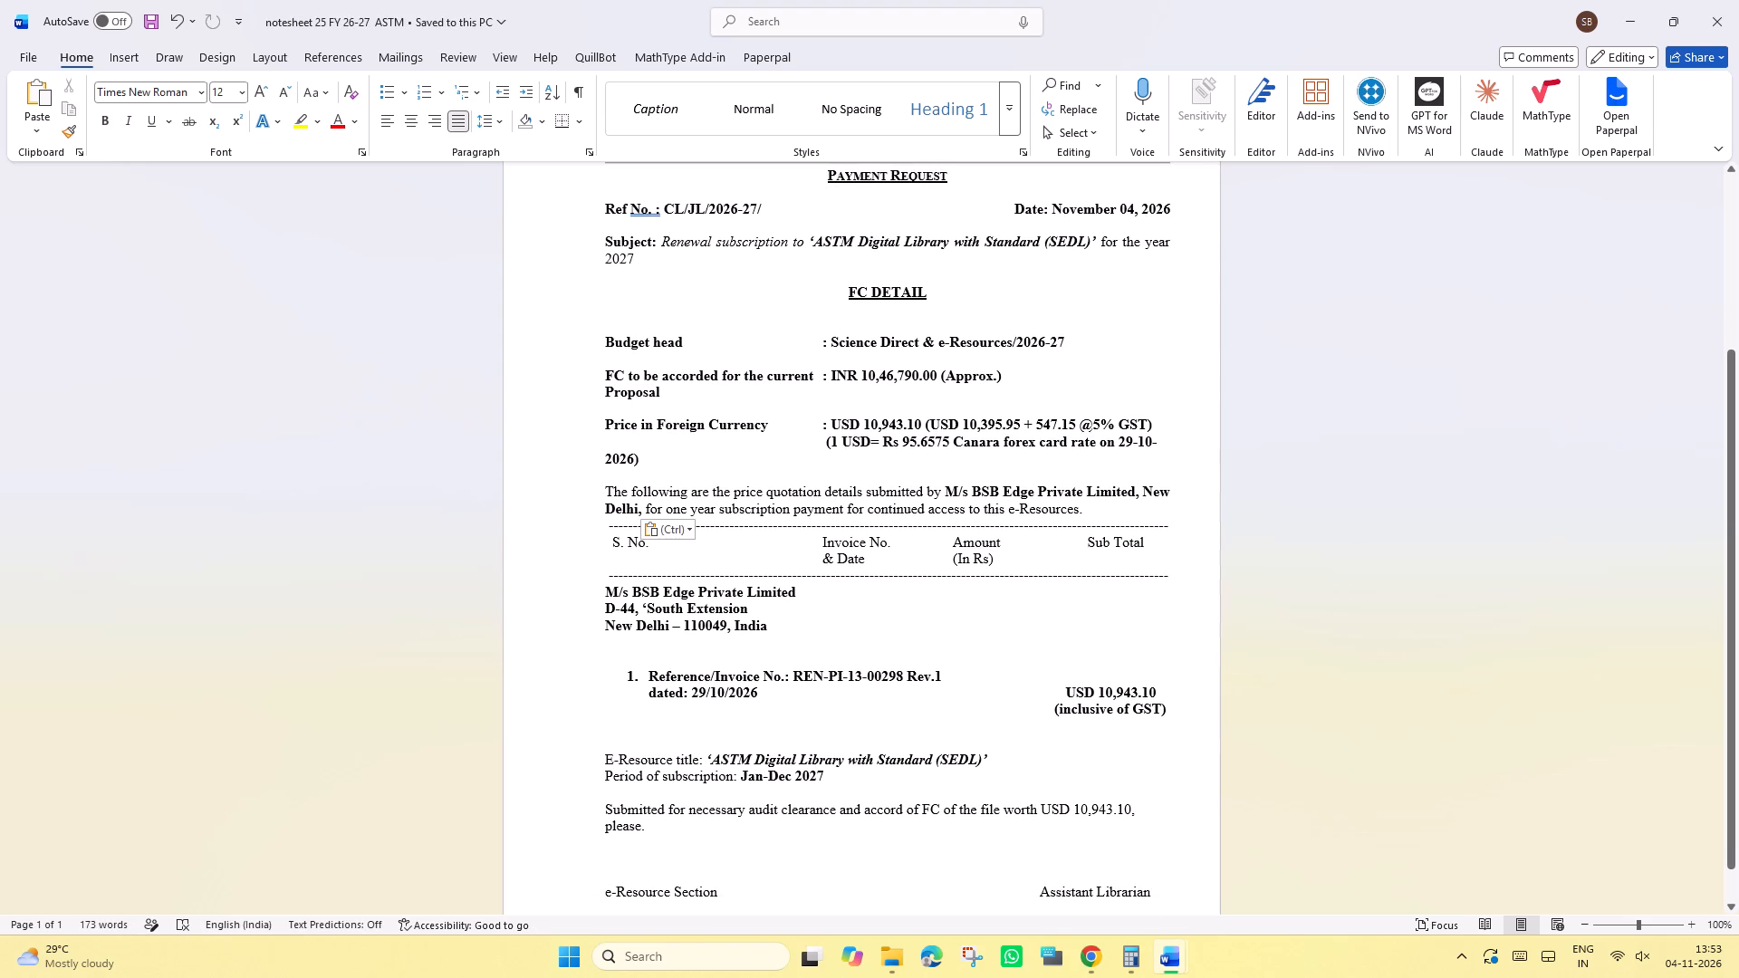
Check and save the completed ASTM notesheet 25, and close it along with the ASTM reference notesheet 08.
scroll(821, 638, up, 2)
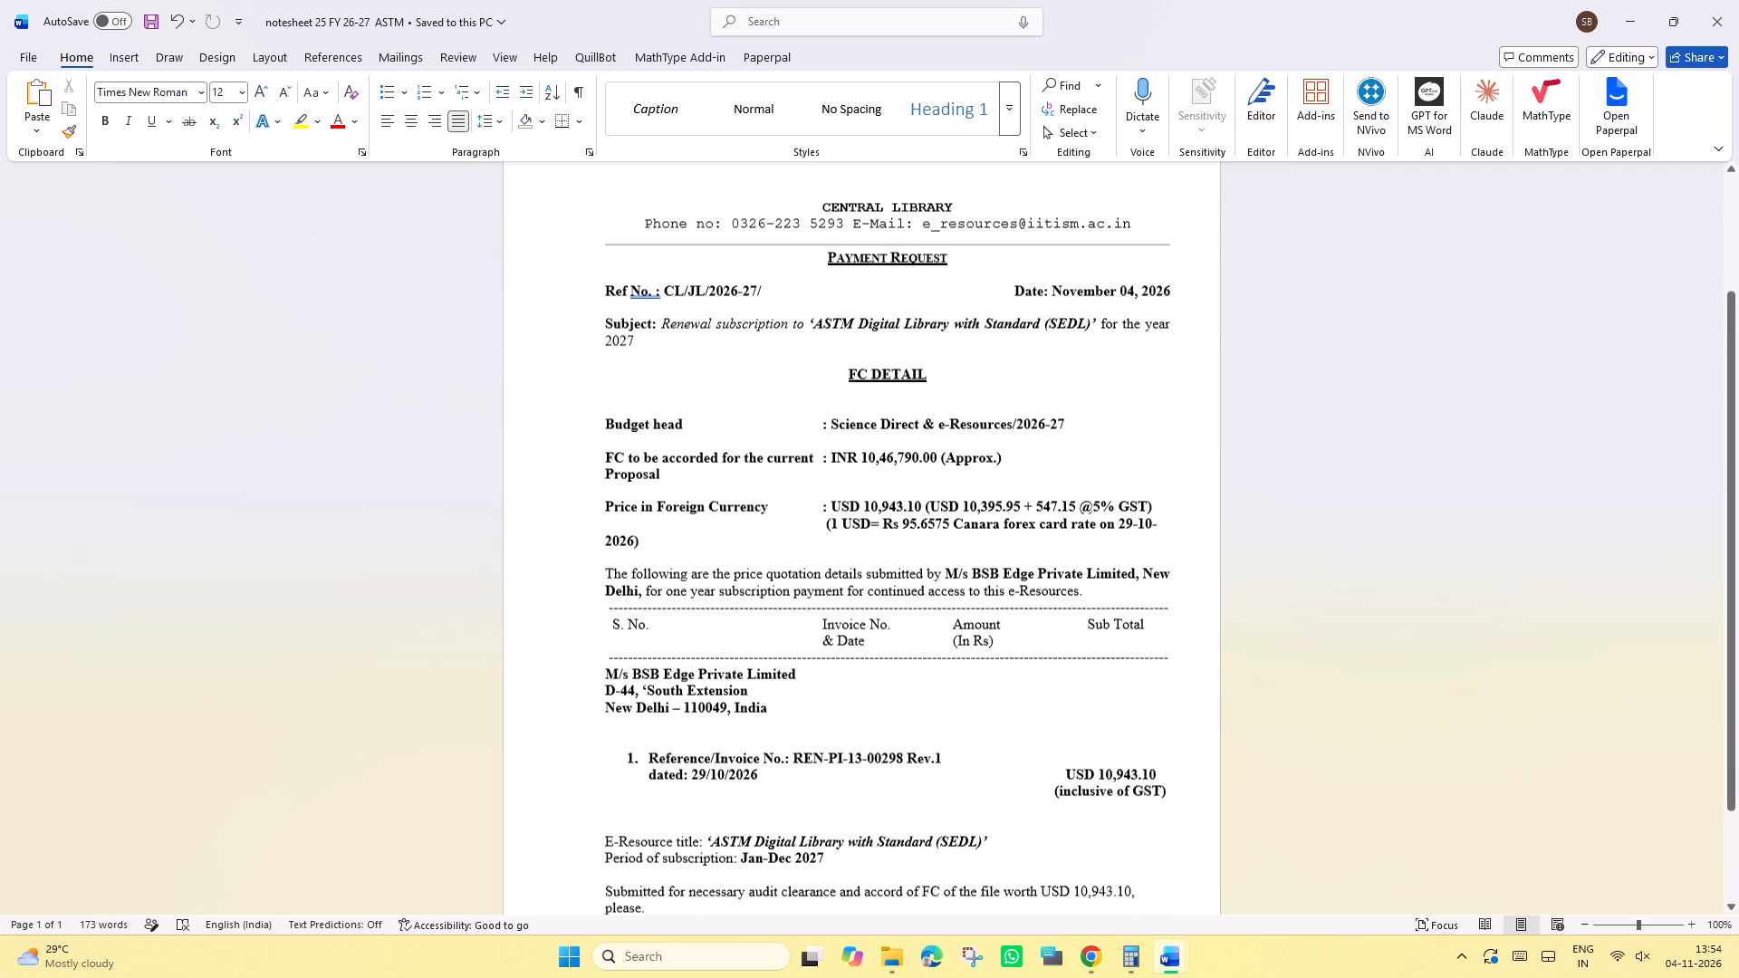
scroll(821, 638, up, 1)
key(ctrl+s)
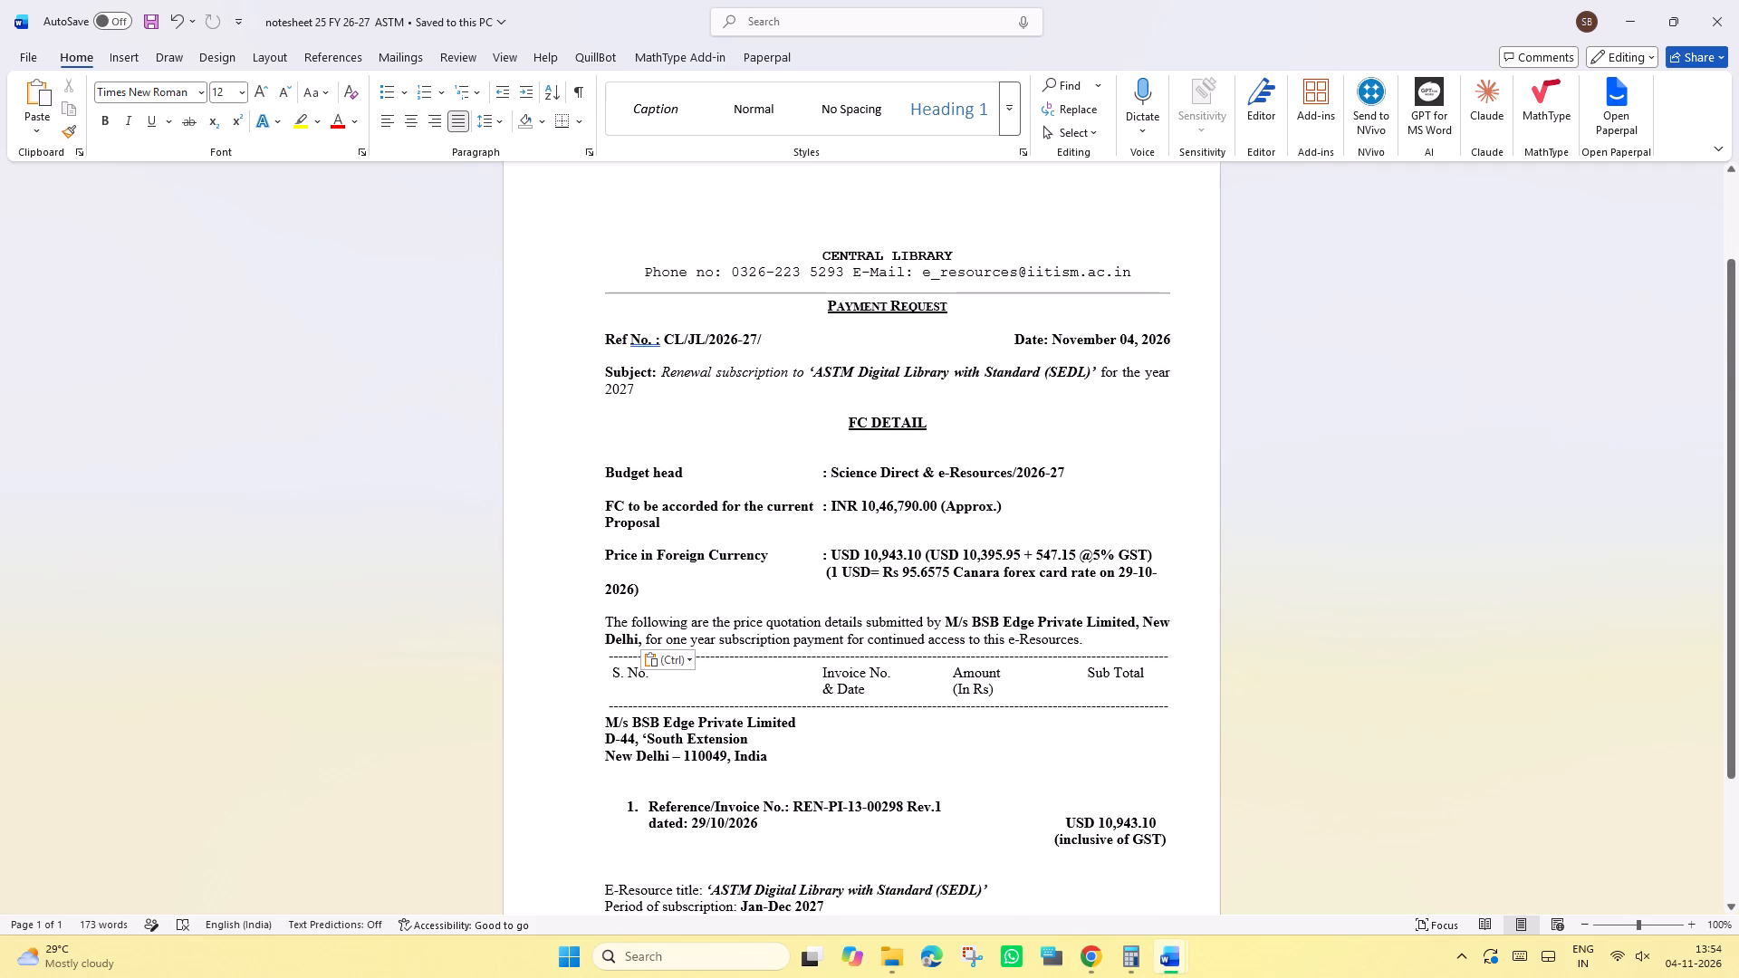
scroll(851, 621, down, 7)
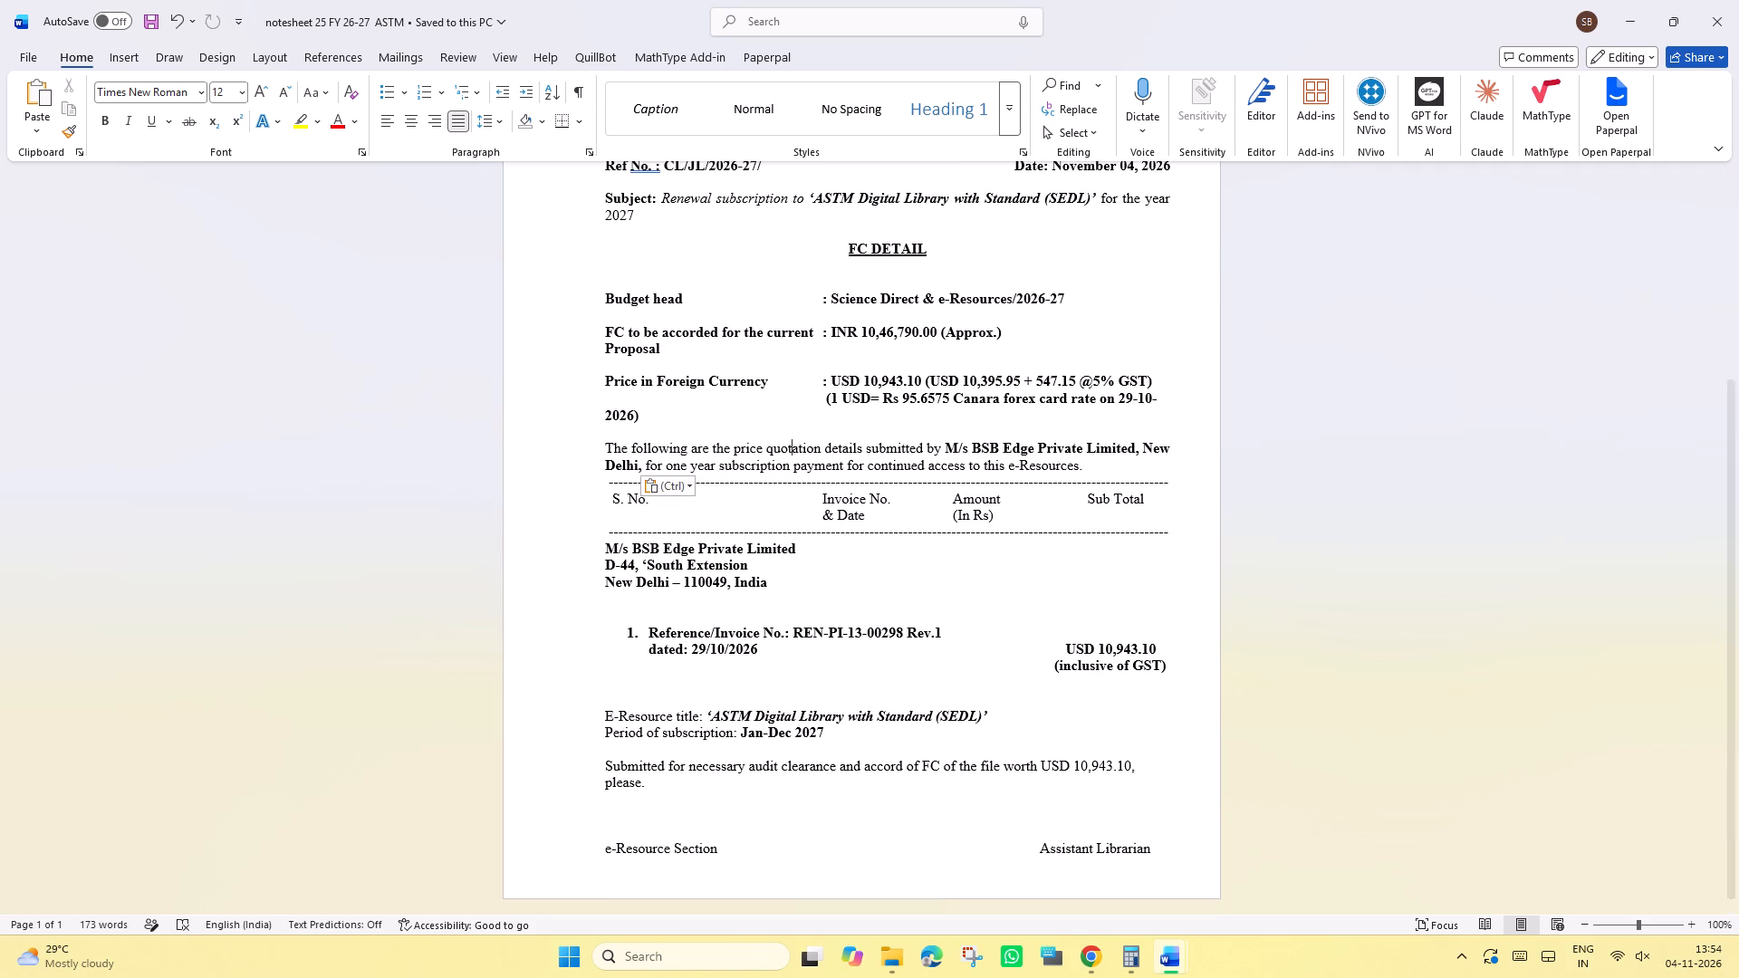
key(ctrl+s)
scroll(888, 666, up, 2)
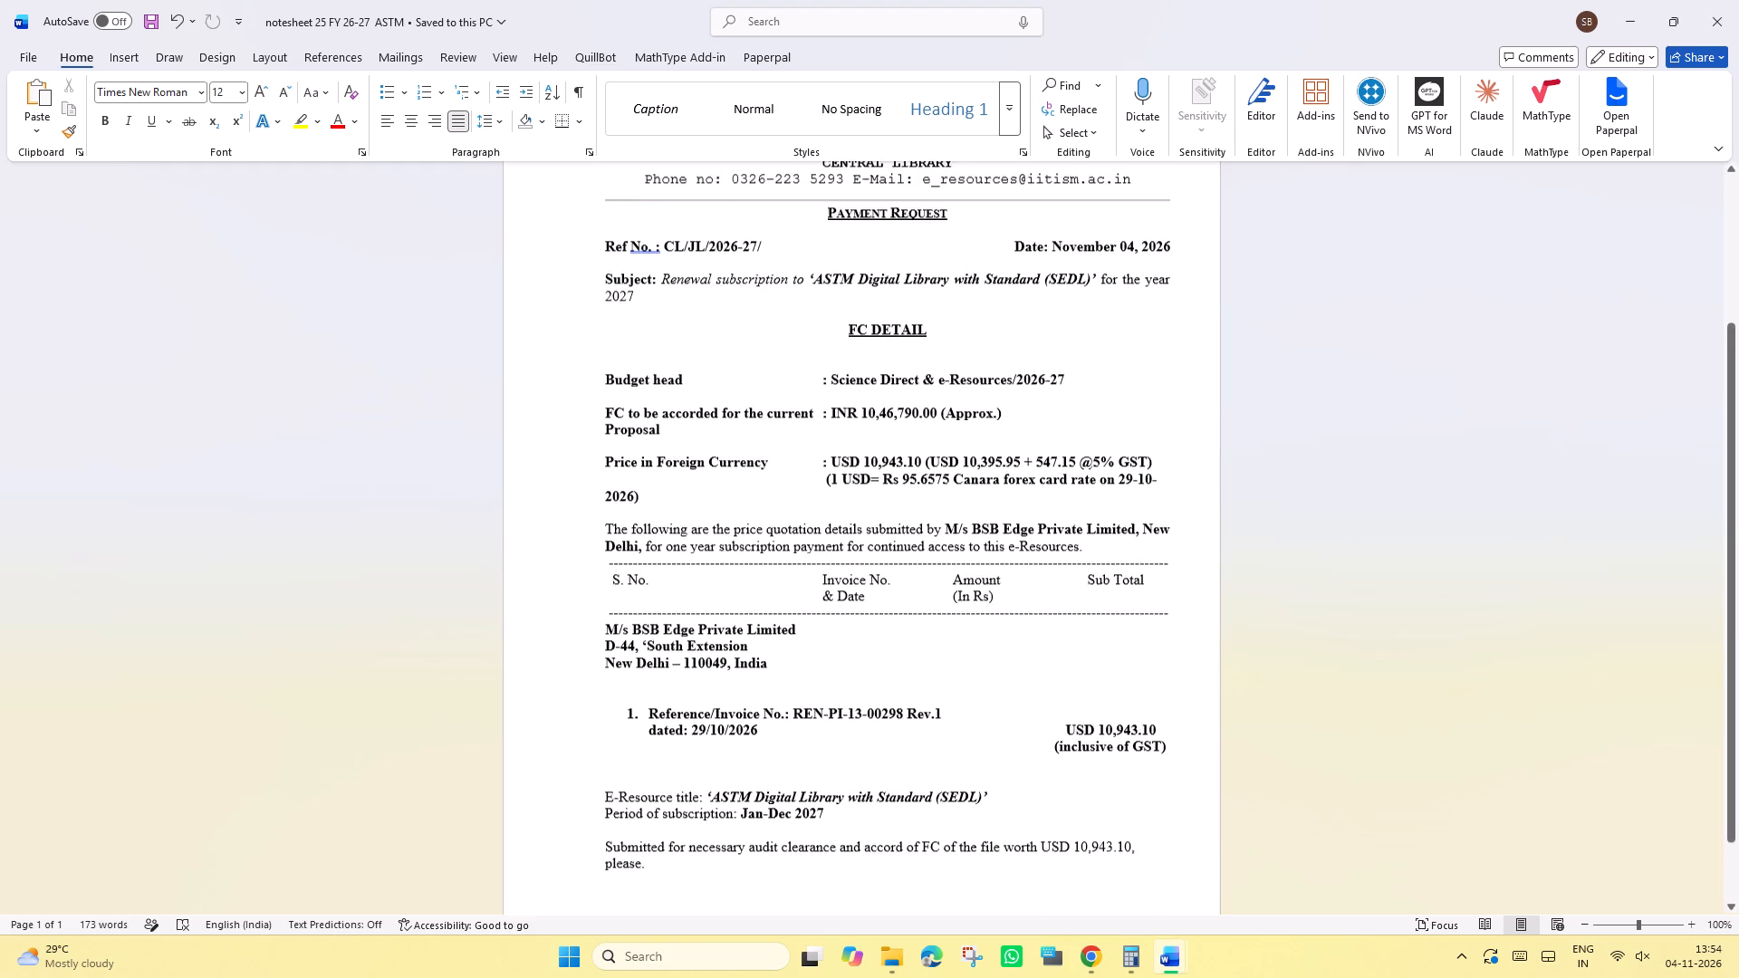
scroll(889, 664, up, 4)
scroll(859, 512, up, 4)
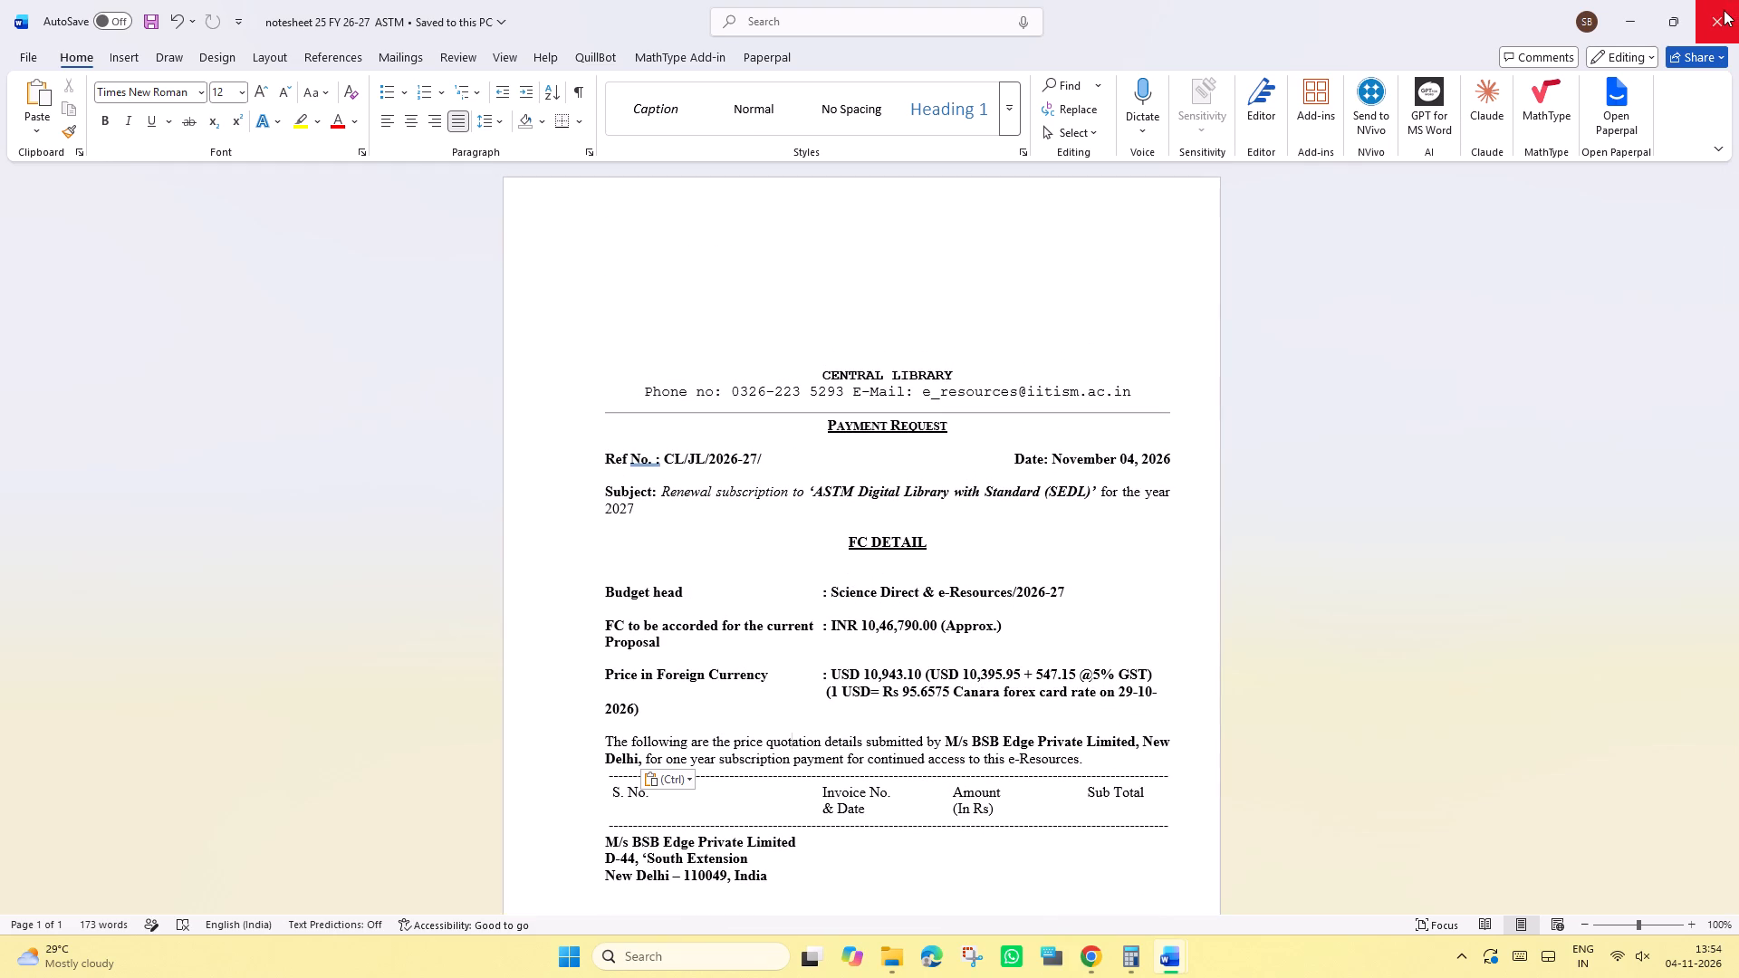
click(1721, 12)
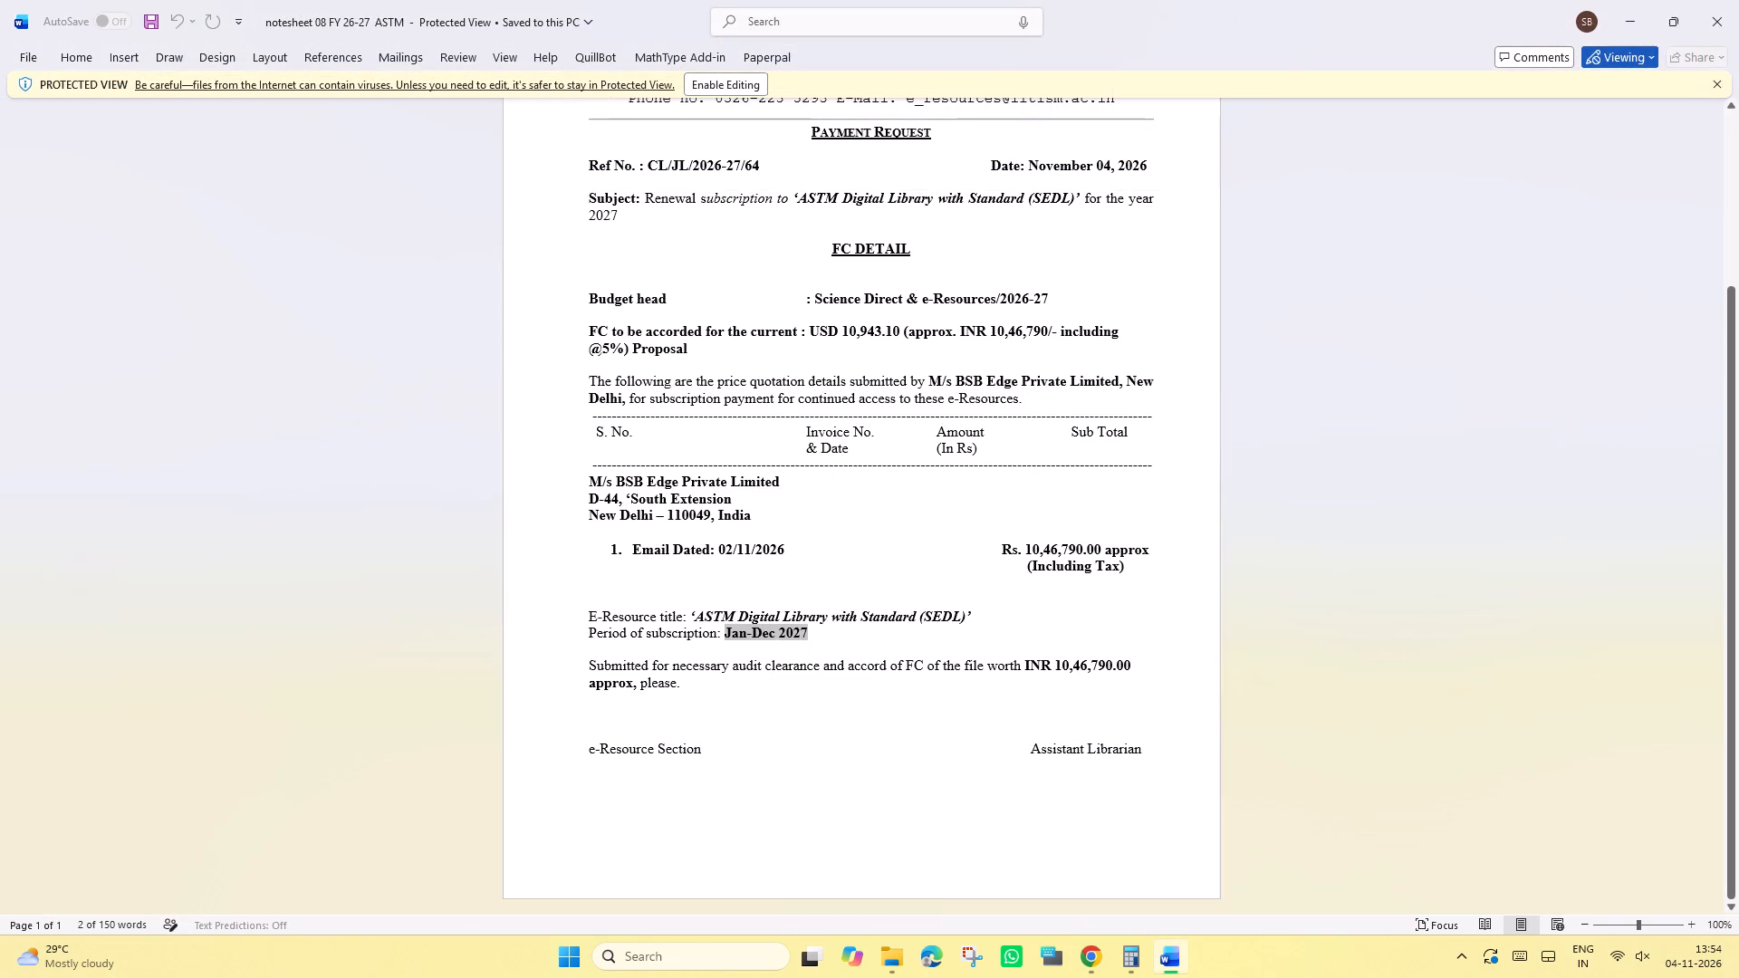
click(1720, 2)
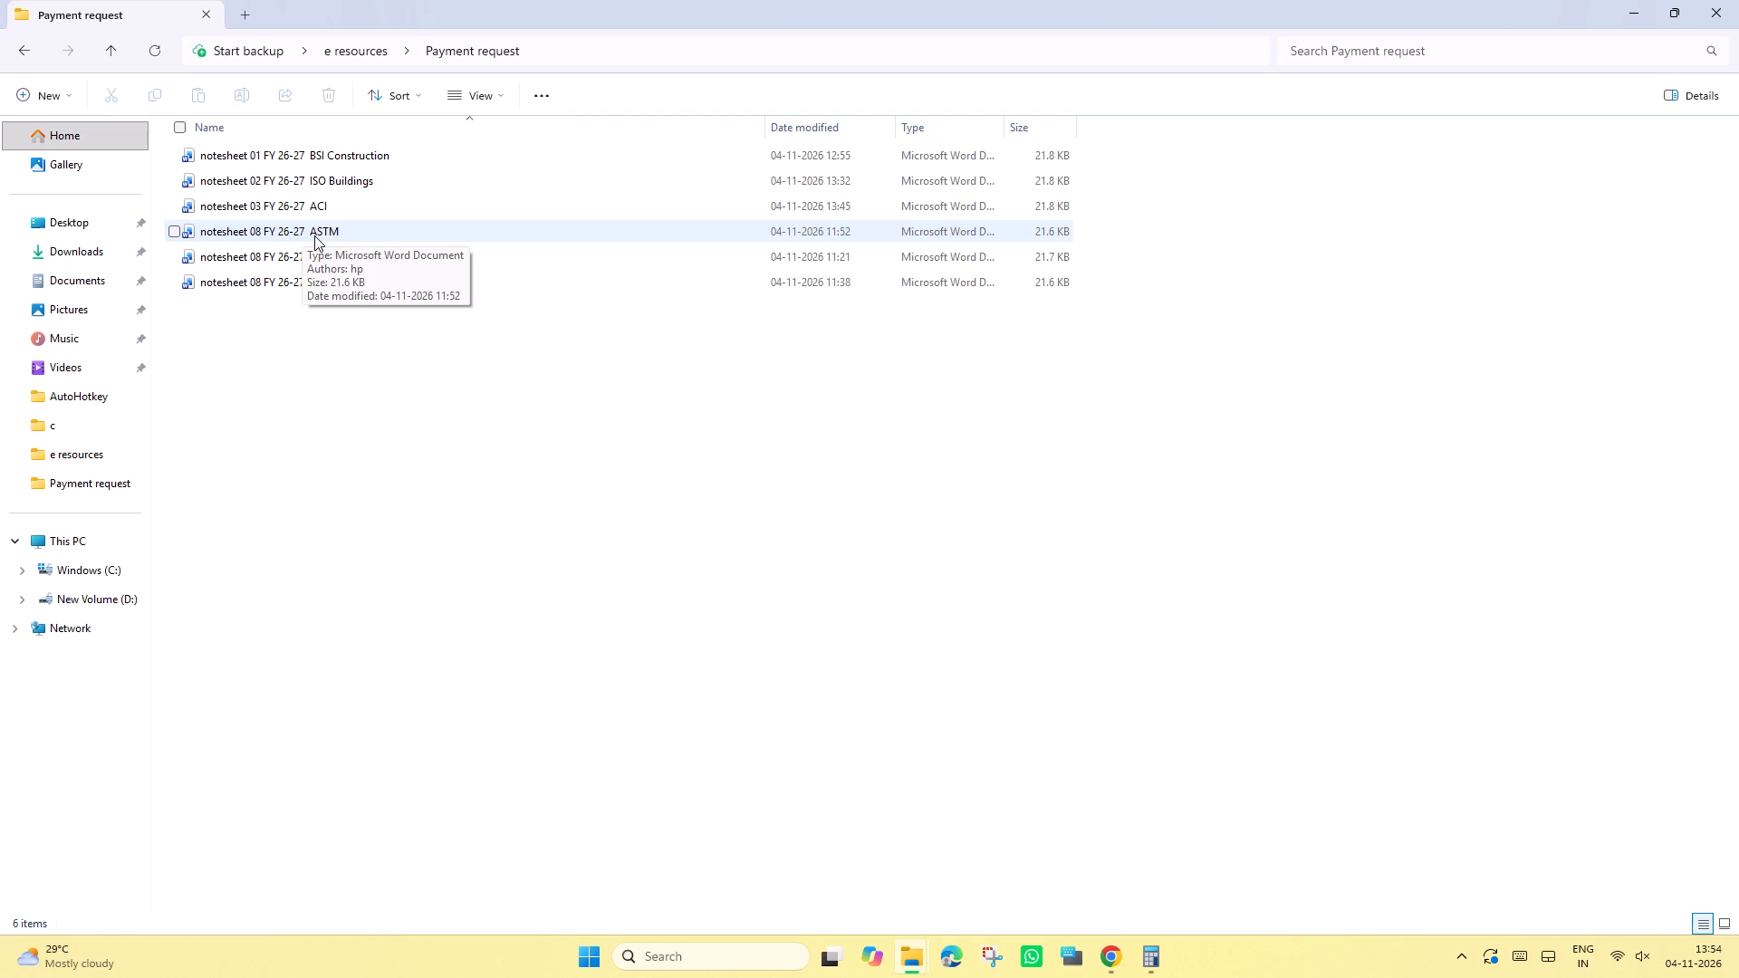
Delete the file 'notesheet 08 FY 26-27 ASTM' from the Payment request folder in File Explorer.
click(314, 235)
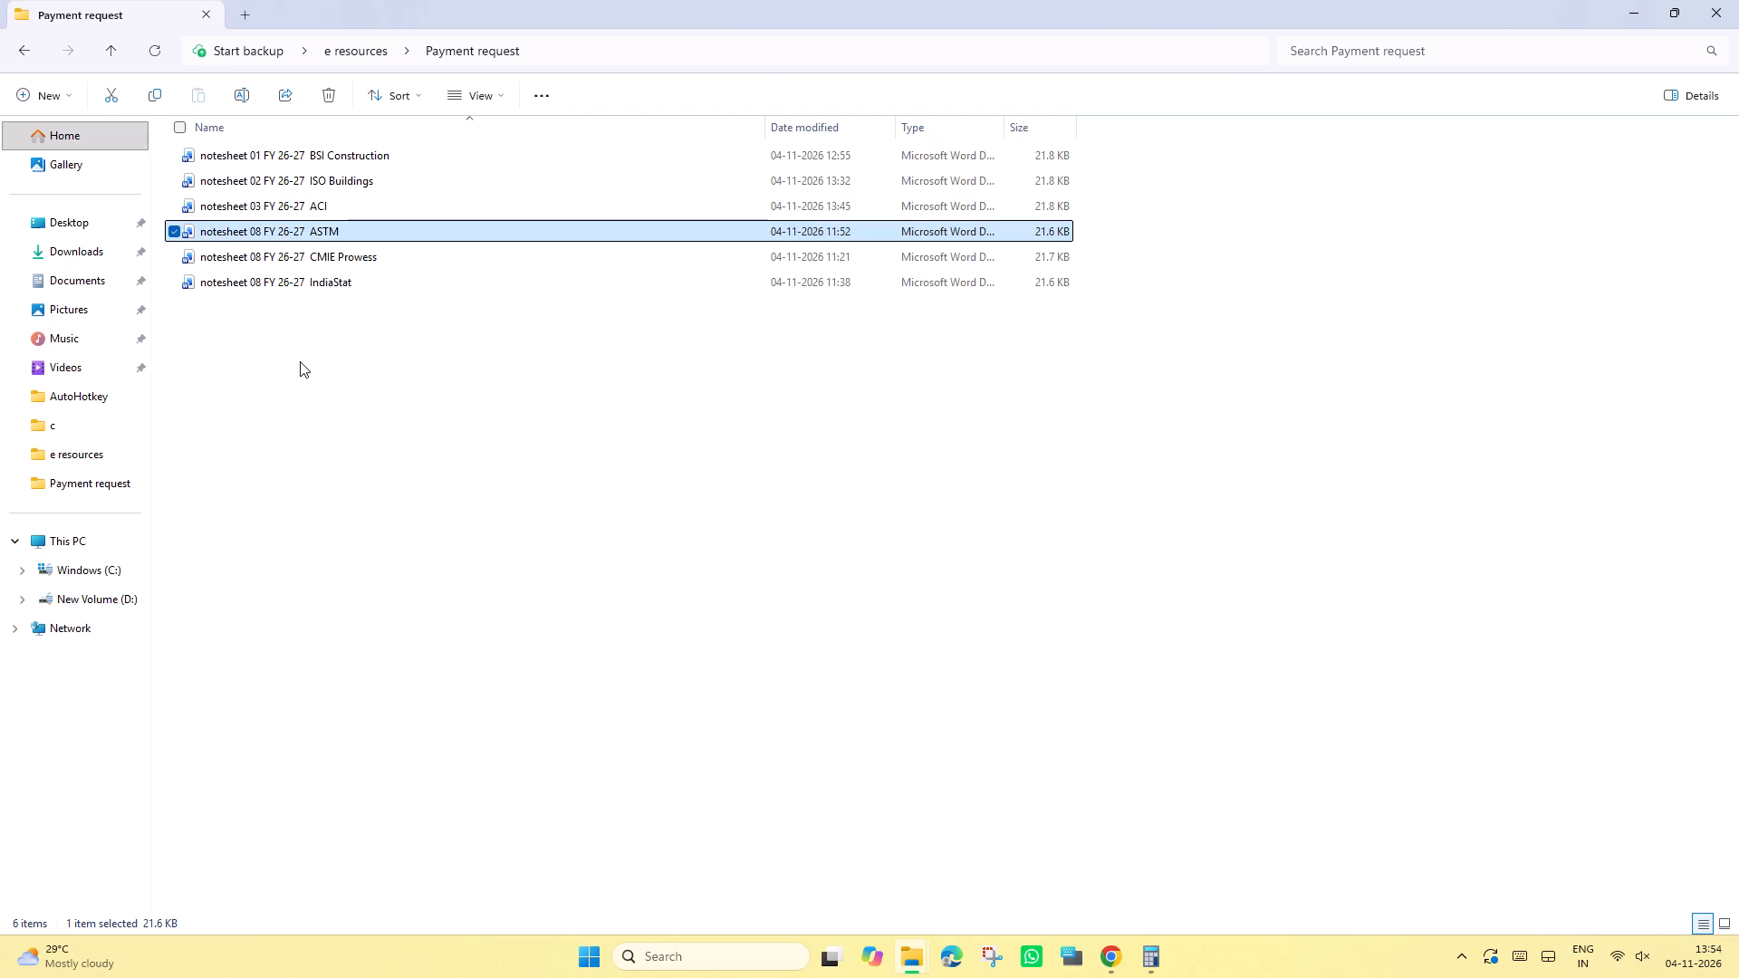
key(Delete)
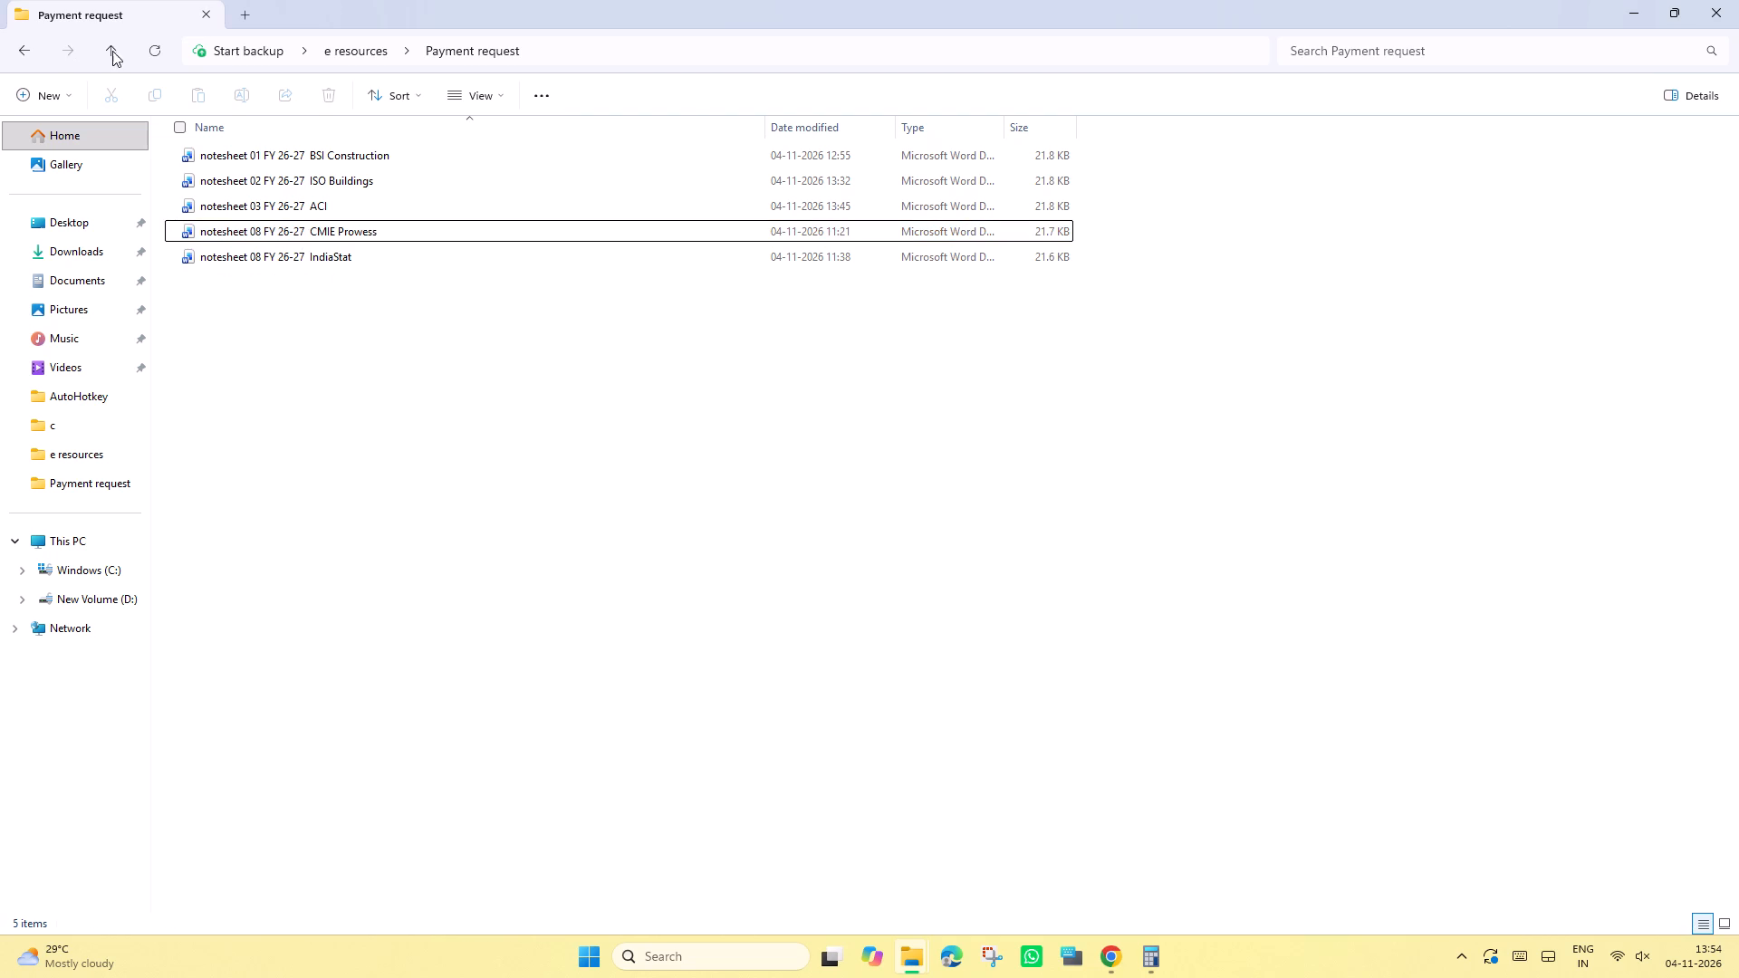
Move the file 'notesheet 25 FY 26-27 ASTM' from the e resources folder into the Payment request folder.
click(114, 43)
drag(351, 207, 370, 196)
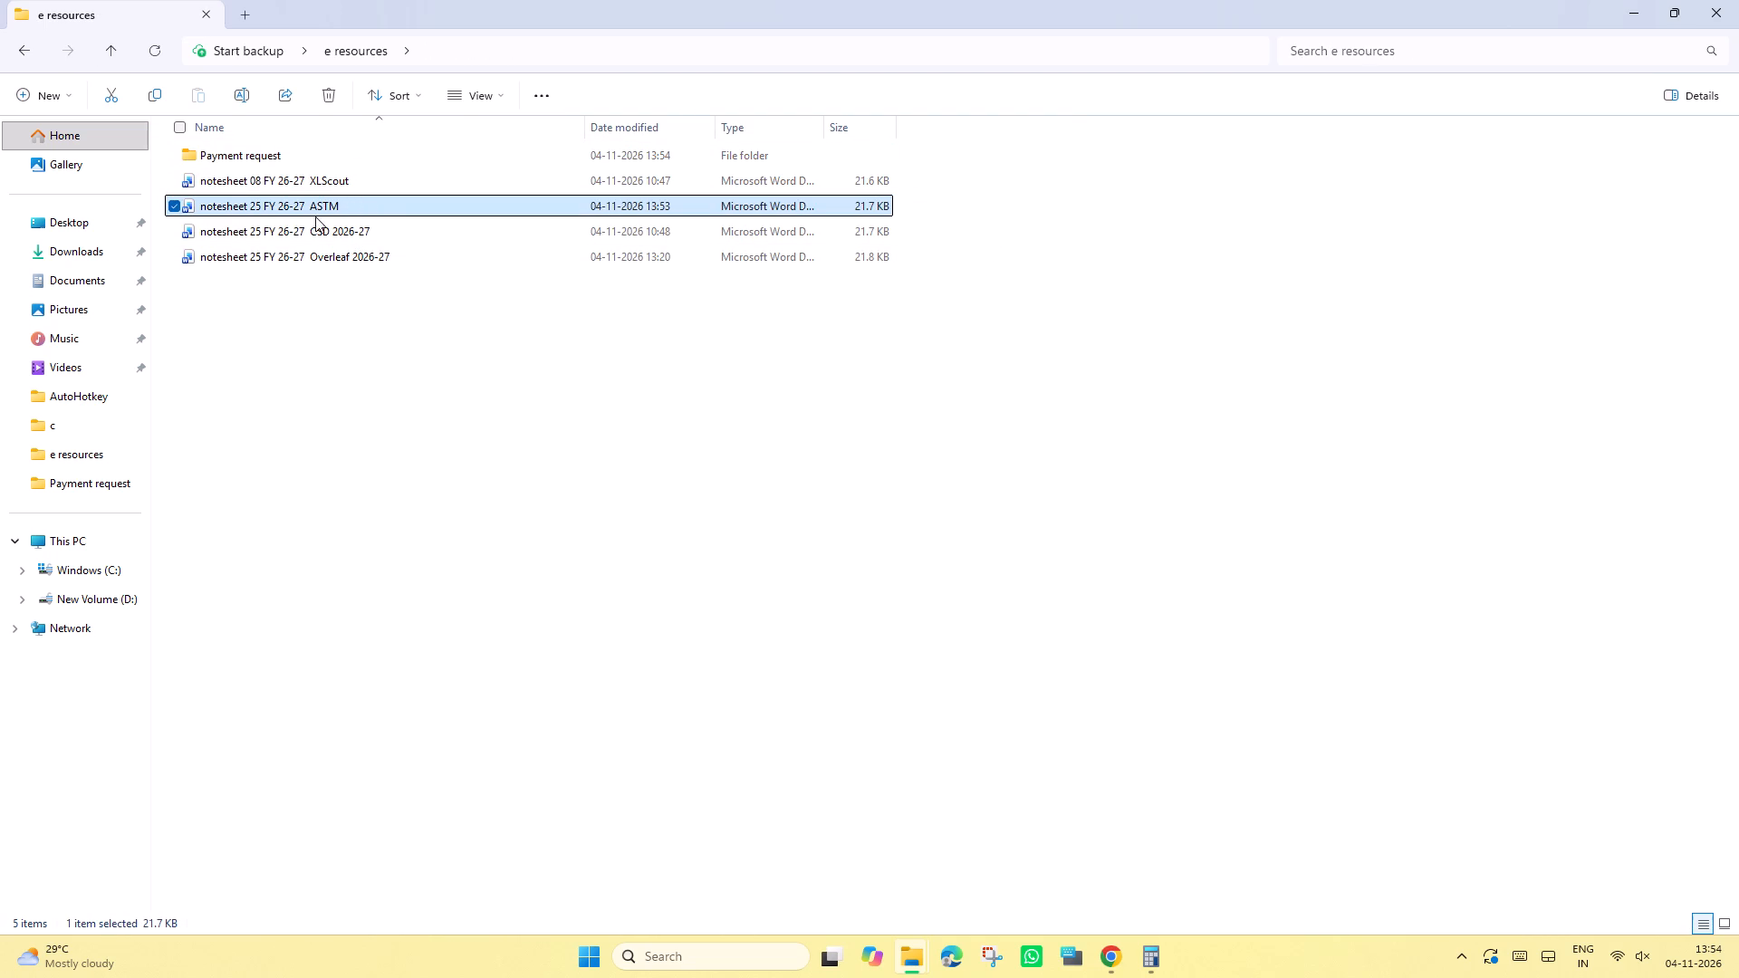
drag(312, 208, 333, 158)
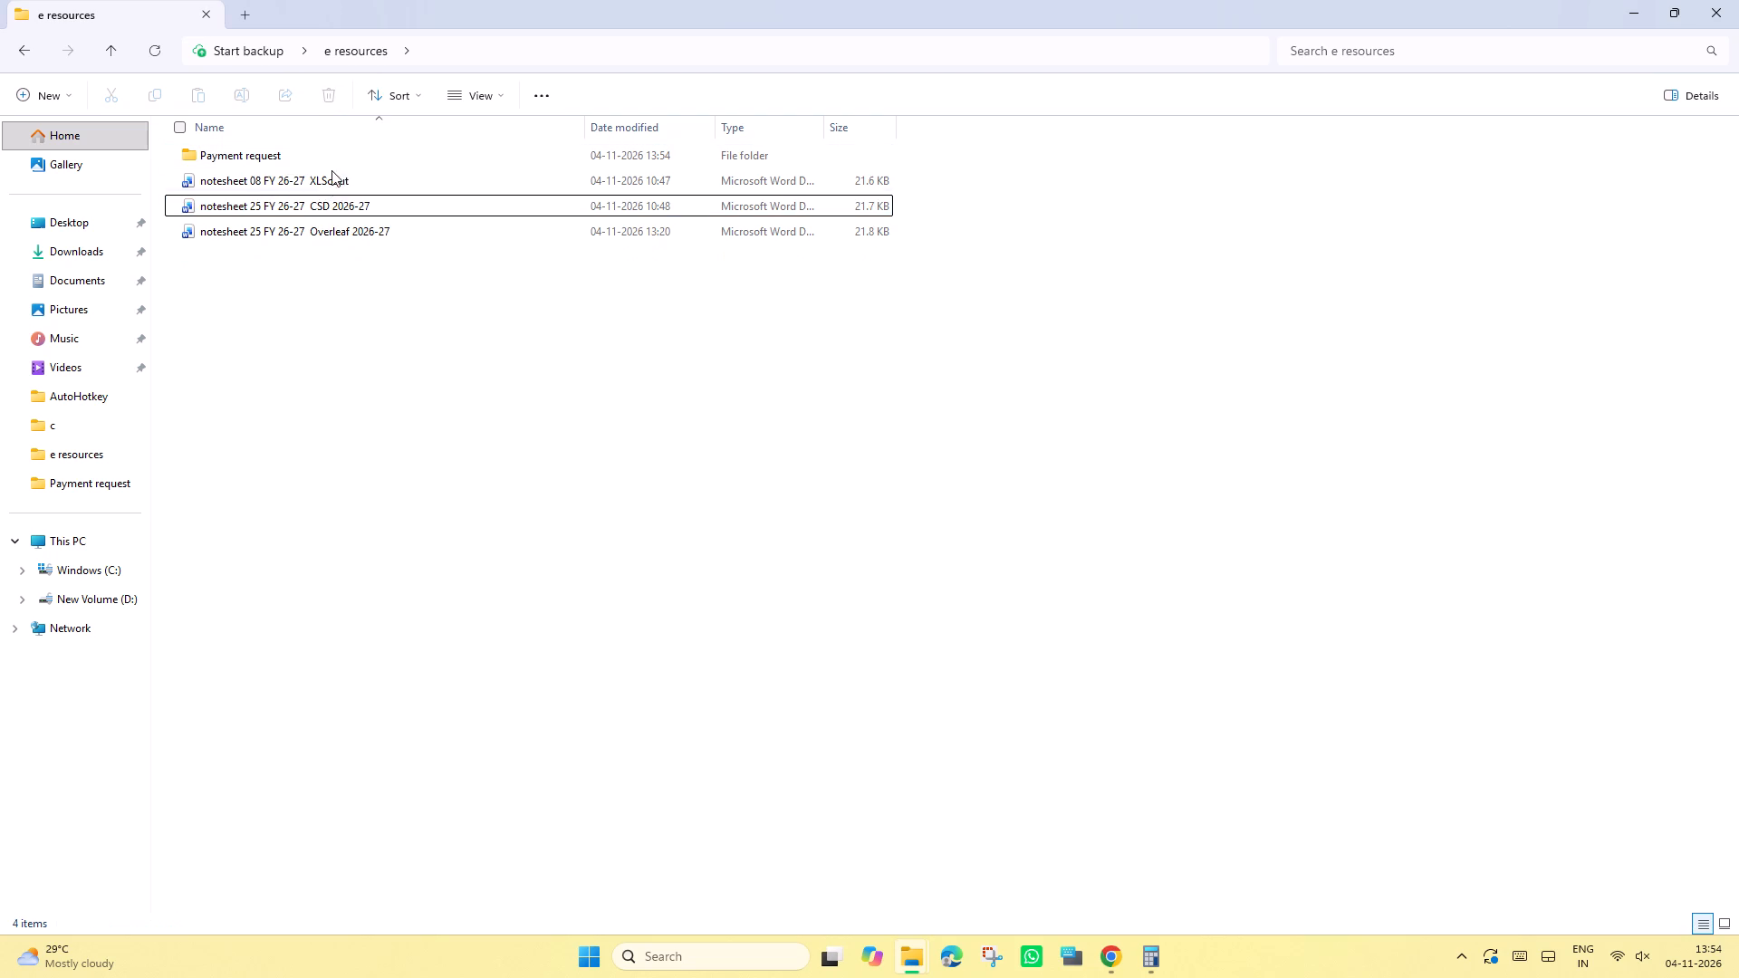
click(293, 344)
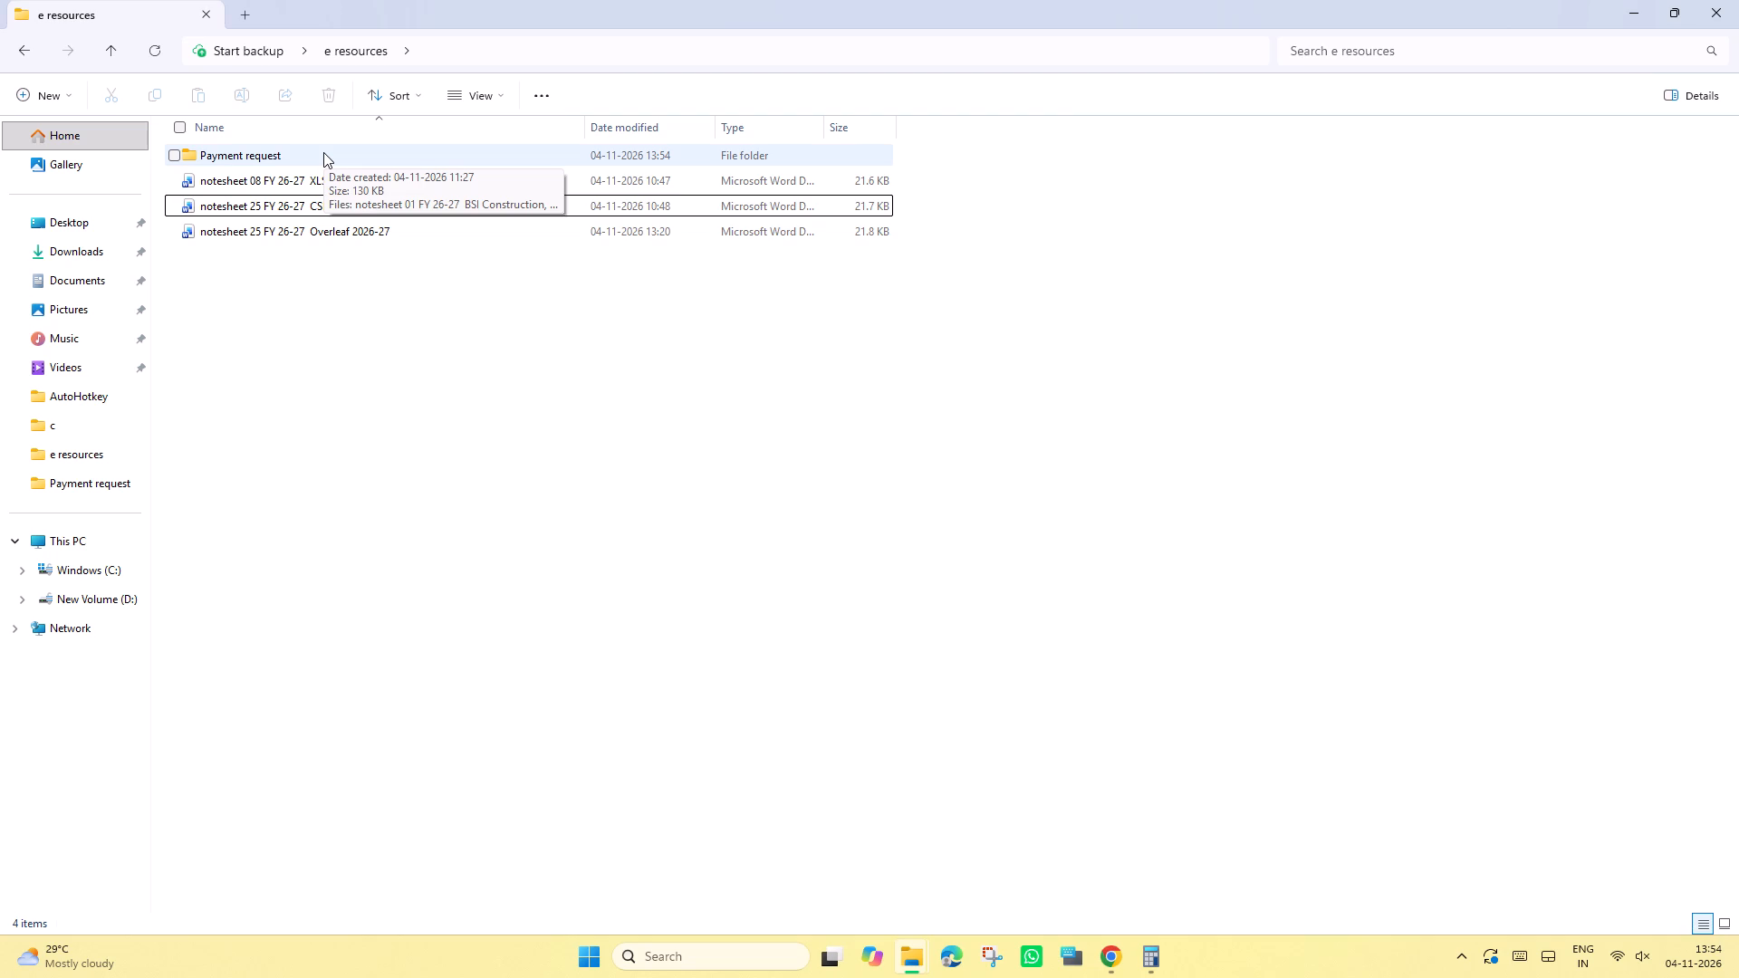
Check the notesheet files in the Payment request folder, and close File Explorer.
double_click(273, 156)
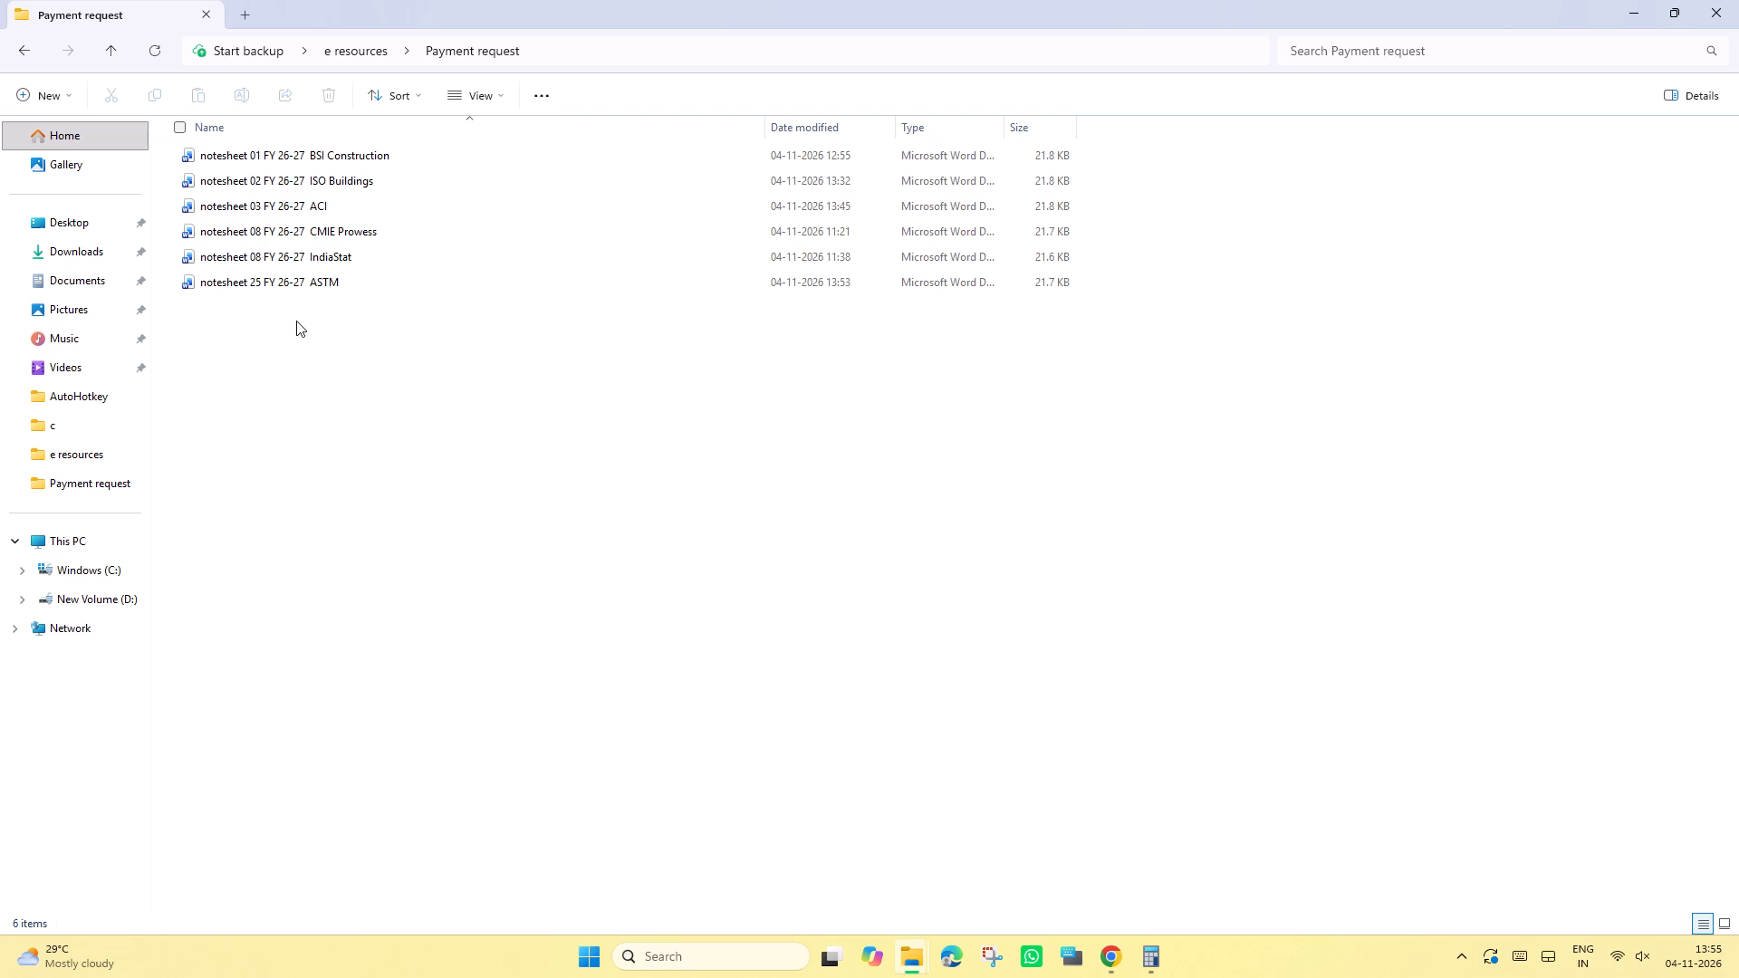
drag(295, 563, 295, 561)
drag(295, 561, 301, 533)
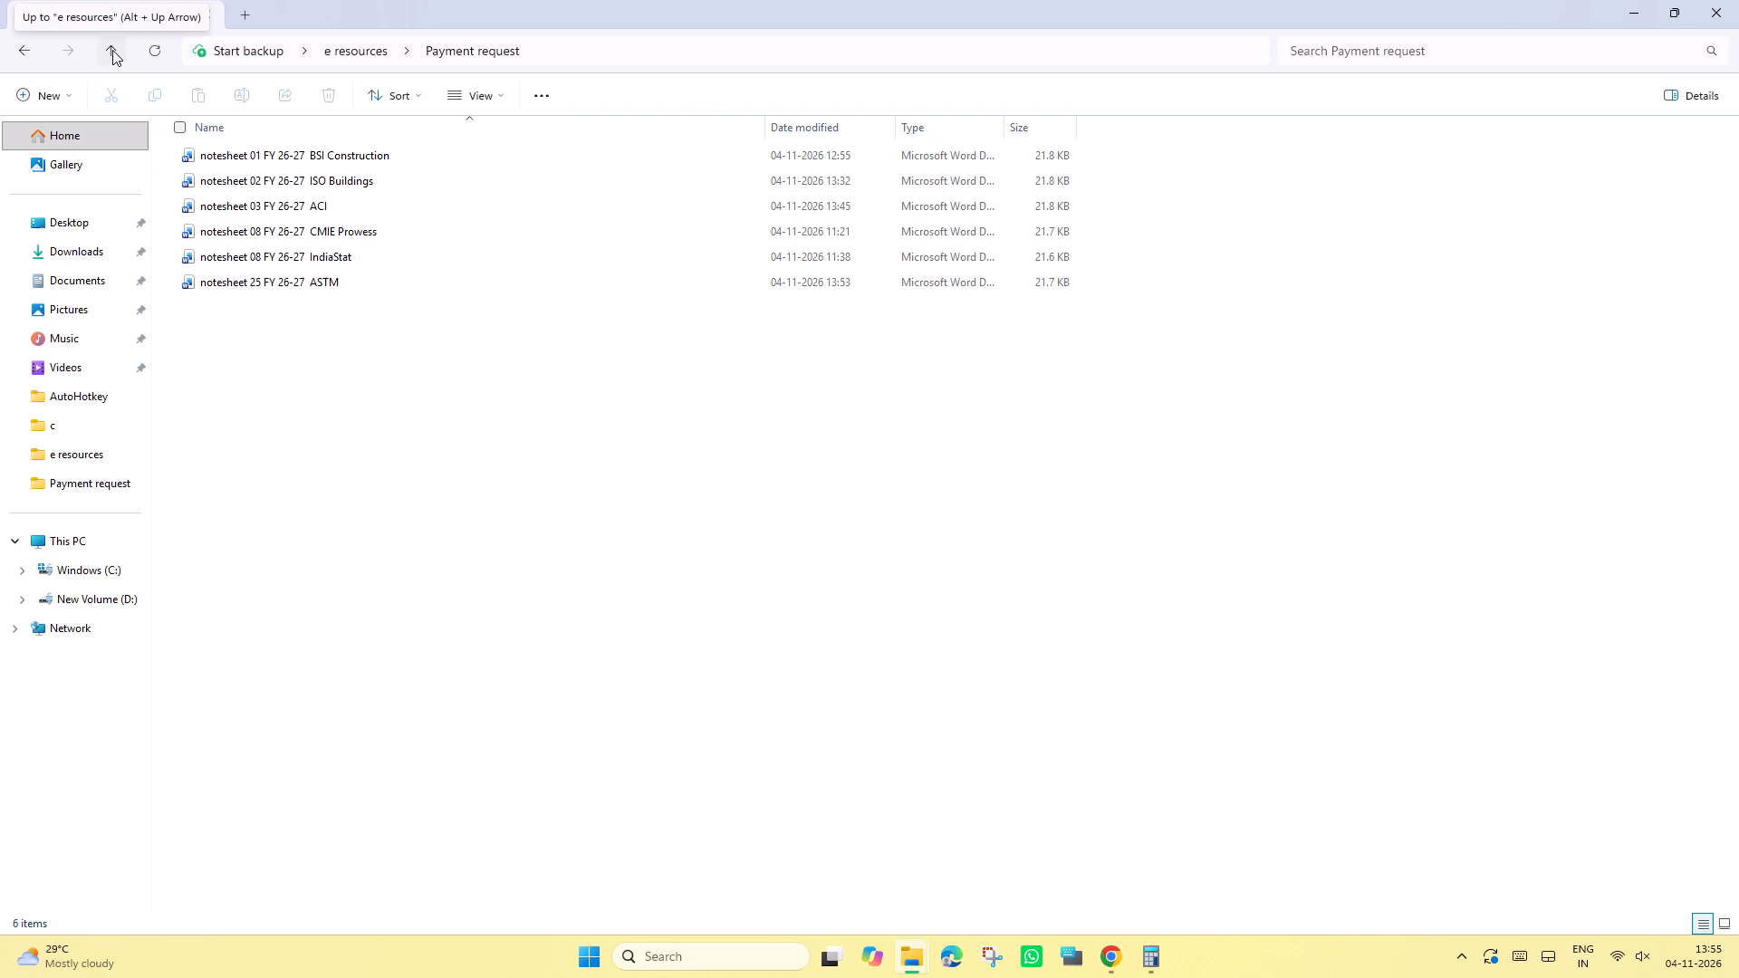
click(112, 50)
click(938, 0)
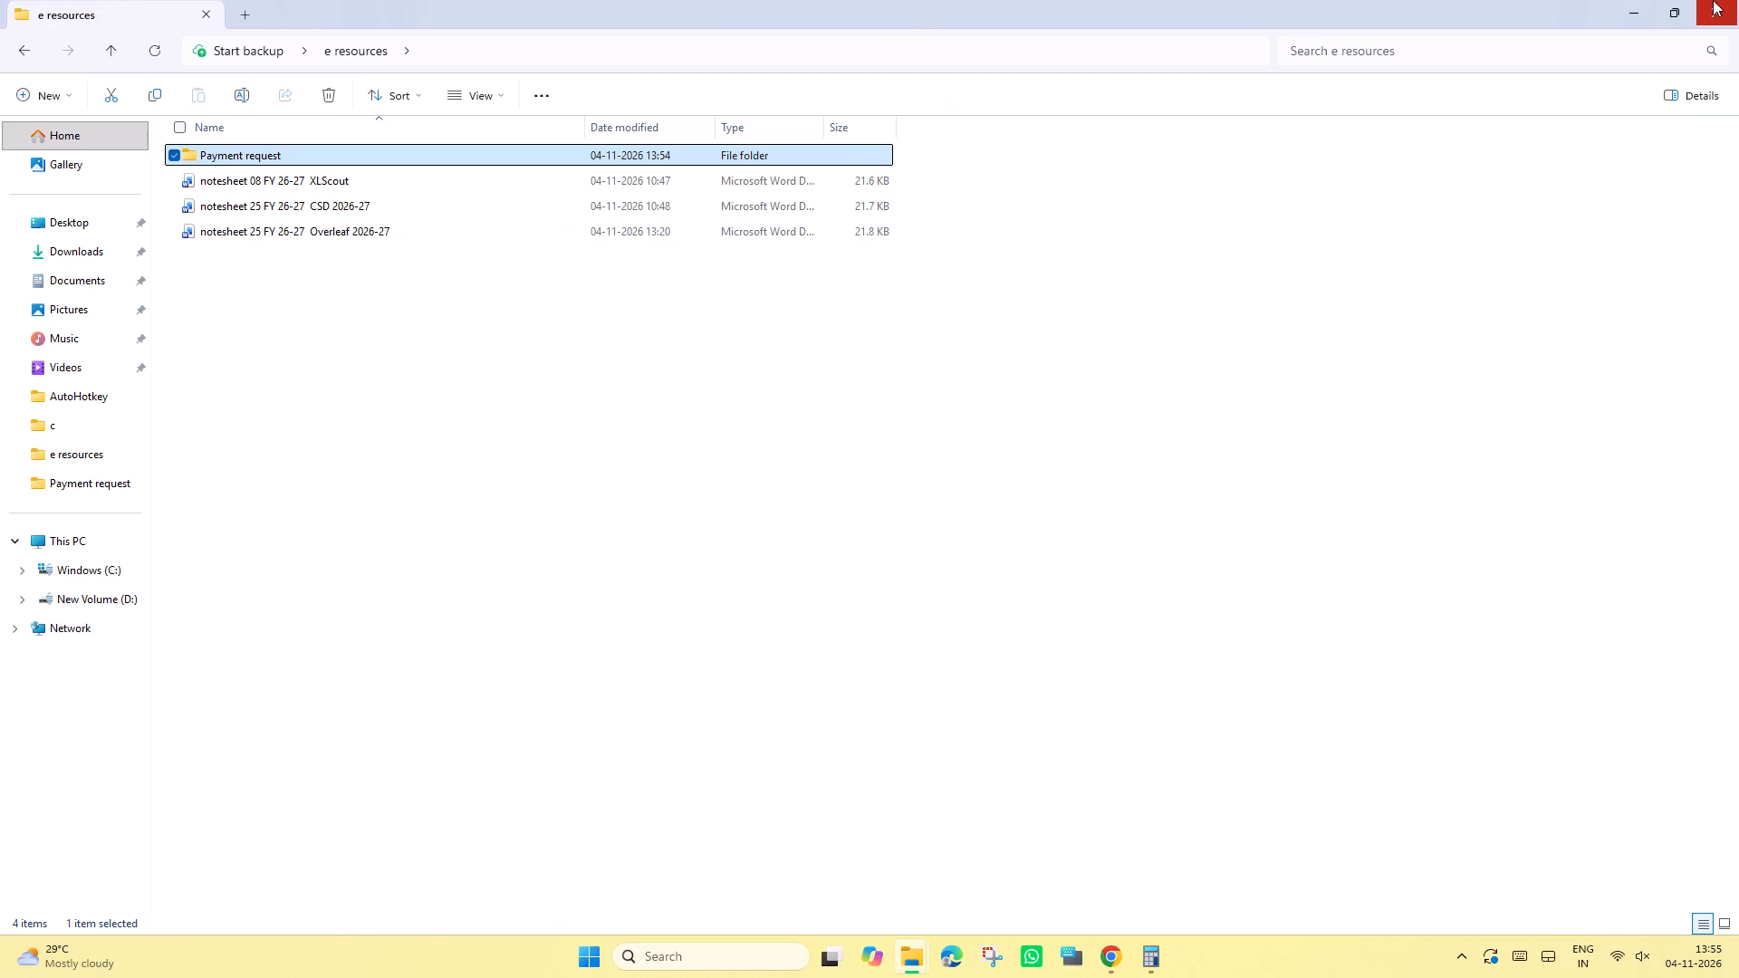
click(1713, 0)
Switch from the calculator to Chrome and look through the Google account options on the search results page.
click(1287, 122)
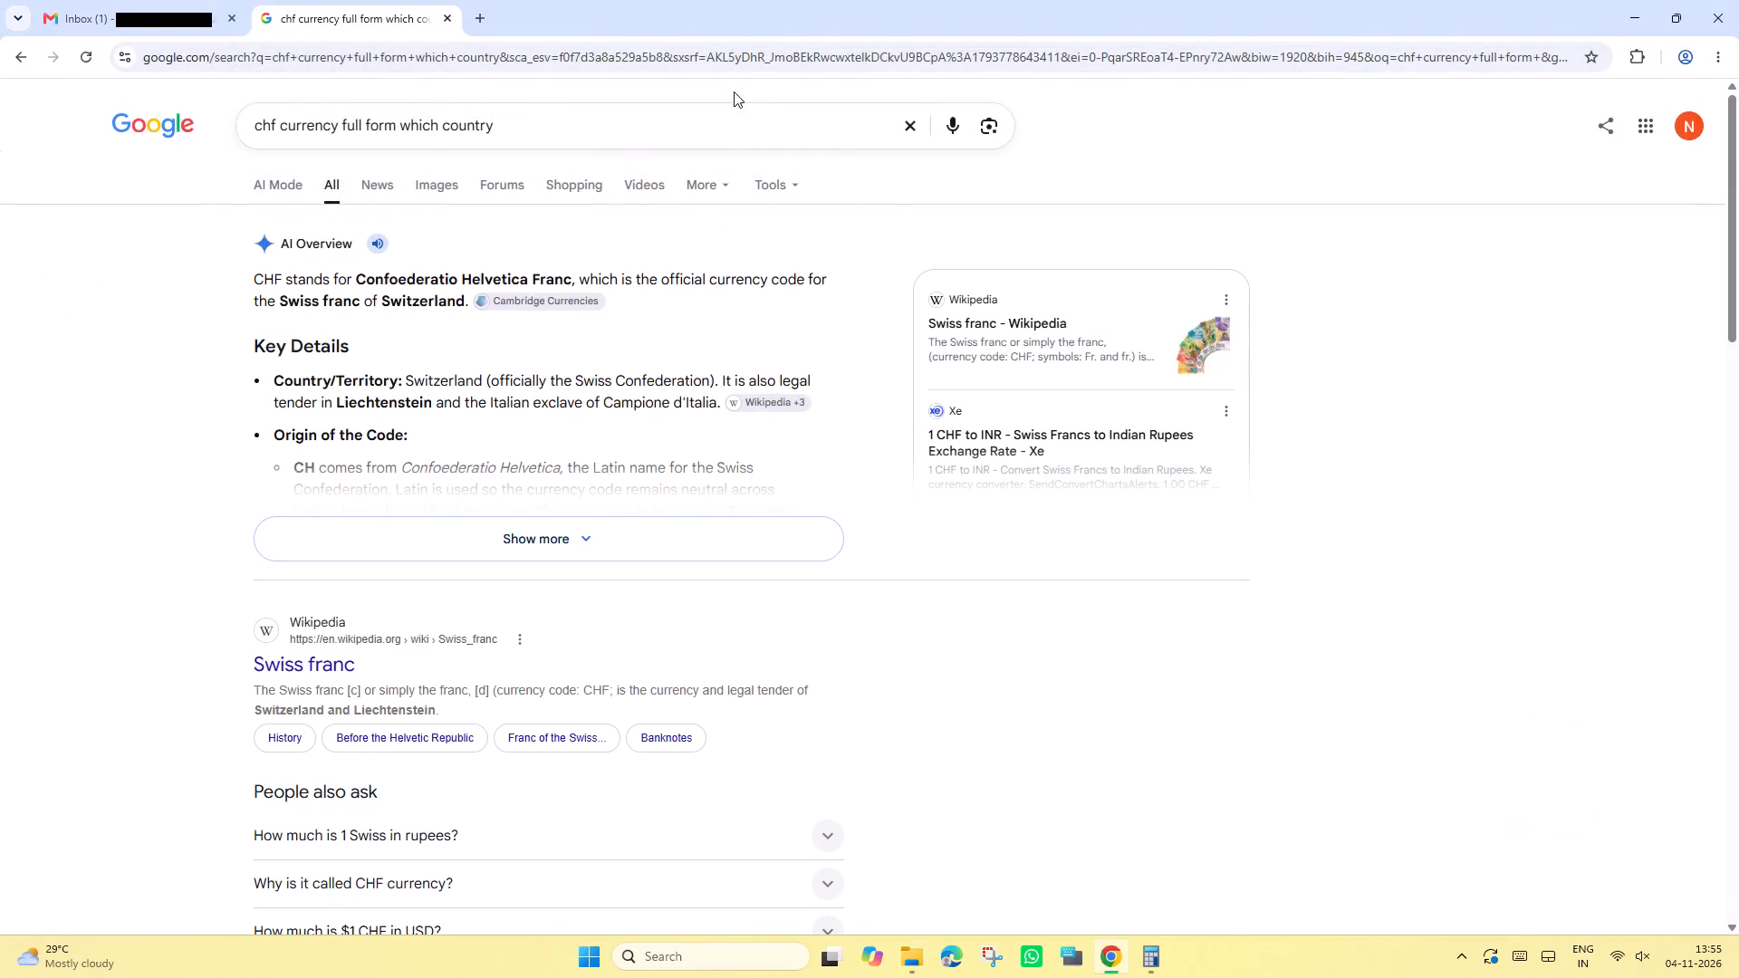
click(1692, 134)
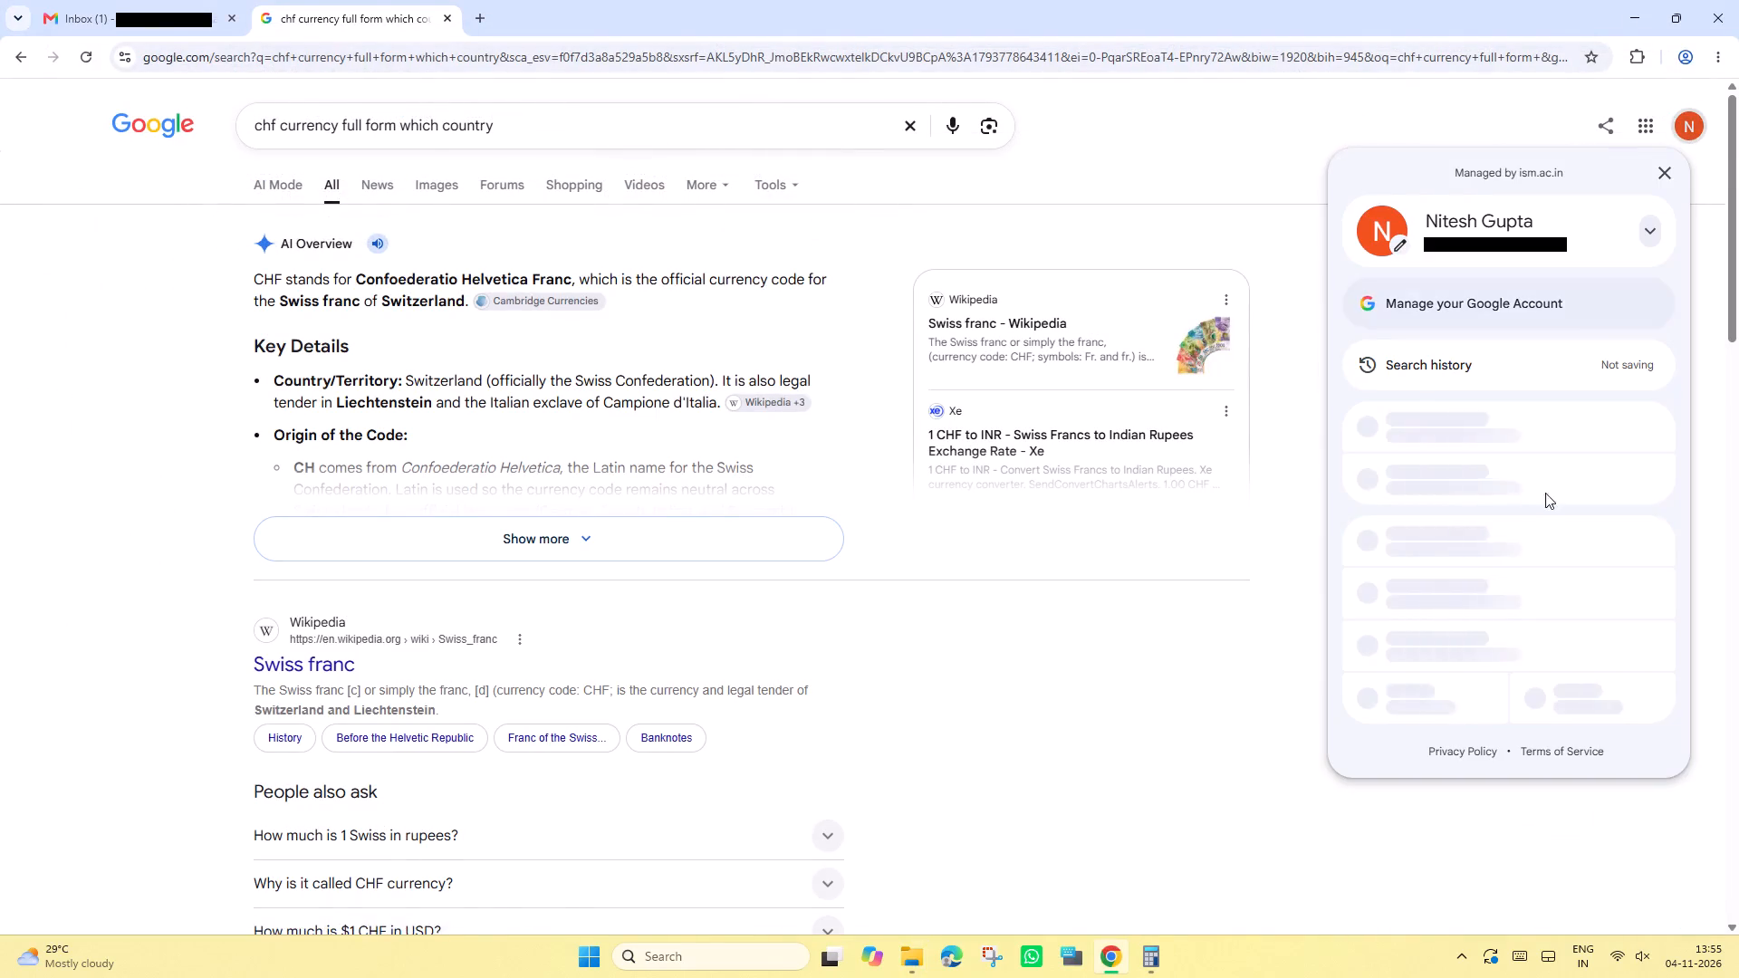
scroll(1497, 591, down, 4)
scroll(1370, 792, down, 4)
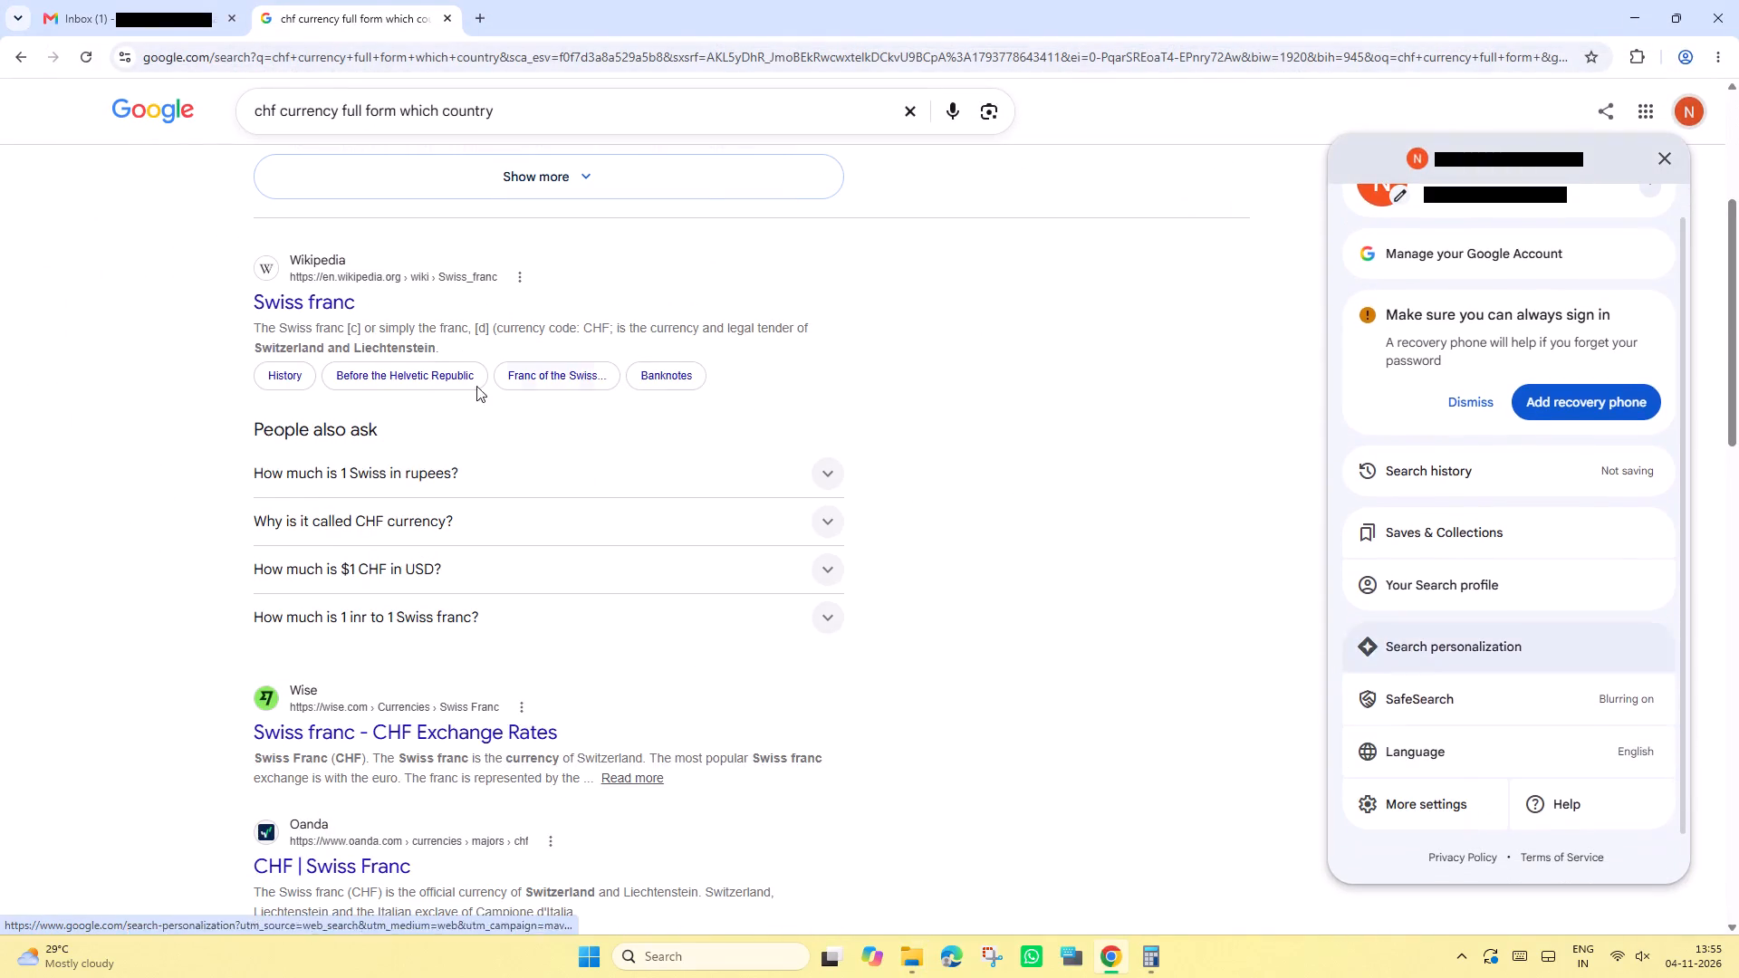